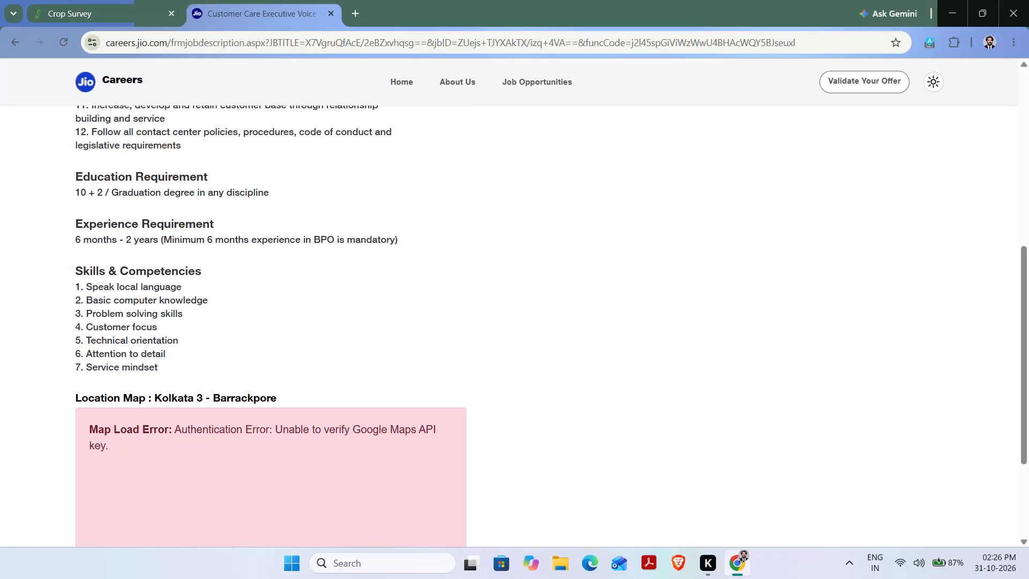
Read the rest of the Kolkata 3 - Barrackpore job description and return to the search results.
scroll(128, 354, "down", 2)
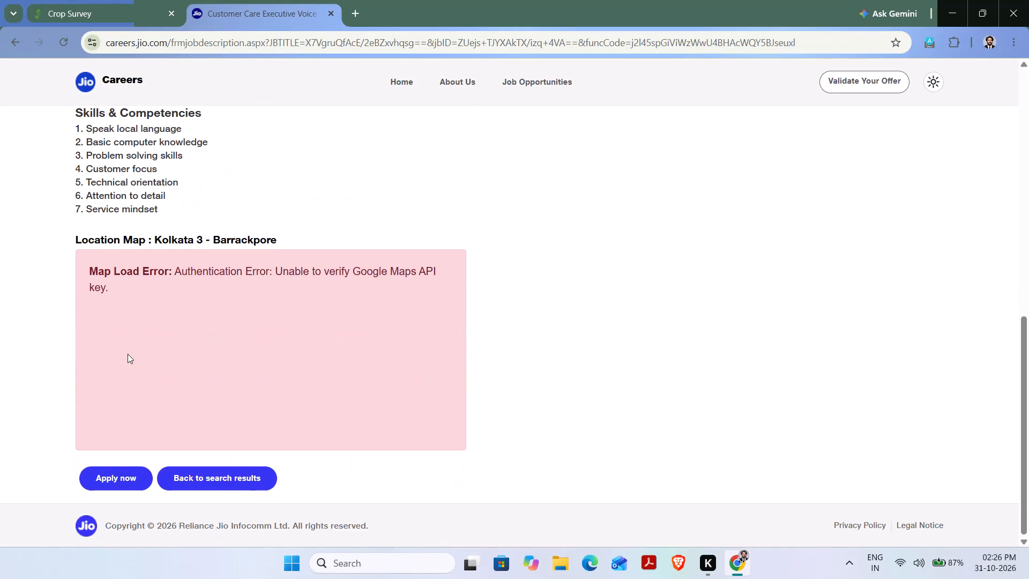
scroll(128, 354, "down", 1)
left_click(200, 473)
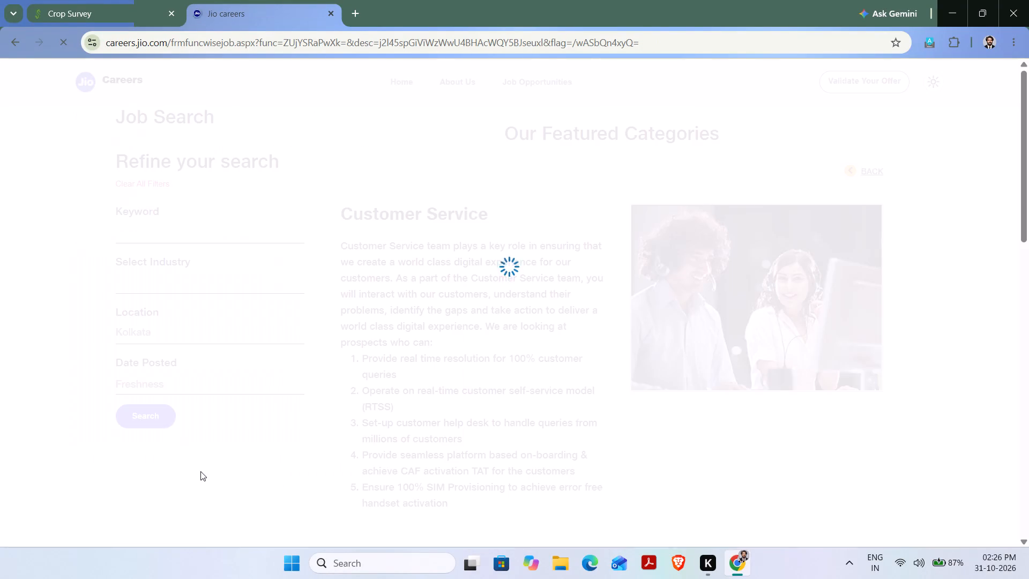
Check the Date Posted filter options and look over the Customer Service category page.
scroll(238, 447, "right", 1)
left_click(294, 374)
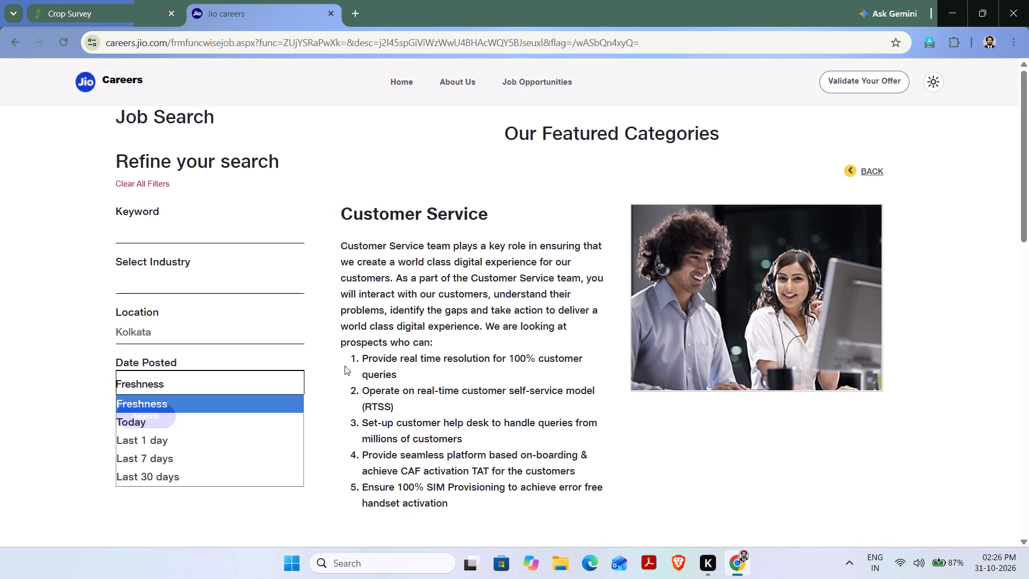
scroll(391, 363, "down", 2)
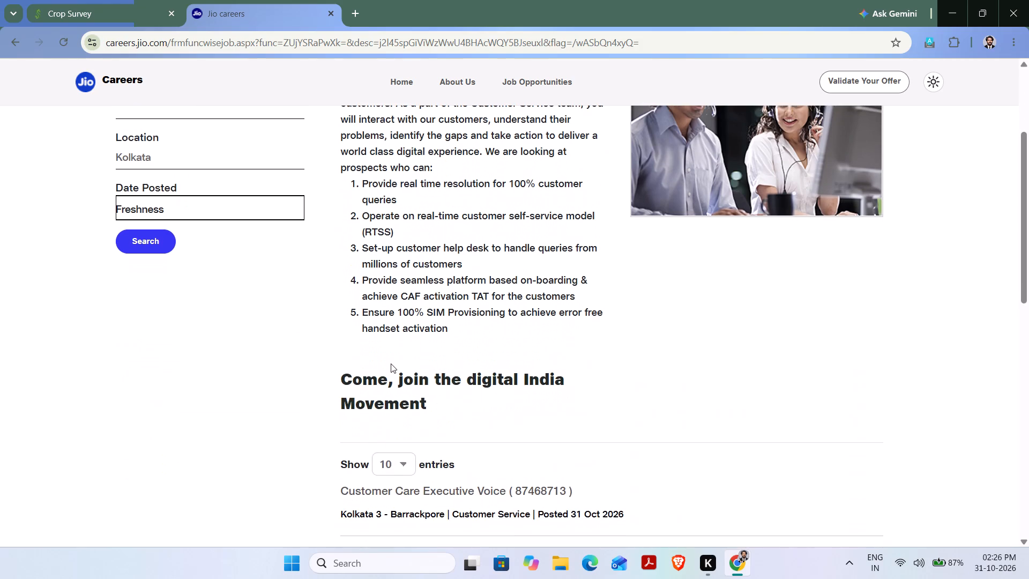
scroll(391, 363, "down", 4)
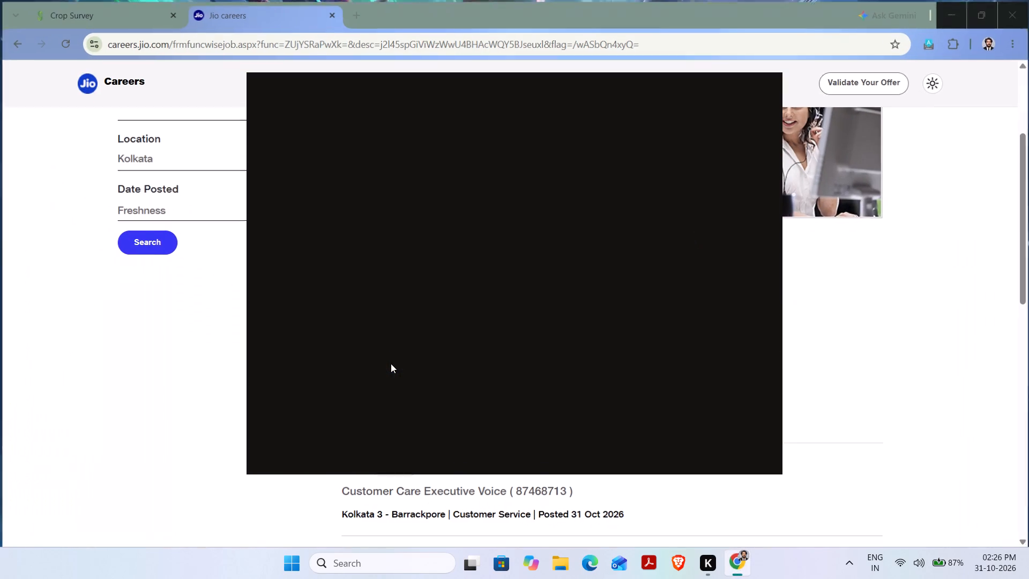
left_click(163, 449)
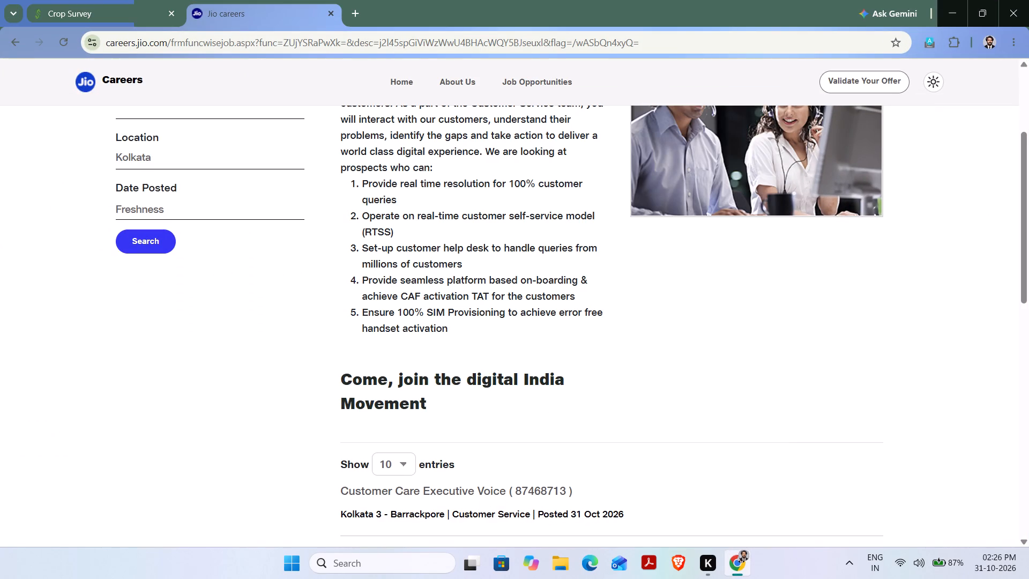
Search for jobs in Kolkata with Date Posted left at Freshness, and open the Customer Service category.
scroll(348, 415, "up", 3)
left_click(160, 429)
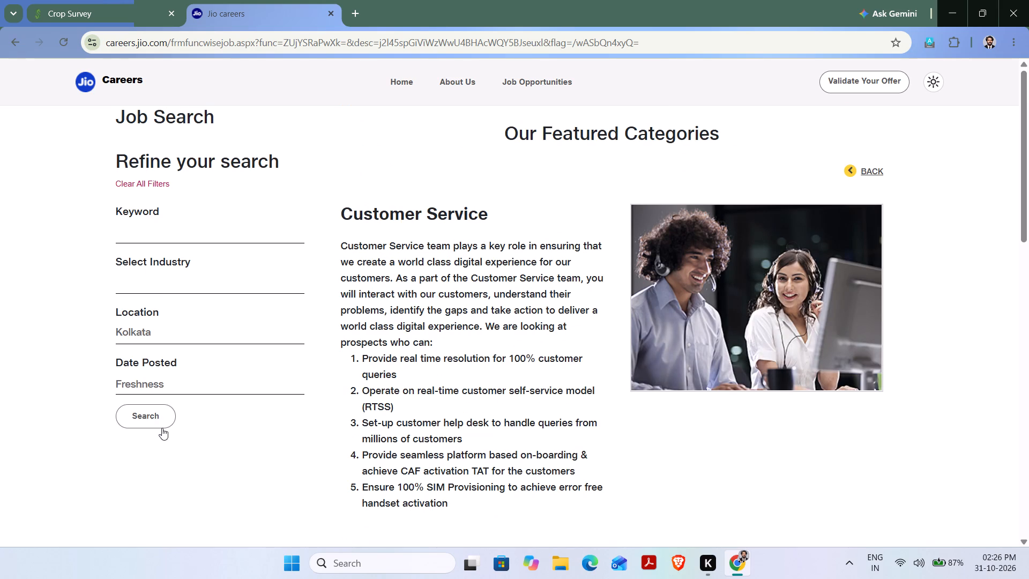
left_click(151, 418)
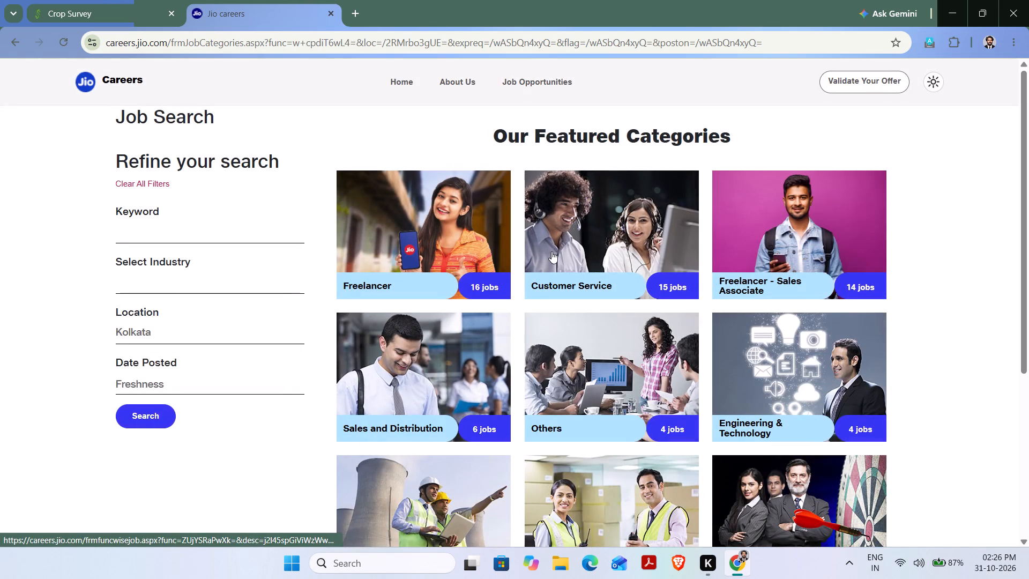
left_click(551, 251)
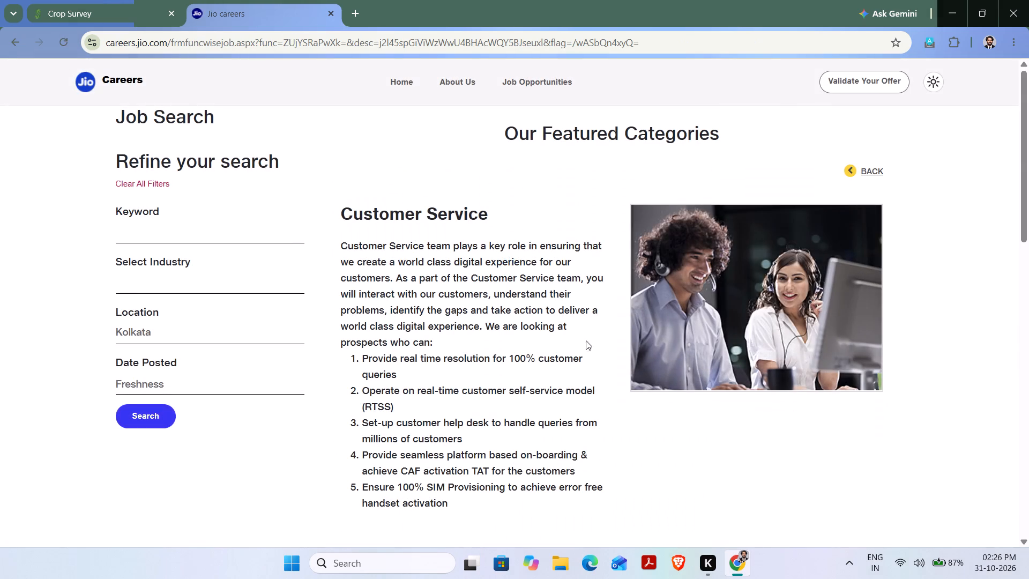
Open the Customer Care Executive Voice listing 87377814, read its responsibilities and requirements, and return to the job list.
scroll(591, 378, "down", 5)
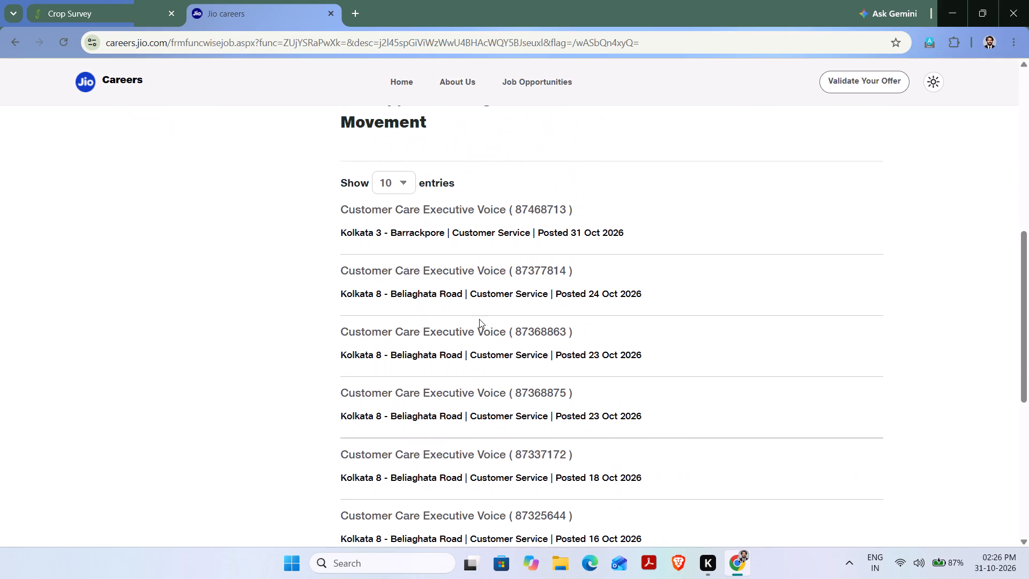
left_click(455, 302)
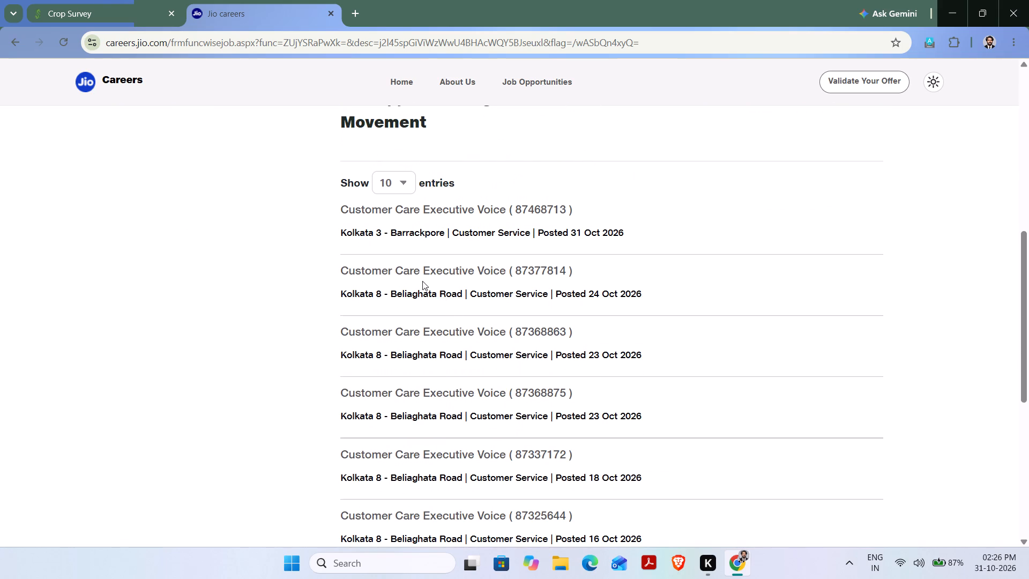
left_click(421, 271)
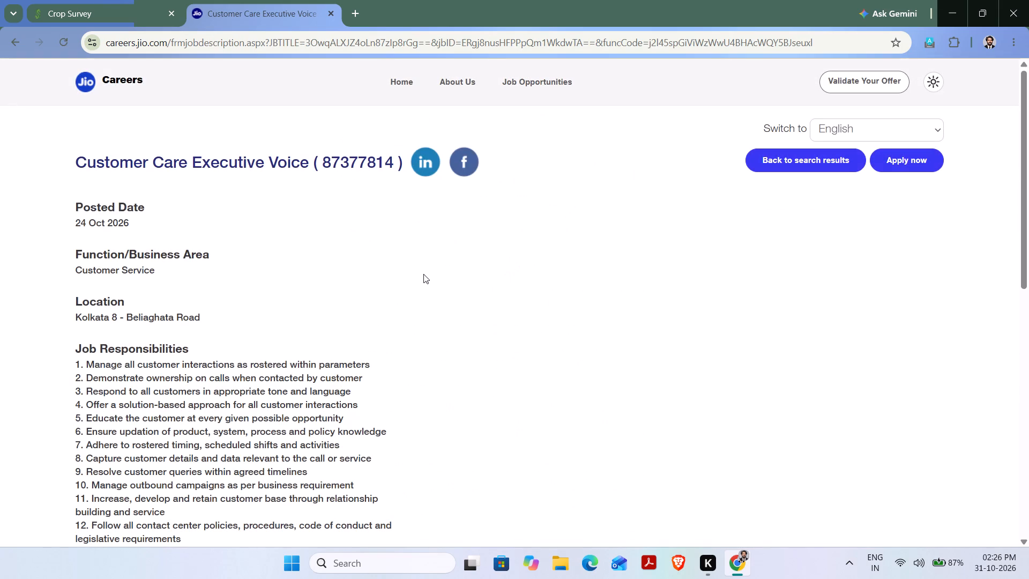
scroll(319, 446, "down", 5)
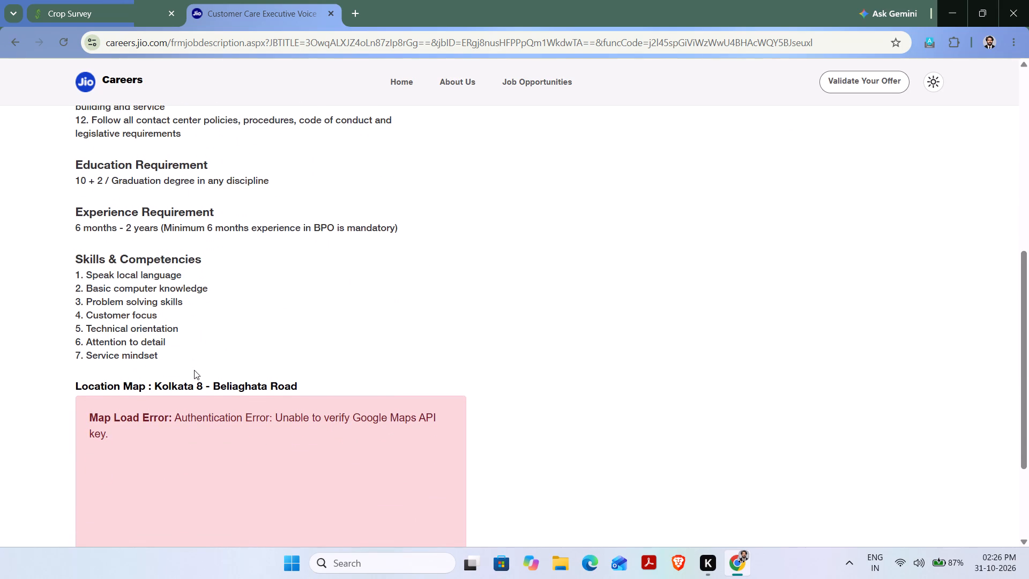
scroll(194, 370, "down", 3)
scroll(194, 370, "up", 6)
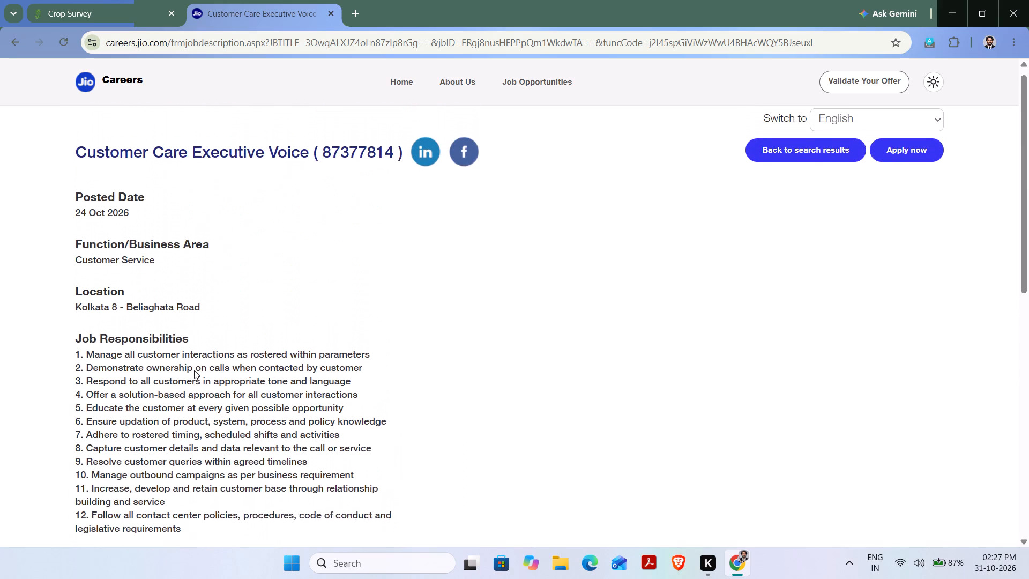
scroll(213, 497, "up", 4)
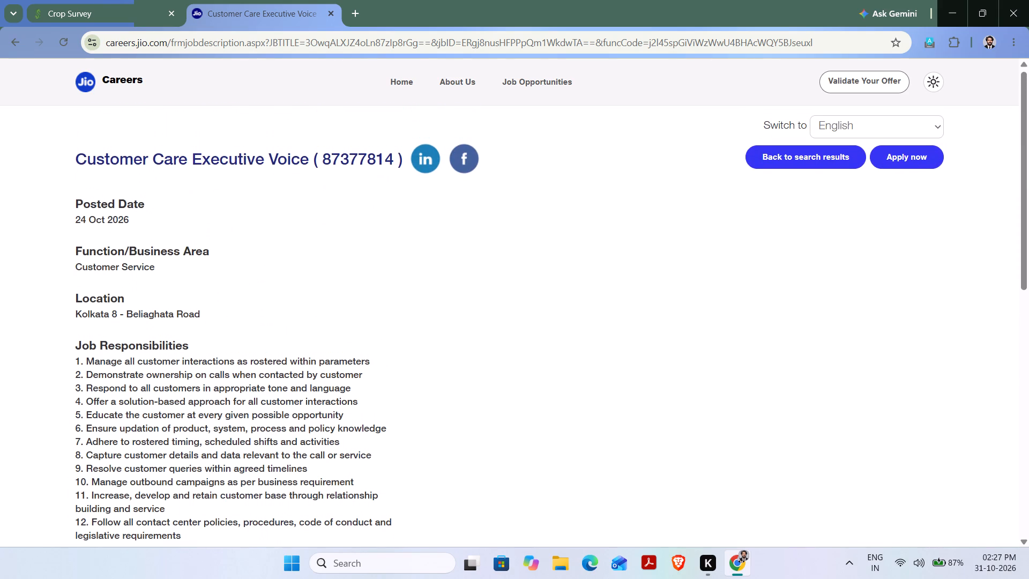
left_click(8, 39)
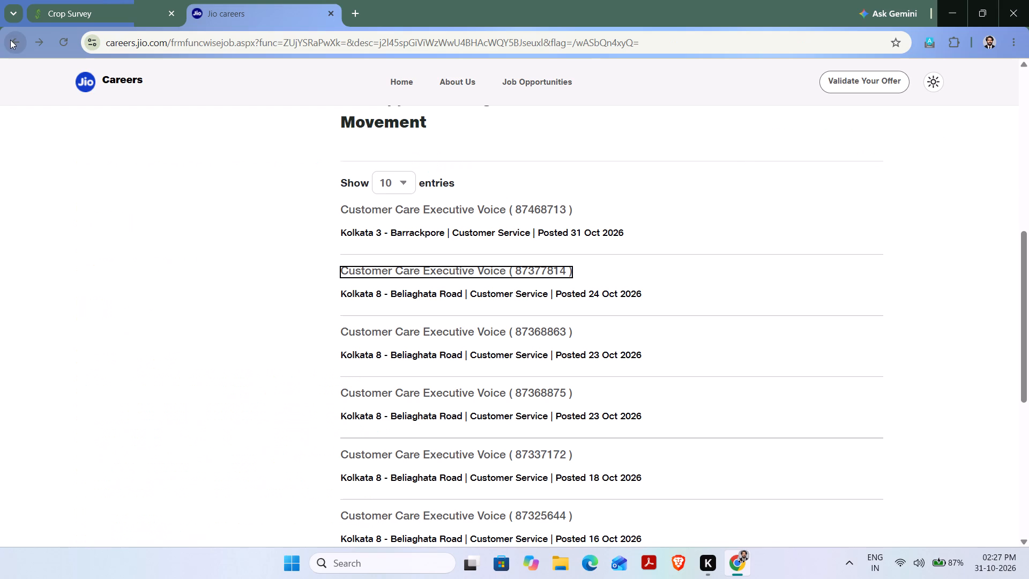
Open the Customer Care Executive Voice listing 87368863, review its requirements, and return to the job list.
left_click(402, 338)
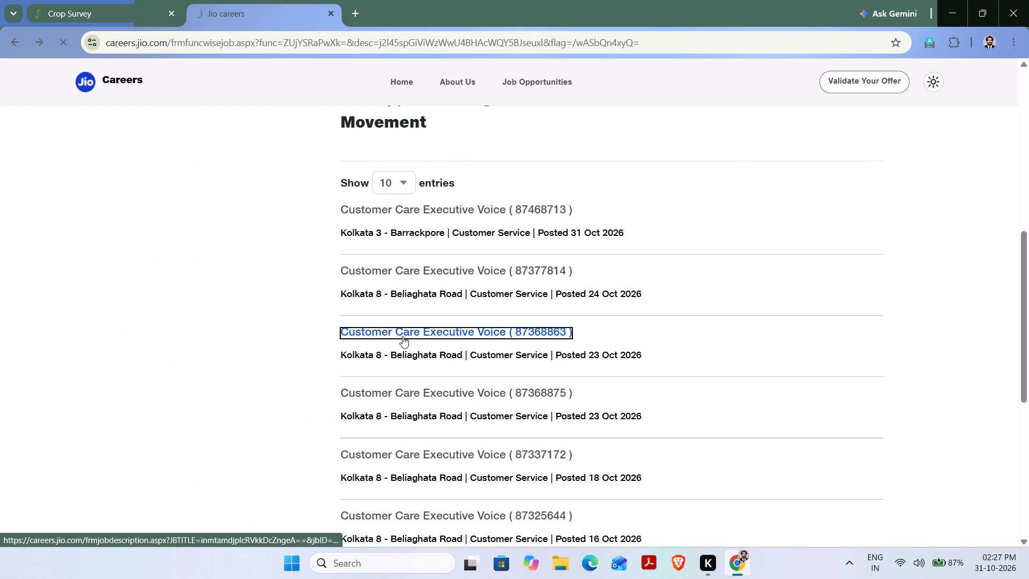
scroll(402, 334, "down", 1)
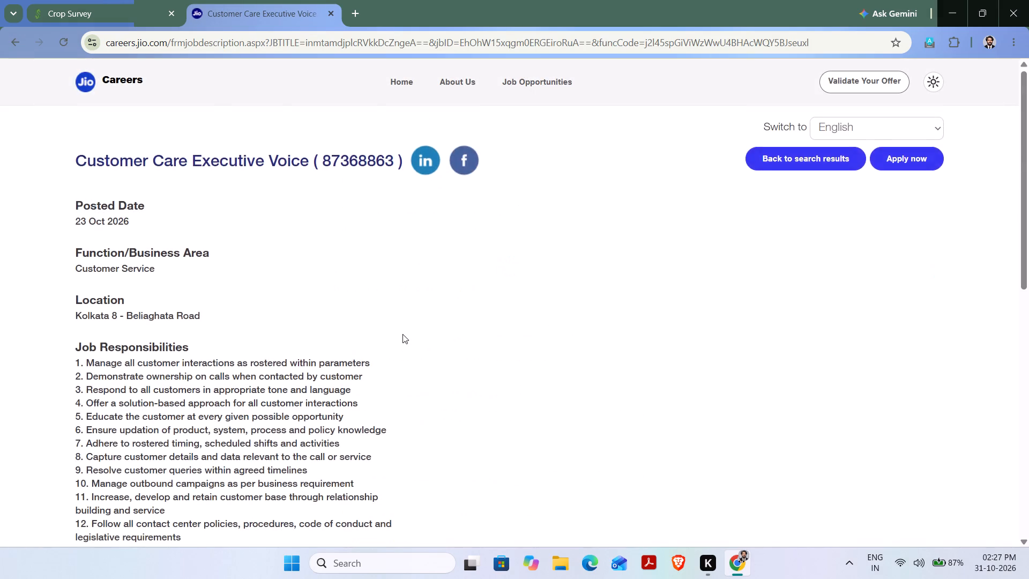
scroll(402, 334, "down", 4)
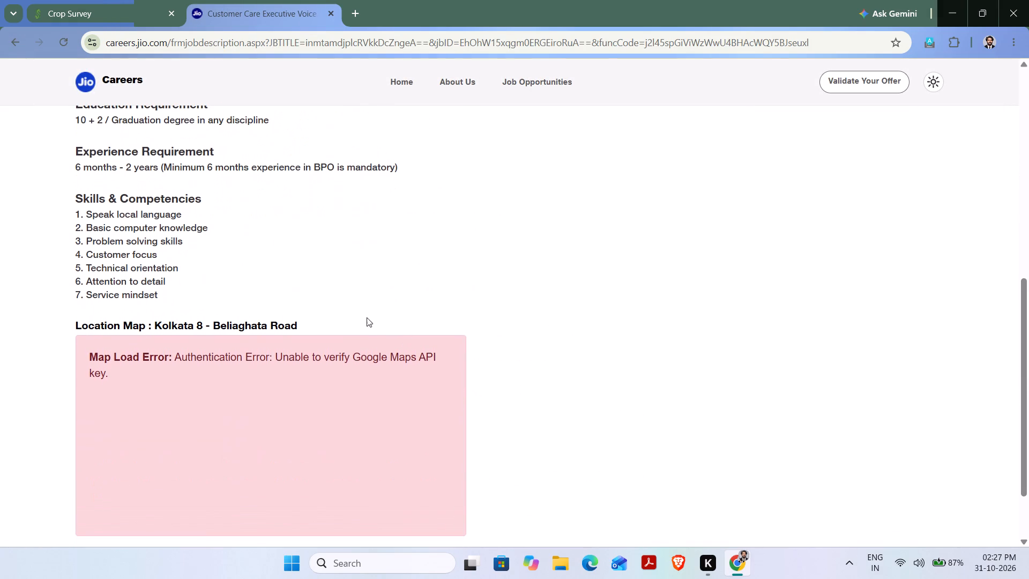
left_click(4, 35)
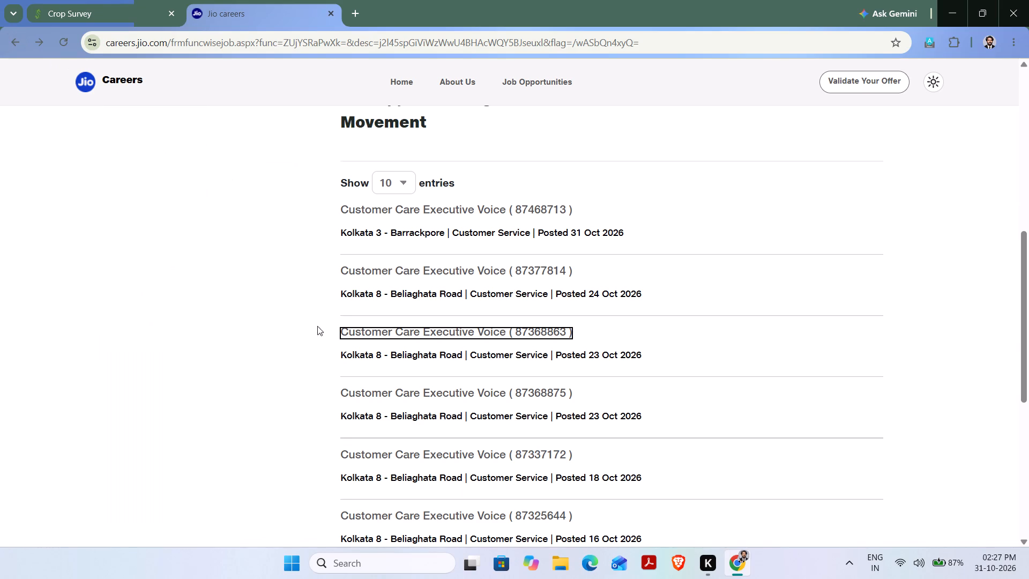
Open the Customer Care Executive Voice listing 87368875, review its responsibilities and requirements, and return to the job list.
left_click(389, 396)
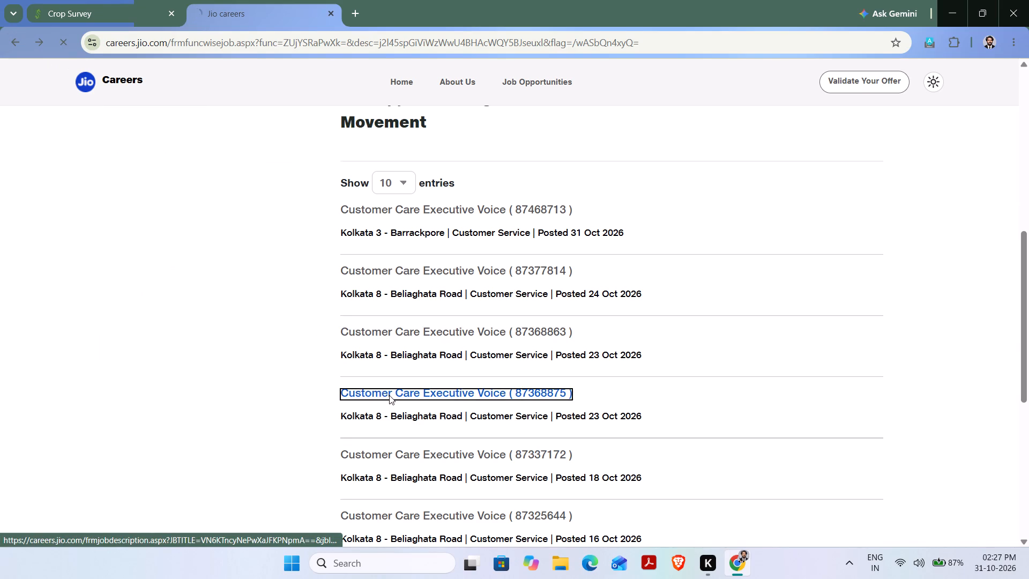
scroll(339, 375, "down", 1)
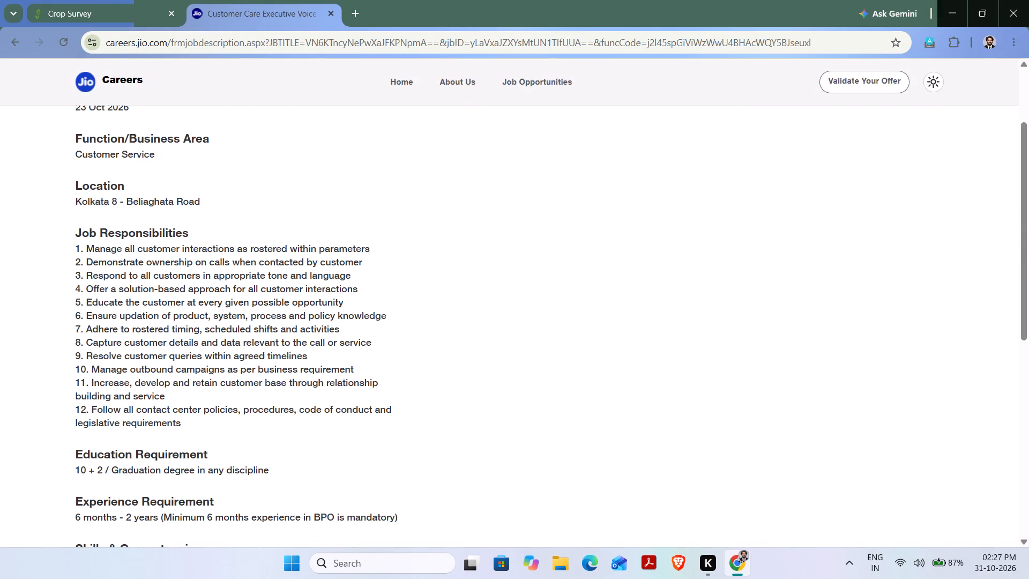
scroll(339, 375, "down", 1)
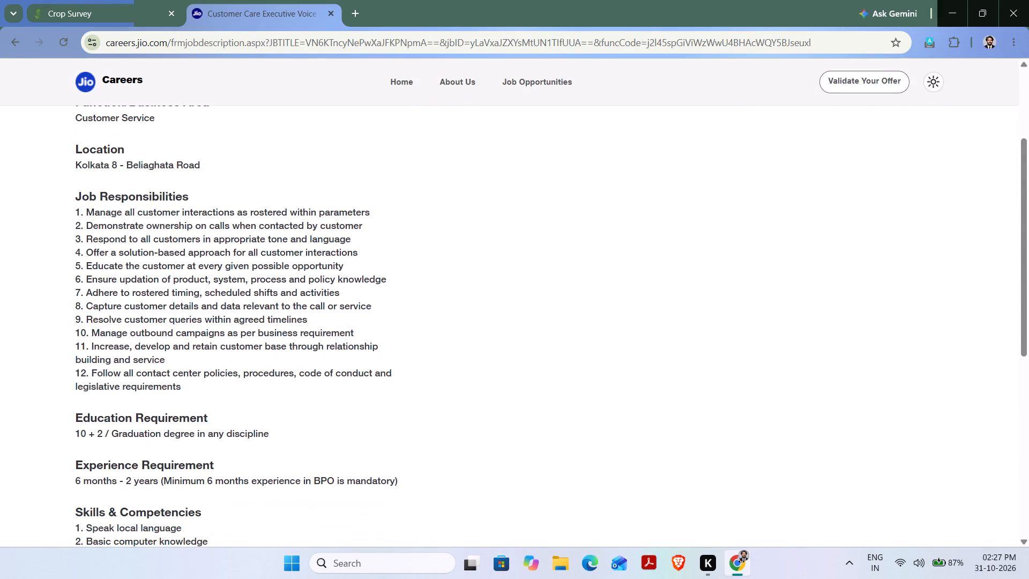
scroll(339, 375, "down", 3)
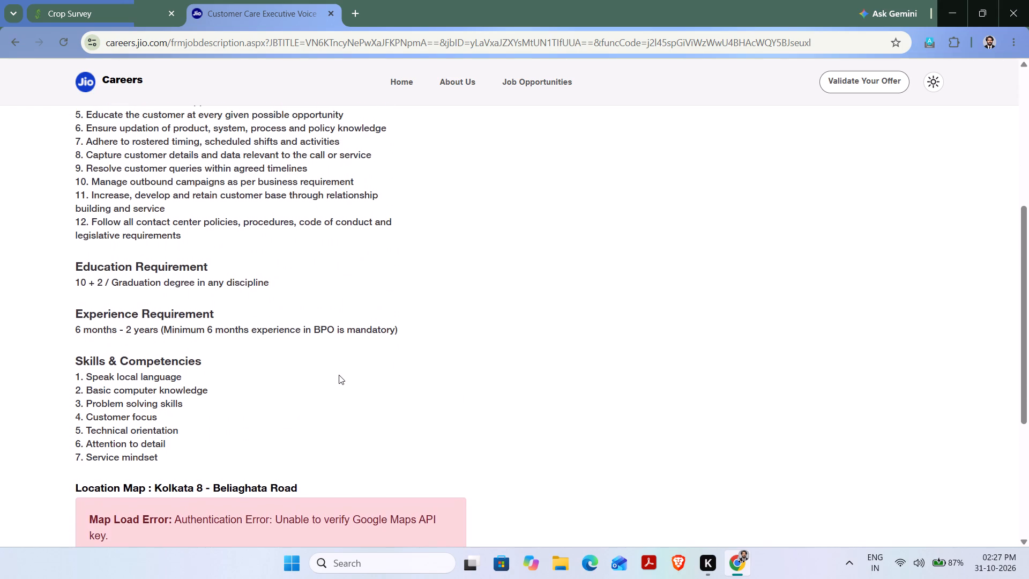
left_click(16, 36)
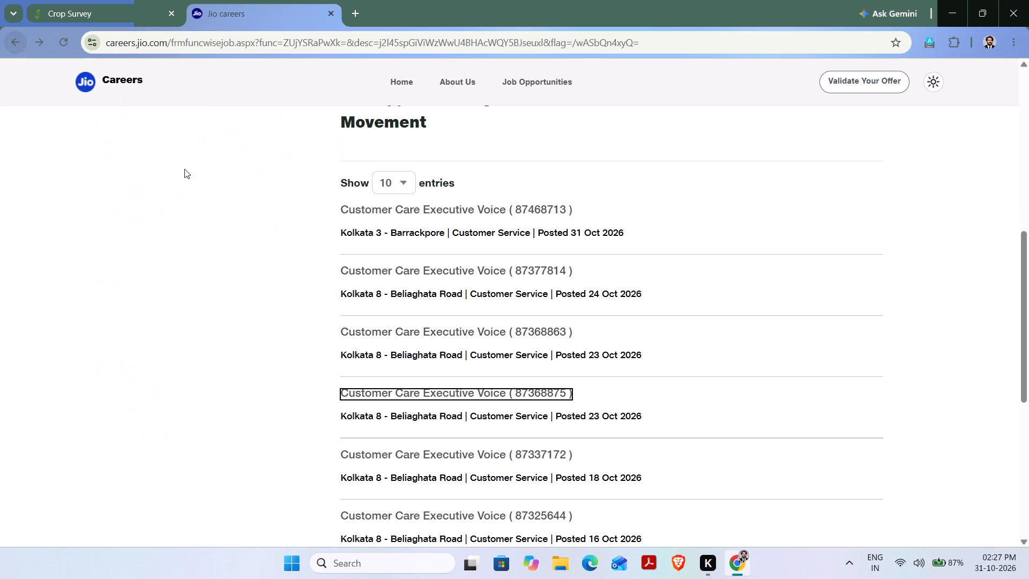
Open the Customer Care Executive Voice listing 87337172, review its requirements, and return to the job list.
left_click(391, 446)
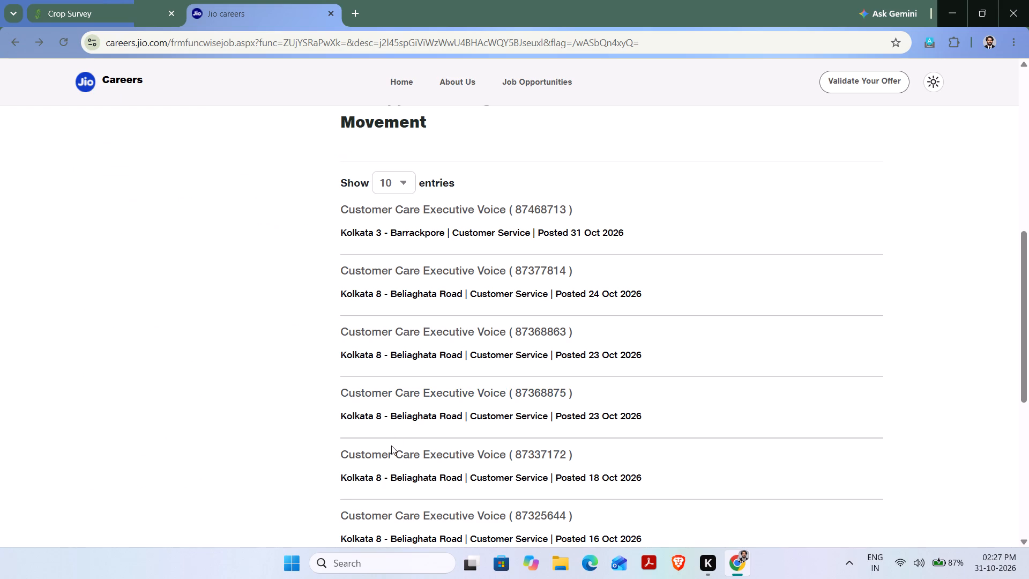
left_click(397, 458)
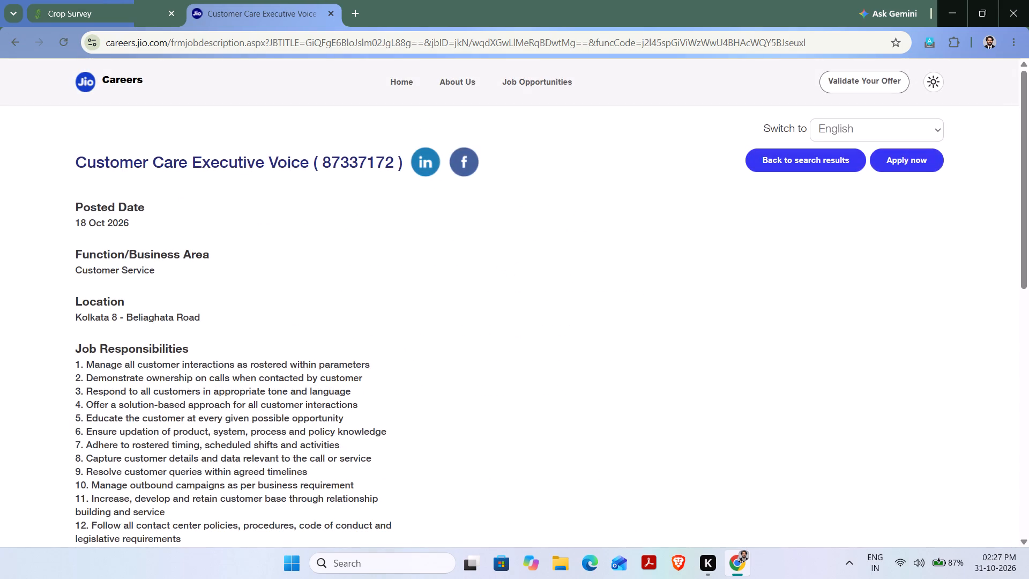
scroll(152, 370, "down", 4)
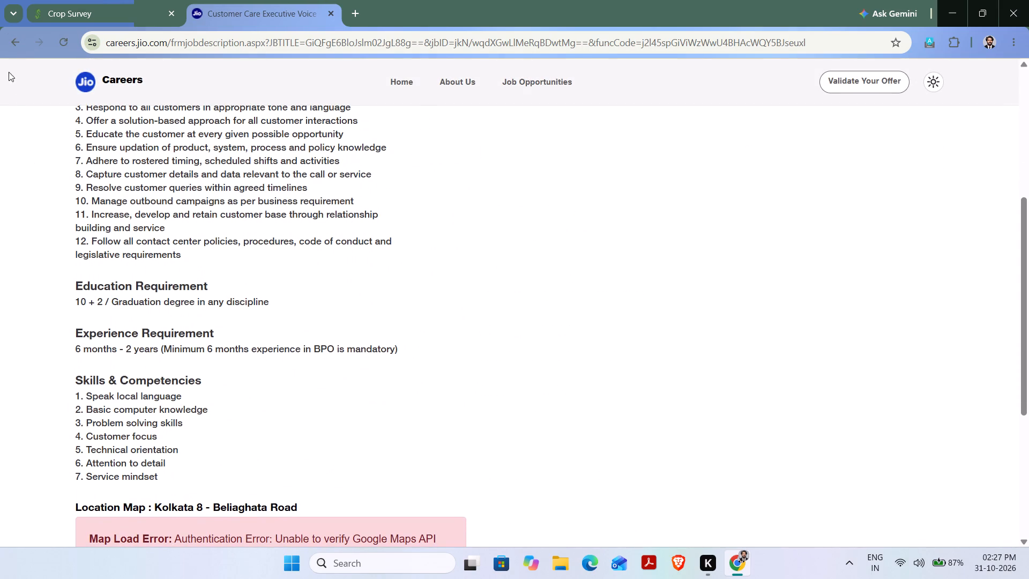
left_click(8, 48)
Open the Customer Care Executive Voice listing 87325644, review its requirements, and return to the job list.
scroll(266, 292, "down", 3)
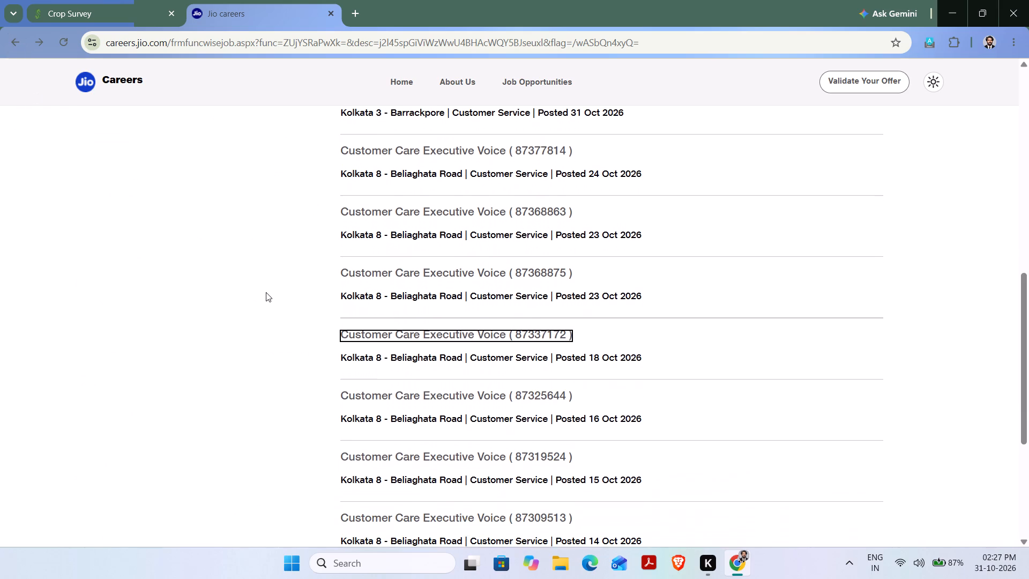
left_click(392, 393)
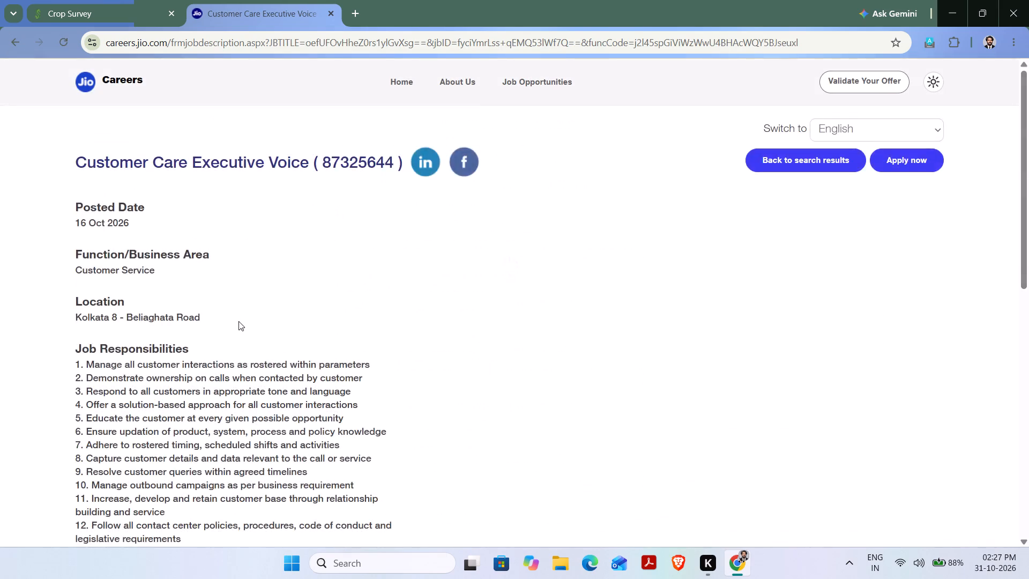
scroll(238, 321, "down", 4)
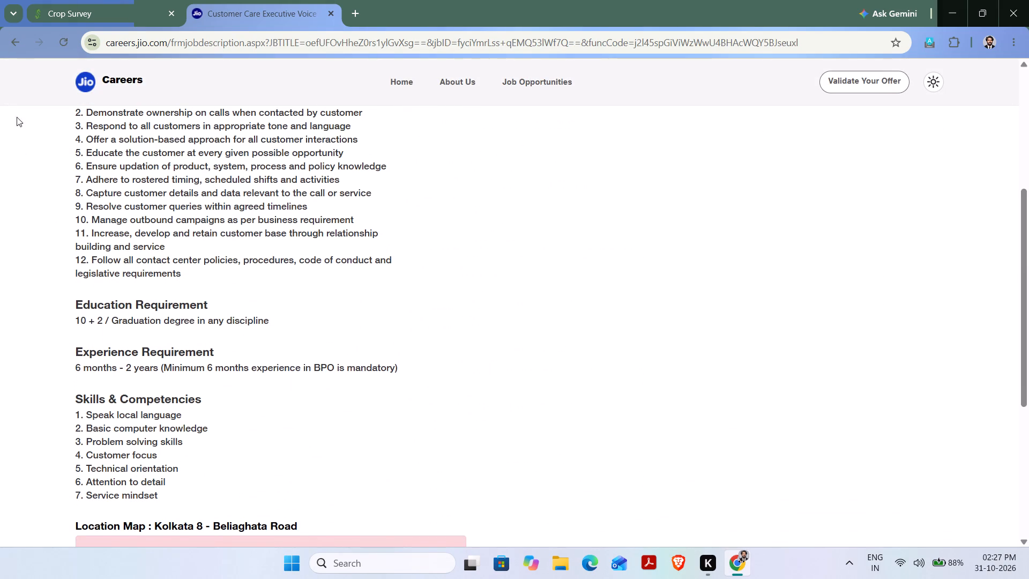
left_click(11, 43)
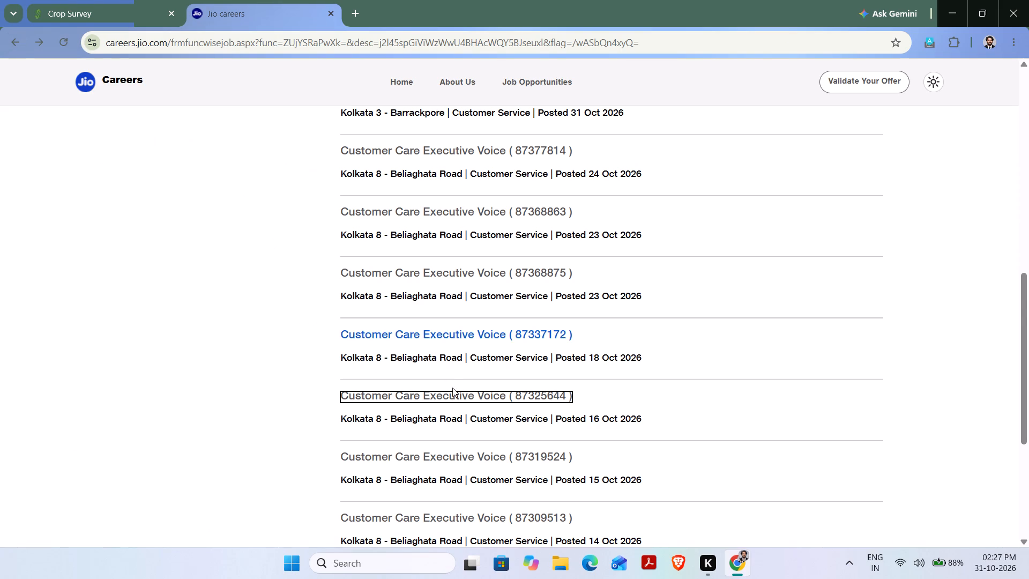
Look over the remaining Customer Service listings and check the Date Posted filter options without changing the selection.
scroll(452, 388, "down", 3)
scroll(452, 388, "up", 5)
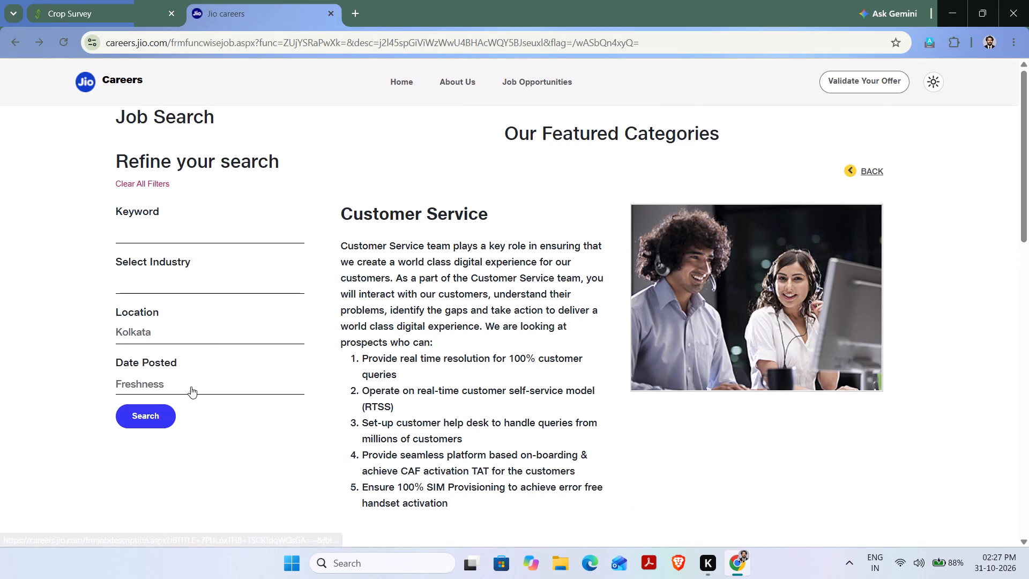
left_click(191, 386)
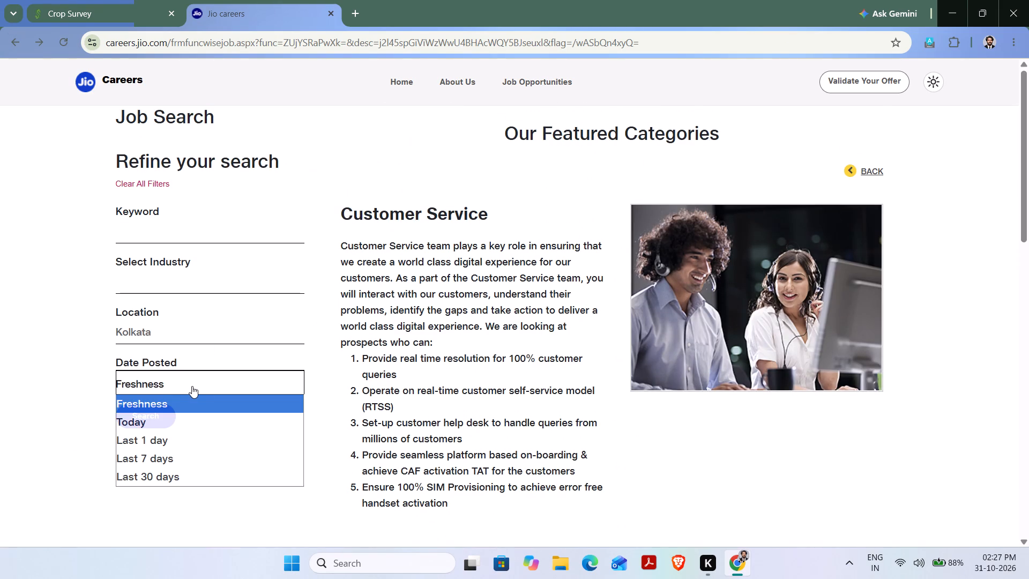
left_click(192, 386)
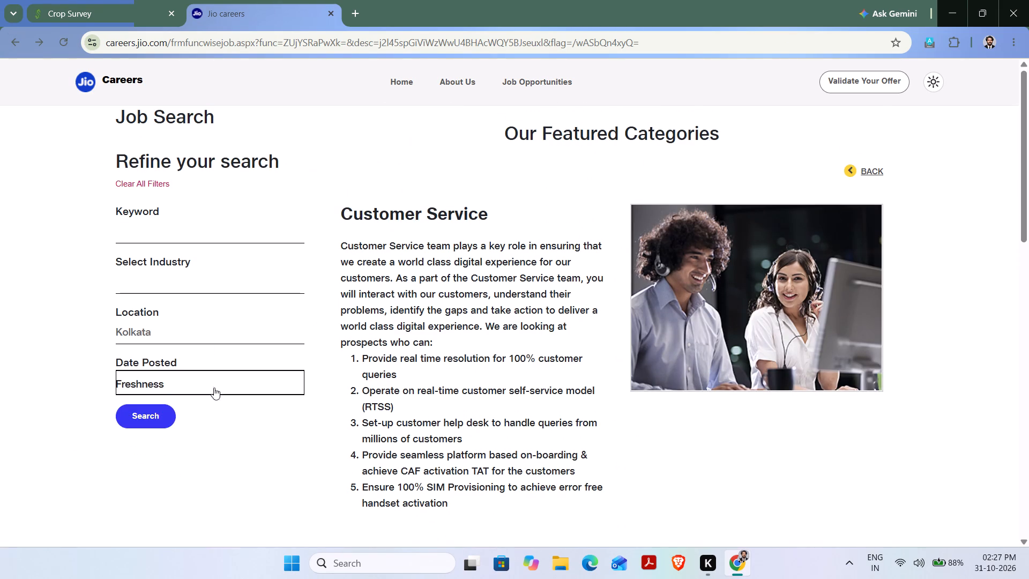
Open the Customer Care Executive Voice listing 87191133, review its education, experience and skill requirements, and return to the job list.
scroll(431, 478, "down", 6)
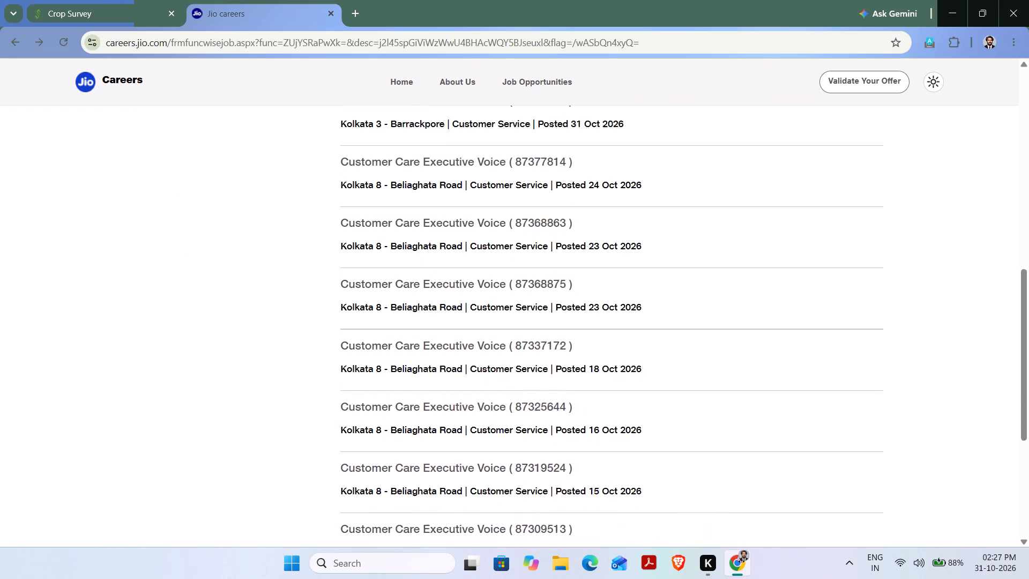
scroll(431, 478, "down", 2)
left_click(400, 385)
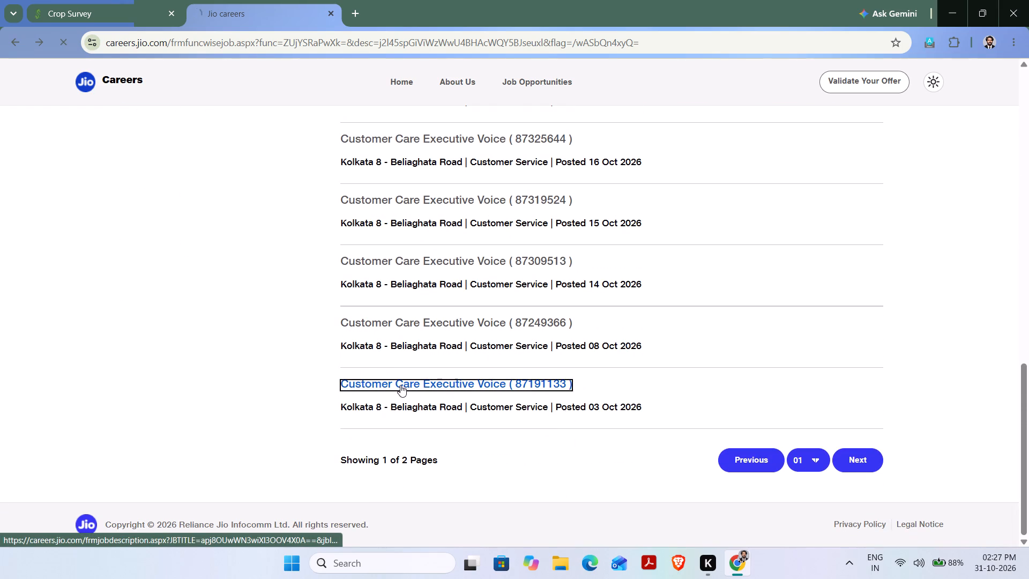
scroll(400, 385, "down", 4)
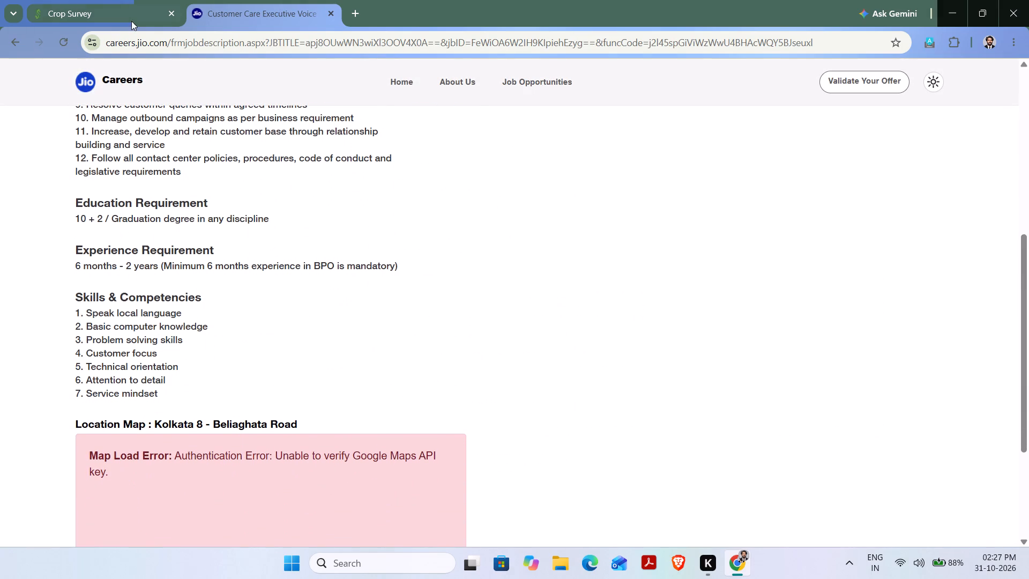
left_click(14, 43)
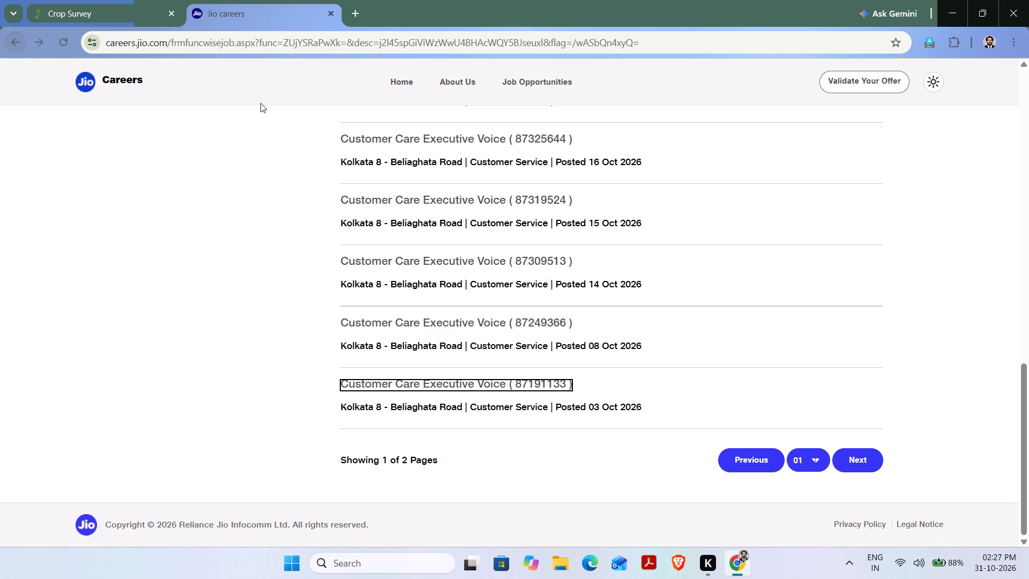
On the second page of job results, open Customer Care Executive Voice listing 87191137, review its responsibilities and requirements, and return to the search results.
left_click(854, 478)
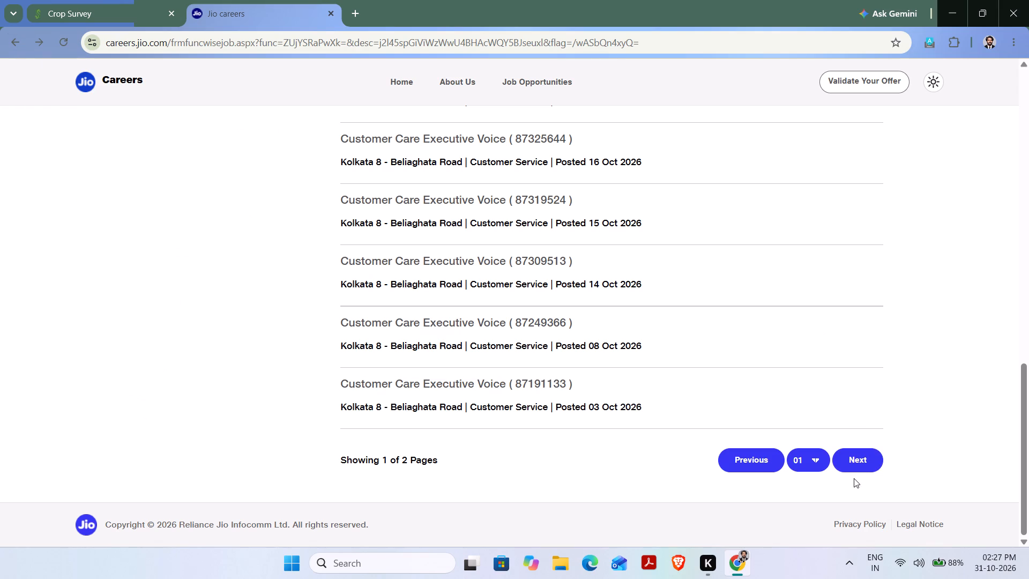
left_click(852, 464)
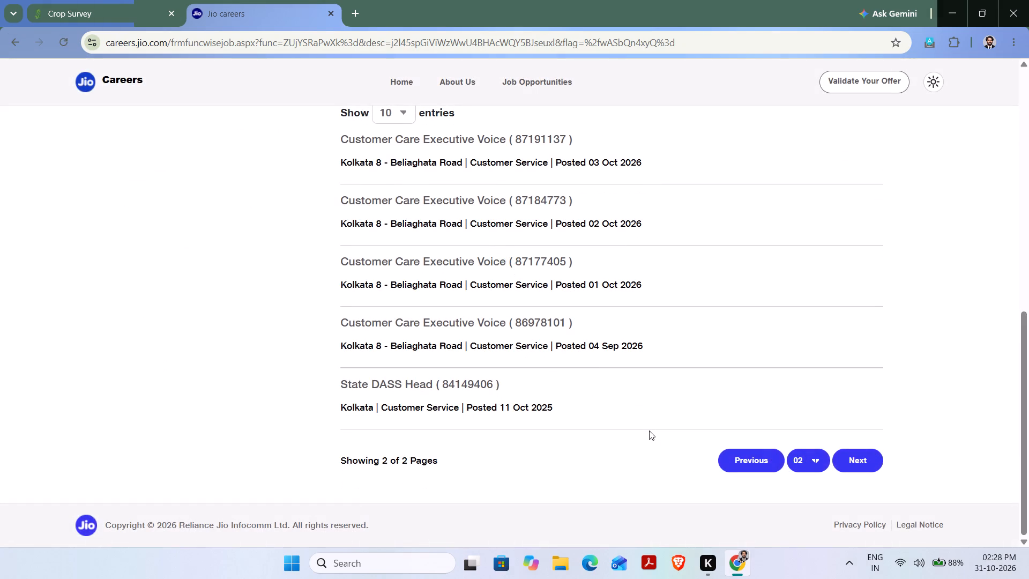
scroll(531, 346, "up", 2)
left_click(476, 226)
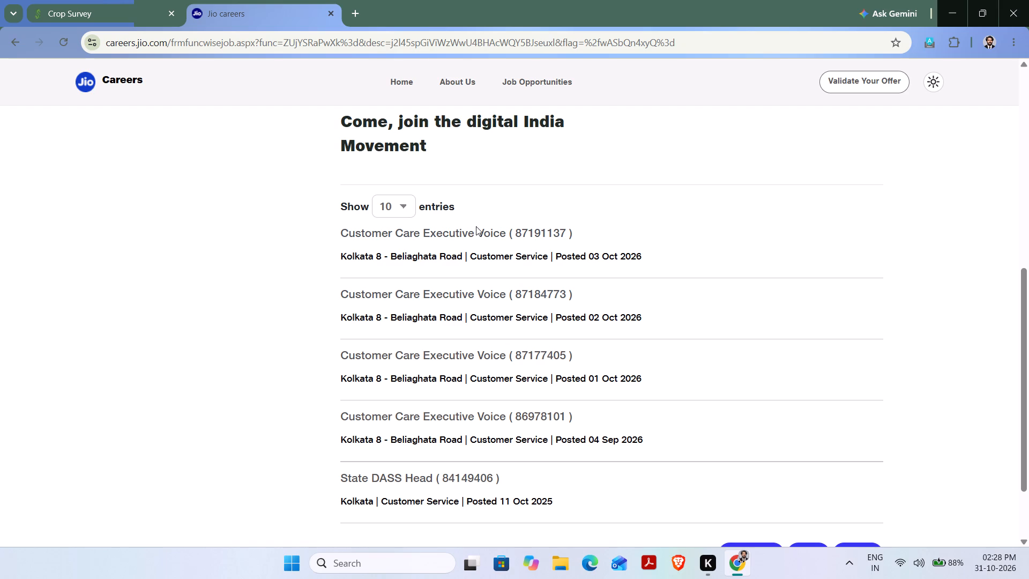
left_click(475, 228)
scroll(325, 381, "down", 3)
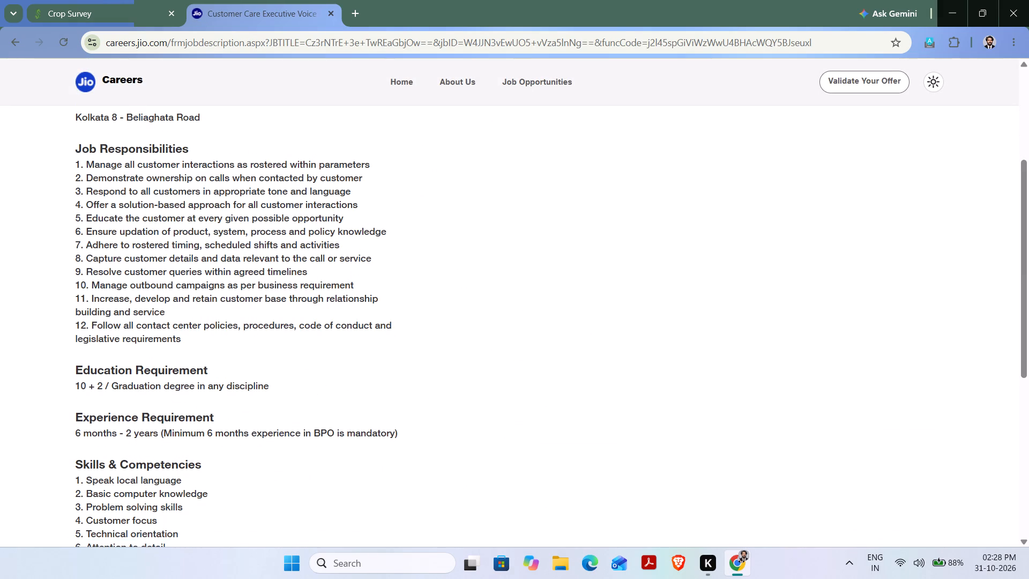
left_click(12, 41)
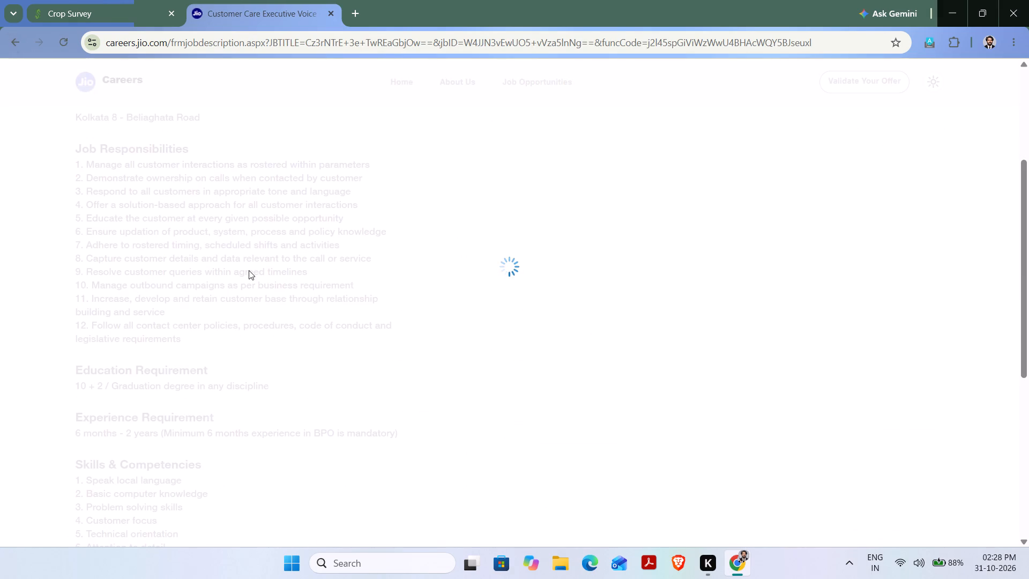
scroll(412, 439, "down", 3)
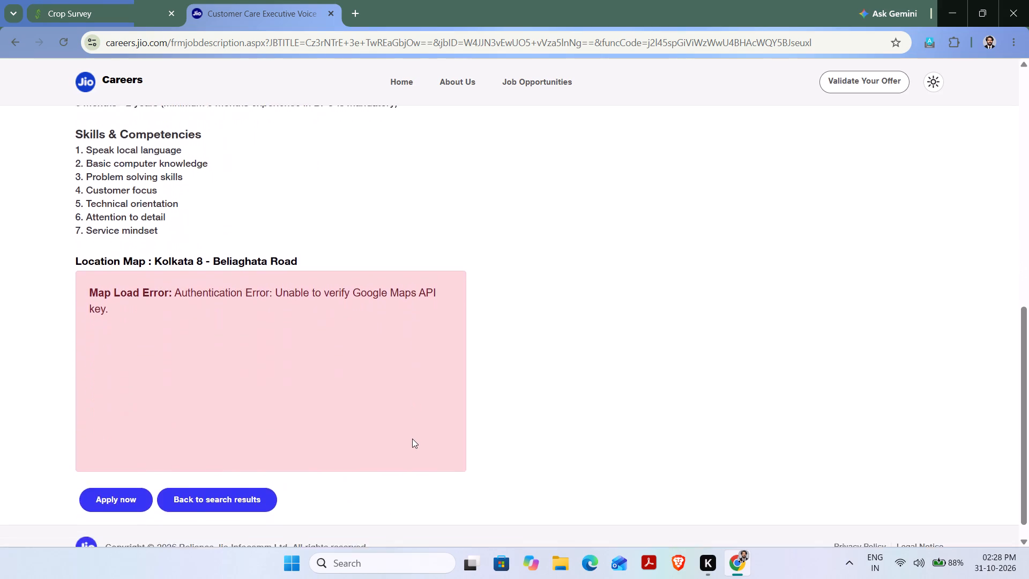
scroll(412, 439, "up", 6)
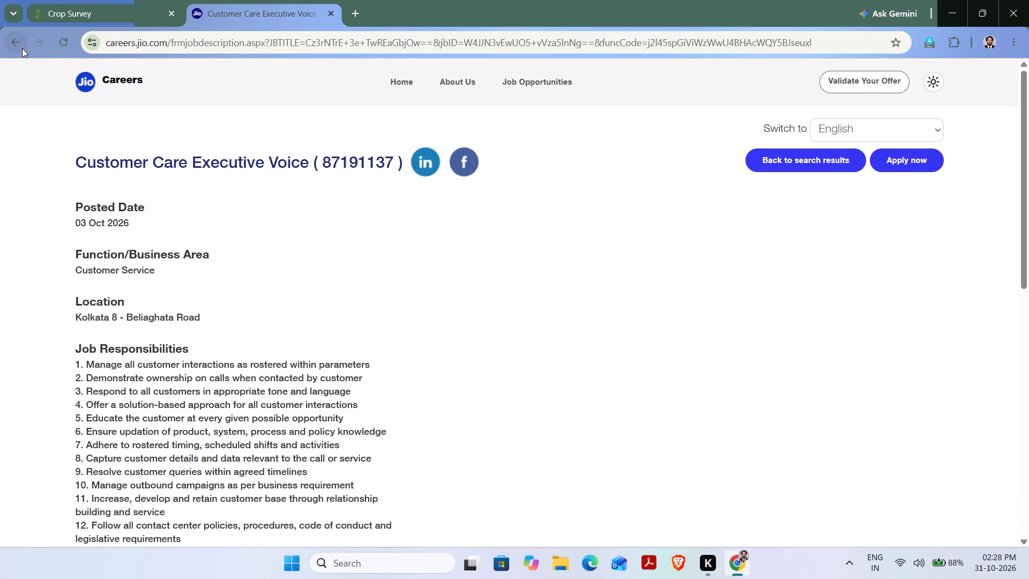
left_click(24, 48)
scroll(427, 339, "down", 3)
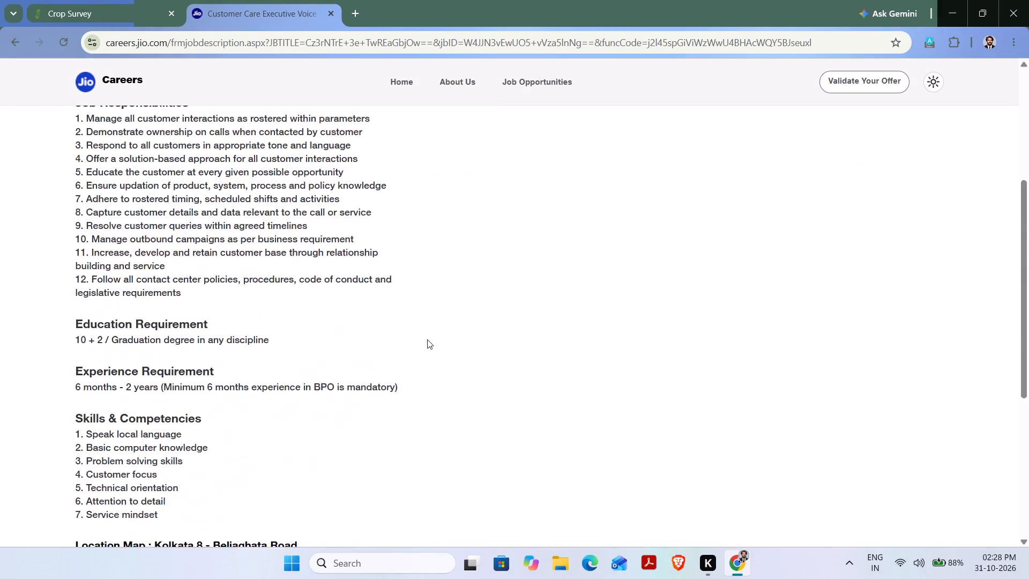
scroll(427, 339, "down", 1)
scroll(427, 339, "up", 1)
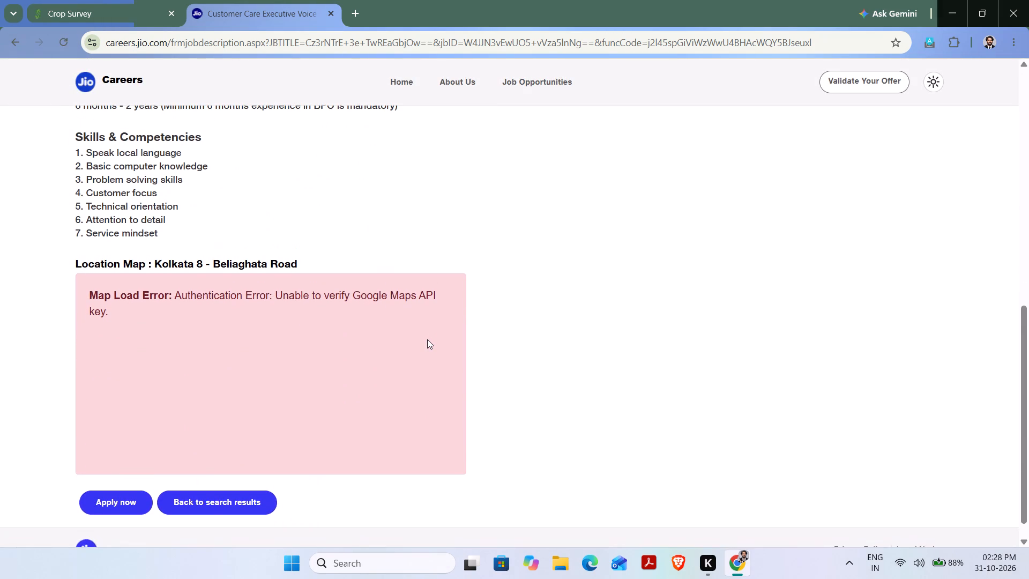
left_click(205, 506)
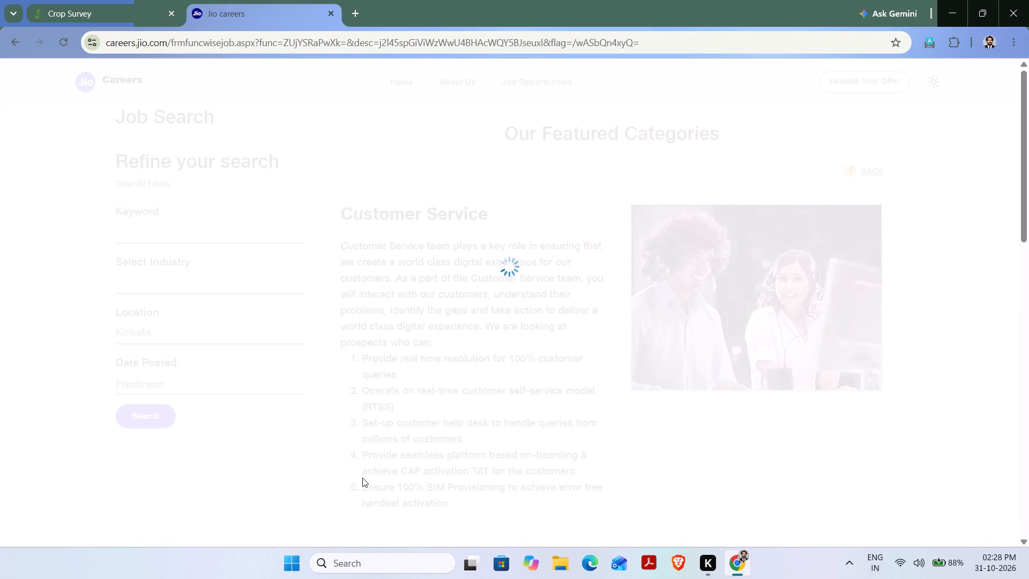
From the second results page, open the State DASS Head listing 84149406, review its responsibilities and requirements, and try to go back.
scroll(573, 330, "down", 9)
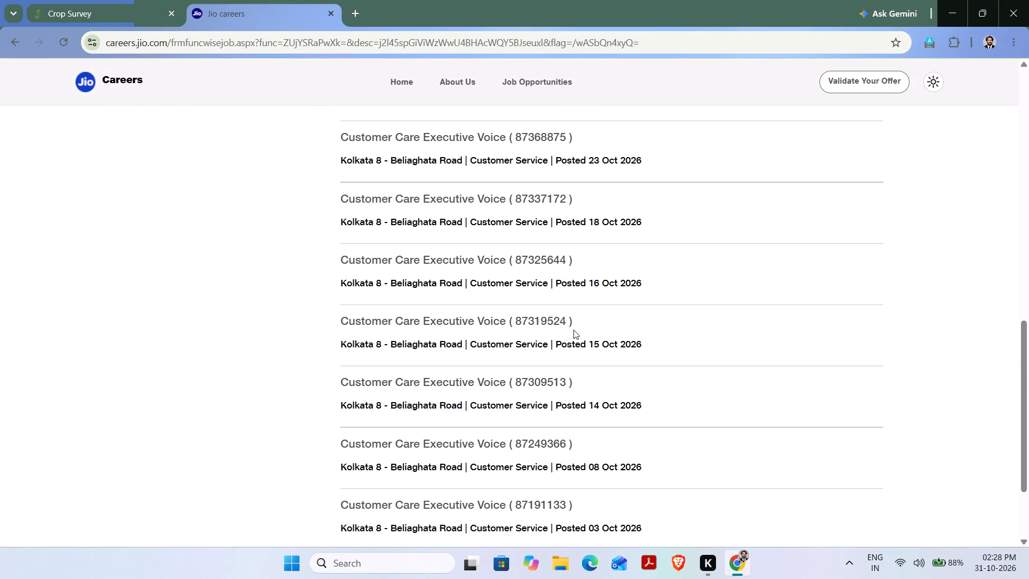
left_click(855, 452)
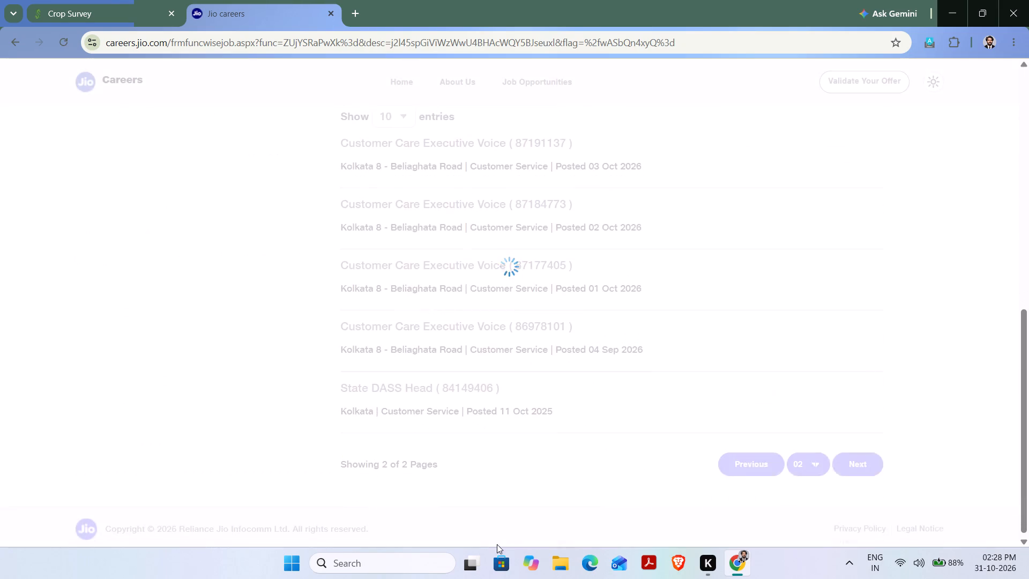
left_click(384, 380)
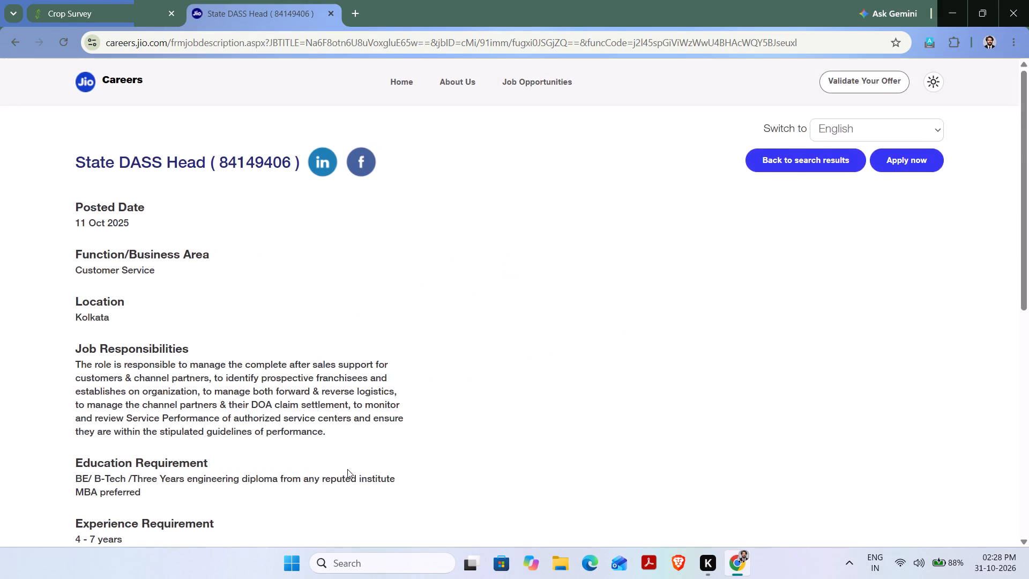
scroll(347, 469, "down", 2)
scroll(347, 469, "up", 6)
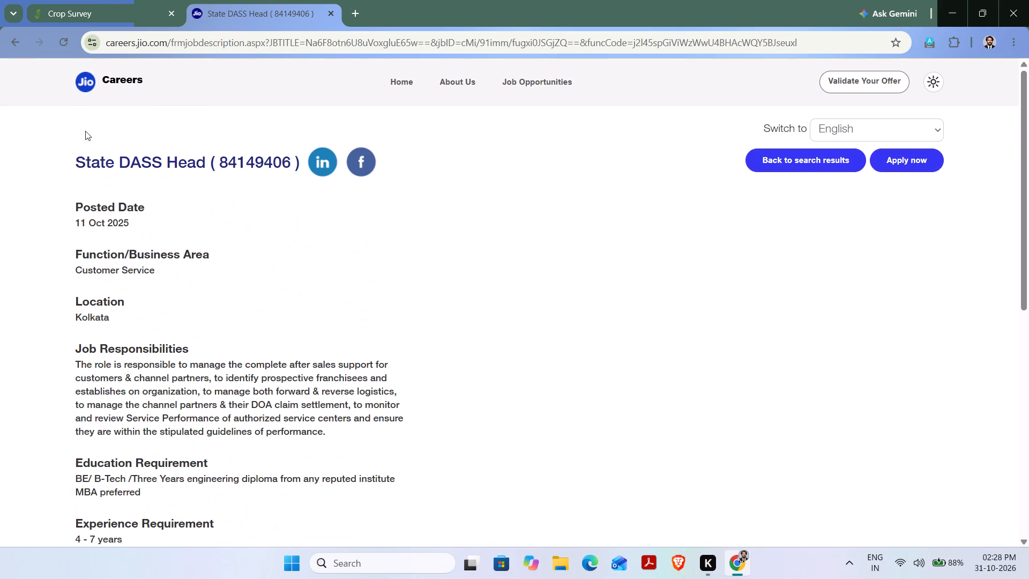
left_click(11, 36)
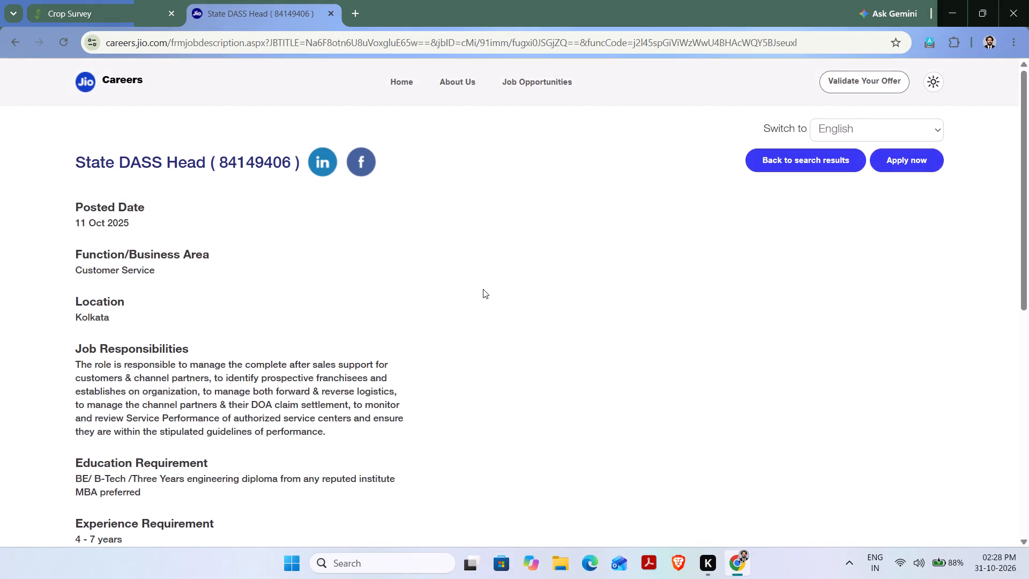
scroll(615, 385, "down", 5)
scroll(615, 385, "up", 6)
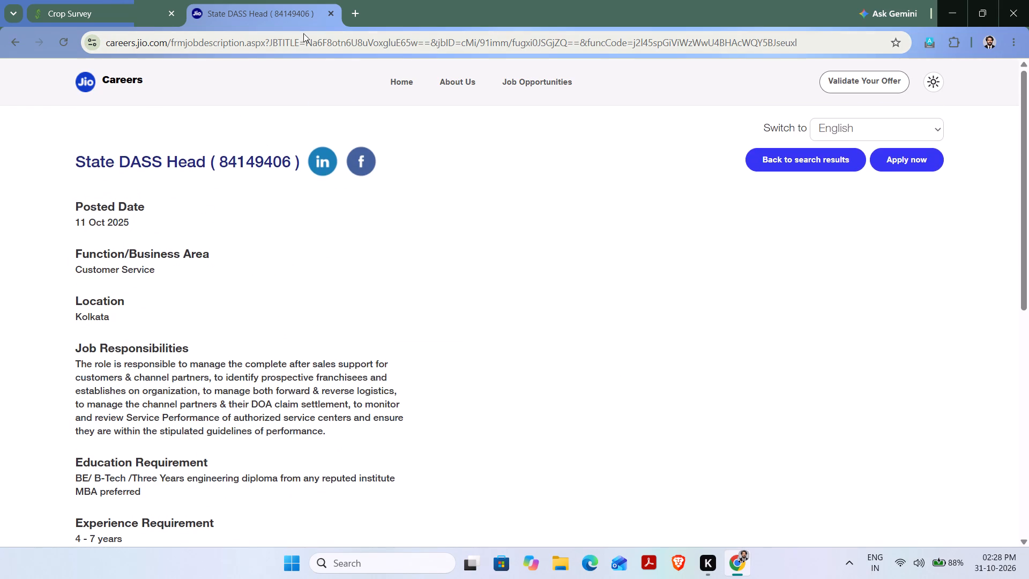
left_click(12, 42)
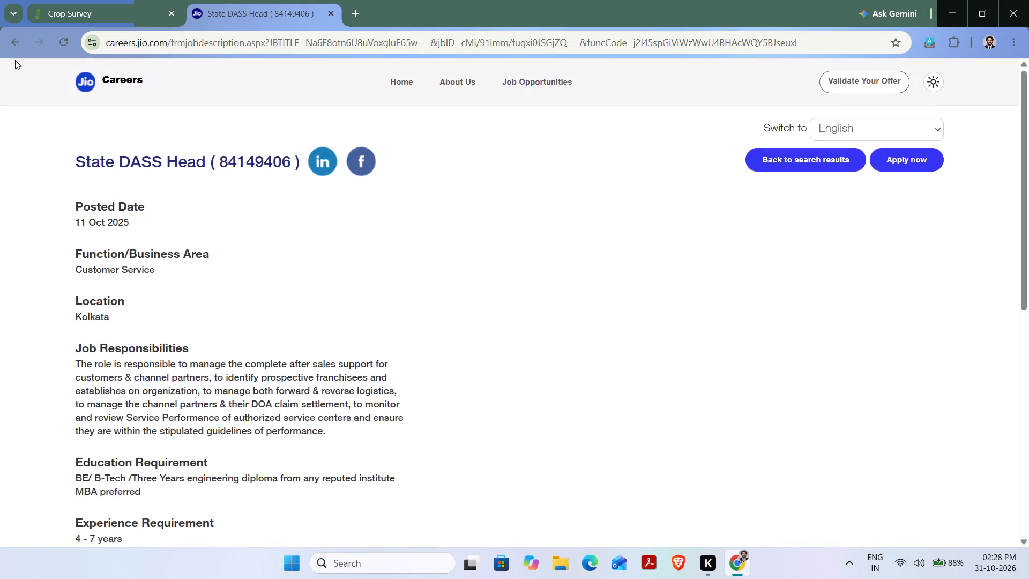
left_click(11, 47)
Open a new browser tab and close the Jio Careers tab.
left_click(347, 10)
left_click(330, 10)
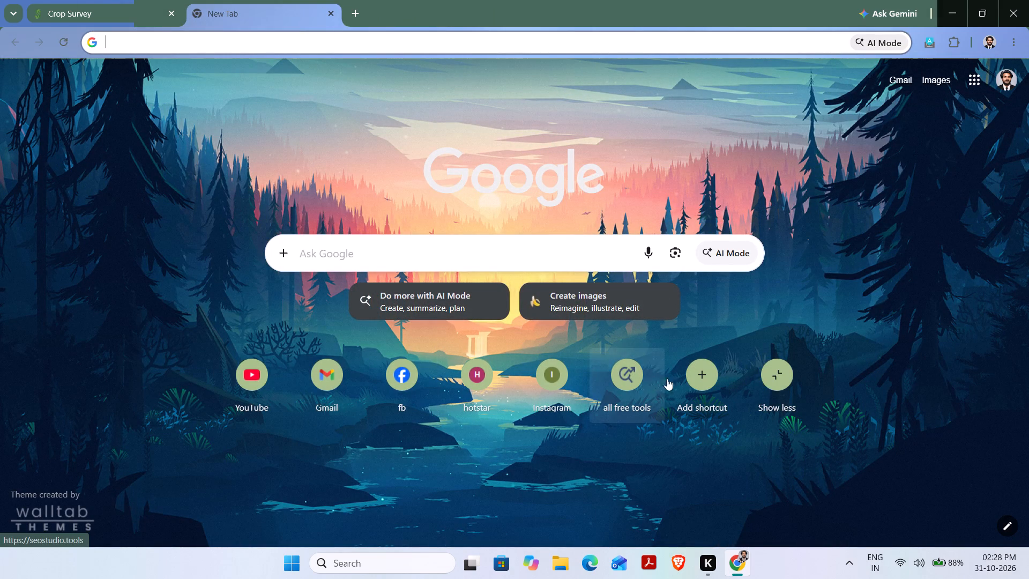
Search Google for "india vs pakistan" and look over the men's cricket match results.
left_click(443, 277)
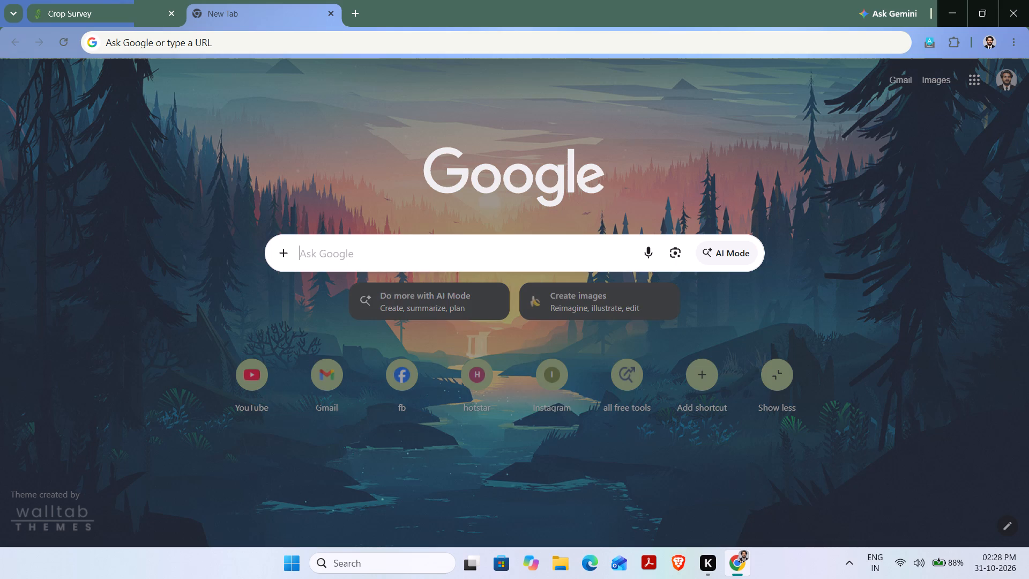
left_click(443, 255)
left_click(456, 420)
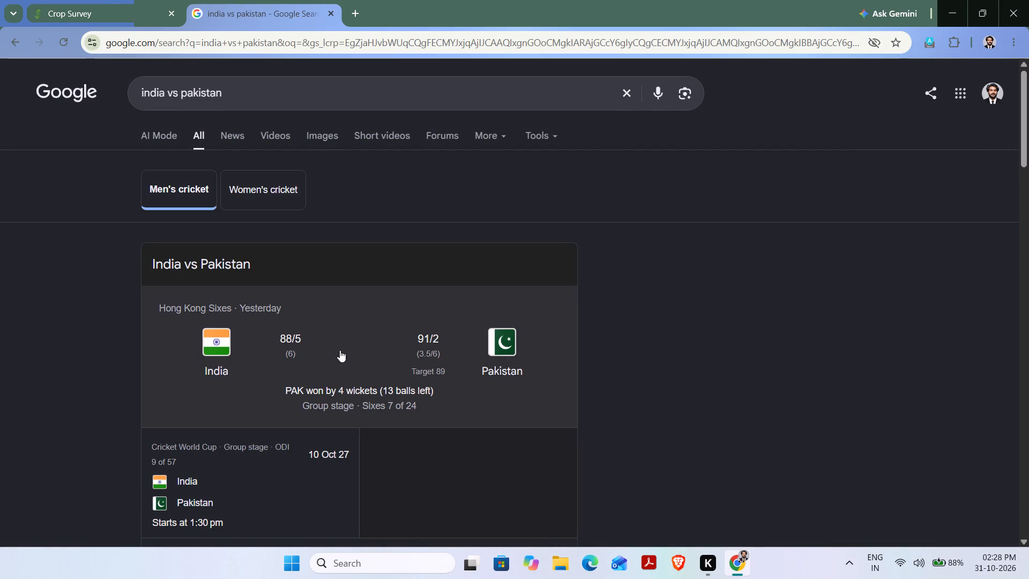
scroll(340, 350, "down", 5)
scroll(340, 350, "up", 5)
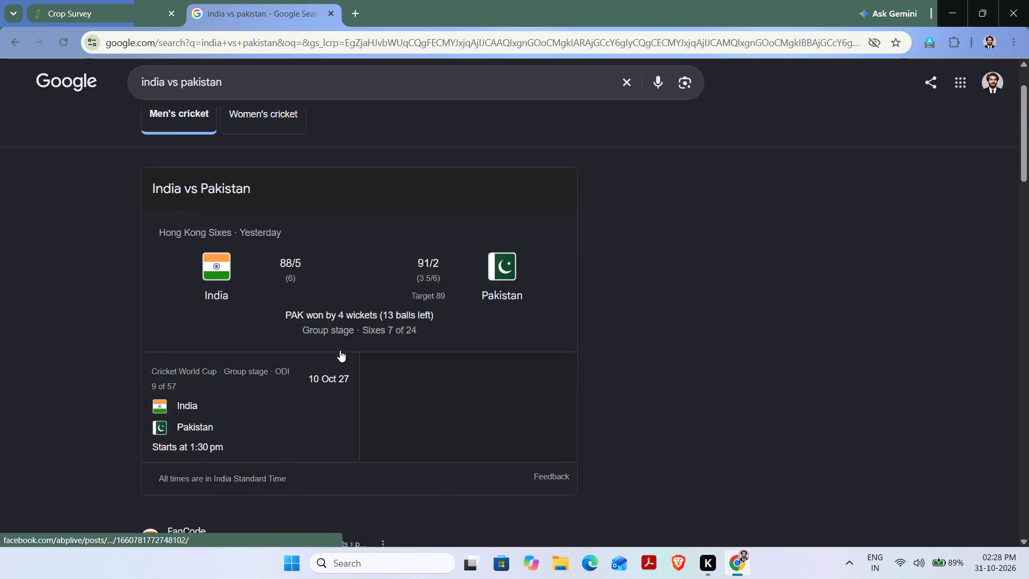
Open a new browser tab and close the cricket search results tab.
left_click(359, 15)
left_click(327, 12)
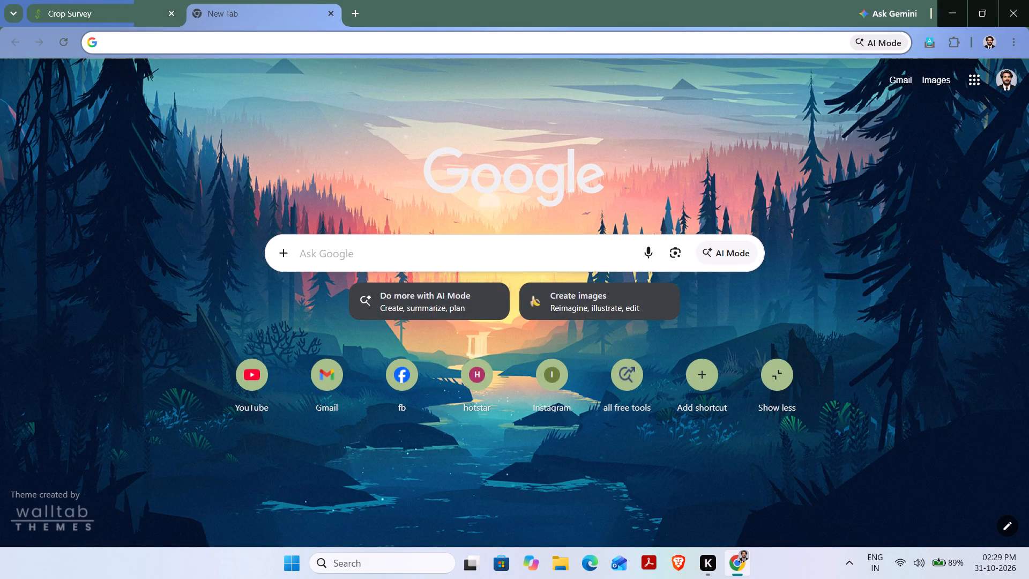
Switch to the Crop Survey tab and reapply the existing Review Survey Details filters to refresh the Soranda village list.
left_click(118, 10)
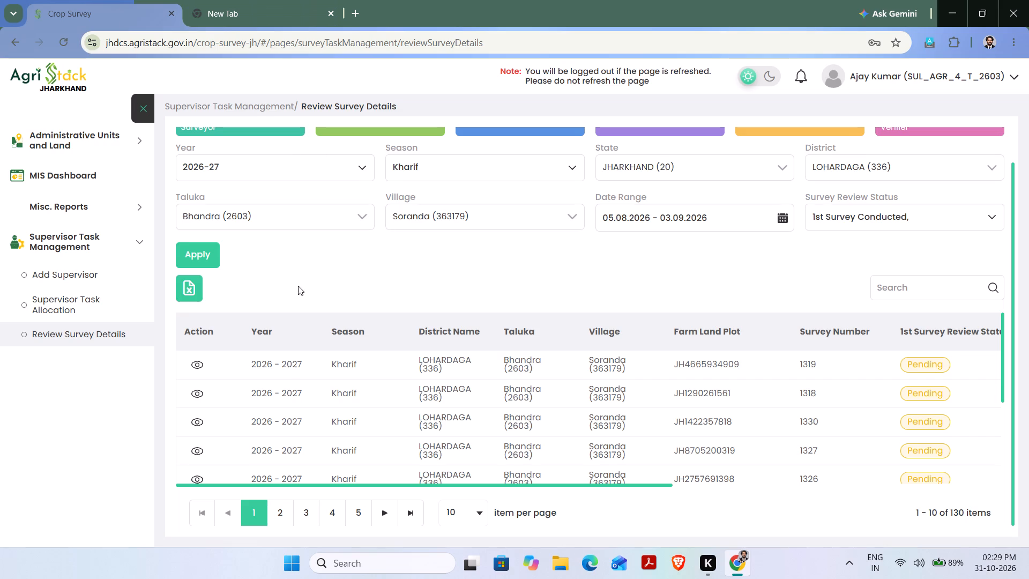
left_click(200, 249)
scroll(320, 430, "up", 4)
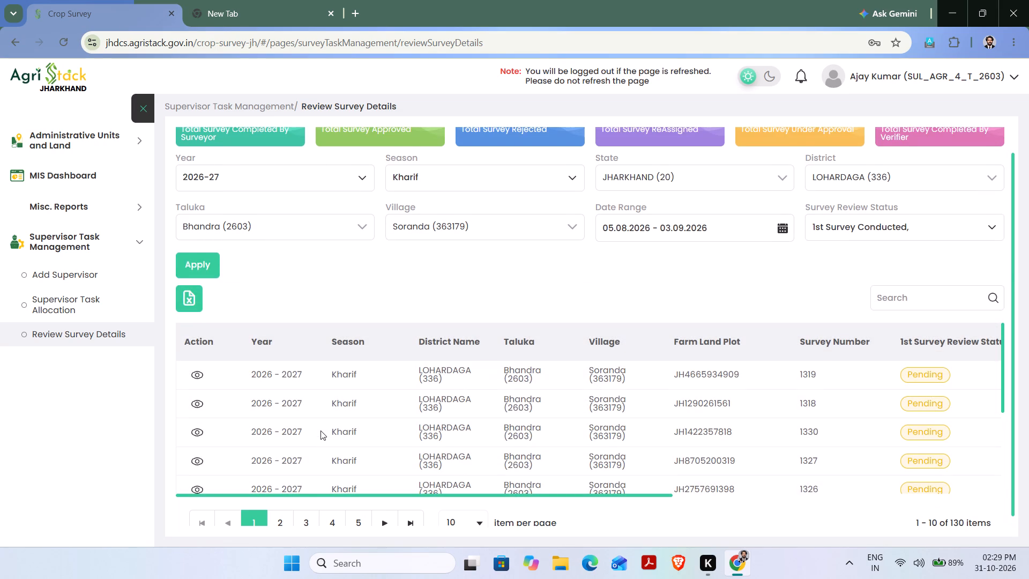
scroll(320, 430, "down", 1)
scroll(320, 430, "up", 5)
scroll(366, 301, "down", 2)
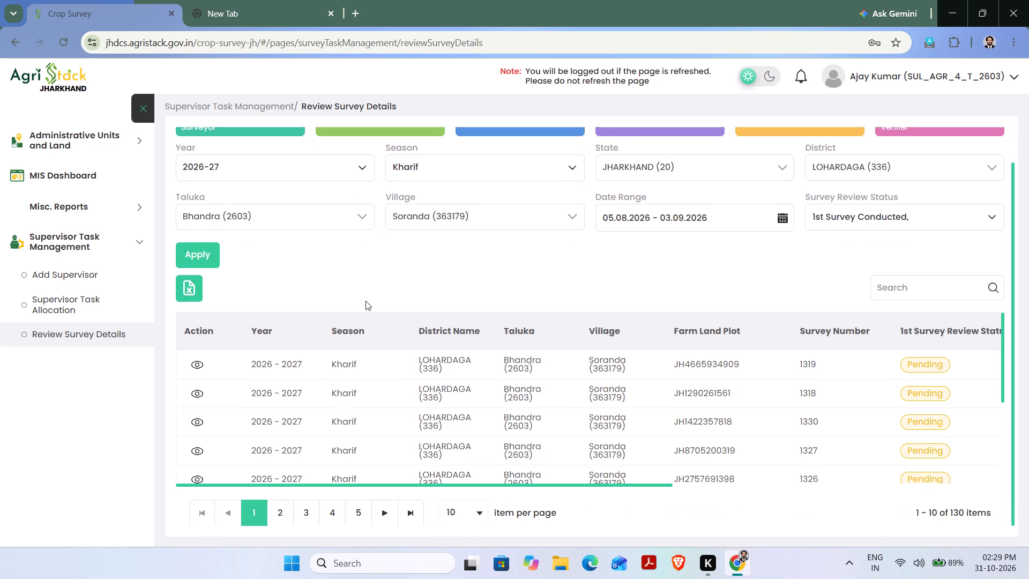
View the survey details for survey number 1319 in Soranda, then close them.
left_click(199, 364)
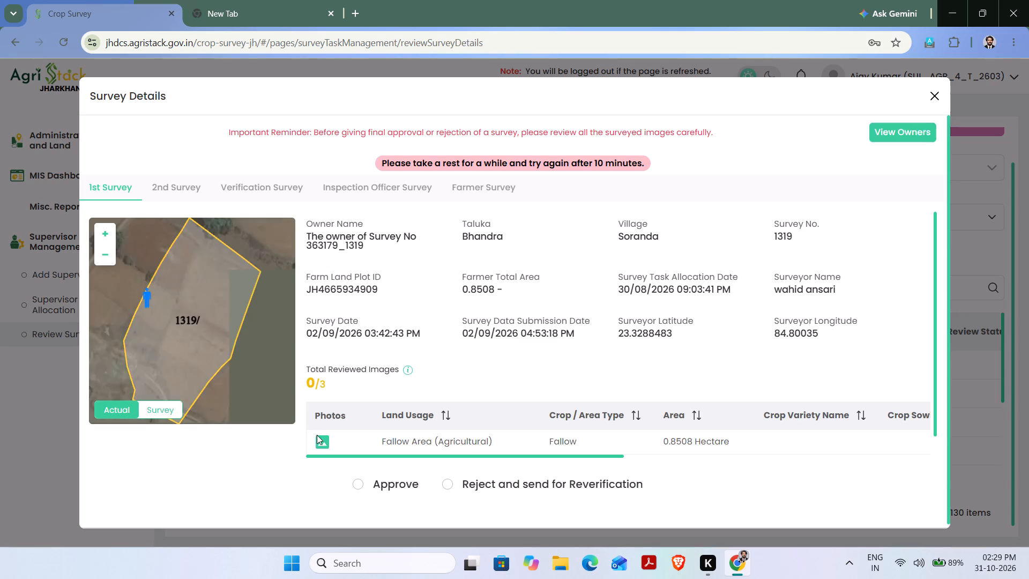
left_click(928, 90)
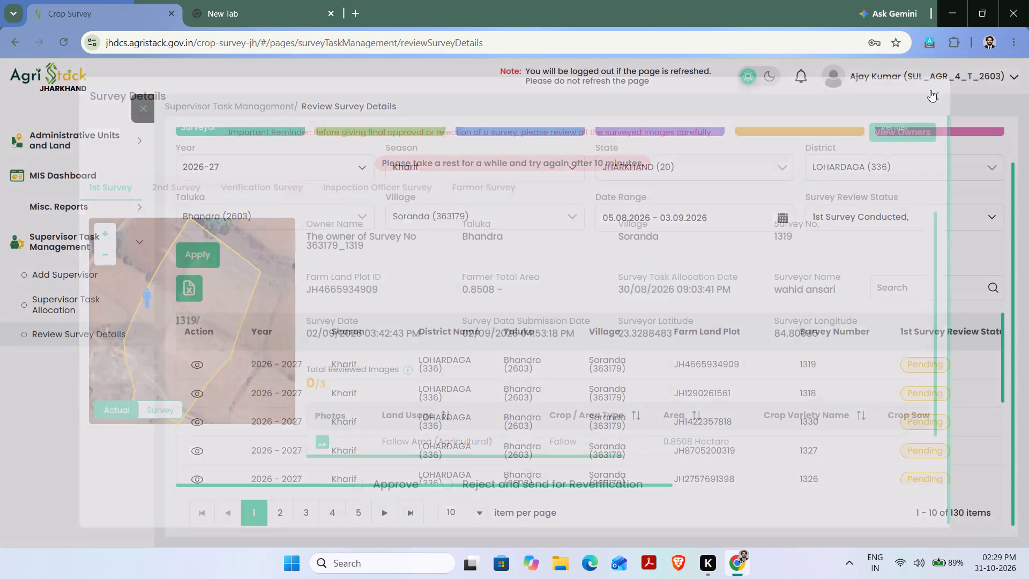
Reapply the current Review Survey Details filters to refresh the Soranda survey list.
left_click(182, 247)
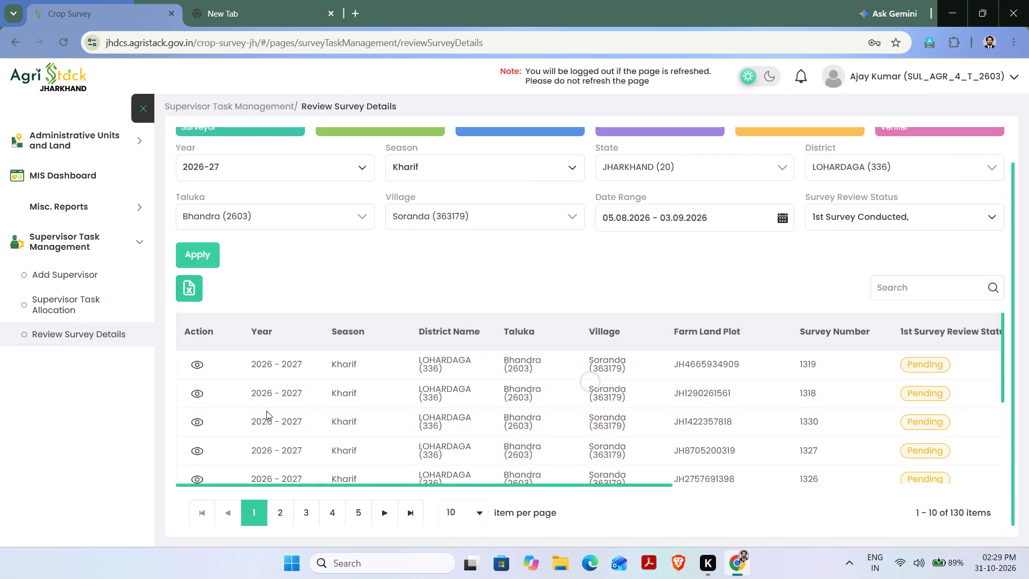
scroll(266, 414, "up", 1)
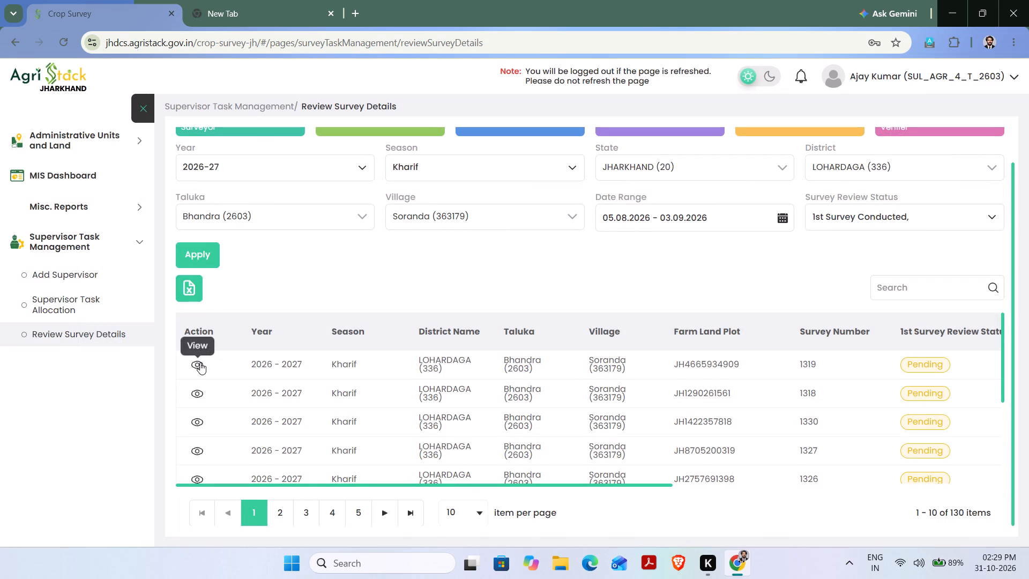
Open the details of survey number 1319, approve its three farm images one by one, and close the image viewer.
left_click(200, 362)
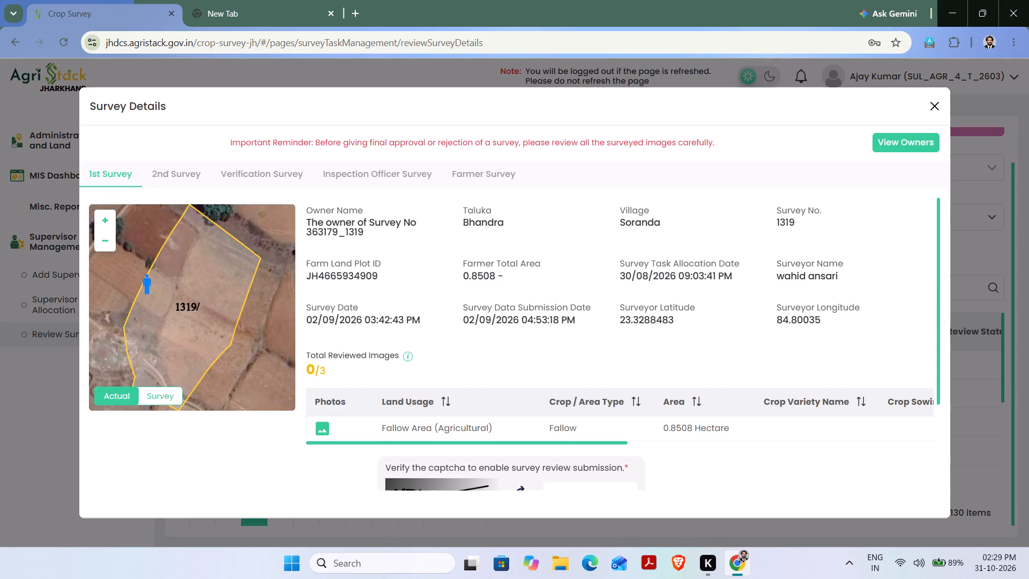
scroll(422, 430, "down", 1)
left_click(321, 348)
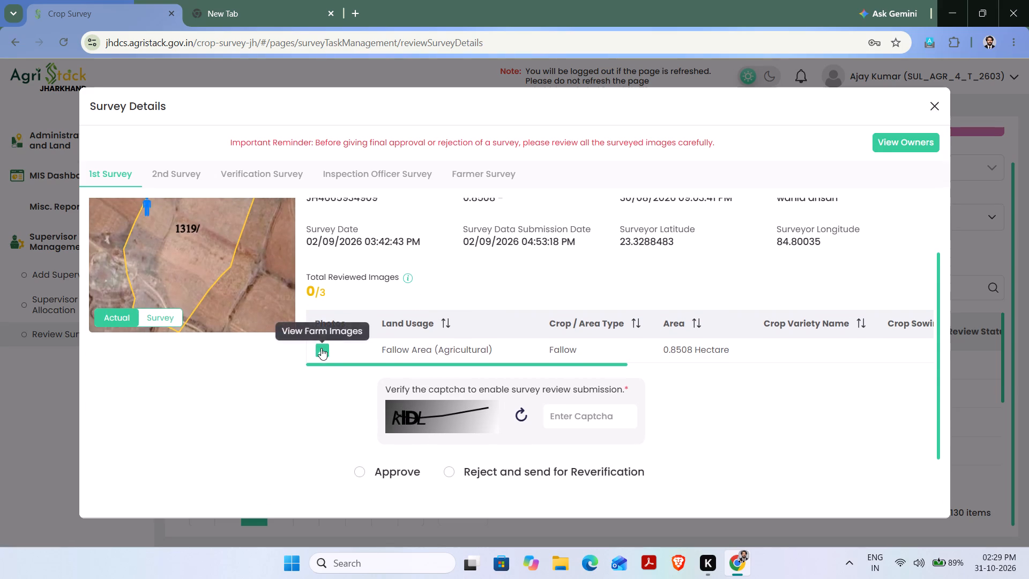
left_click(461, 476)
left_click_drag(519, 421, 481, 424)
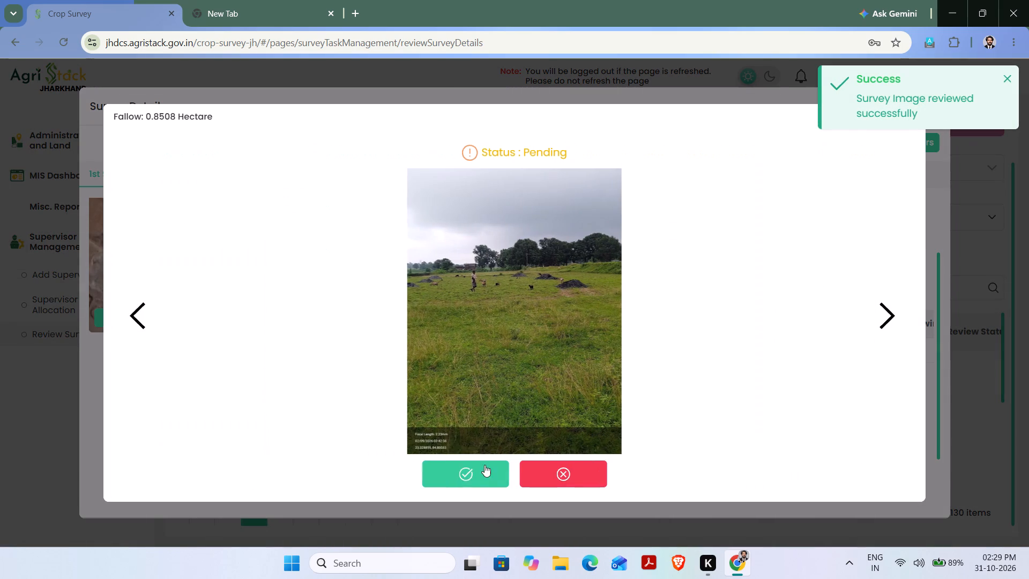
left_click(484, 473)
left_click_drag(542, 422, 501, 425)
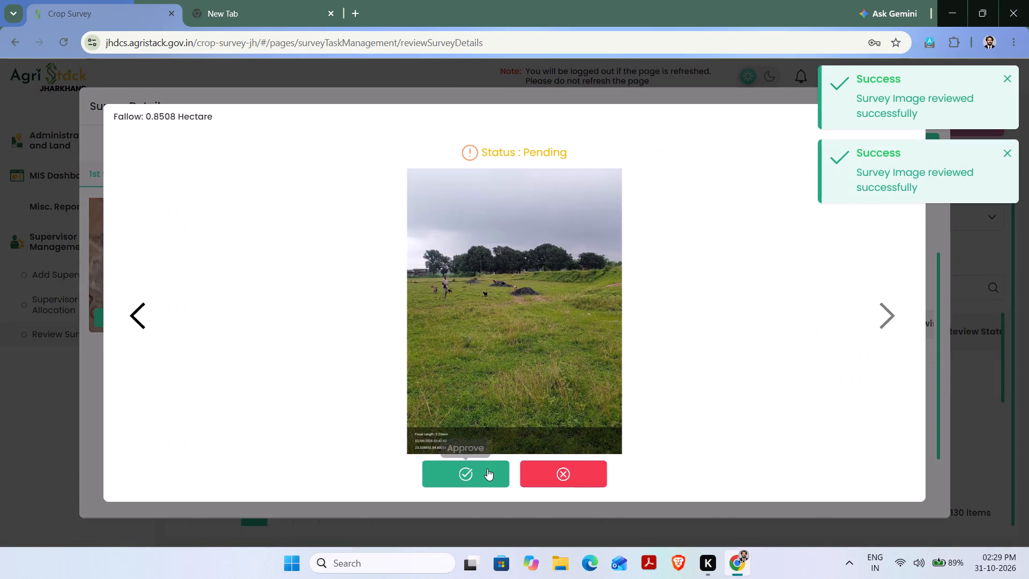
left_click(486, 468)
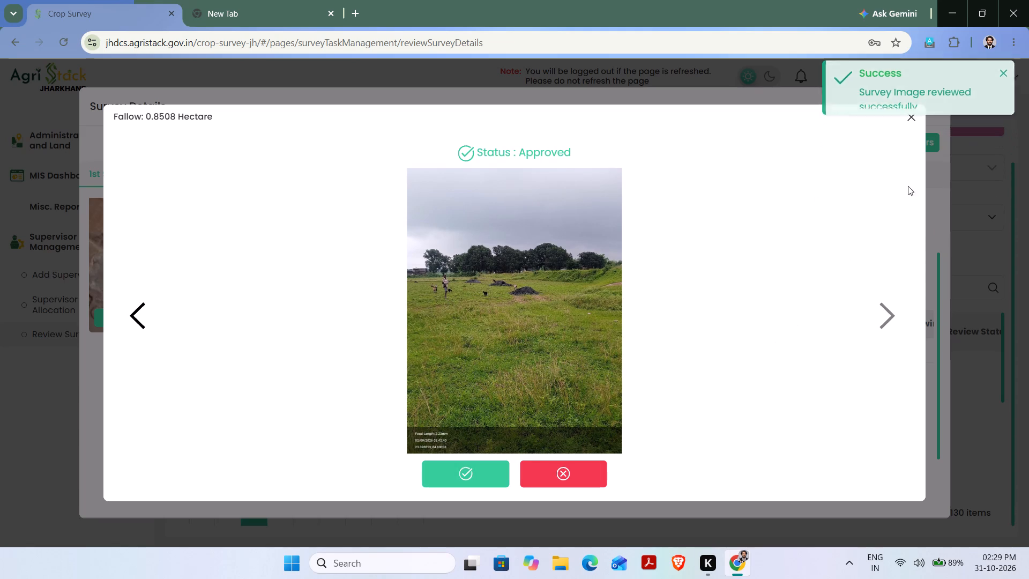
left_click(913, 125)
left_click(911, 122)
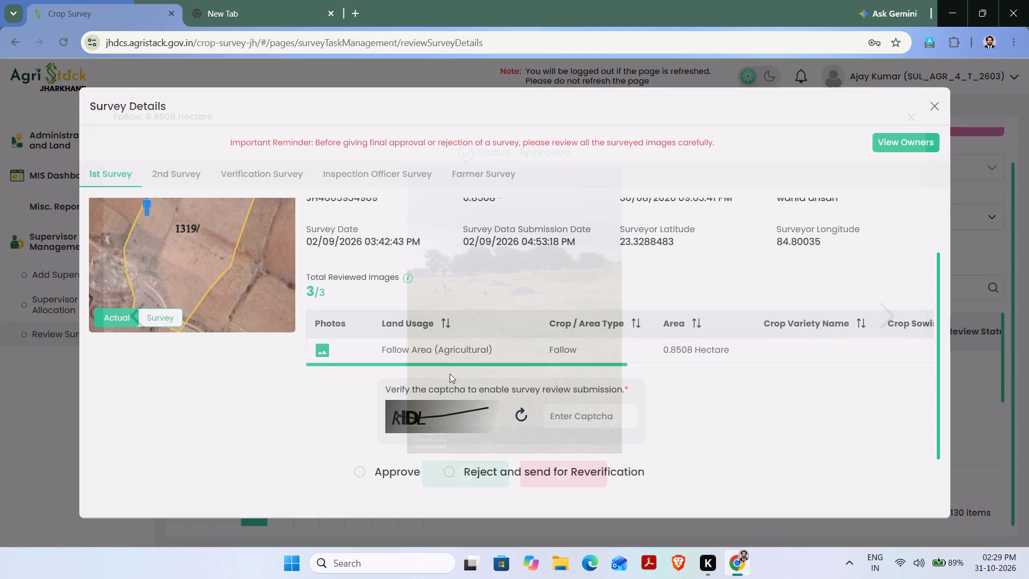
Enter the captcha for survey 1319, mark the survey as Approve, save the review and close the survey details.
scroll(450, 374, "down", 1)
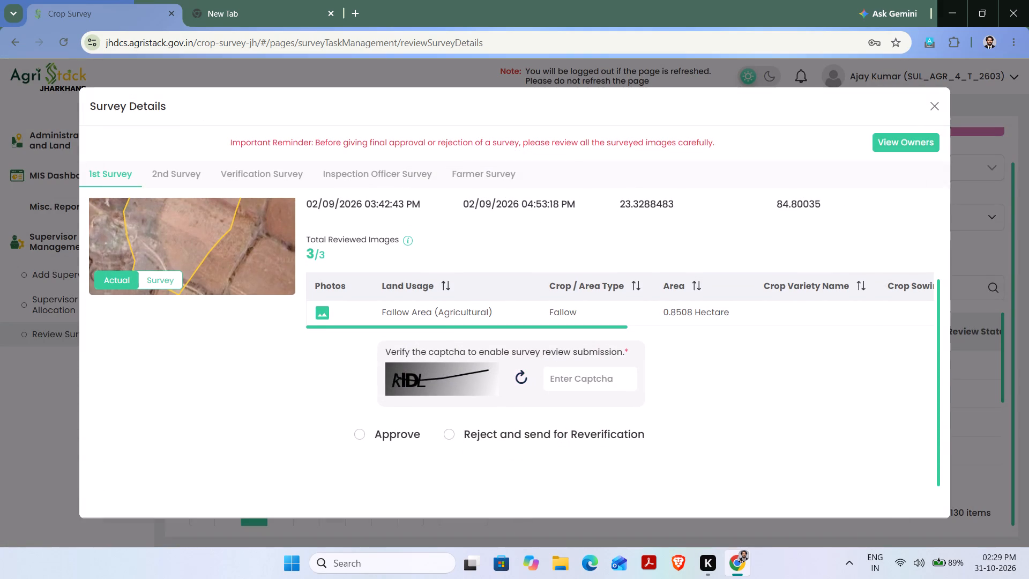
left_click(571, 377)
key("k")
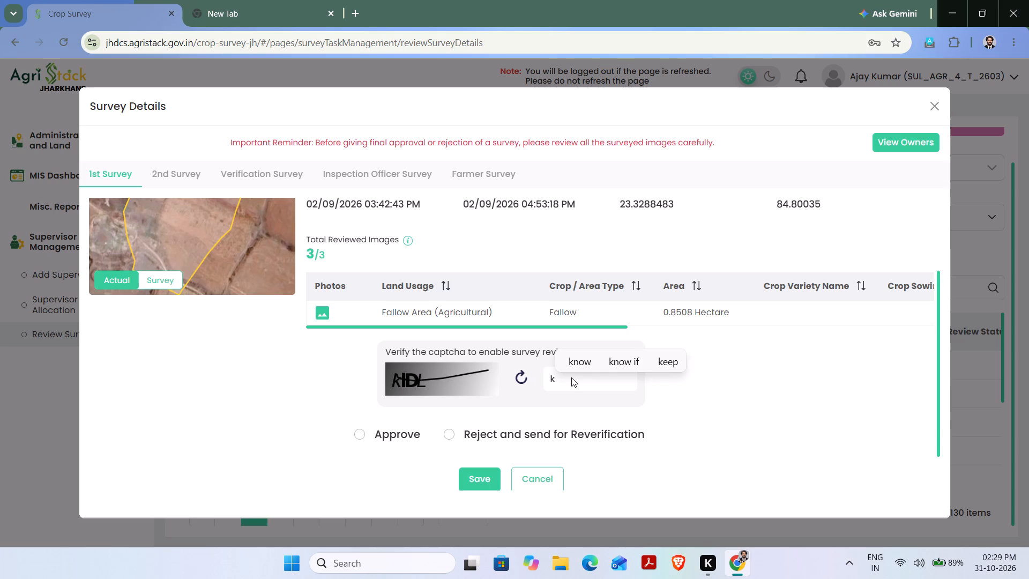
key("l")
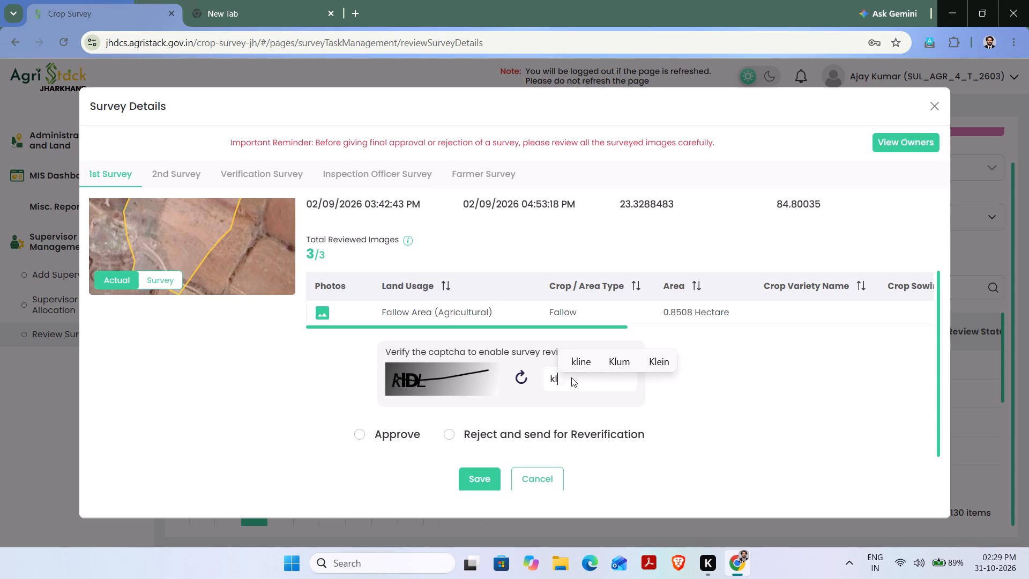
key("shift+d")
key("shift+l")
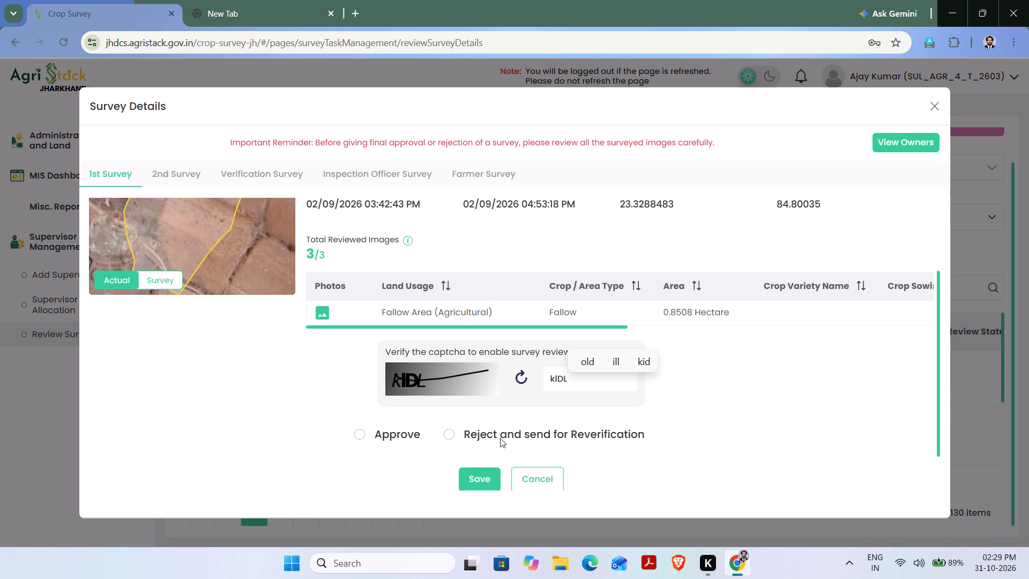
left_click(409, 435)
left_click(477, 486)
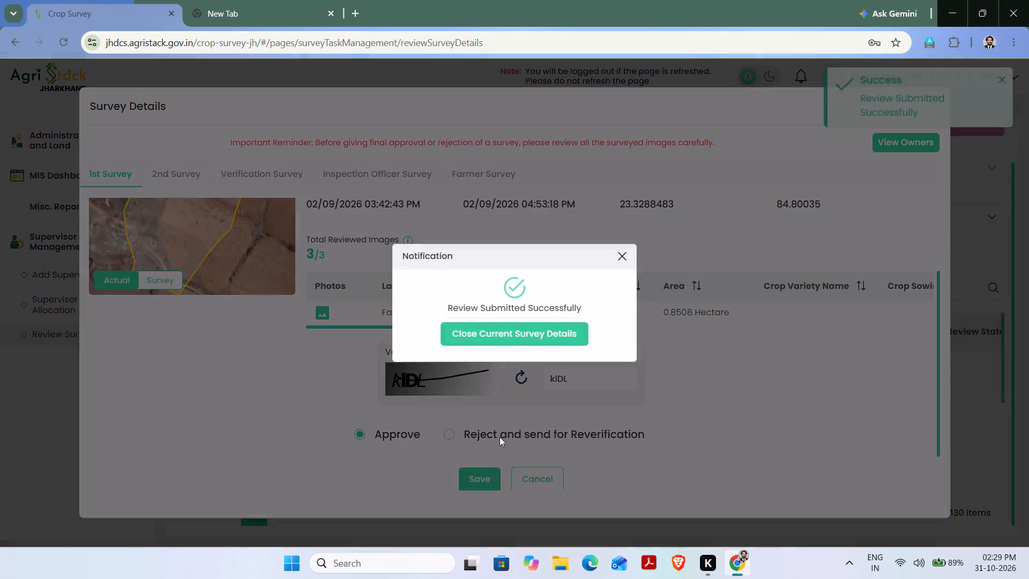
left_click(546, 332)
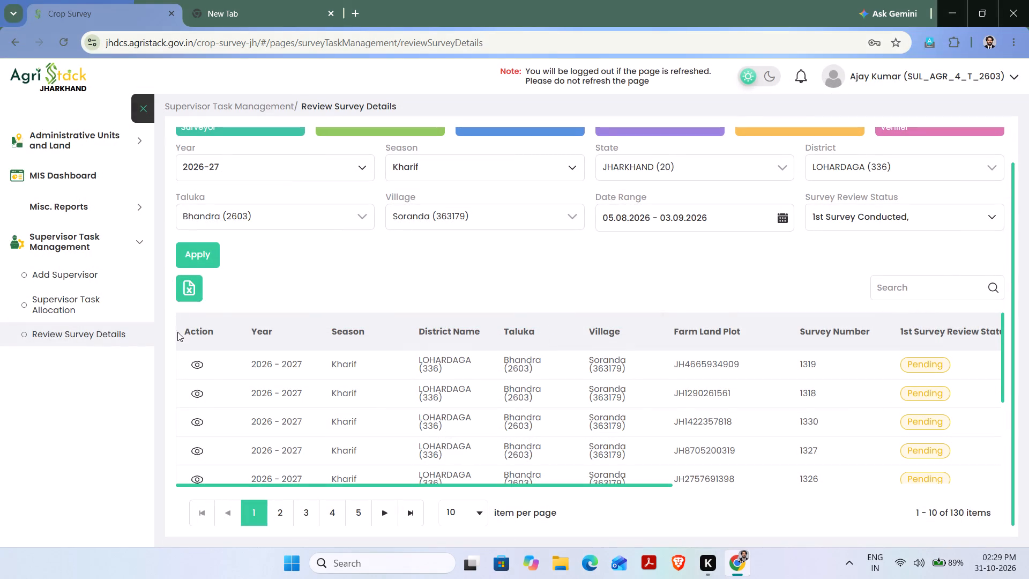
Open the details of survey number 1318, approve its three farm images one by one, and close the image viewer.
left_click(200, 394)
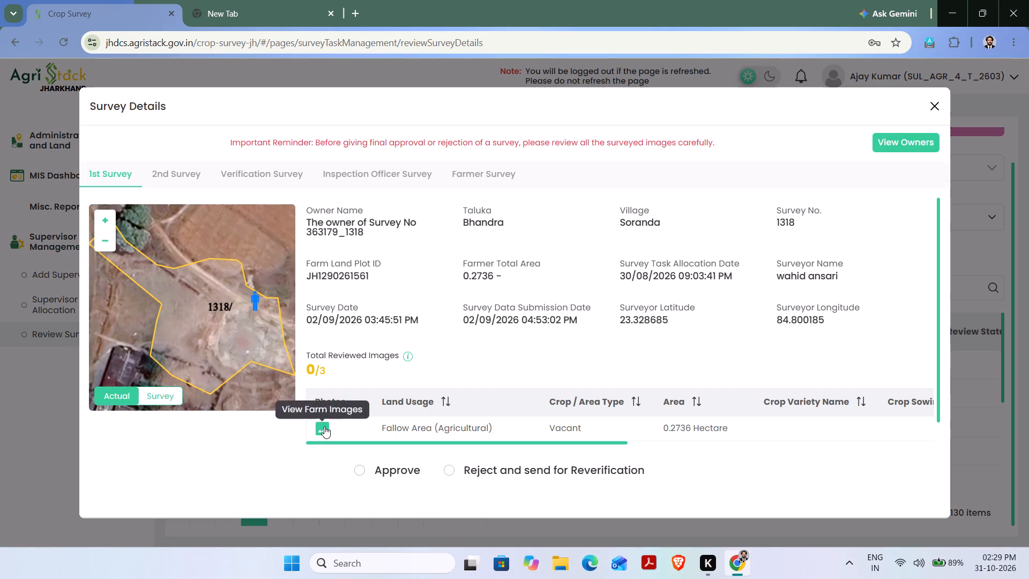
left_click(325, 427)
left_click(444, 466)
left_click_drag(523, 400, 510, 402)
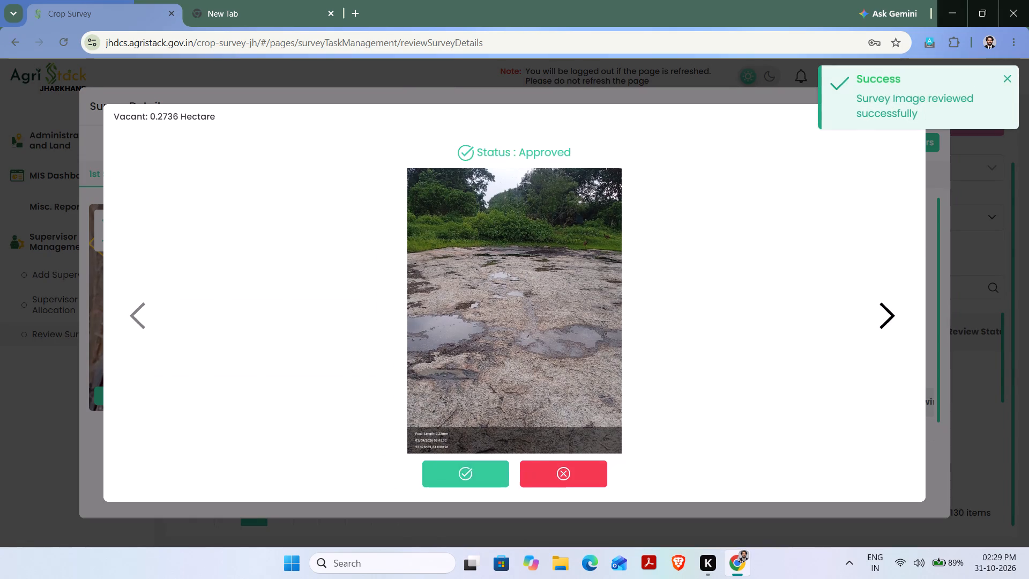
left_click_drag(510, 402, 475, 404)
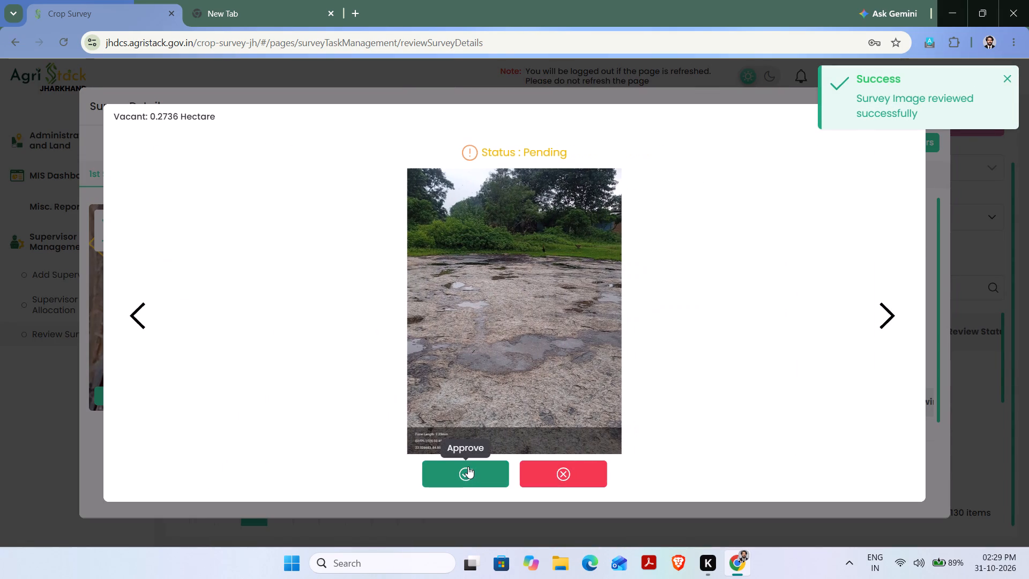
left_click(468, 466)
left_click_drag(548, 393, 514, 393)
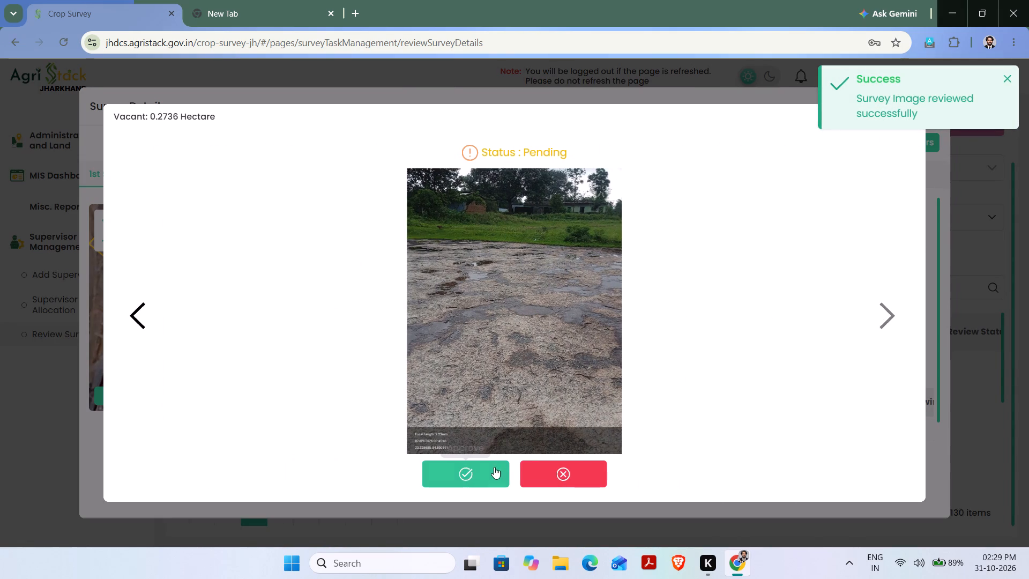
left_click(490, 472)
left_click_drag(574, 380, 533, 381)
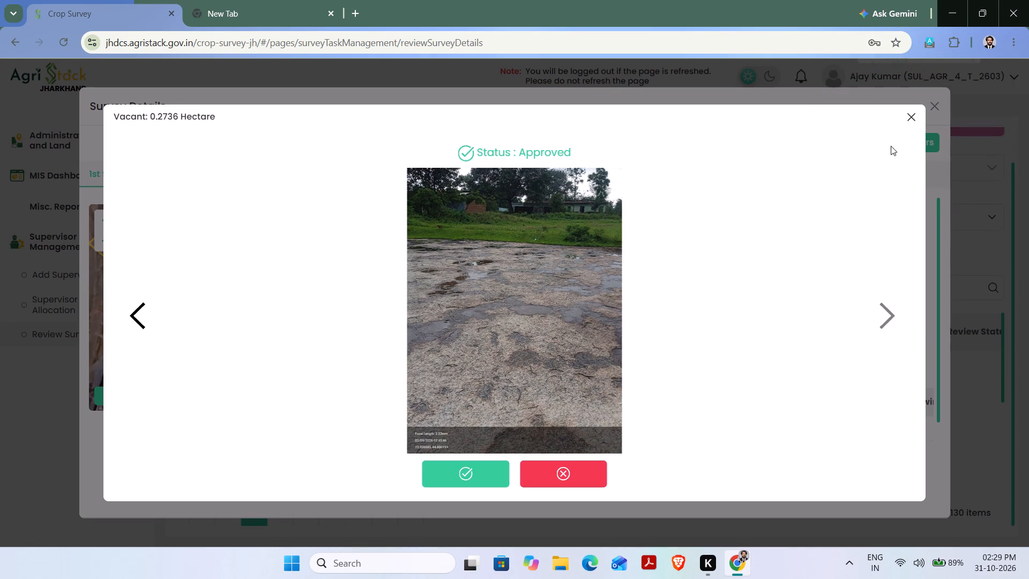
left_click(908, 115)
Mark survey 1318 as Approve, save the review and close its survey details.
scroll(475, 347, "down", 1)
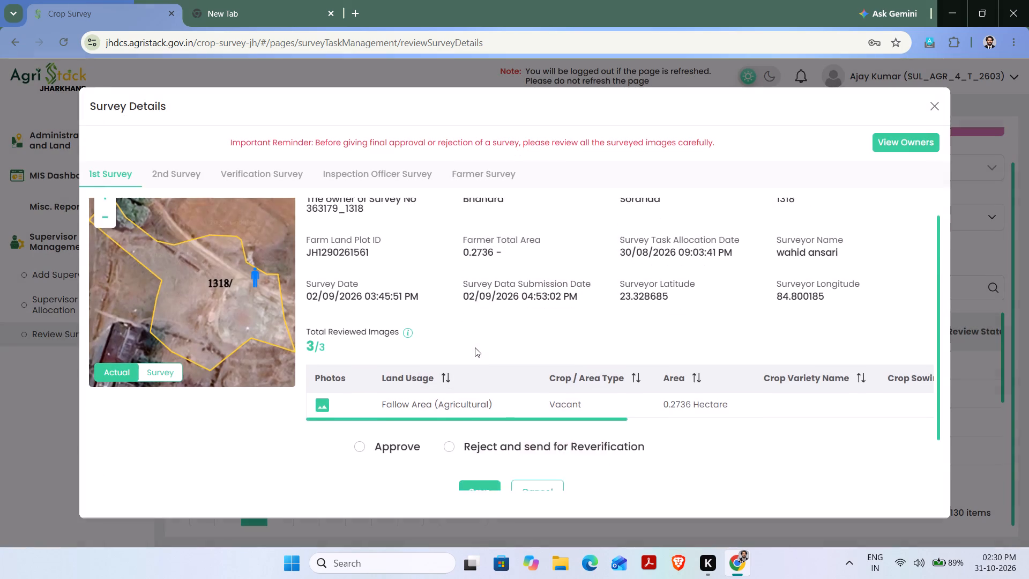
scroll(475, 347, "down", 1)
left_click(375, 394)
left_click(478, 443)
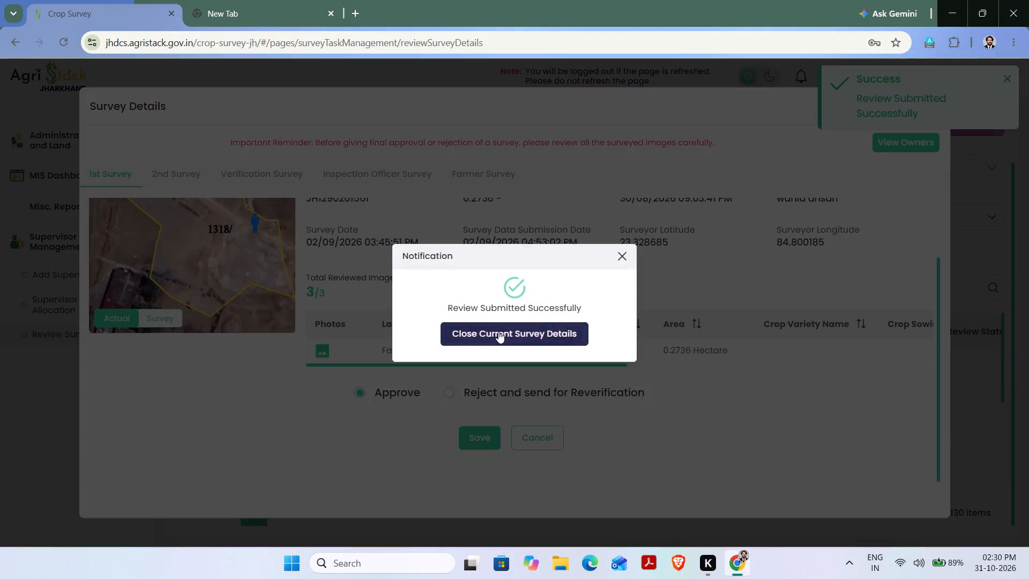
left_click(498, 331)
left_click(200, 392)
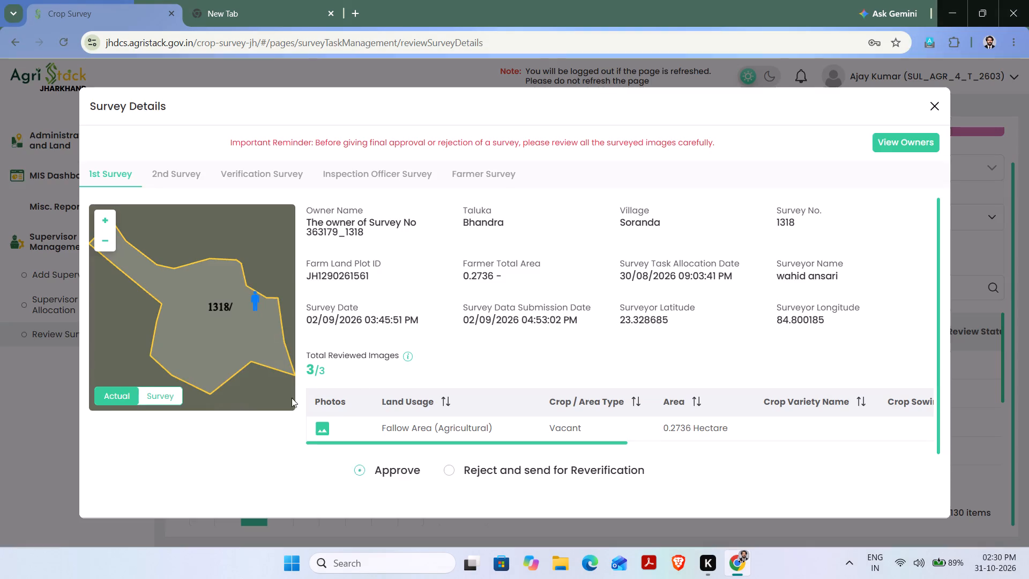
left_click(937, 106)
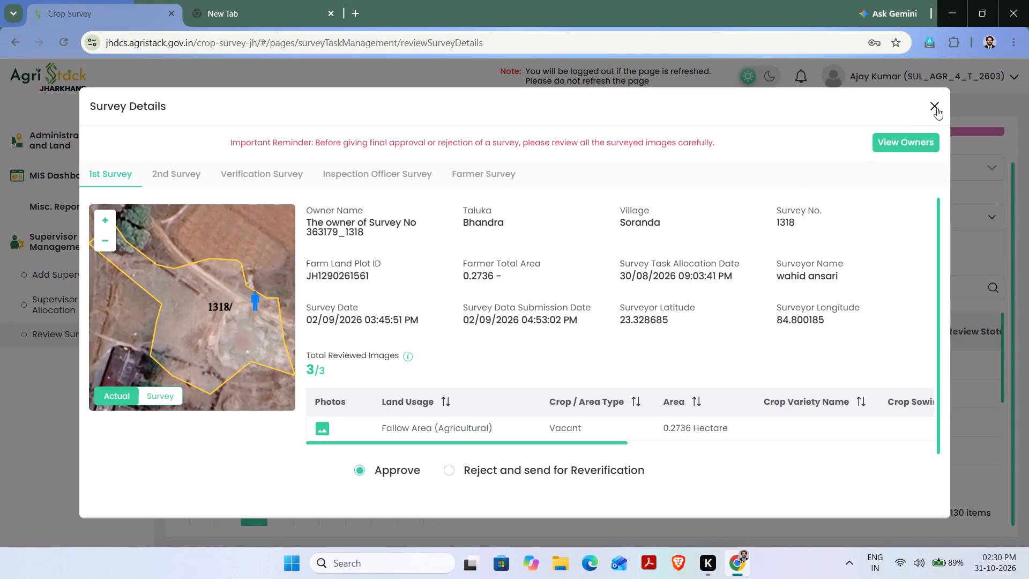
Open the details of survey number 1330, approve its three farm images one by one, and close the image viewer.
left_click(198, 422)
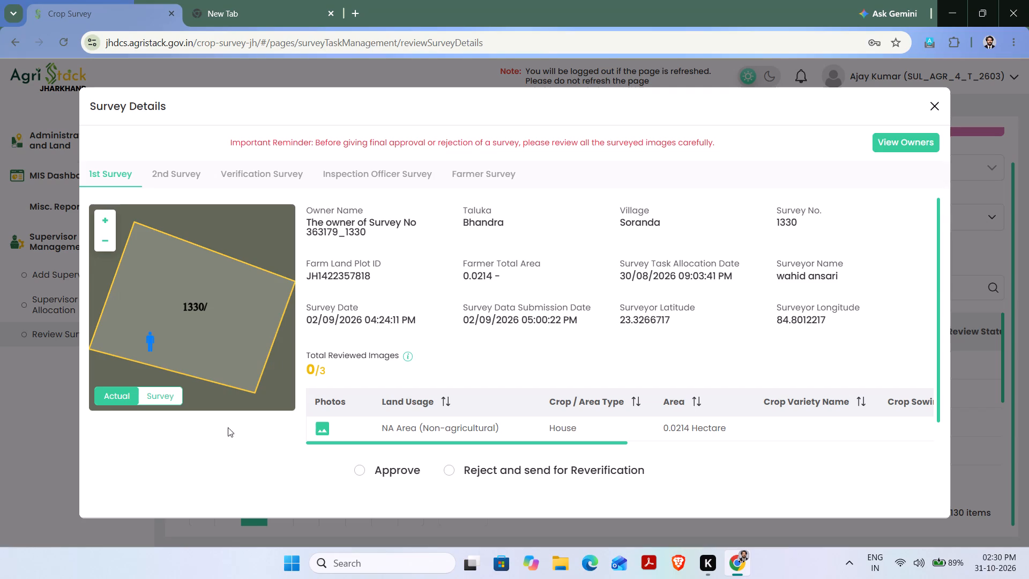
left_click(325, 427)
left_click(454, 471)
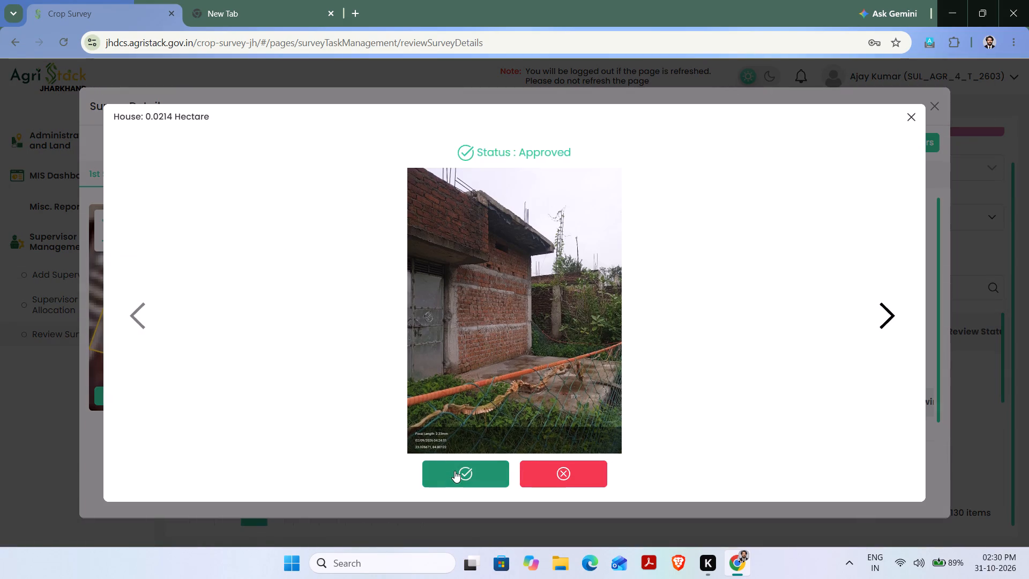
left_click_drag(550, 400, 482, 412)
left_click(476, 469)
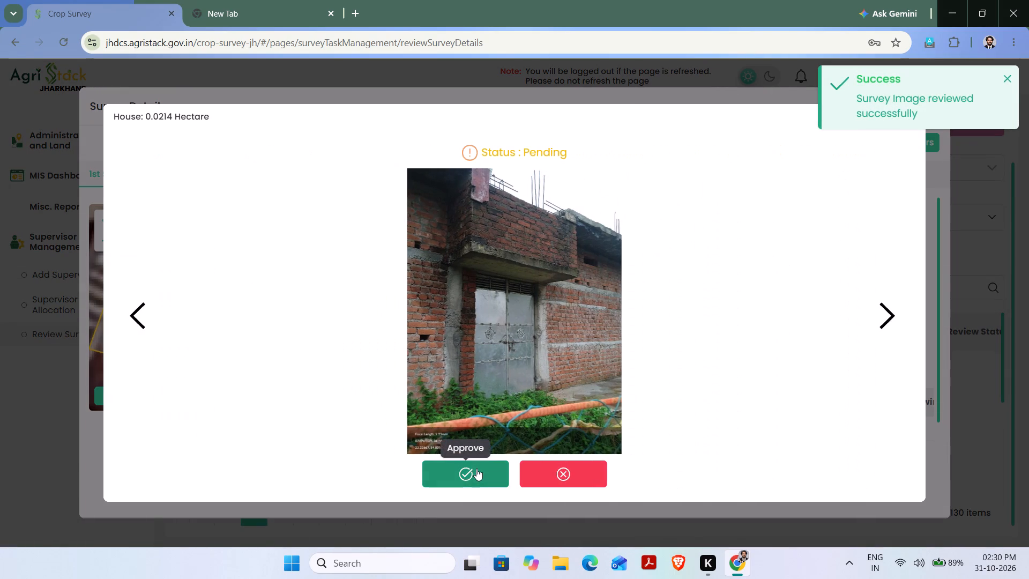
left_click_drag(566, 397, 480, 410)
left_click(480, 475)
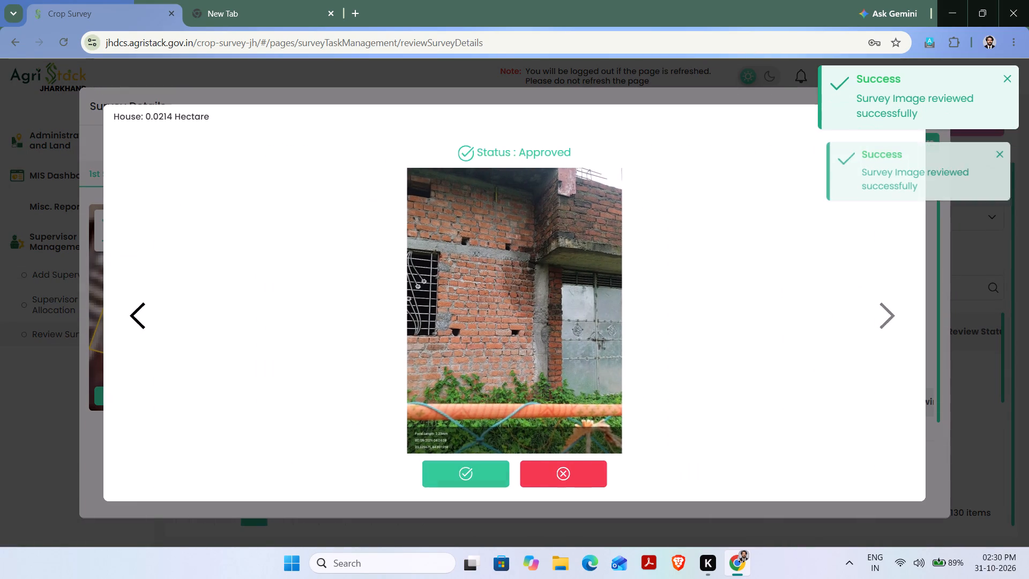
left_click_drag(545, 392, 520, 394)
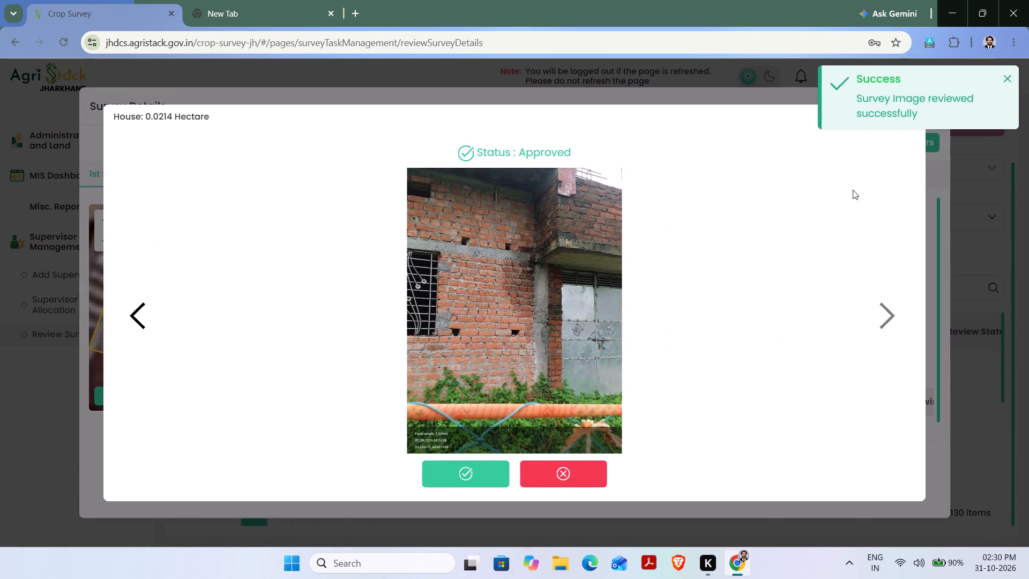
left_click(910, 118)
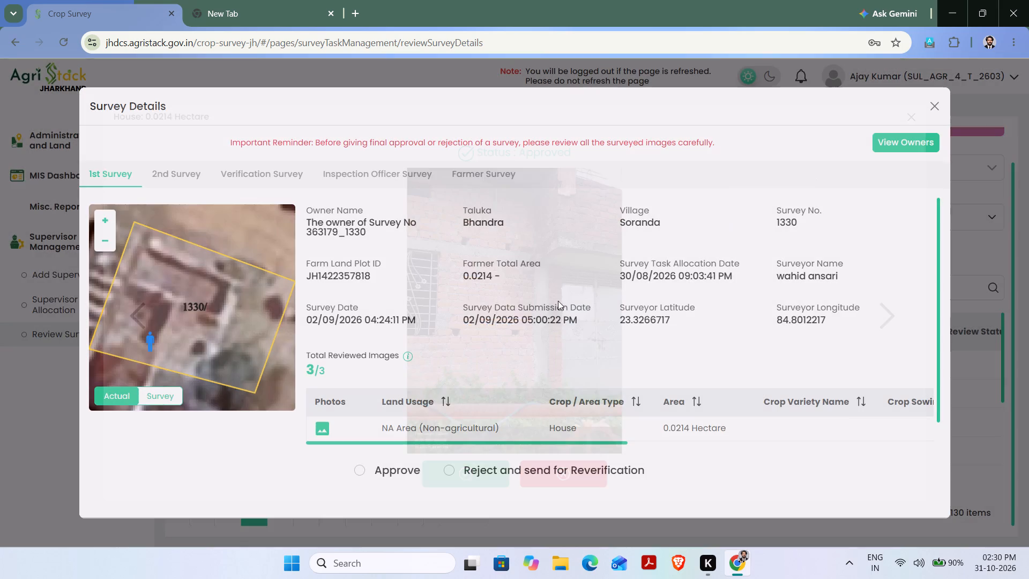
Mark survey 1330 as Approve, save the review and close its survey details.
scroll(430, 362, "down", 2)
left_click(398, 377)
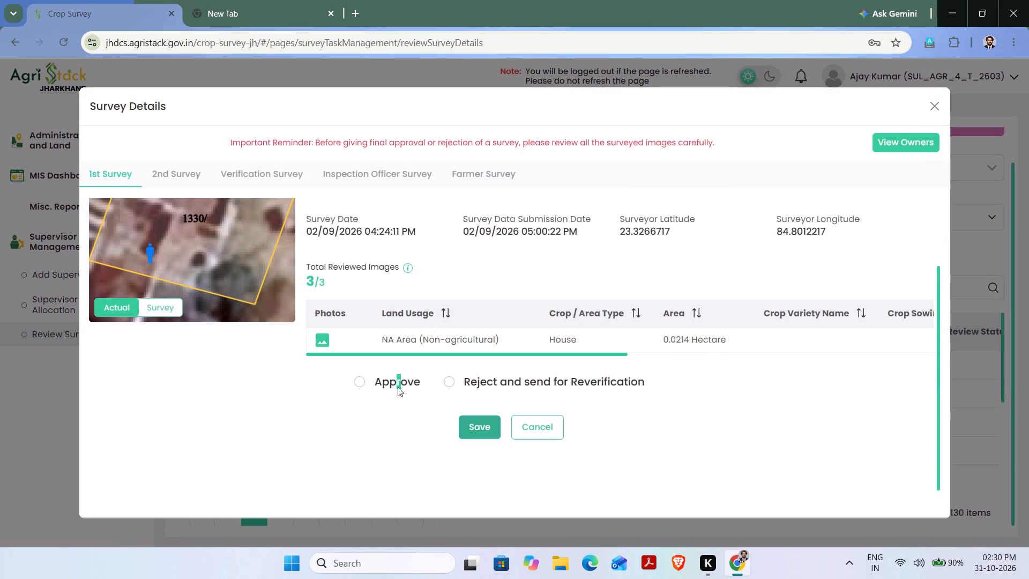
left_click(391, 381)
left_click(456, 427)
left_click(474, 426)
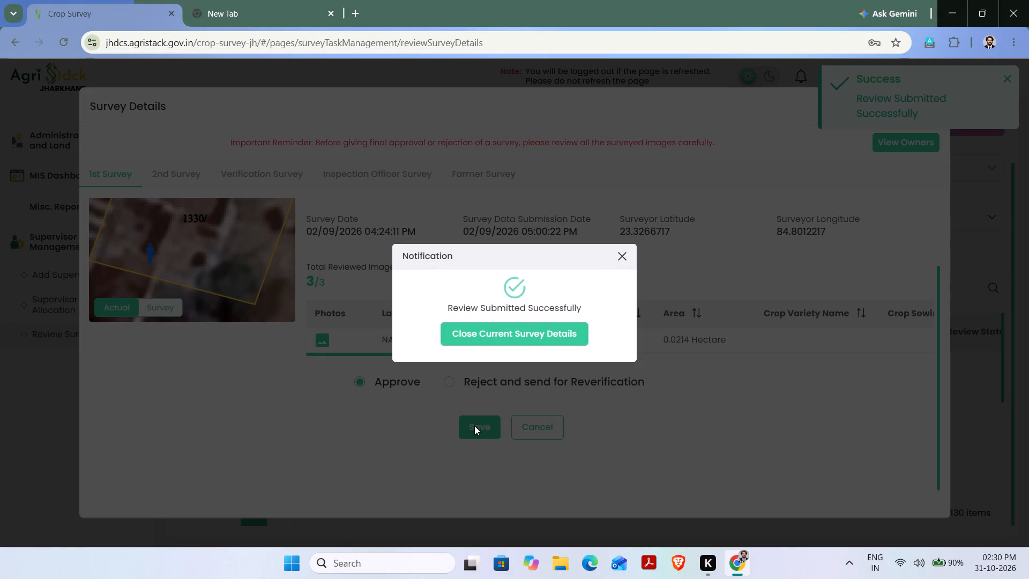
left_click(521, 330)
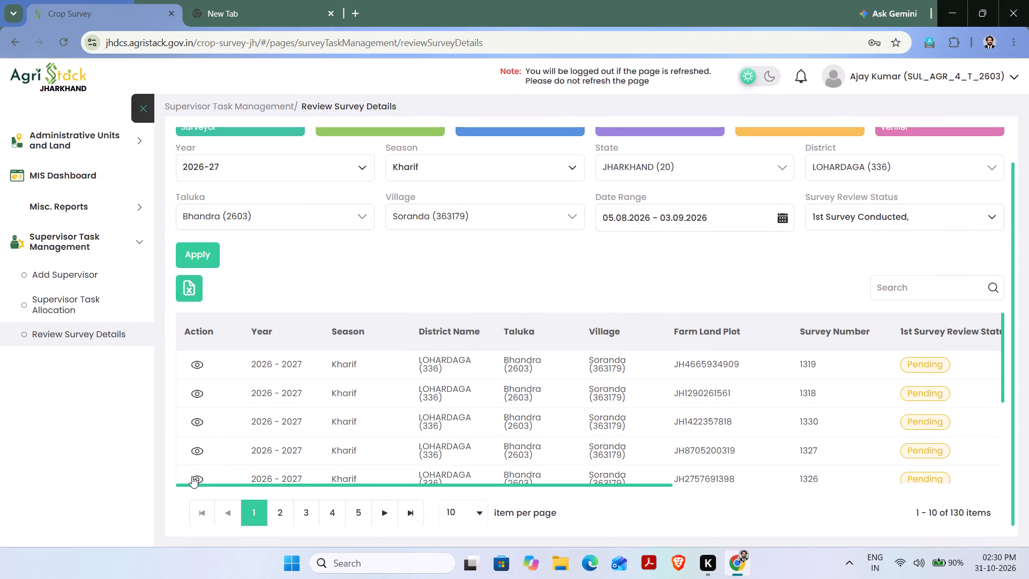
Open the details of survey number 1327, approve its three farm images one by one, and close the image viewer.
left_click(199, 447)
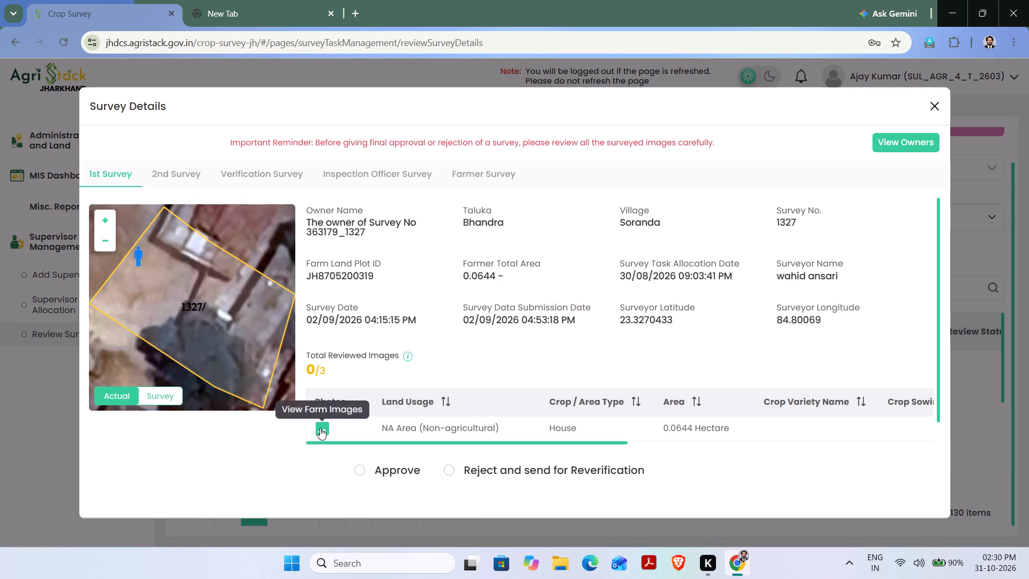
left_click(320, 428)
left_click(463, 475)
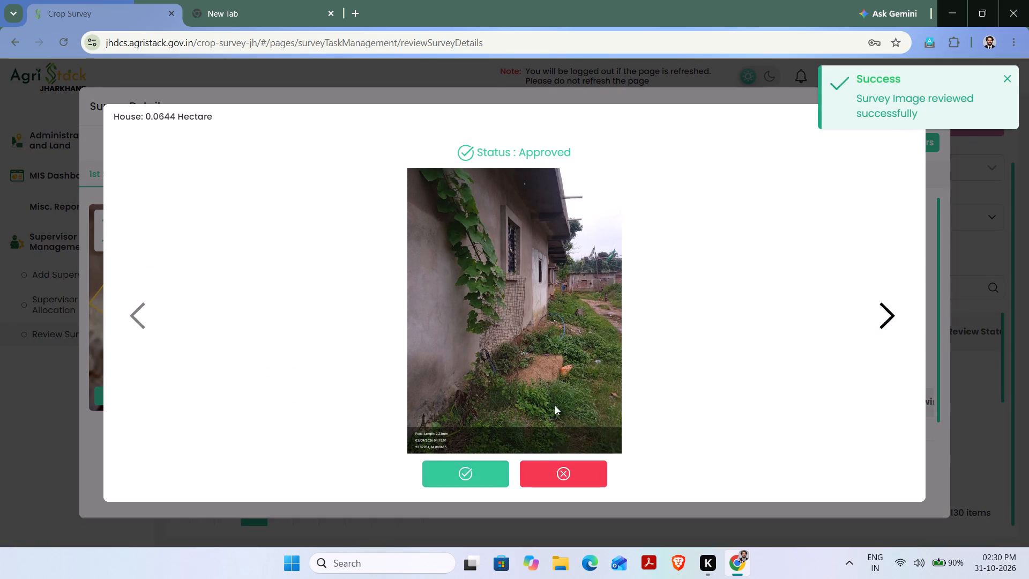
left_click_drag(550, 406, 453, 425)
left_click(473, 472)
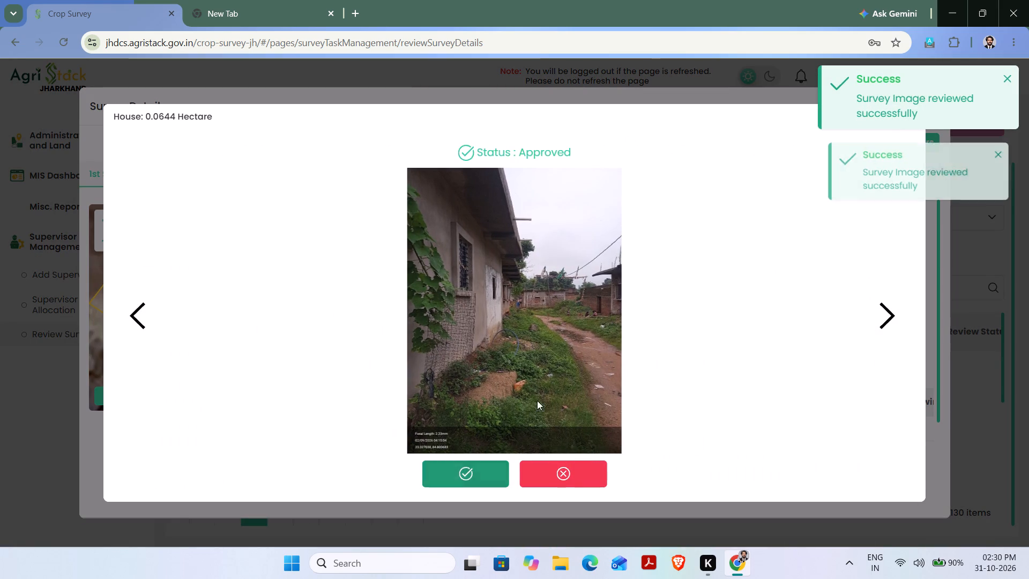
left_click_drag(559, 382, 482, 397)
left_click(466, 462)
left_click_drag(552, 399, 519, 400)
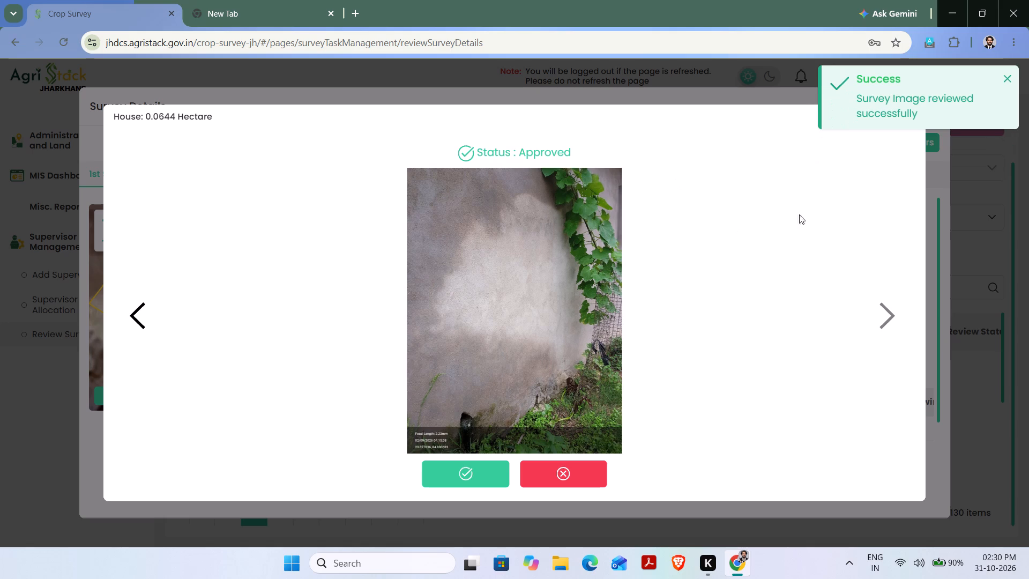
left_click(911, 112)
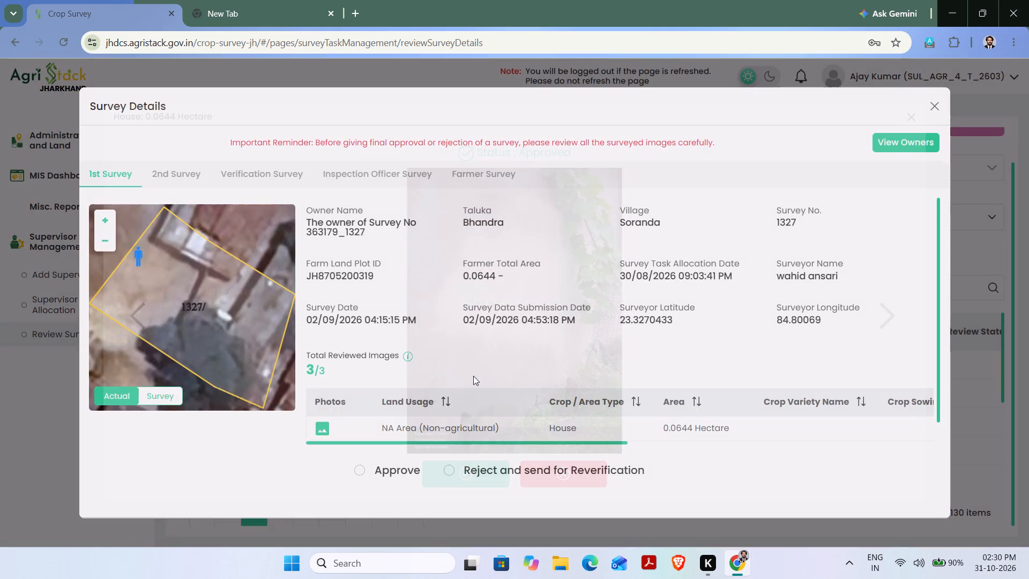
Mark survey 1327 as Approve, save the review and close its survey details.
scroll(473, 376, "down", 1)
left_click(385, 392)
left_click(413, 388)
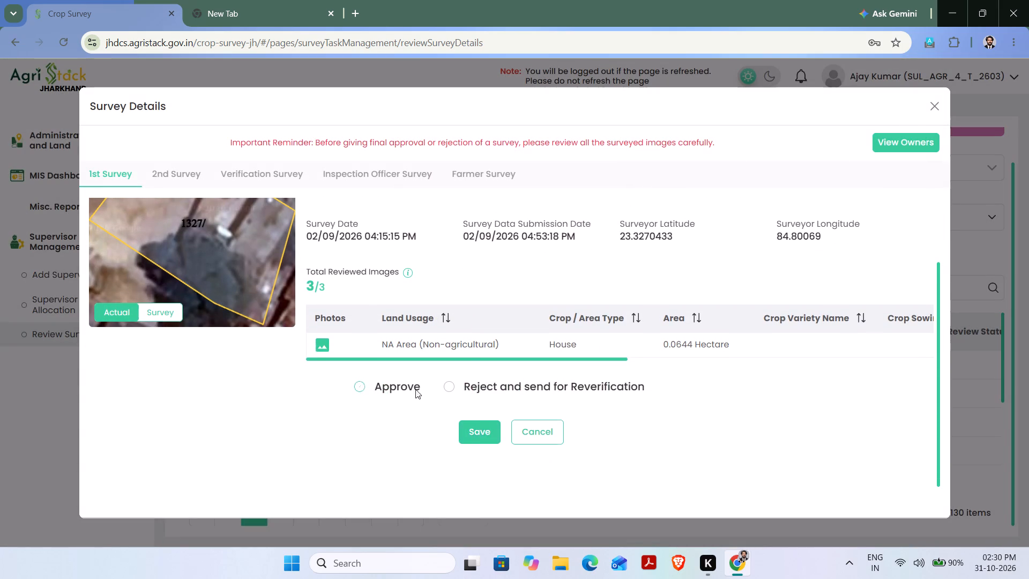
left_click(476, 433)
left_click(513, 331)
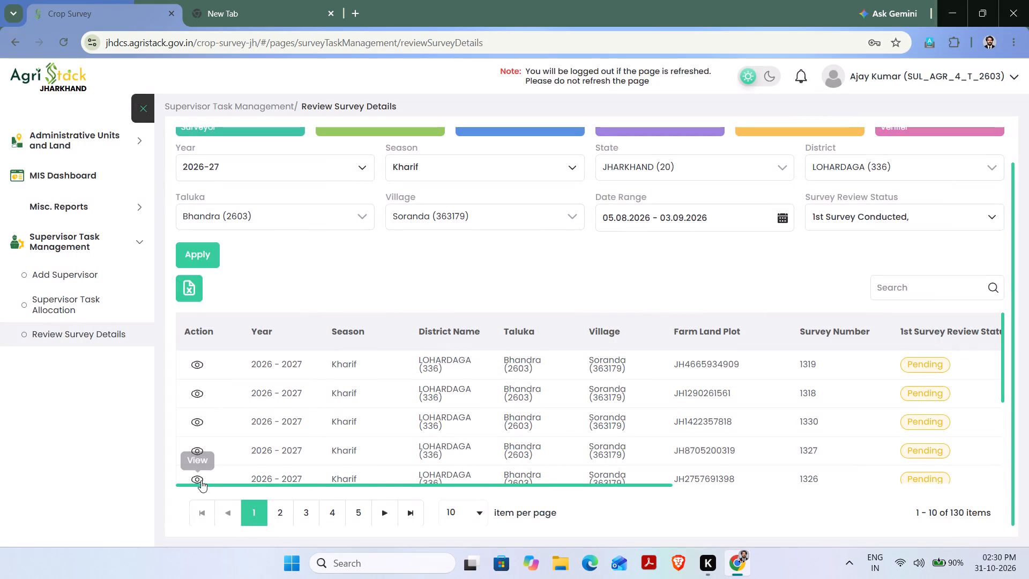
Open the details of survey number 1326, approve its three farm images one by one, and close the image viewer.
left_click(199, 478)
left_click(324, 425)
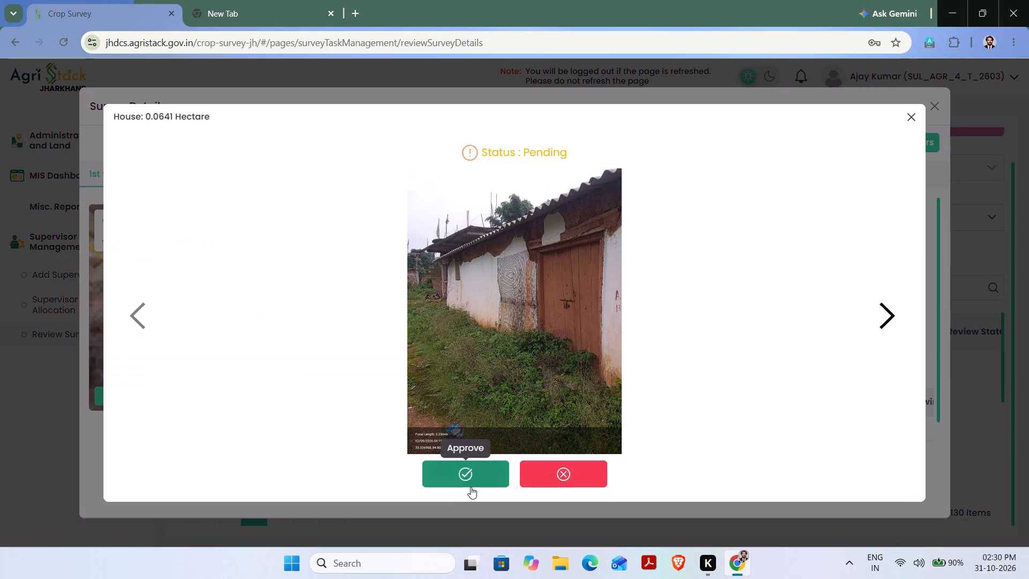
left_click(471, 487)
left_click_drag(514, 395, 444, 406)
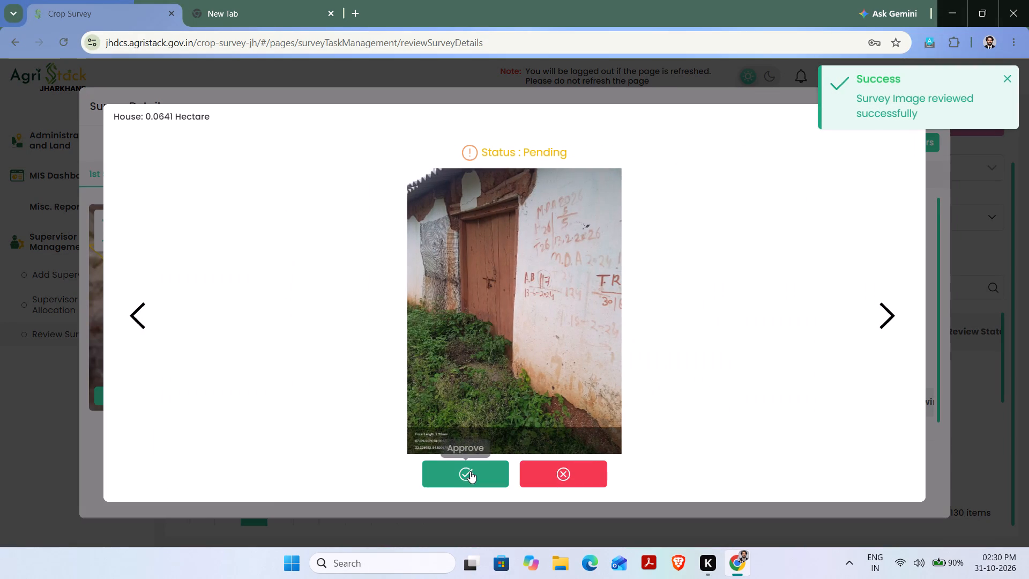
left_click(470, 468)
left_click_drag(574, 374, 503, 385)
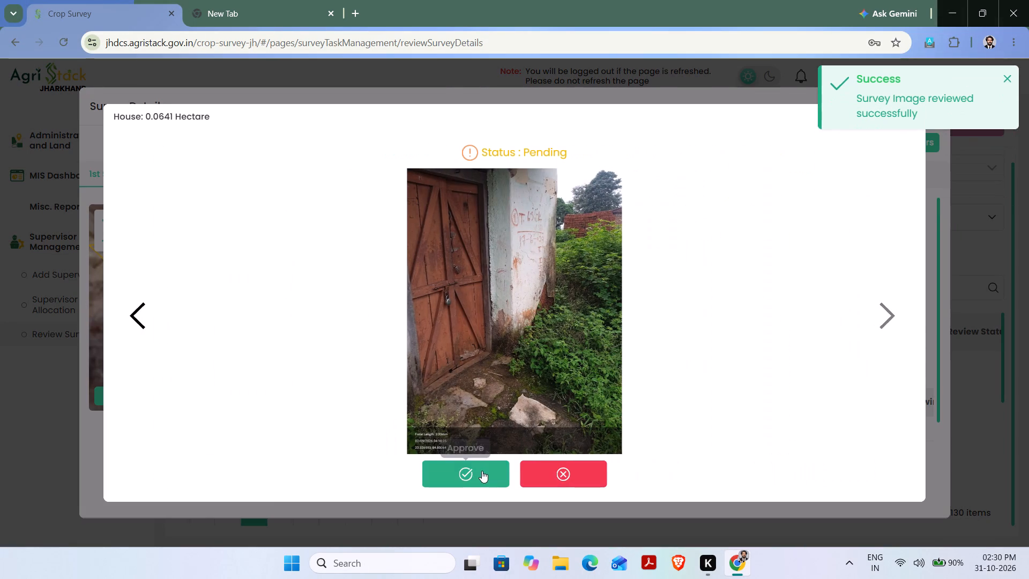
left_click(481, 471)
left_click_drag(561, 357, 534, 358)
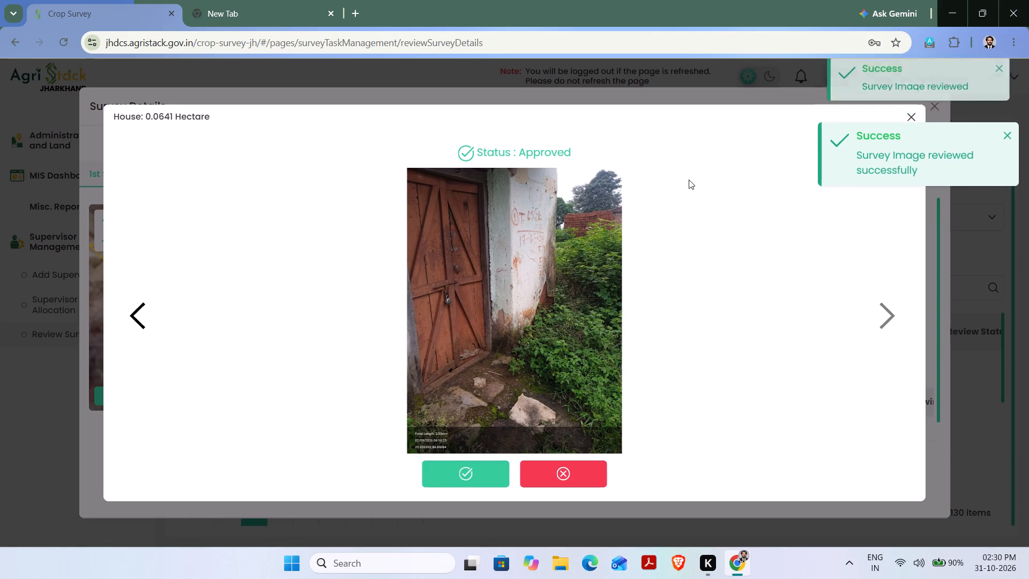
left_click(907, 114)
Mark survey 1326 as Approve, save the review and close its survey details.
scroll(523, 349, "down", 1)
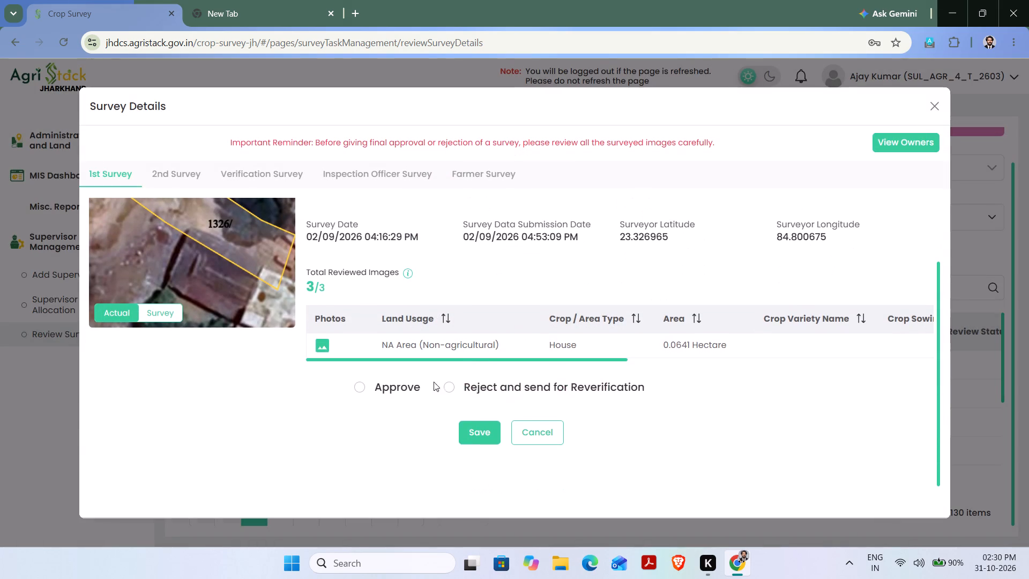
left_click(397, 393)
left_click(472, 421)
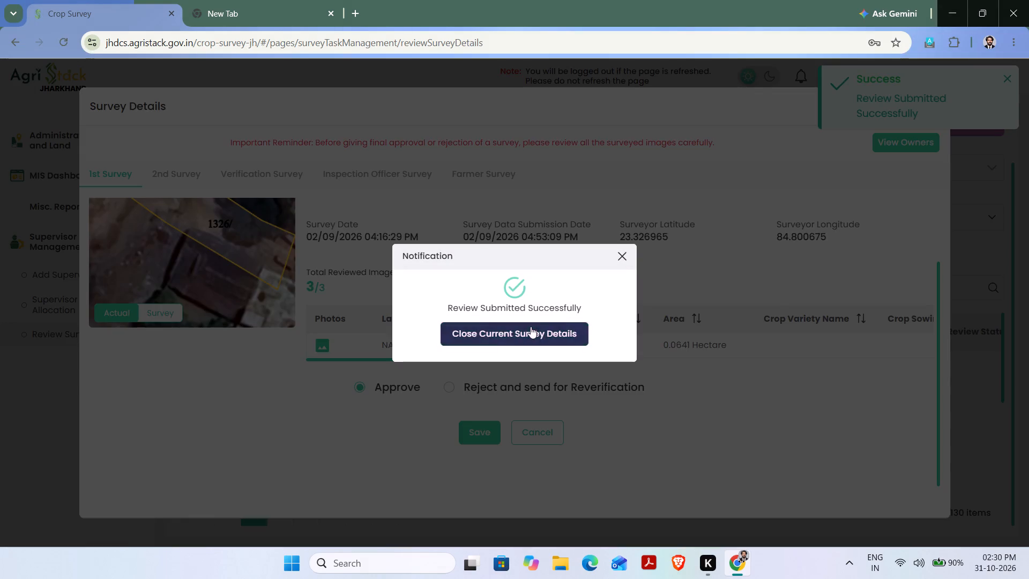
left_click(531, 326)
Open the details of survey number 1322, approve its three farm images one by one, and close the image viewer.
scroll(316, 450, "down", 4)
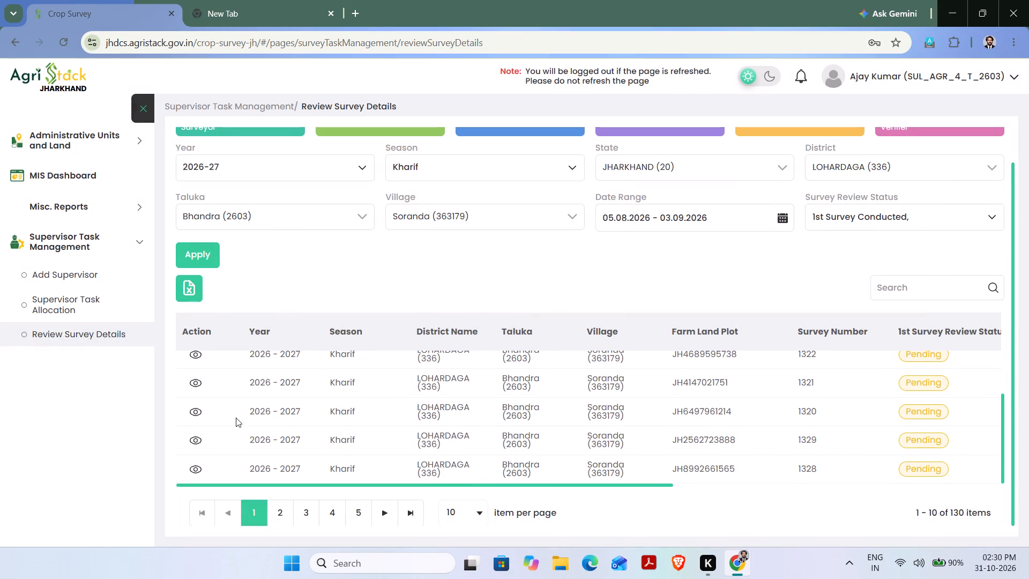
left_click(193, 354)
left_click(334, 422)
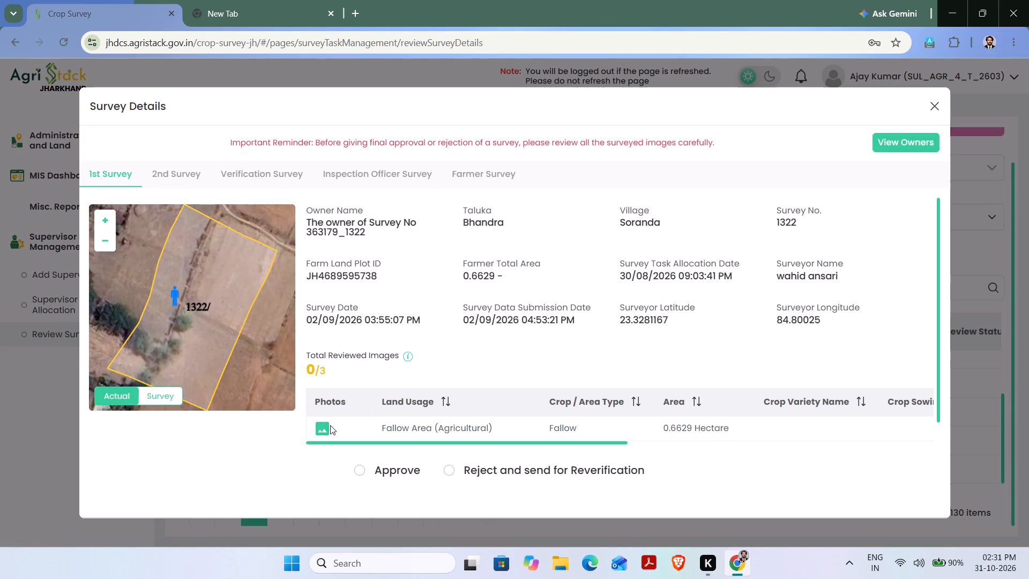
left_click(324, 427)
left_click(442, 470)
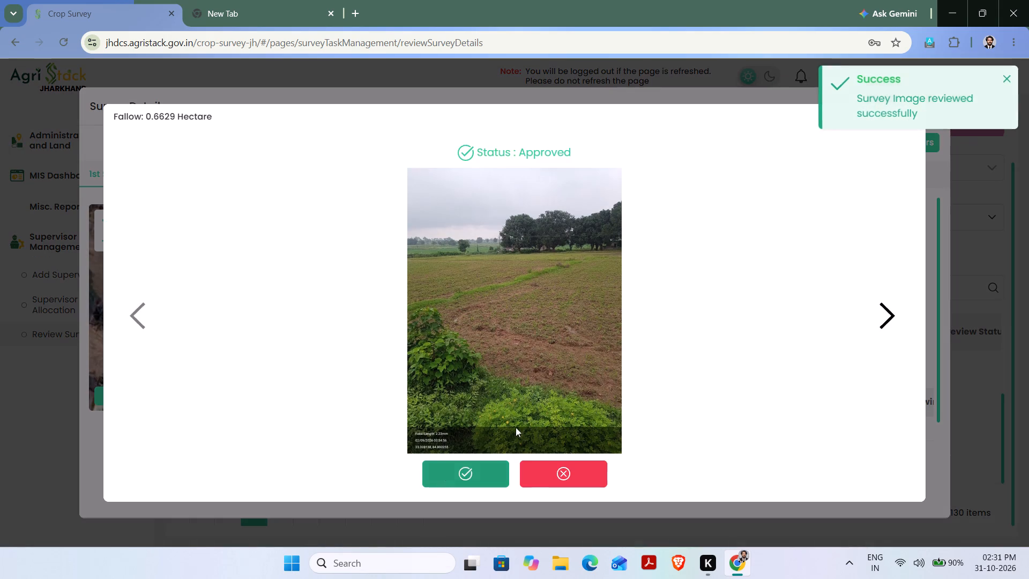
left_click_drag(527, 415, 468, 425)
left_click(472, 472)
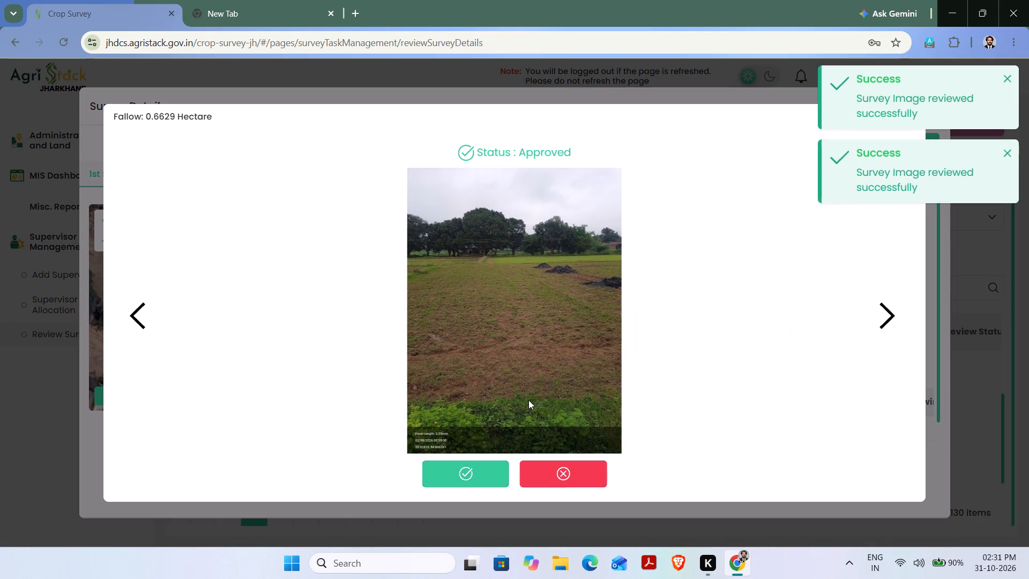
left_click_drag(526, 401, 481, 405)
left_click(473, 476)
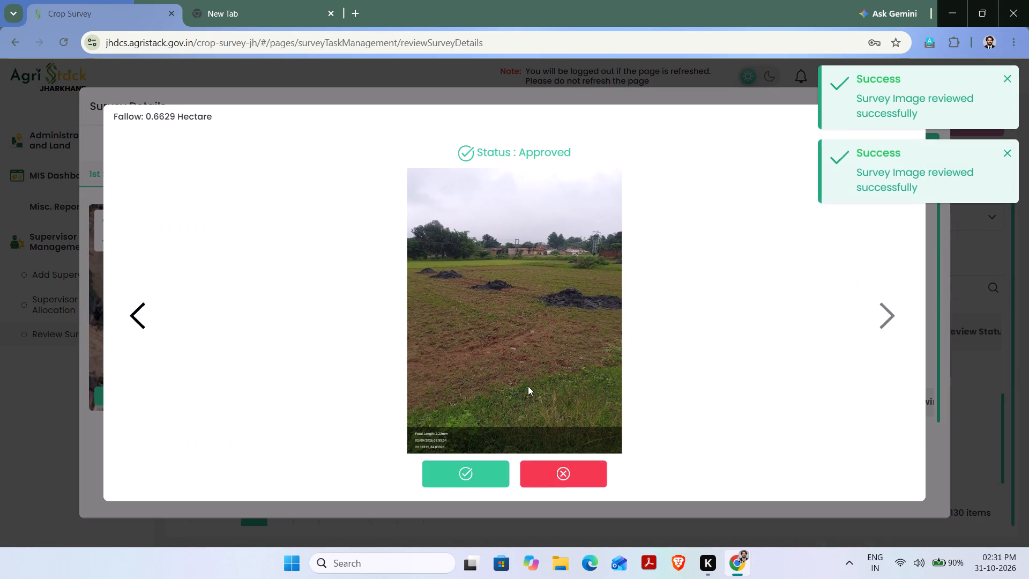
left_click(528, 386)
left_click(528, 386)
left_click(528, 386)
left_click(528, 386)
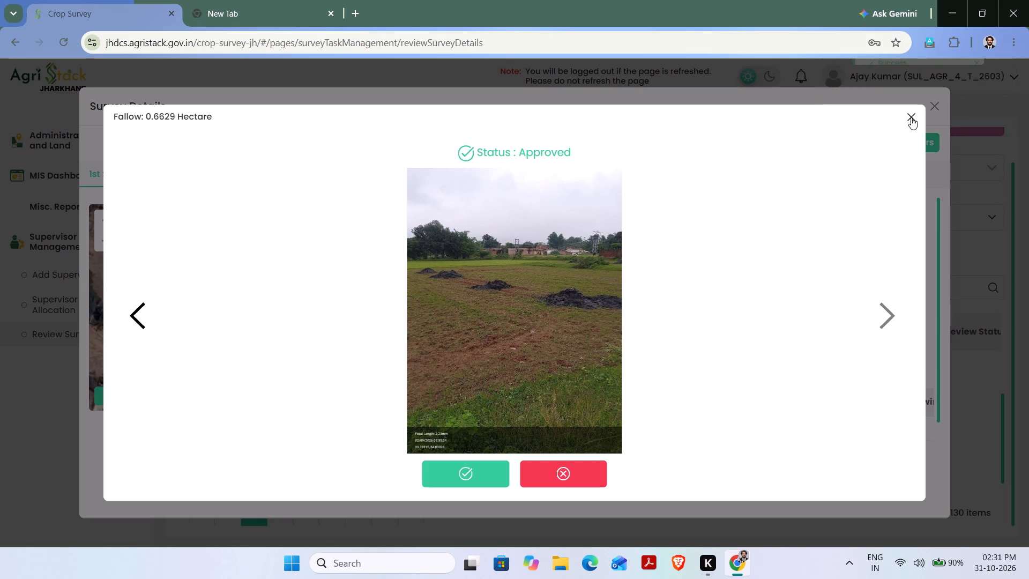
left_click(909, 112)
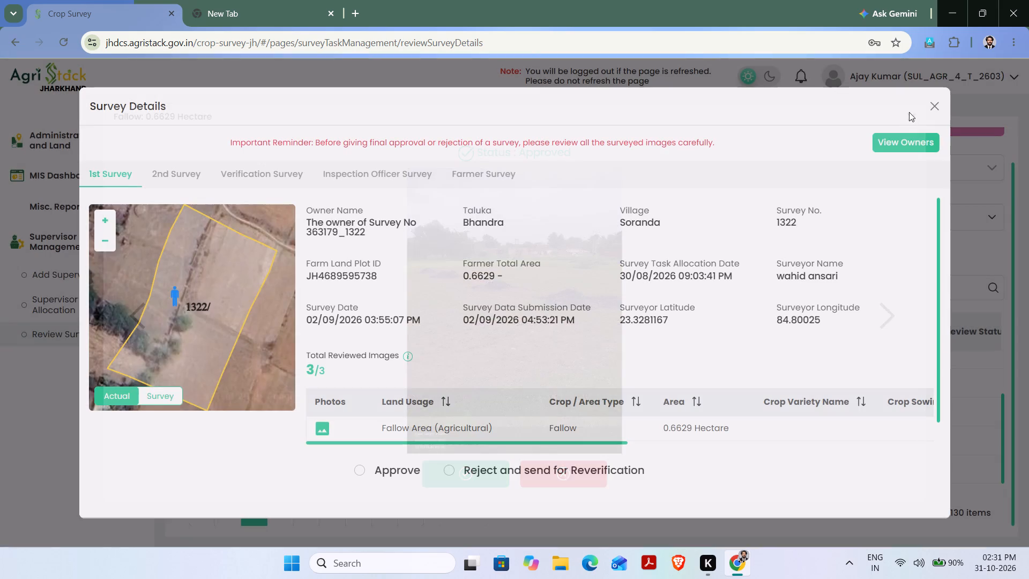
Mark survey 1322 as Approve, save the review and close its survey details.
scroll(692, 348, "down", 2)
left_click(404, 385)
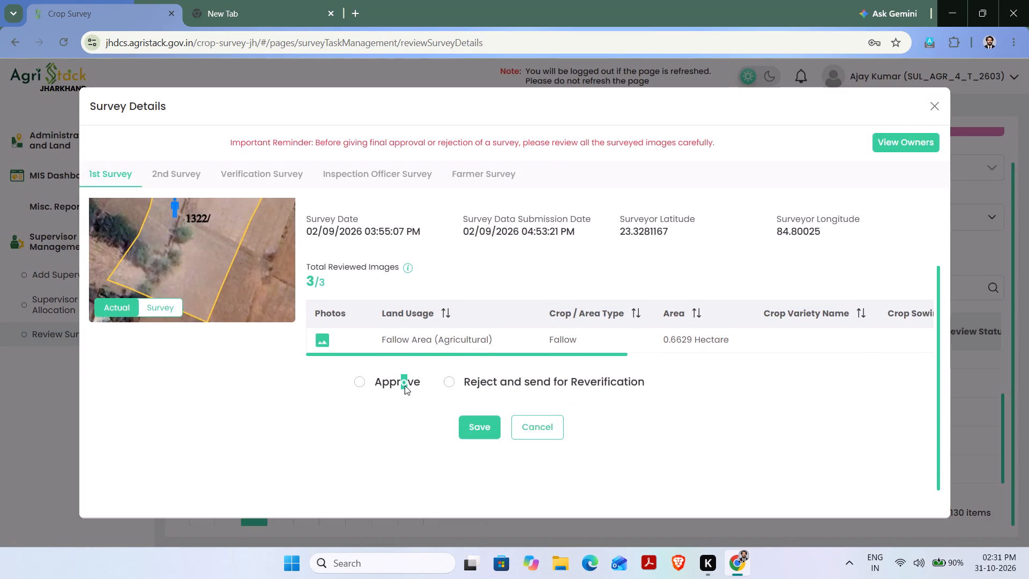
left_click(412, 382)
left_click(468, 429)
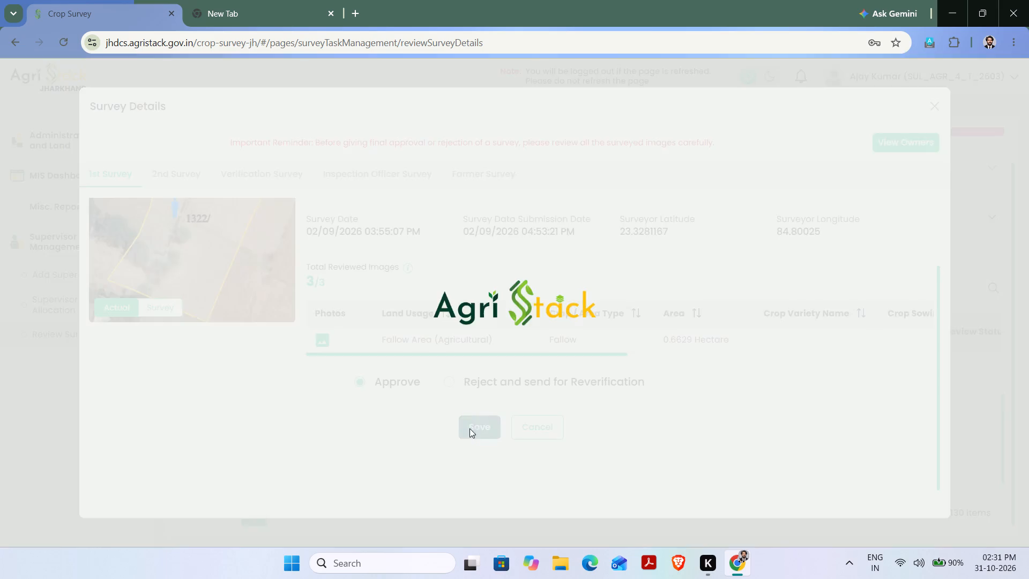
left_click(556, 320)
left_click(553, 329)
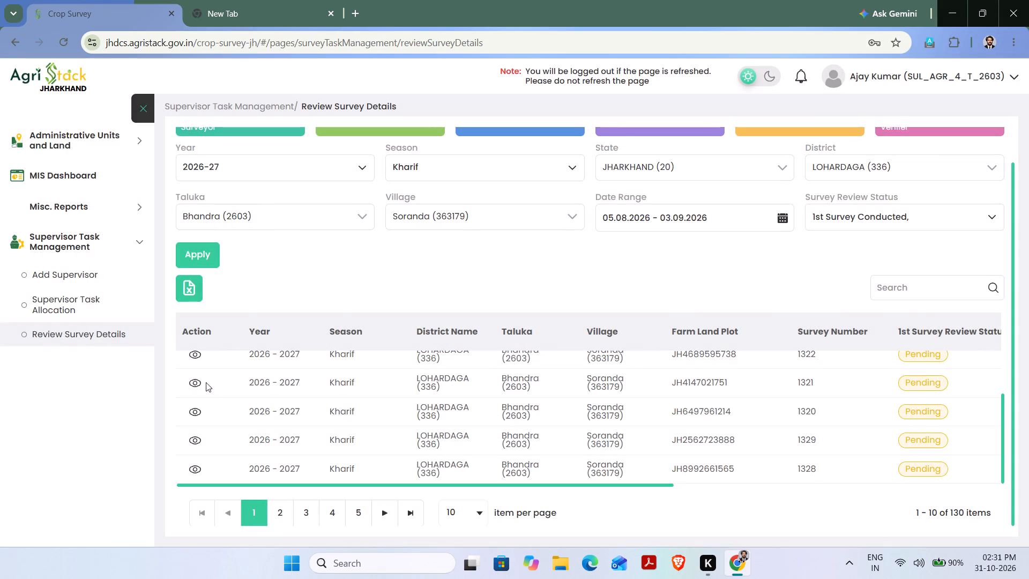
Open the details of survey number 1321, approve the three farm images of its आम crop entry, and close the image viewer.
left_click(199, 381)
left_click(320, 428)
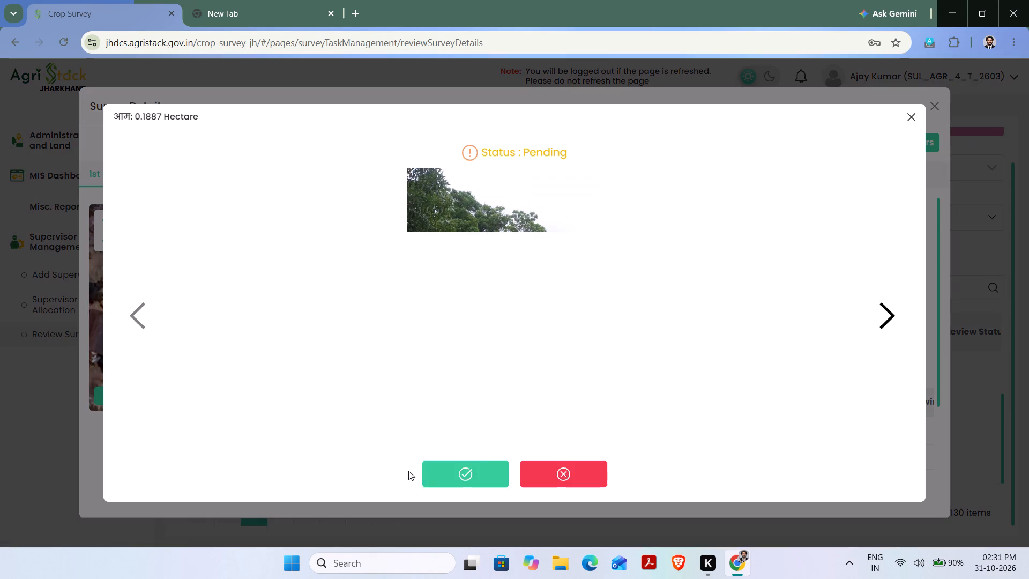
left_click(440, 481)
left_click_drag(543, 406, 519, 409)
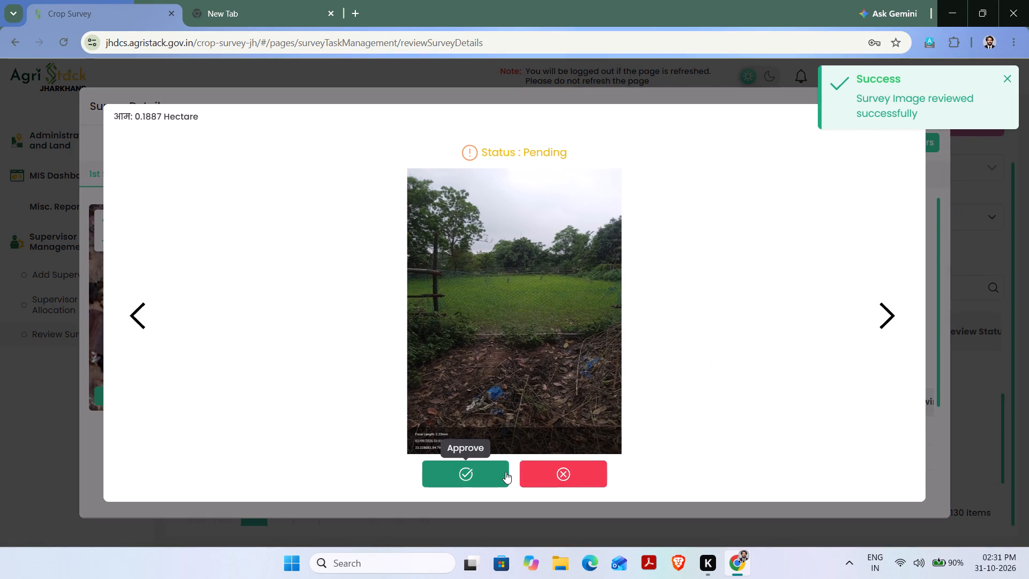
left_click(505, 472)
left_click_drag(578, 412, 538, 420)
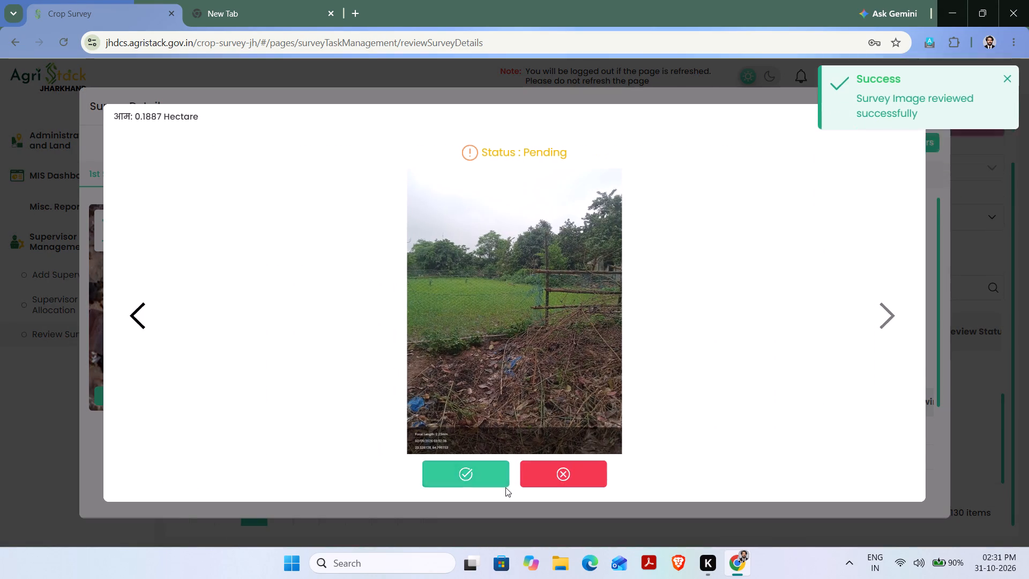
left_click(491, 473)
left_click_drag(578, 402, 531, 411)
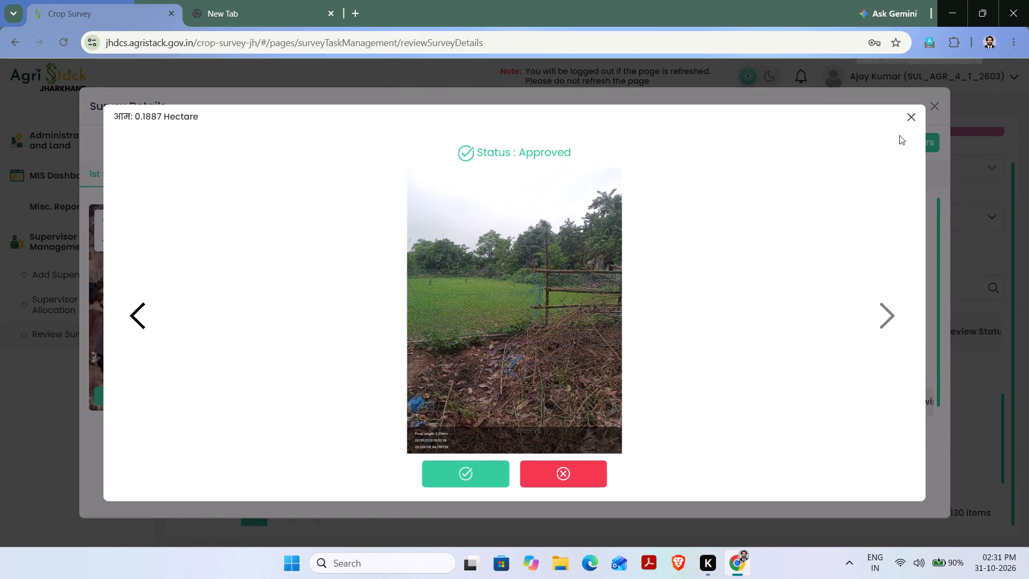
left_click(909, 118)
Approve the three farm images of survey 1321's House entry one by one and close the image viewer.
scroll(550, 325, "down", 1)
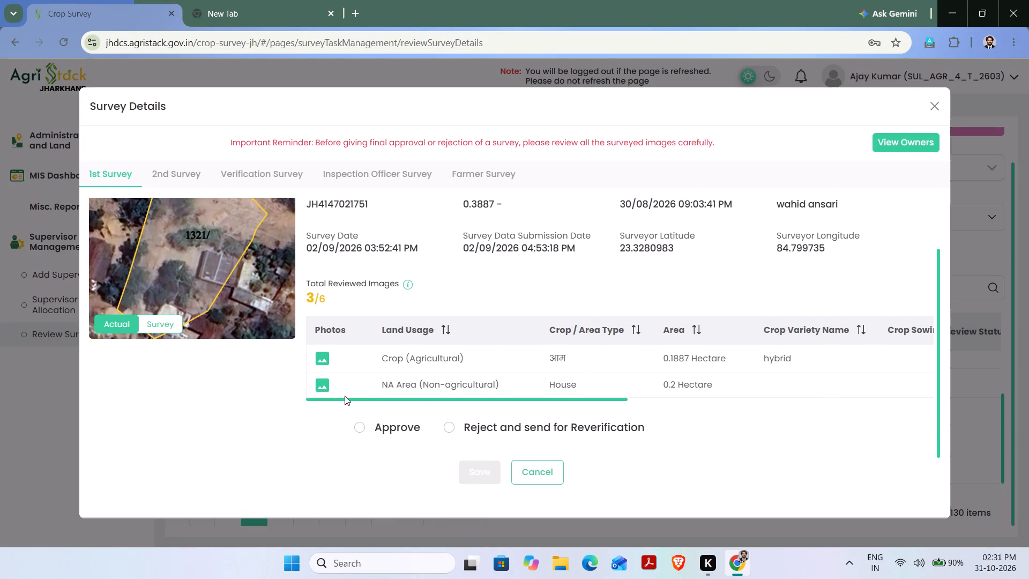
left_click(319, 387)
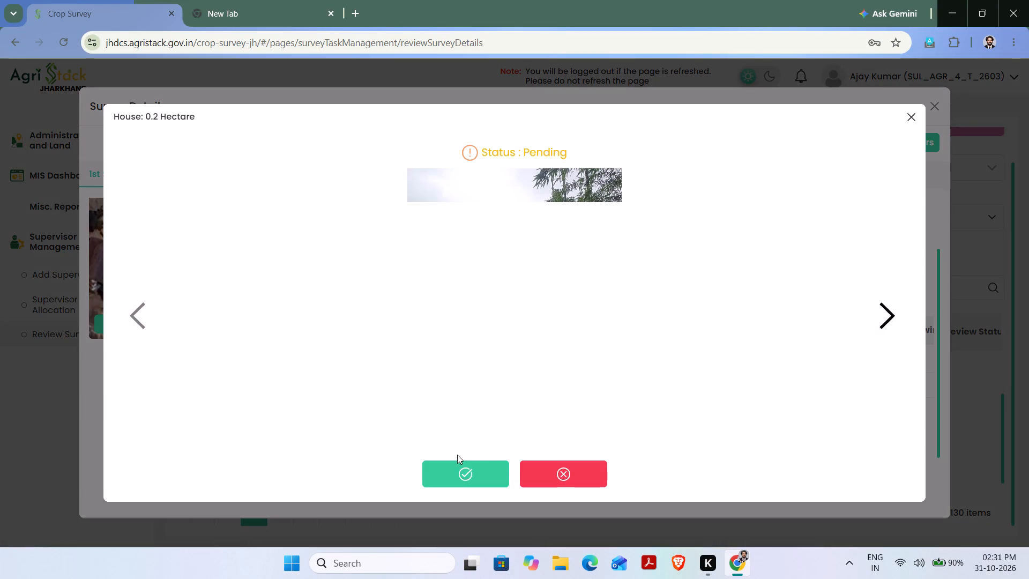
left_click(460, 464)
left_click_drag(549, 395, 497, 405)
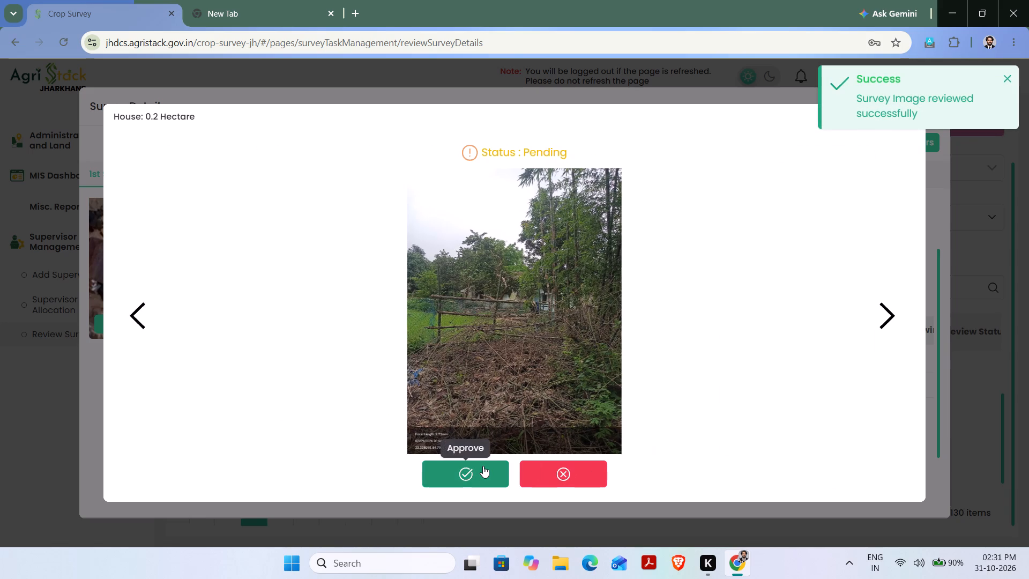
left_click(483, 466)
left_click_drag(559, 397, 510, 409)
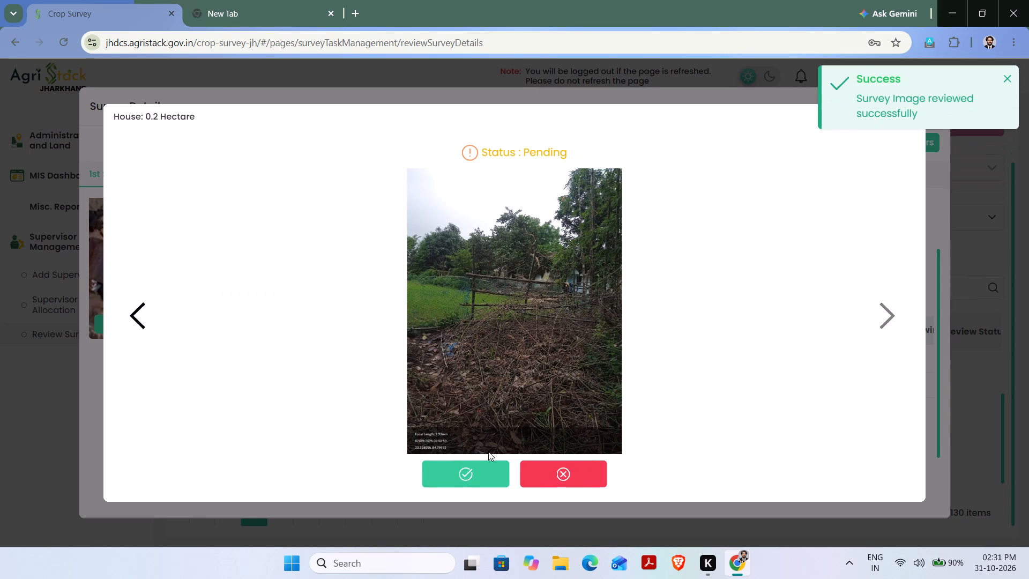
left_click(483, 475)
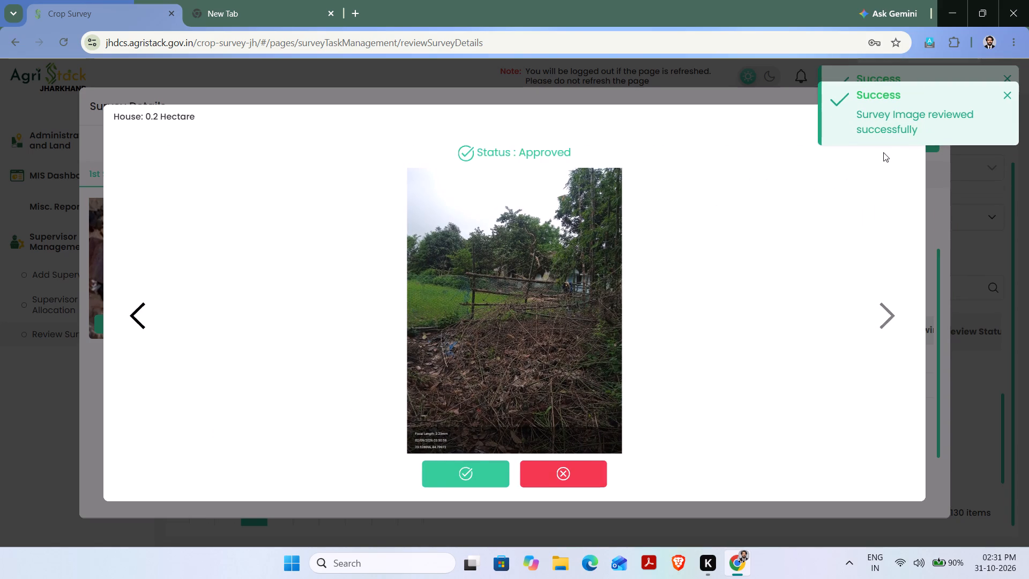
left_click(909, 120)
Mark survey 1321 as Approve, save the review and close its survey details.
scroll(504, 353, "down", 1)
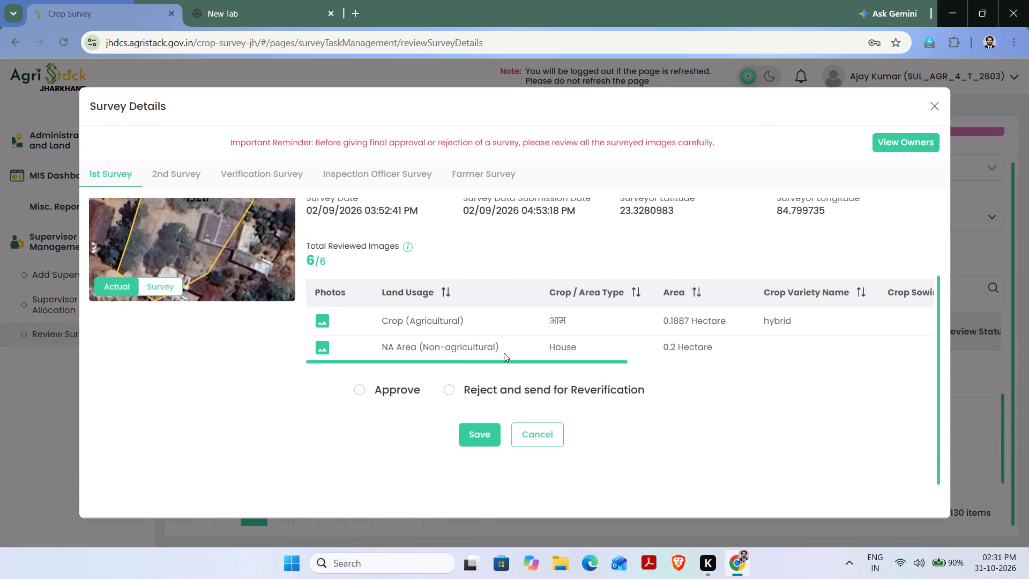
left_click(412, 387)
left_click(470, 415)
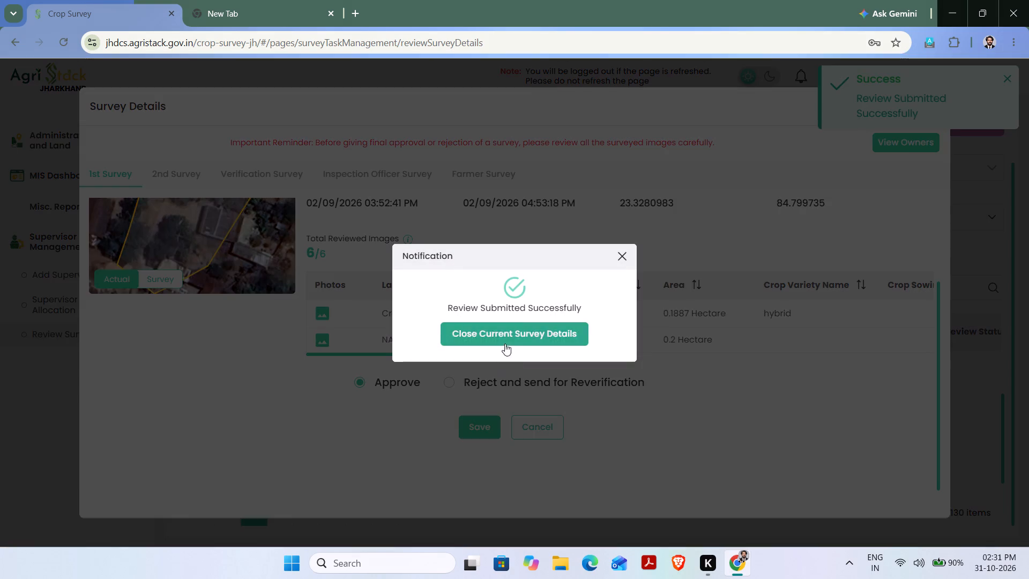
left_click(505, 340)
Open the details of survey number 1320, approve the three farm images of its Fallow entry, and close the image viewer.
left_click(195, 410)
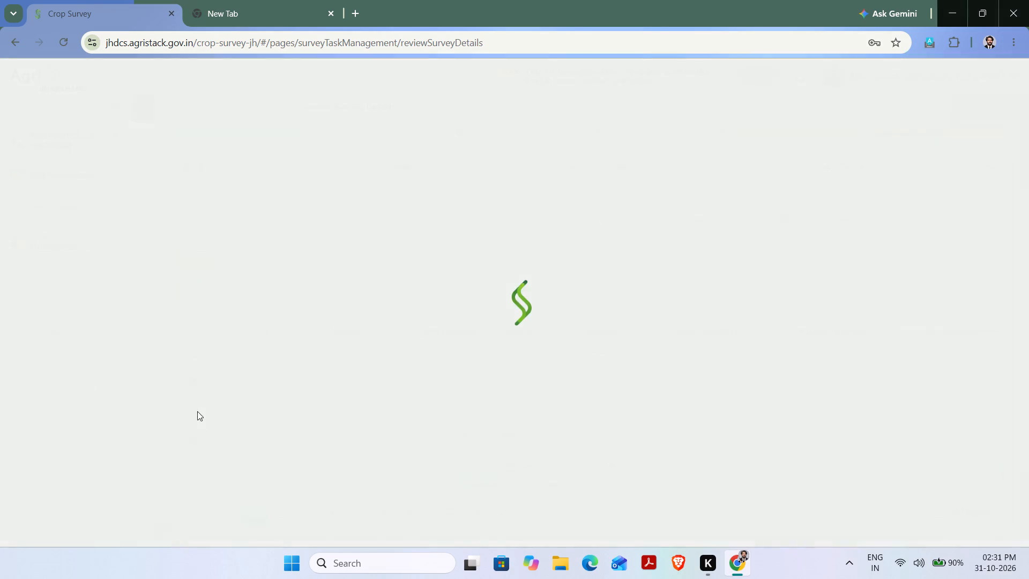
left_click(320, 430)
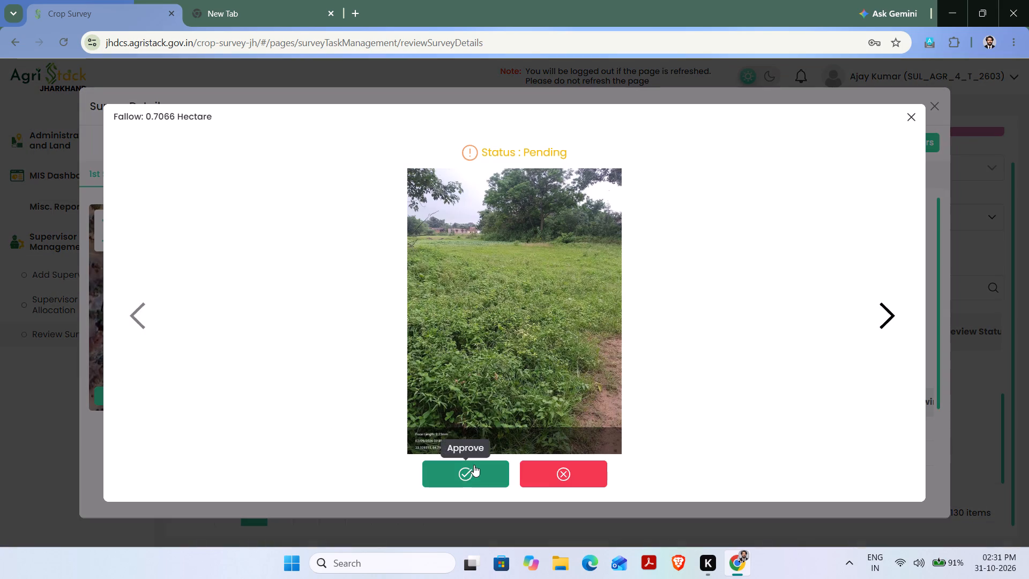
left_click(474, 464)
left_click_drag(537, 413, 460, 425)
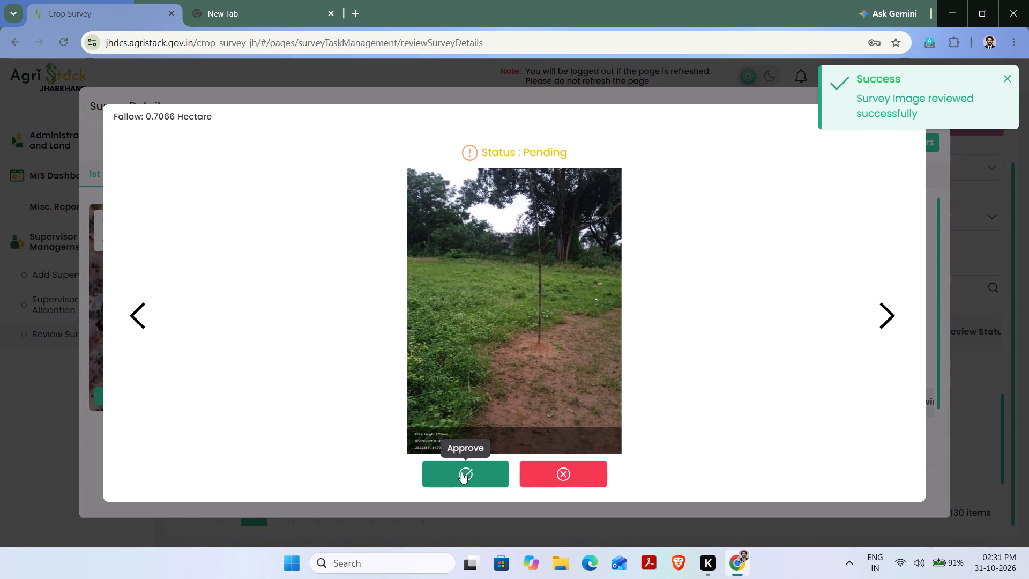
left_click(461, 471)
left_click_drag(532, 404, 473, 414)
left_click(464, 464)
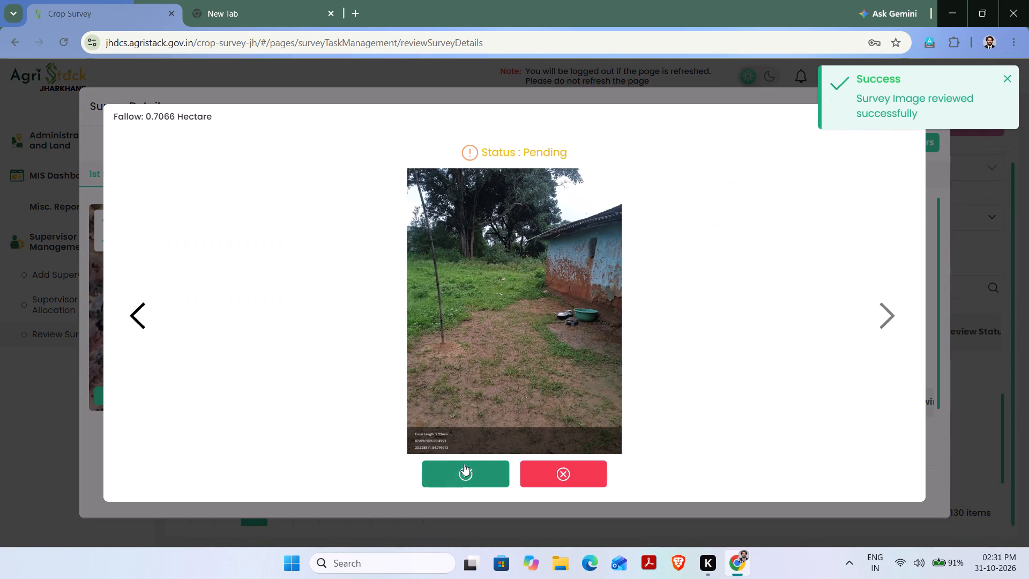
left_click_drag(525, 398, 497, 399)
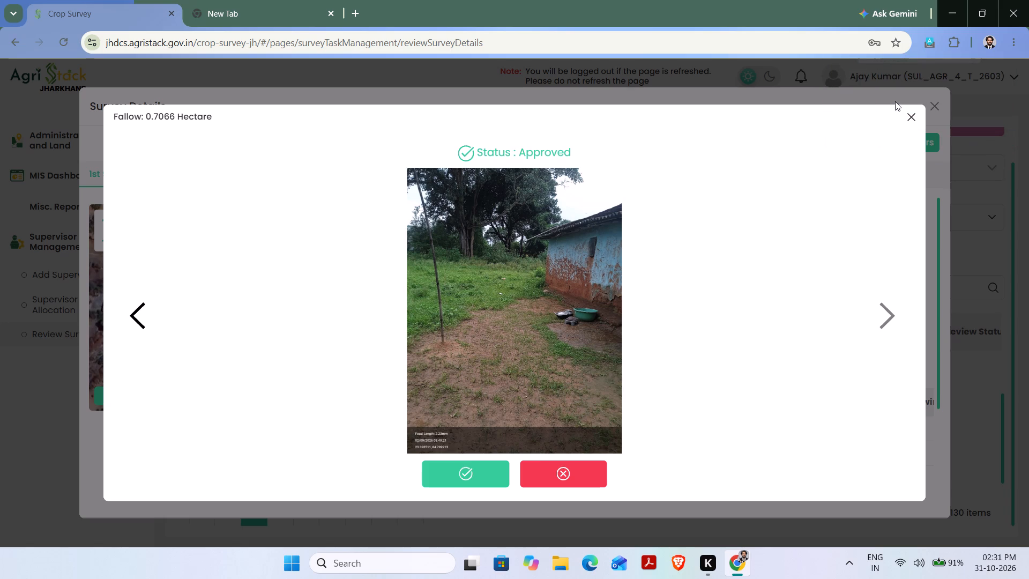
left_click(913, 110)
left_click(912, 112)
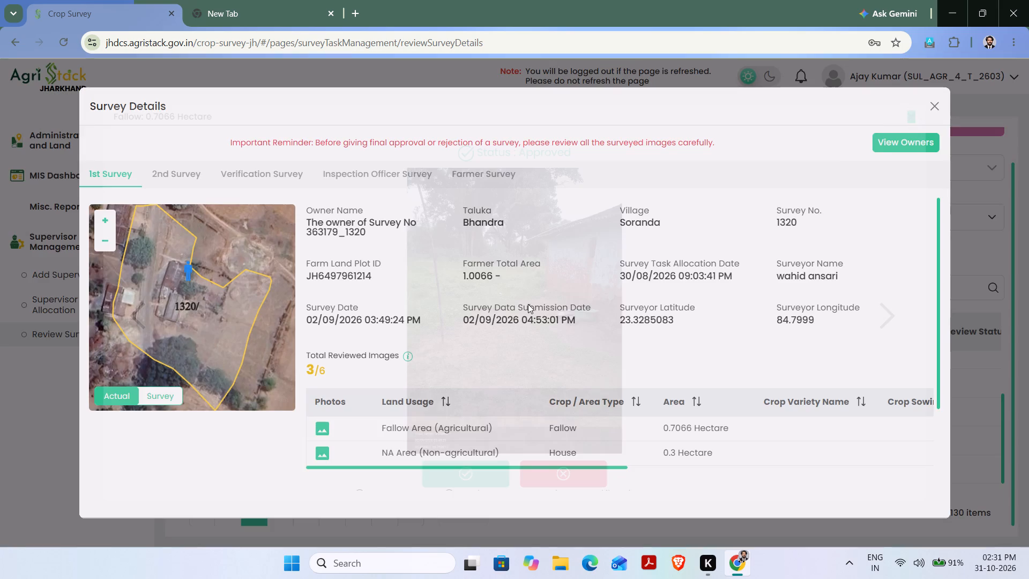
Approve the three farm images of survey 1320's House entry one by one and close the image viewer.
scroll(528, 304, "down", 1)
left_click(326, 382)
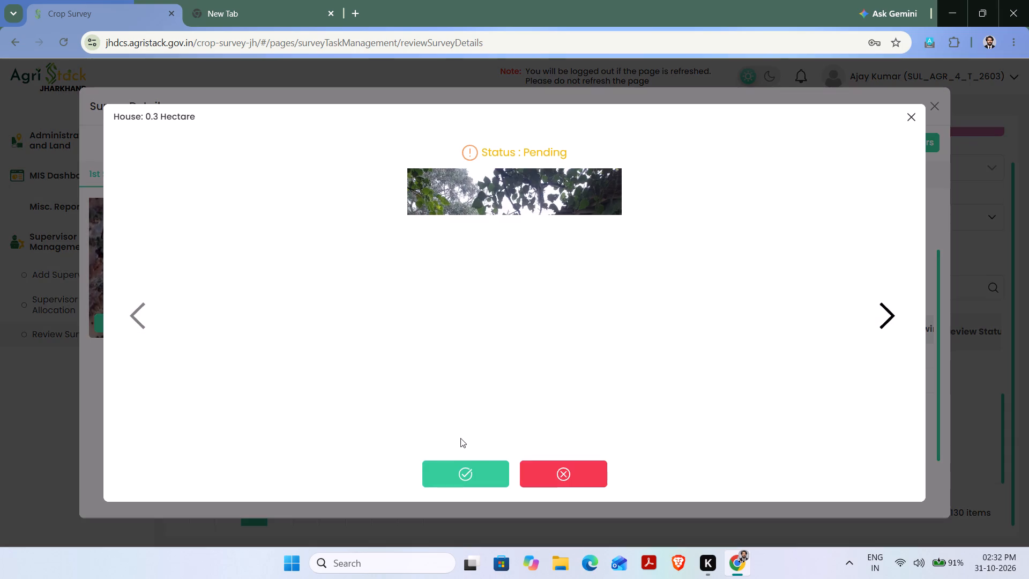
left_click(468, 464)
left_click_drag(557, 394, 500, 400)
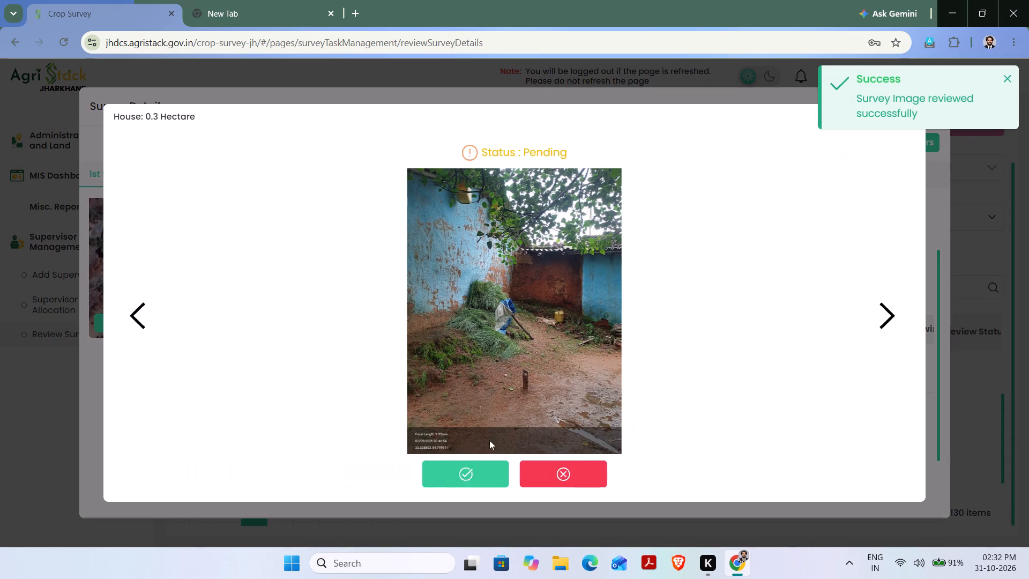
left_click(485, 473)
left_click_drag(562, 375, 498, 389)
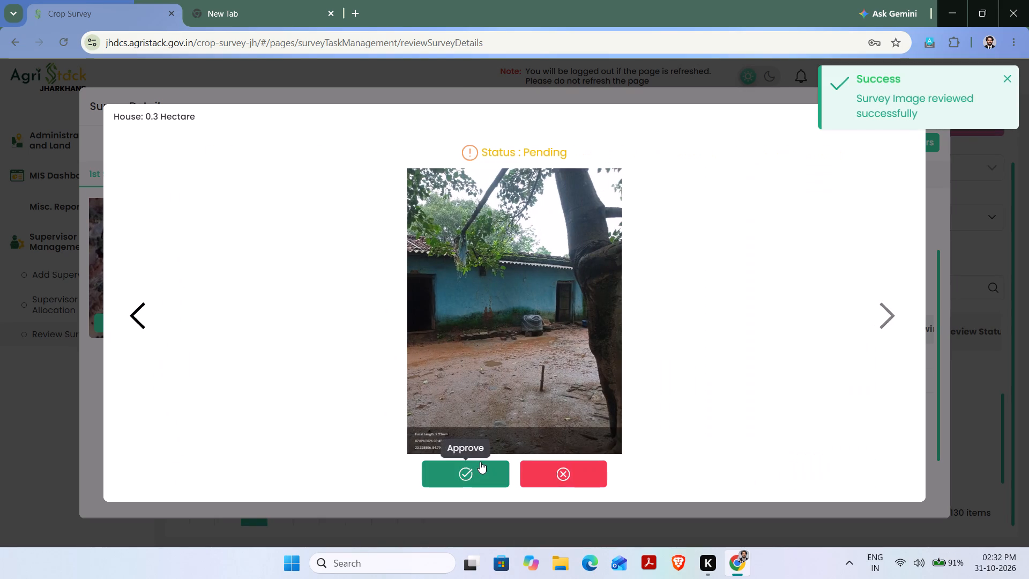
left_click(480, 461)
left_click_drag(557, 389, 518, 391)
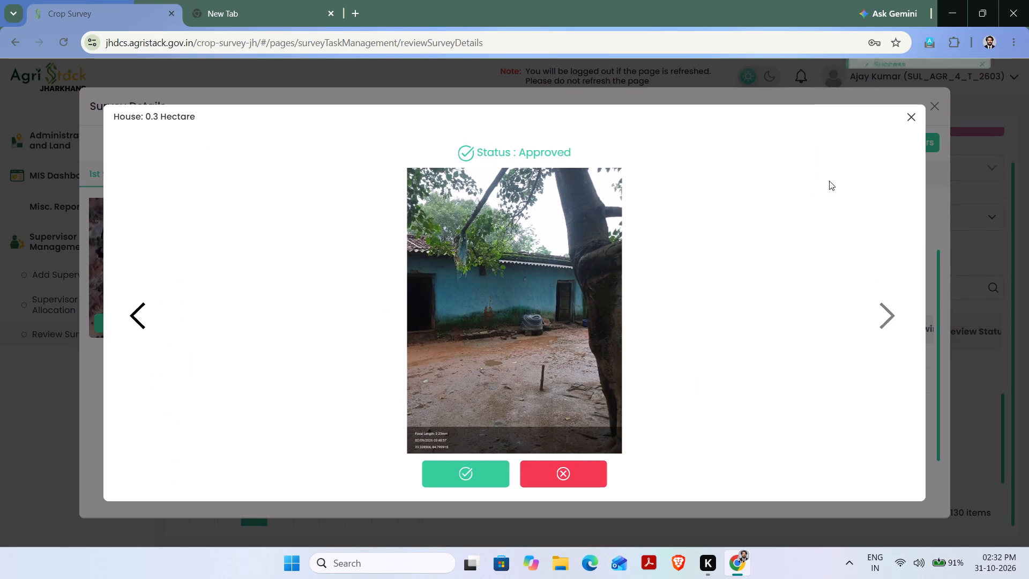
left_click(916, 115)
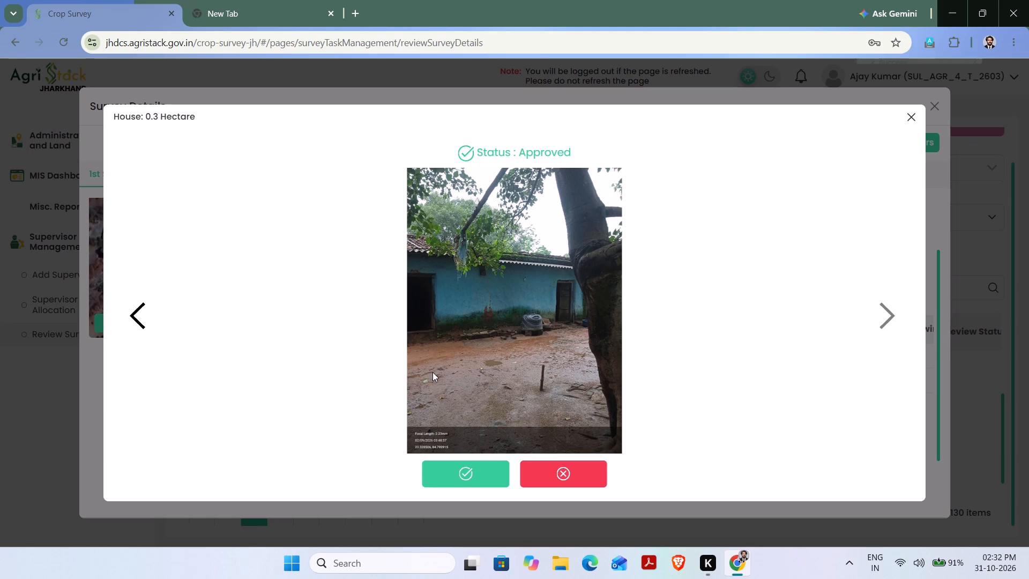
left_click(911, 115)
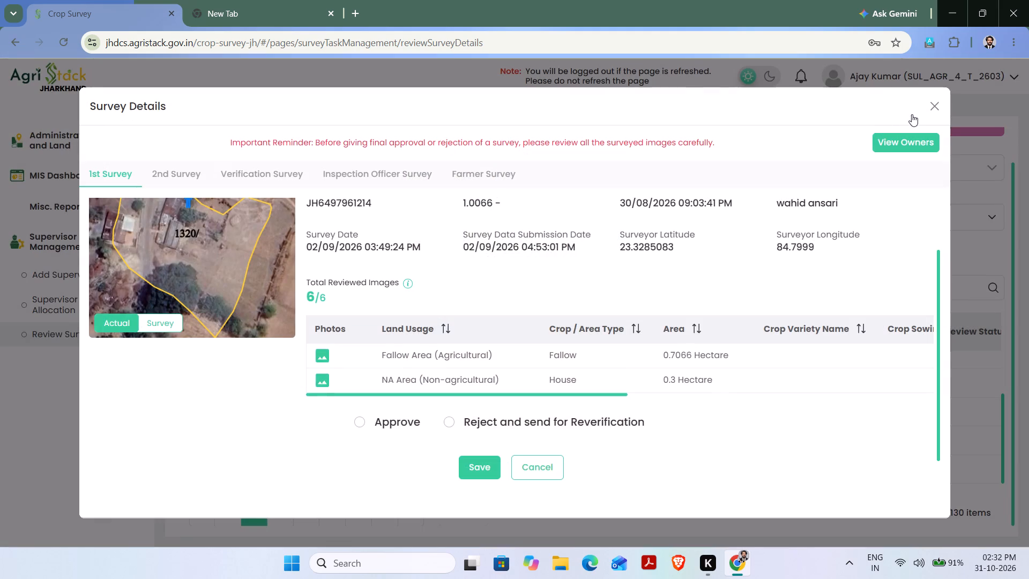
Mark survey 1320 as Approve, save the review and close its survey details.
scroll(429, 357, "down", 1)
left_click(395, 389)
left_click(459, 415)
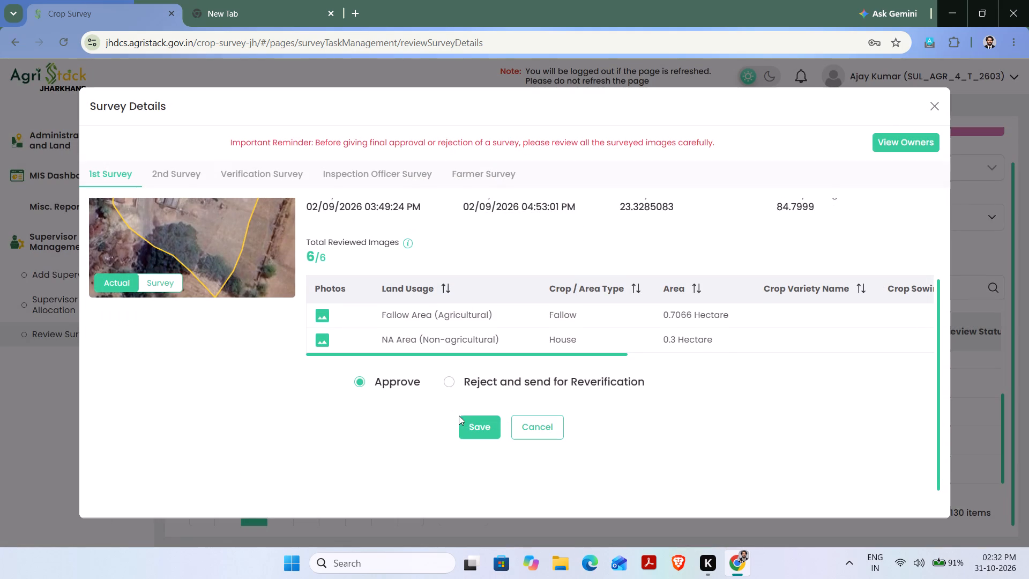
left_click(475, 422)
left_click(518, 321)
left_click(517, 327)
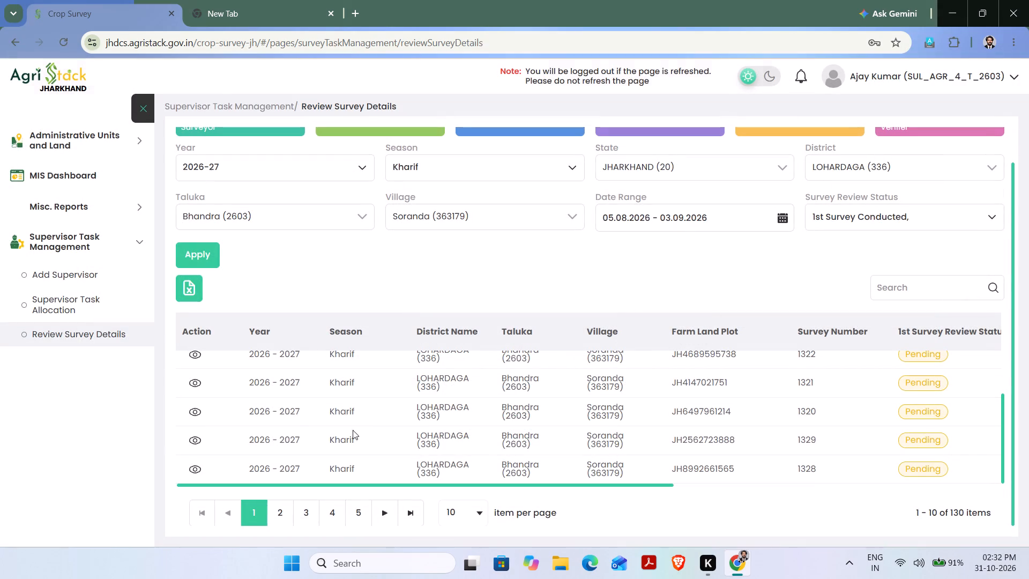
Open the details of survey number 1329, approve the three farm images of its Vacant entry, and close the image viewer.
left_click(194, 444)
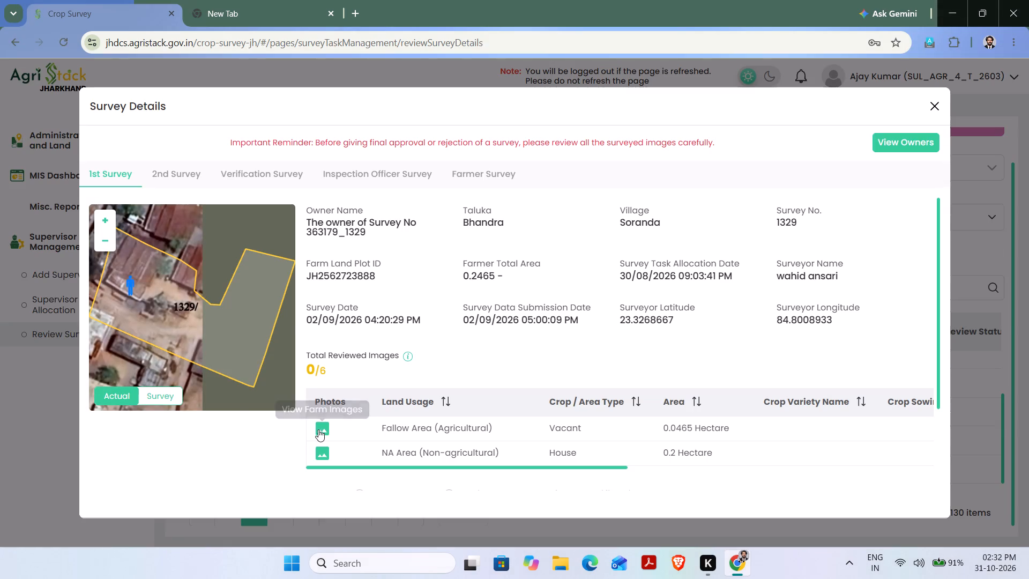
left_click(320, 429)
left_click(452, 470)
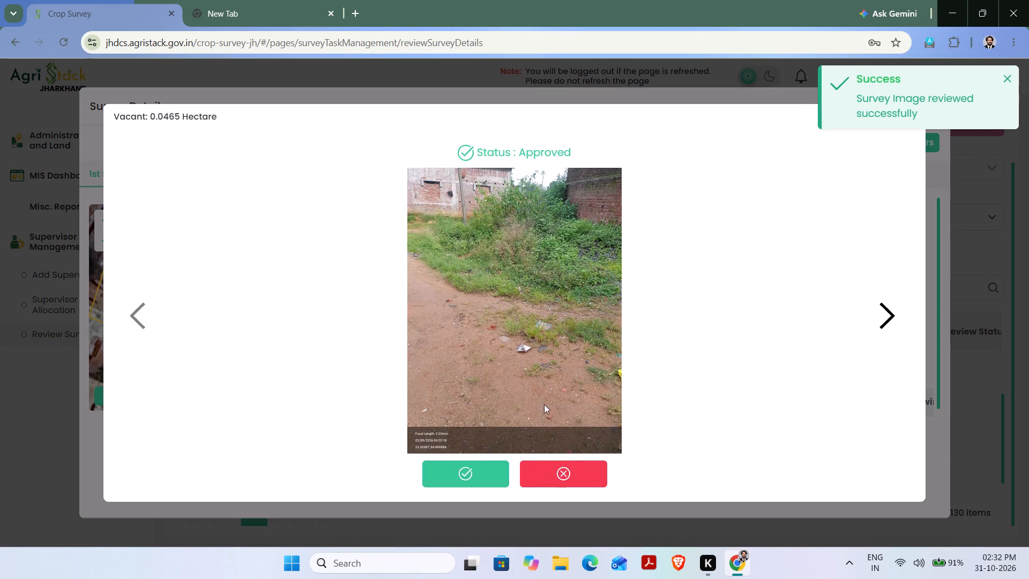
left_click_drag(543, 404, 471, 415)
double_click(459, 474)
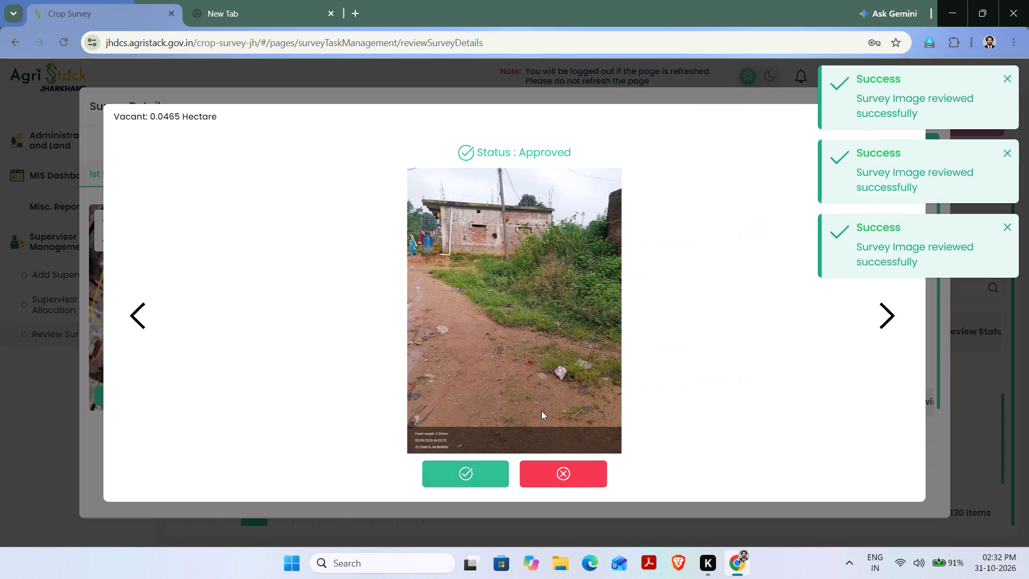
left_click_drag(541, 411, 475, 419)
left_click(465, 474)
left_click_drag(553, 374, 512, 381)
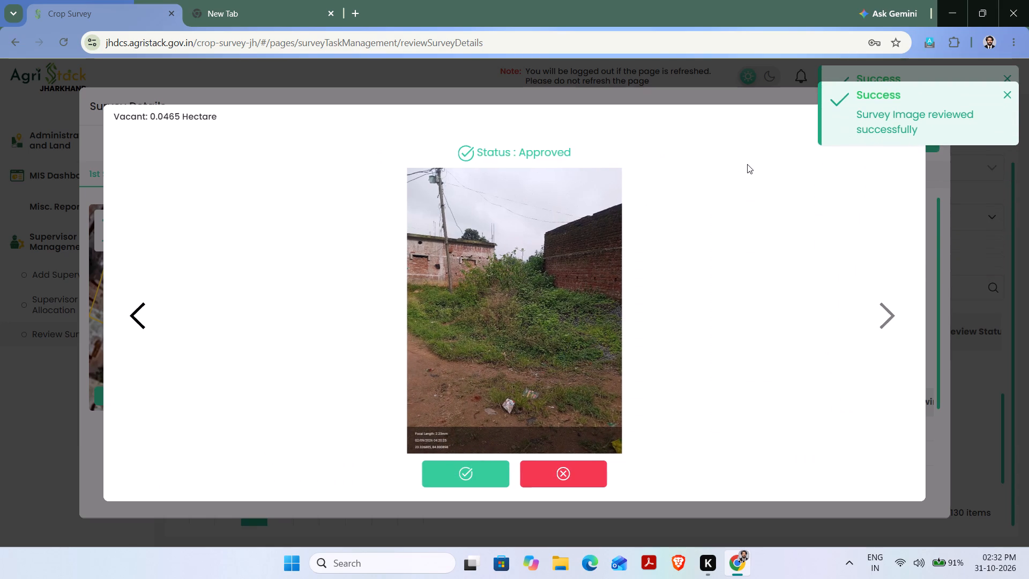
left_click(913, 116)
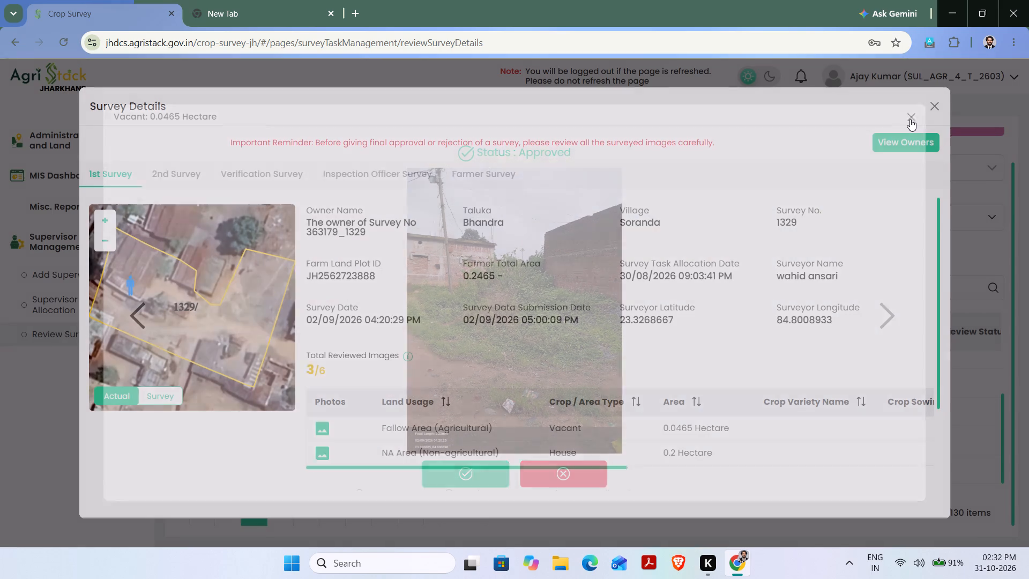
Approve the three farm images of survey 1329's House entry one by one and close the image viewer.
scroll(430, 390, "down", 1)
left_click(325, 385)
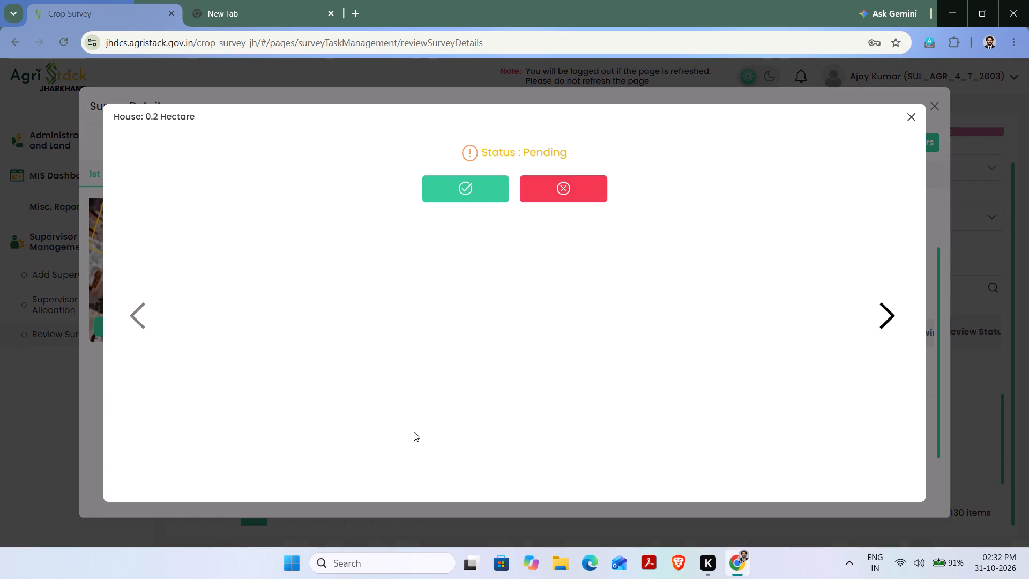
left_click(454, 470)
left_click_drag(537, 410, 478, 418)
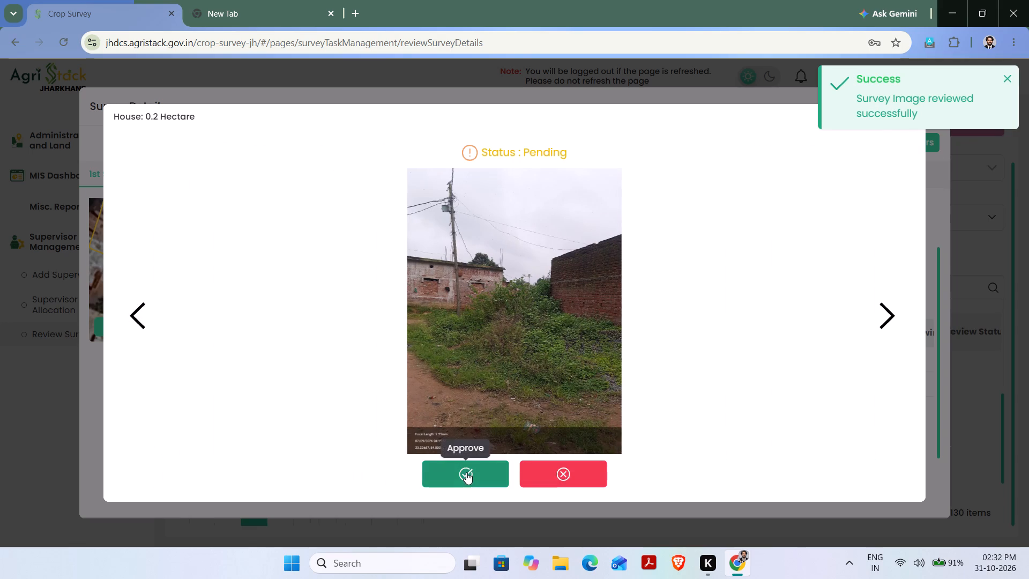
left_click(466, 472)
left_click_drag(546, 394, 481, 409)
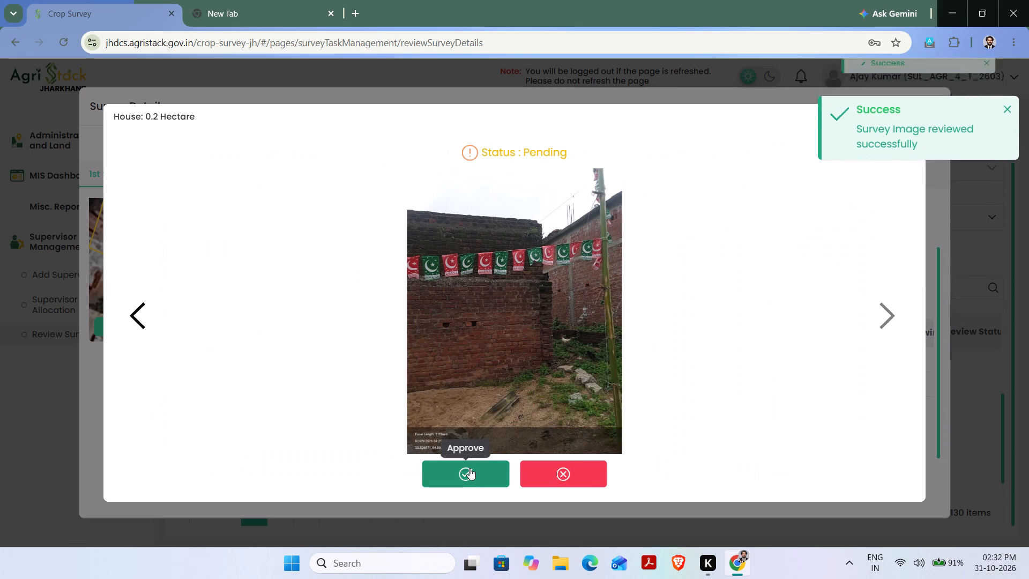
left_click(469, 467)
left_click_drag(554, 402, 524, 406)
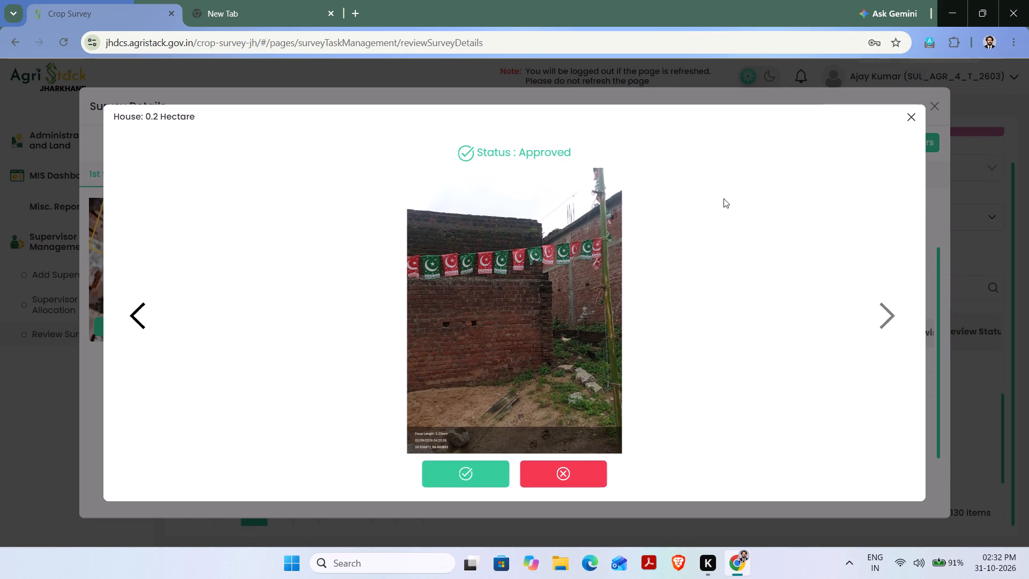
left_click(916, 120)
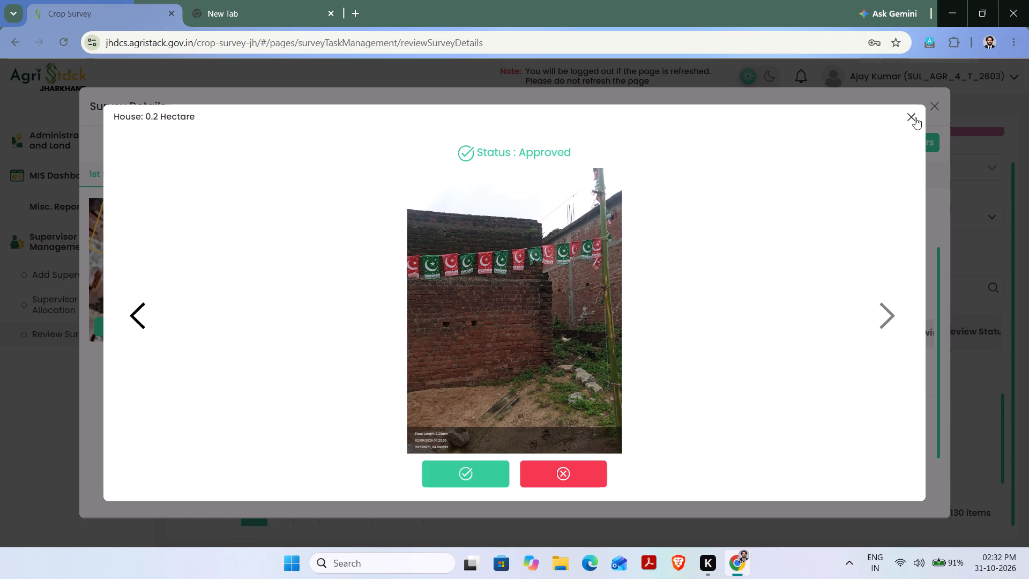
left_click(911, 116)
Mark survey 1329 as Approve, save the review and close its survey details.
scroll(437, 421, "down", 1)
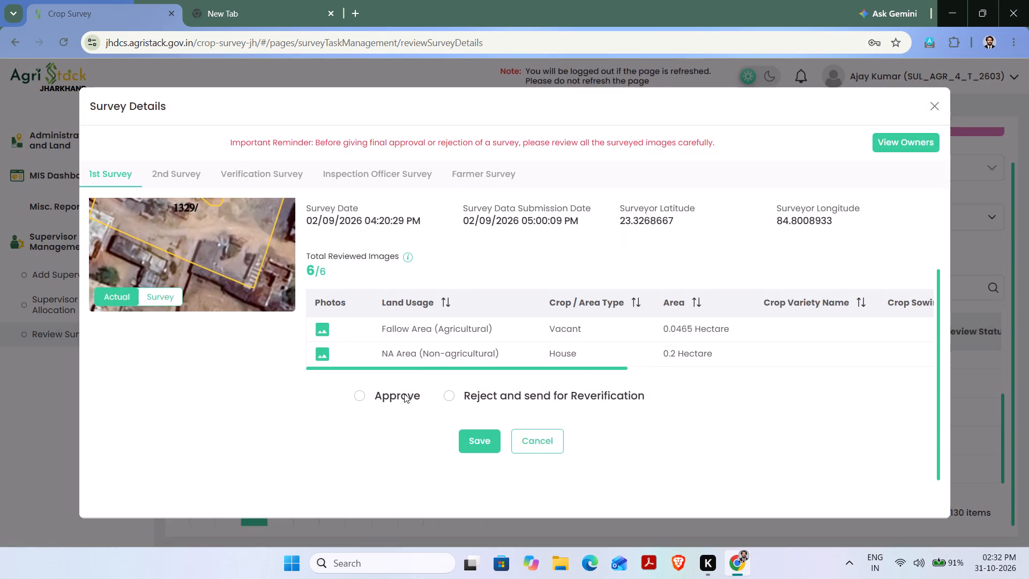
left_click(404, 392)
left_click(469, 429)
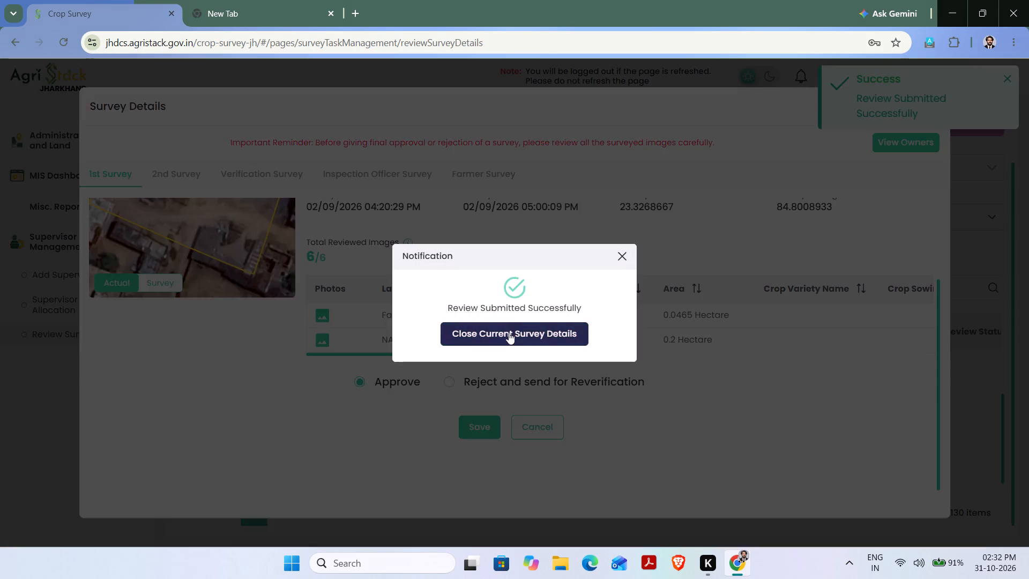
left_click(508, 336)
Open the details of survey number 1328, approve the three farm images of its House entry, and close the image viewer.
left_click(189, 470)
left_click(197, 471)
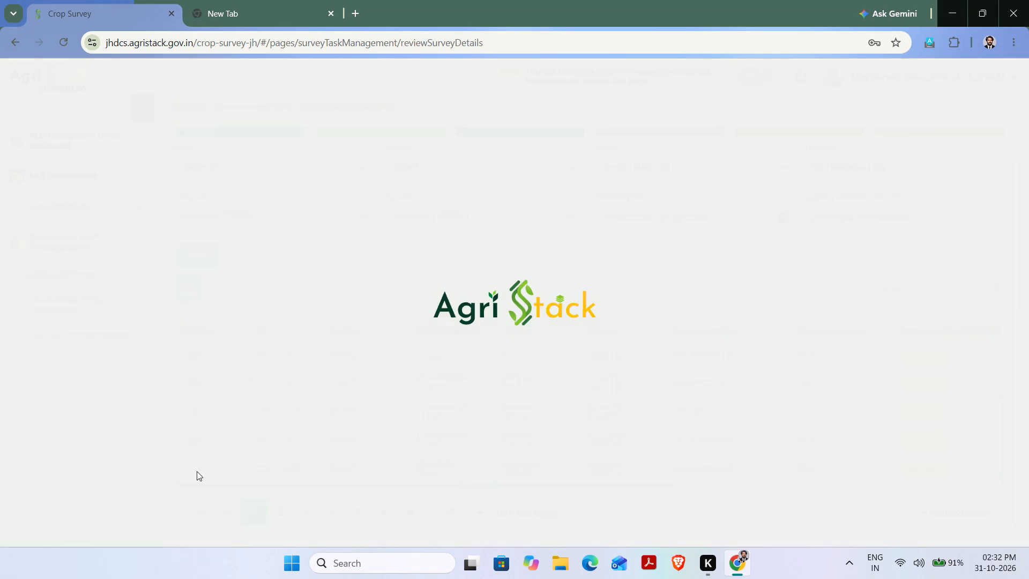
left_click(327, 427)
left_click(428, 477)
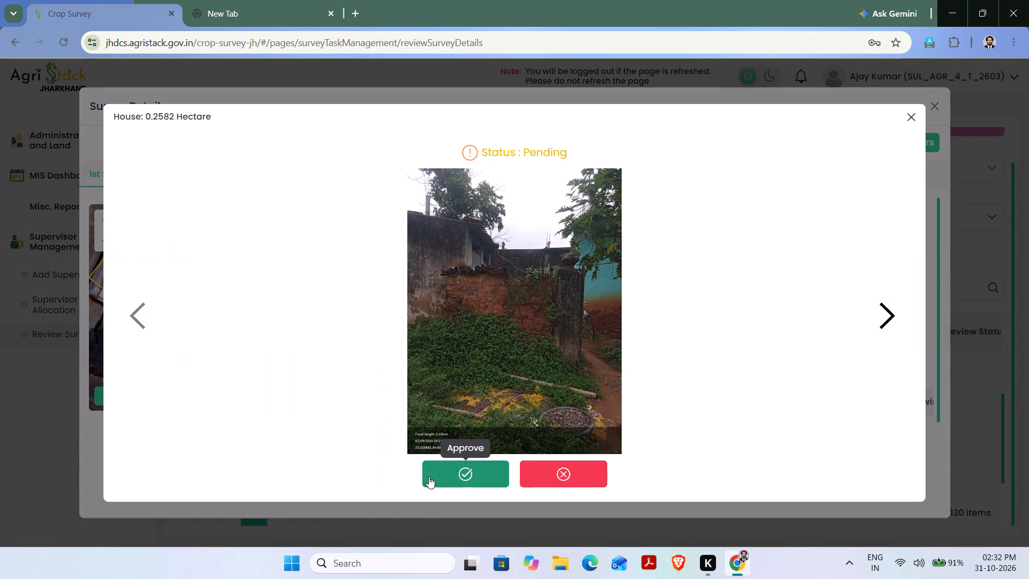
left_click_drag(513, 412, 457, 424)
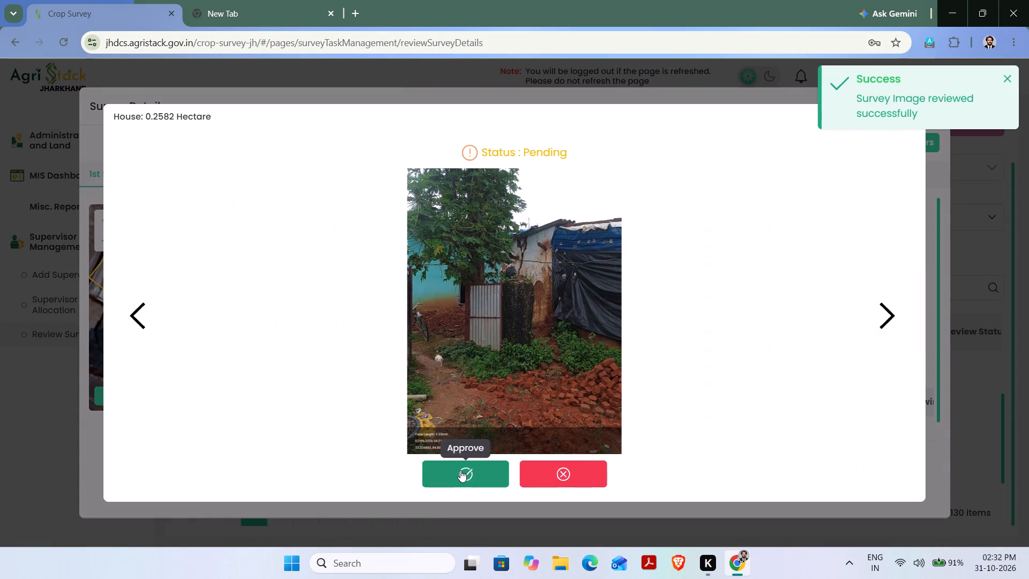
left_click(460, 470)
left_click_drag(540, 398, 517, 404)
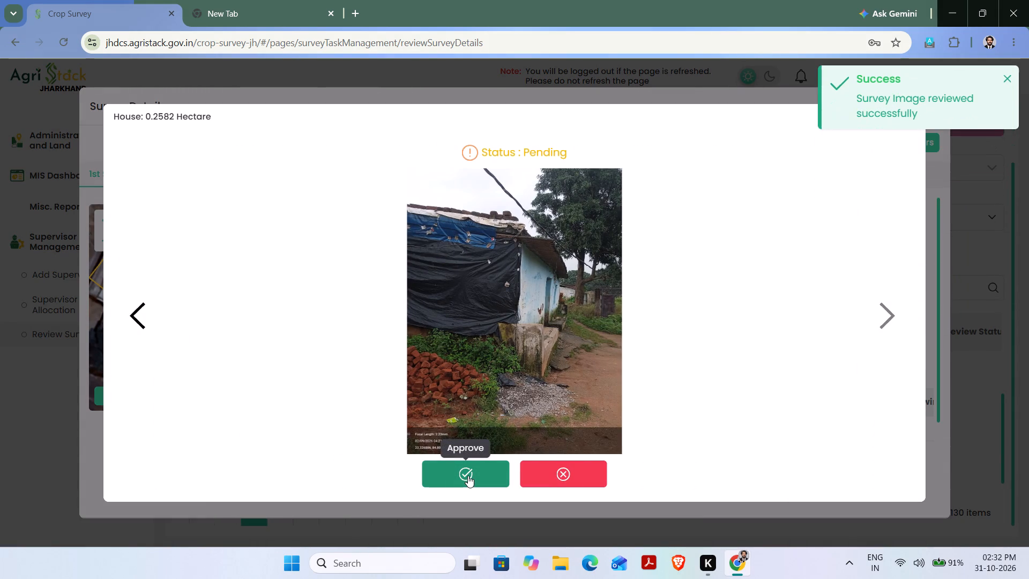
left_click(468, 476)
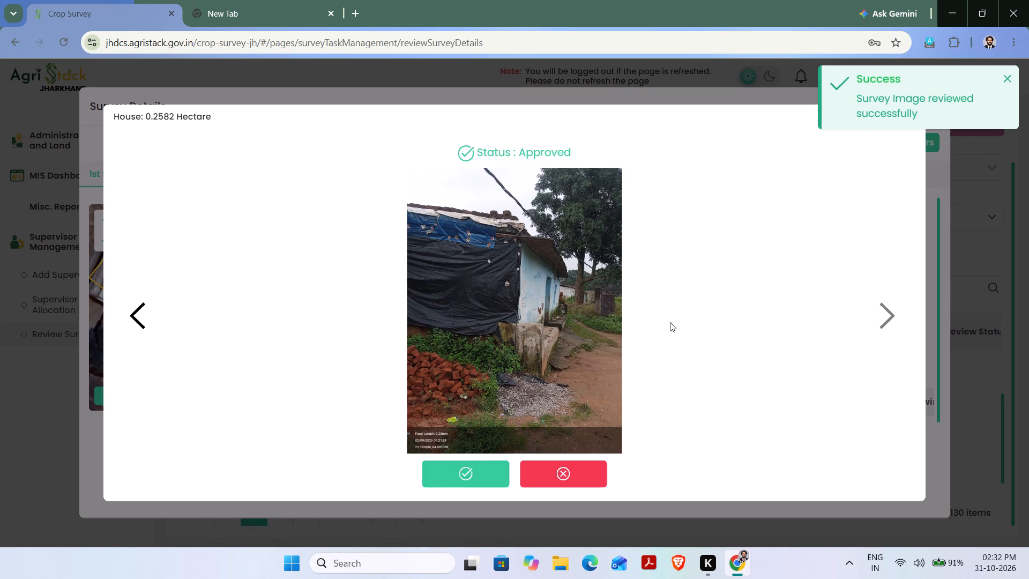
left_click(912, 116)
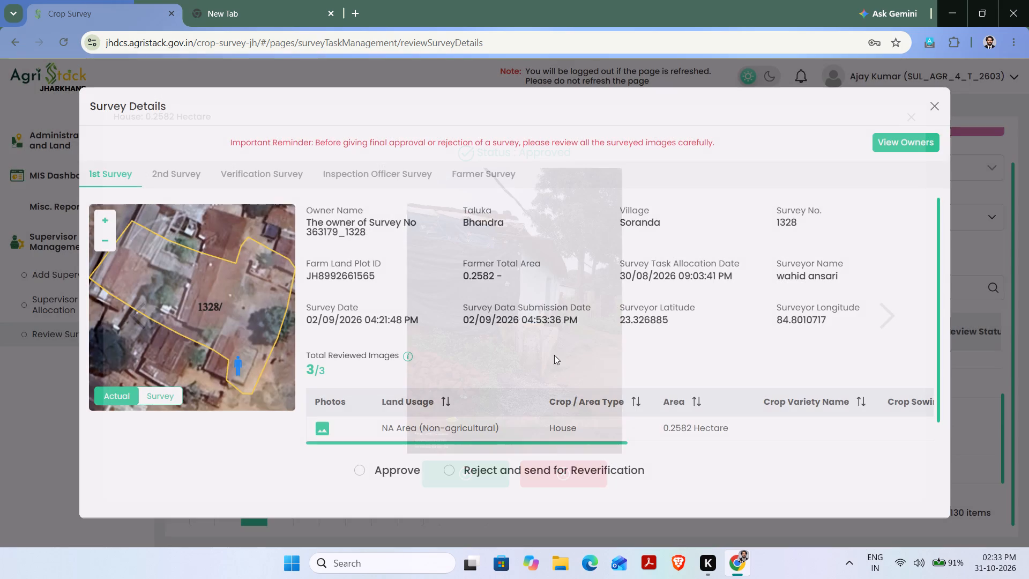
Mark survey 1328 as Approve, save the review and close its survey details.
scroll(521, 390, "down", 2)
left_click(389, 382)
left_click(484, 421)
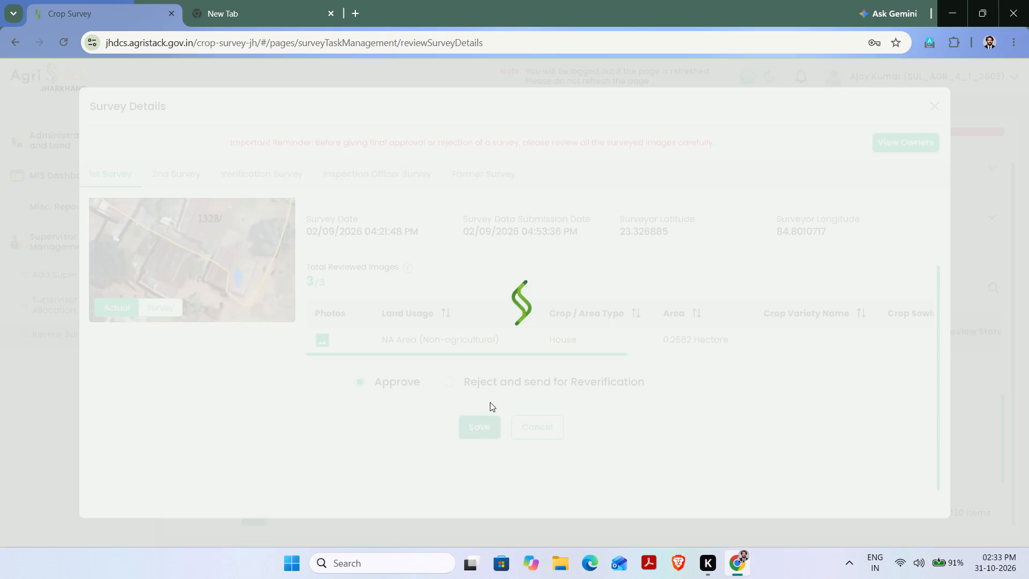
left_click(525, 328)
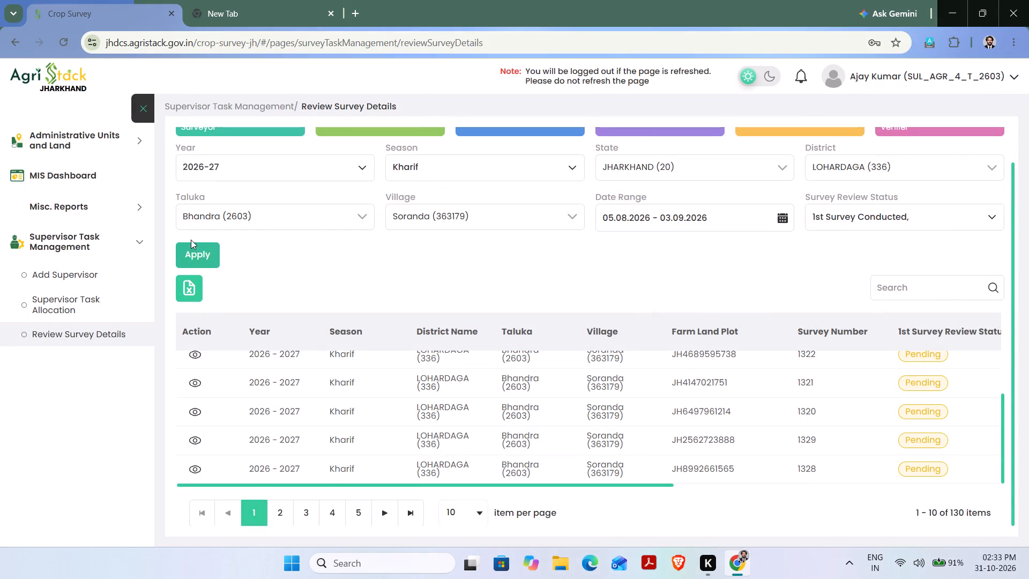
Reapply the current Soranda village filters to refresh the list of surveys awaiting review.
left_click(191, 240)
left_click(193, 248)
scroll(255, 387, "up", 6)
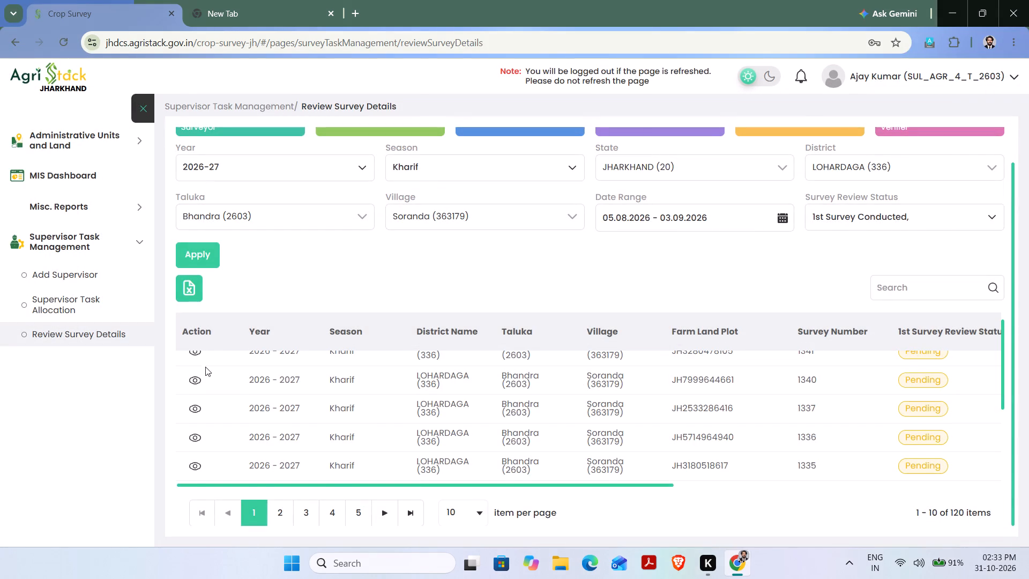
Open the details of survey number 1341, approve the three farm images of its Fallow entry, and close the image viewer.
left_click(193, 365)
left_click(326, 427)
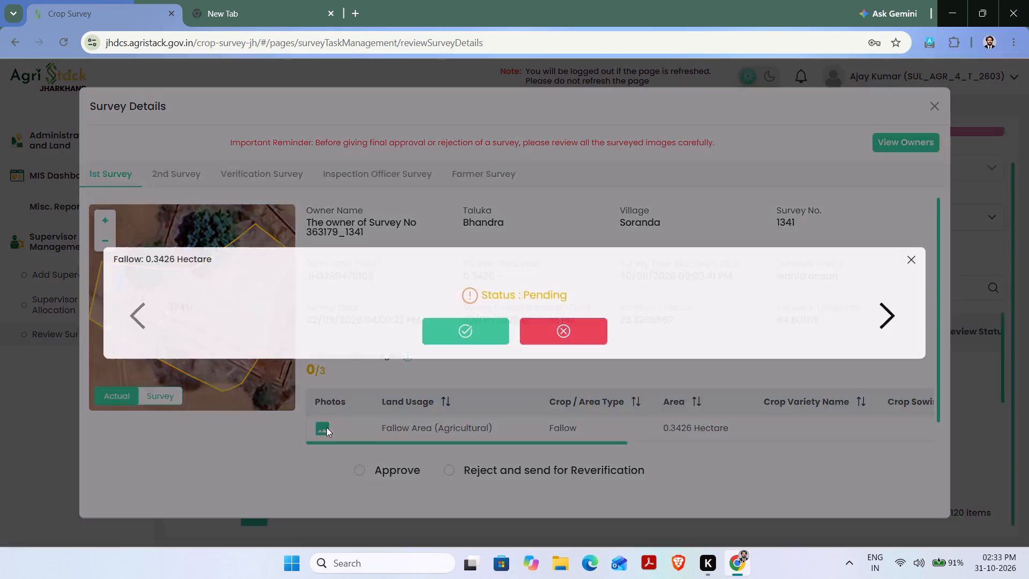
left_click(456, 471)
left_click_drag(542, 403, 486, 403)
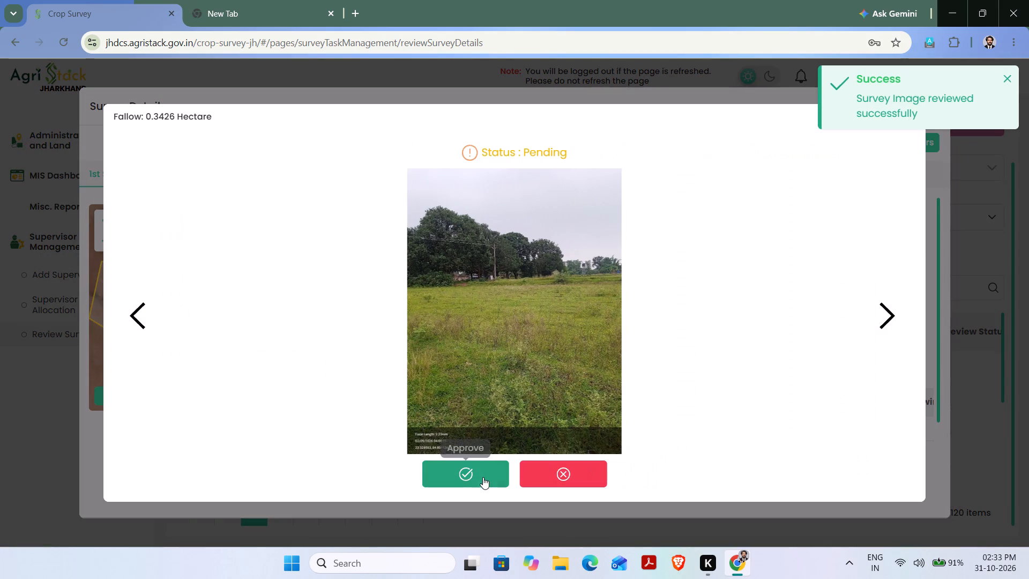
left_click(482, 477)
left_click_drag(558, 407, 531, 410)
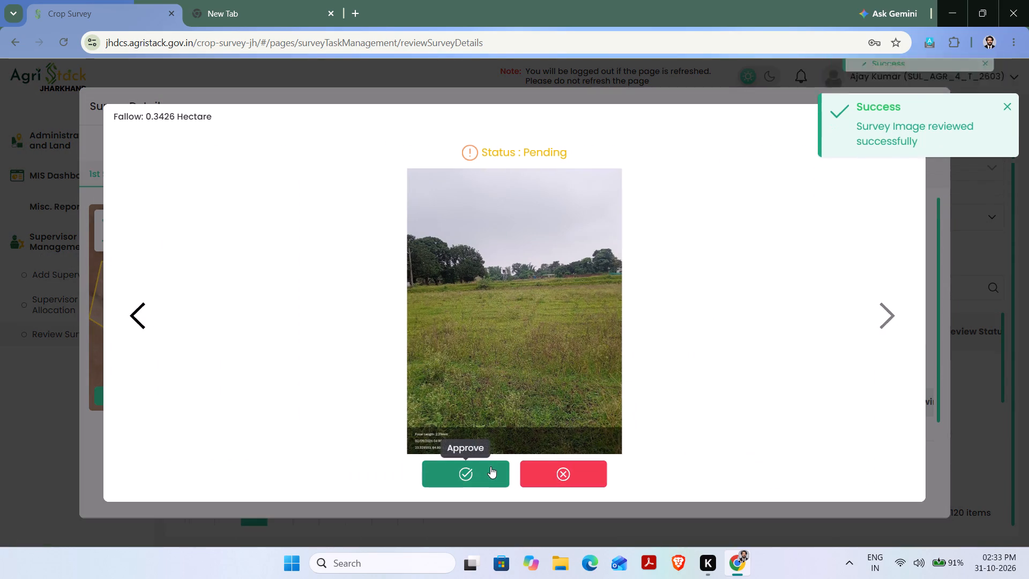
left_click(490, 467)
left_click_drag(572, 388, 547, 387)
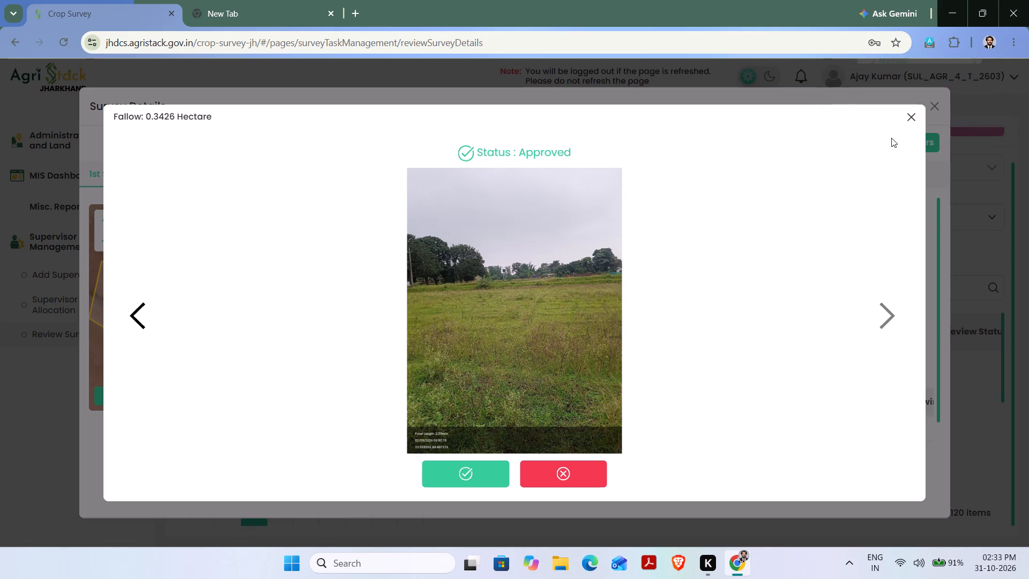
left_click(906, 117)
left_click(908, 116)
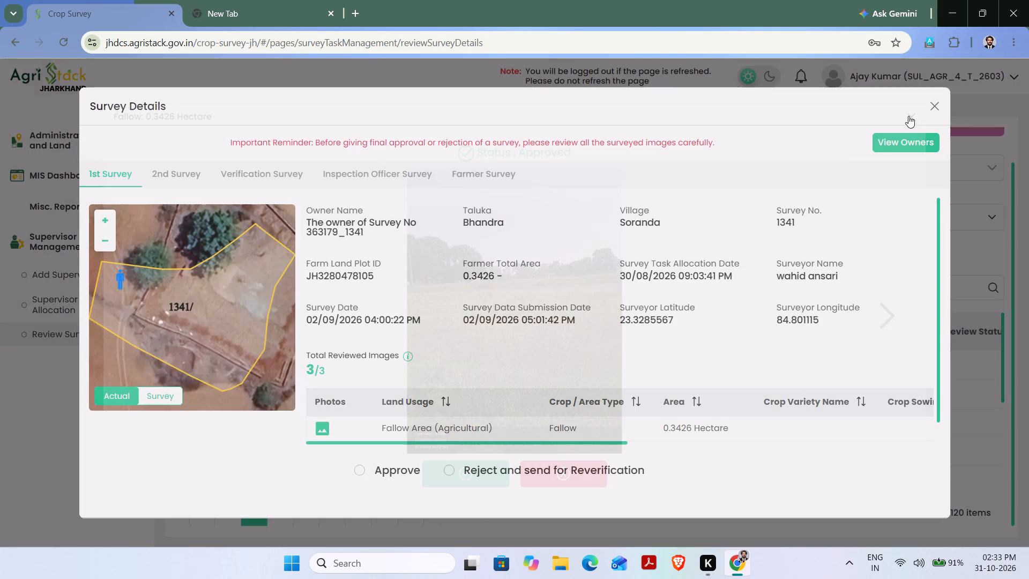
Mark survey 1341 as Approve, save the review and close its survey details.
scroll(590, 308, "down", 2)
left_click(397, 389)
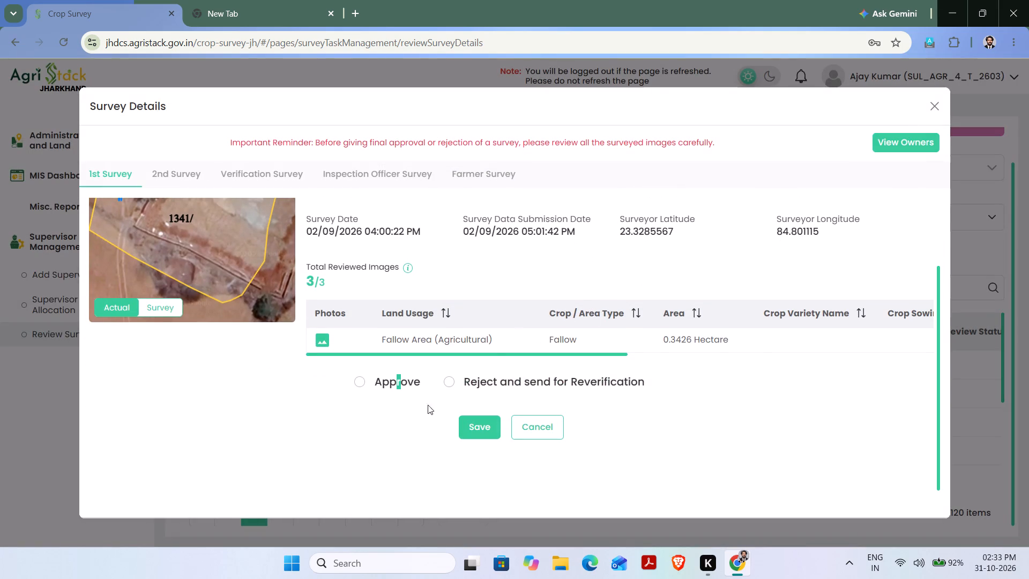
left_click(413, 381)
left_click(475, 420)
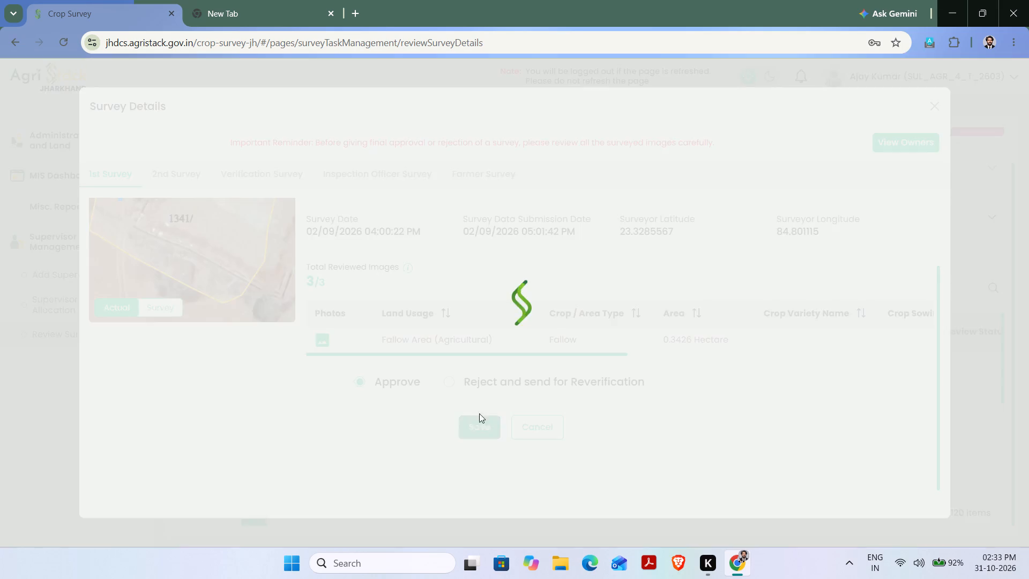
left_click(533, 327)
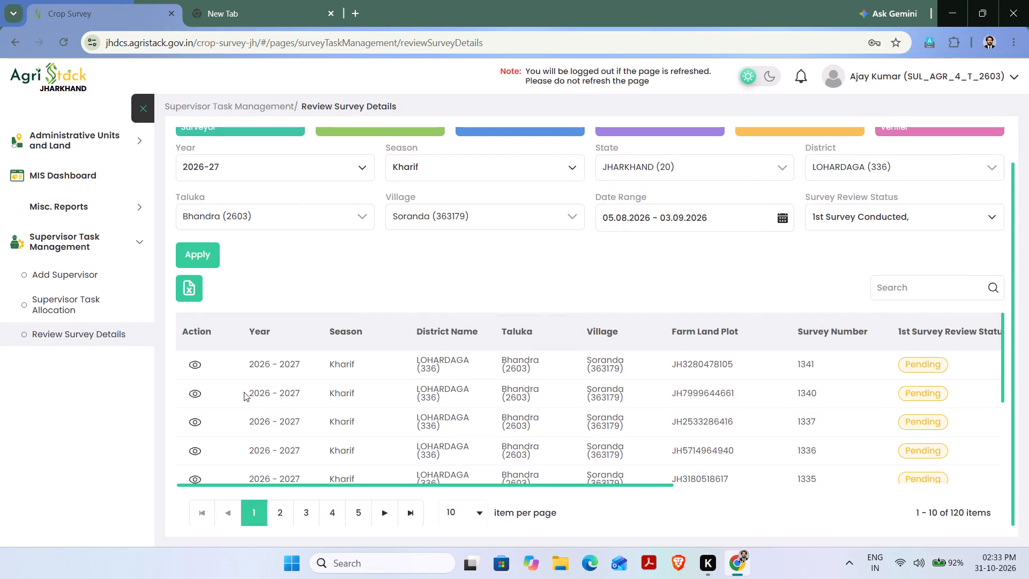
Open the details of survey number 1340, approve the three farm images of its उर्दबीन crop entry, and close the image viewer.
left_click(191, 395)
left_click(318, 432)
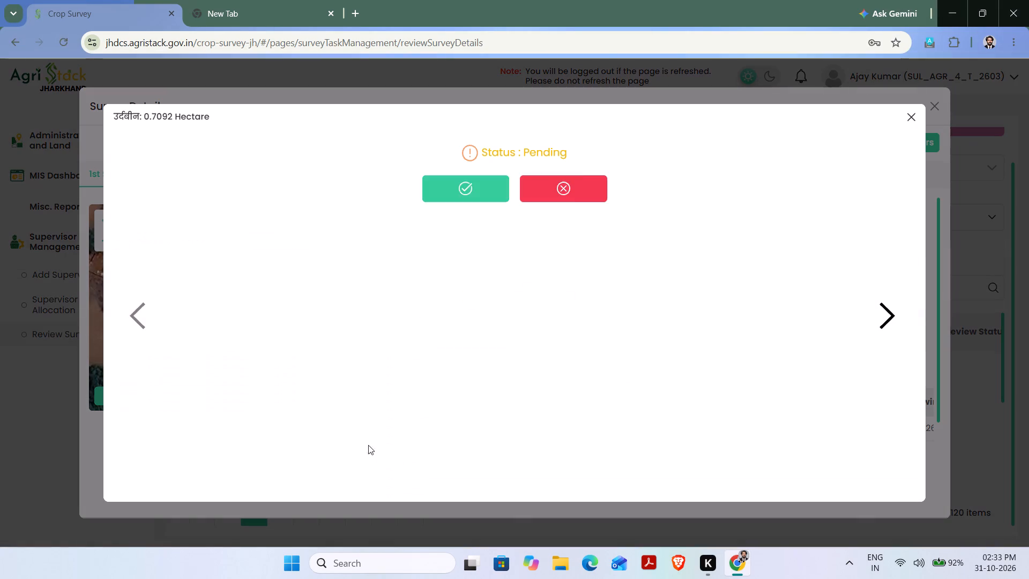
left_click(435, 481)
left_click_drag(511, 421, 434, 427)
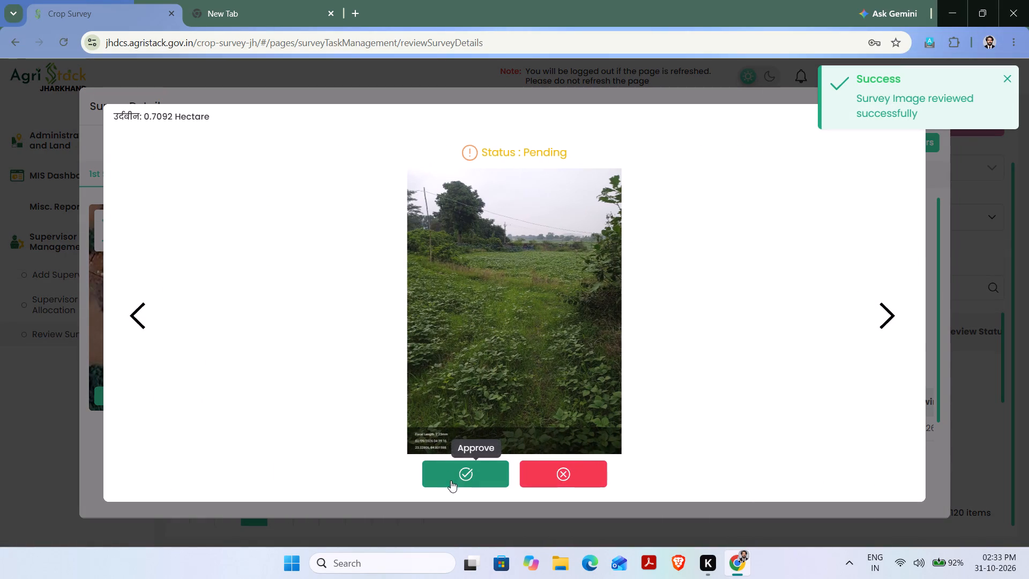
left_click(452, 475)
left_click_drag(535, 394, 482, 403)
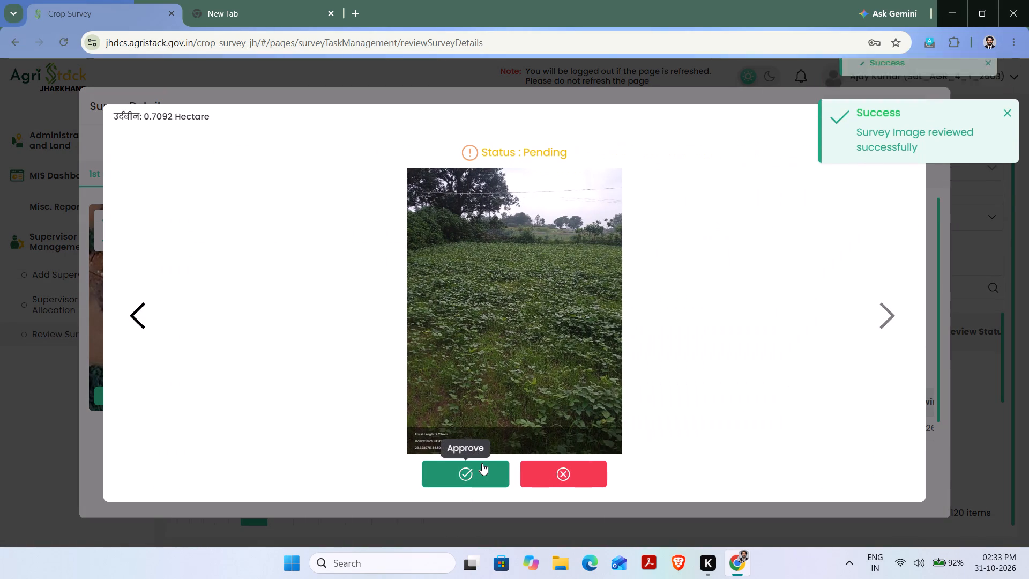
left_click(482, 463)
left_click_drag(533, 402, 507, 404)
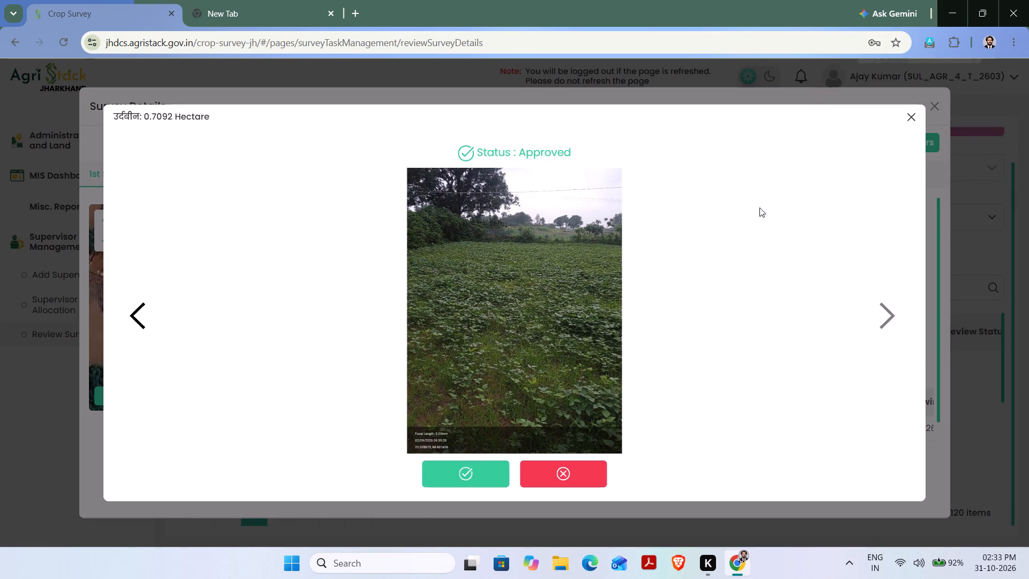
left_click(910, 120)
Mark survey 1340 as Approve, save the review and close its survey details.
scroll(621, 303, "down", 1)
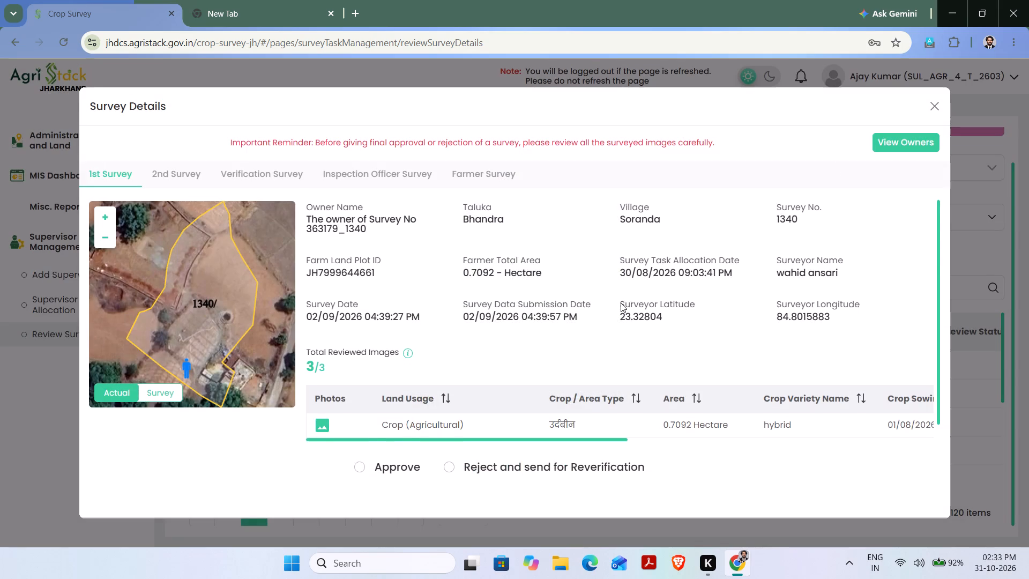
scroll(621, 303, "down", 1)
left_click(374, 378)
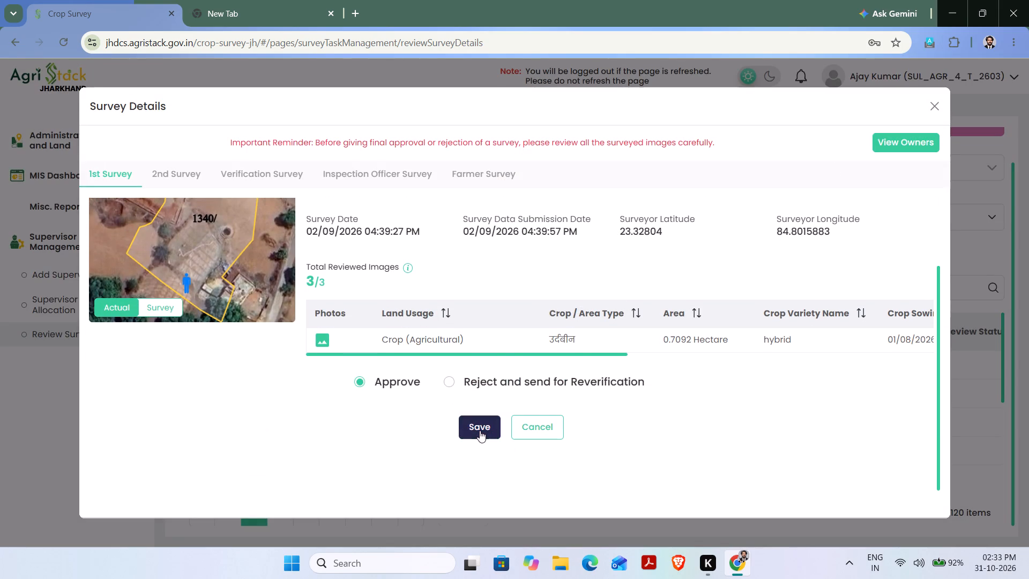
left_click(480, 430)
left_click(477, 339)
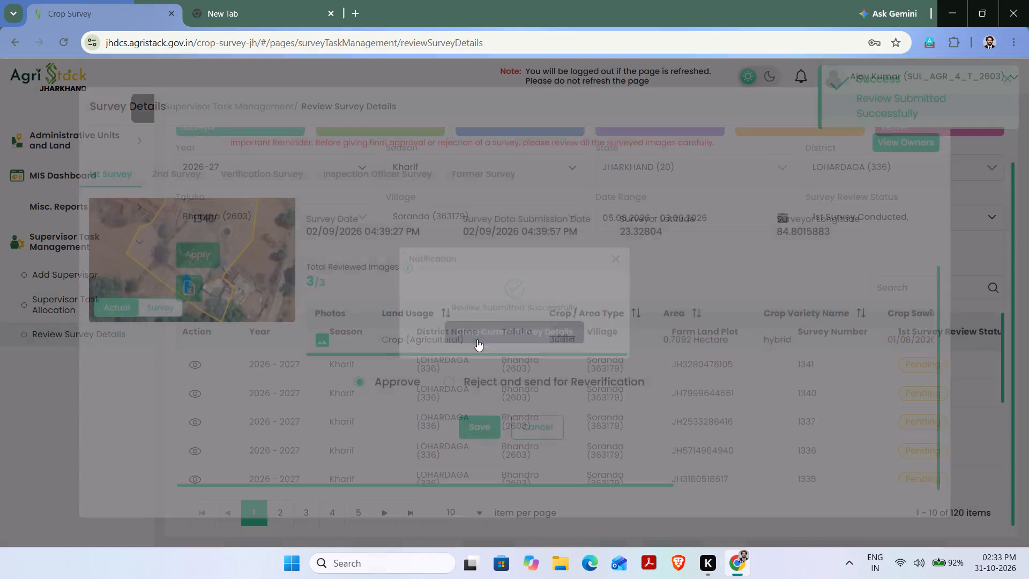
Open the details of survey number 1337, approve the three farm images of its Fallow entry, and close the image viewer.
left_click(197, 421)
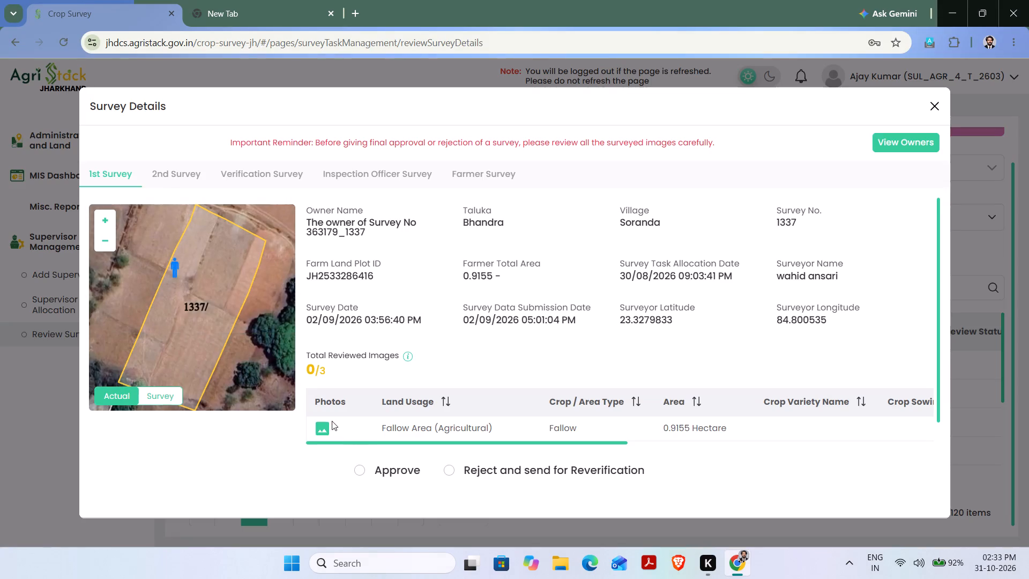
left_click(320, 421)
left_click(442, 476)
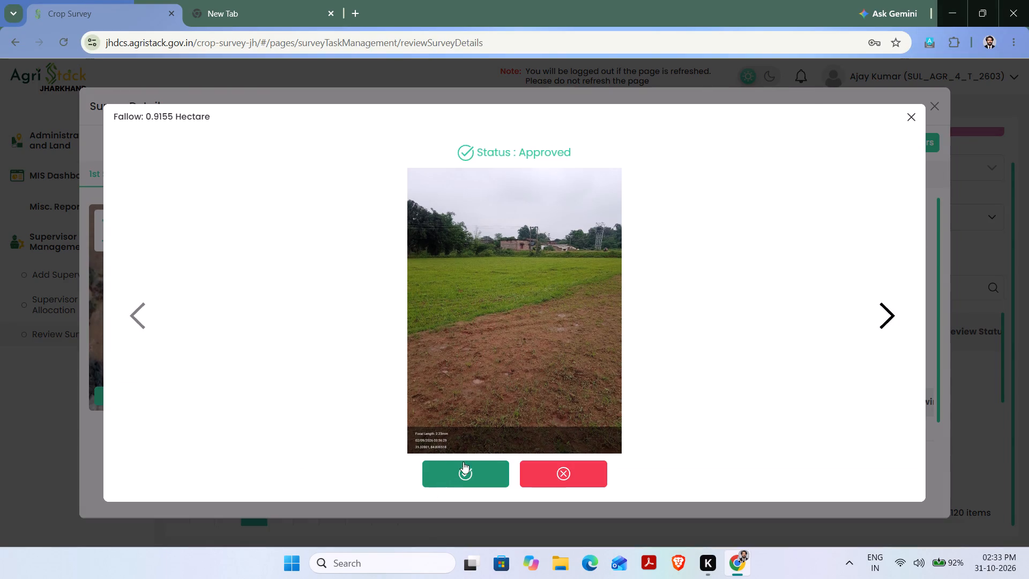
left_click_drag(519, 410, 430, 422)
left_click(442, 488)
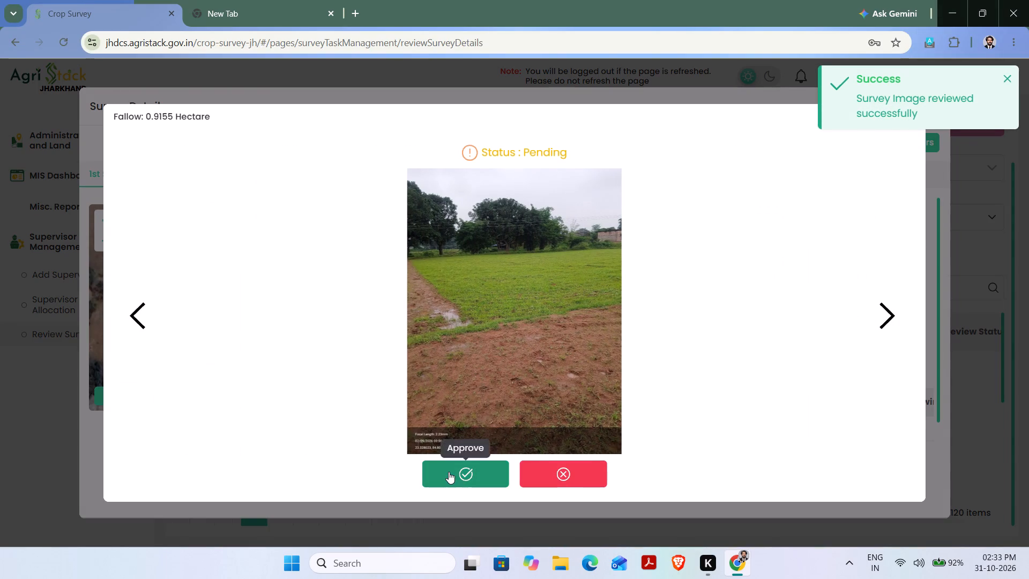
left_click(449, 472)
left_click_drag(542, 388, 445, 403)
left_click(441, 470)
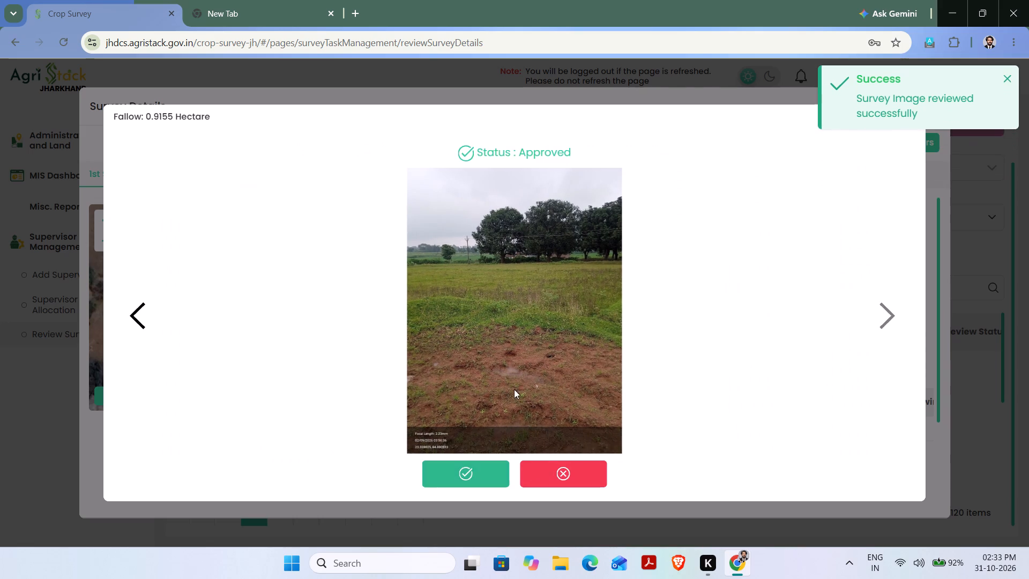
left_click_drag(516, 384, 490, 380)
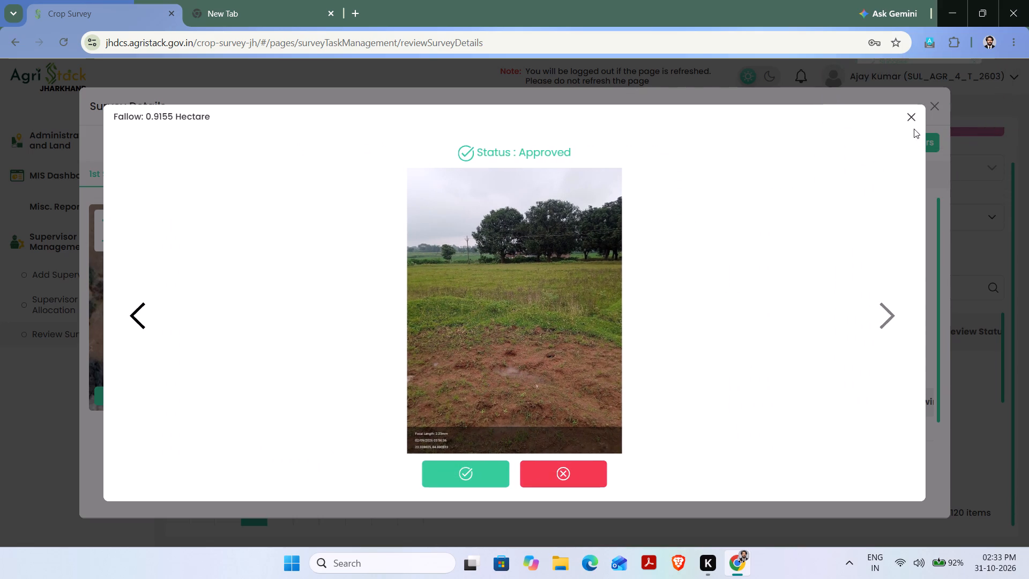
left_click(913, 113)
Mark survey 1337 as Approve, save the review and close its survey details.
scroll(547, 340, "down", 1)
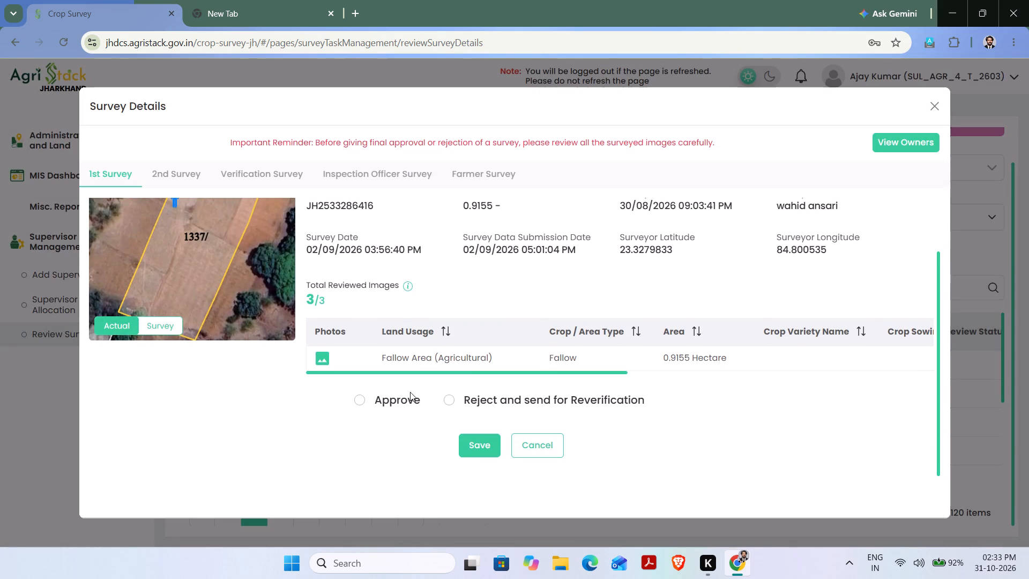
left_click(402, 398)
left_click(470, 454)
left_click(517, 339)
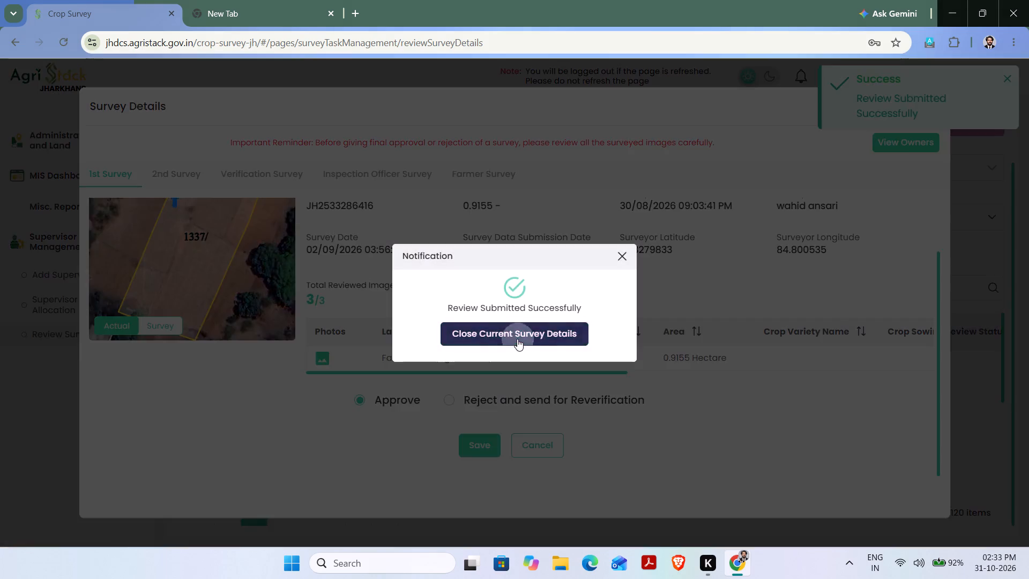
Open the details of survey number 1336, approve the three farm images of its आम crop entry, and close the image viewer.
left_click(198, 451)
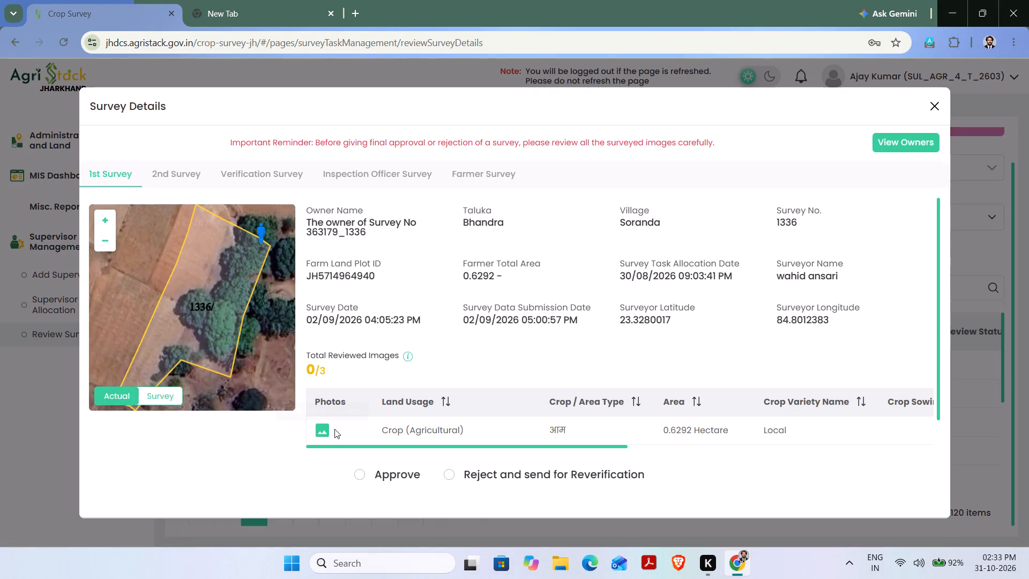
left_click(324, 428)
left_click(448, 474)
left_click_drag(547, 397, 465, 418)
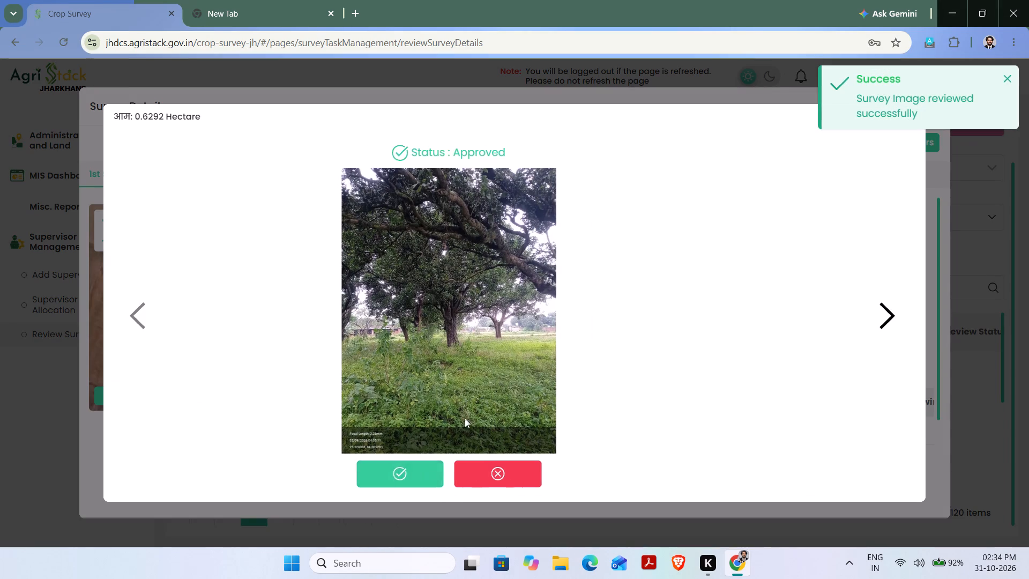
left_click_drag(465, 418, 481, 413)
left_click(465, 482)
left_click_drag(536, 394, 479, 399)
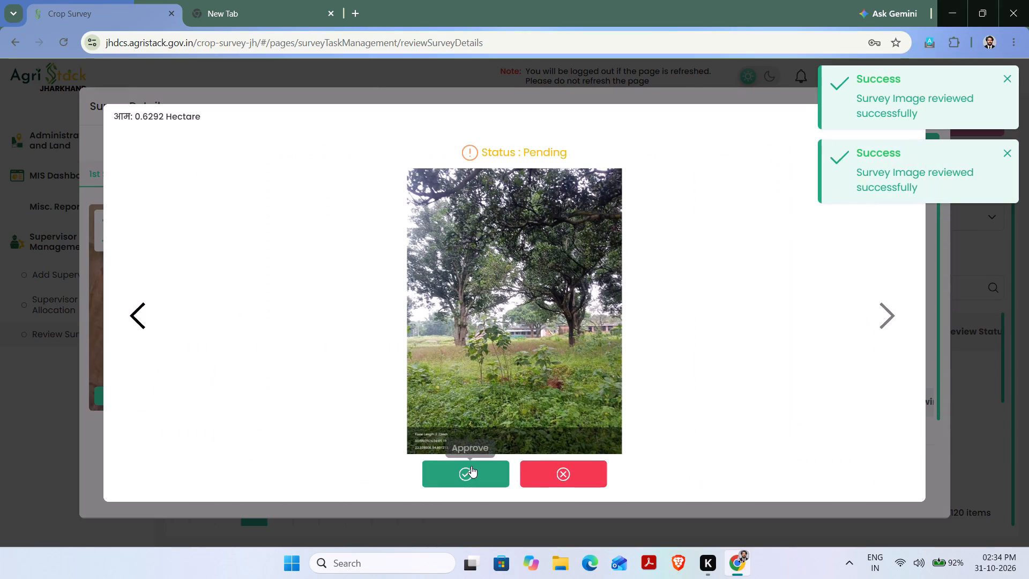
left_click(472, 465)
left_click_drag(543, 384, 492, 381)
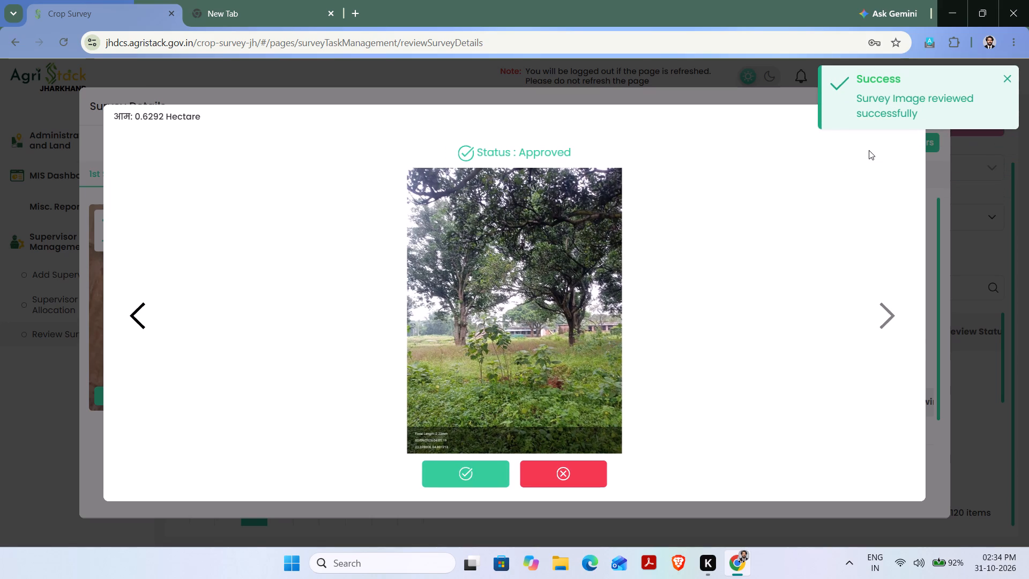
left_click(913, 118)
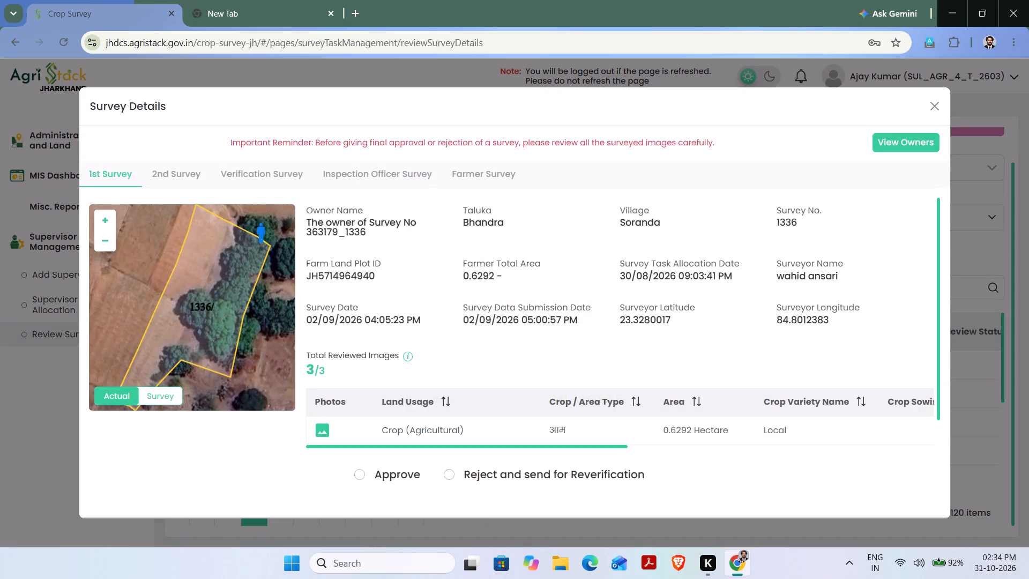
Mark survey 1336 as Approve, save the review and close its survey details.
scroll(547, 313, "down", 1)
left_click(404, 403)
left_click(472, 437)
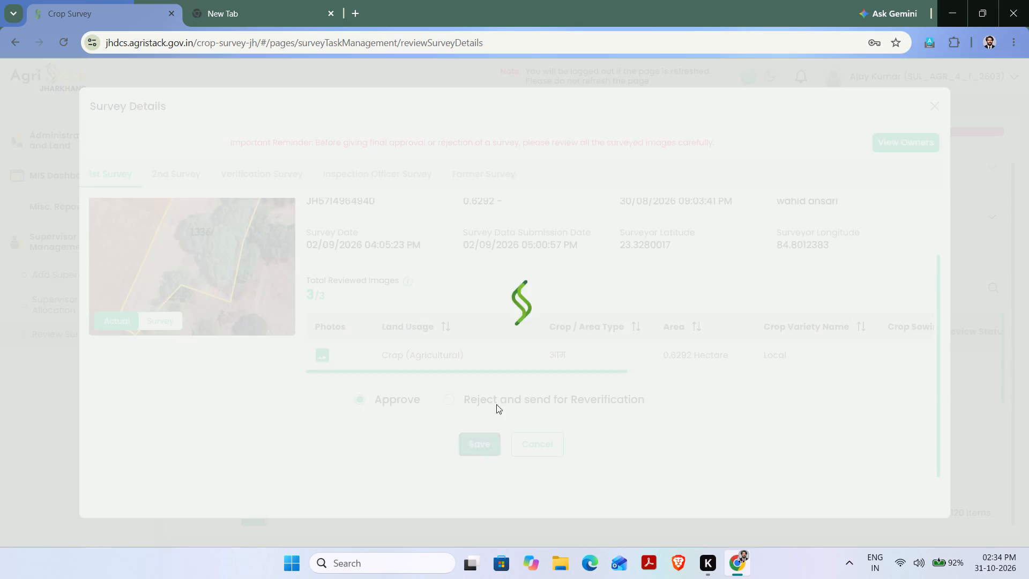
left_click(533, 338)
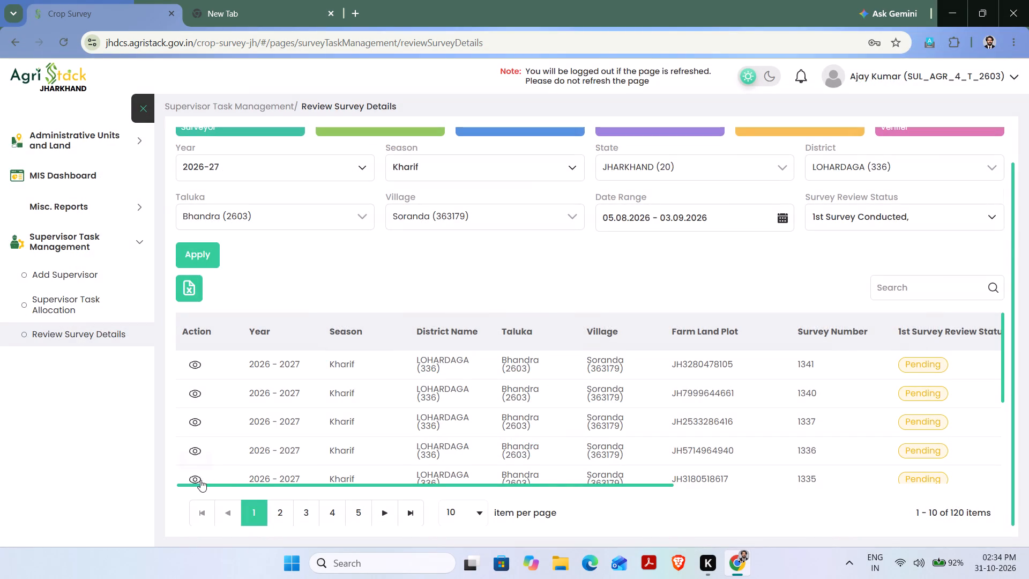
Open the details of survey number 1335, approve the three farm images of its आम crop entry, and close the image viewer.
left_click(198, 478)
left_click(322, 427)
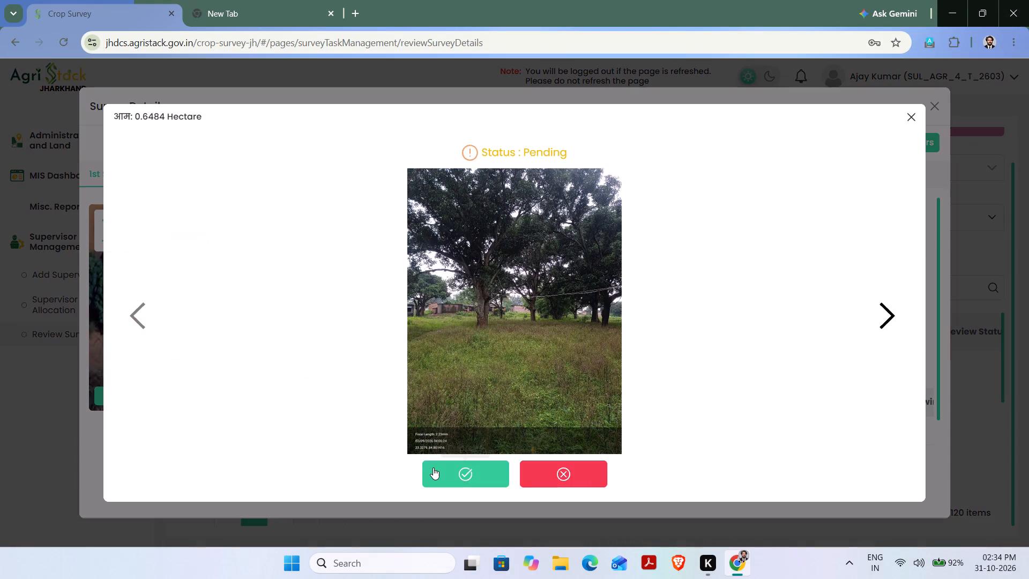
left_click(438, 468)
left_click_drag(526, 378, 448, 389)
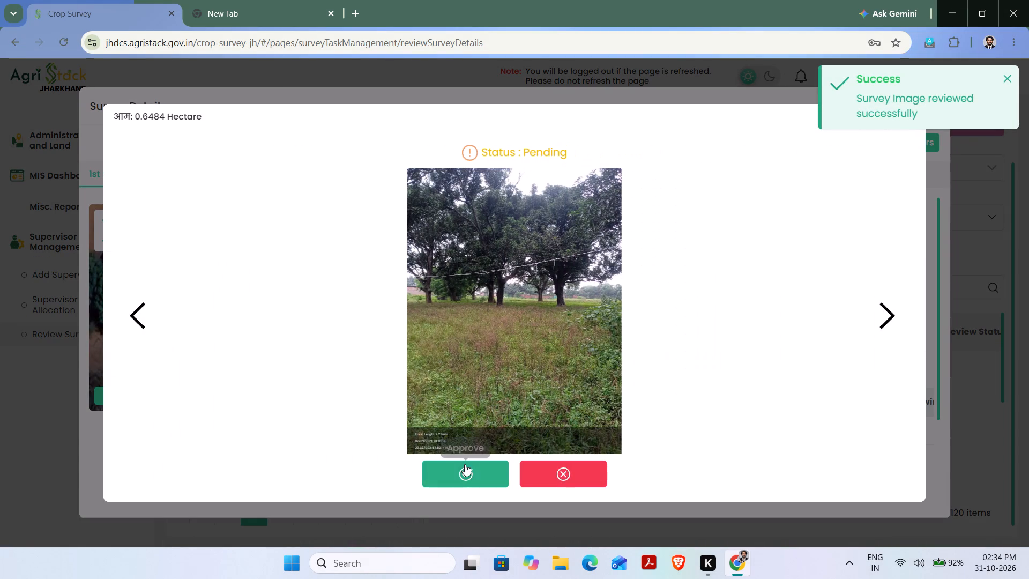
left_click(465, 465)
left_click_drag(539, 383, 454, 389)
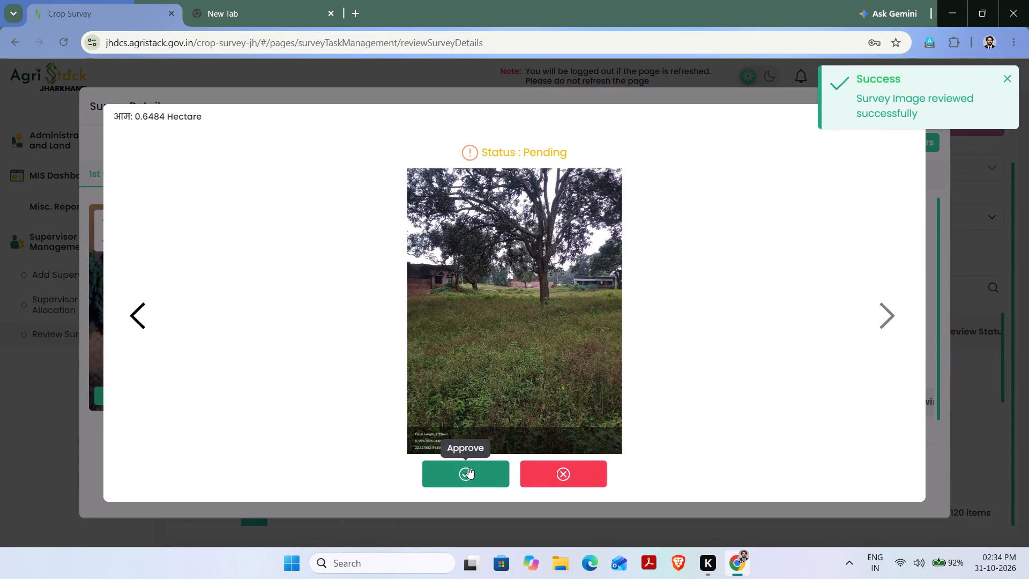
left_click(468, 467)
left_click_drag(522, 389, 486, 380)
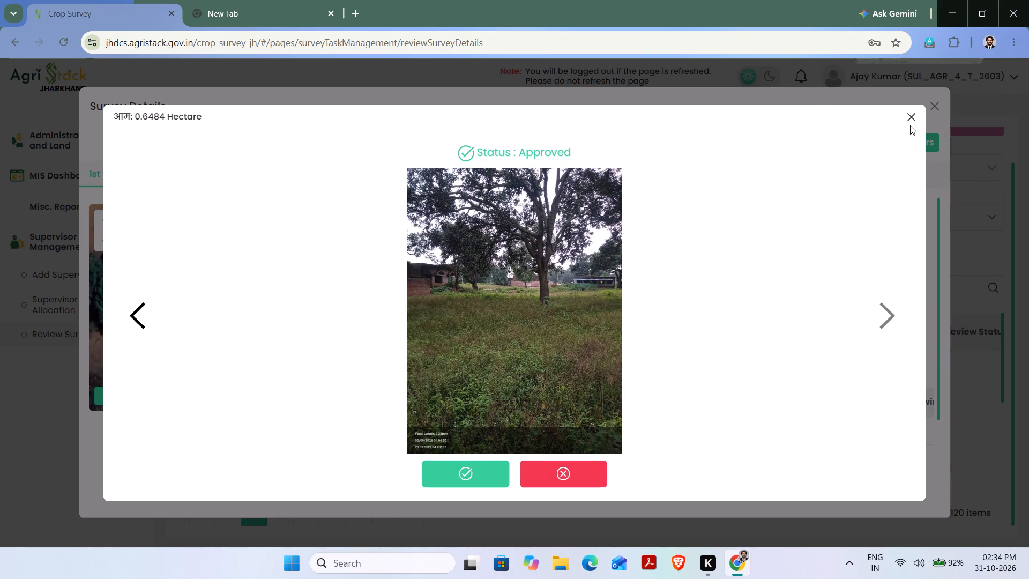
left_click(910, 121)
Mark survey 1335 as Approve, save the review and close its survey details.
scroll(538, 385, "down", 2)
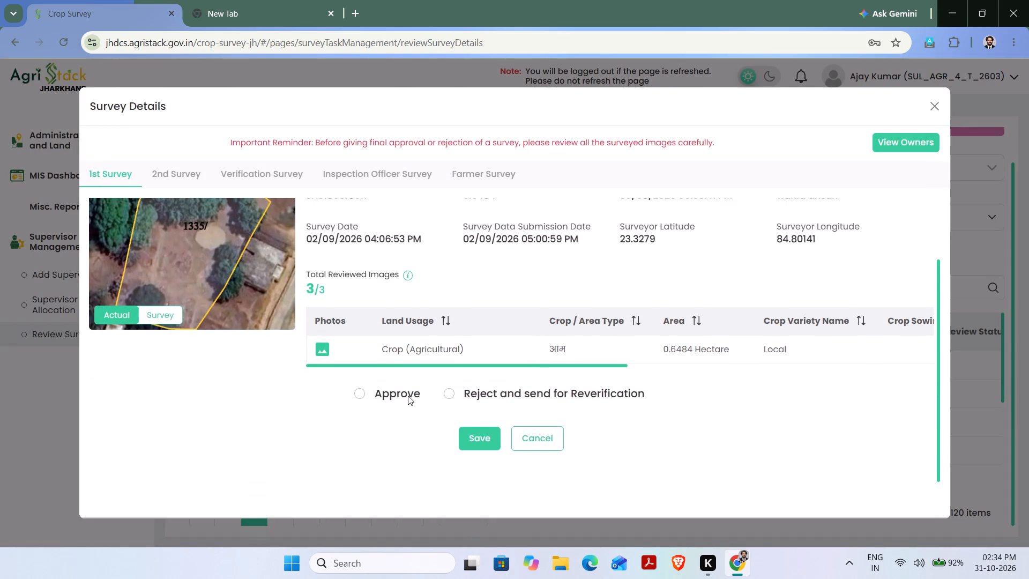
left_click(407, 395)
left_click(477, 442)
left_click(535, 341)
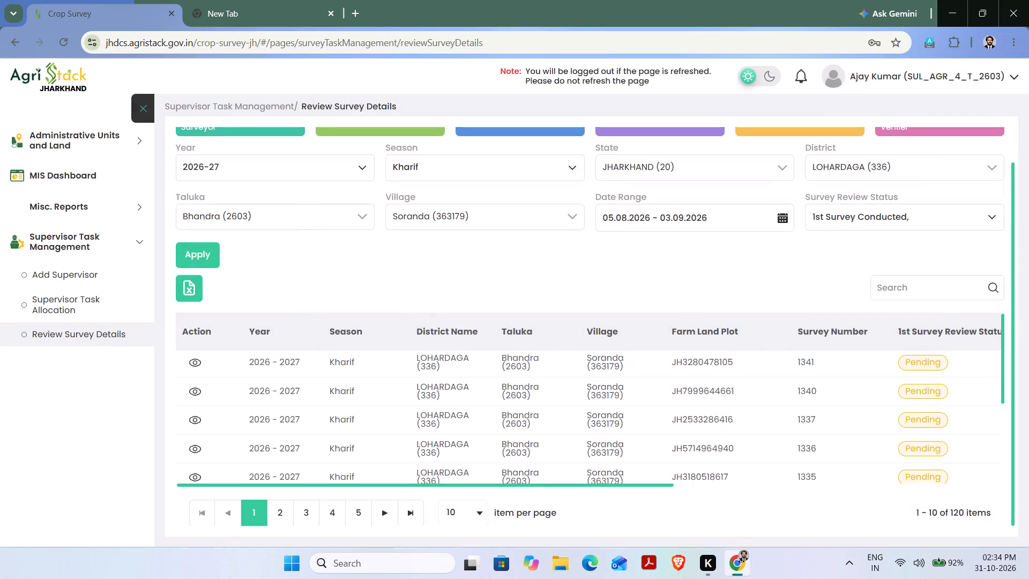
Open the details of survey number 1334, approve the three farm images of its बाँस crop entry, and close the image viewer.
scroll(321, 443, "down", 4)
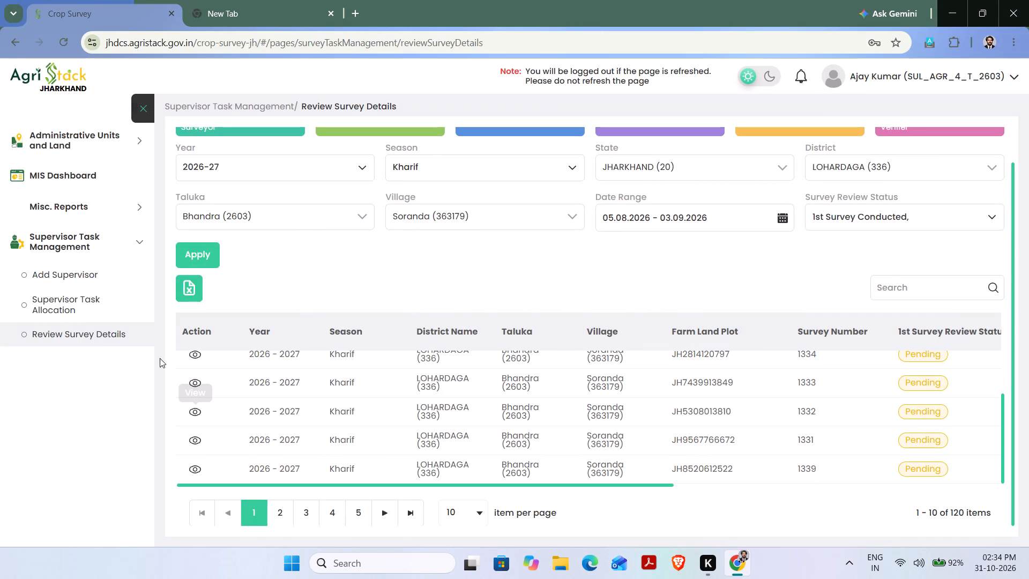
left_click(195, 352)
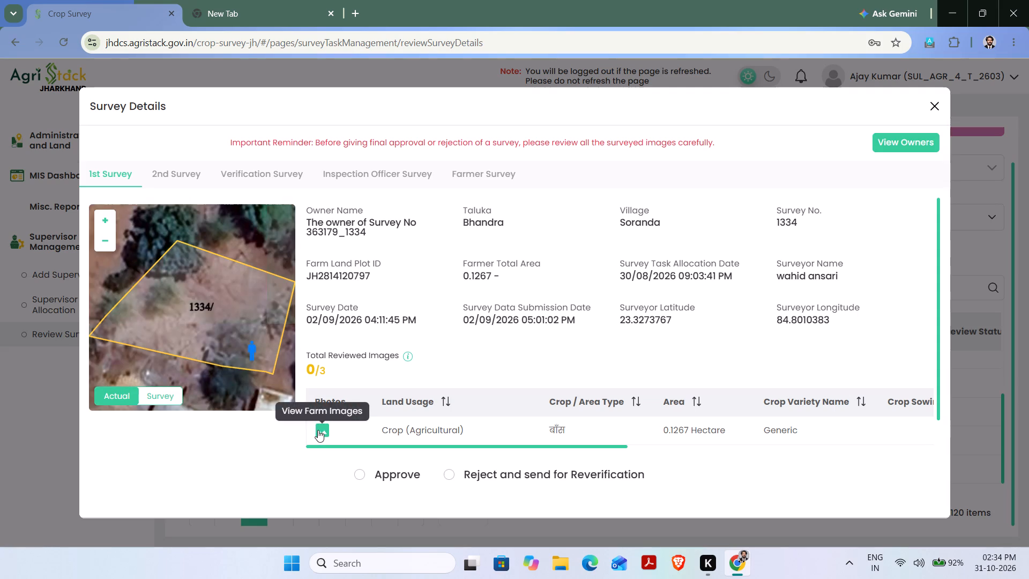
left_click(320, 430)
left_click(479, 477)
left_click_drag(556, 414, 458, 410)
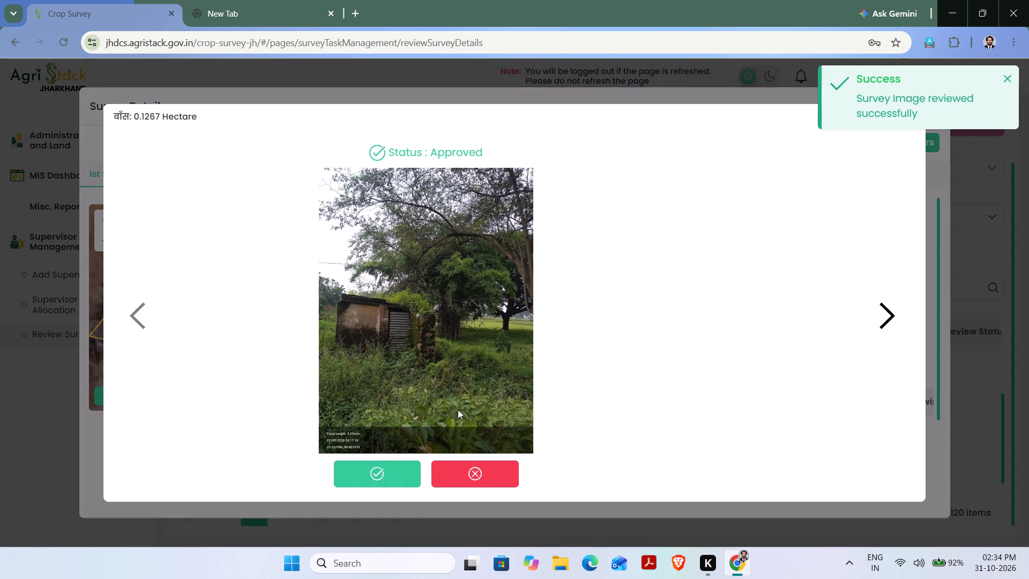
left_click_drag(458, 410, 460, 409)
left_click(464, 474)
left_click_drag(540, 407, 493, 406)
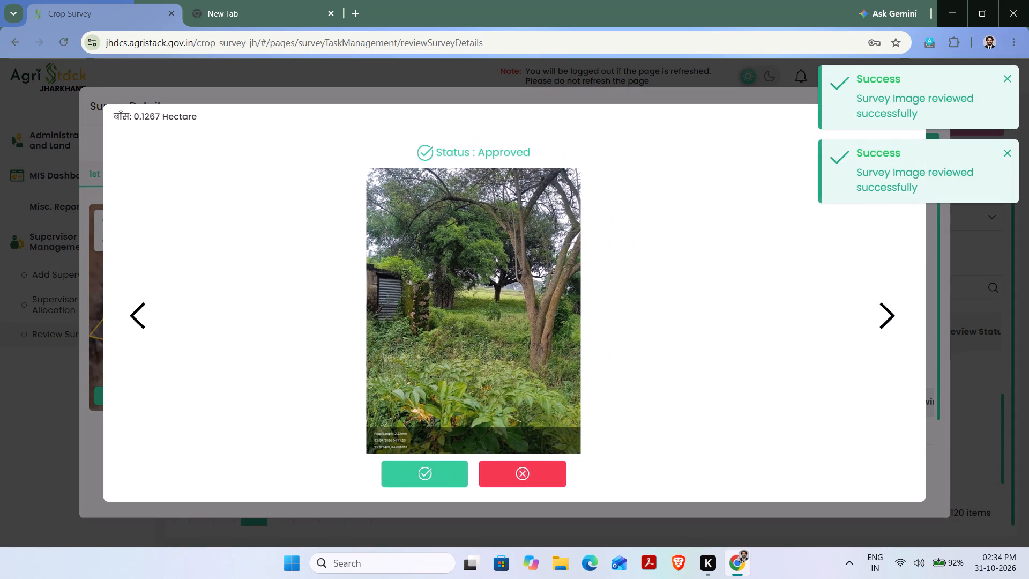
left_click_drag(493, 406, 477, 408)
left_click(480, 471)
left_click_drag(556, 391, 535, 389)
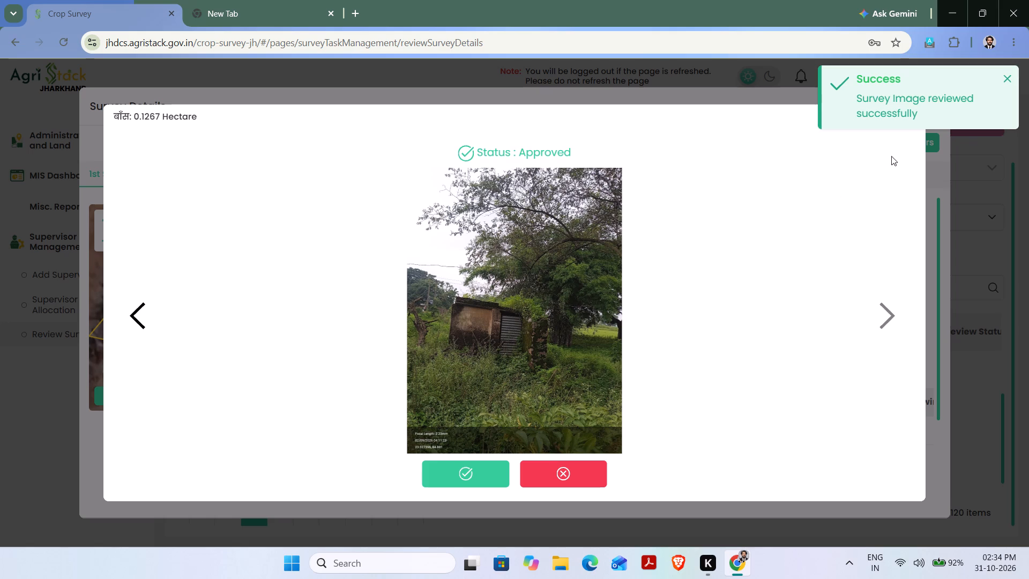
left_click(913, 118)
Mark survey 1334 as Approve, save the review and close its survey details.
scroll(438, 389, "down", 1)
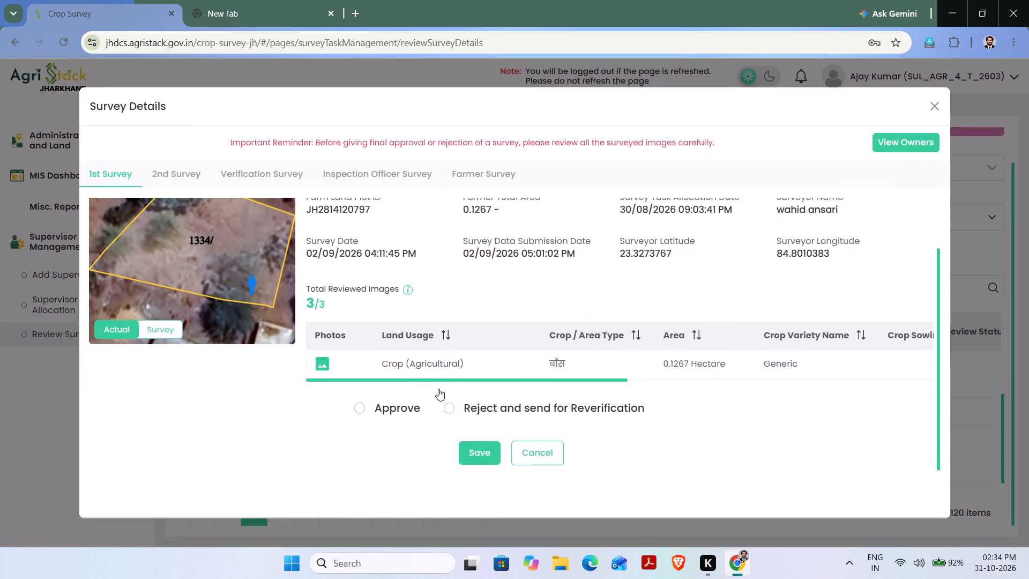
left_click(400, 403)
left_click(473, 436)
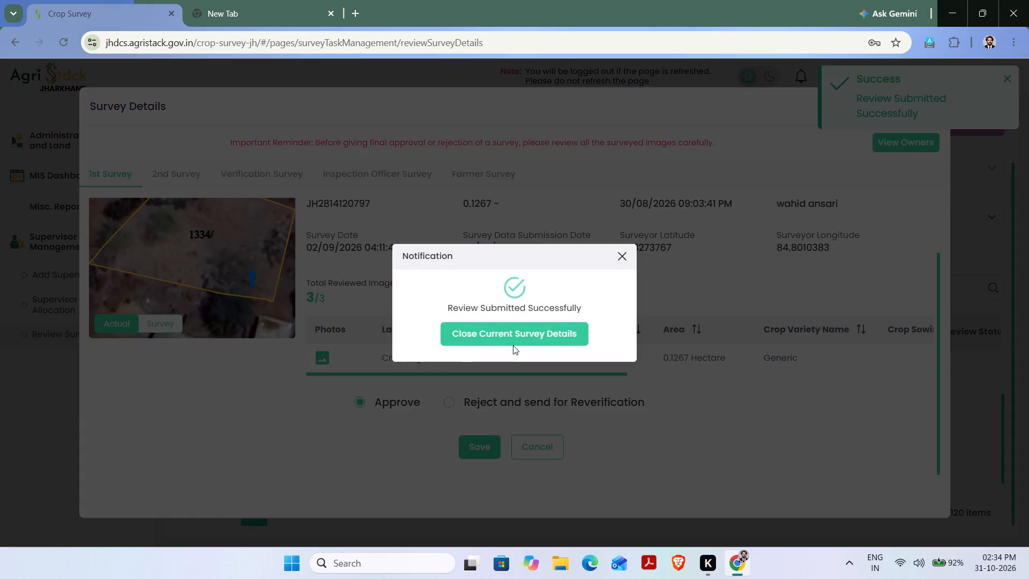
left_click(513, 342)
Open the details of survey number 1333, approve the three farm images of its House entry, and close the image viewer.
left_click(198, 382)
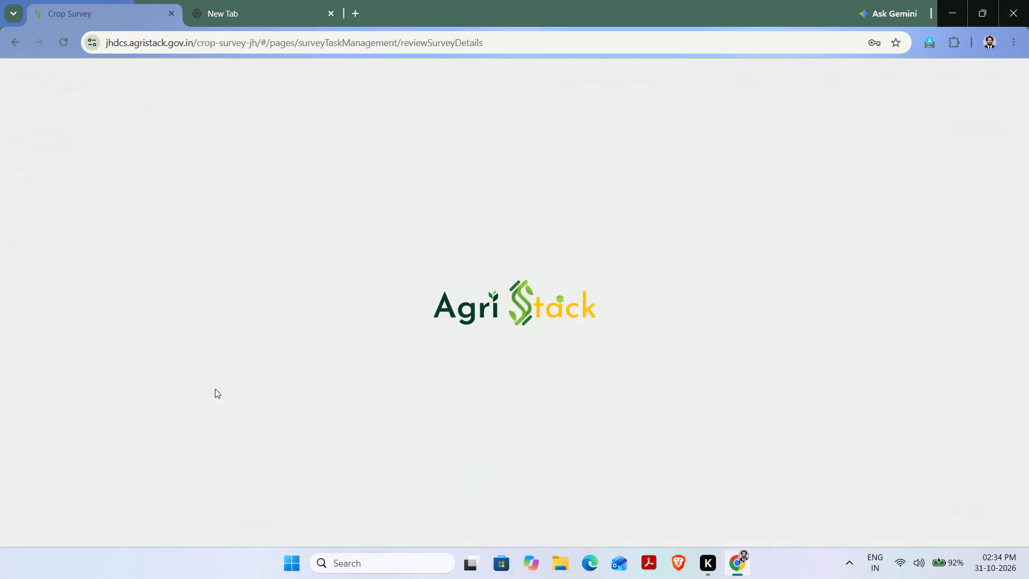
left_click(325, 433)
left_click(440, 474)
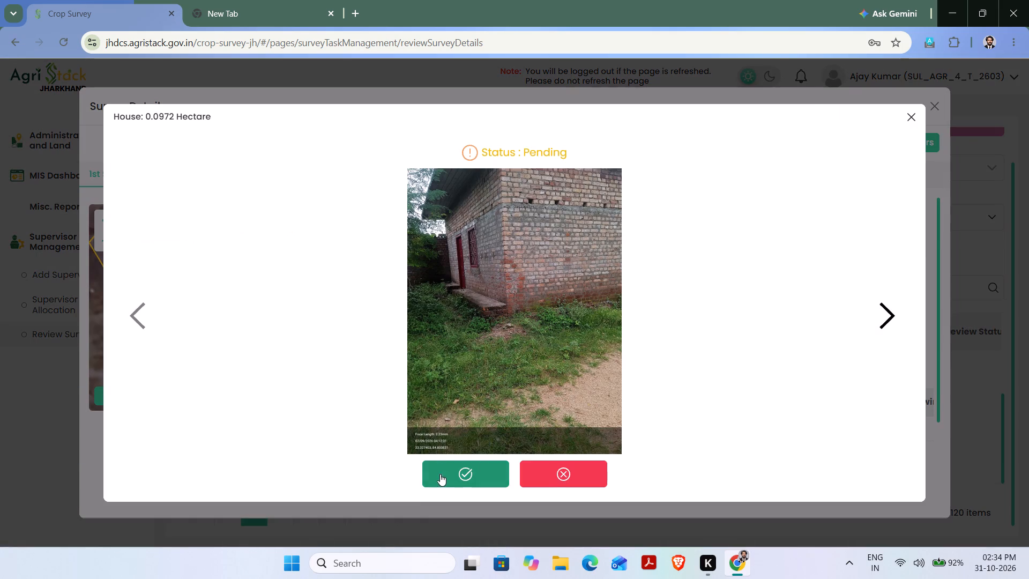
left_click_drag(551, 380, 463, 384)
left_click(475, 474)
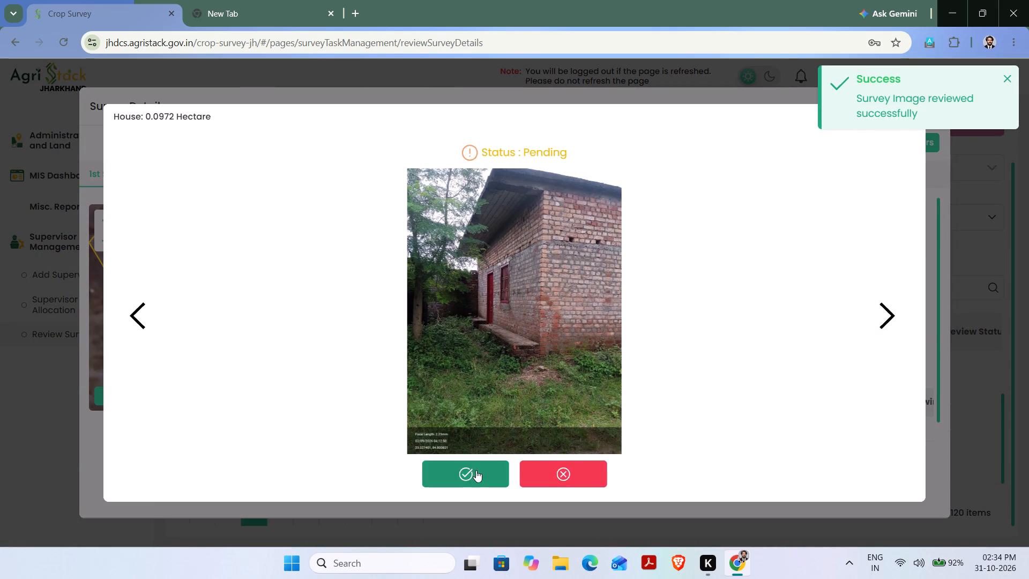
left_click_drag(554, 399, 499, 398)
left_click(488, 469)
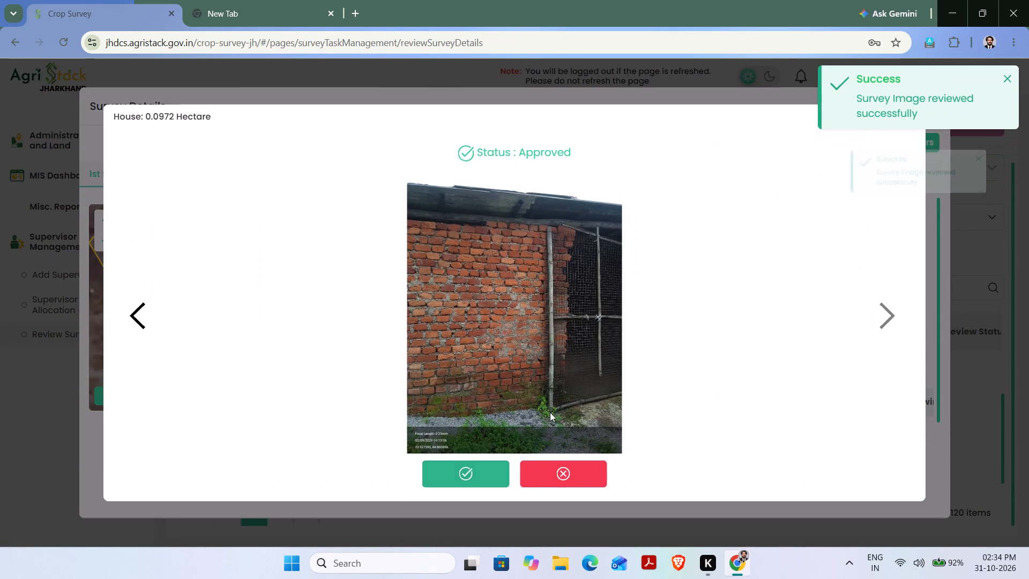
left_click_drag(543, 405, 493, 396)
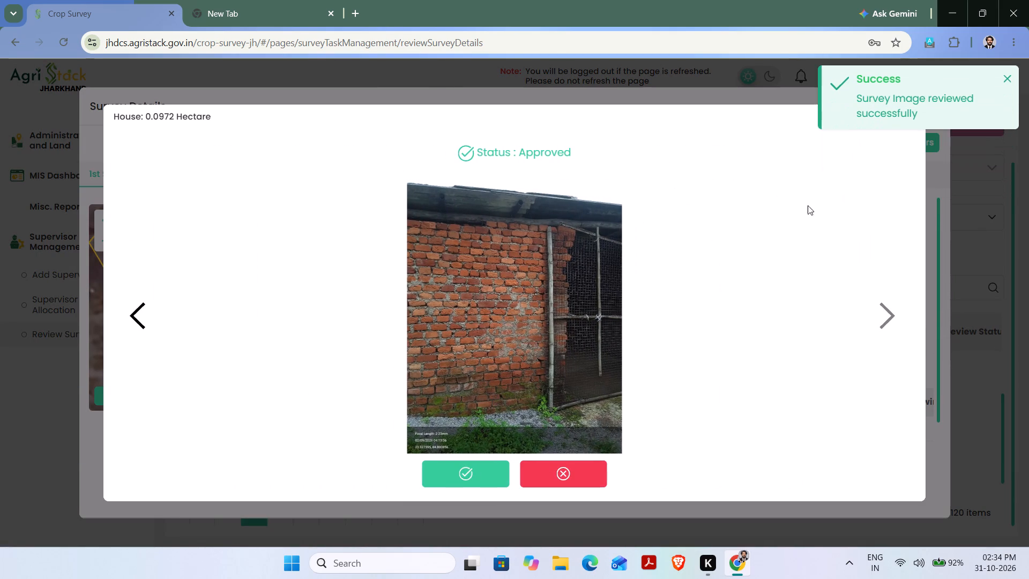
left_click(911, 117)
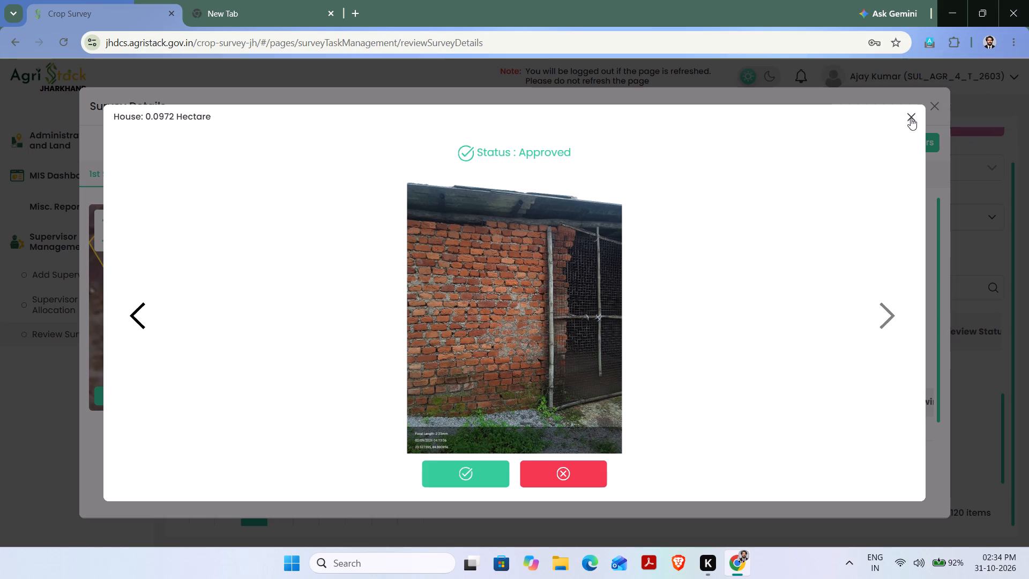
Mark survey 1333 as Approve, save the review and close its survey details.
scroll(490, 342, "down", 1)
left_click(399, 395)
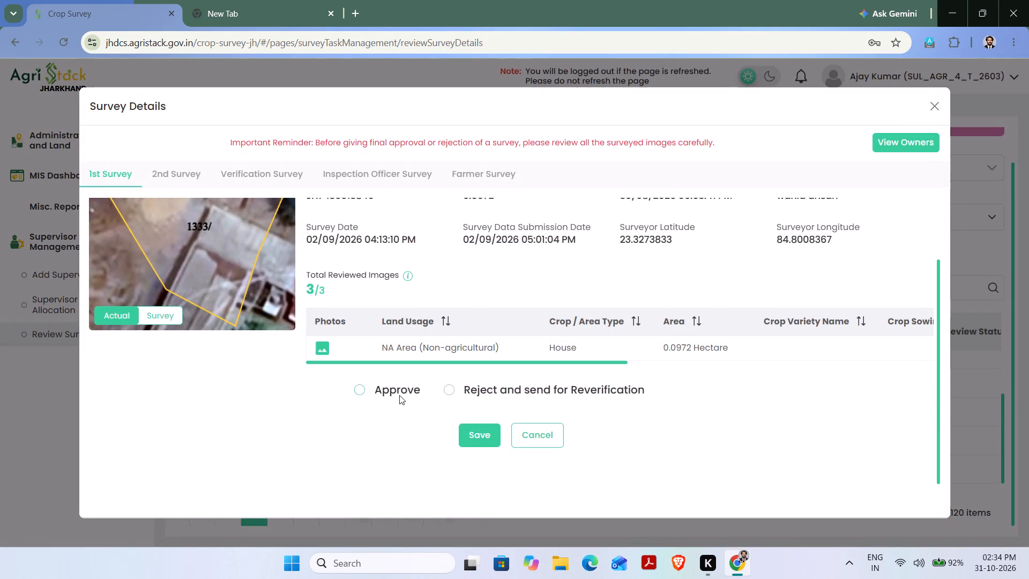
left_click(476, 428)
left_click(530, 328)
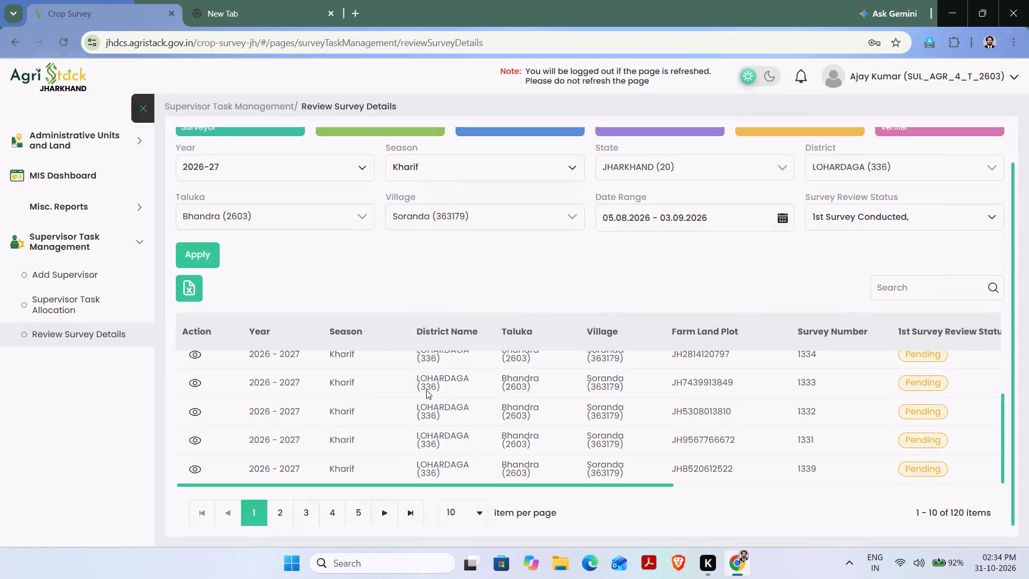
Open the details of survey number 1332, approve the three farm images of its Vacant fallow area entry, and close the image viewer.
left_click(196, 411)
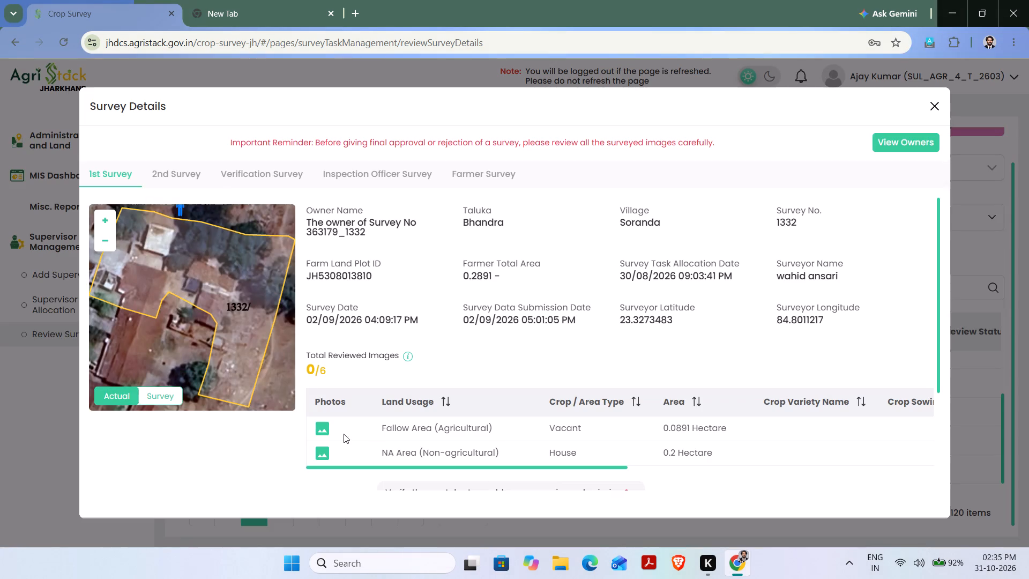
left_click(323, 428)
left_click(468, 472)
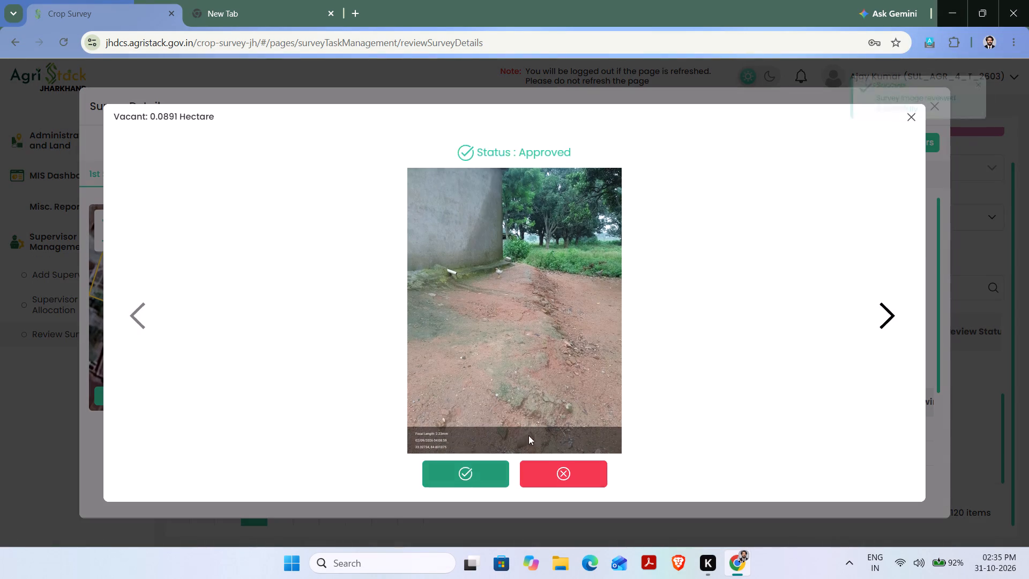
left_click_drag(541, 424, 474, 421)
left_click(474, 467)
left_click_drag(563, 398, 510, 397)
left_click(476, 477)
left_click_drag(545, 400, 497, 387)
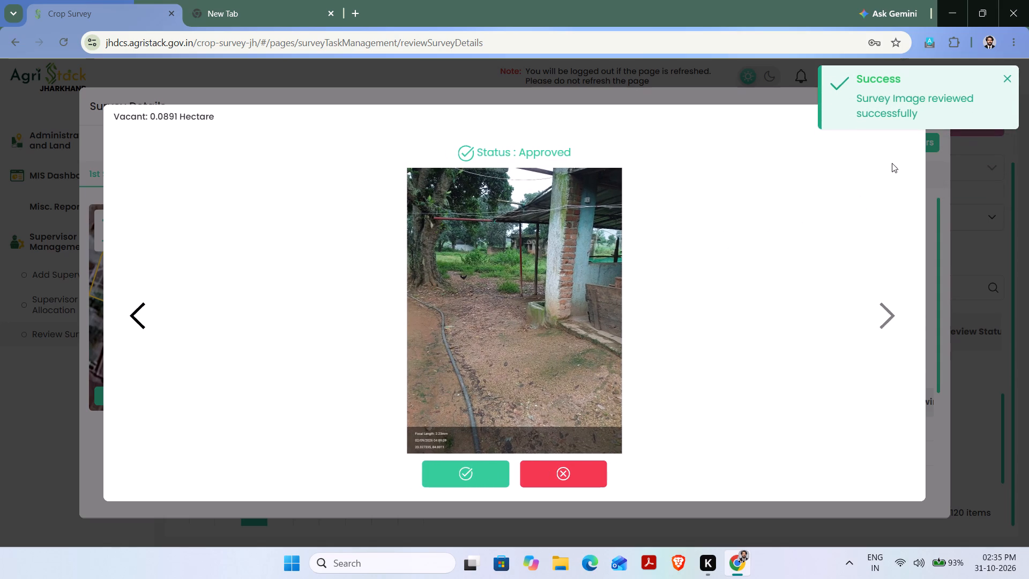
left_click(912, 116)
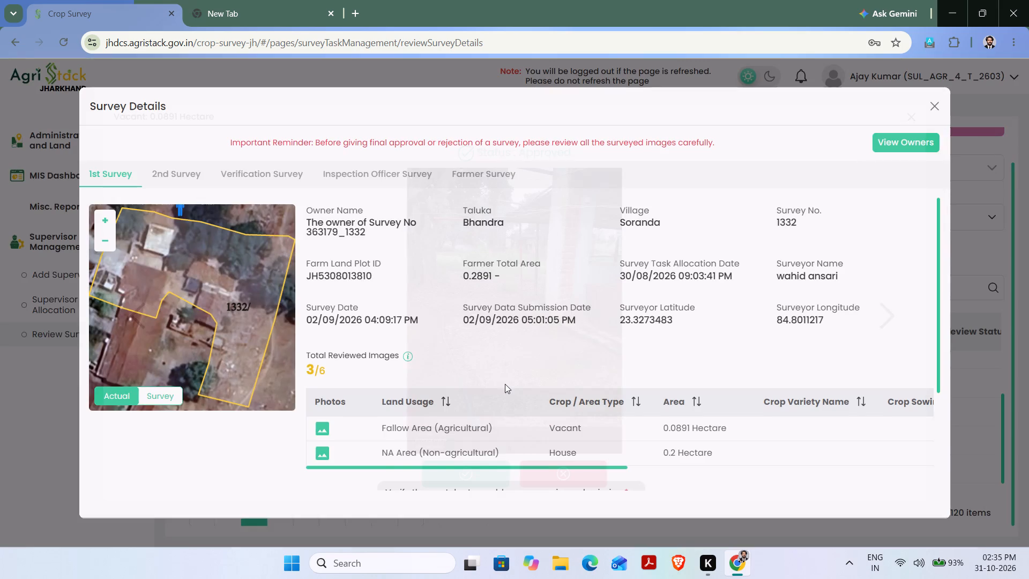
Approve the three farm images of survey 1332's House entry and close the image viewer.
scroll(505, 384, "down", 2)
left_click(323, 367)
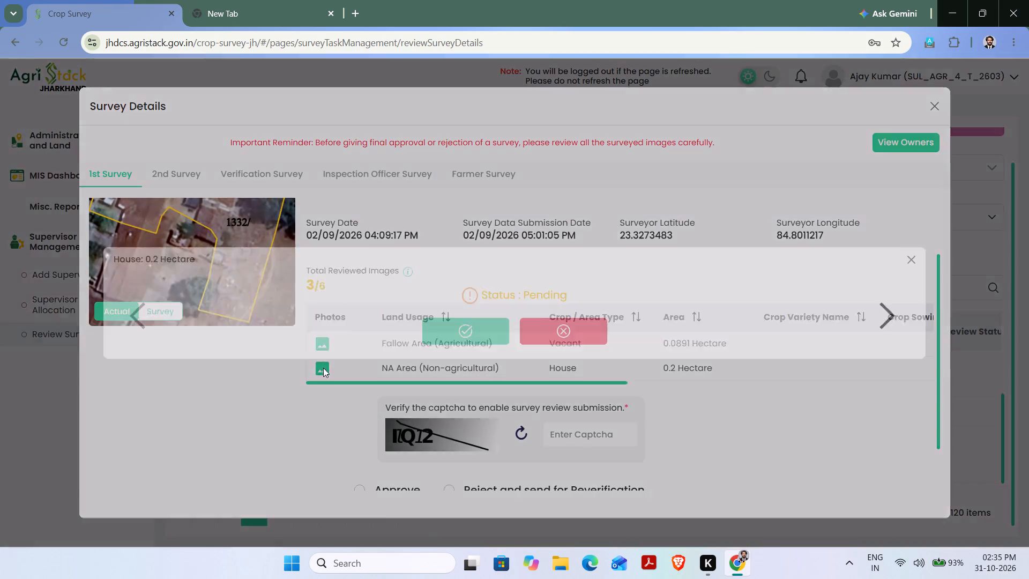
left_click(466, 482)
left_click_drag(521, 390, 479, 397)
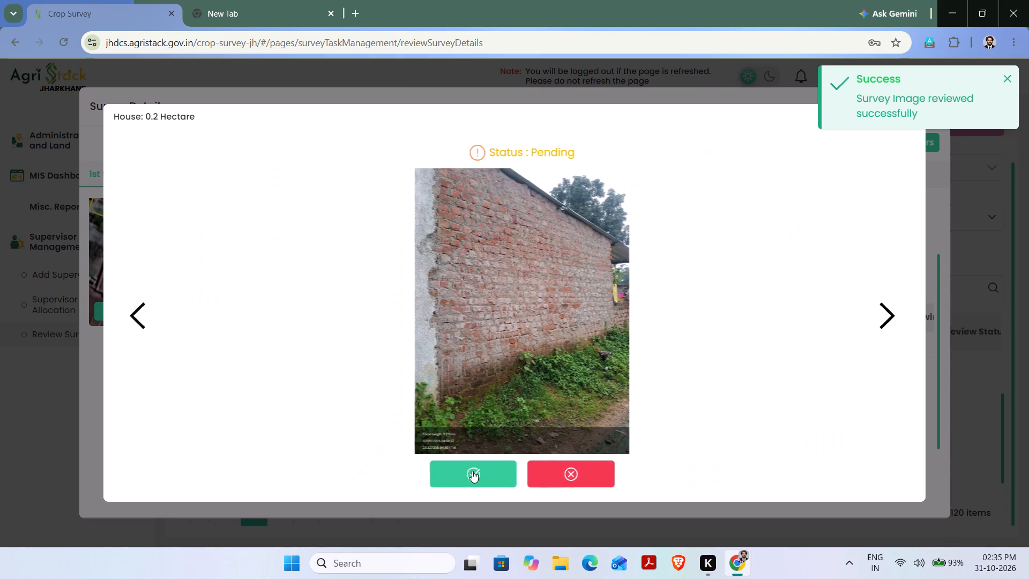
left_click(472, 476)
left_click_drag(568, 383, 527, 387)
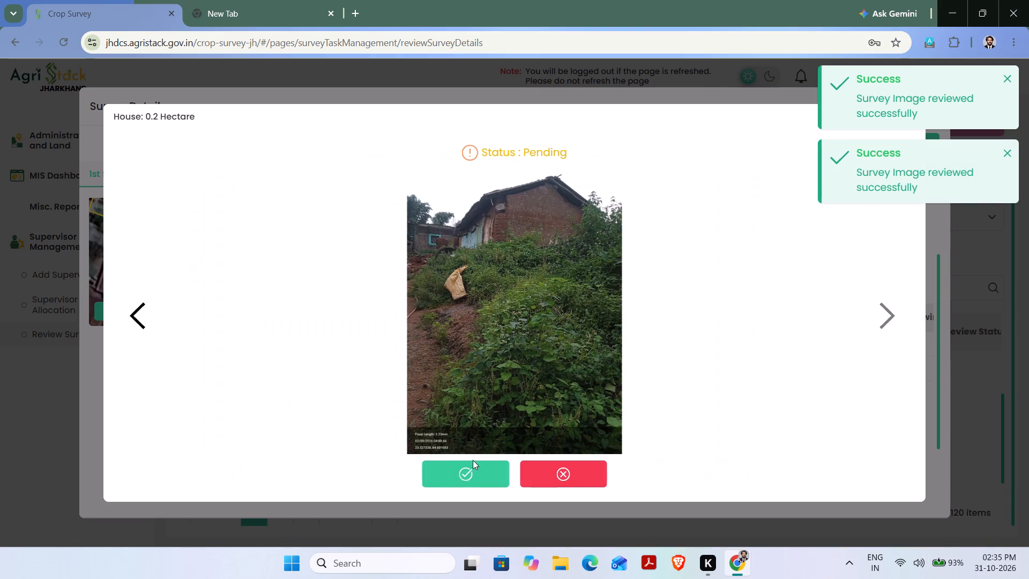
left_click(473, 467)
left_click_drag(571, 366, 547, 367)
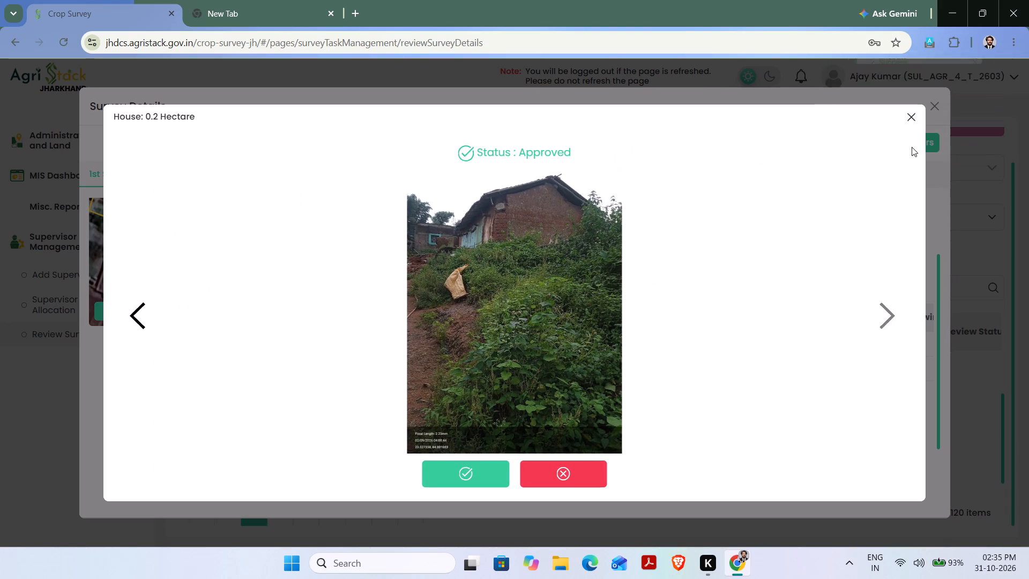
left_click(913, 118)
Refresh the captcha for survey 1332's review submission and enter the new captcha code.
scroll(499, 320, "down", 1)
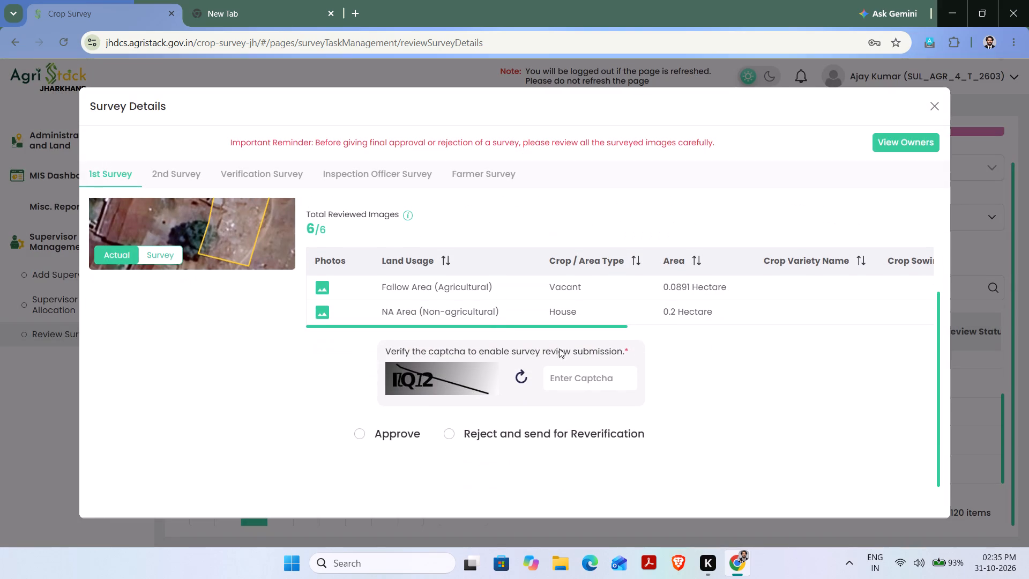
left_click(586, 369)
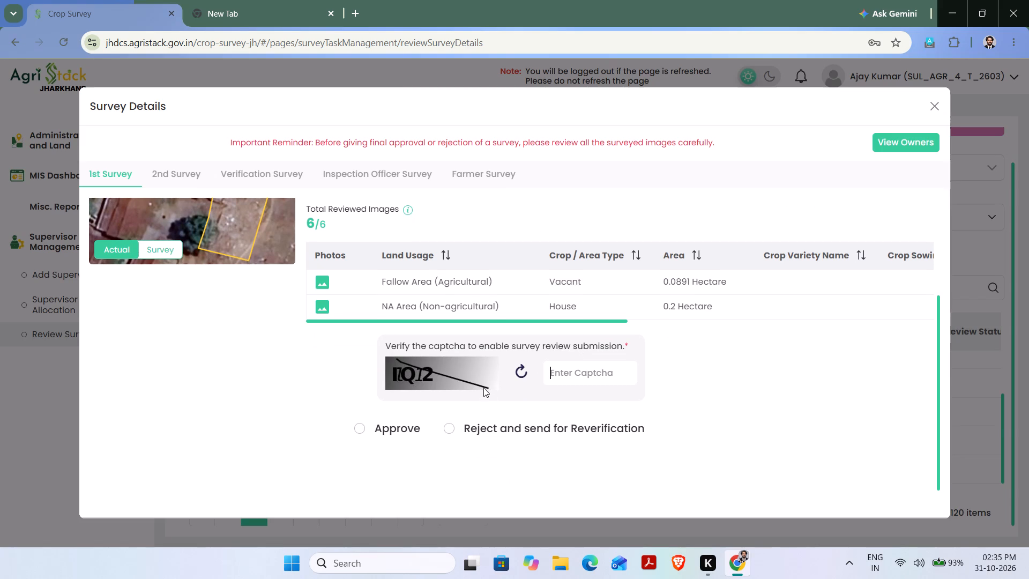
left_click(522, 374)
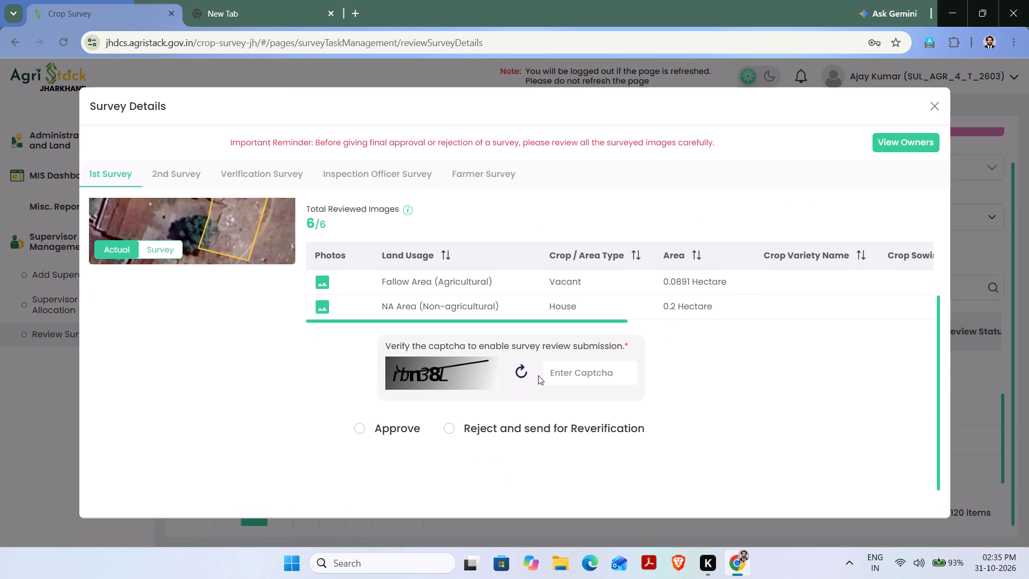
left_click(567, 380)
key("r")
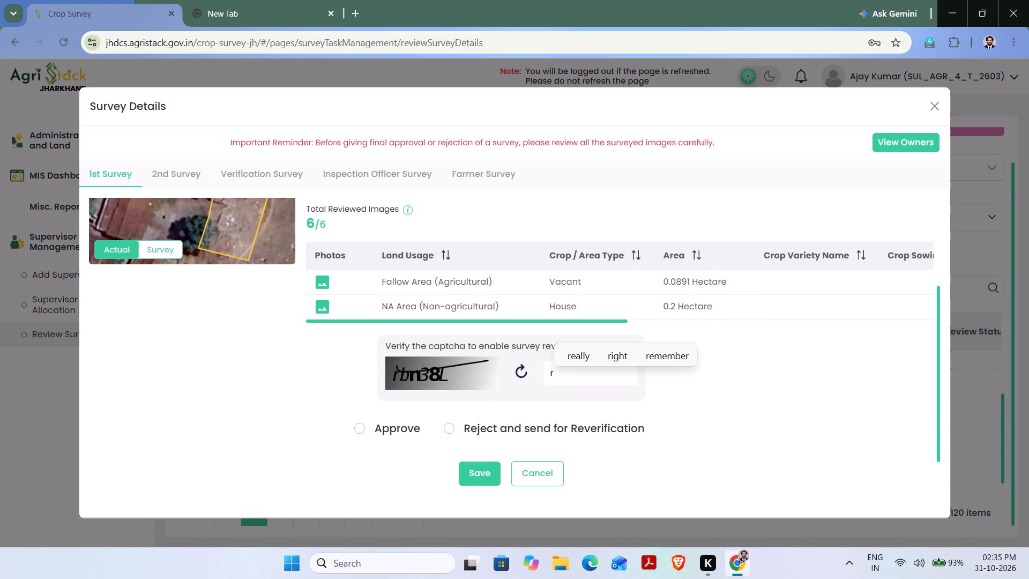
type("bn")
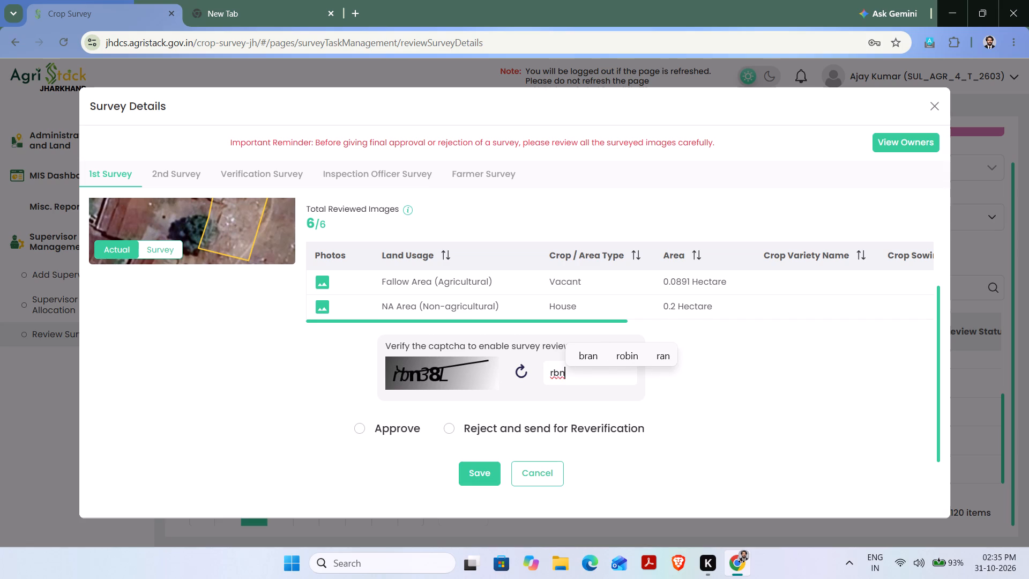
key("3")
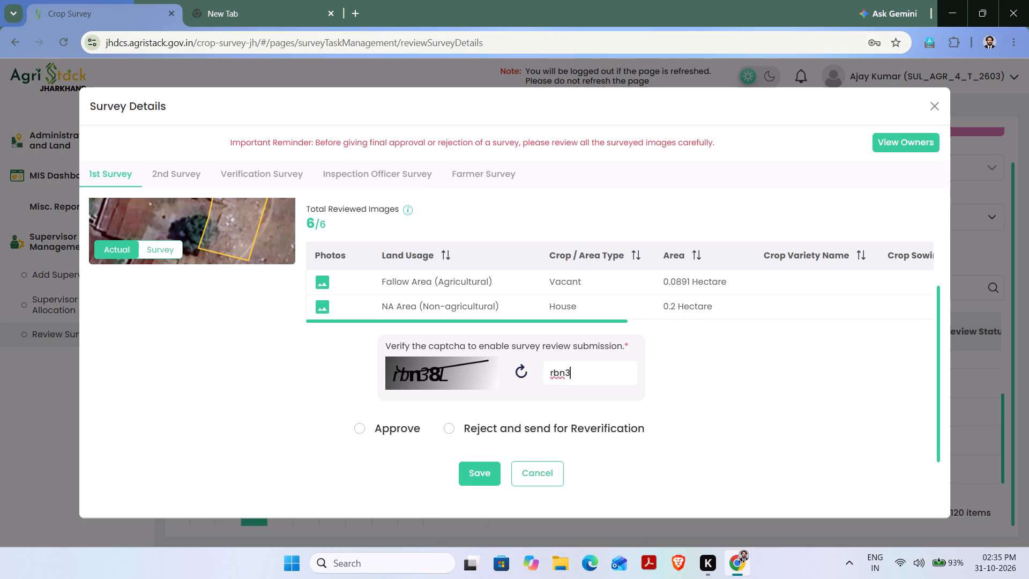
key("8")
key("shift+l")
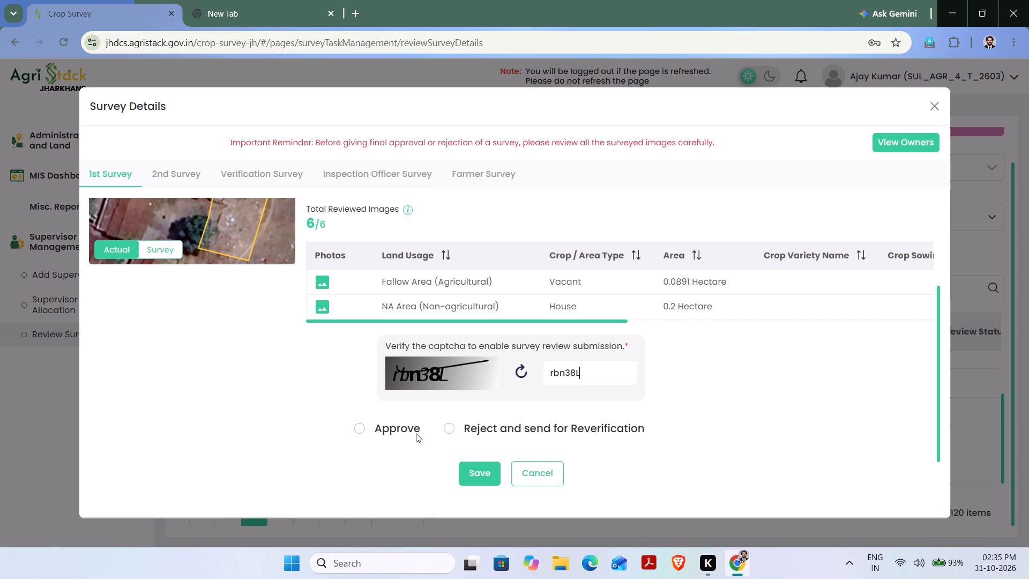
Mark survey 1332 as Approve, save the review and close its survey details.
left_click(411, 426)
left_click(492, 469)
left_click(504, 332)
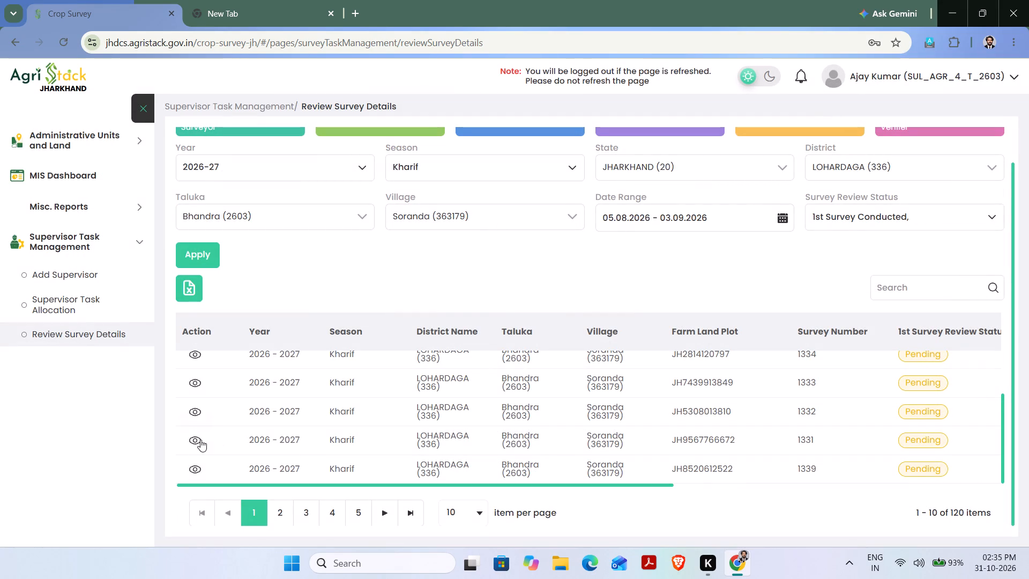
Open the details of survey number 1331, approve the three farm images of its House entry, and close the image viewer.
left_click(199, 440)
left_click(325, 432)
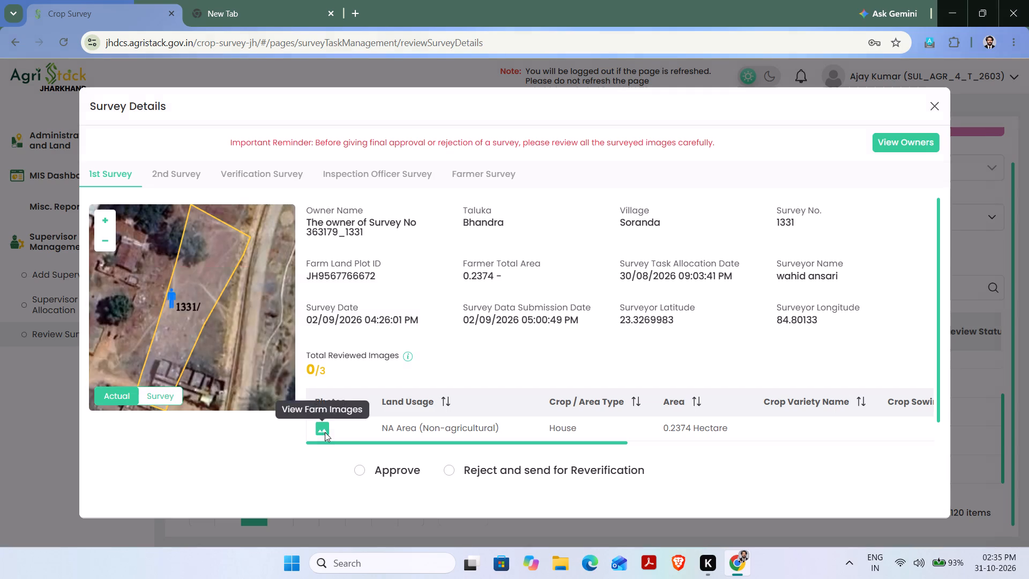
left_click(454, 481)
left_click_drag(540, 405, 528, 405)
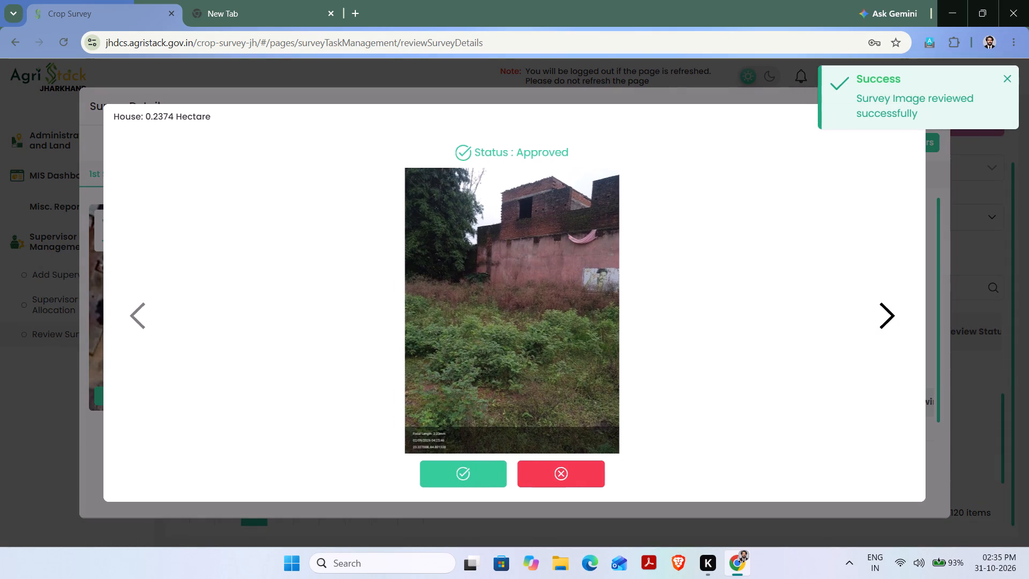
left_click(477, 478)
left_click_drag(555, 389, 499, 394)
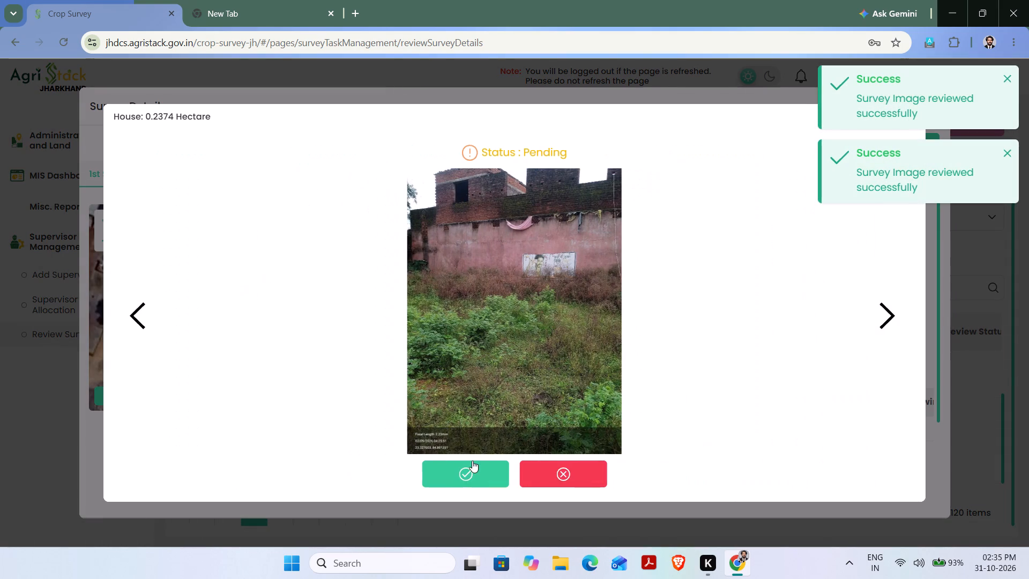
left_click(472, 467)
left_click_drag(540, 423, 505, 422)
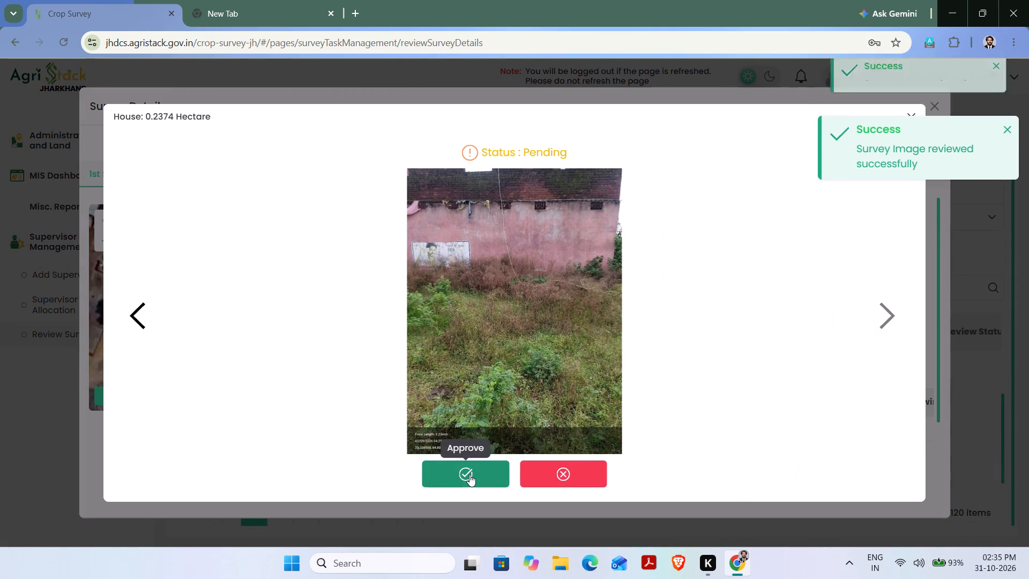
left_click(469, 474)
left_click_drag(539, 409, 510, 409)
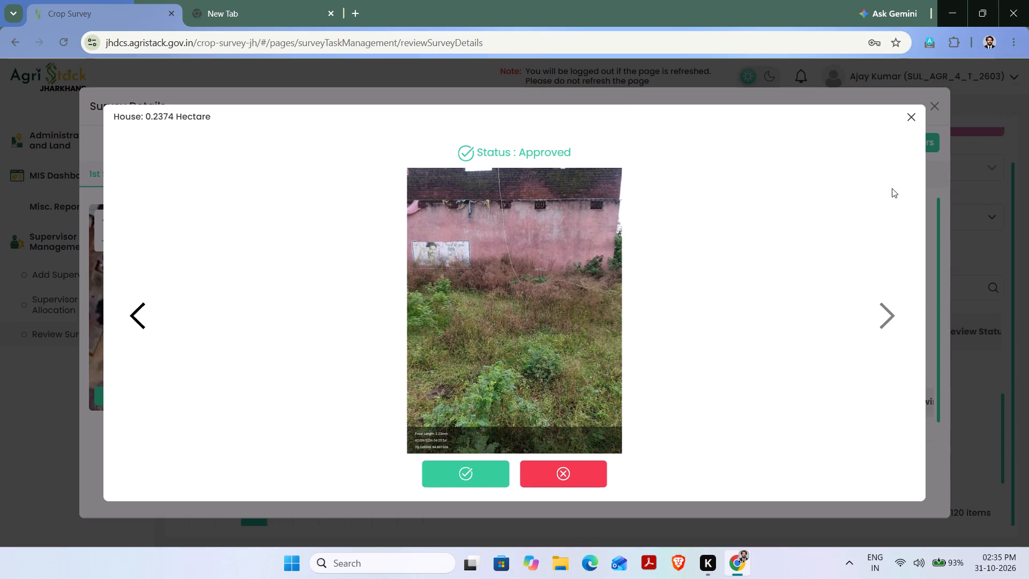
left_click(909, 113)
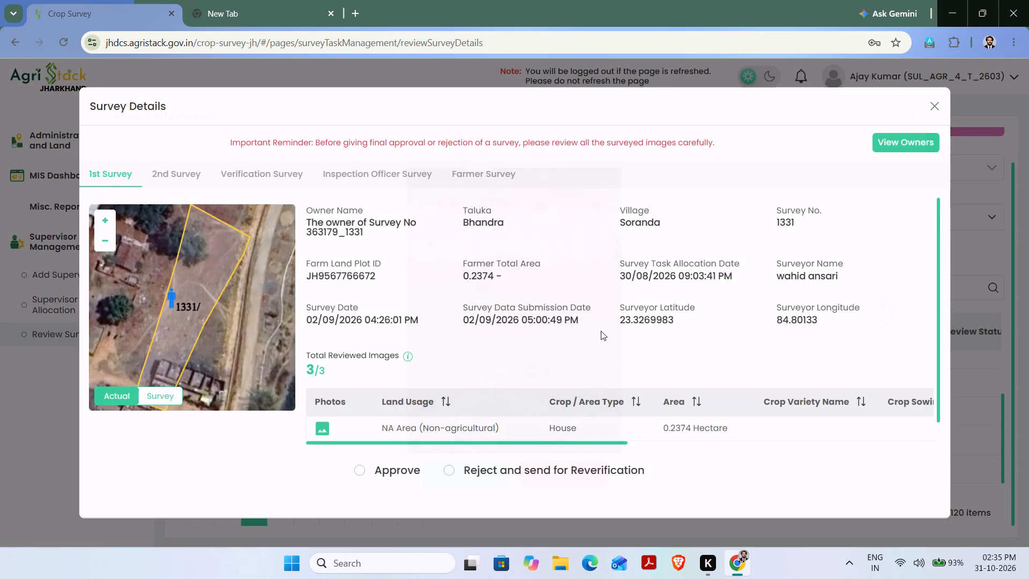
Mark survey 1331 as Approve, save the review and close its survey details.
scroll(601, 331, "down", 2)
left_click(405, 381)
left_click(489, 445)
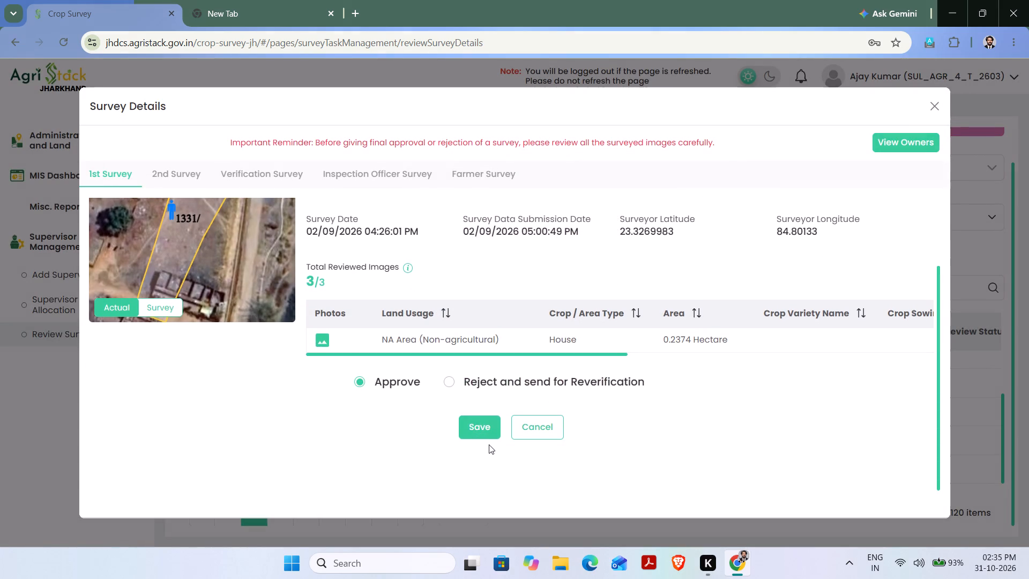
left_click(485, 427)
left_click(529, 330)
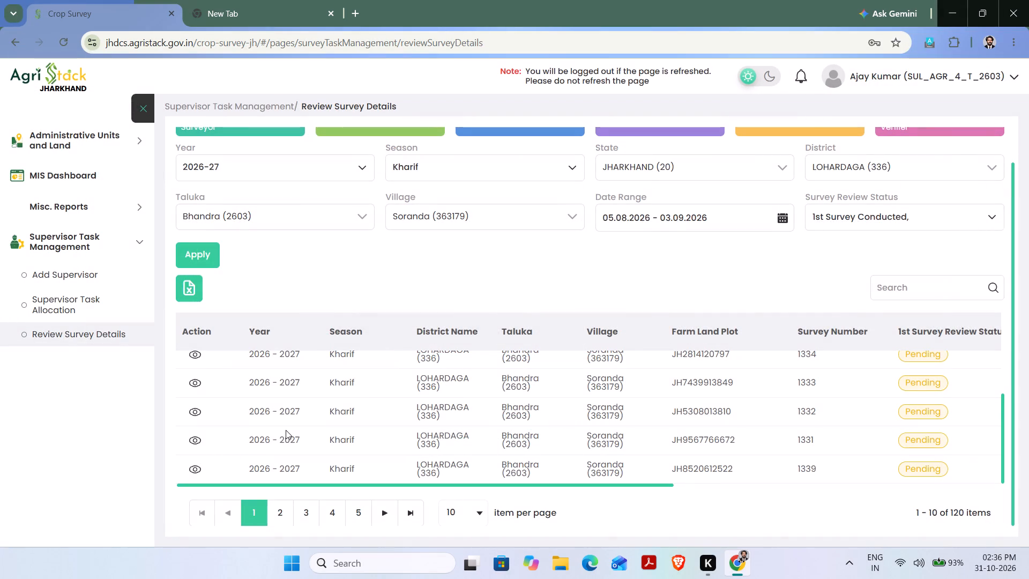
Open the details of survey number 1339, approve the three farm images of its आम crop entry, and close the image viewer.
left_click(195, 465)
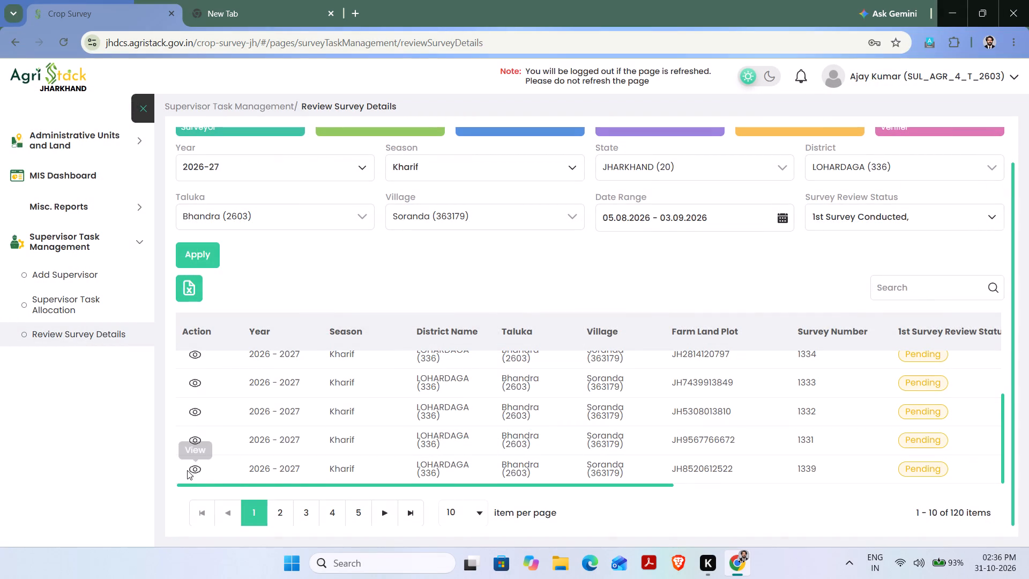
left_click(193, 468)
left_click(327, 425)
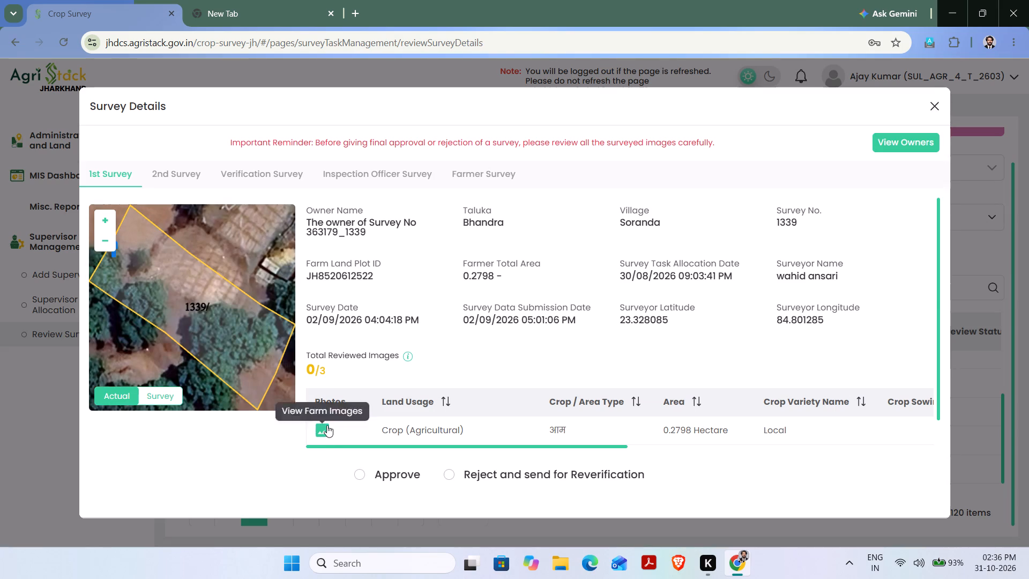
left_click(436, 472)
left_click_drag(520, 412, 457, 419)
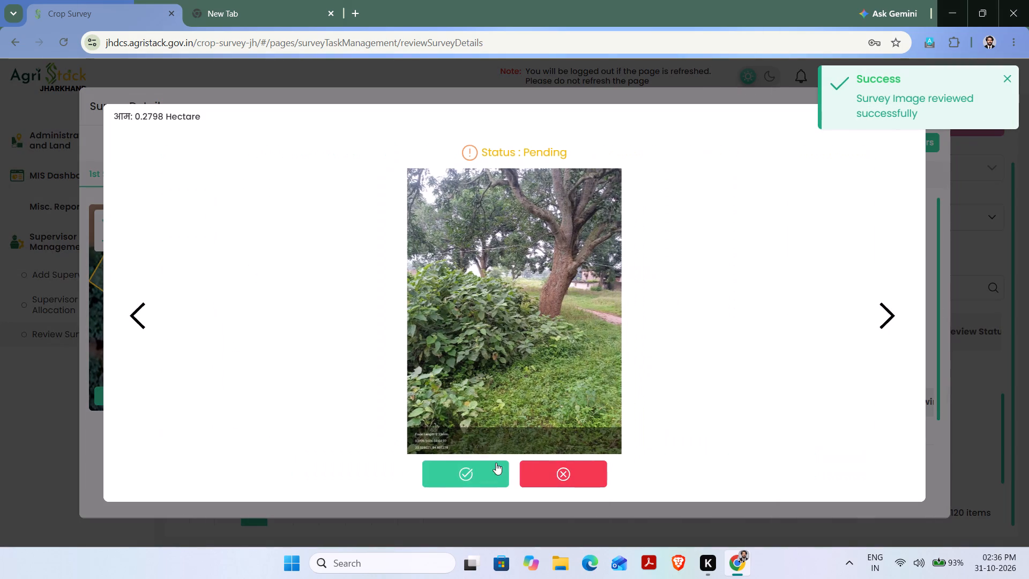
left_click(492, 470)
left_click_drag(542, 412, 486, 420)
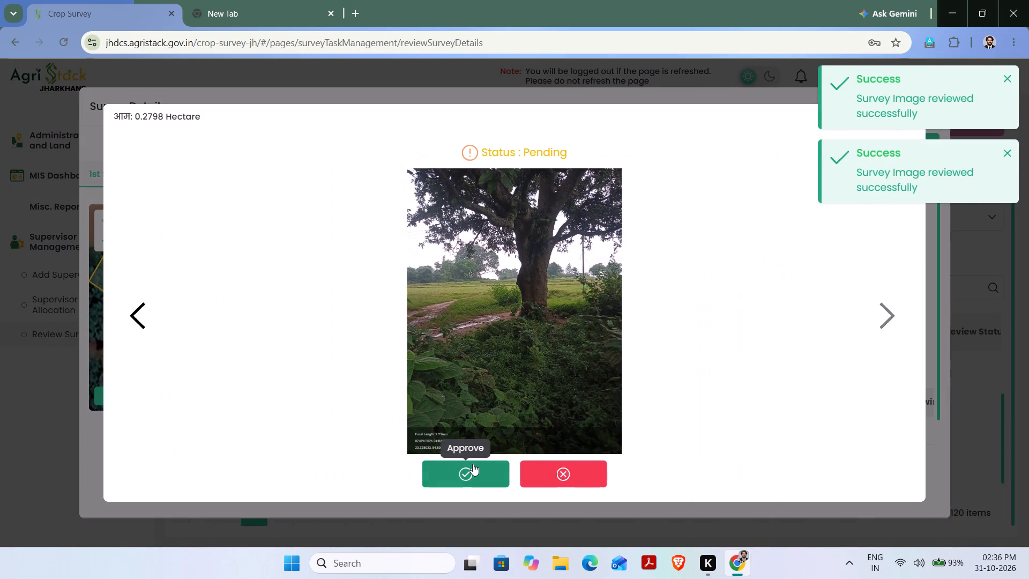
double_click(473, 463)
left_click_drag(550, 360, 521, 361)
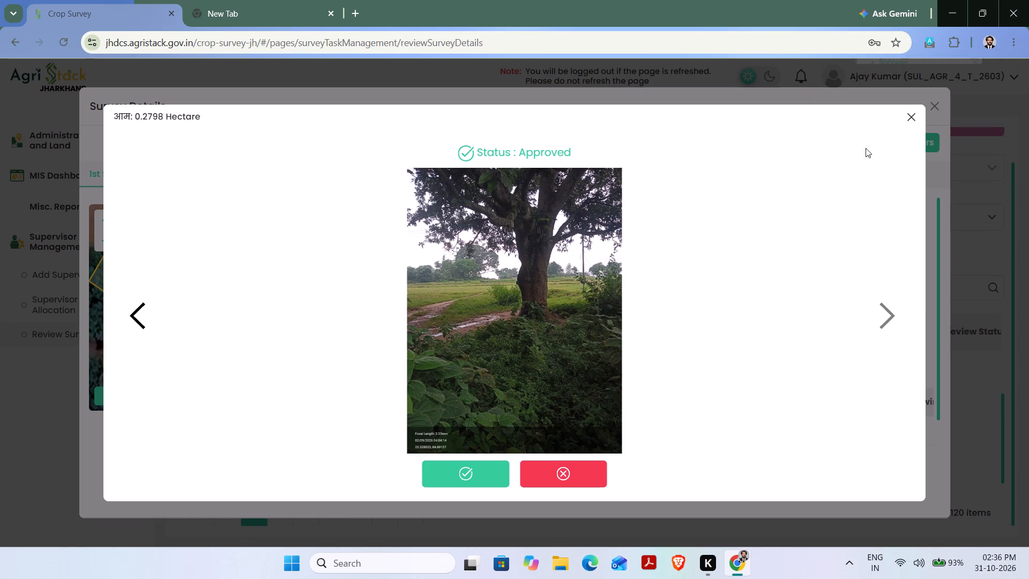
left_click(910, 118)
Mark survey 1339 as Approve, save the review and close its survey details.
scroll(516, 371, "down", 2)
left_click(396, 377)
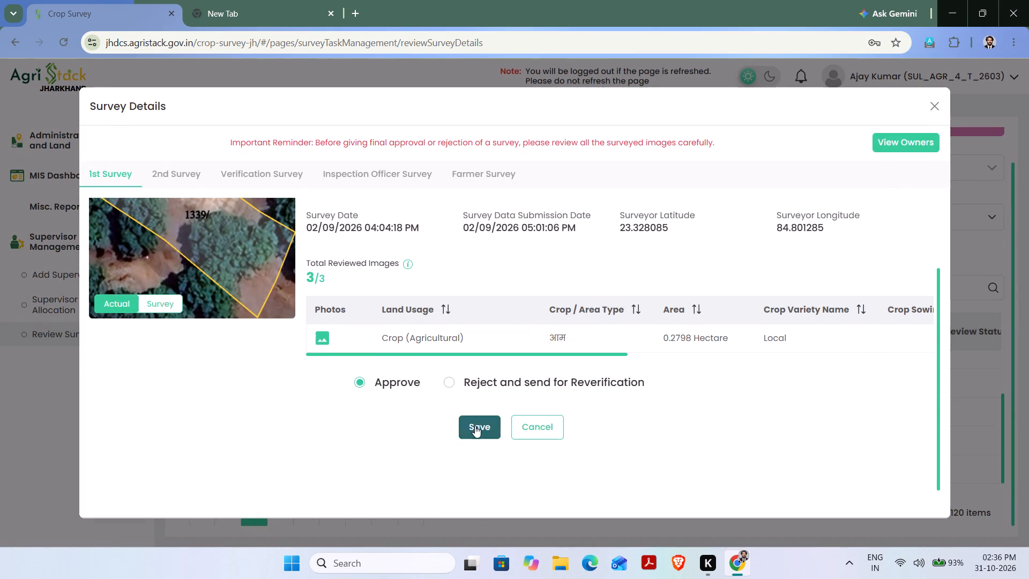
left_click(475, 426)
left_click(509, 323)
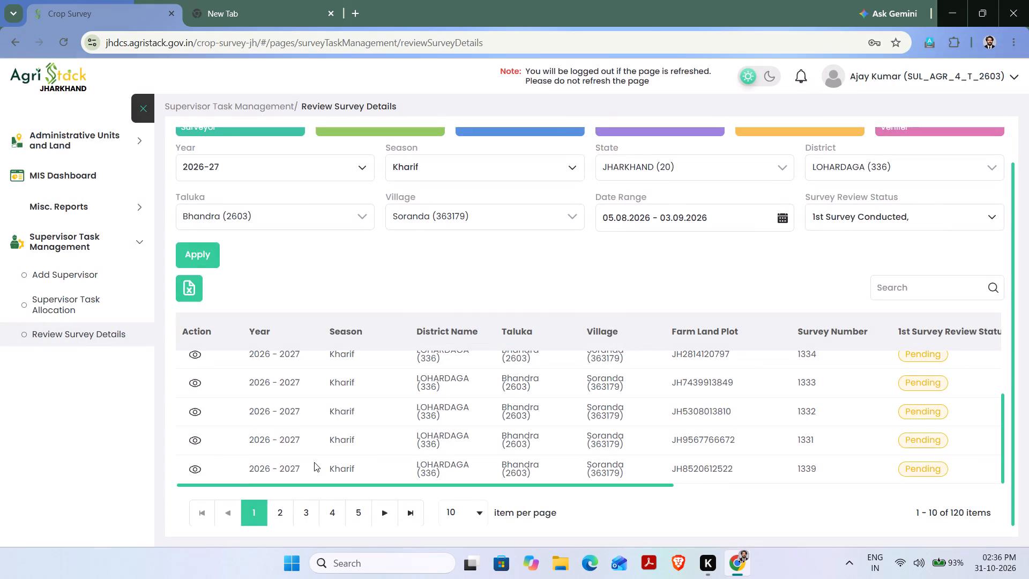
Reopen the details of surveys 1331 and 1339 to check their image review and approval selections, closing each one.
left_click(195, 436)
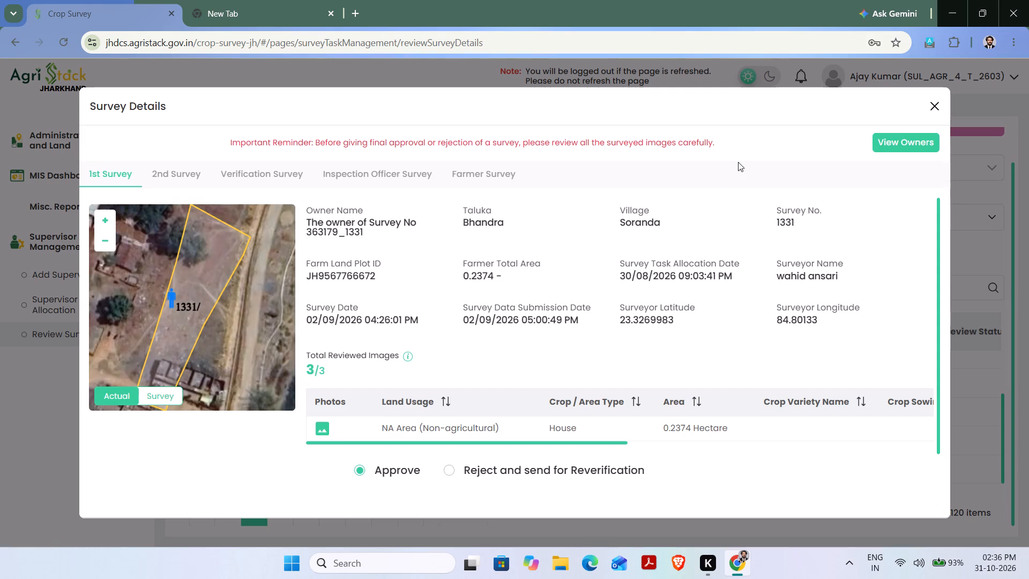
left_click(933, 104)
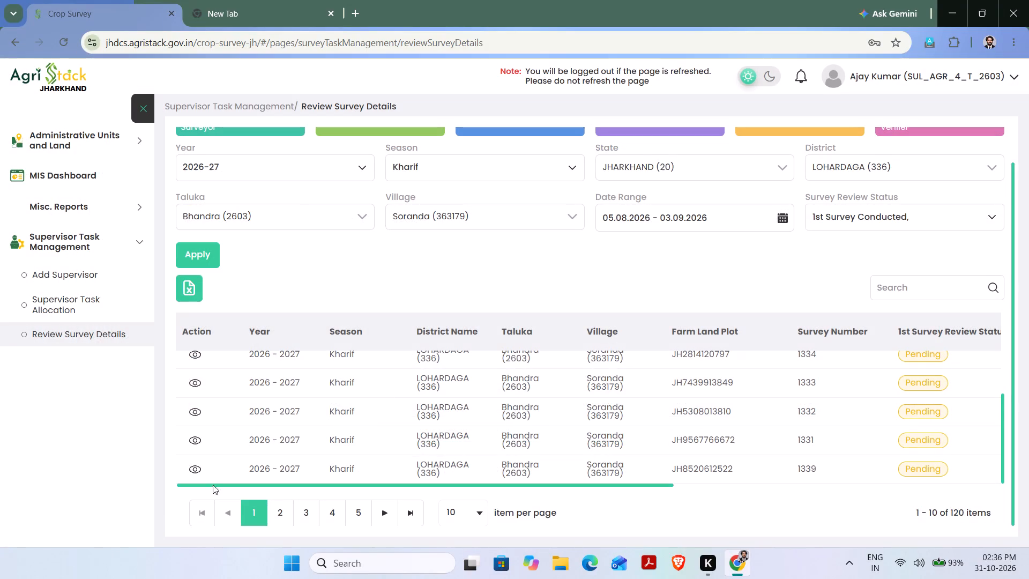
left_click(192, 472)
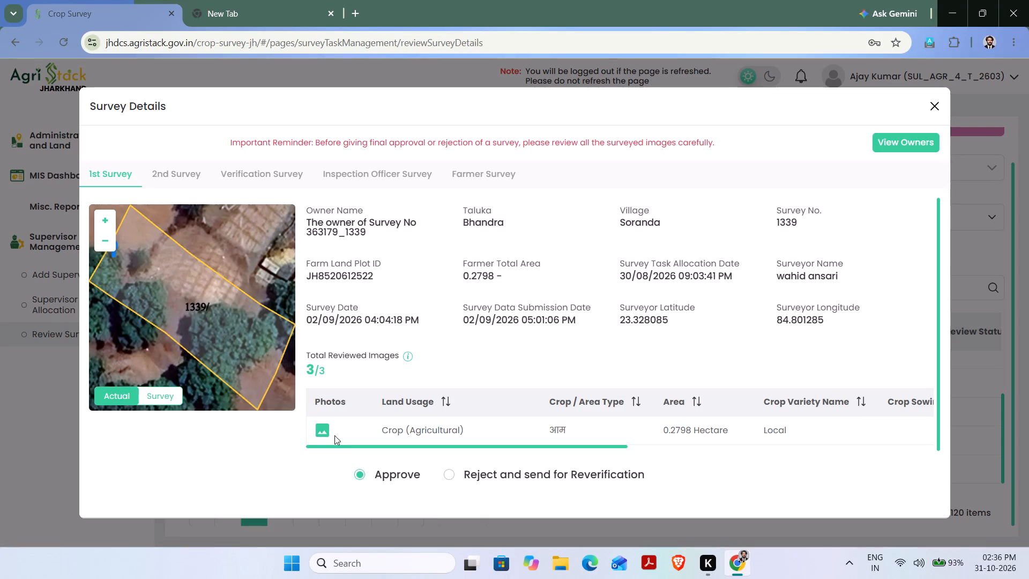
left_click(941, 103)
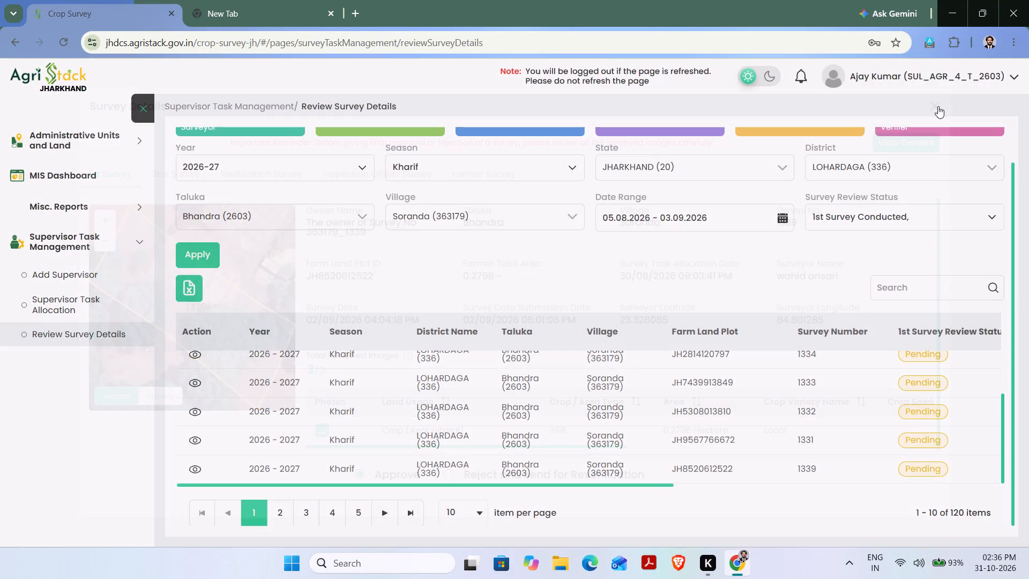
Reload the list of Soranda surveys by applying the existing filters again.
left_click(213, 255)
Open the details of survey number 1352, approve the three farm images of its उर्दबीन crop entry, and close the image viewer.
scroll(243, 413, "up", 5)
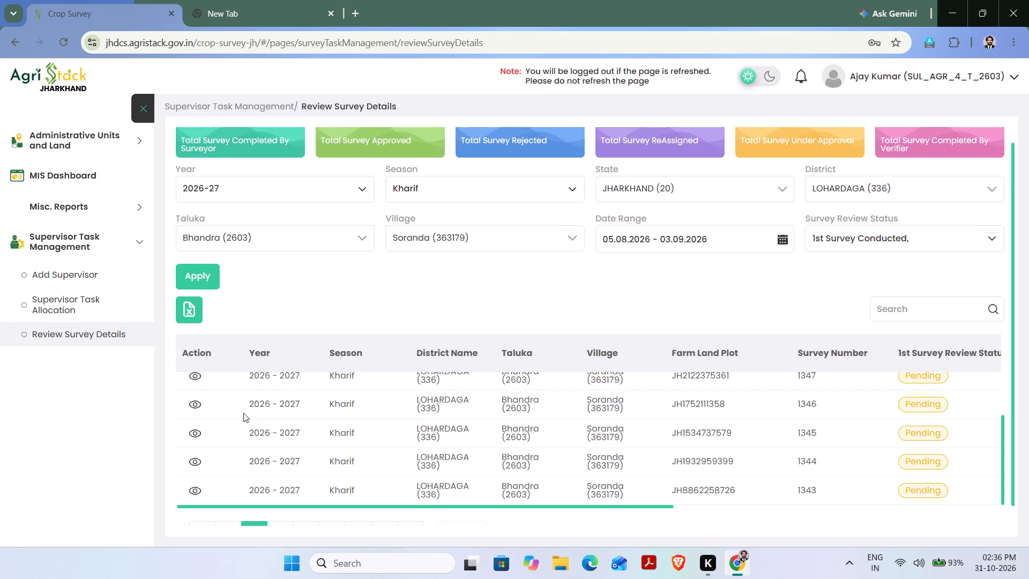
scroll(243, 413, "up", 7)
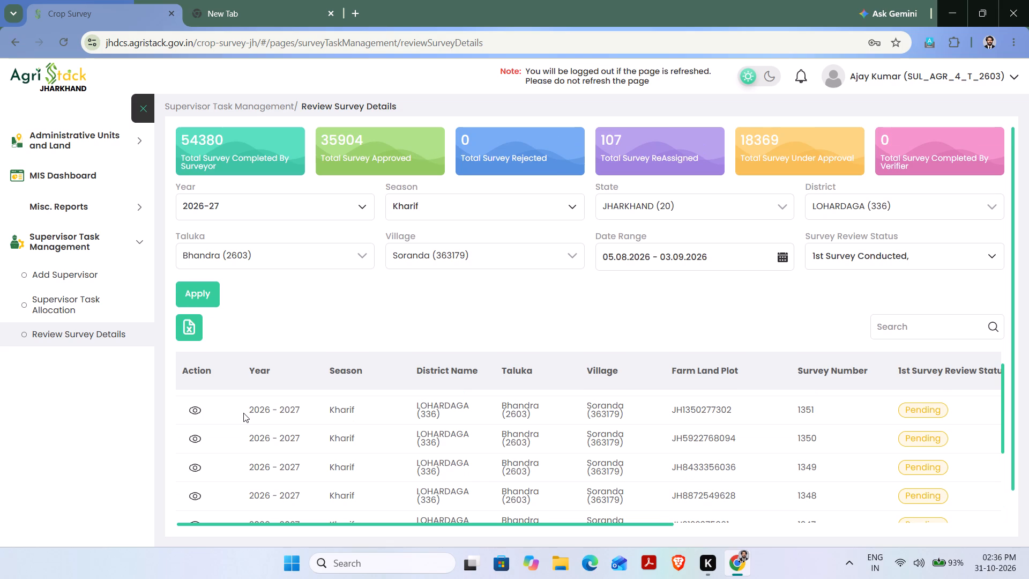
left_click(197, 402)
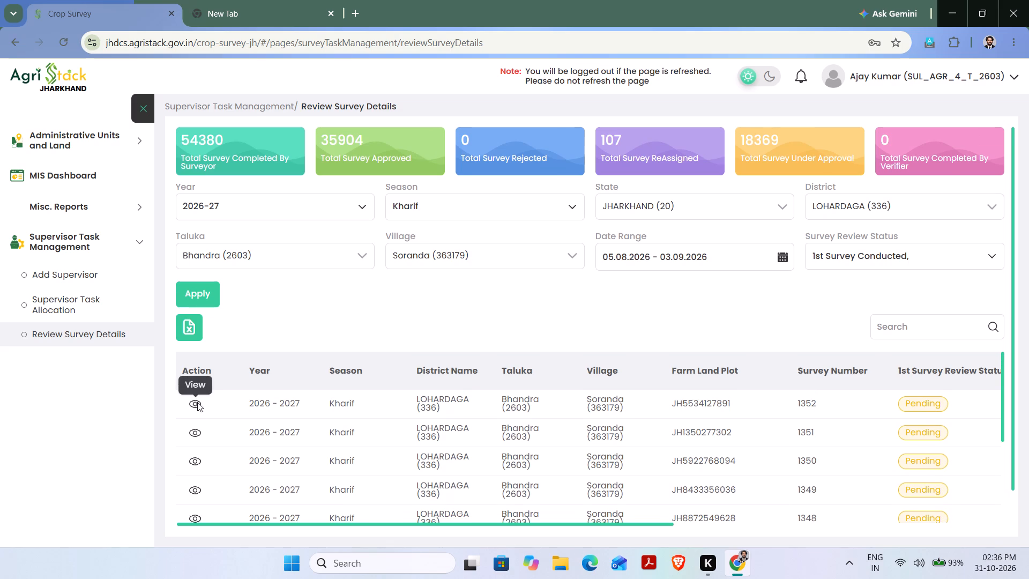
left_click(322, 425)
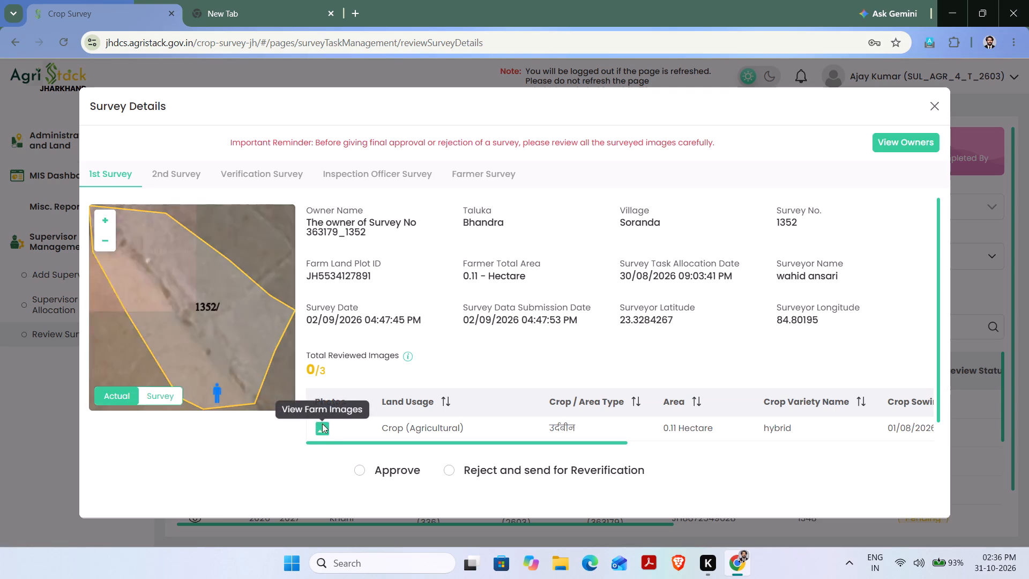
left_click(449, 469)
left_click_drag(536, 421, 468, 424)
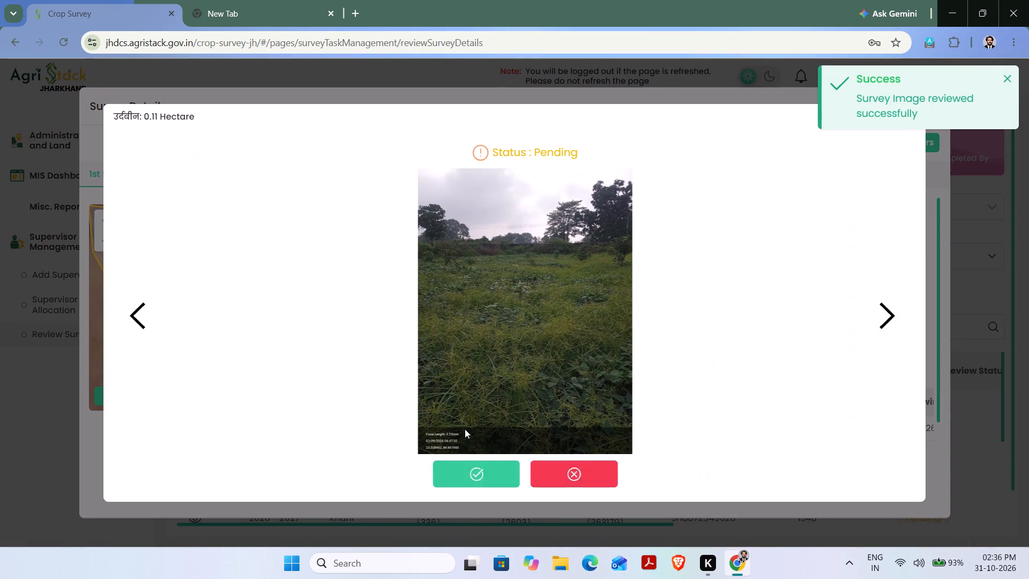
left_click(466, 472)
left_click_drag(536, 401, 484, 406)
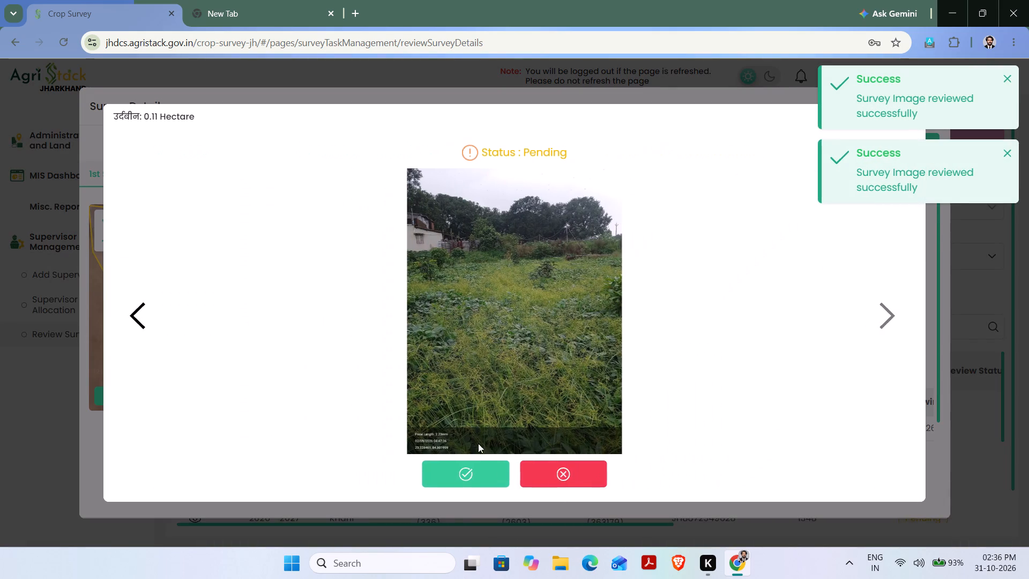
left_click(479, 472)
left_click_drag(527, 400, 519, 399)
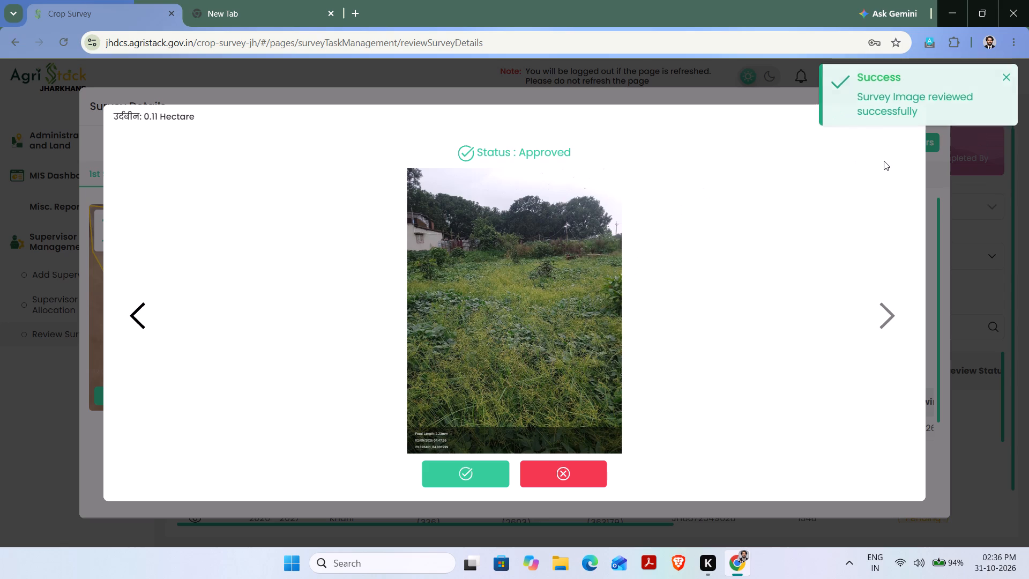
left_click(911, 118)
Mark survey 1352 as Approve, save the review and close its survey details.
scroll(602, 337, "down", 1)
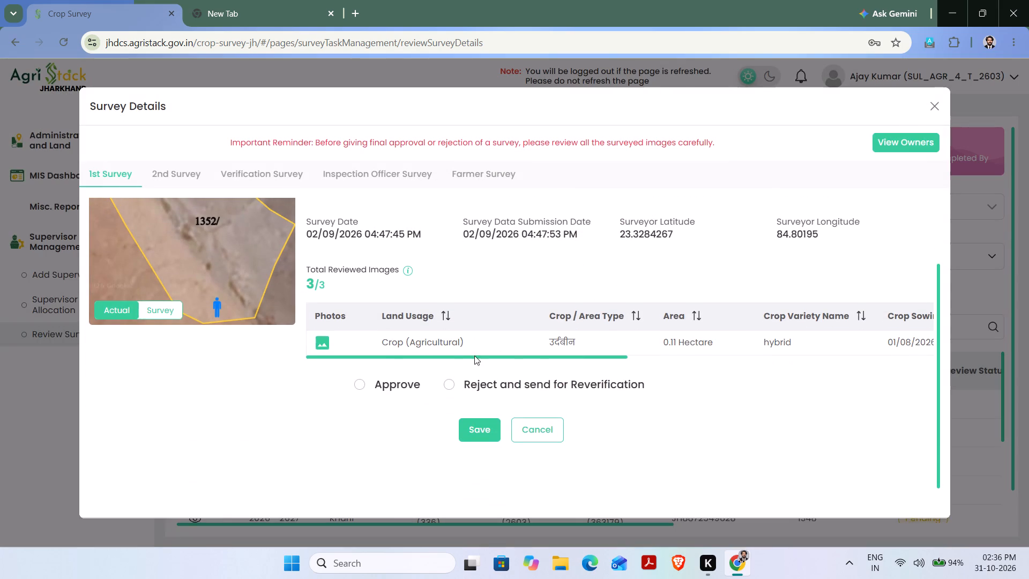
left_click(409, 378)
left_click(482, 429)
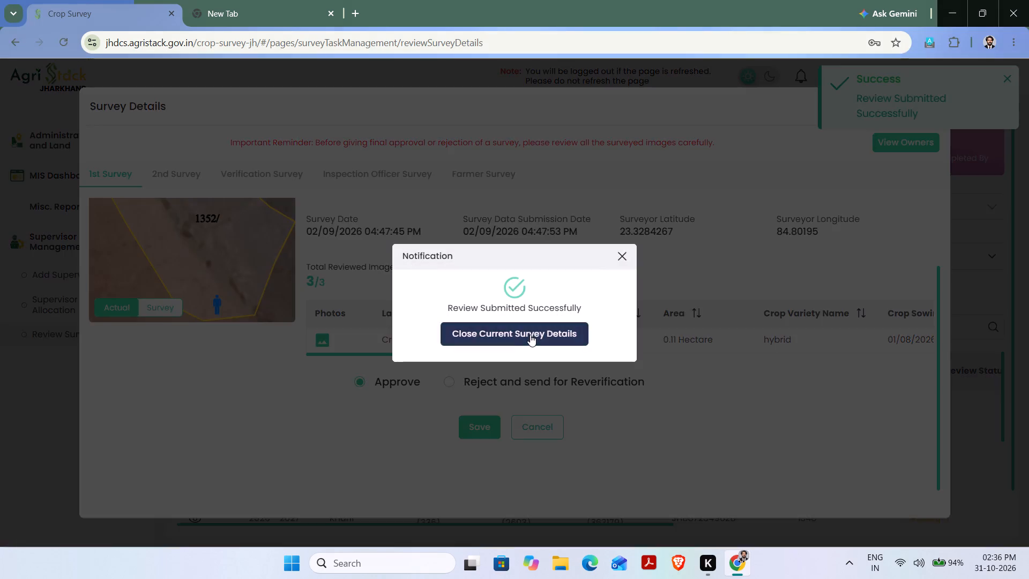
double_click(530, 335)
Open the details of survey number 1351, approve the three farm images of its चावल crop entry, and close the image viewer.
left_click(192, 429)
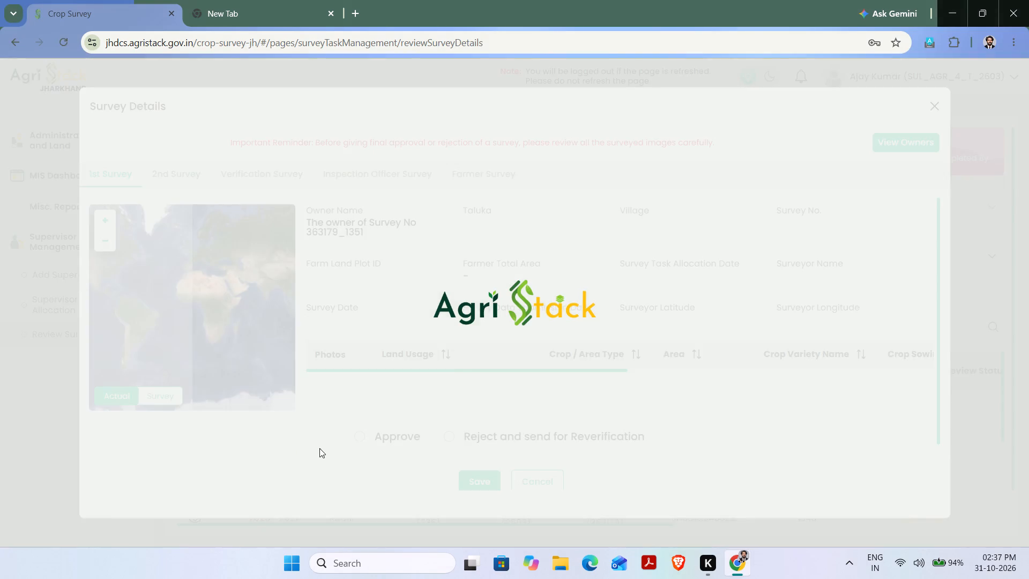
left_click(325, 427)
left_click(468, 468)
left_click_drag(554, 416, 551, 416)
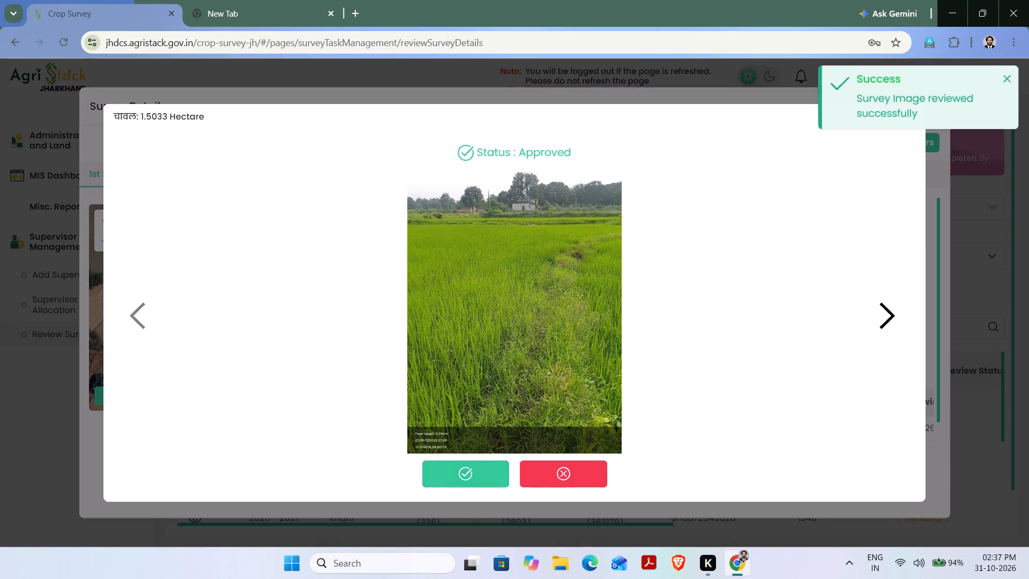
left_click_drag(551, 416, 499, 420)
left_click(473, 465)
left_click_drag(532, 418, 480, 419)
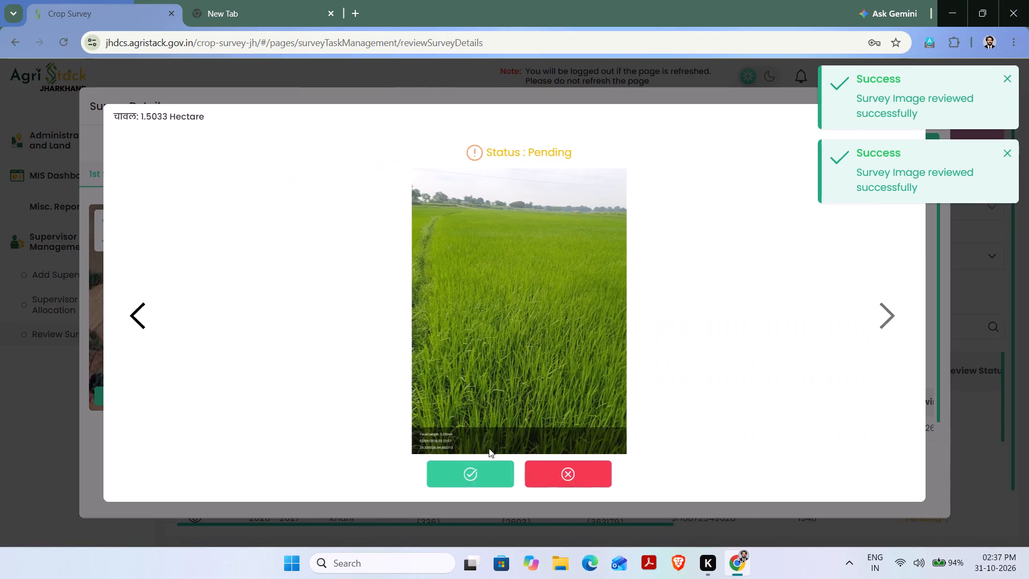
left_click(486, 477)
left_click_drag(565, 368, 528, 372)
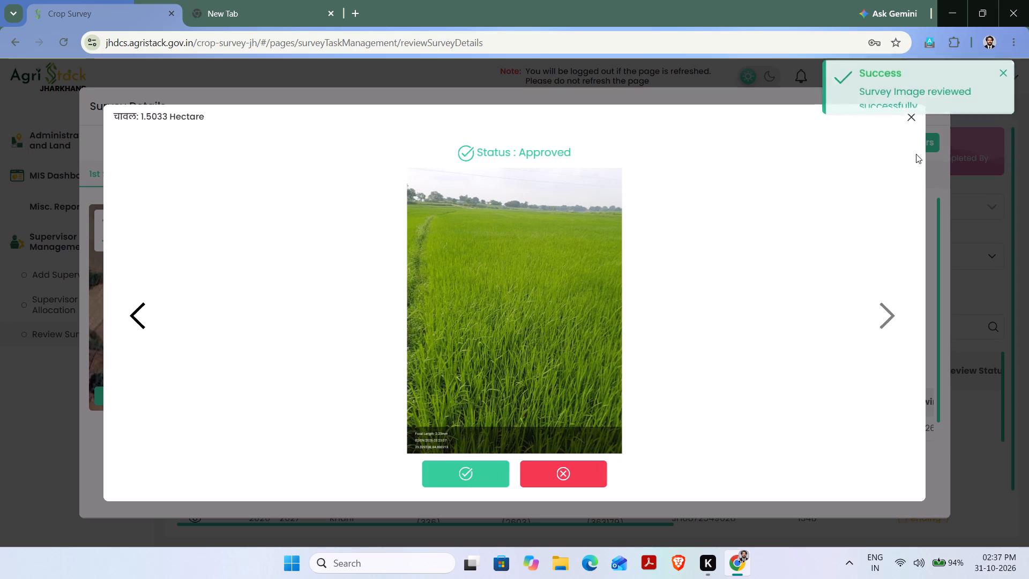
left_click(914, 114)
Mark survey 1351 as Approve, save the review and close its survey details.
scroll(556, 368, "down", 2)
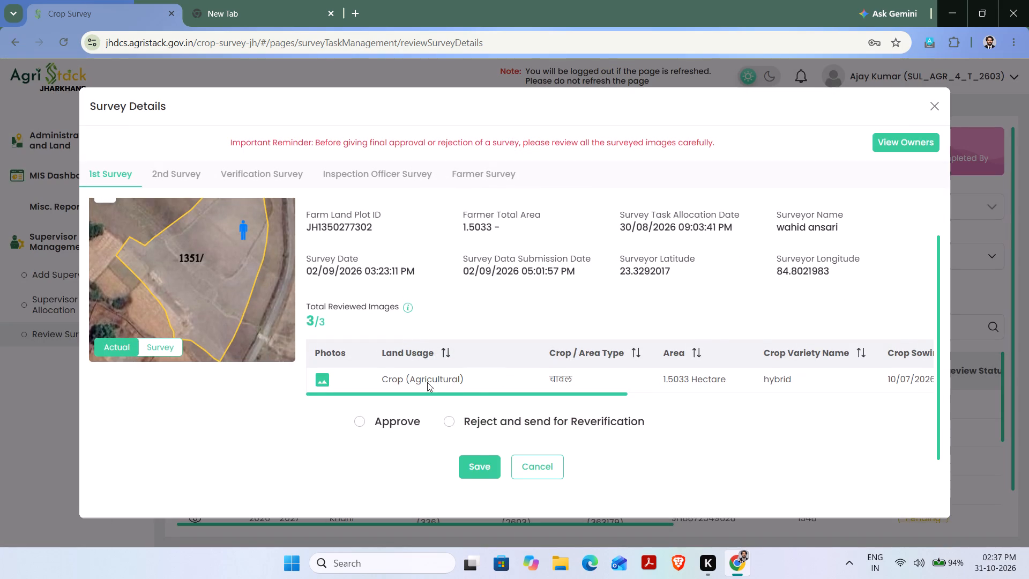
left_click(408, 383)
left_click(476, 430)
left_click(541, 322)
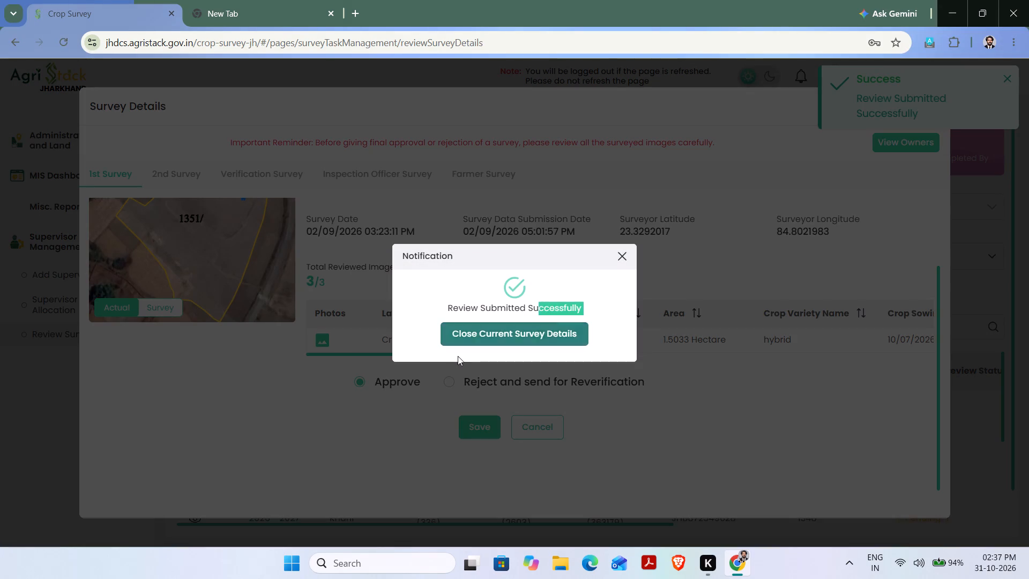
left_click(460, 355)
left_click(467, 345)
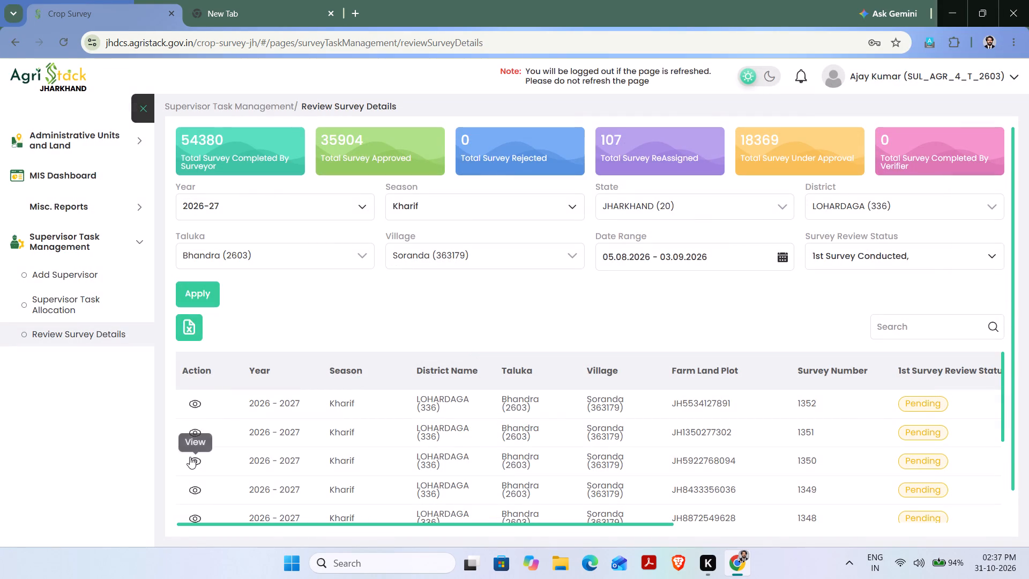
Open the details of survey number 1350, approve the three farm images of its चावल crop entry, and close the image viewer.
left_click(190, 457)
left_click(322, 427)
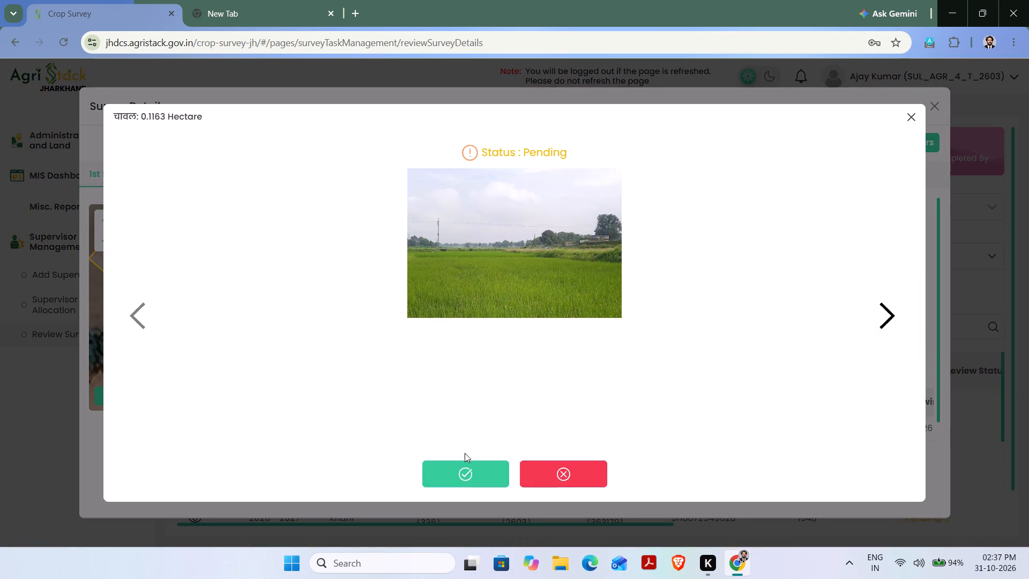
left_click(465, 465)
left_click_drag(549, 407, 499, 411)
left_click(499, 474)
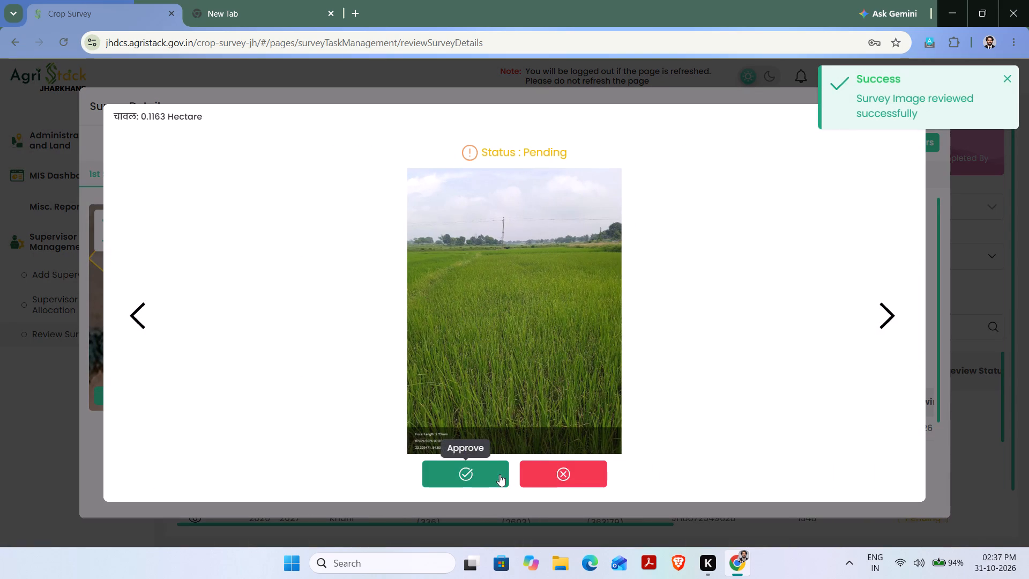
left_click_drag(563, 403, 523, 409)
left_click(501, 476)
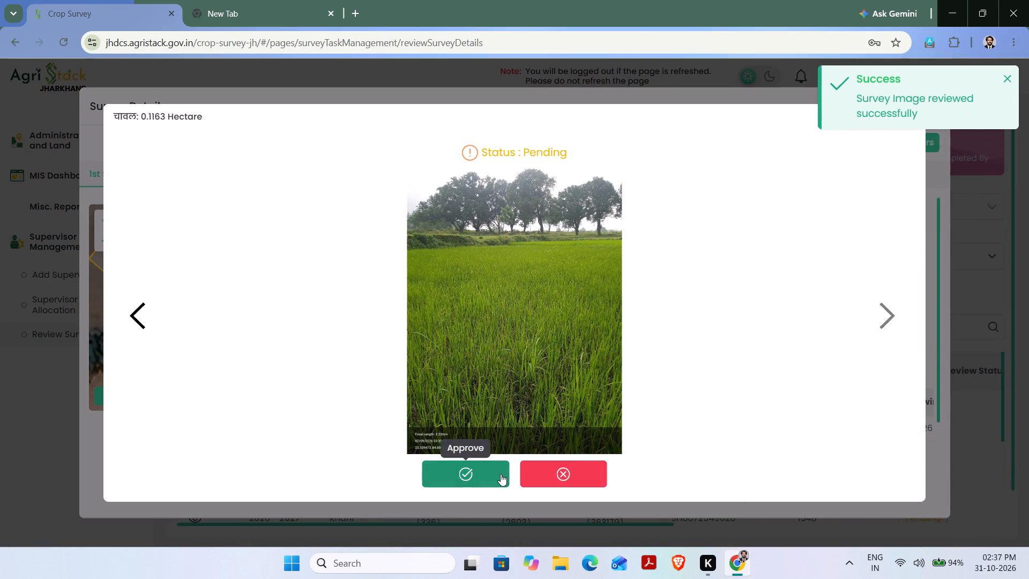
left_click_drag(581, 345, 560, 350)
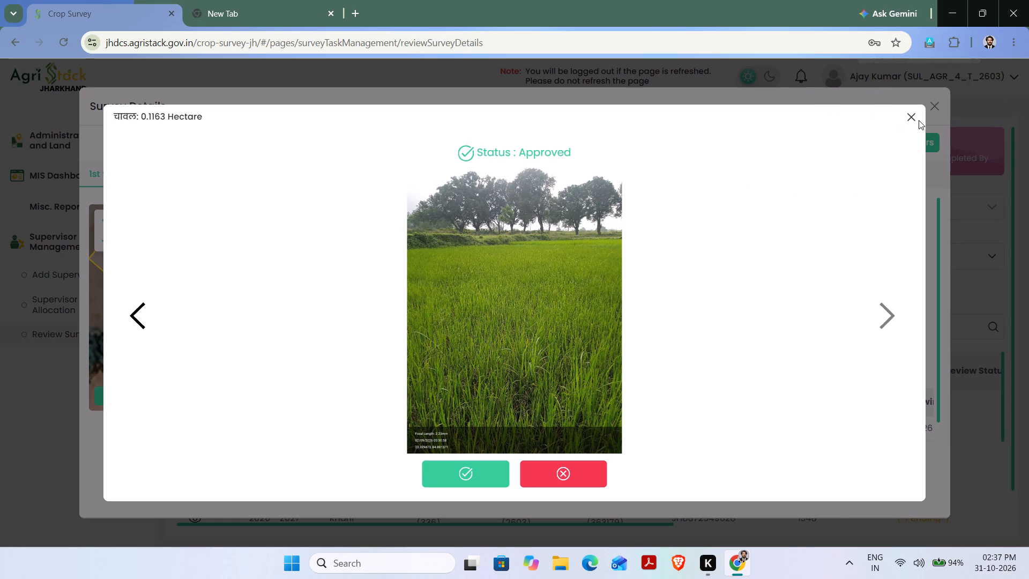
left_click(912, 118)
Mark survey 1350 as Approve, save the review and close its survey details.
scroll(615, 369, "down", 2)
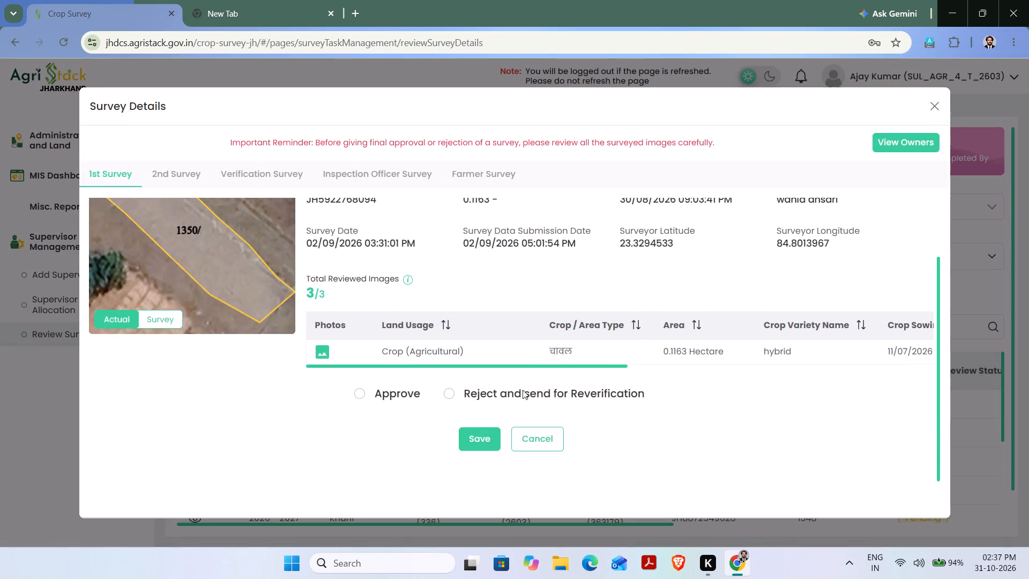
left_click(400, 380)
left_click(488, 434)
left_click(535, 332)
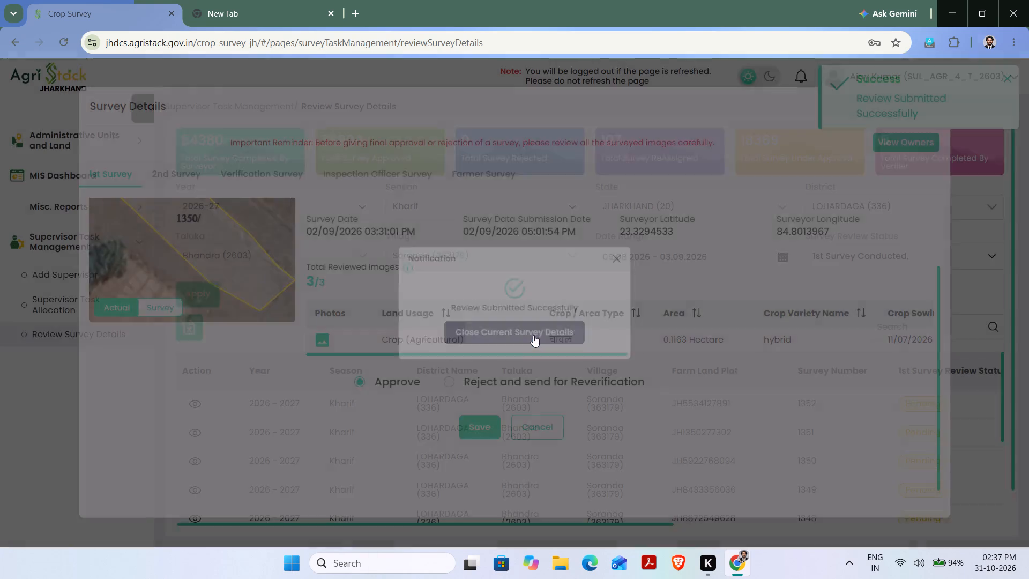
Open the details of survey number 1349, approve the three farm images of its चावल crop entry, and close the image viewer.
left_click(198, 484)
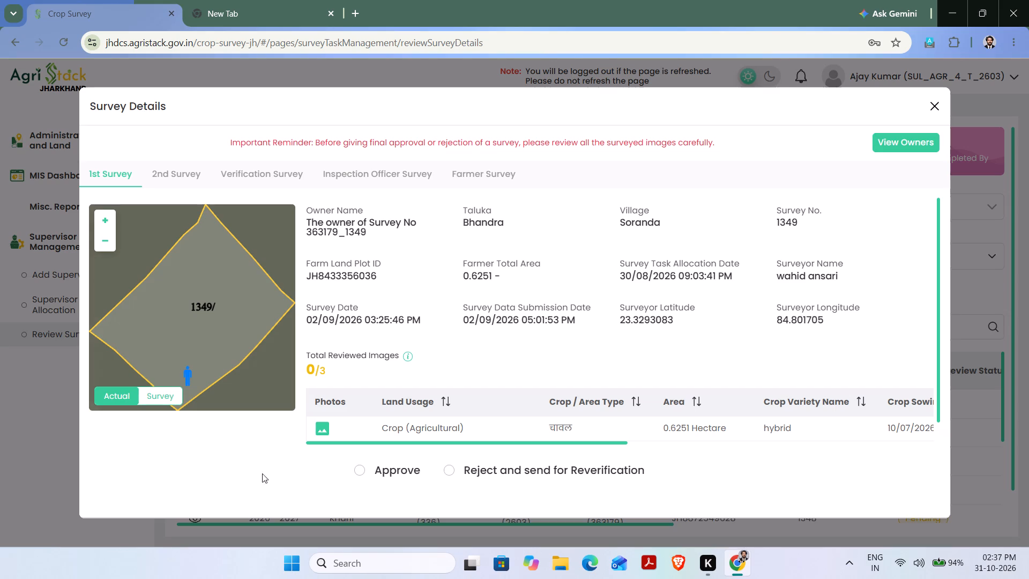
left_click(322, 428)
left_click(432, 469)
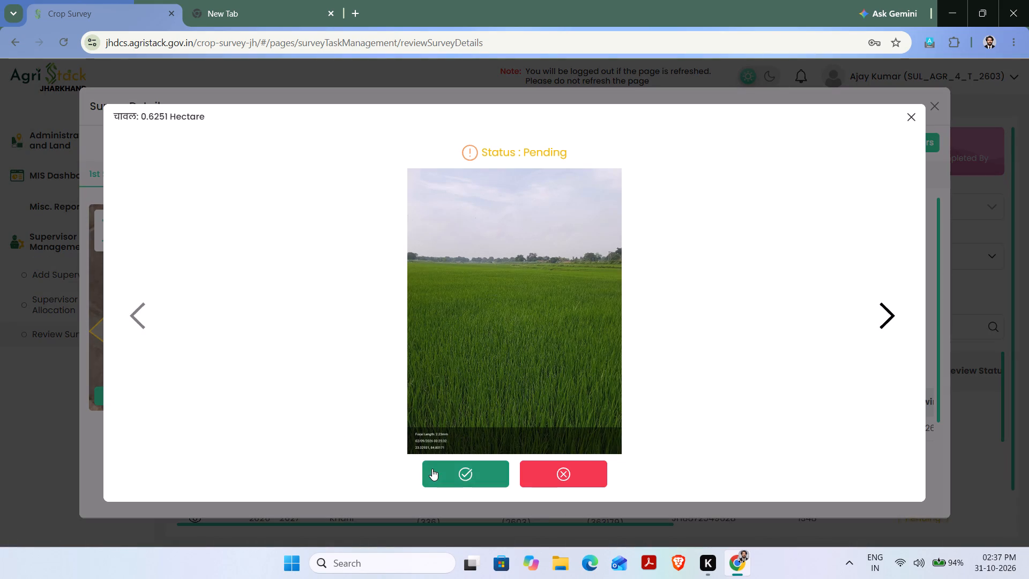
left_click_drag(525, 401, 475, 402)
left_click(478, 463)
left_click_drag(561, 403, 502, 403)
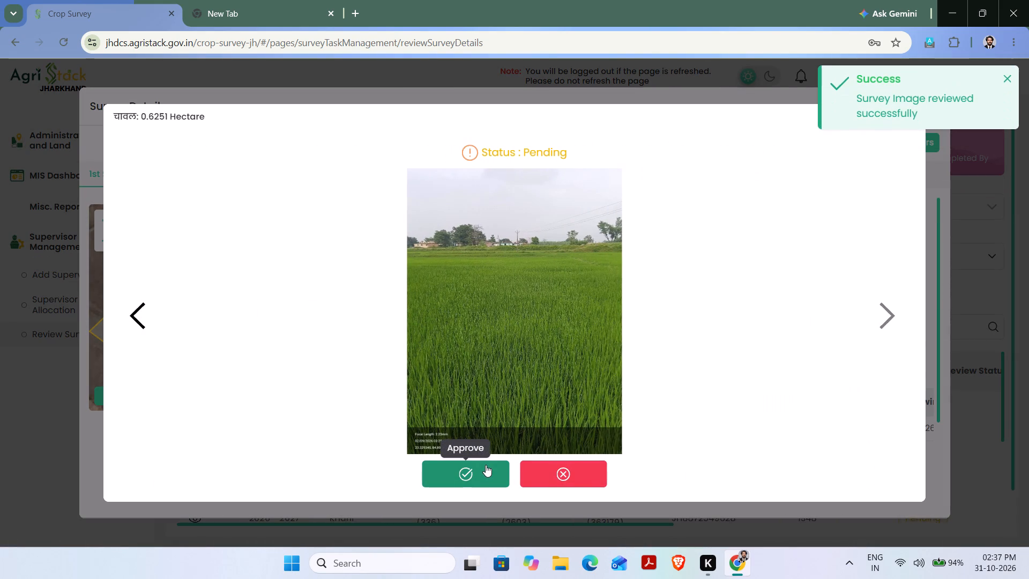
left_click(486, 465)
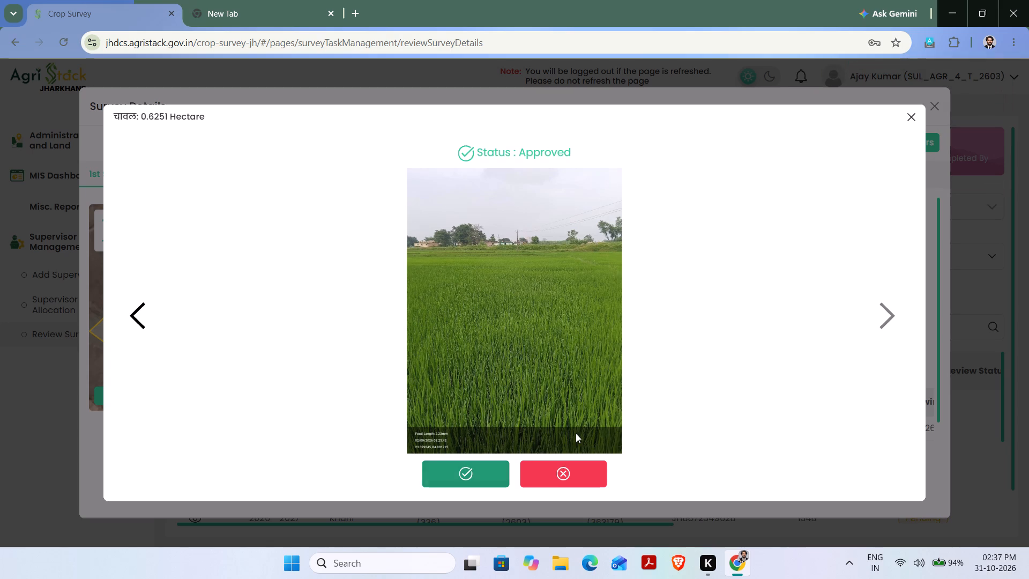
left_click(912, 115)
Mark survey 1349 as Approve, save the review and close its survey details.
scroll(468, 436, "down", 2)
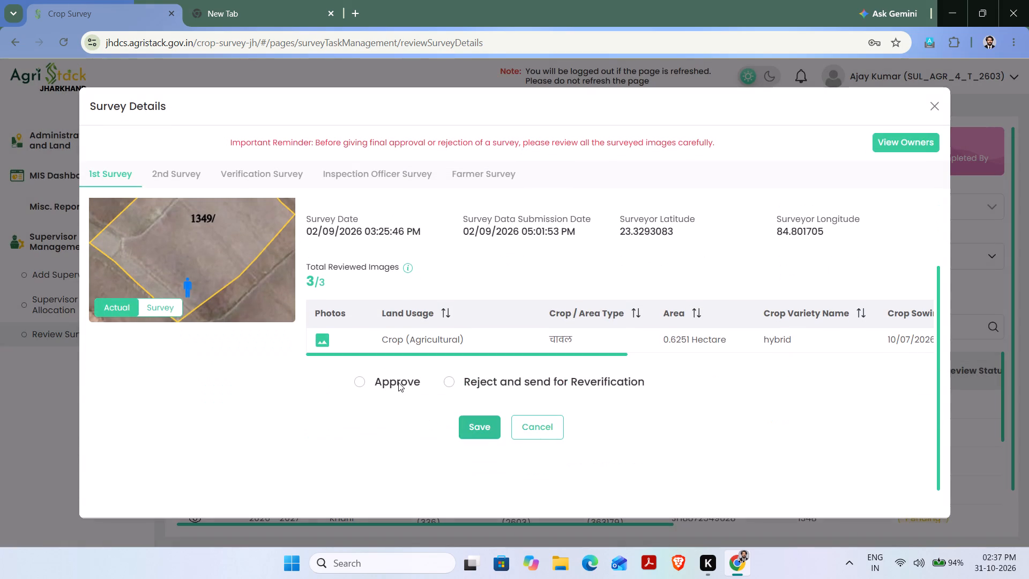
left_click(398, 381)
left_click(457, 422)
left_click(484, 424)
left_click(536, 334)
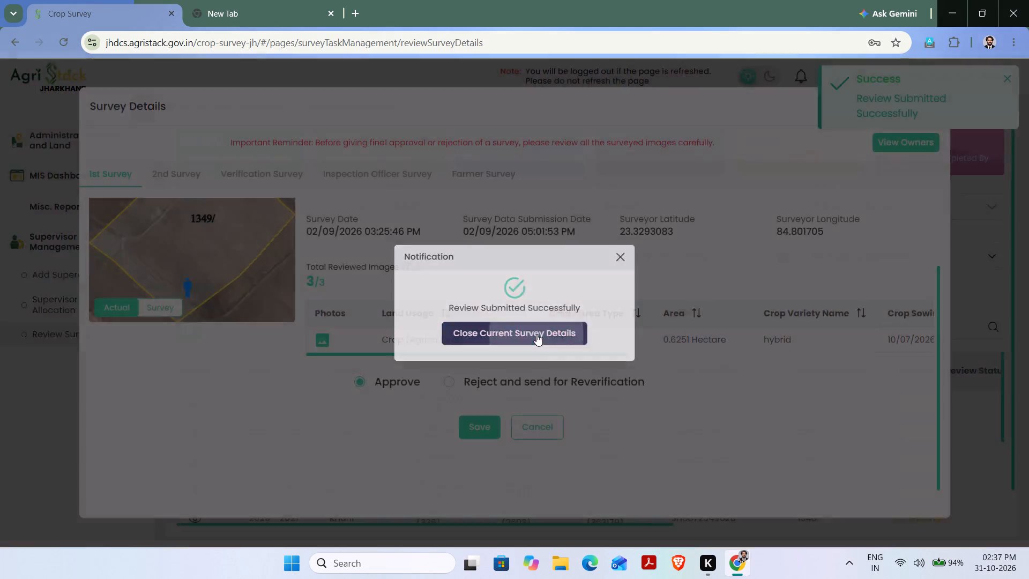
left_click(195, 487)
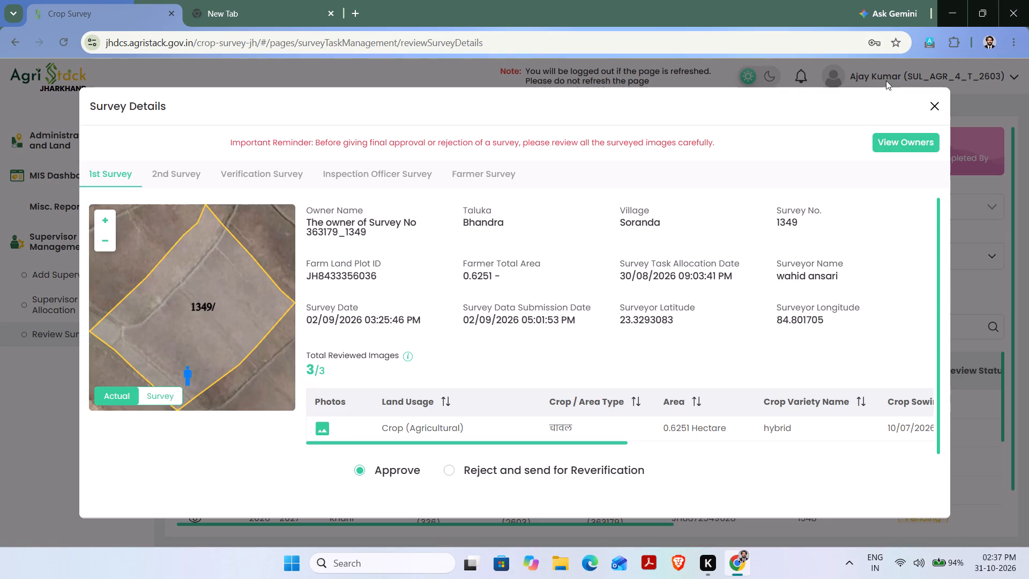
left_click(930, 105)
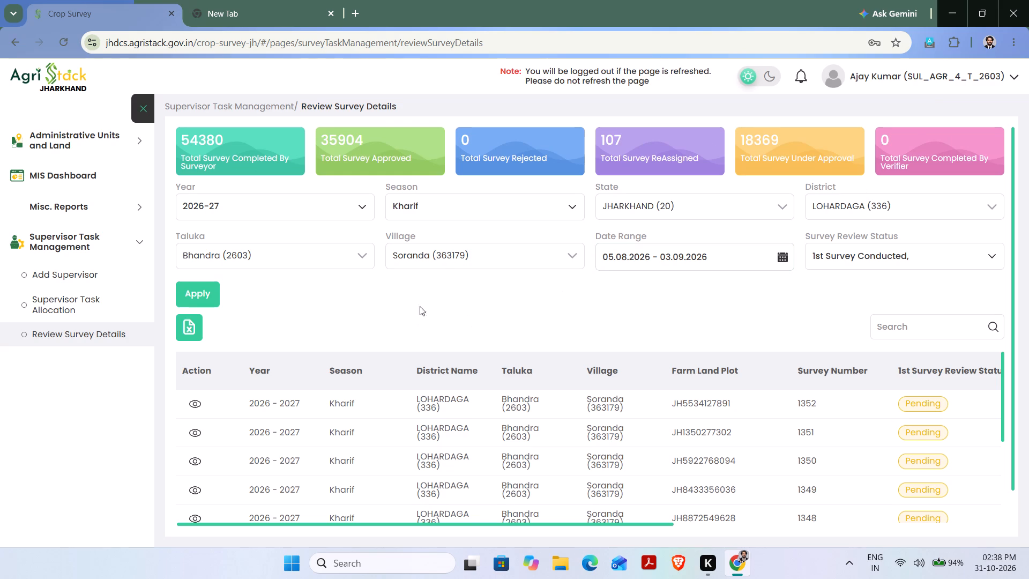
Open the details of survey number 1348, approve the three farm images of its चावल crop entry, and close the image viewer.
left_click(194, 518)
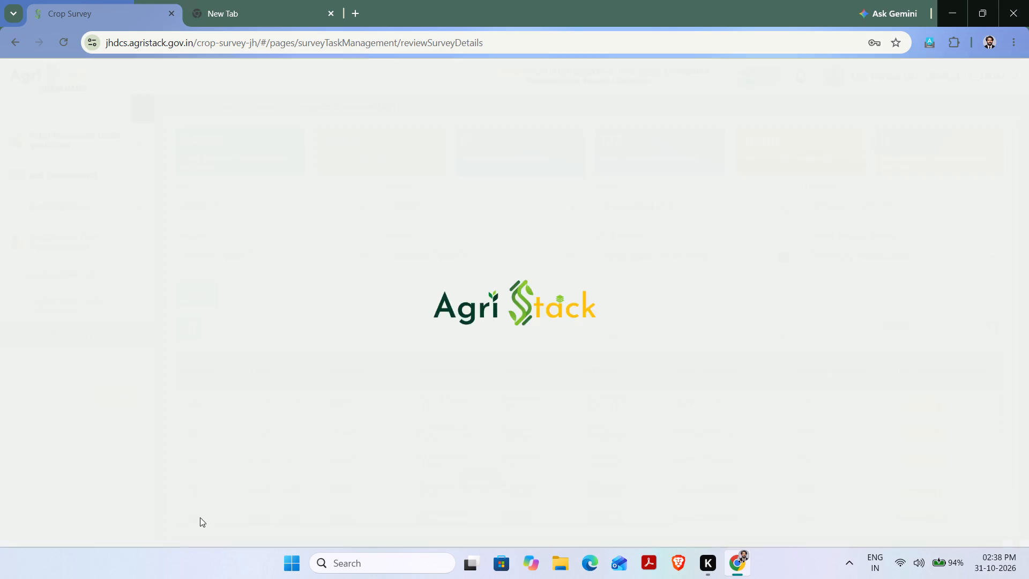
left_click(324, 428)
left_click(460, 484)
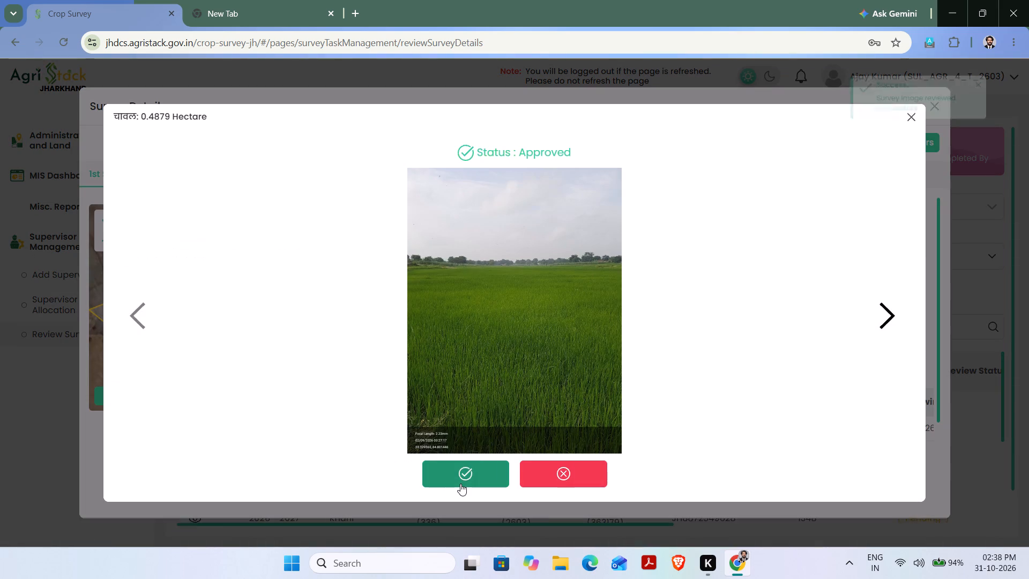
left_click_drag(534, 409, 475, 416)
left_click(487, 472)
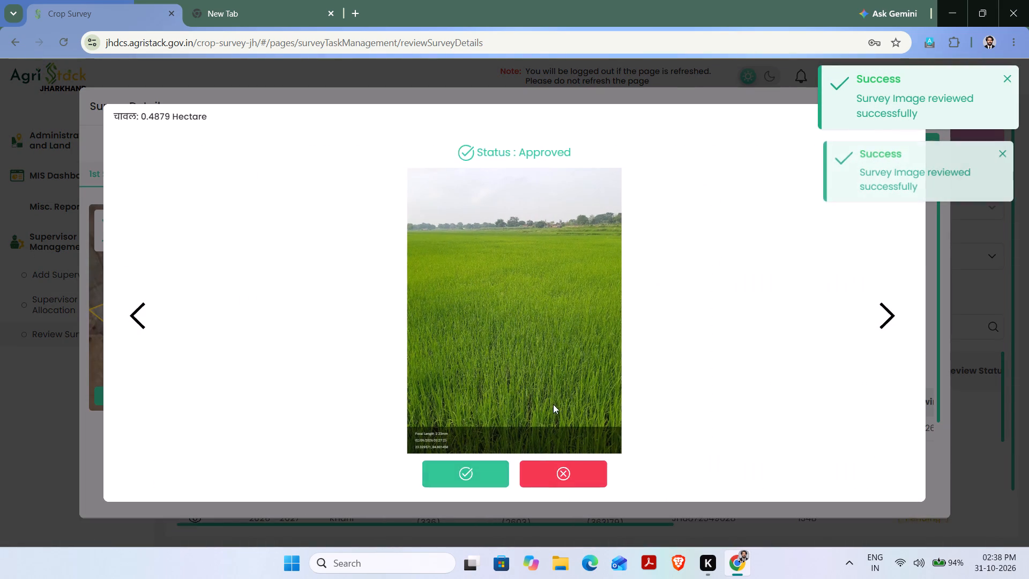
left_click_drag(549, 404, 506, 407)
left_click(472, 473)
left_click_drag(551, 388, 541, 387)
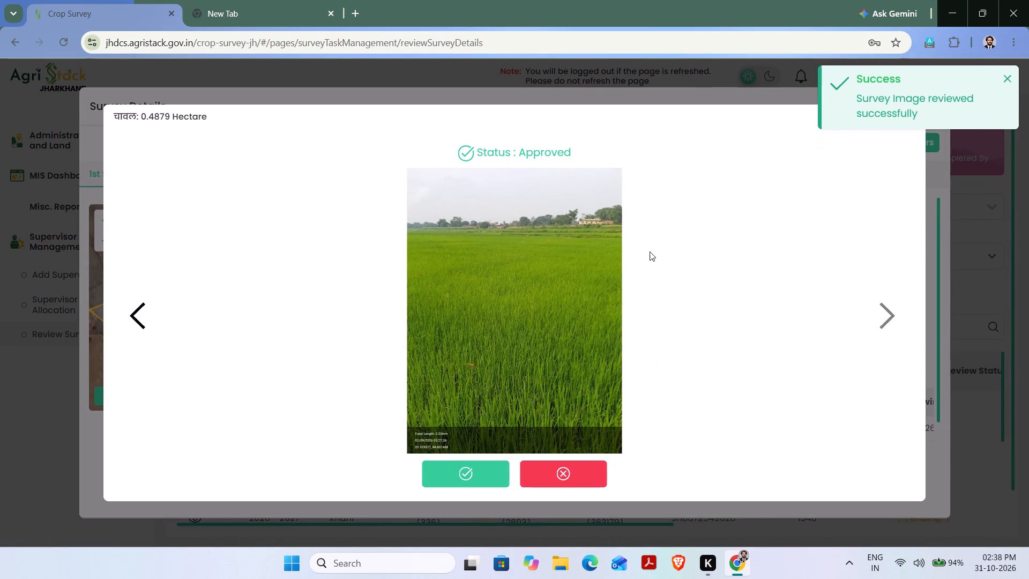
left_click(914, 112)
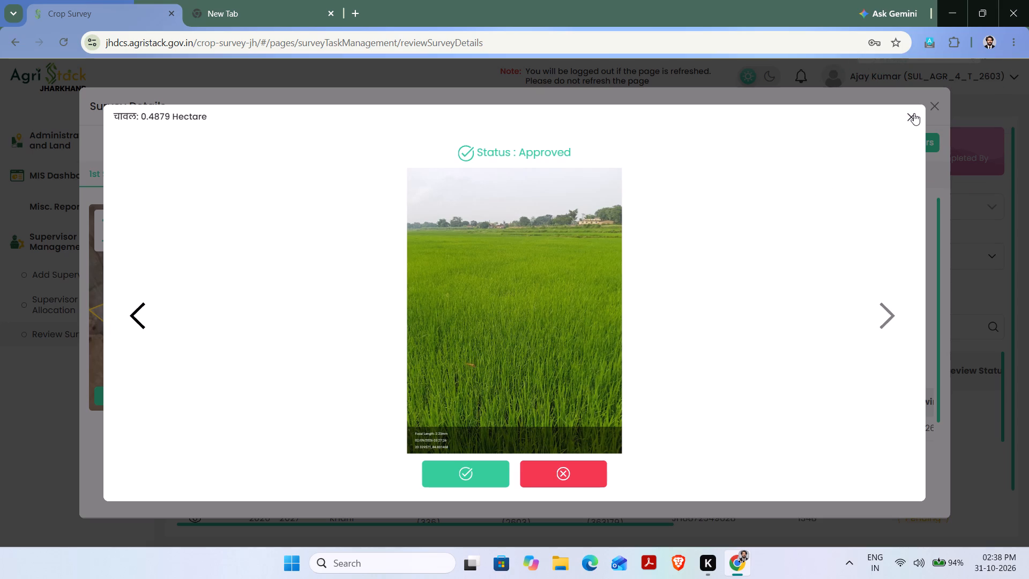
Mark survey 1348 as Approve, save the review and close its survey details.
scroll(538, 354, "down", 1)
left_click(397, 394)
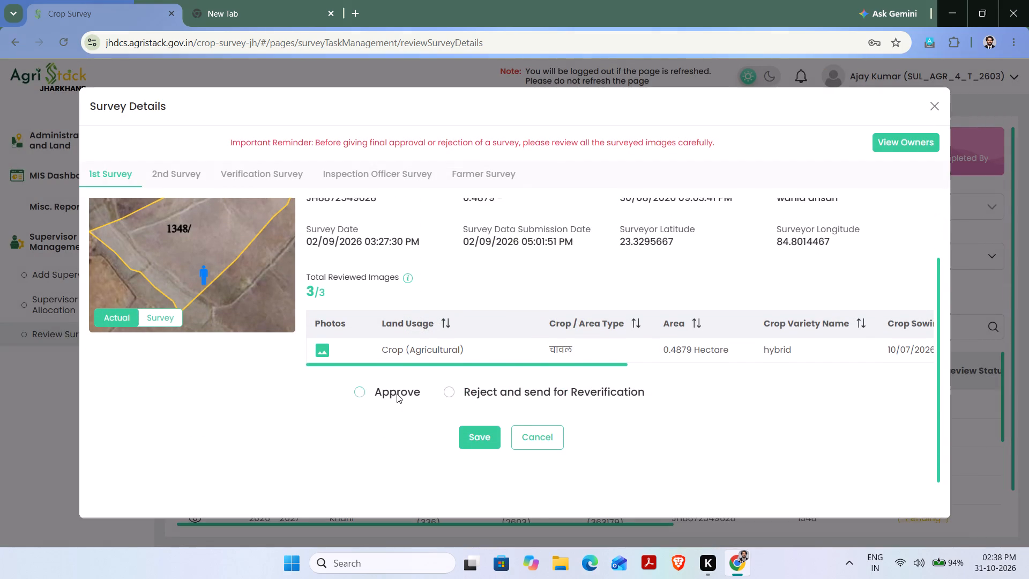
left_click(477, 430)
left_click(509, 331)
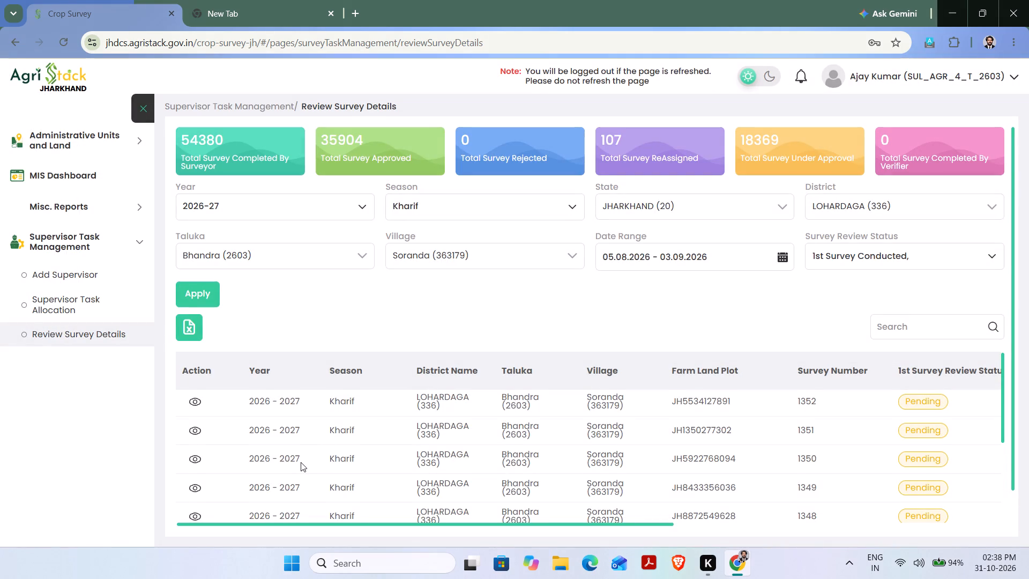
Open the details of survey number 1347, approve the three farm images of its चावल crop entry, and close the image viewer.
scroll(301, 462, "down", 4)
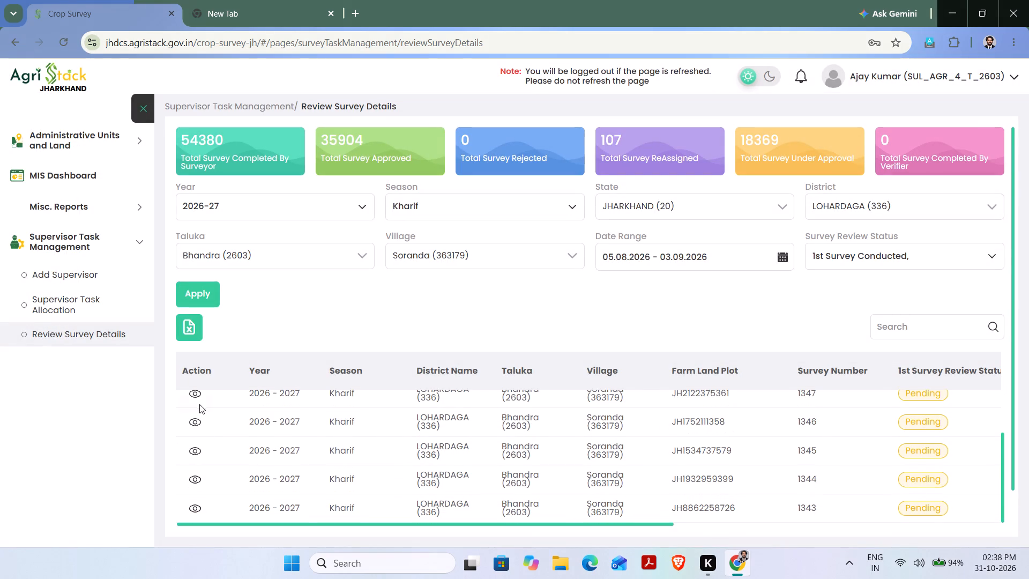
left_click(198, 396)
left_click(323, 429)
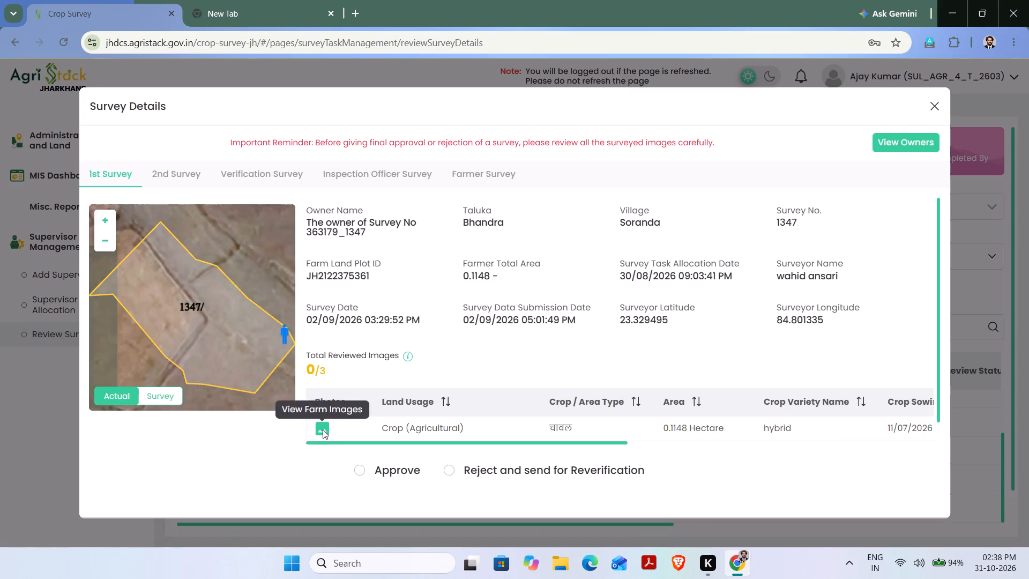
left_click(446, 465)
left_click(497, 383)
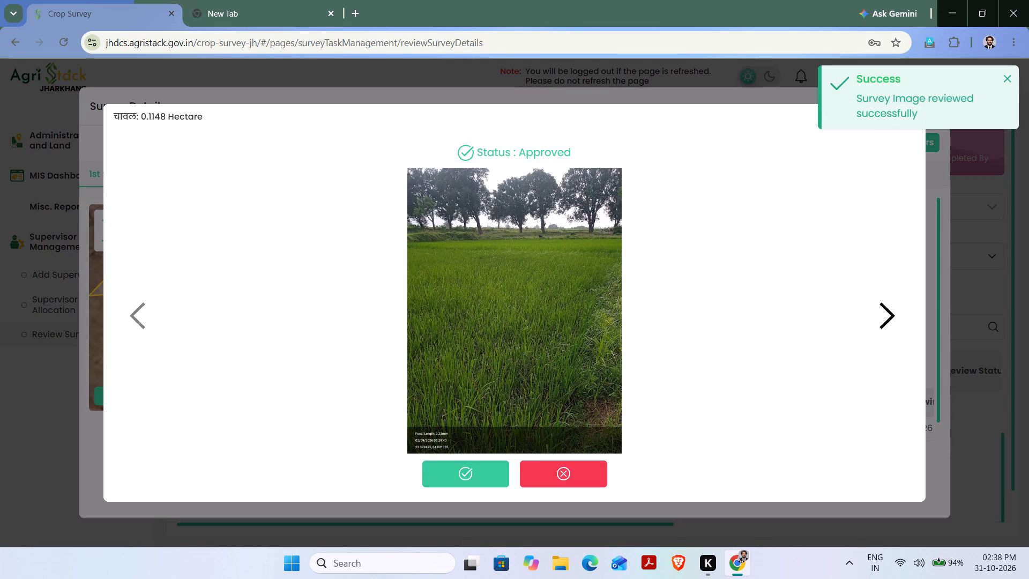
left_click_drag(504, 386, 409, 403)
left_click(479, 474)
left_click_drag(607, 372, 536, 381)
left_click(495, 470)
left_click_drag(586, 383, 535, 387)
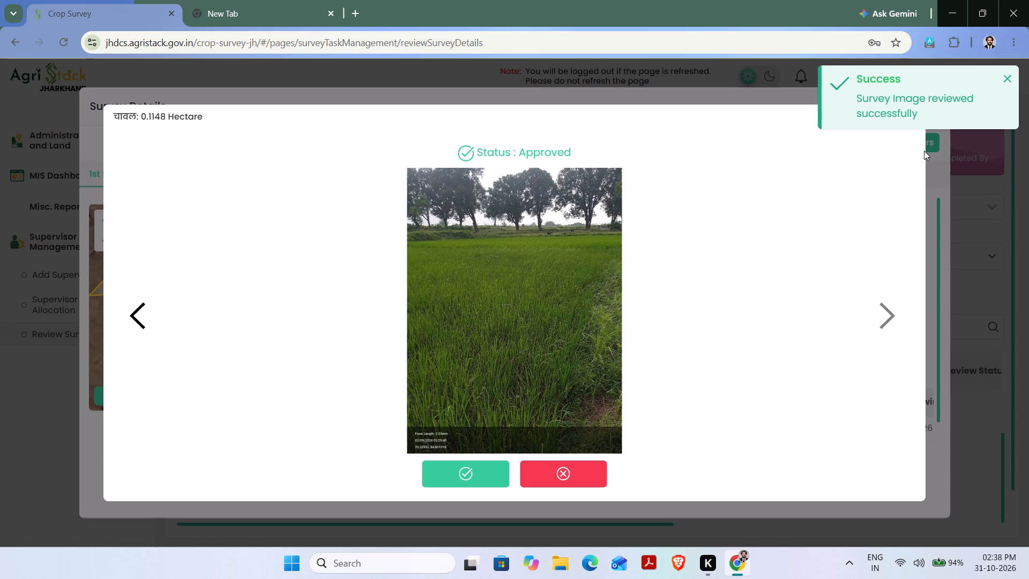
left_click(914, 115)
Mark survey 1347 as Approve, save the review and close its survey details.
scroll(633, 322, "down", 1)
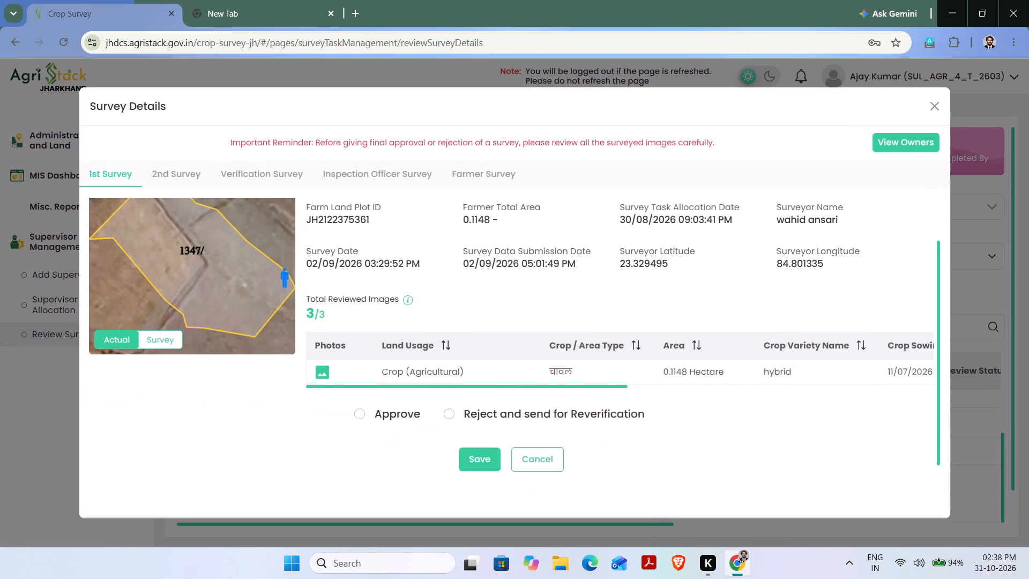
scroll(633, 322, "down", 1)
left_click(412, 378)
left_click(475, 427)
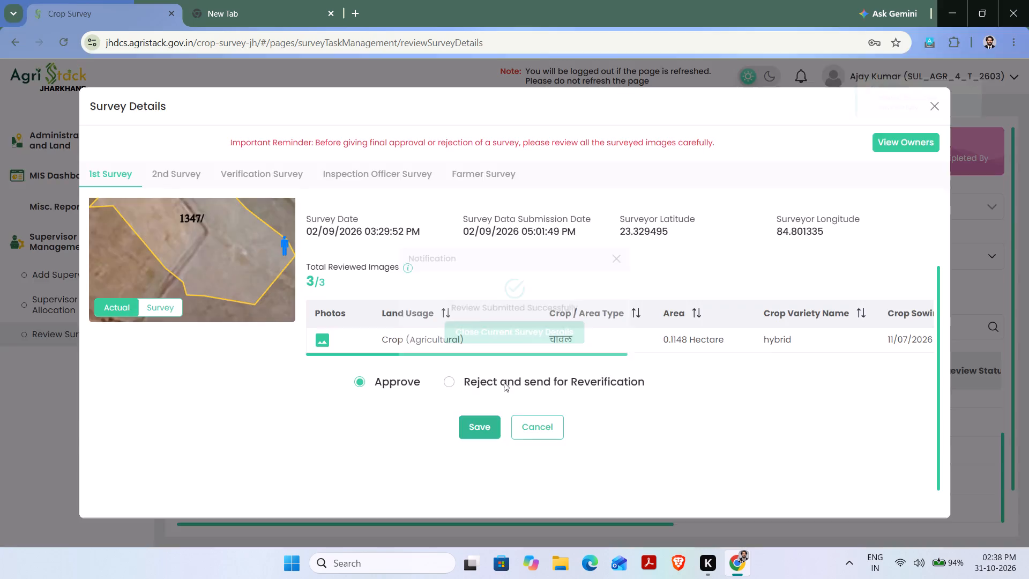
left_click(535, 332)
Open the details of survey number 1346, approve the three farm images of its चावल crop entry, and close the image viewer.
left_click(191, 420)
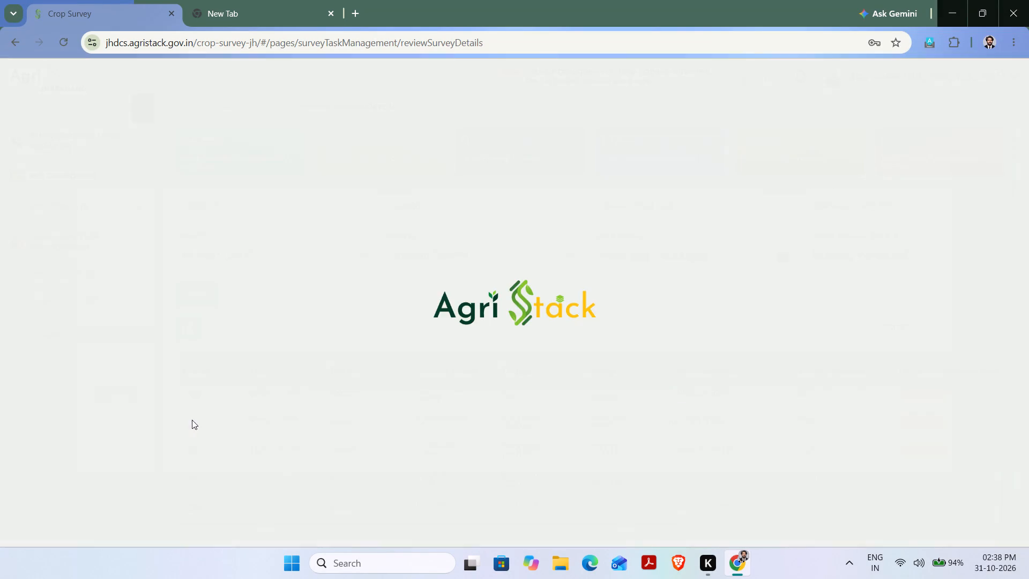
left_click(326, 426)
left_click(489, 478)
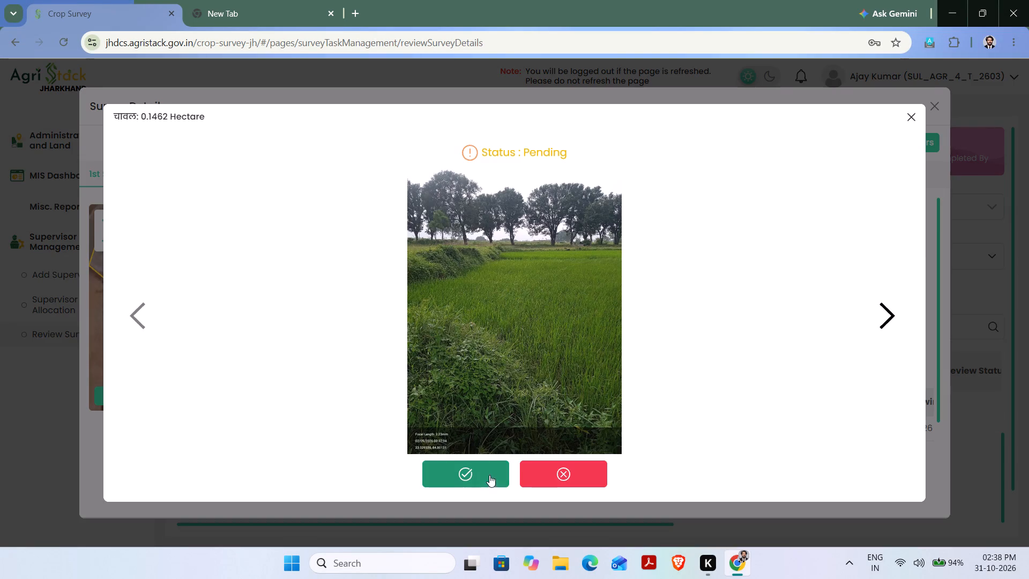
left_click_drag(562, 406, 496, 412)
left_click(483, 477)
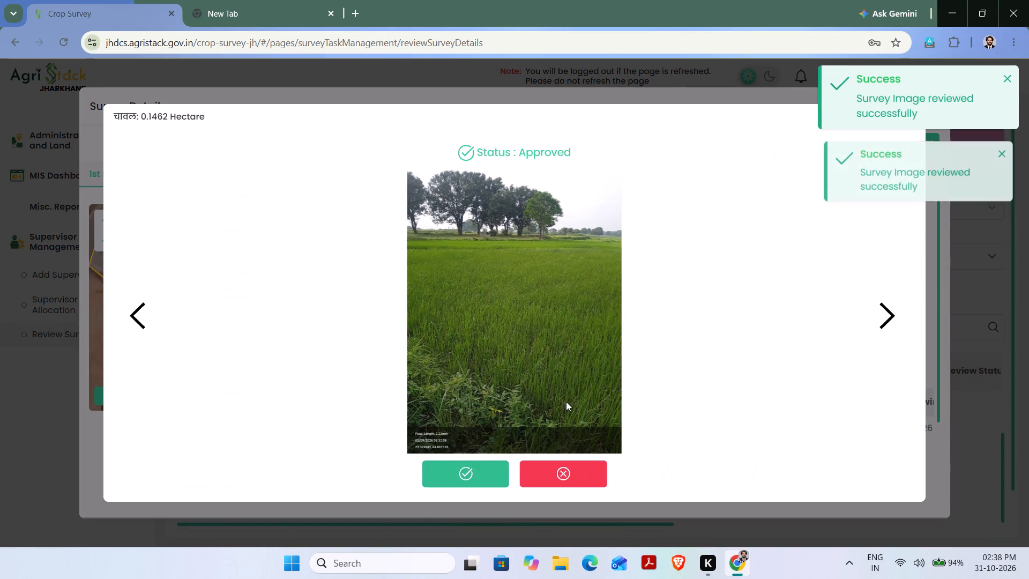
left_click_drag(563, 403, 503, 413)
left_click(485, 471)
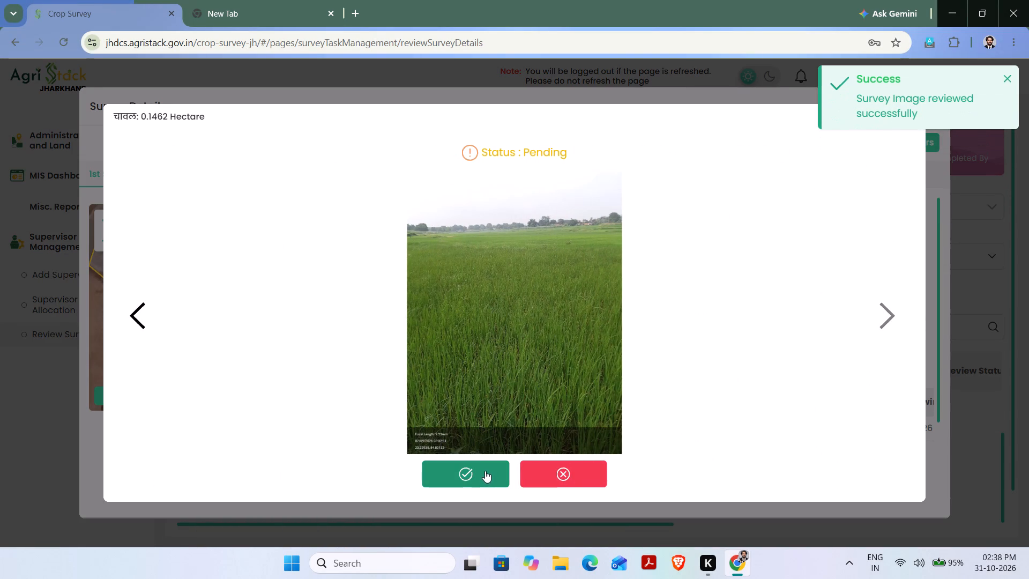
left_click_drag(569, 380, 540, 382)
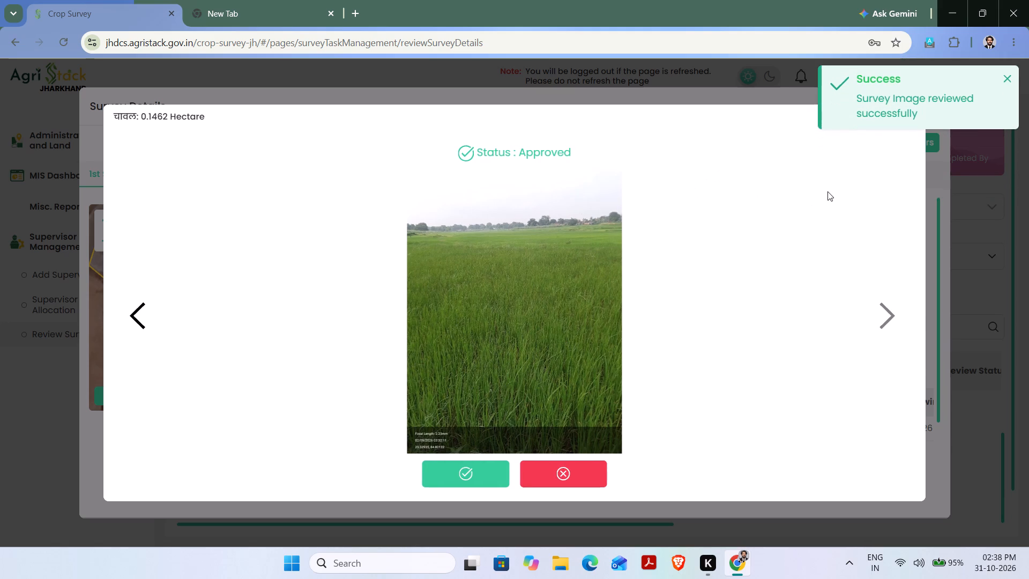
left_click(913, 120)
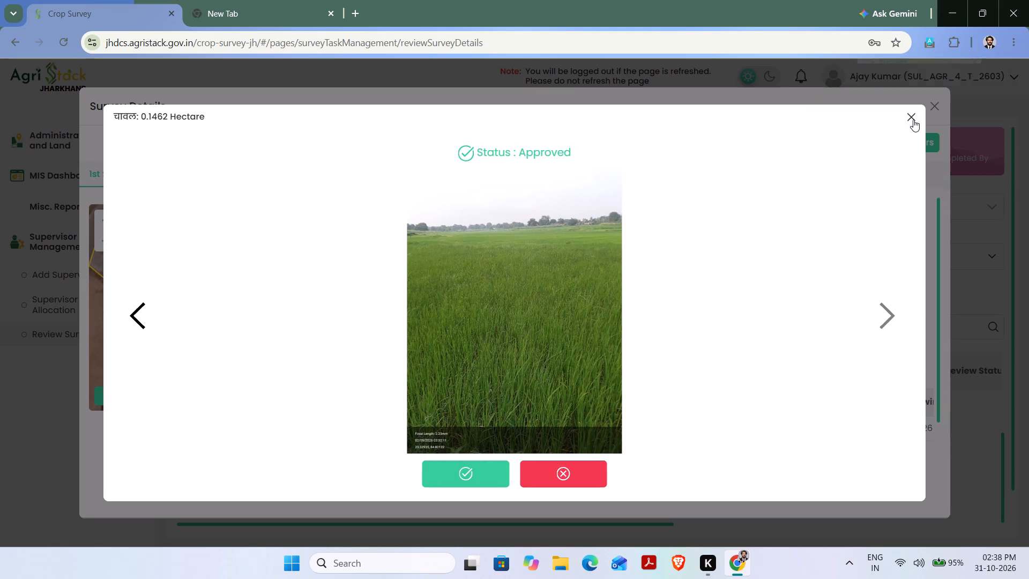
Mark survey 1346 as Approve, save the review and close its survey details.
scroll(413, 436, "down", 1)
left_click(396, 406)
left_click(473, 450)
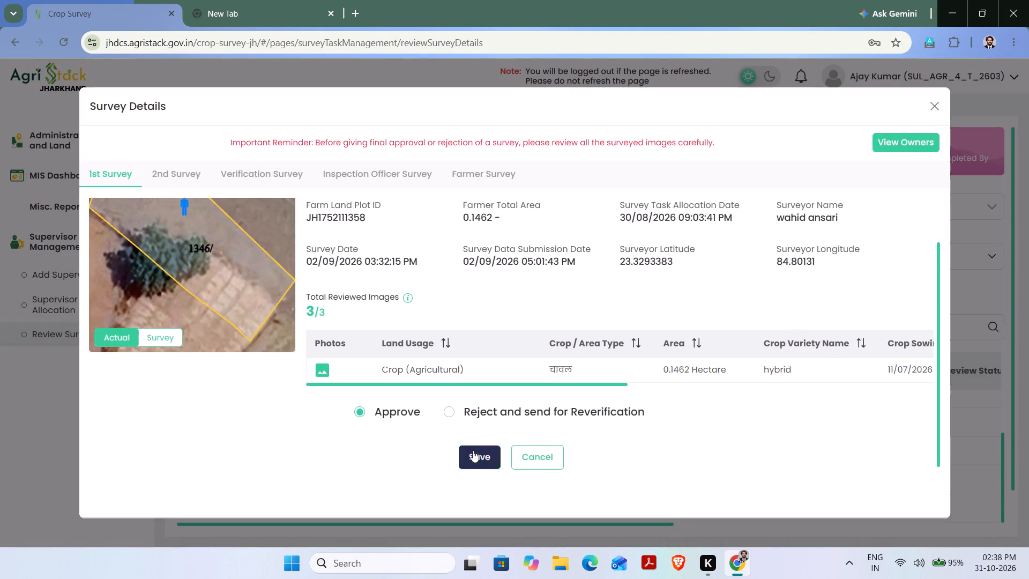
left_click(495, 340)
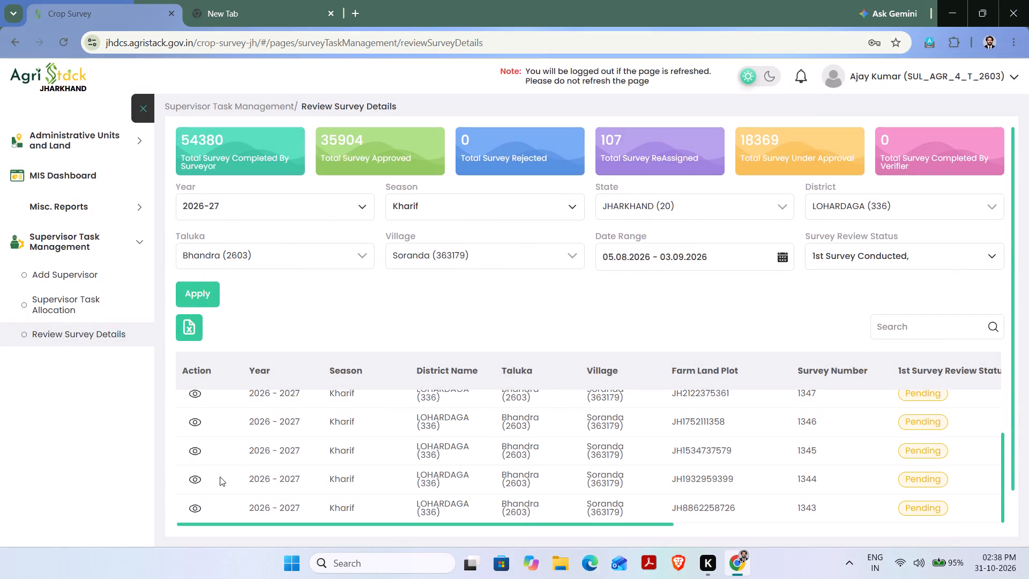
Open the details of survey number 1345, approve the three farm images of its उर्दबीन crop entry, and close the image viewer.
left_click(198, 452)
left_click(325, 428)
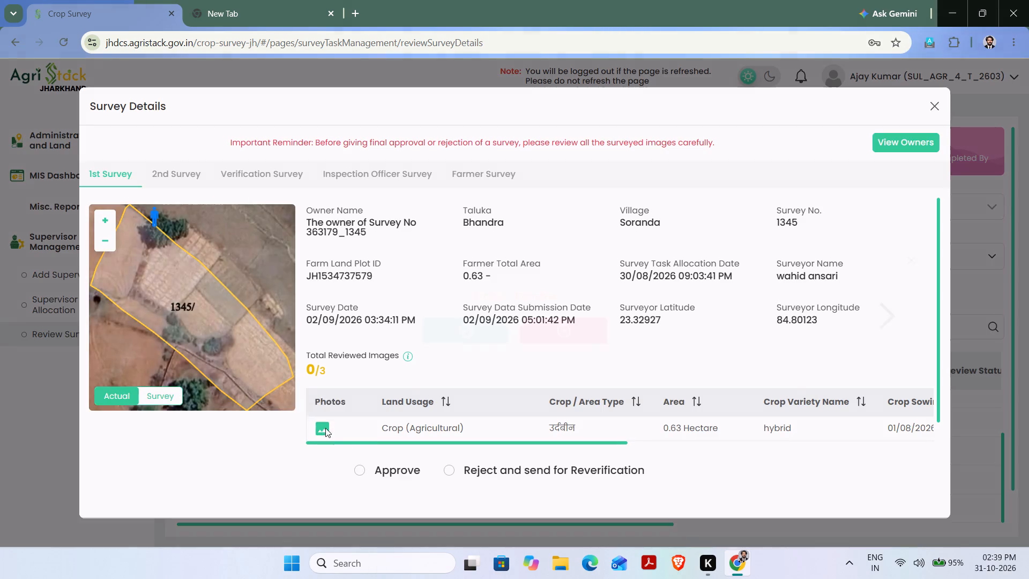
left_click(466, 469)
left_click_drag(559, 403, 485, 411)
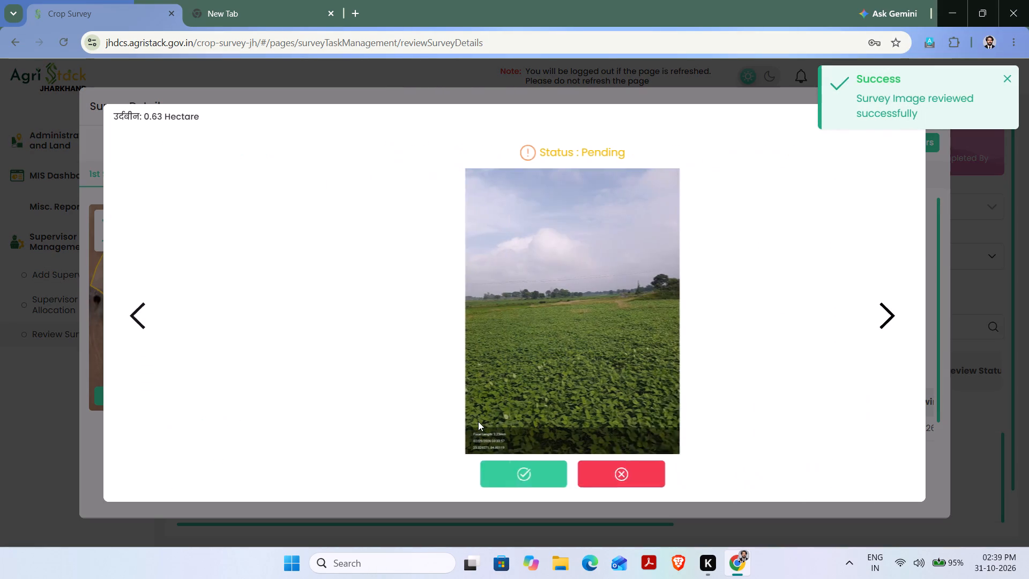
left_click(483, 466)
left_click_drag(558, 410, 488, 420)
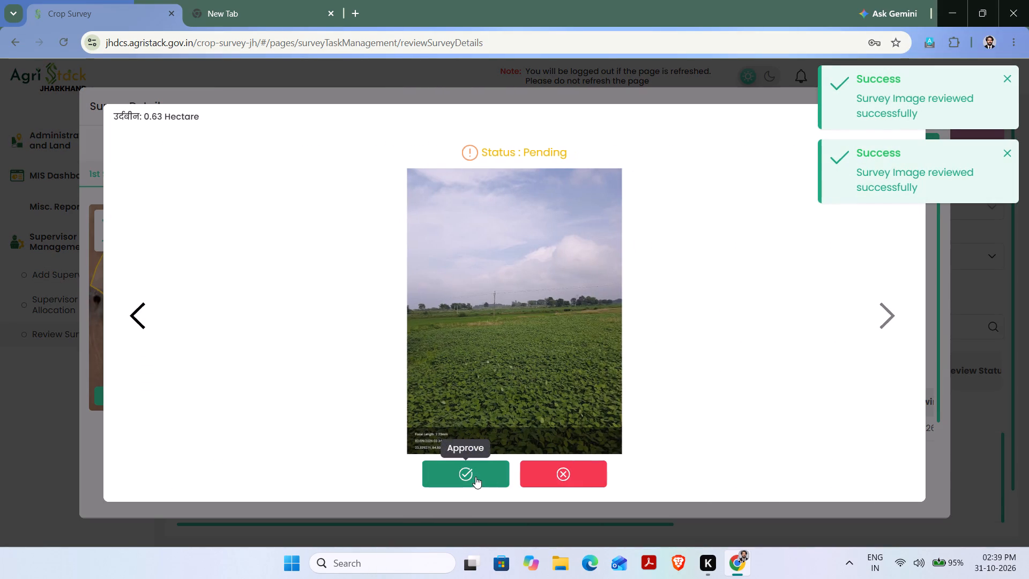
left_click(475, 472)
left_click_drag(559, 397, 512, 399)
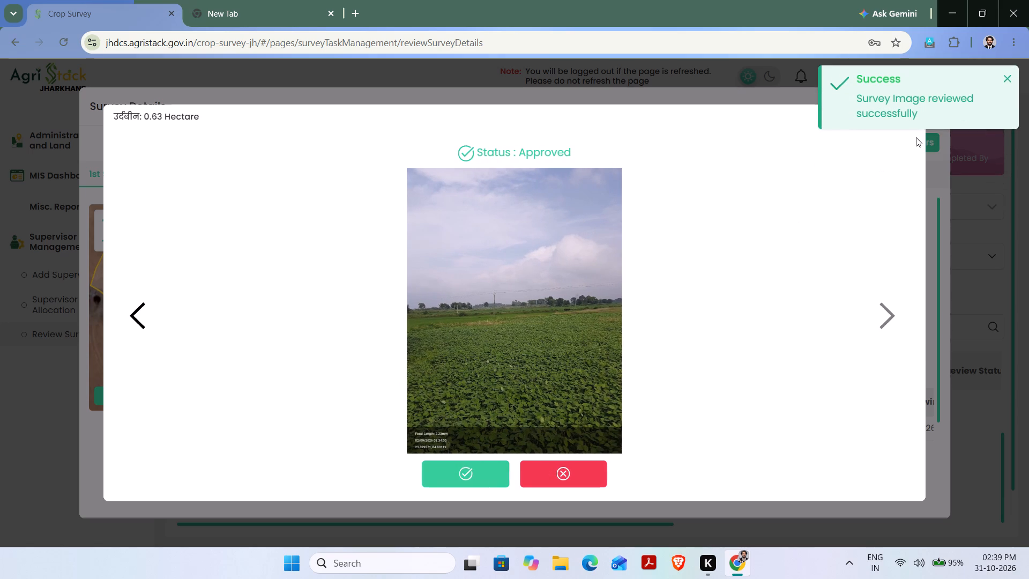
left_click(915, 118)
Mark survey 1345 as Approve, save the review and close its survey details.
scroll(486, 388, "down", 2)
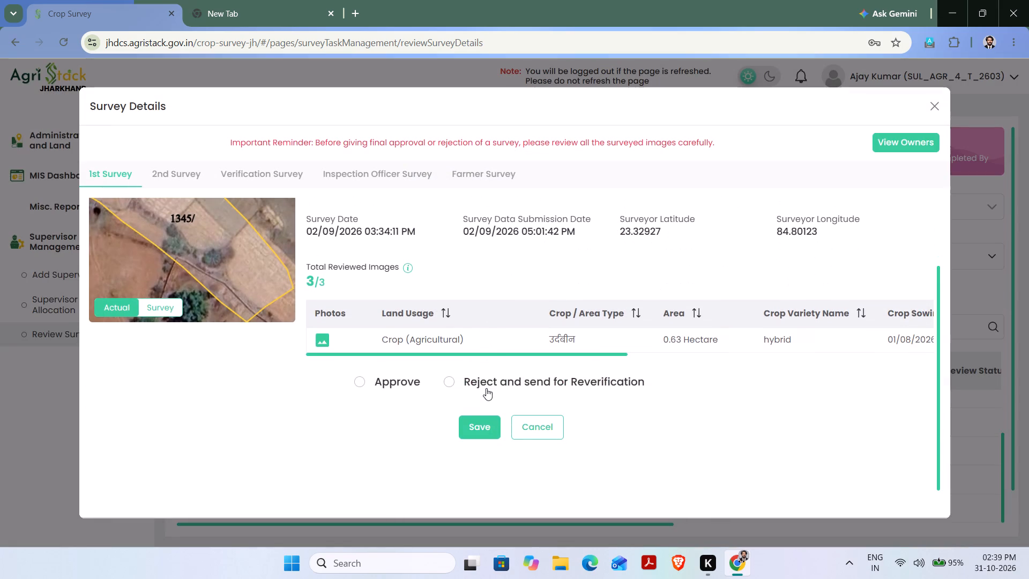
left_click(399, 383)
left_click(473, 424)
left_click(508, 343)
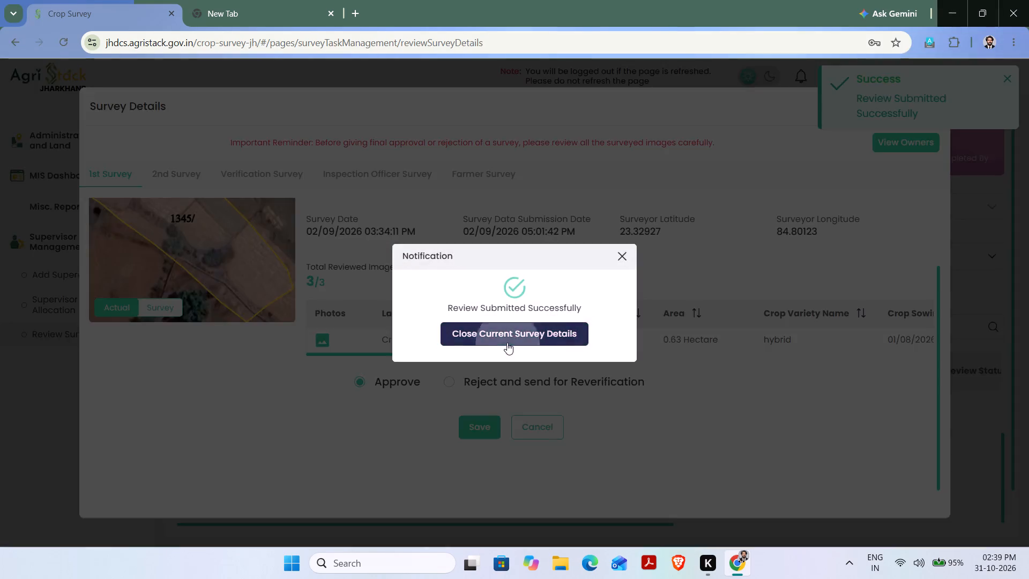
Open the details of survey number 1344, approve the three farm images of its Fallow entry, and close the image viewer.
left_click(196, 477)
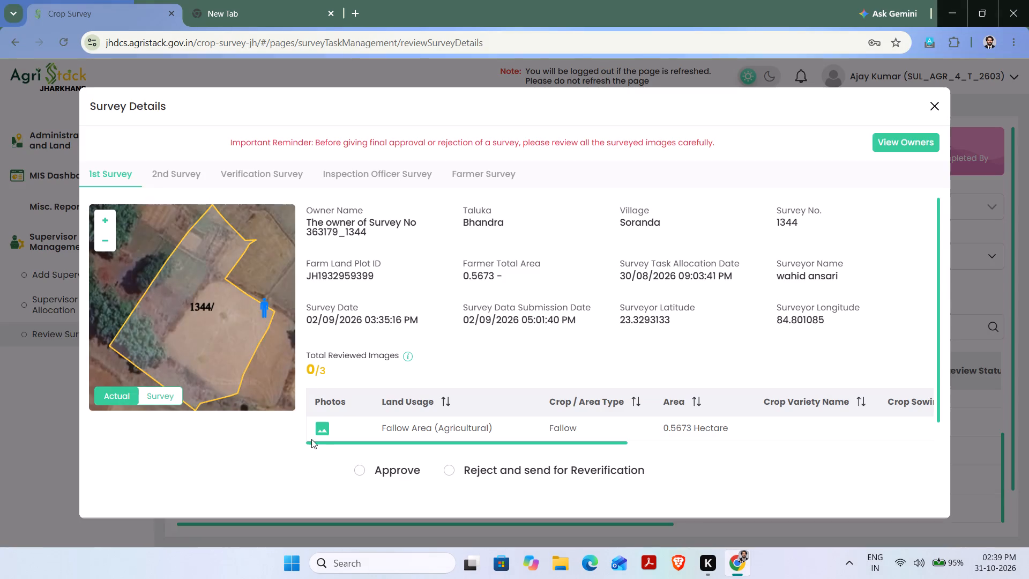
left_click(319, 437)
left_click(324, 422)
left_click(445, 478)
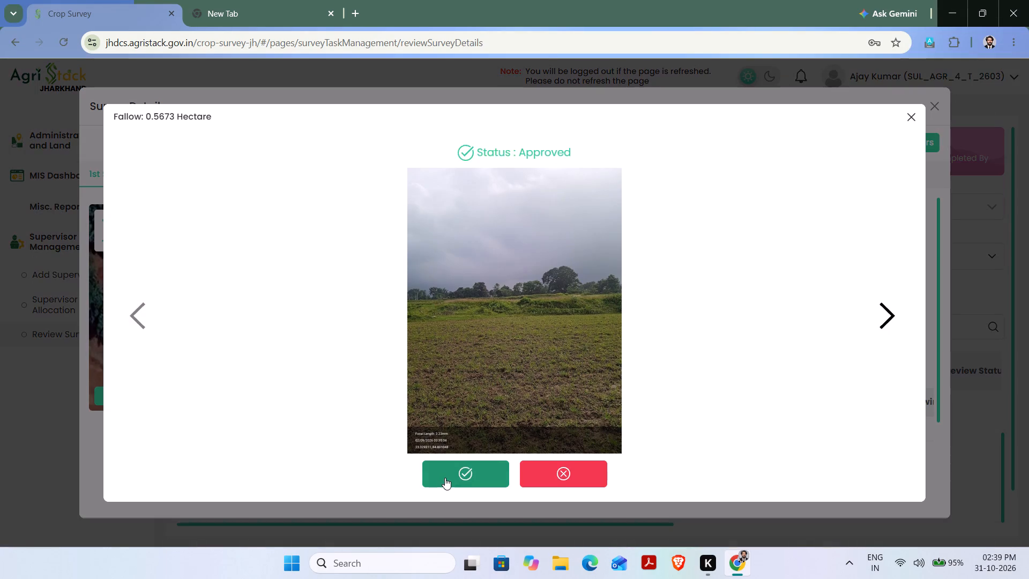
left_click_drag(534, 419, 466, 424)
left_click(458, 476)
left_click_drag(526, 410, 448, 436)
left_click(456, 471)
left_click_drag(549, 398, 526, 398)
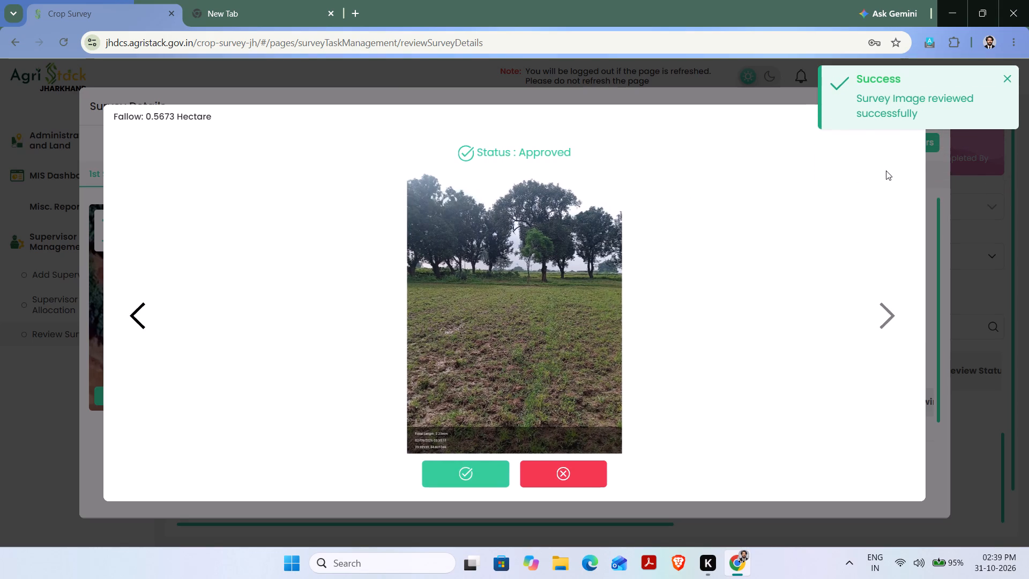
left_click(915, 113)
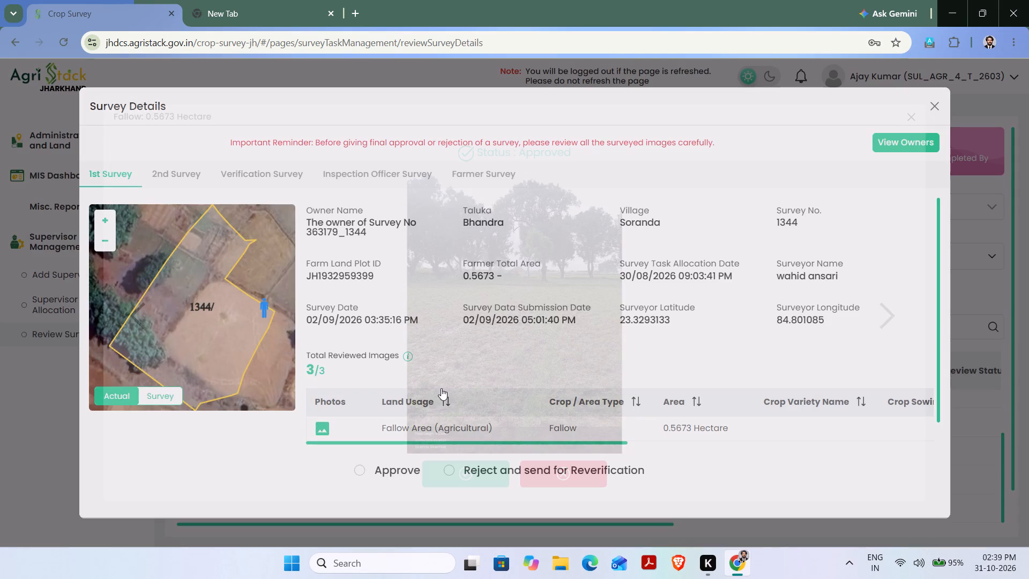
Mark survey 1344 as Approve, save the review and close its survey details.
scroll(441, 388, "down", 1)
left_click(402, 400)
left_click(481, 447)
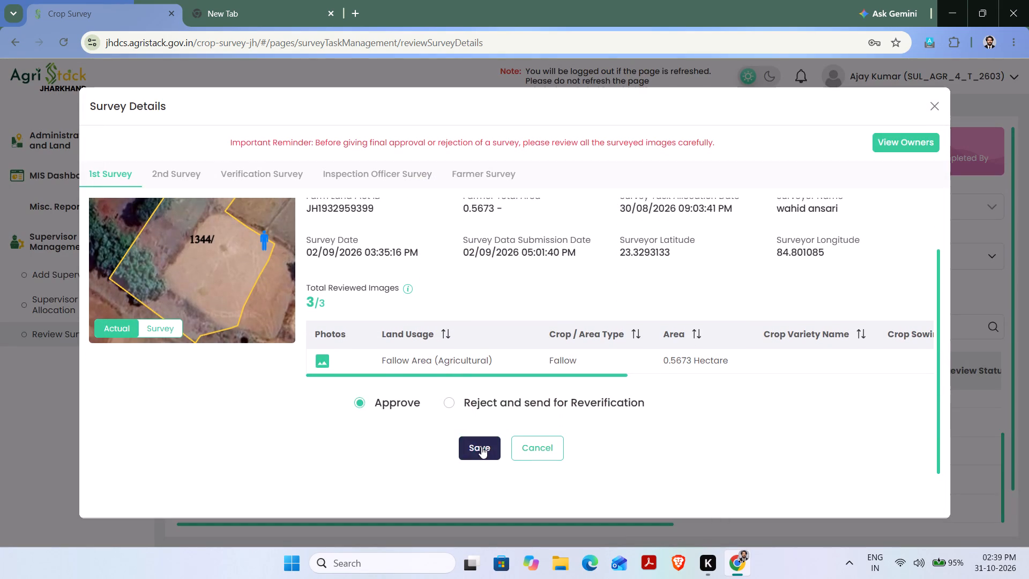
left_click(539, 329)
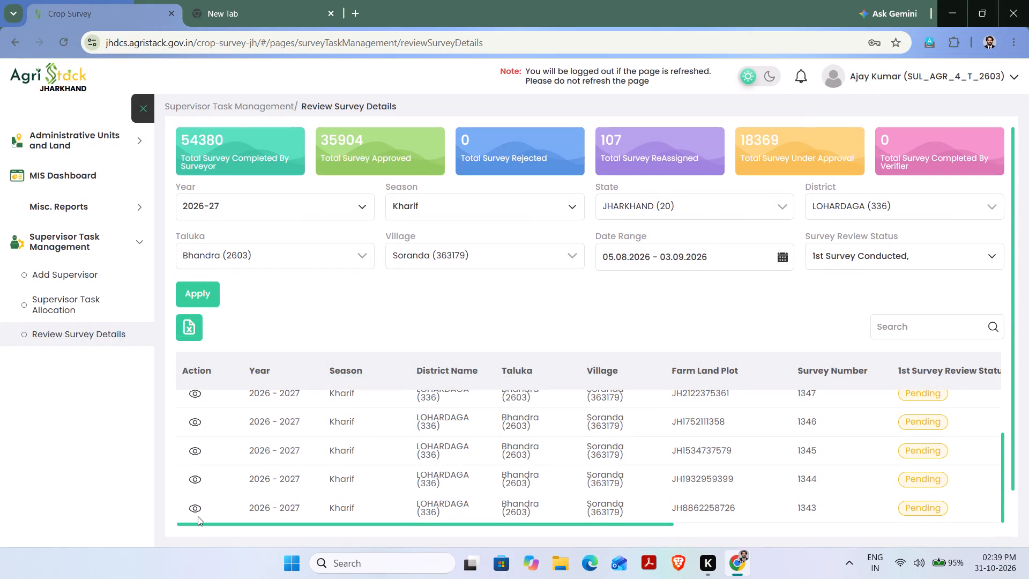
Open the details of survey number 1343, approve the three farm images of its Fallow entry, and close the image viewer.
left_click(195, 506)
left_click(327, 428)
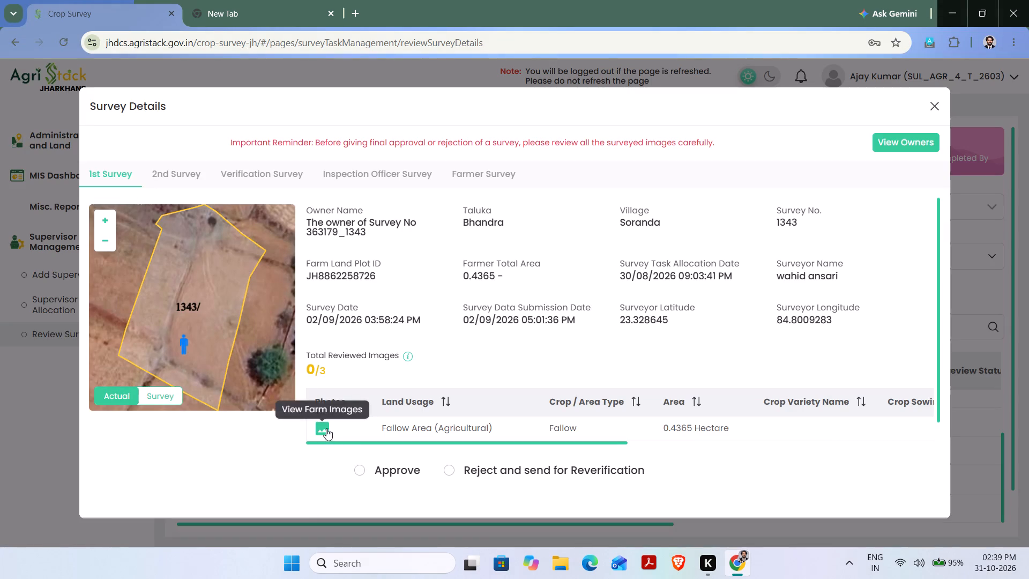
left_click(427, 471)
left_click_drag(514, 407, 444, 417)
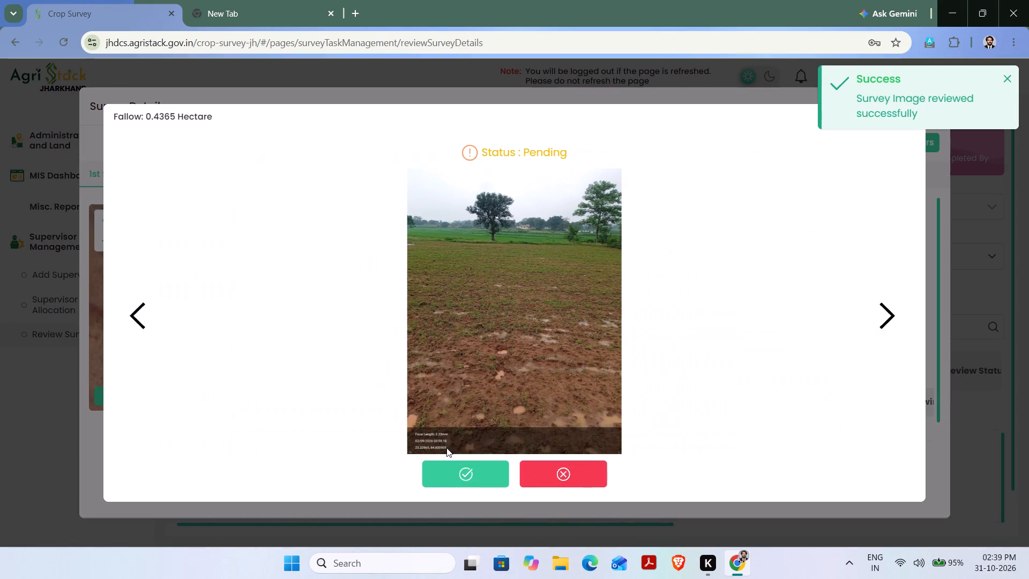
left_click(452, 471)
left_click_drag(519, 390, 471, 400)
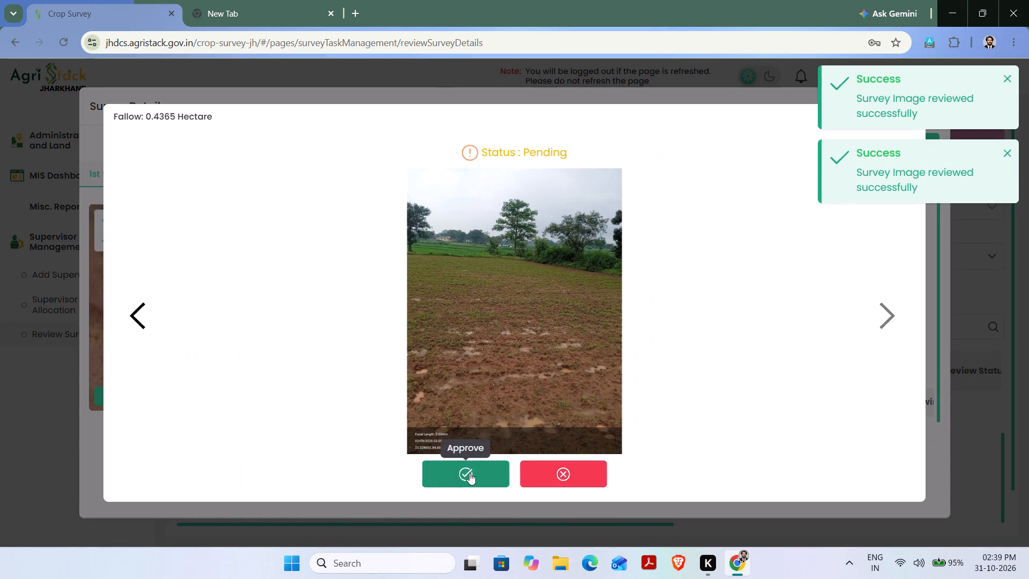
left_click(468, 470)
left_click_drag(530, 381, 508, 382)
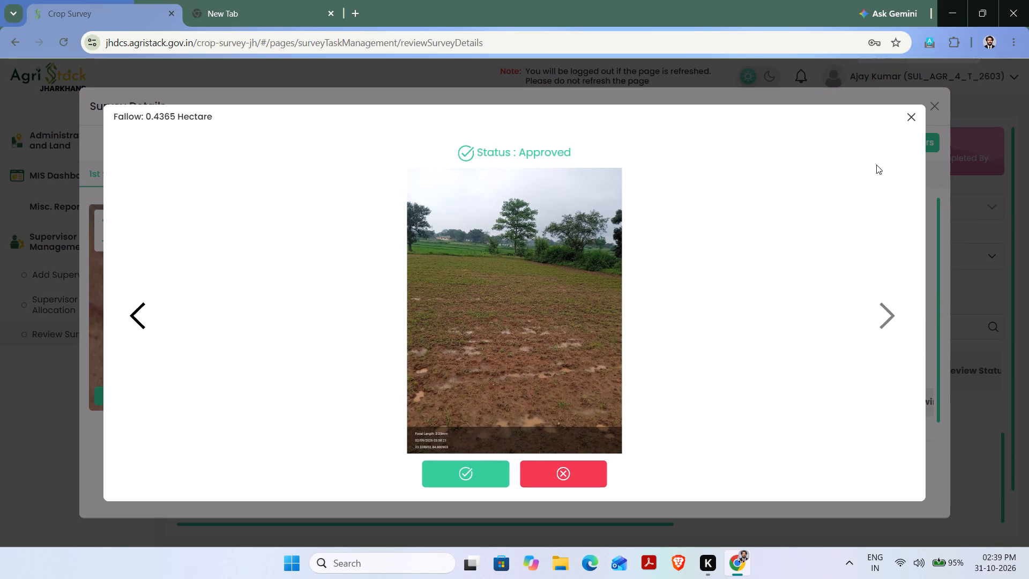
left_click(910, 121)
Mark survey 1343 as Approve, save the review and close its survey details.
scroll(433, 457, "down", 1)
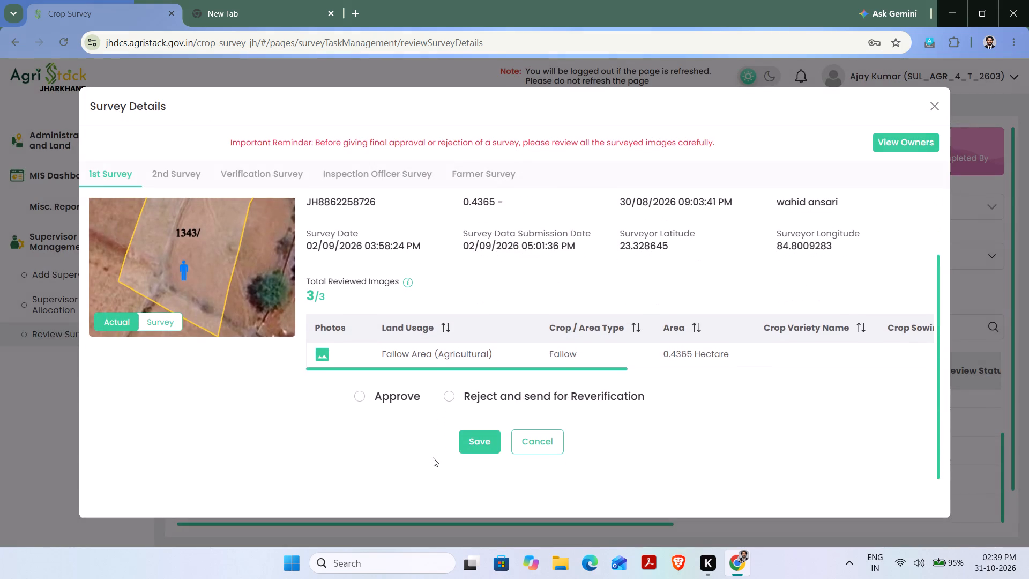
left_click(402, 394)
left_click(477, 441)
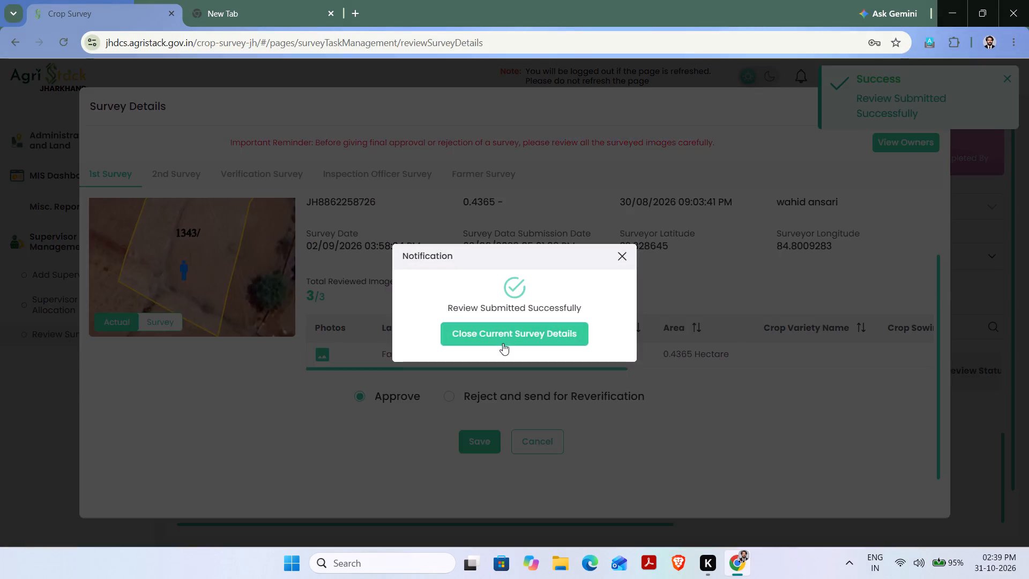
left_click(503, 342)
Reapply the current survey filters to refresh the list of pending Soranda surveys.
scroll(332, 449, "down", 3)
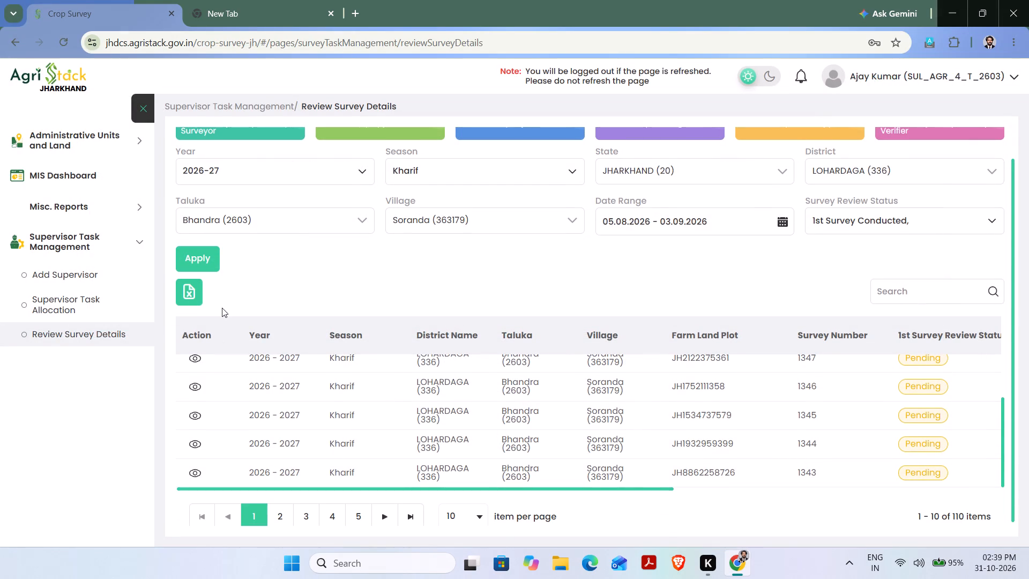
left_click(212, 258)
Open the details of survey number 1342, approve the three farm images of its Fallow entry, and close the image viewer.
scroll(257, 377, "up", 2)
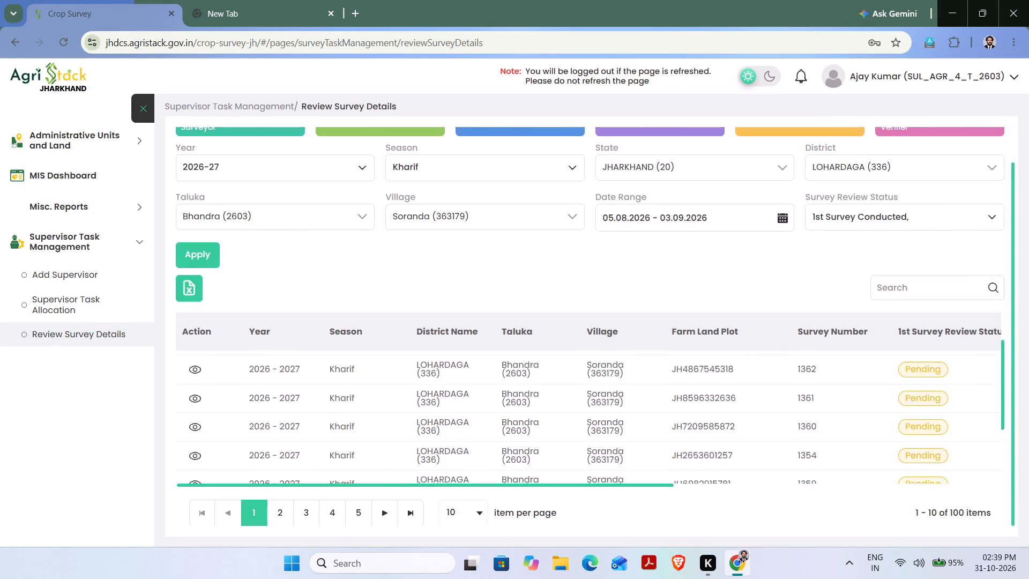
scroll(257, 377, "up", 4)
left_click(192, 365)
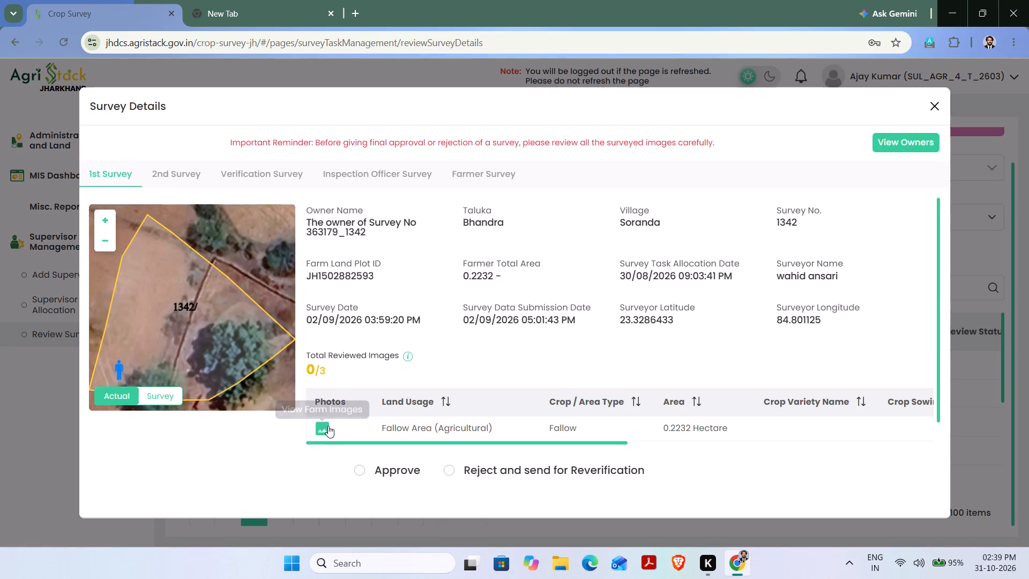
left_click(322, 428)
left_click(426, 482)
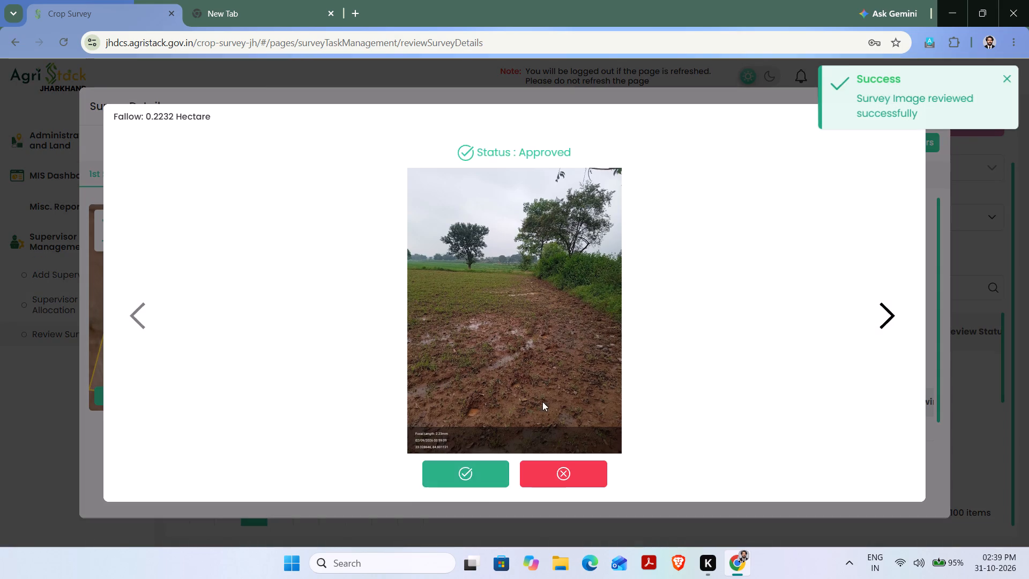
left_click_drag(534, 398, 446, 415)
left_click(459, 478)
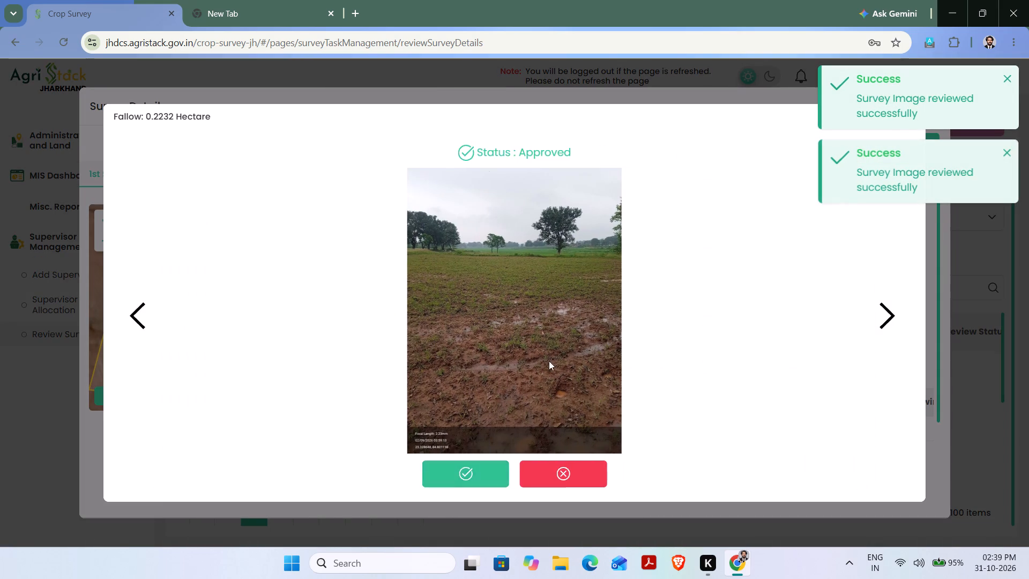
left_click_drag(542, 361, 494, 374)
left_click(490, 472)
left_click_drag(557, 390, 518, 385)
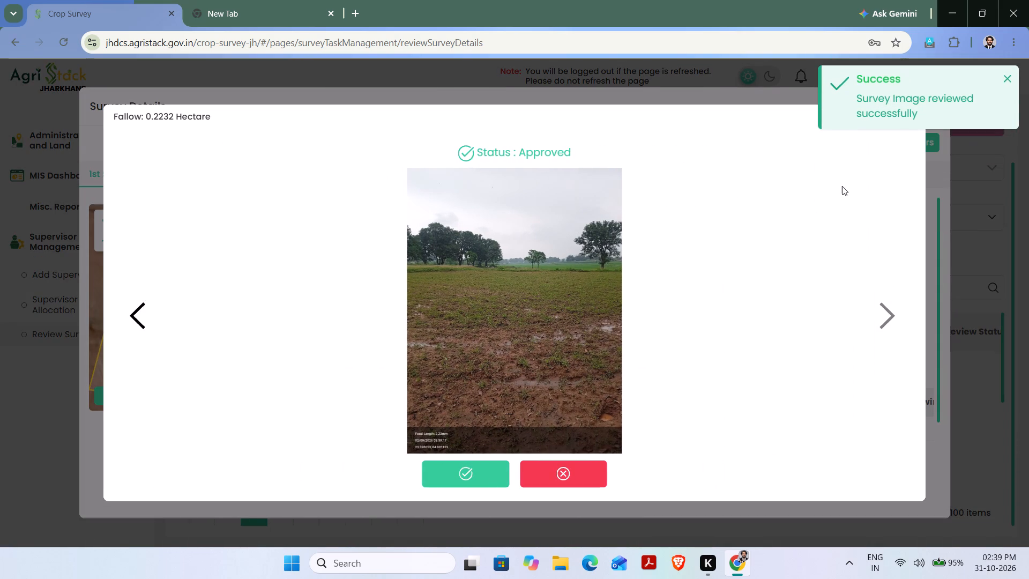
left_click(910, 112)
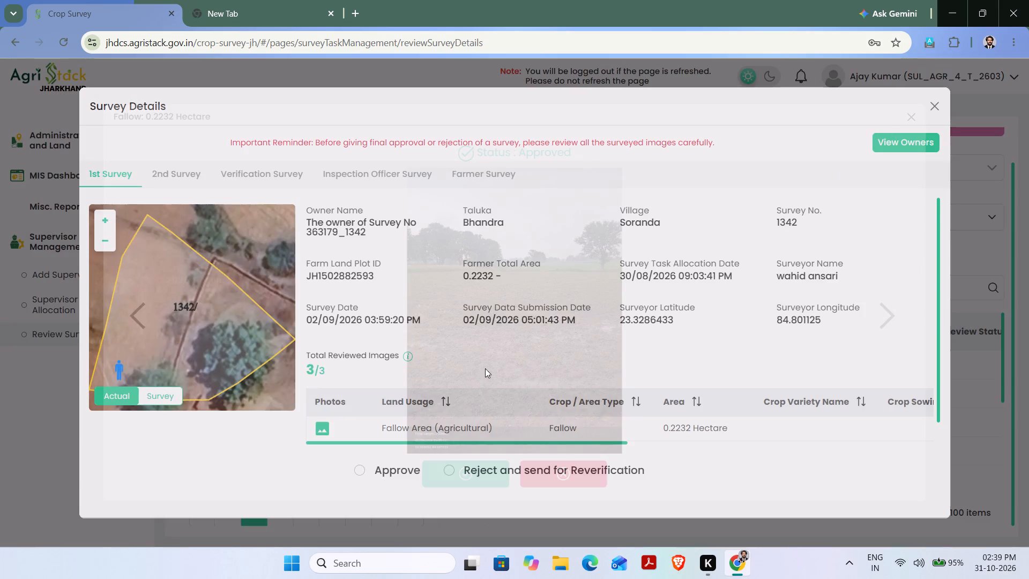
Mark survey 1342 as Approve, save the review and close its survey details.
scroll(469, 374, "down", 2)
left_click(408, 377)
left_click(475, 432)
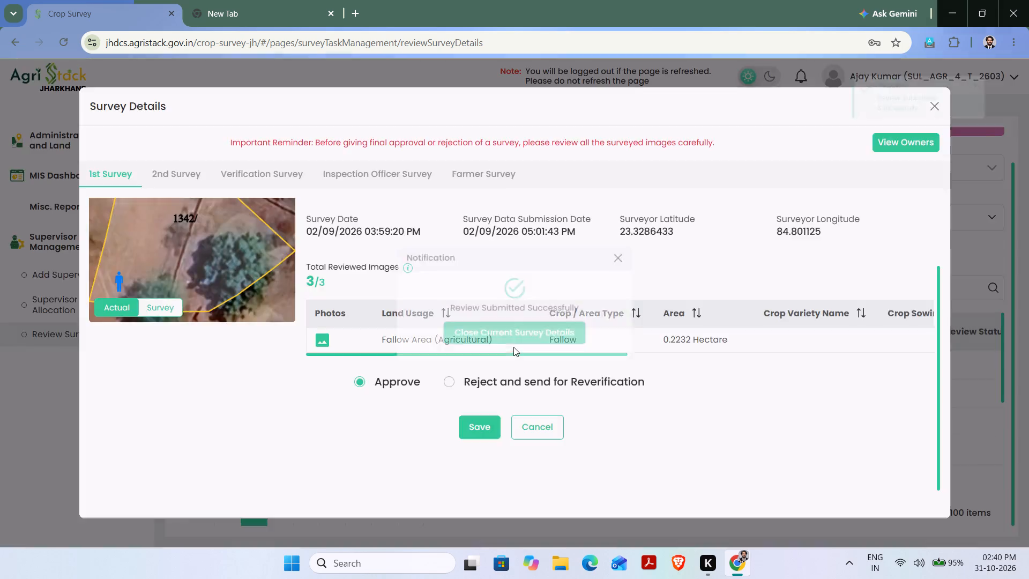
left_click(513, 340)
Open the details of survey number 1363, approve the three farm images of its मक्का crop entry, and close the image viewer.
left_click(197, 392)
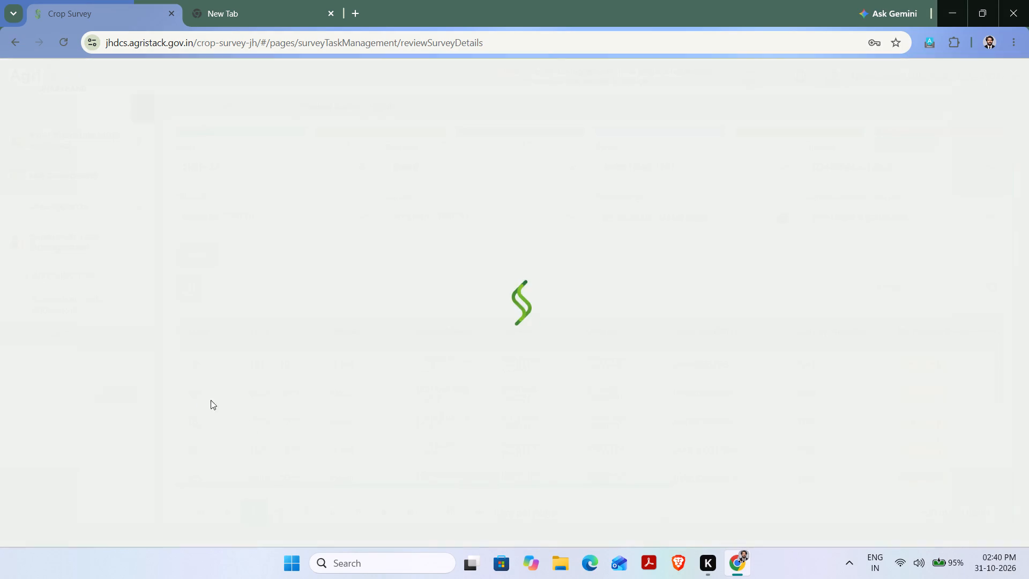
left_click(324, 433)
left_click(438, 469)
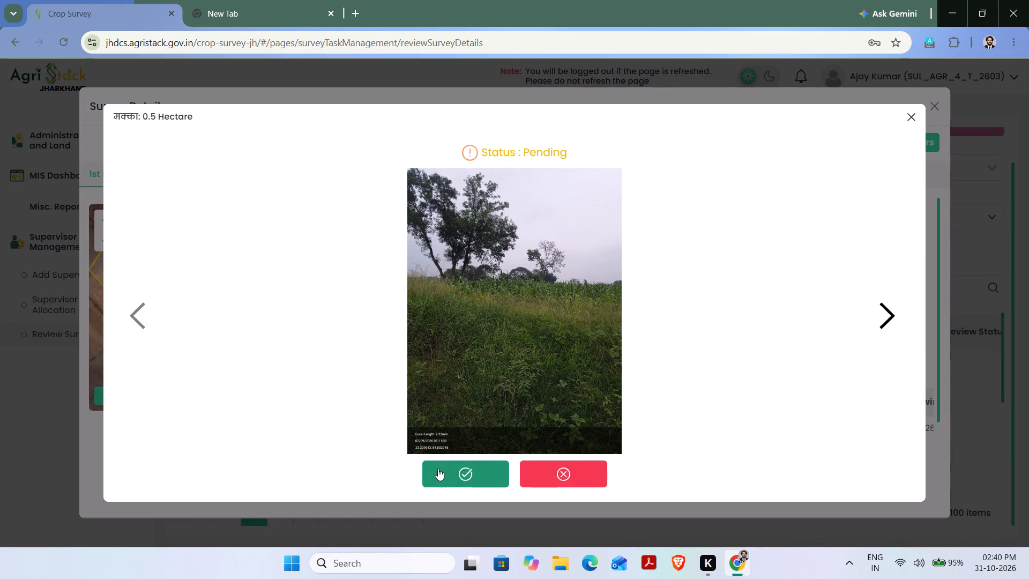
left_click_drag(553, 380, 487, 381)
left_click(479, 469)
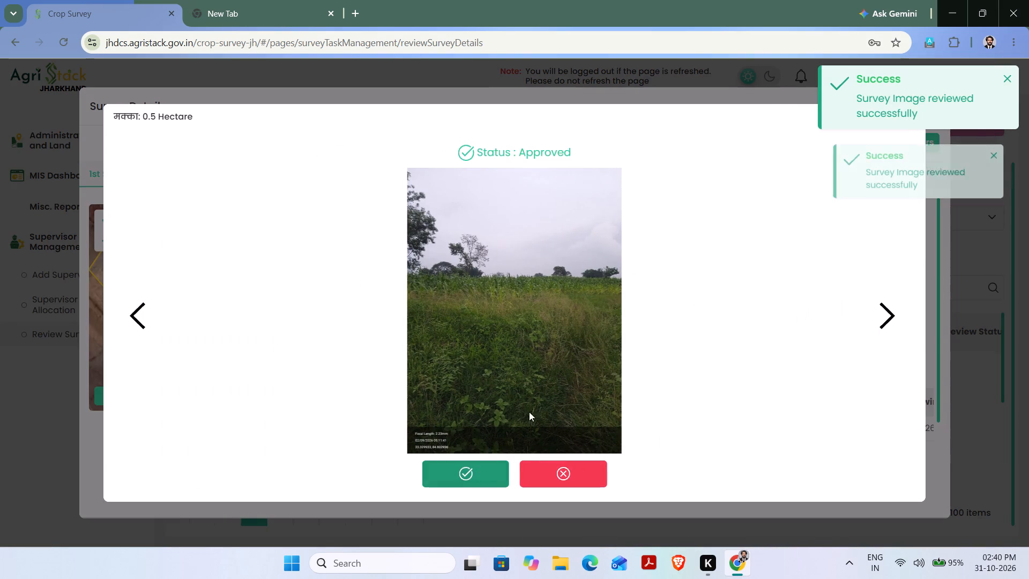
left_click_drag(565, 379, 481, 391)
left_click(477, 470)
left_click_drag(551, 375, 518, 374)
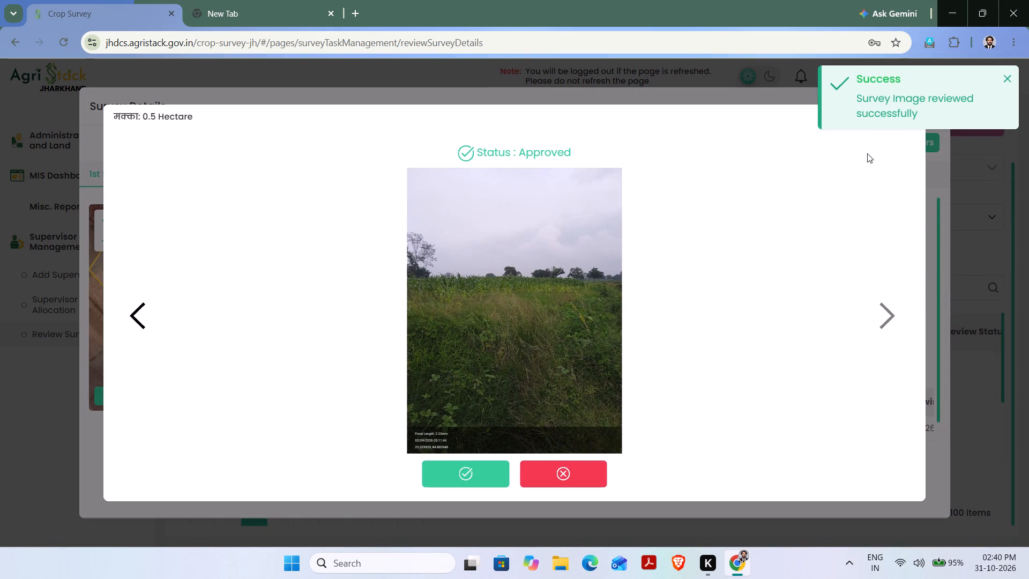
left_click(911, 116)
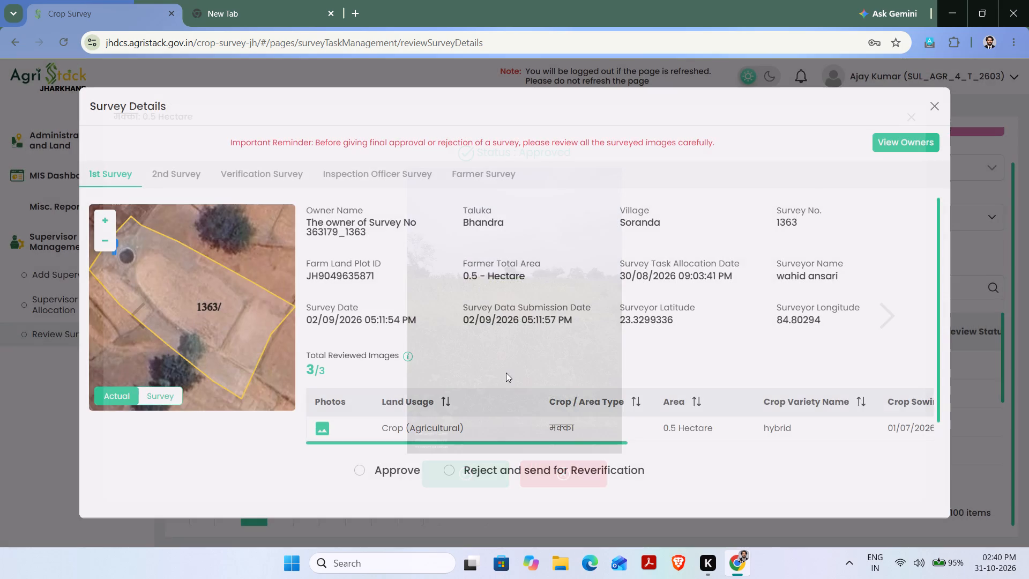
Mark survey 1363 as Approve, save the review and close its survey details.
scroll(506, 373, "down", 1)
left_click(383, 383)
left_click(480, 425)
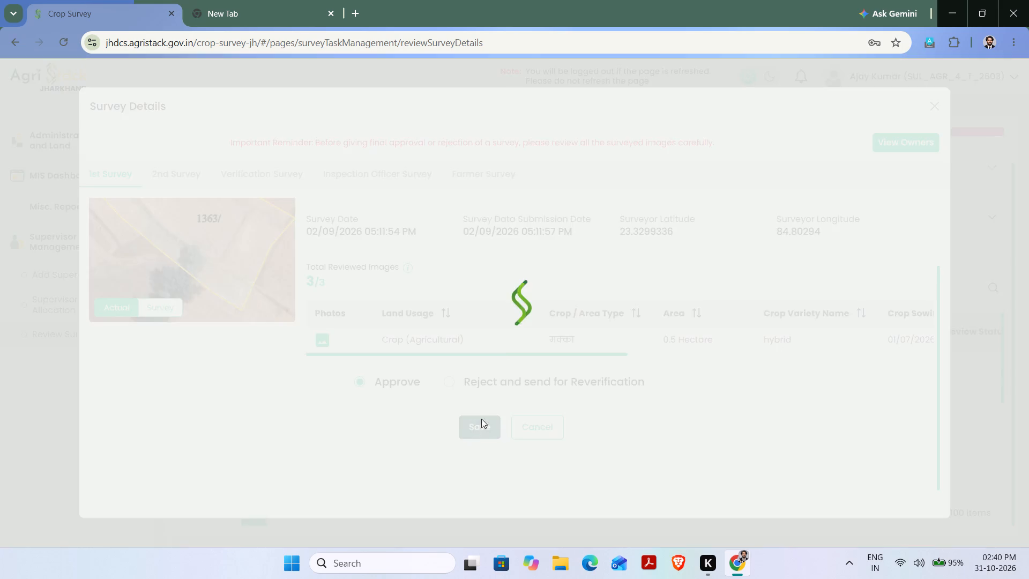
left_click(509, 329)
Open the details of survey number 1362, approve the three farm images of its चावल crop entry, and close the image viewer.
left_click(195, 420)
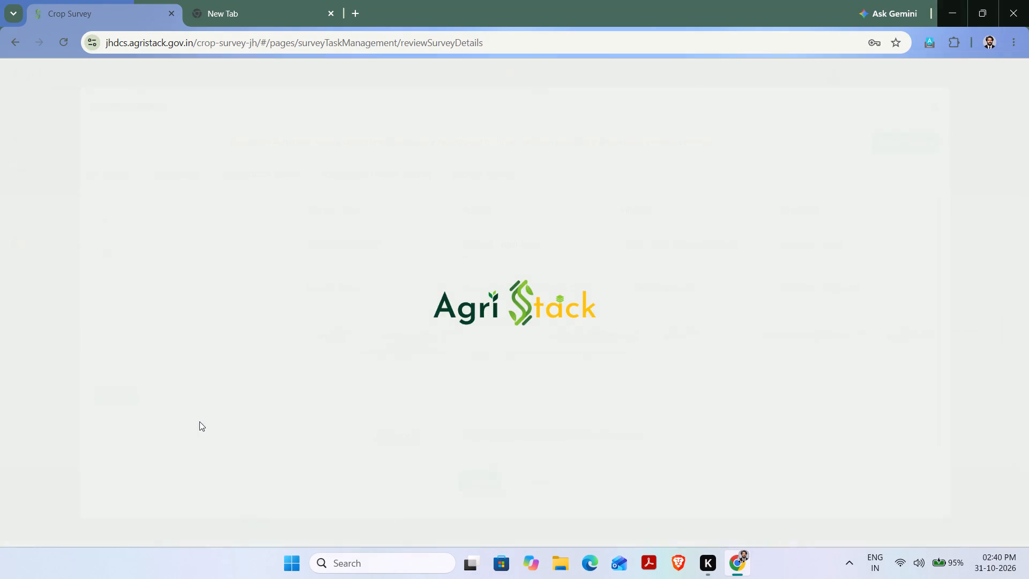
left_click(323, 429)
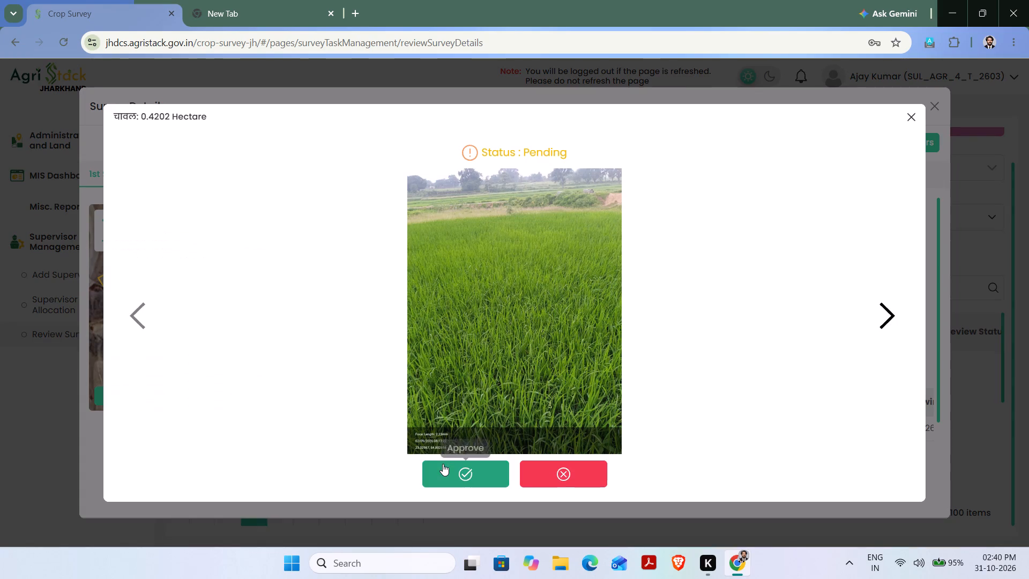
left_click(443, 464)
left_click_drag(527, 412, 454, 414)
left_click(469, 468)
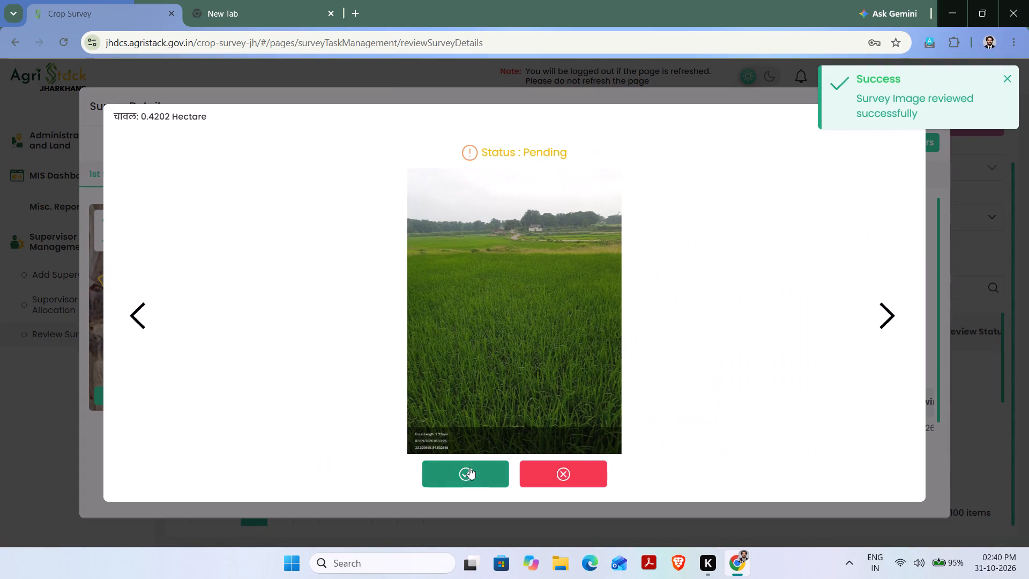
left_click_drag(521, 426, 459, 423)
left_click(463, 469)
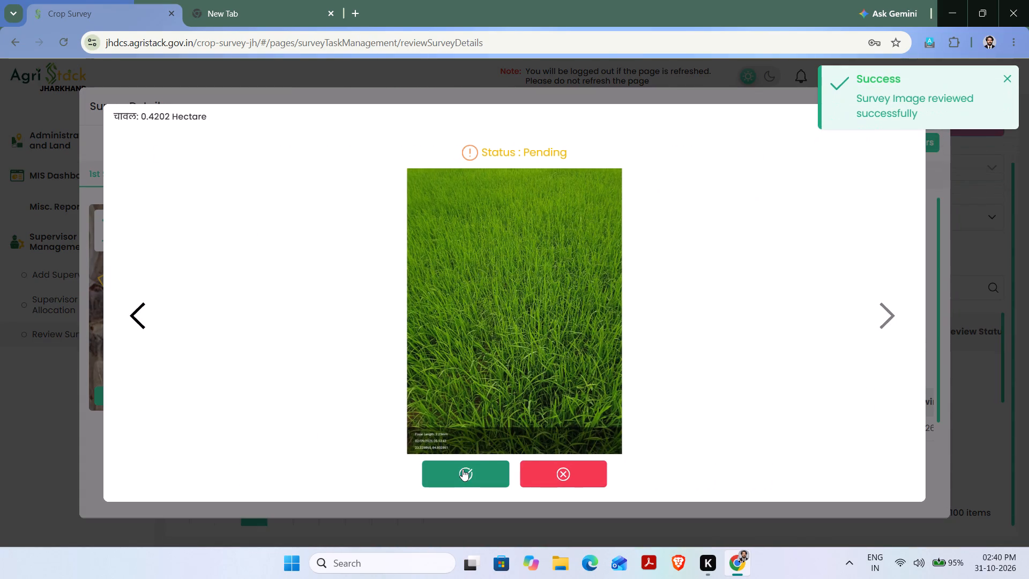
left_click_drag(537, 404, 505, 403)
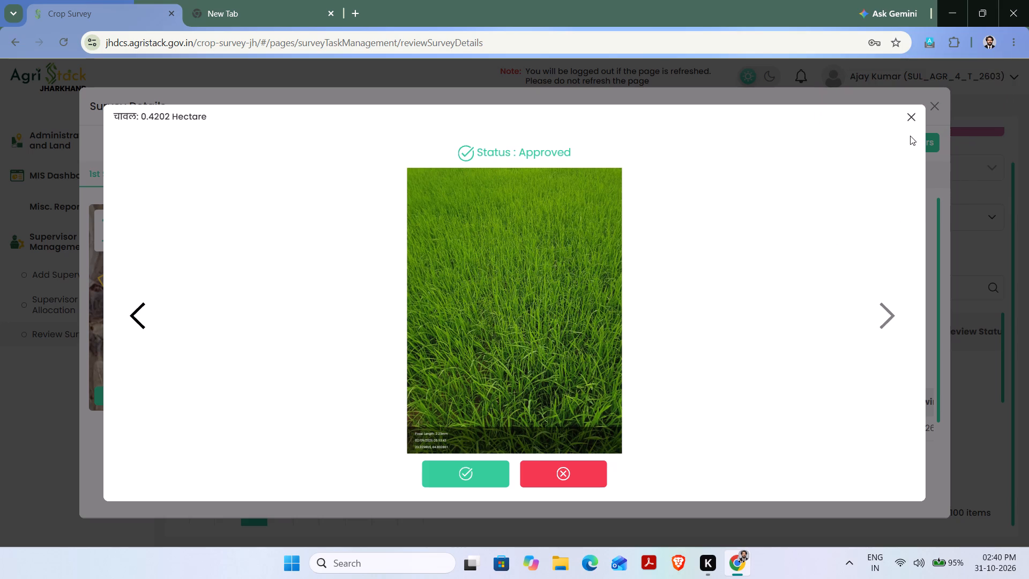
left_click(912, 115)
Mark survey 1362 as Approve, save the review and close its survey details.
scroll(582, 349, "down", 2)
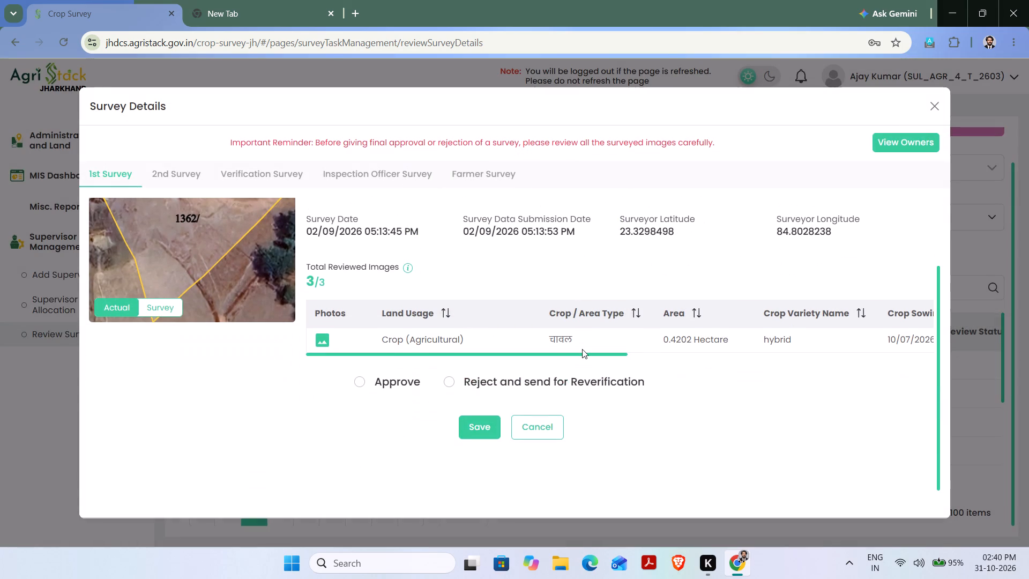
left_click(401, 377)
left_click(481, 422)
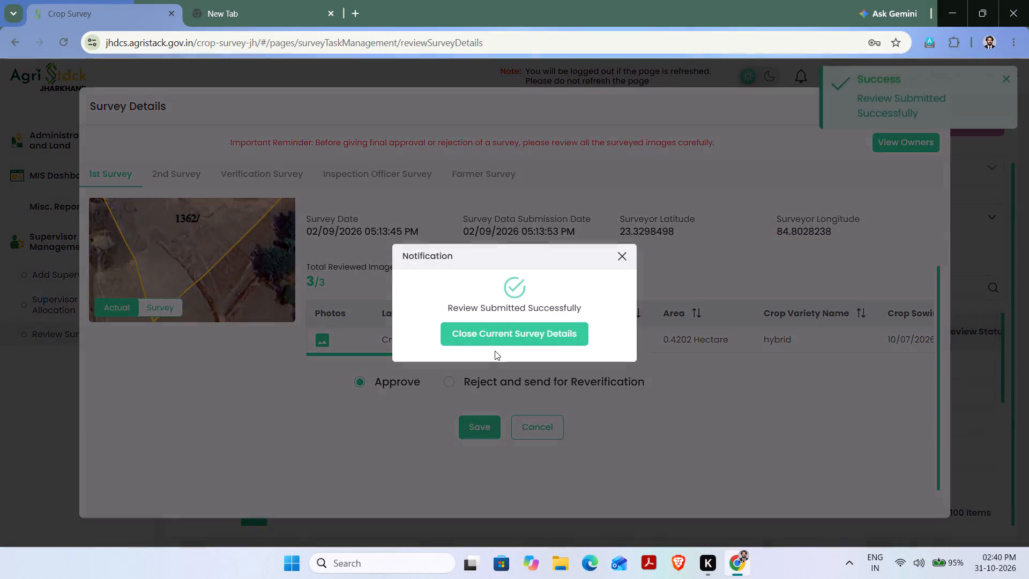
left_click(493, 334)
Open the details of survey number 1361, approve the three farm images of its चावल crop entry, and close the image viewer.
left_click(199, 453)
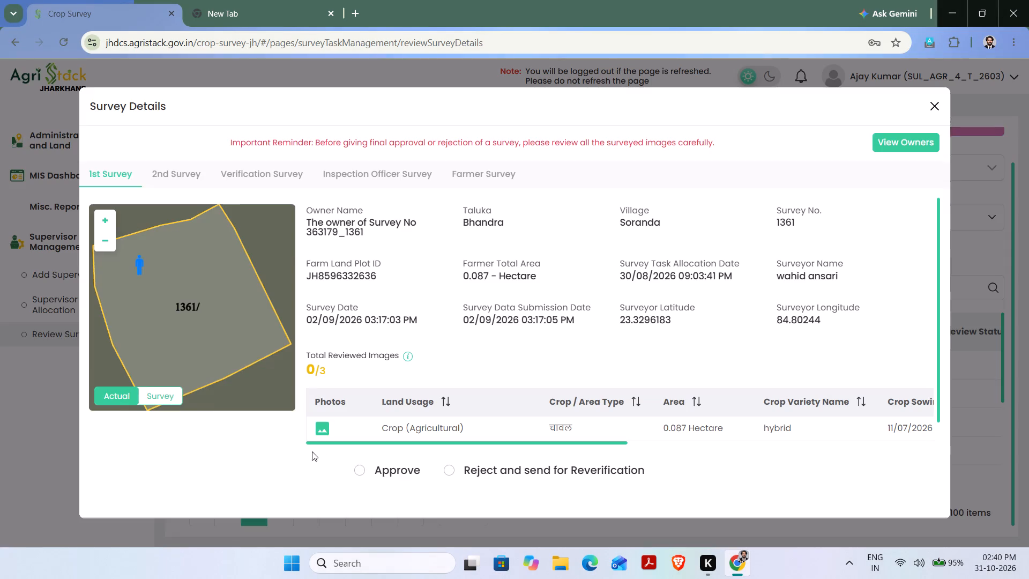
left_click(325, 427)
left_click(442, 469)
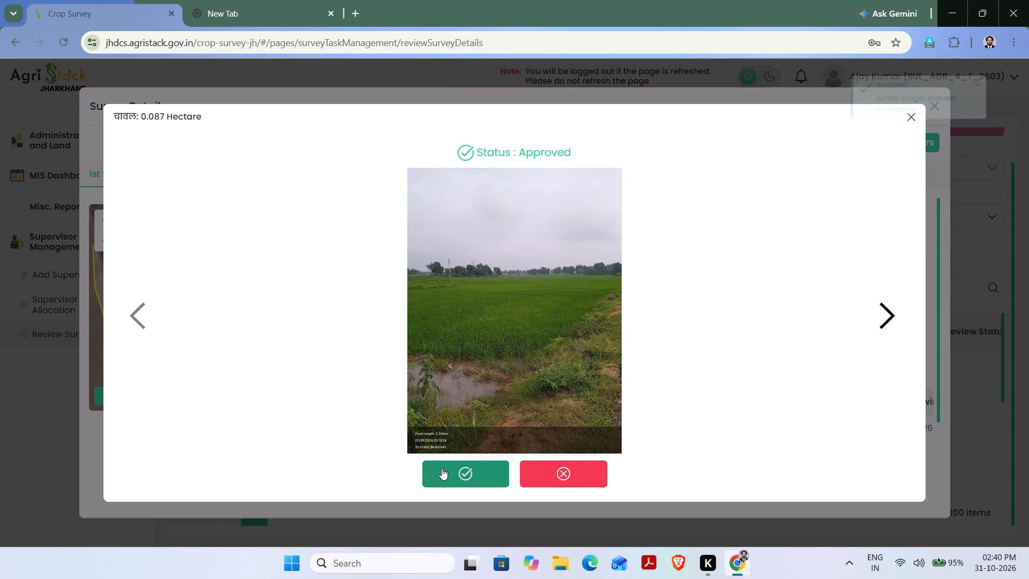
left_click_drag(542, 405, 460, 410)
left_click(481, 471)
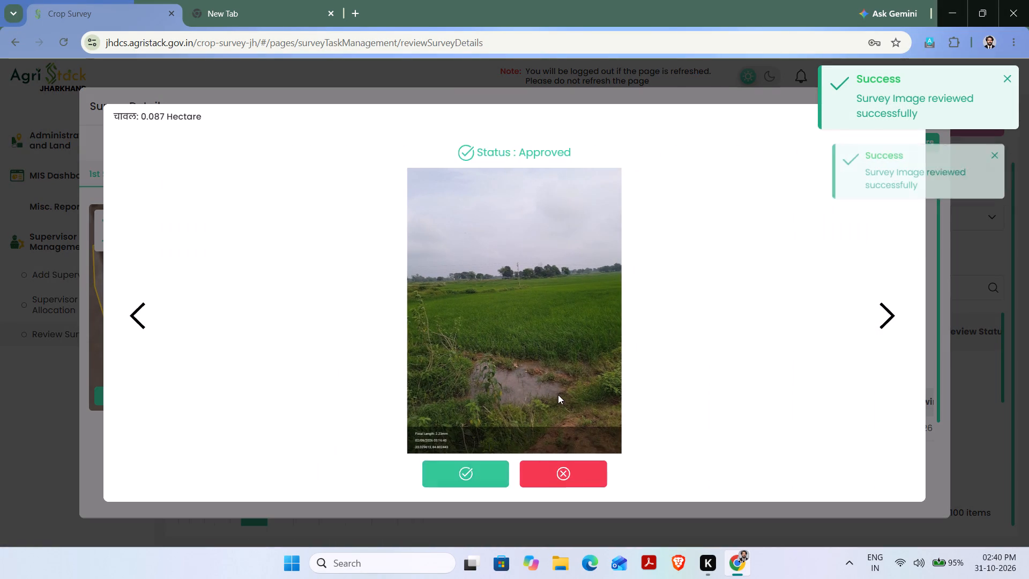
left_click_drag(553, 394, 494, 394)
left_click(475, 468)
left_click_drag(532, 390, 497, 388)
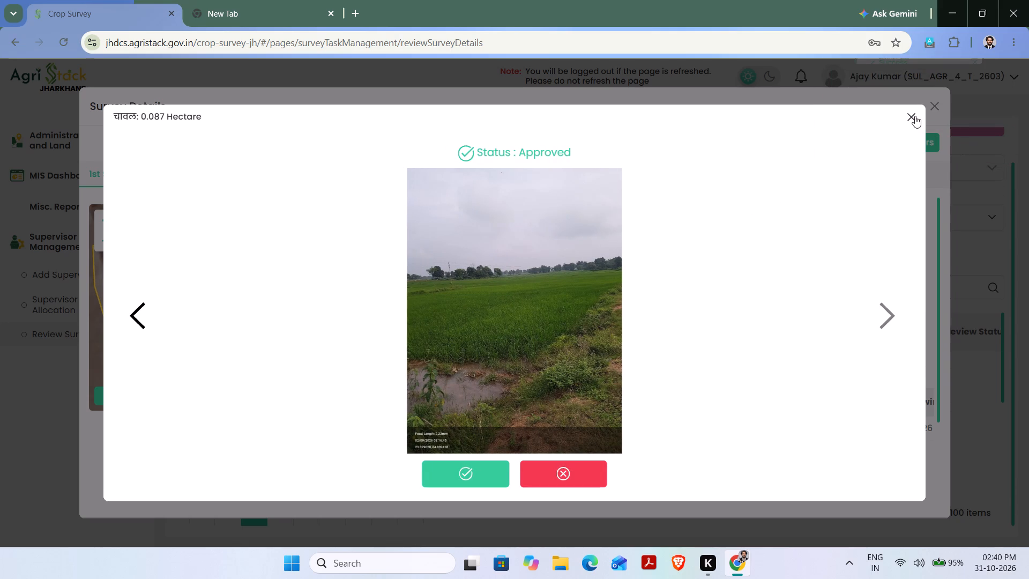
left_click(912, 114)
Mark survey 1361 as Approve, save the review and close its survey details.
scroll(609, 333, "down", 3)
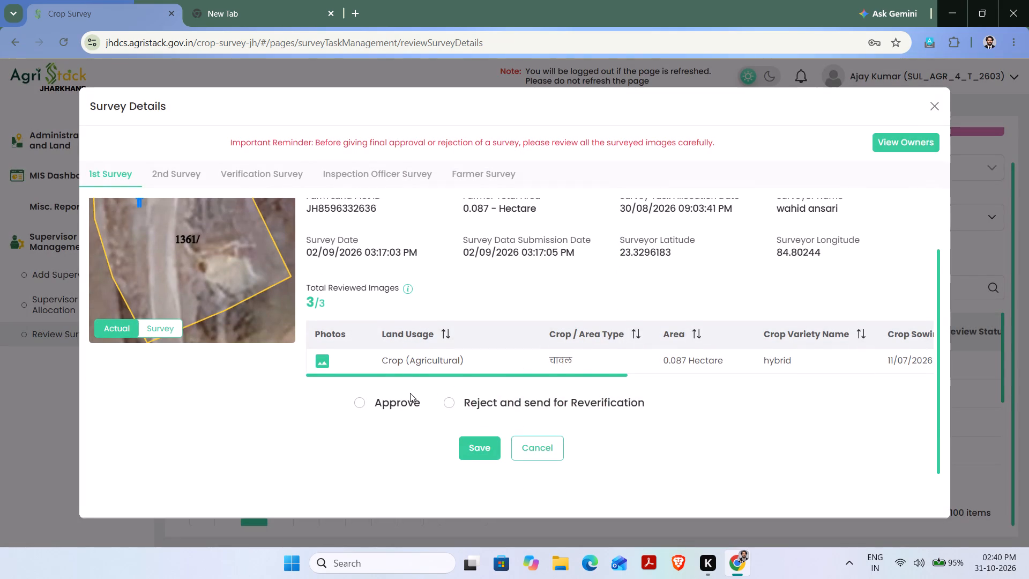
left_click(407, 384)
left_click(489, 430)
left_click(511, 329)
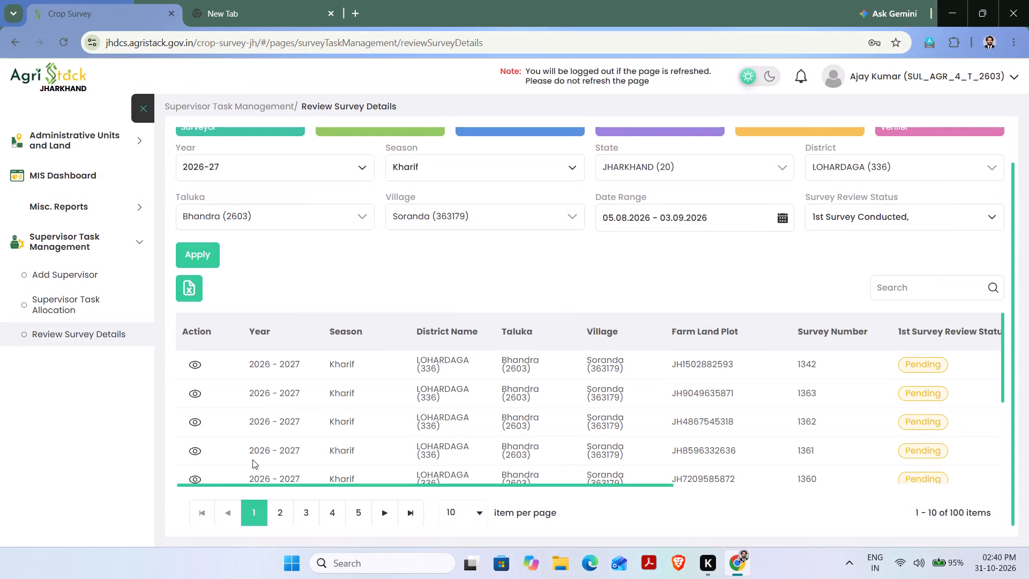
Open the details of survey number 1360, approve the three farm images of its चावल crop entry, and close the image viewer.
left_click(190, 476)
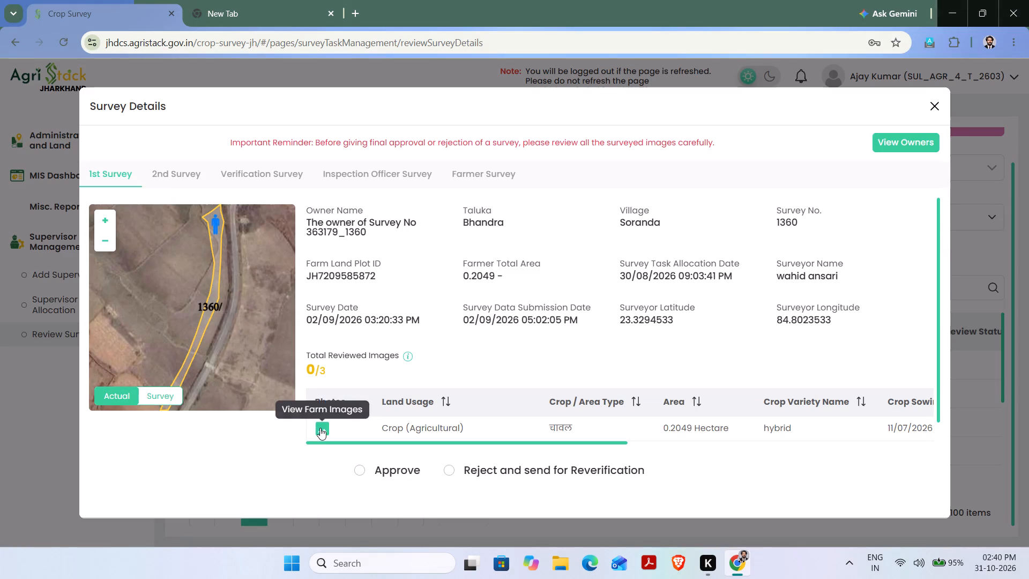
left_click(320, 428)
left_click(320, 423)
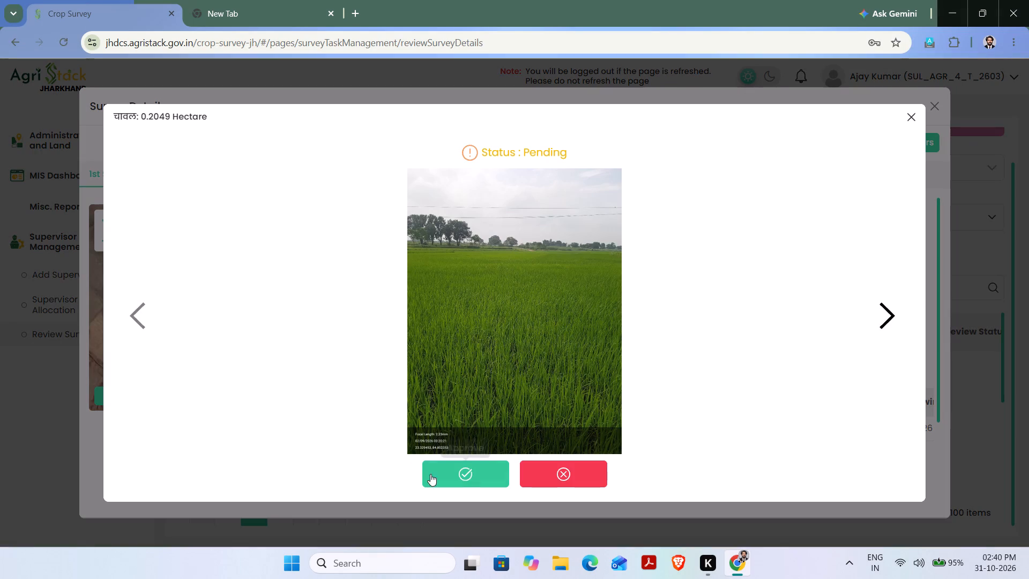
left_click(436, 476)
left_click_drag(521, 408, 445, 411)
left_click(462, 475)
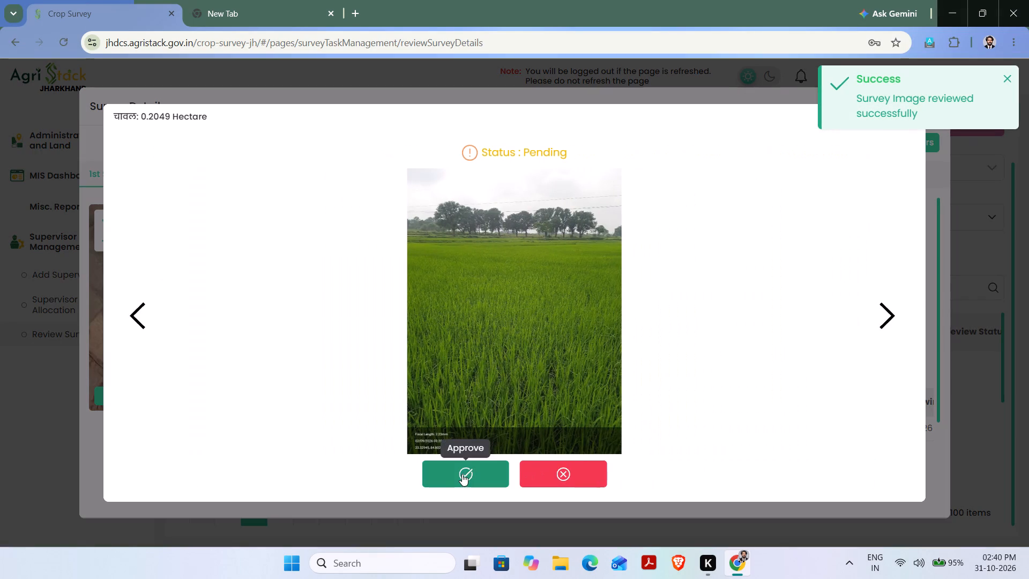
left_click_drag(540, 395, 466, 402)
left_click(471, 466)
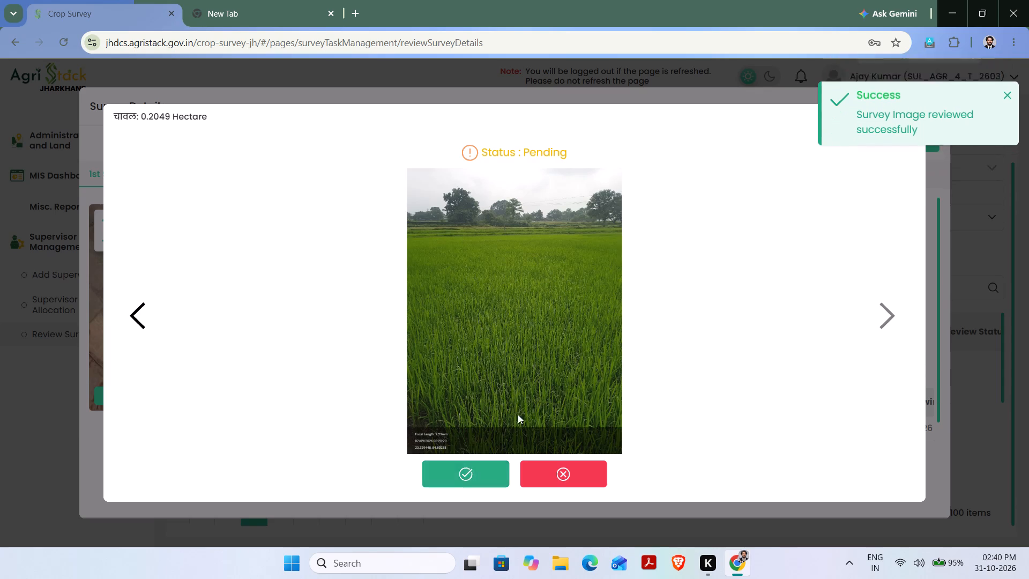
left_click_drag(550, 374, 497, 375)
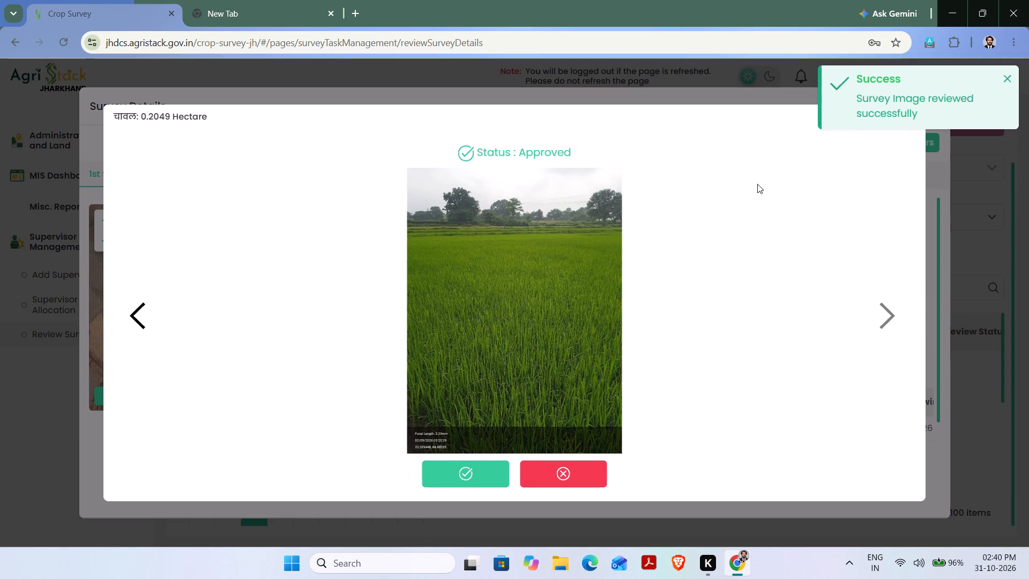
left_click(912, 121)
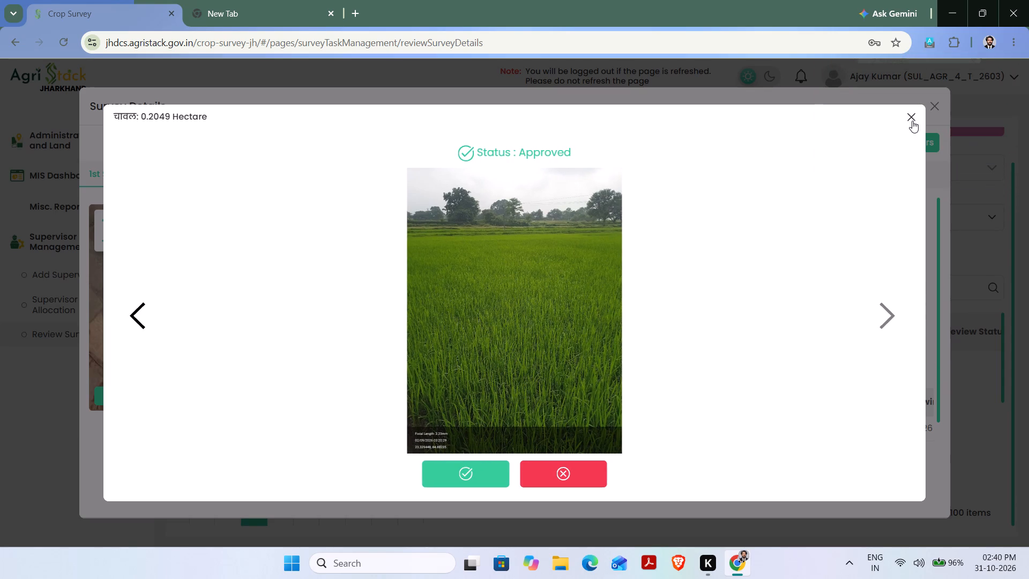
Mark survey 1360 as Approve, save the review and close its survey details.
scroll(501, 348, "down", 2)
left_click(384, 380)
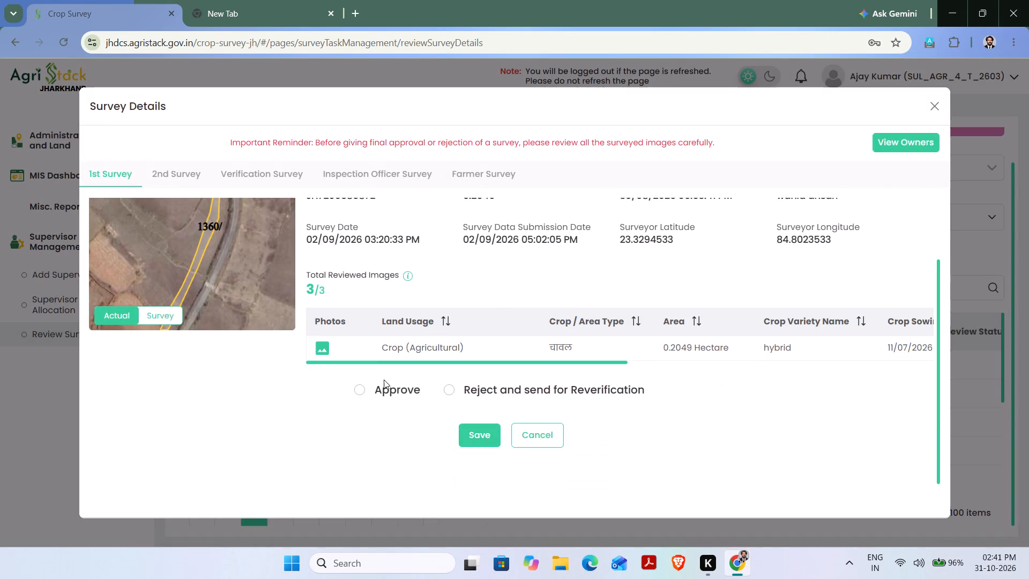
left_click(468, 415)
left_click(484, 332)
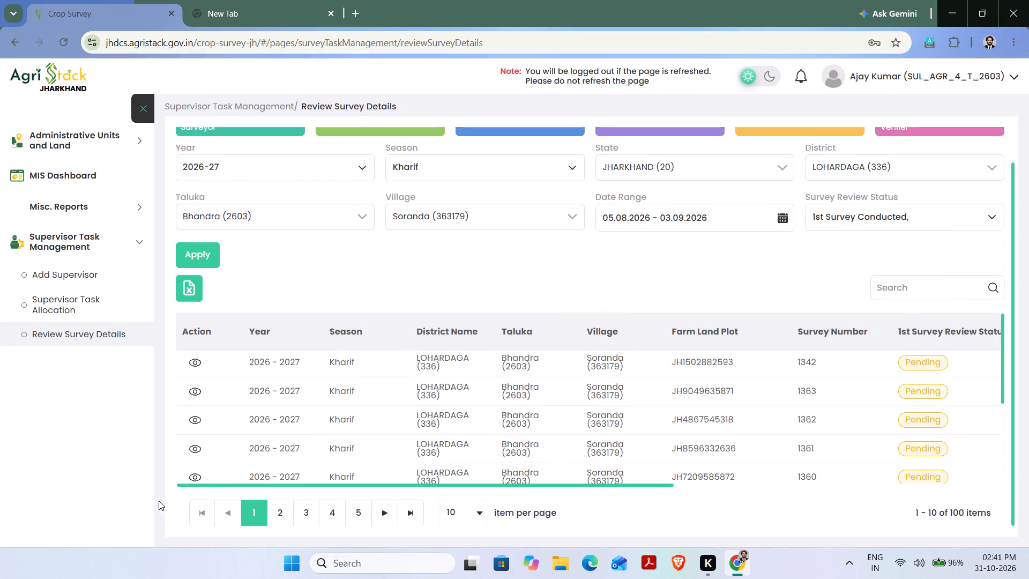
left_click(199, 472)
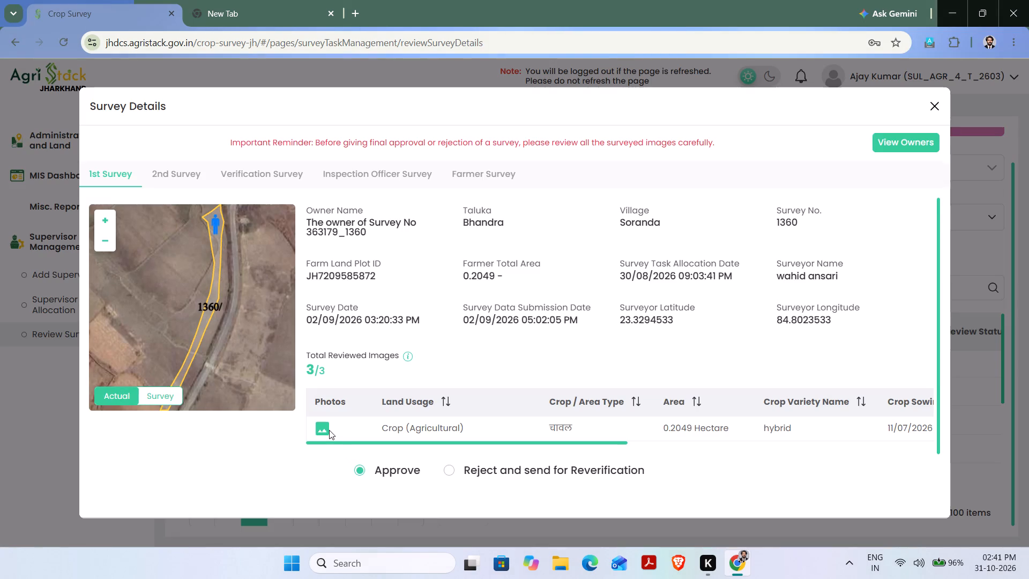
left_click(935, 103)
Open the details of survey number 1354, approve the three farm images of its बाँस crop entry, and close the image viewer.
scroll(326, 457, "down", 1)
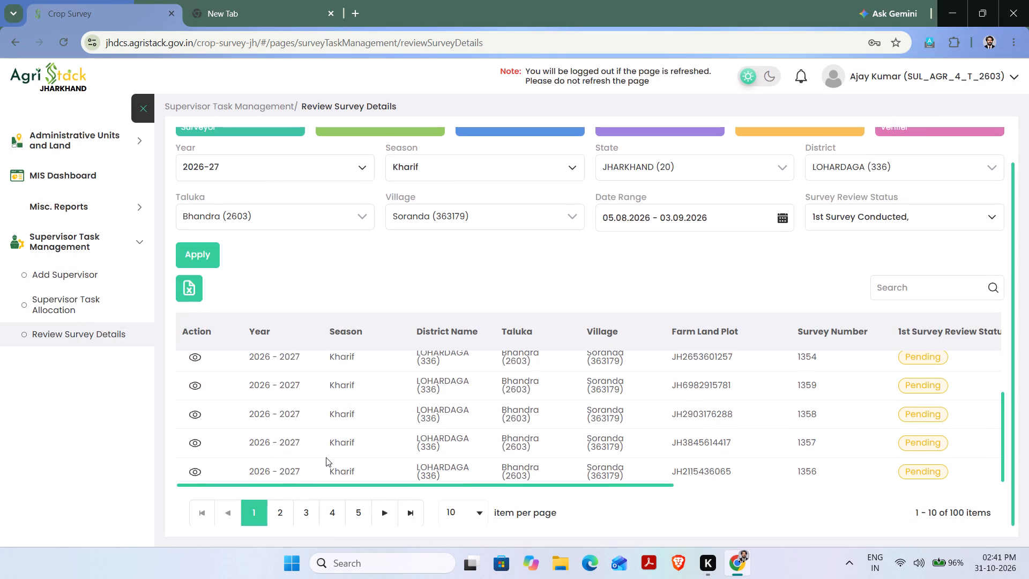
scroll(326, 457, "down", 2)
left_click(198, 355)
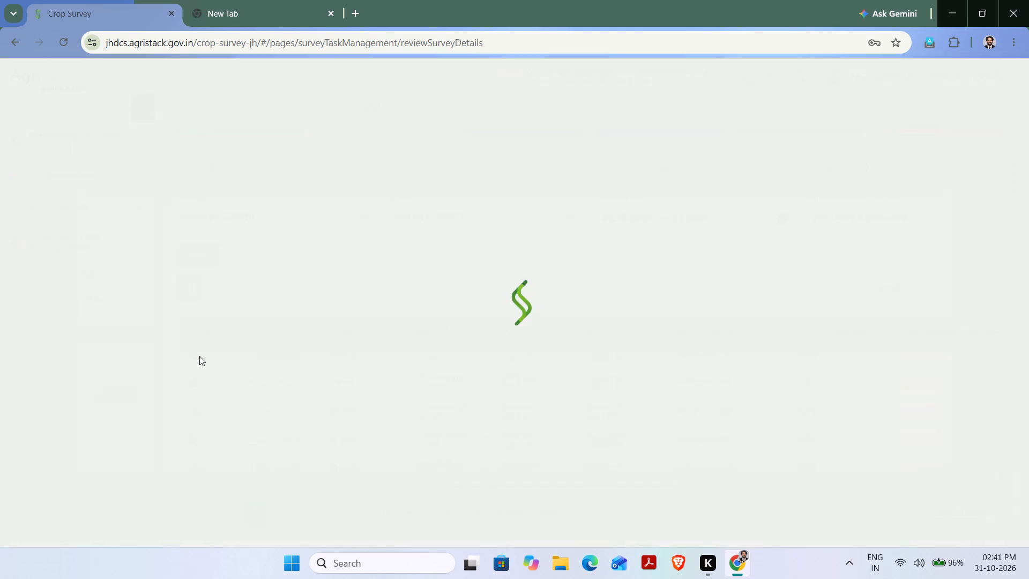
left_click(321, 430)
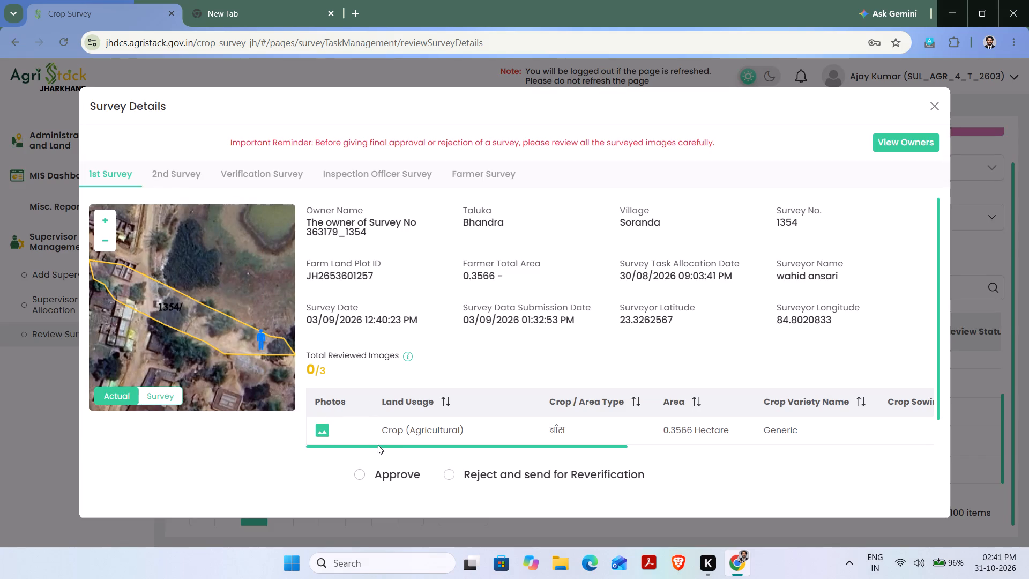
left_click(324, 426)
left_click(441, 474)
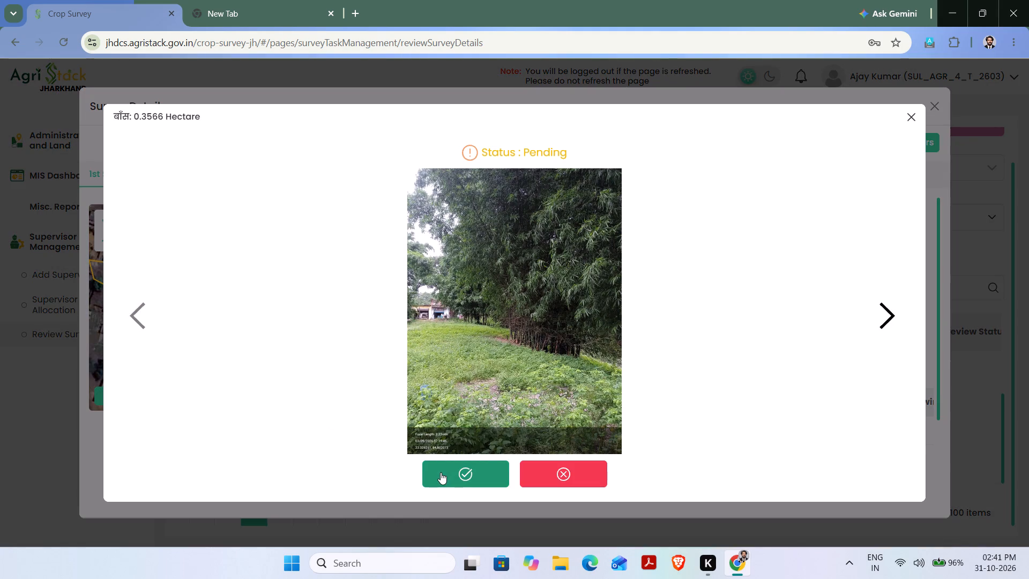
left_click_drag(524, 407, 438, 417)
left_click(468, 466)
left_click_drag(545, 392, 479, 397)
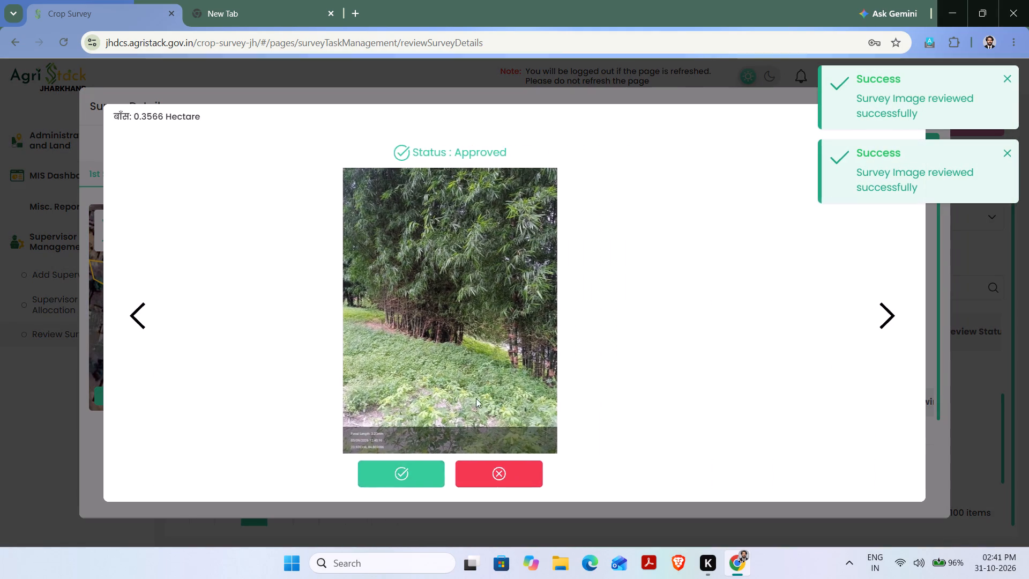
left_click(487, 462)
left_click_drag(571, 325, 524, 328)
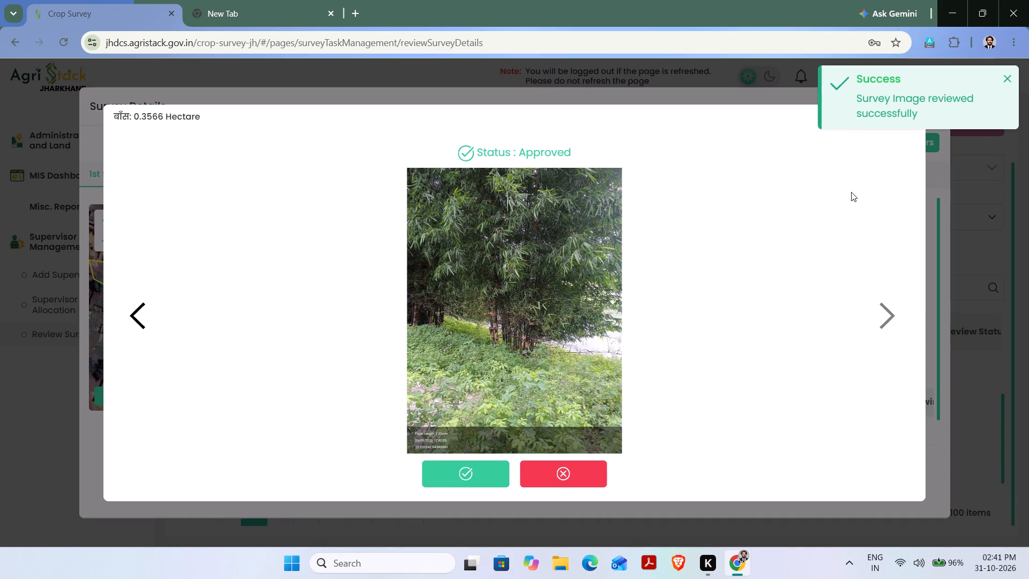
left_click(914, 112)
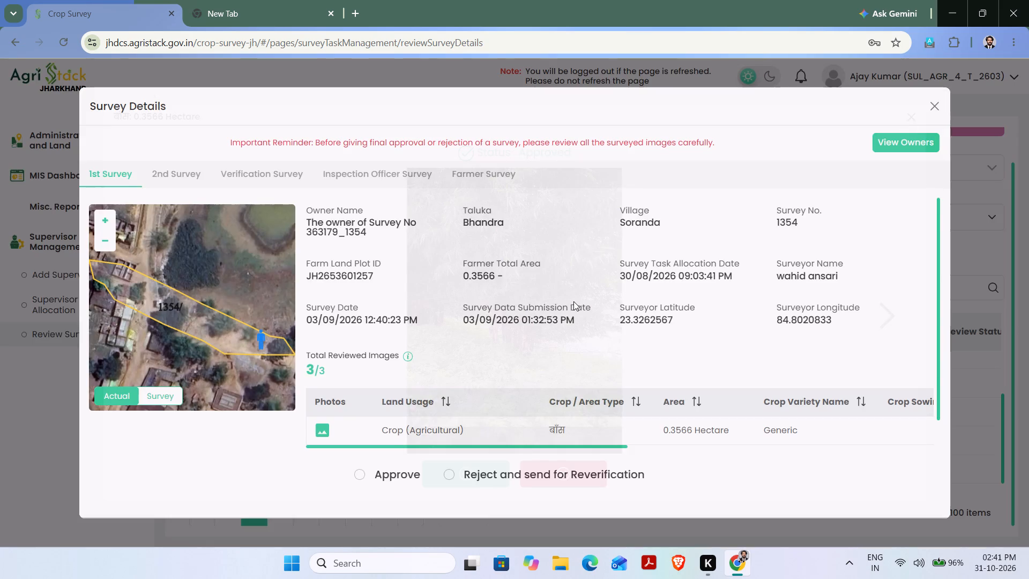
Mark survey 1354 as Approve, save the review and close its survey details.
scroll(573, 301, "down", 2)
left_click(400, 380)
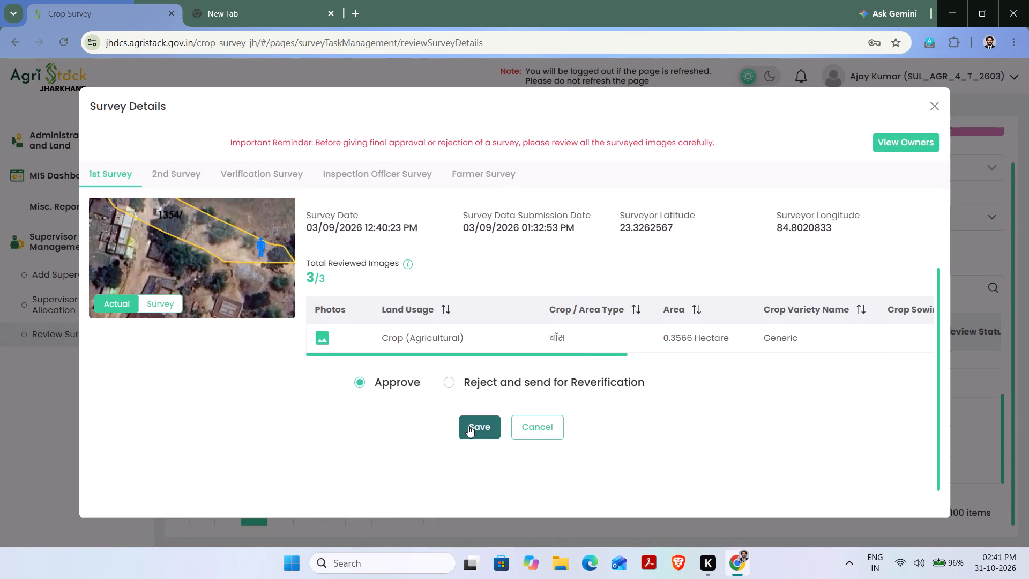
left_click(468, 426)
left_click(524, 325)
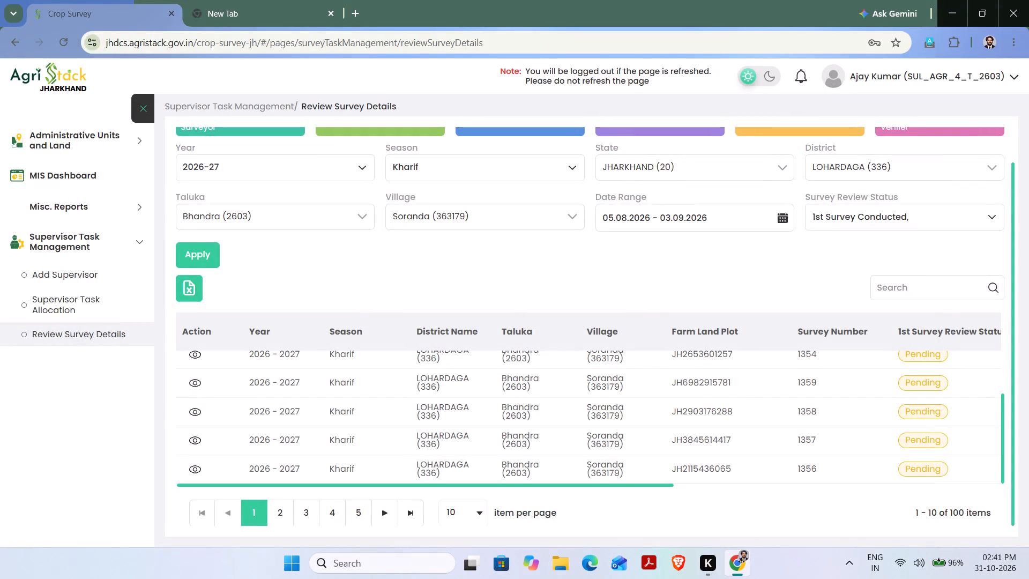
Open the details of survey number 1359, approve the three farm images of its चावल crop entry, and close the image viewer.
left_click(197, 383)
left_click(320, 433)
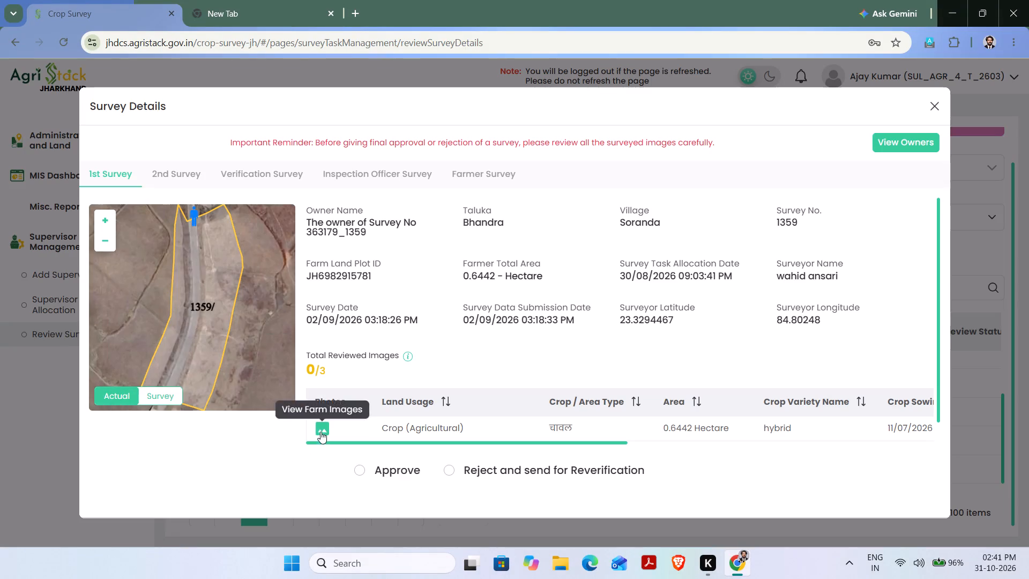
left_click(448, 466)
left_click_drag(528, 409, 447, 411)
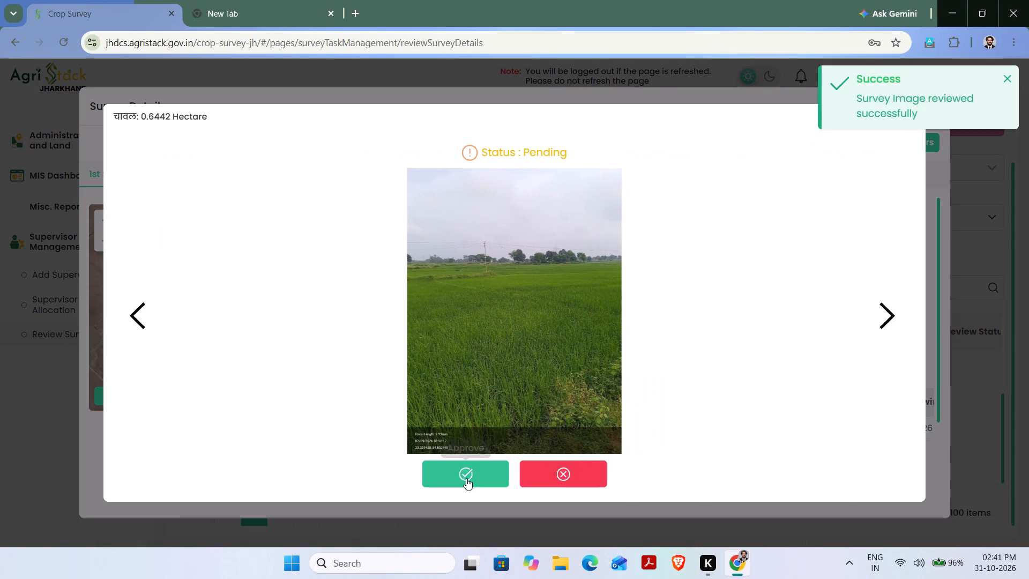
left_click(465, 476)
left_click_drag(540, 398, 472, 399)
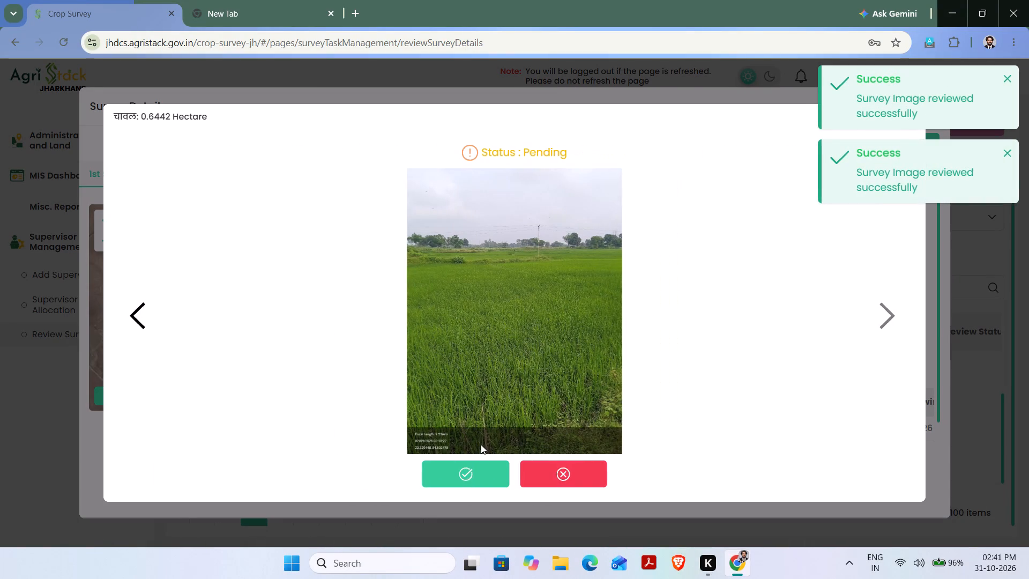
left_click(489, 466)
left_click_drag(553, 402, 523, 403)
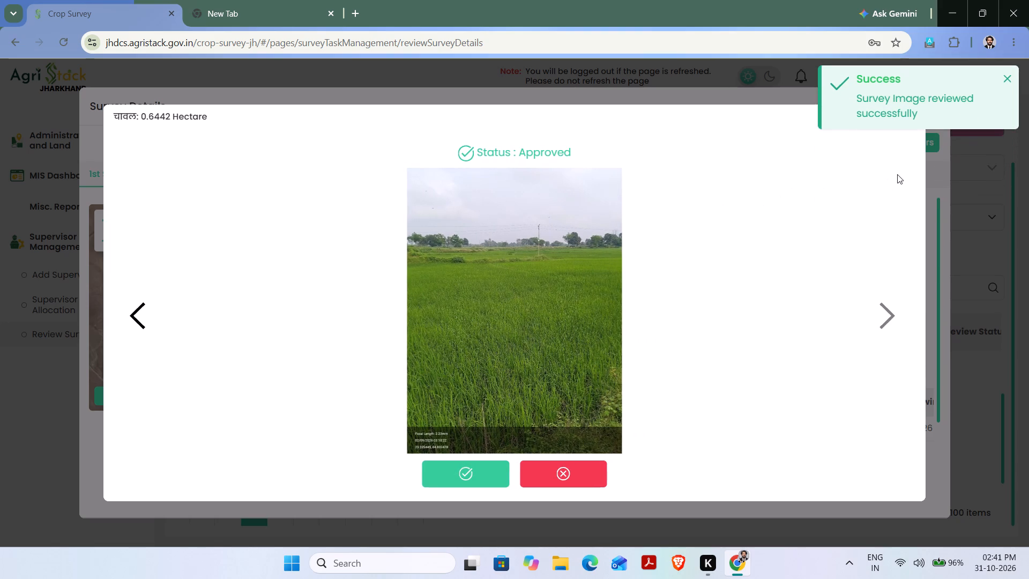
left_click(911, 116)
Mark survey 1359 as Approve, save the review and close its survey details.
scroll(551, 339, "down", 2)
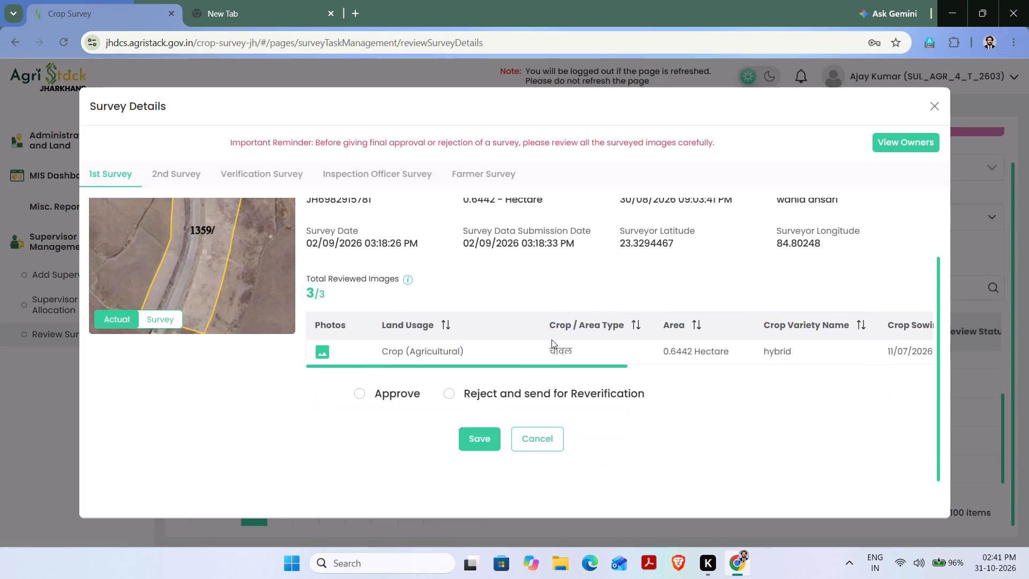
left_click(382, 389)
left_click(479, 426)
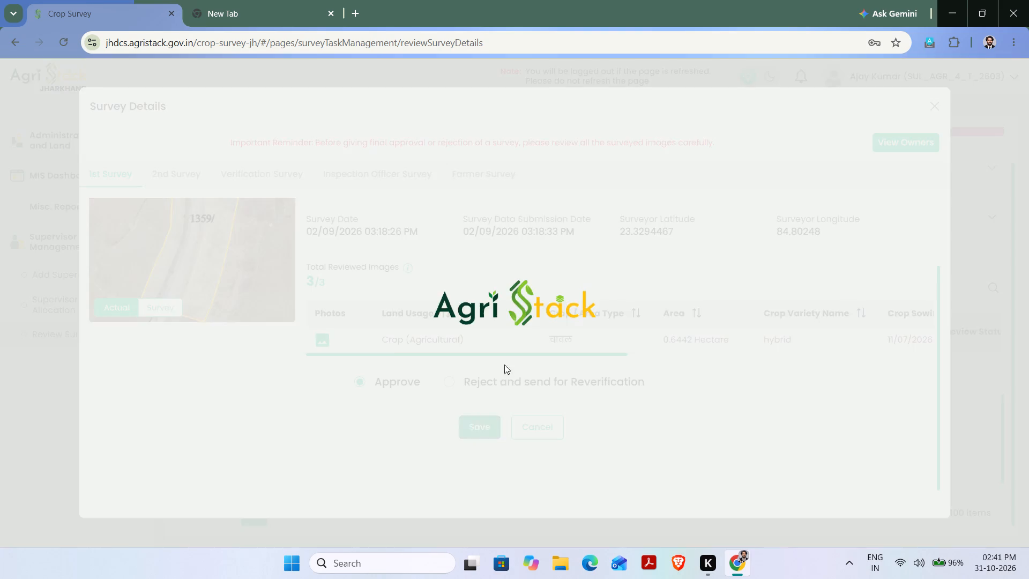
left_click(505, 342)
left_click(196, 406)
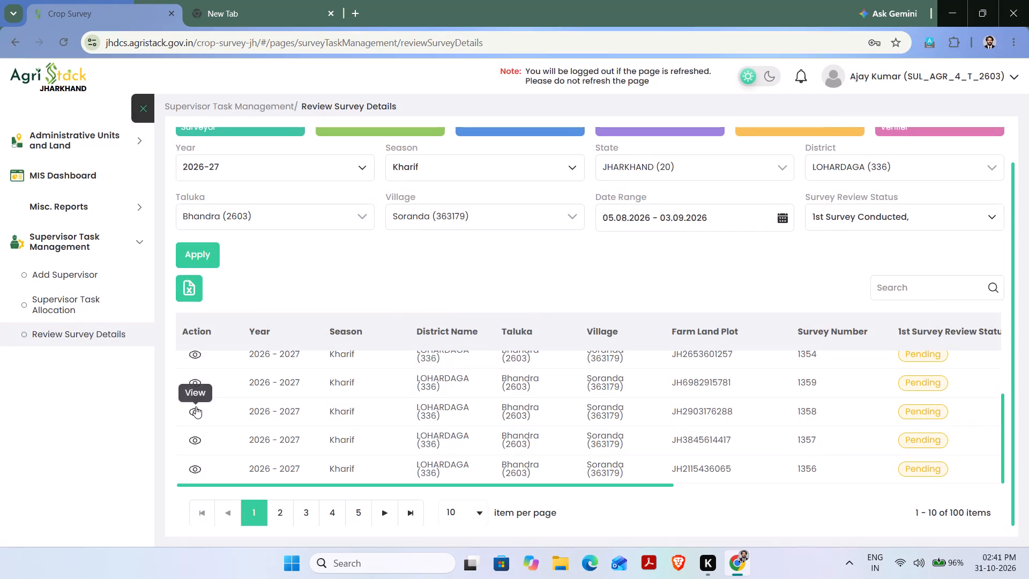
left_click(320, 421)
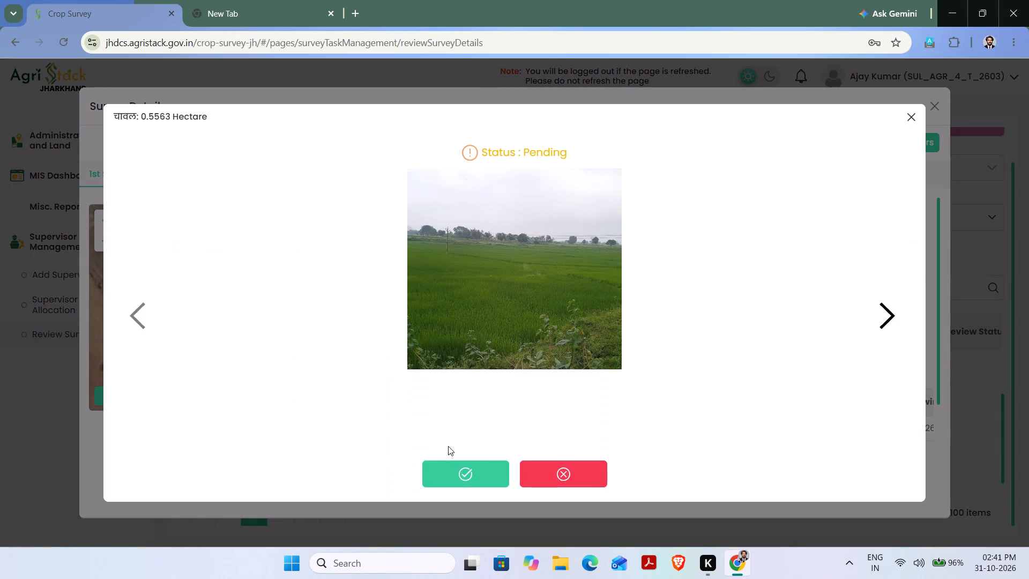
left_click(454, 471)
left_click_drag(543, 419, 458, 422)
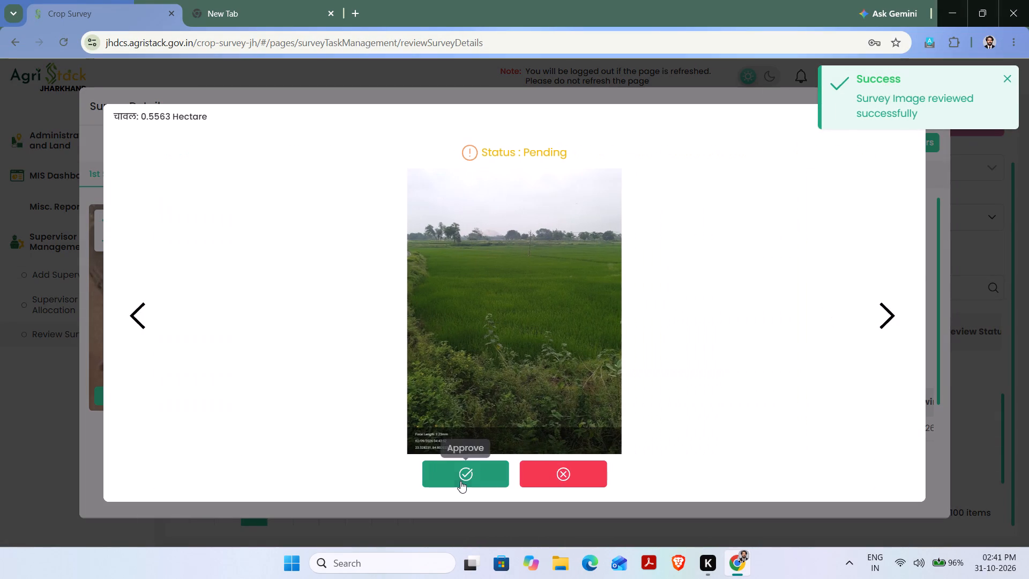
left_click(460, 481)
left_click_drag(541, 397, 474, 405)
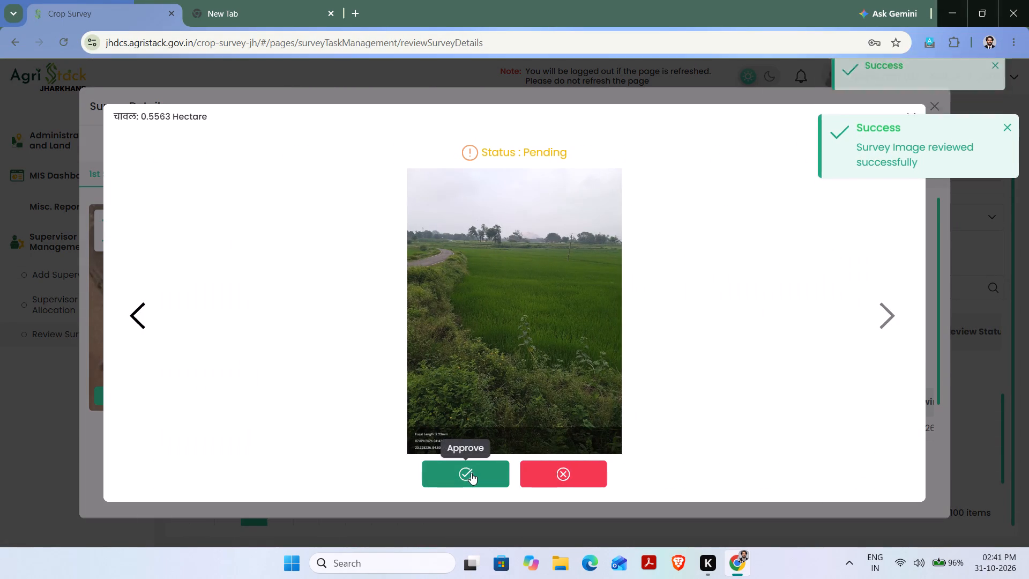
left_click(471, 473)
left_click_drag(541, 392, 522, 393)
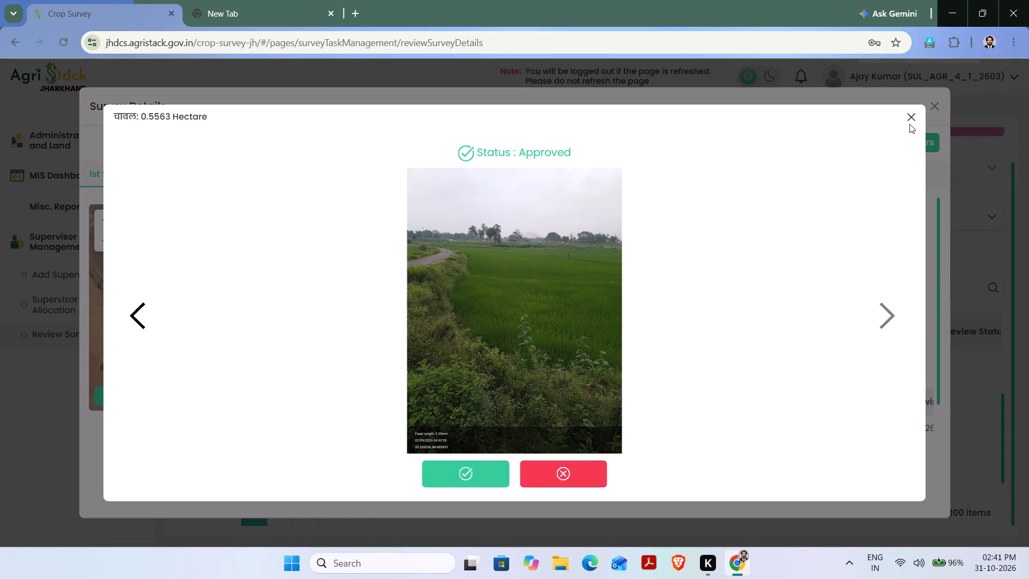
left_click(911, 117)
Enter the displayed captcha in survey 1358's details to enable submission of its review.
scroll(531, 397, "down", 1)
left_click(568, 407)
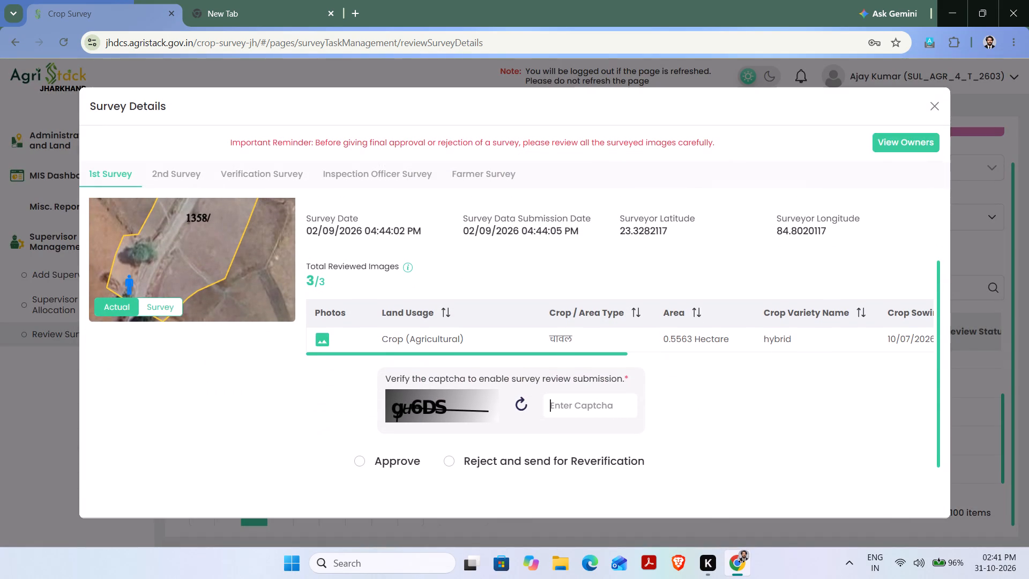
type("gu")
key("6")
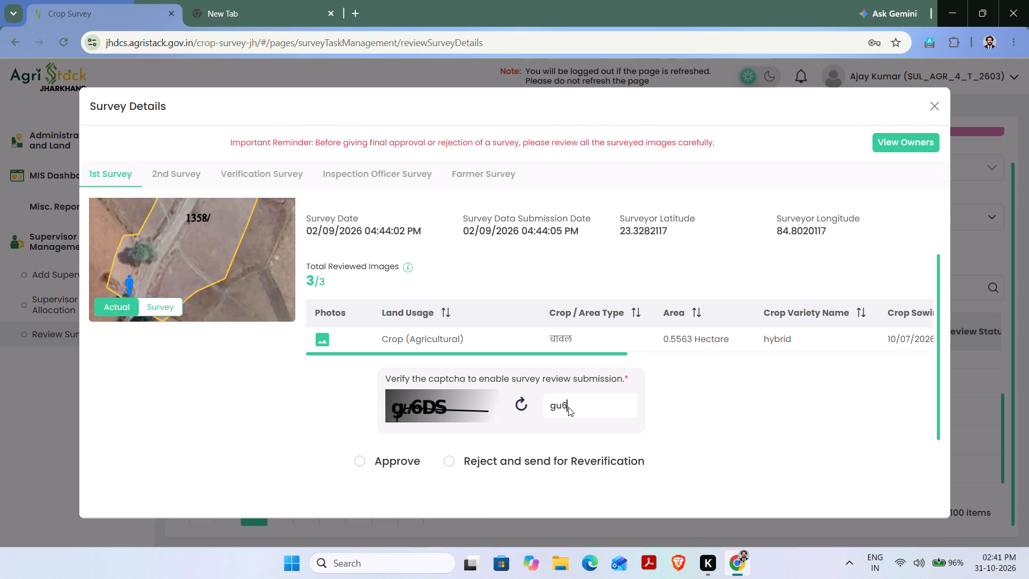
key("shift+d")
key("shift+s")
Mark survey 1358 as Approve, save the review and close its survey details.
left_click(405, 468)
scroll(406, 466, "down", 1)
left_click(473, 430)
left_click(521, 331)
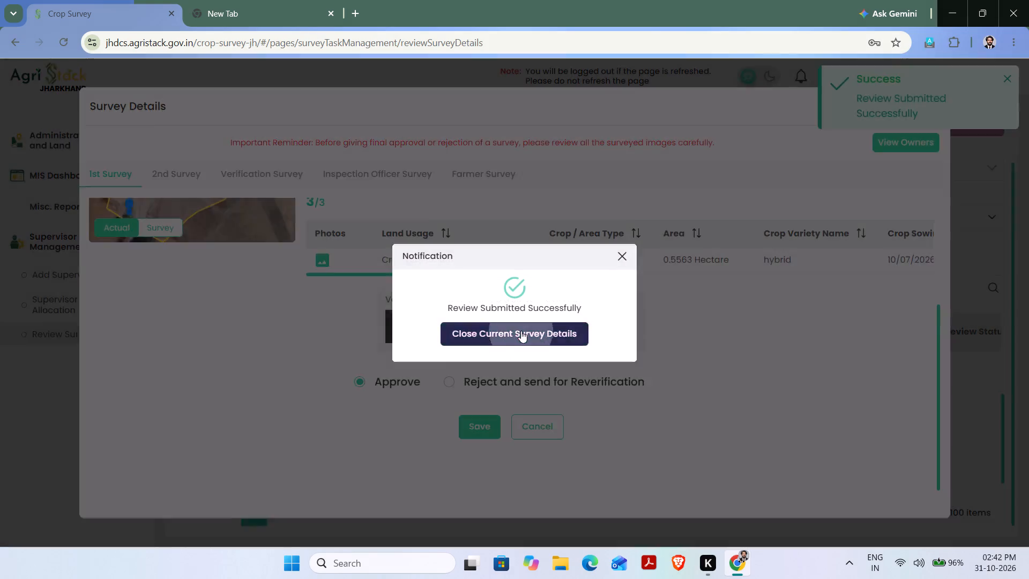
Open the details of survey number 1356, approve the three farm images of its Vacant area entry, and close the image viewer.
left_click(195, 465)
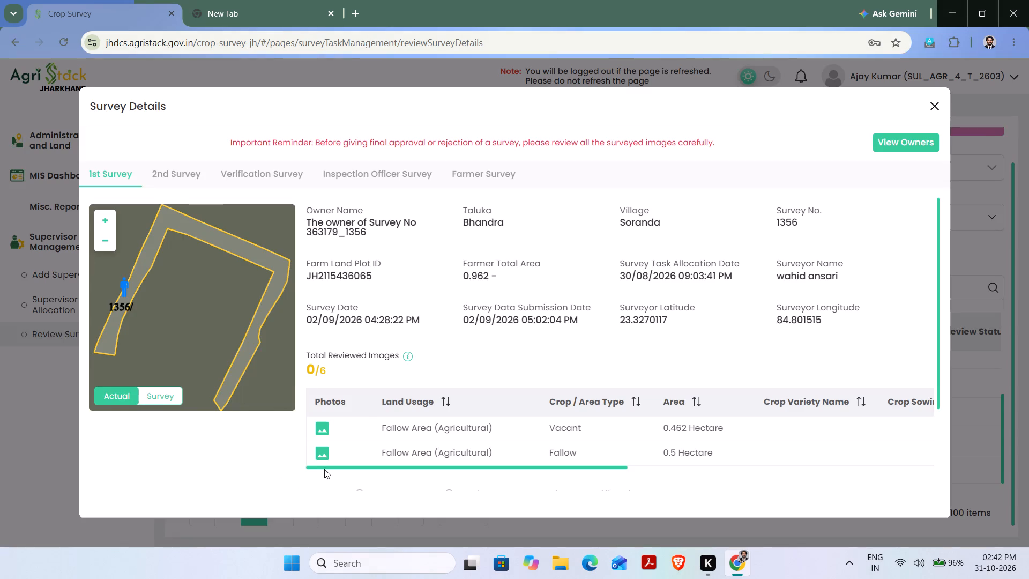
left_click(321, 426)
left_click(441, 465)
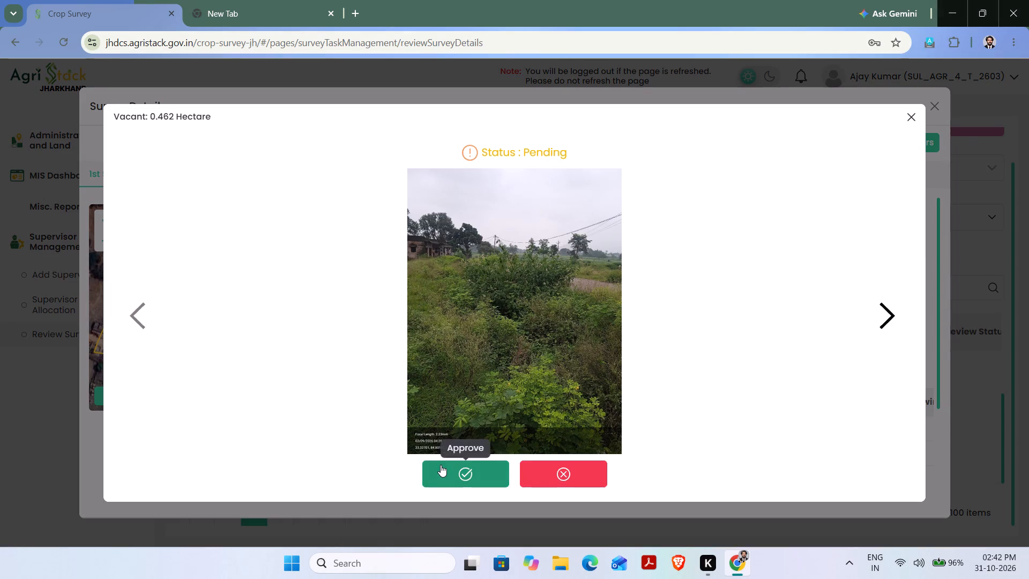
left_click_drag(483, 409, 420, 415)
left_click(438, 468)
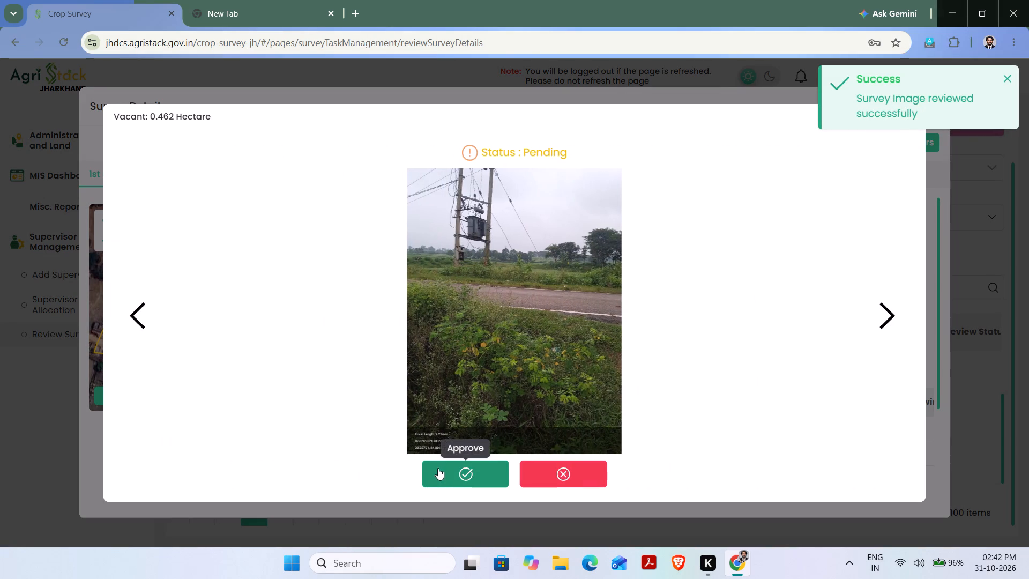
left_click_drag(486, 396, 424, 399)
left_click(458, 467)
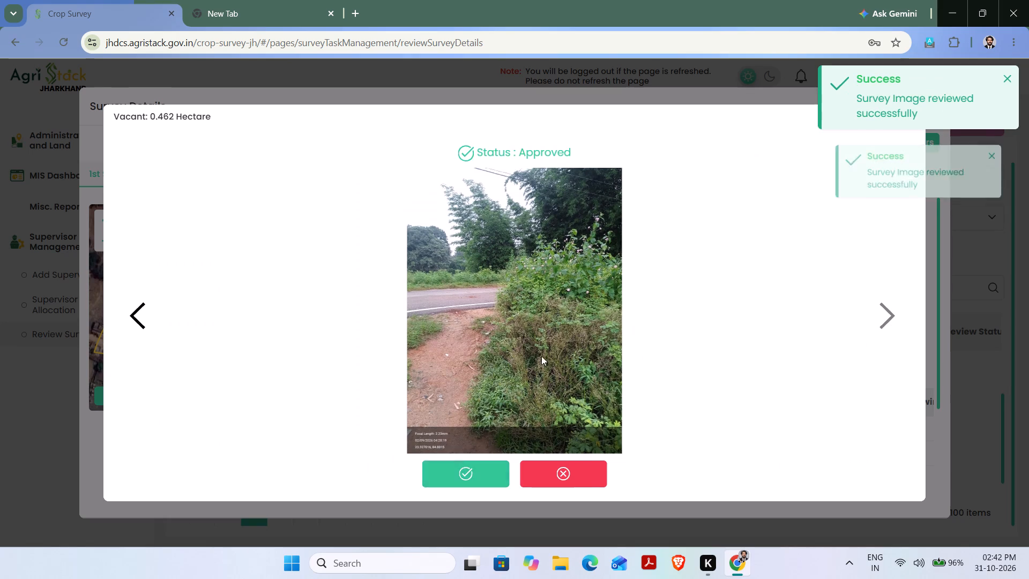
left_click_drag(533, 356, 517, 355)
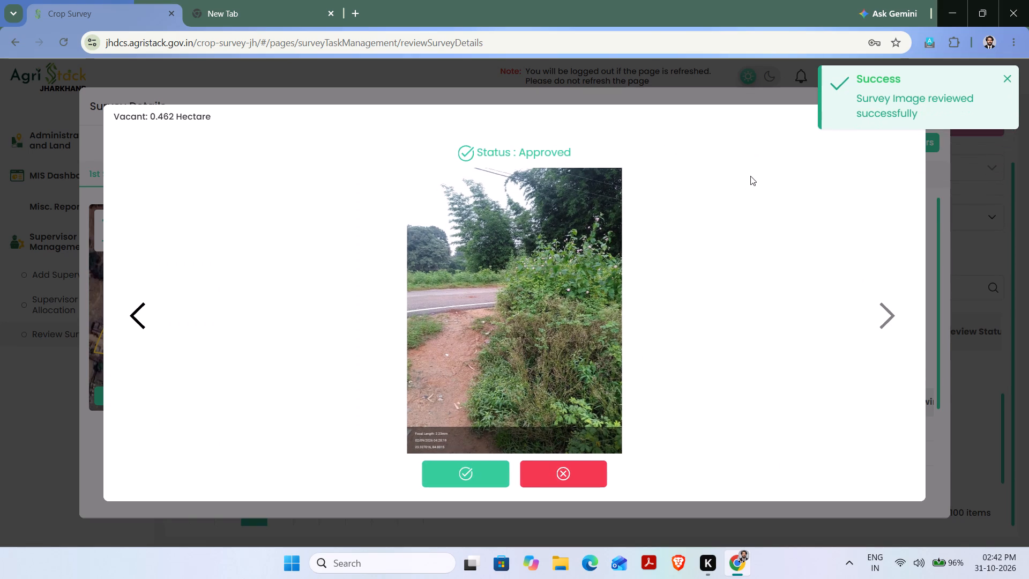
double_click(913, 117)
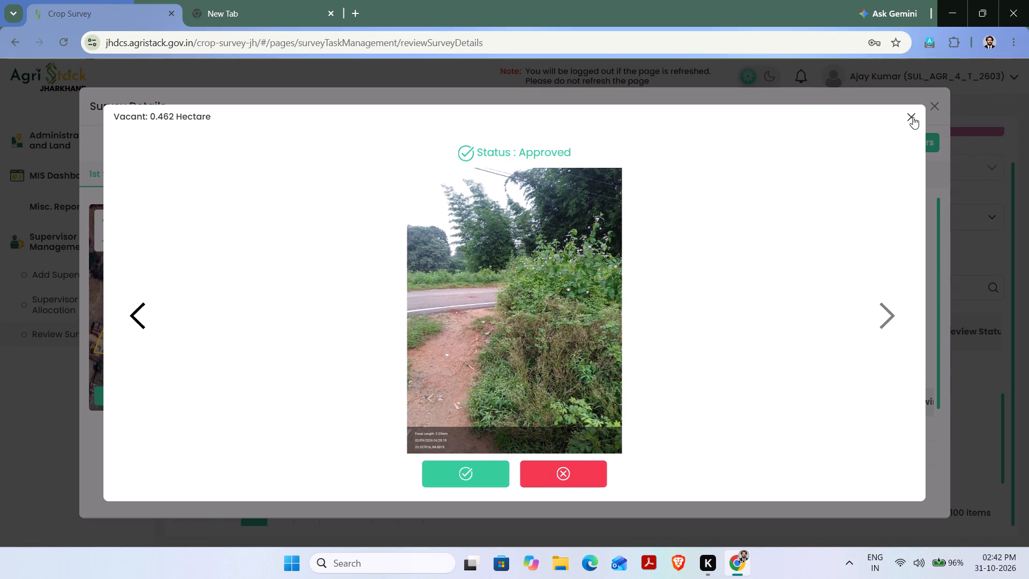
Approve the three farm images of survey 1356's Fallow area entry and close the image viewer.
scroll(544, 339, "down", 2)
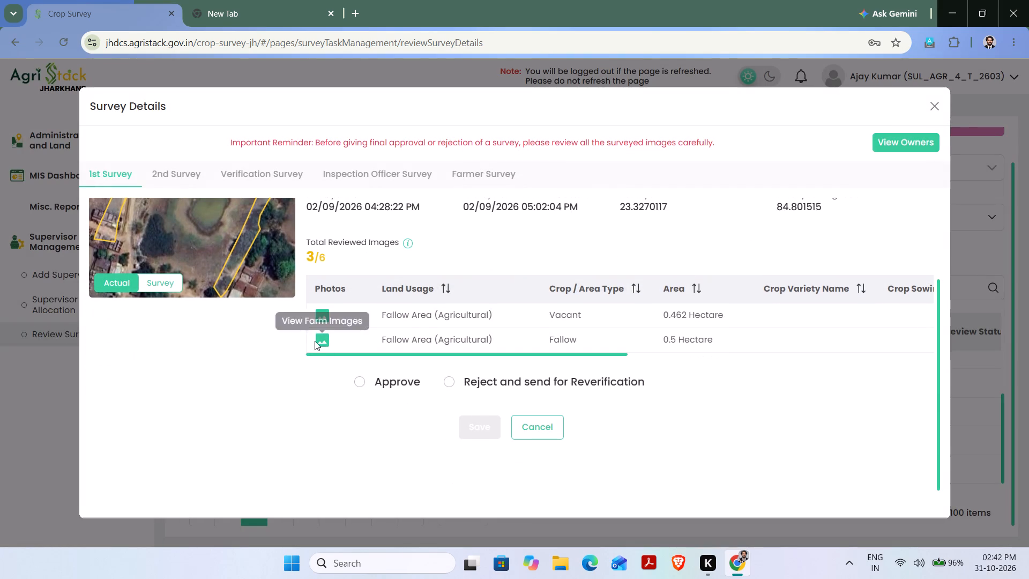
left_click(315, 340)
left_click(320, 339)
left_click(479, 475)
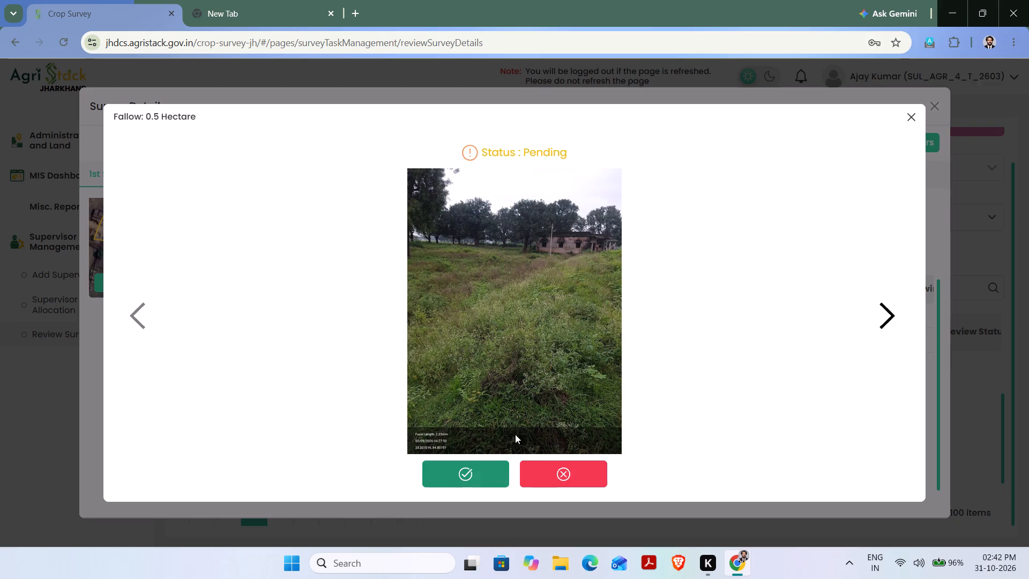
left_click_drag(527, 409, 475, 413)
left_click(467, 469)
left_click_drag(551, 403, 517, 405)
left_click(472, 466)
left_click_drag(552, 385, 506, 389)
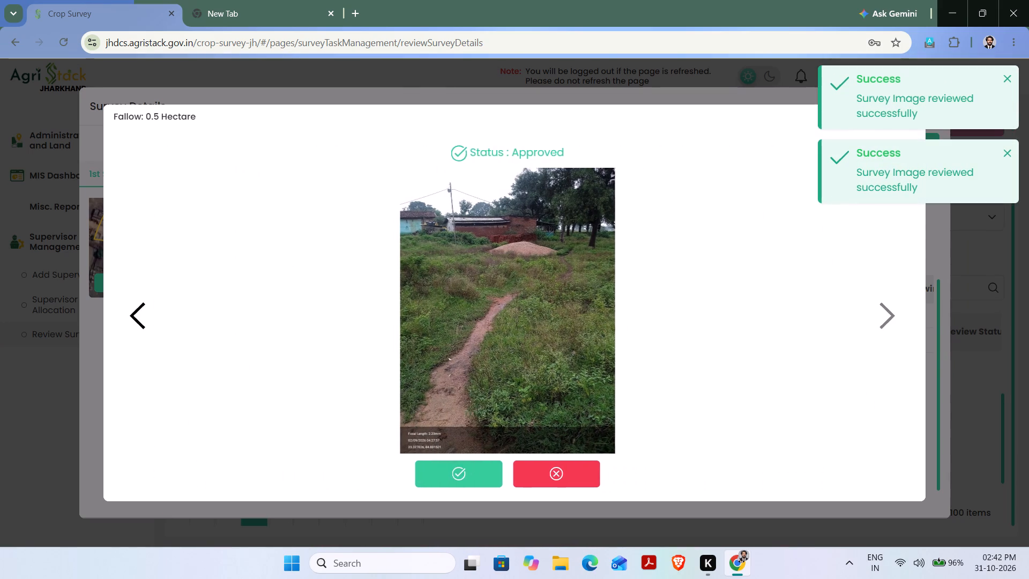
left_click_drag(506, 389, 504, 388)
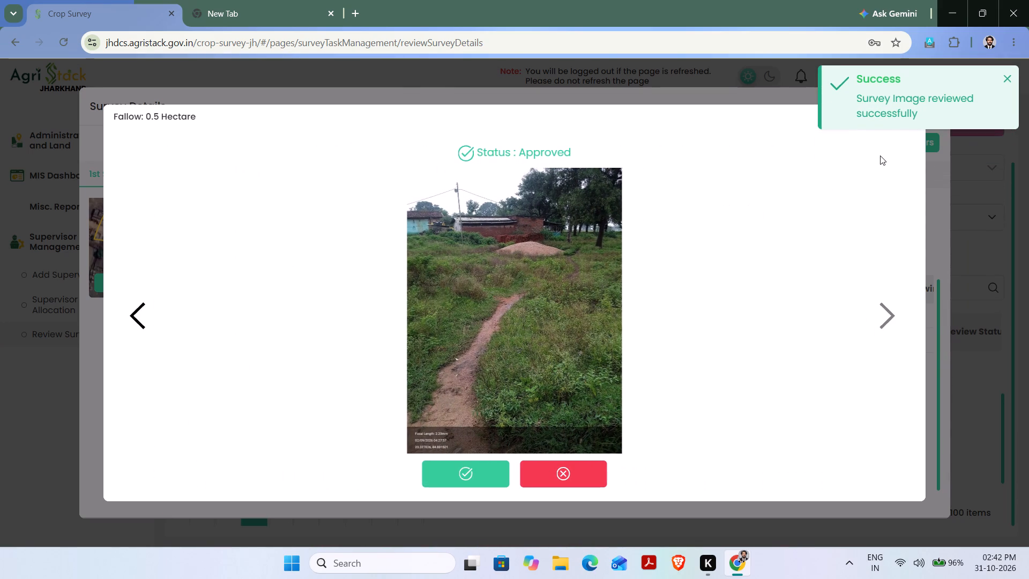
left_click(914, 118)
Mark survey 1356 as Approve, save the review and close its survey details.
scroll(467, 378, "down", 1)
left_click(404, 388)
left_click(465, 414)
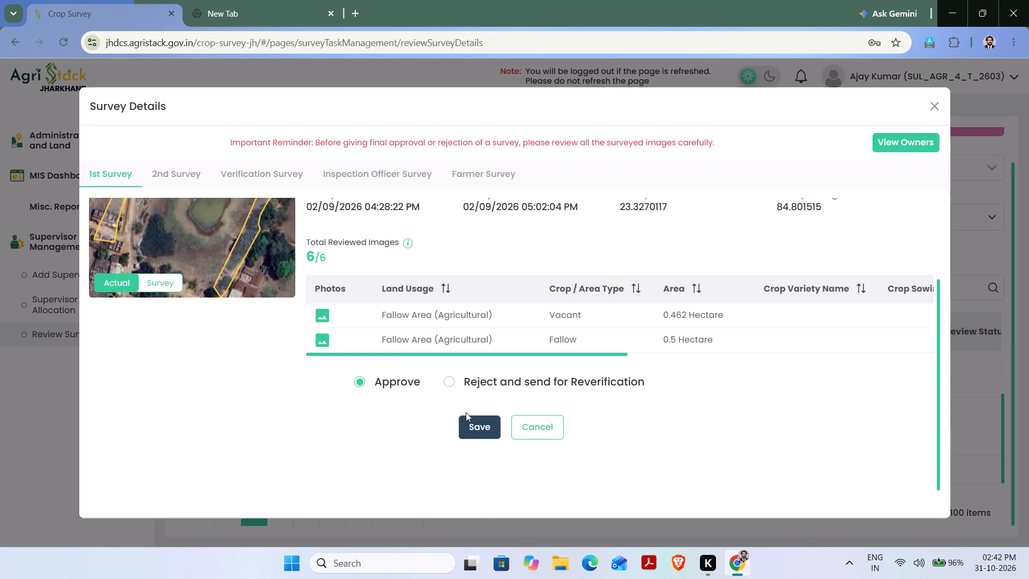
left_click(479, 421)
left_click(506, 343)
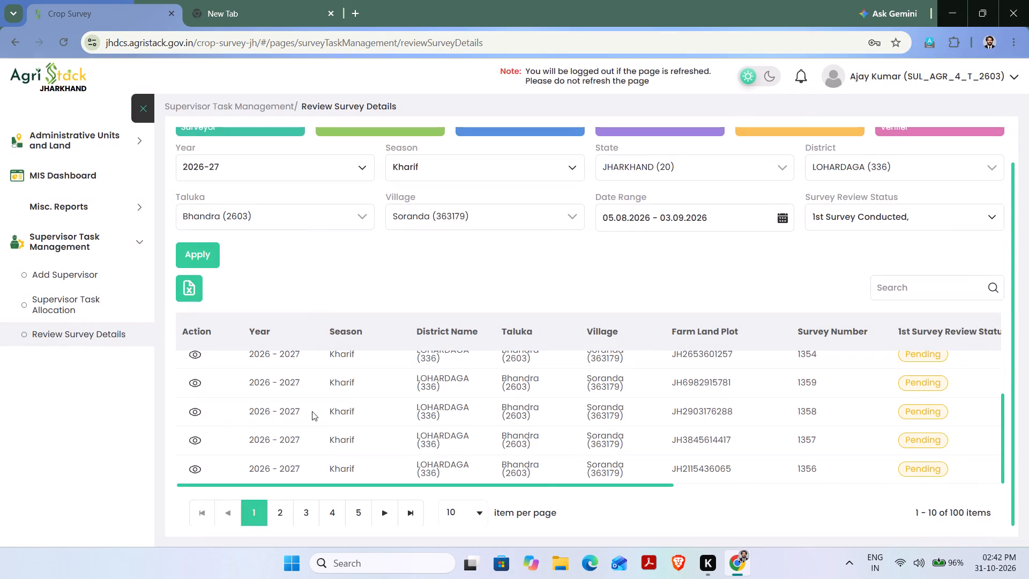
Open the details of survey number 1357, approve the three farm images of its चावल crop entry, and close the image viewer.
left_click(201, 434)
left_click(197, 435)
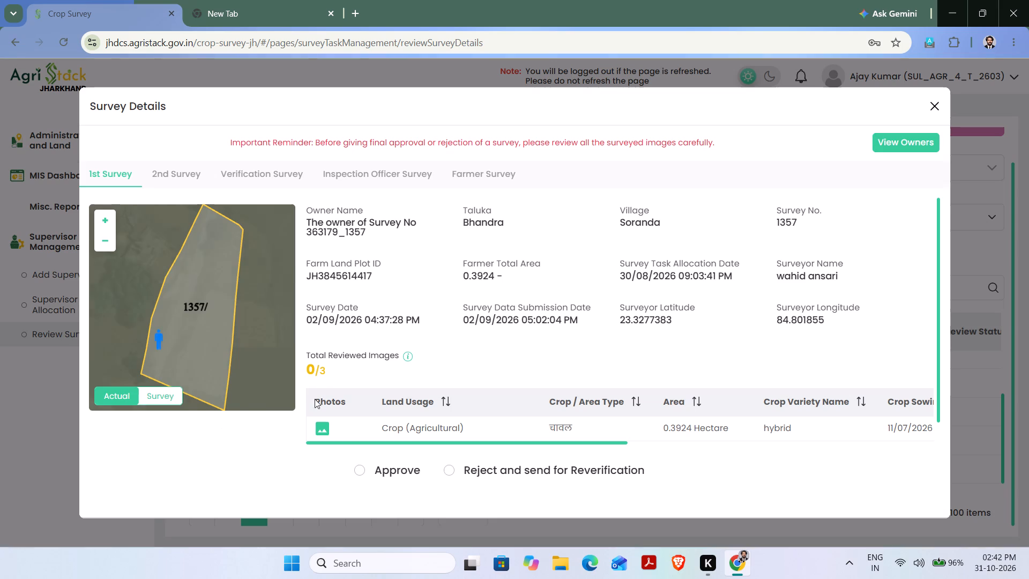
left_click(319, 423)
left_click(446, 468)
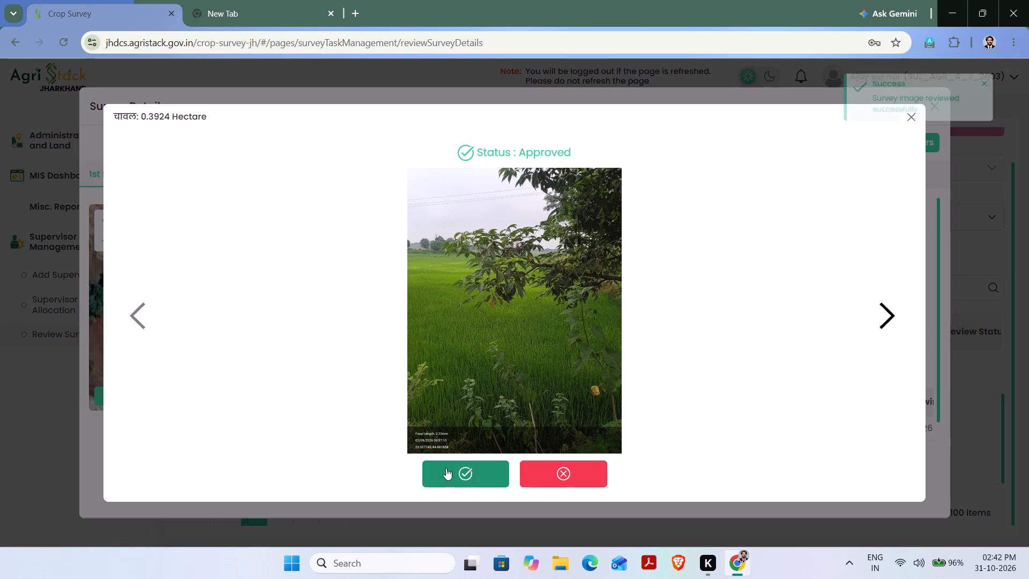
left_click_drag(525, 411, 438, 428)
left_click(467, 471)
left_click_drag(541, 415, 476, 418)
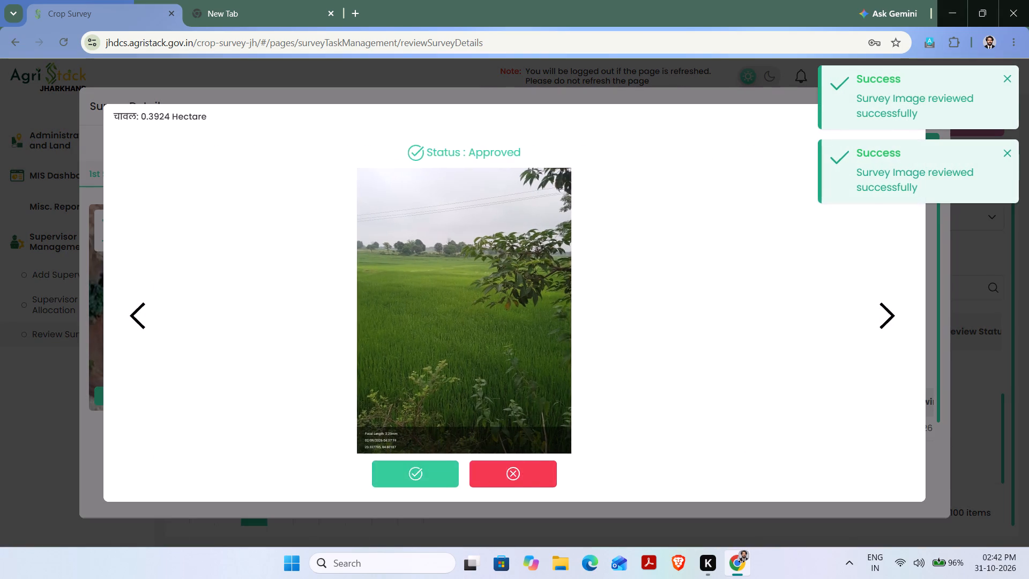
left_click_drag(476, 418, 466, 418)
left_click(460, 471)
left_click_drag(514, 398, 505, 396)
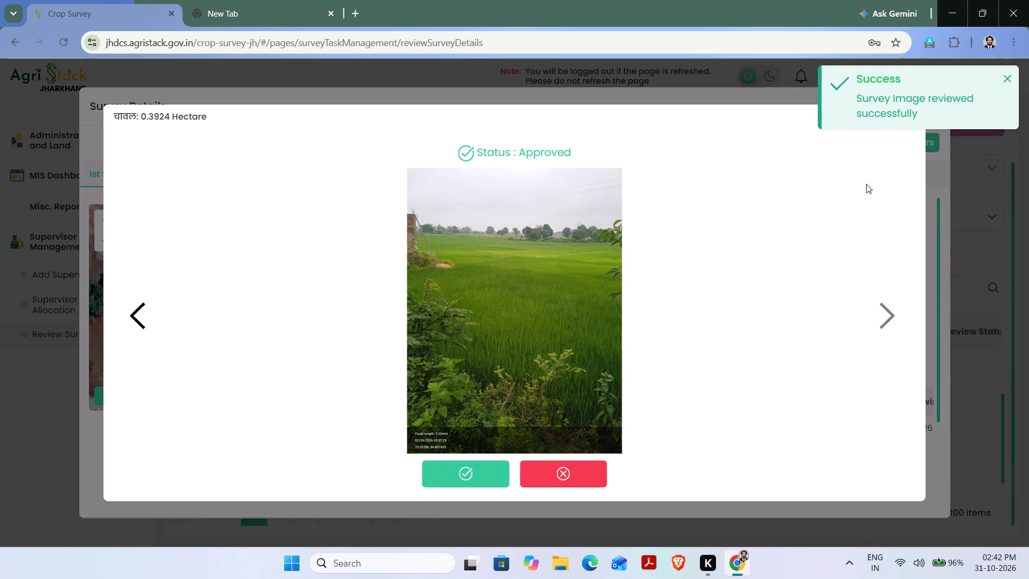
left_click(913, 123)
left_click(911, 118)
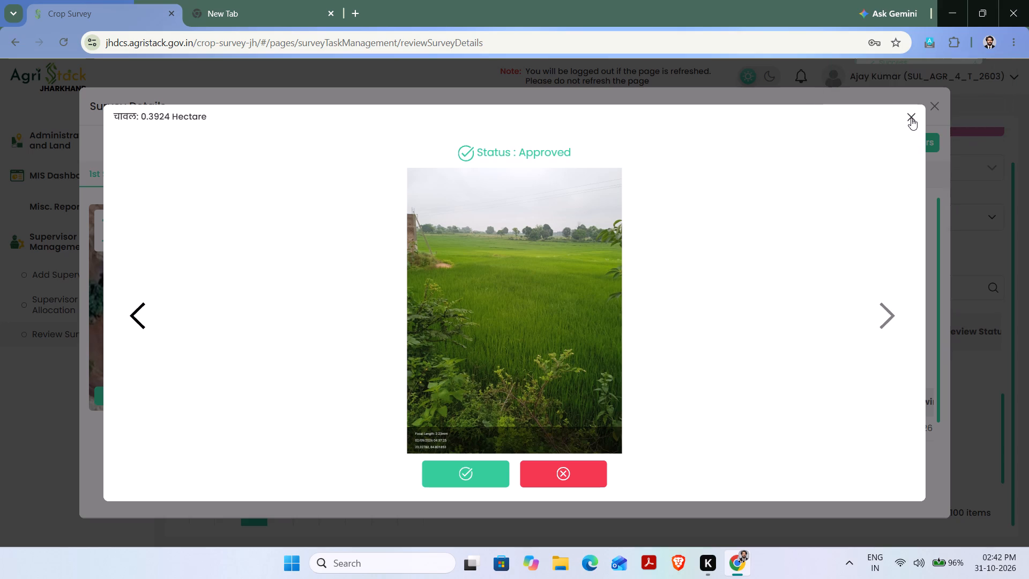
Mark survey 1357 as Approve, save the review and close its survey details.
scroll(602, 299, "down", 2)
left_click(402, 382)
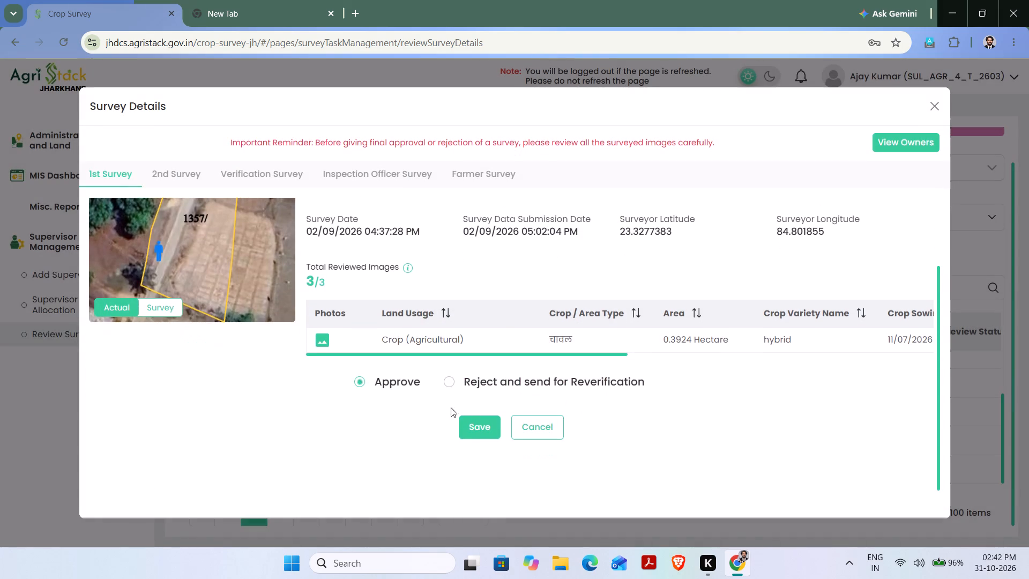
left_click(482, 429)
left_click(498, 326)
Reopen the details of survey number 1358 to check its review, and close them.
left_click(196, 413)
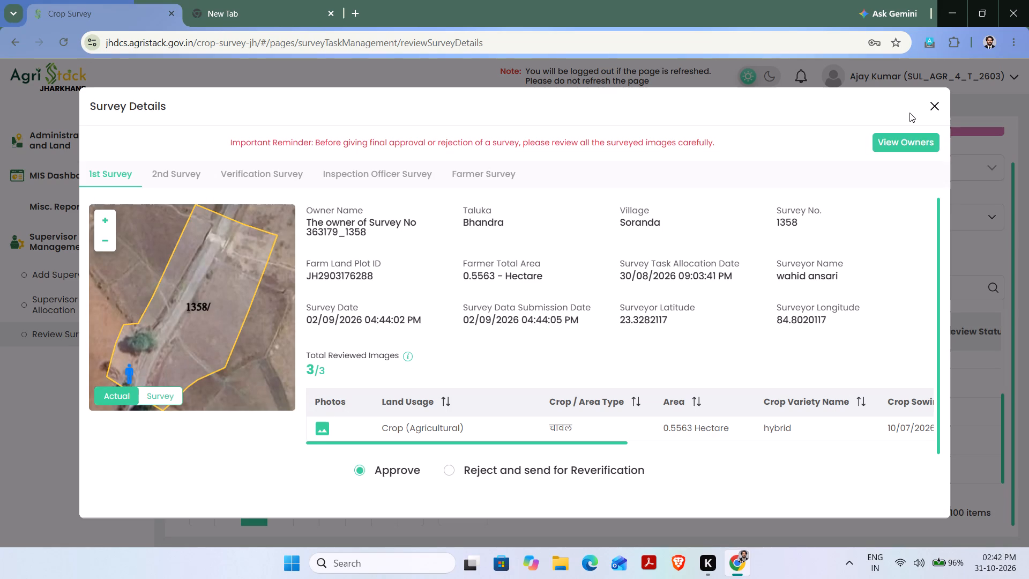
left_click(939, 105)
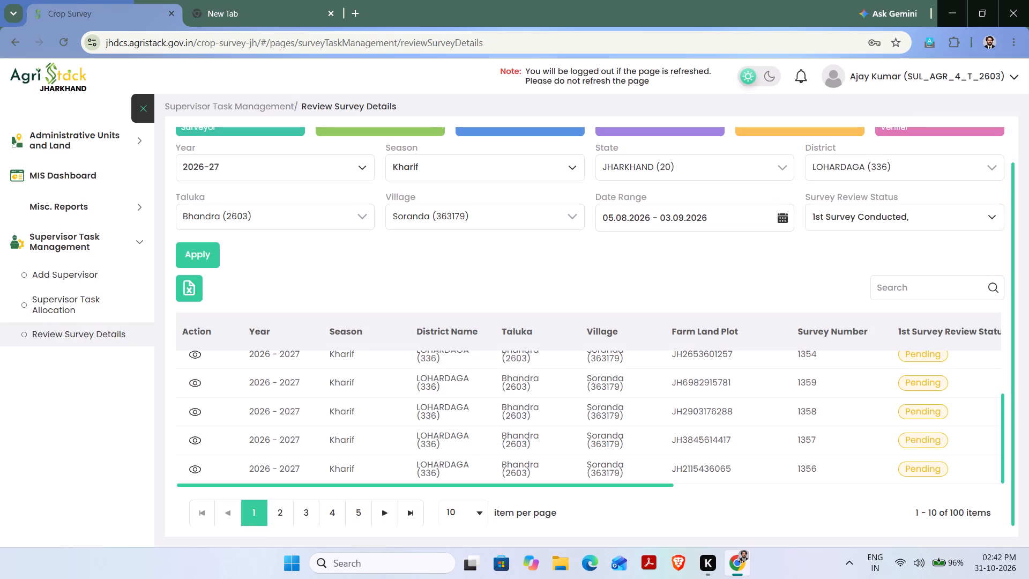
Reapply the current survey filters to refresh the list of pending surveys.
left_click(200, 257)
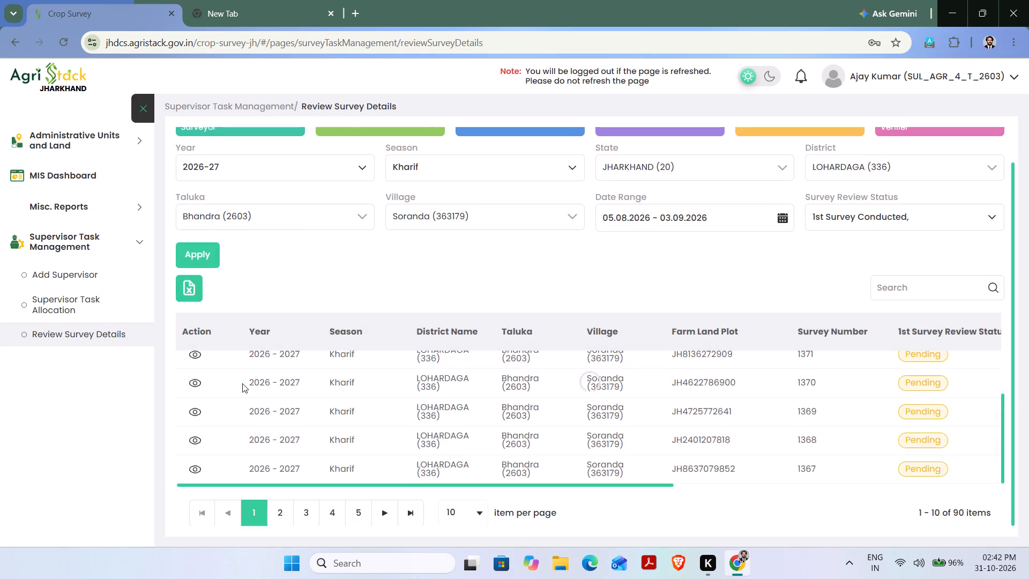
Open the details of survey number 1355, approve the three farm images of its Pond or lake entry, and close the image viewer.
scroll(242, 383, "up", 6)
left_click(197, 365)
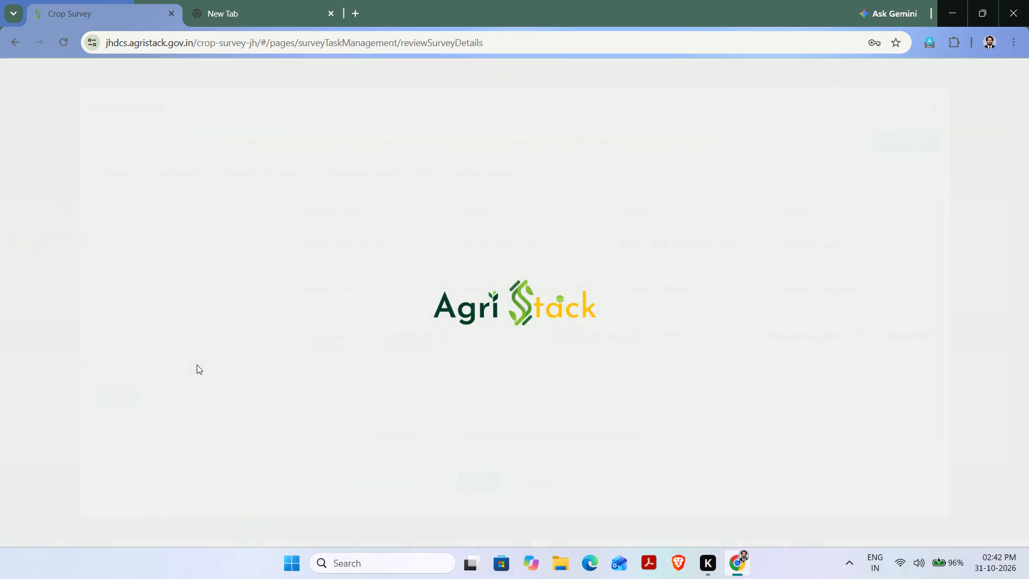
left_click(320, 424)
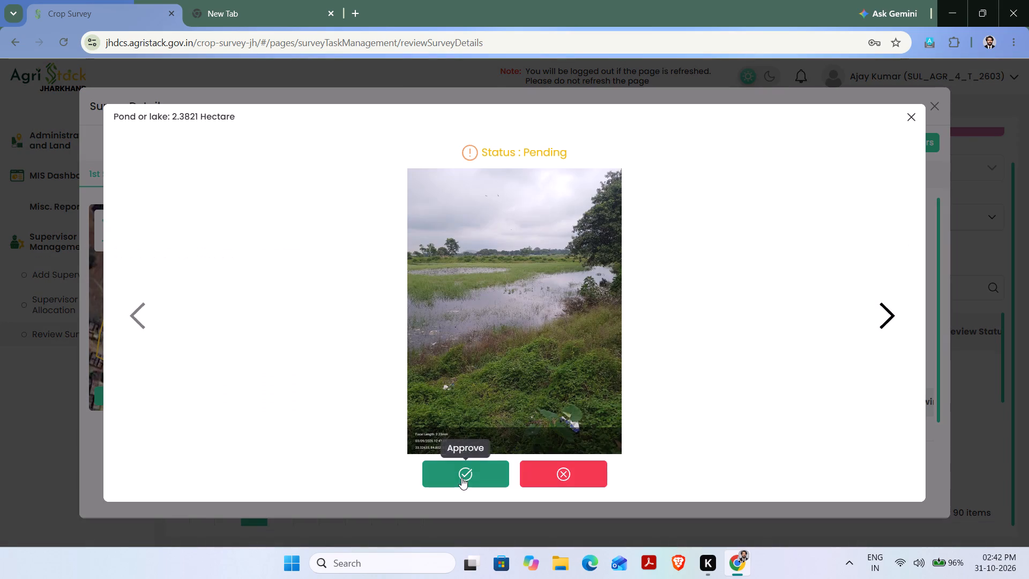
left_click(461, 476)
left_click_drag(541, 419, 495, 419)
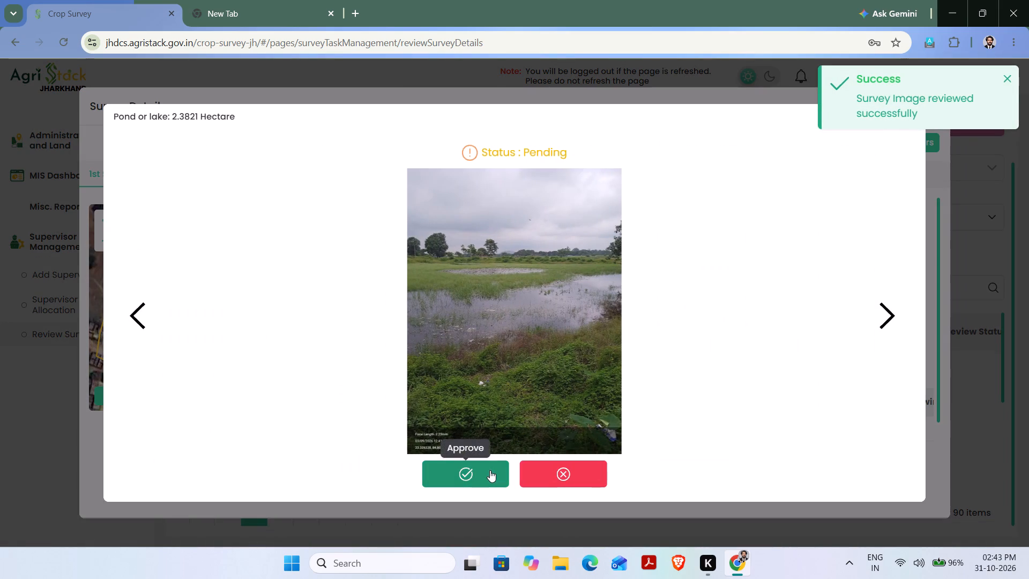
left_click(489, 470)
left_click_drag(532, 400, 491, 404)
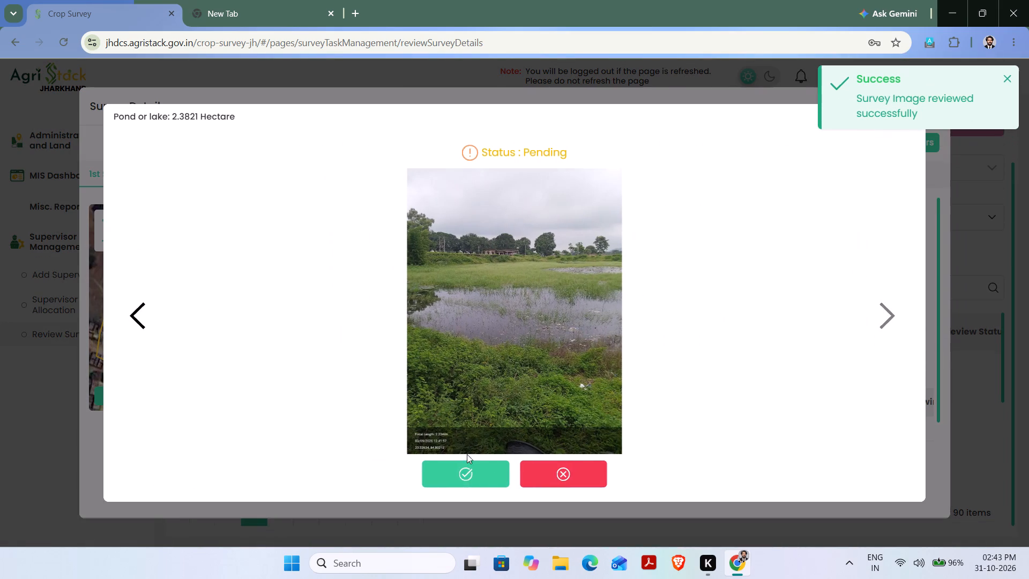
left_click(468, 470)
left_click_drag(538, 383, 516, 382)
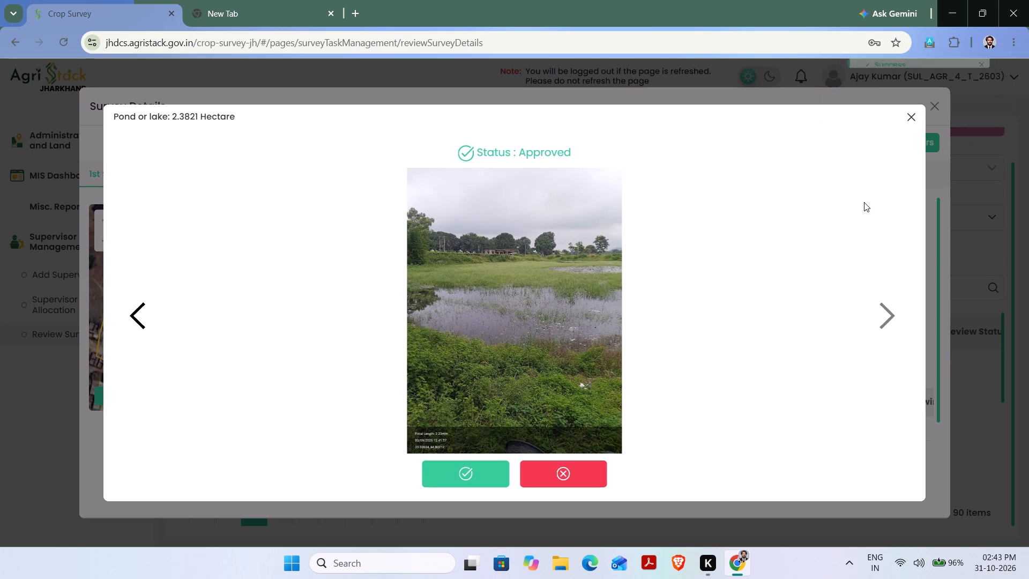
left_click(910, 121)
Mark survey 1355 as Approve, save the review and close its survey details.
scroll(503, 376, "down", 2)
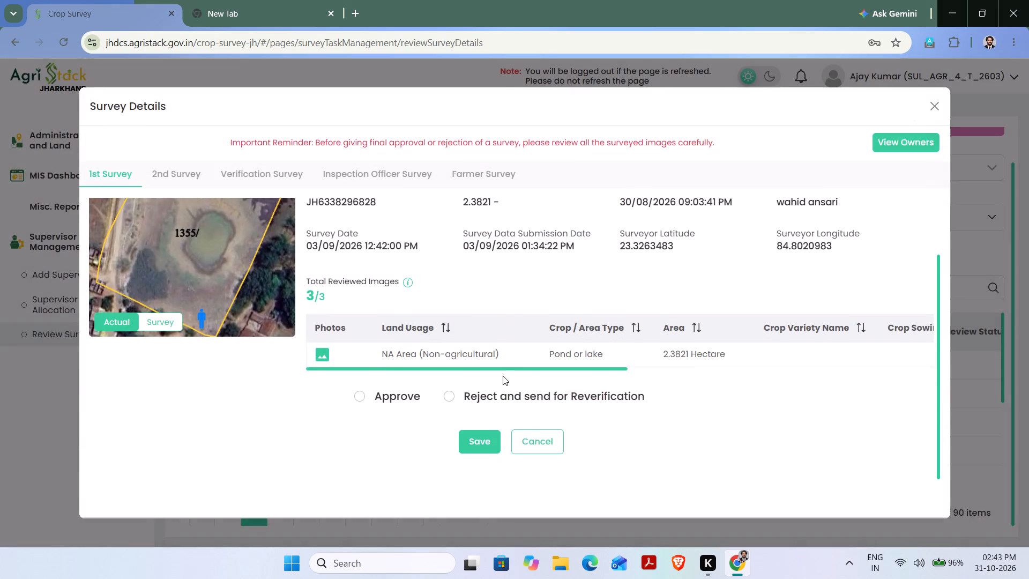
left_click(384, 384)
left_click(475, 436)
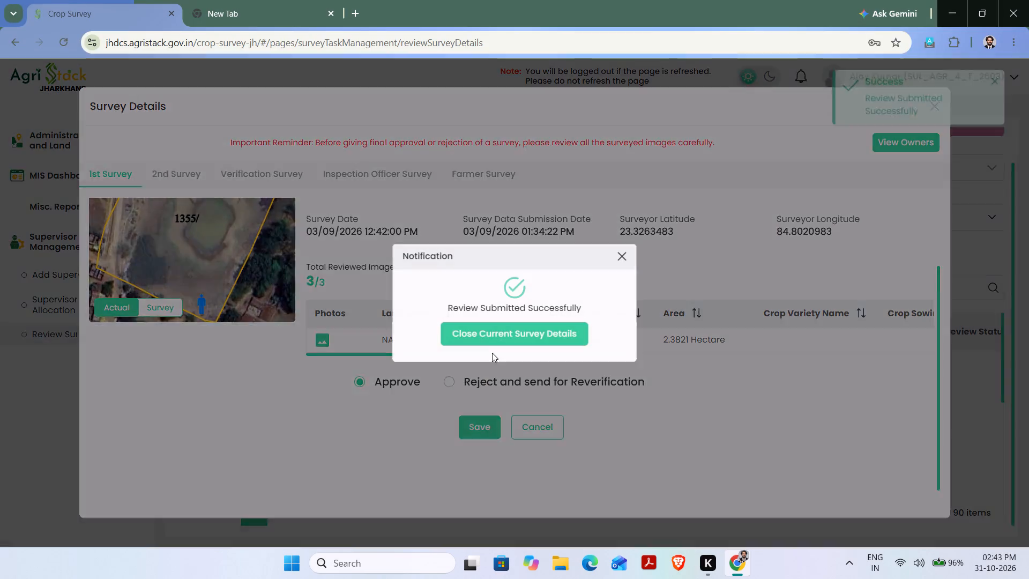
left_click(494, 331)
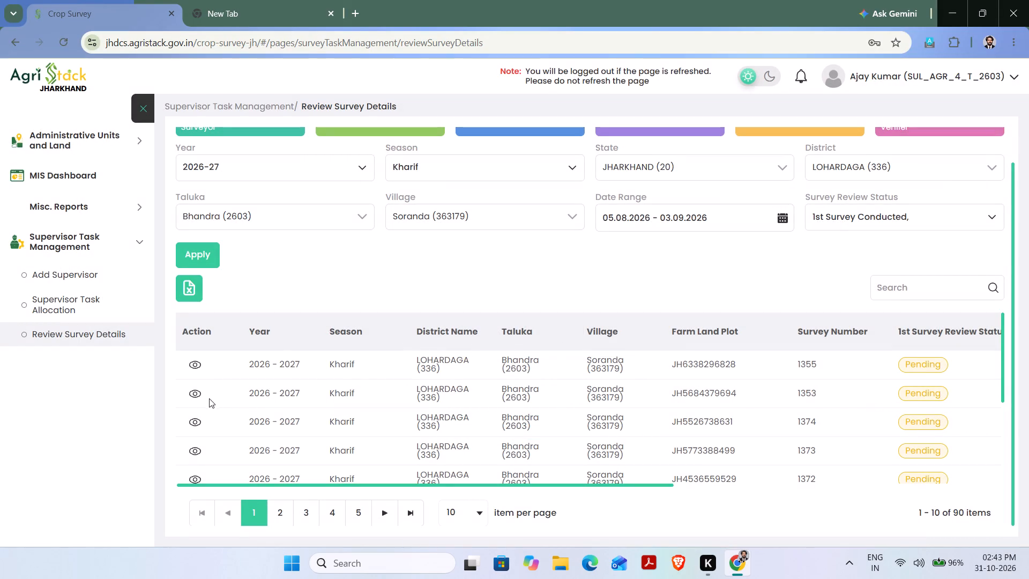
Open the details of survey number 1353, approve the three farm images of its Vacant fallow entry, and close the image viewer.
left_click(195, 395)
left_click(322, 430)
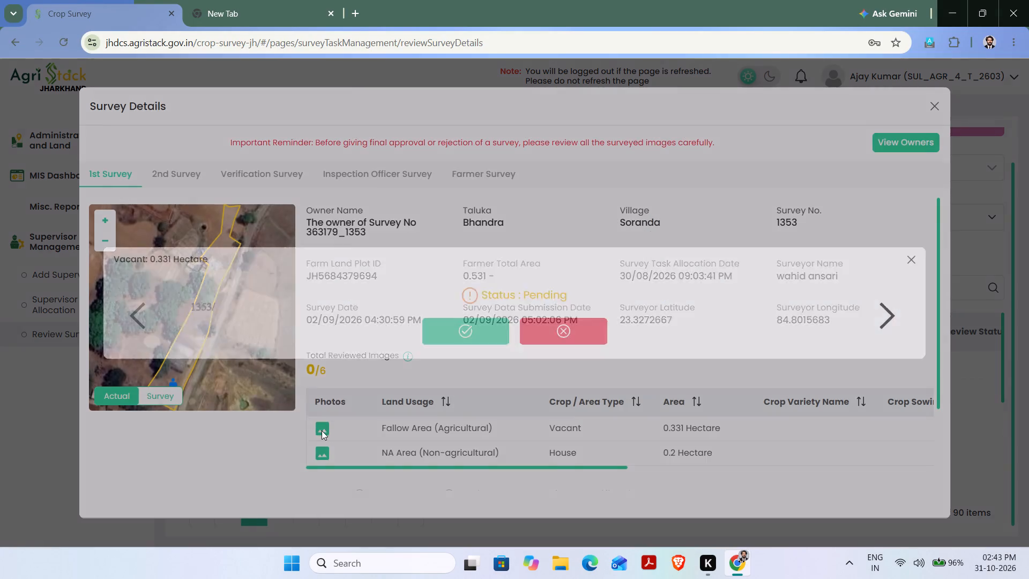
left_click(477, 470)
left_click_drag(560, 414, 502, 414)
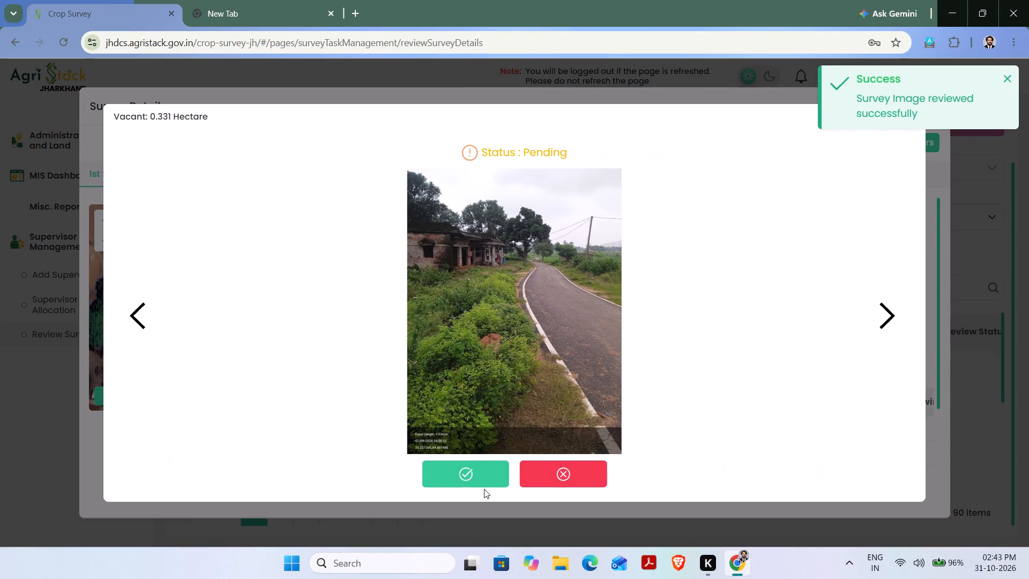
left_click(481, 473)
left_click_drag(545, 404, 488, 411)
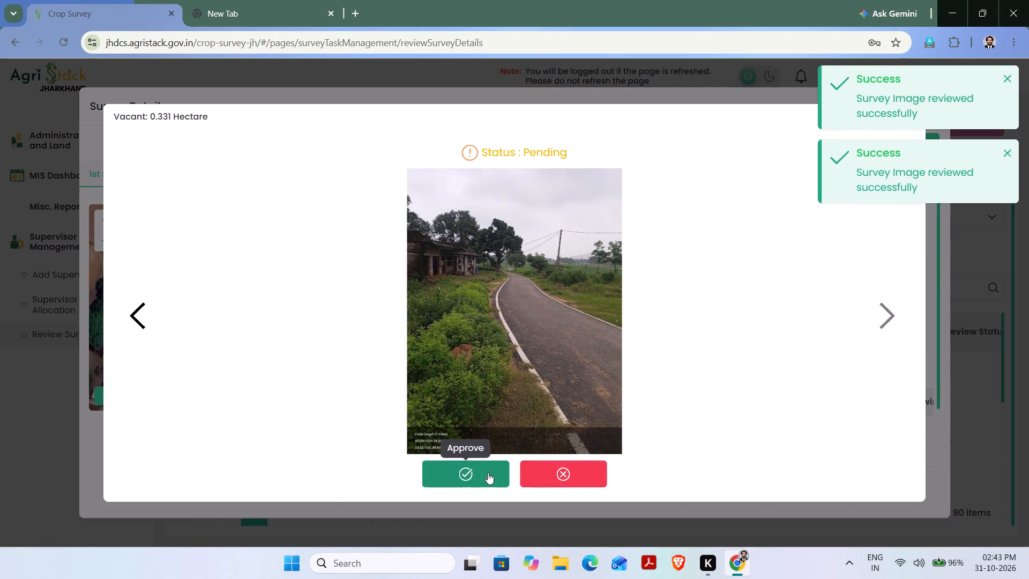
left_click(487, 471)
left_click_drag(584, 355, 557, 358)
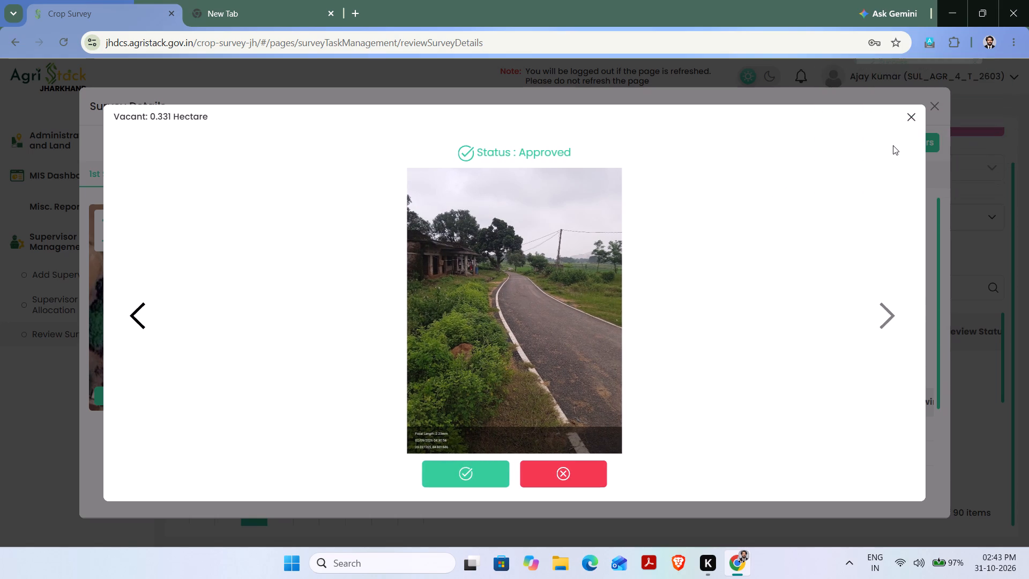
left_click(913, 108)
left_click(905, 127)
left_click(908, 115)
Approve the three farm images of survey 1353's House entry and close the image viewer.
scroll(458, 356, "down", 2)
left_click(320, 339)
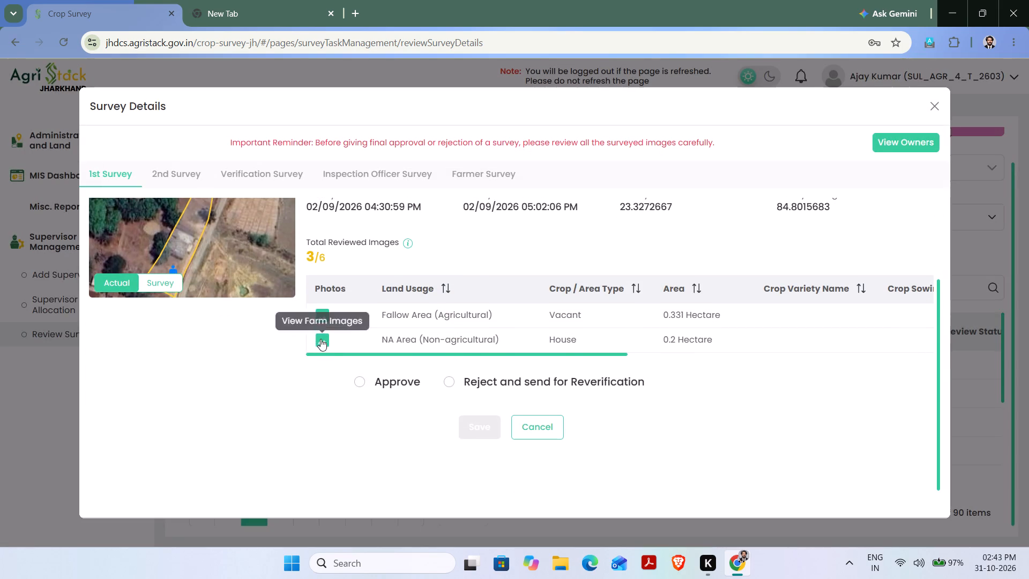
left_click(439, 471)
left_click_drag(509, 390, 452, 392)
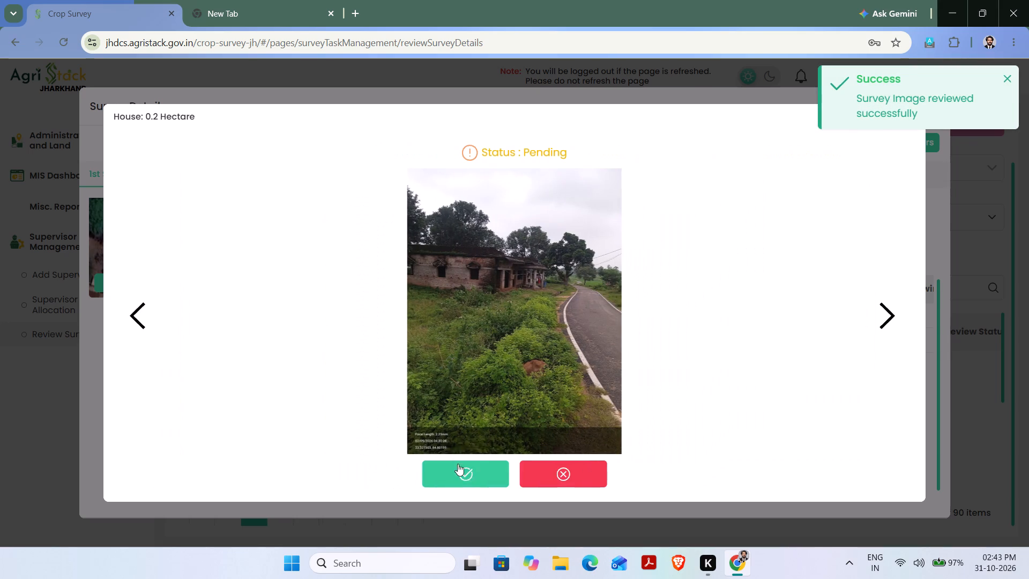
left_click(461, 472)
left_click_drag(531, 394, 475, 398)
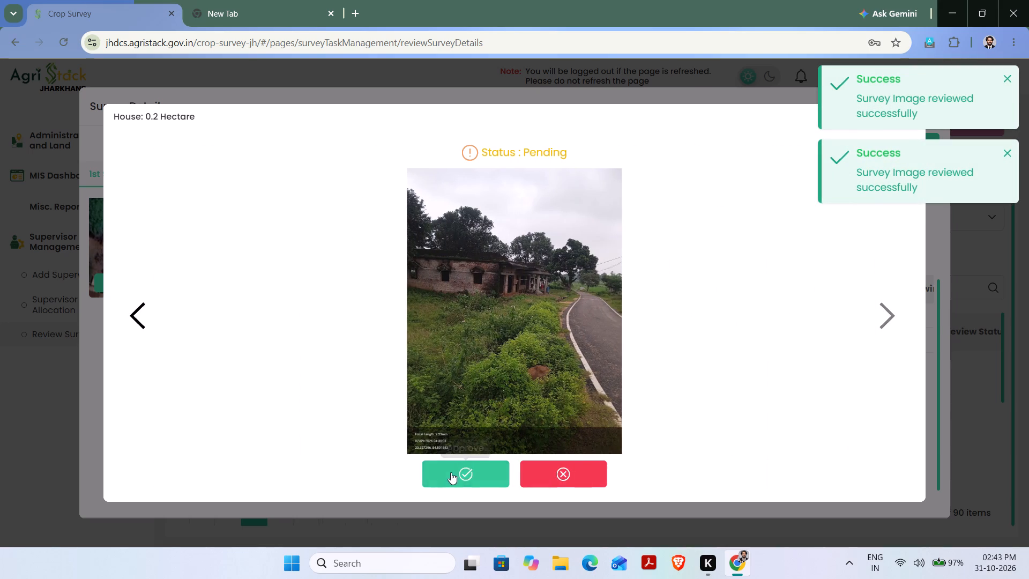
left_click(451, 474)
left_click_drag(534, 389, 508, 388)
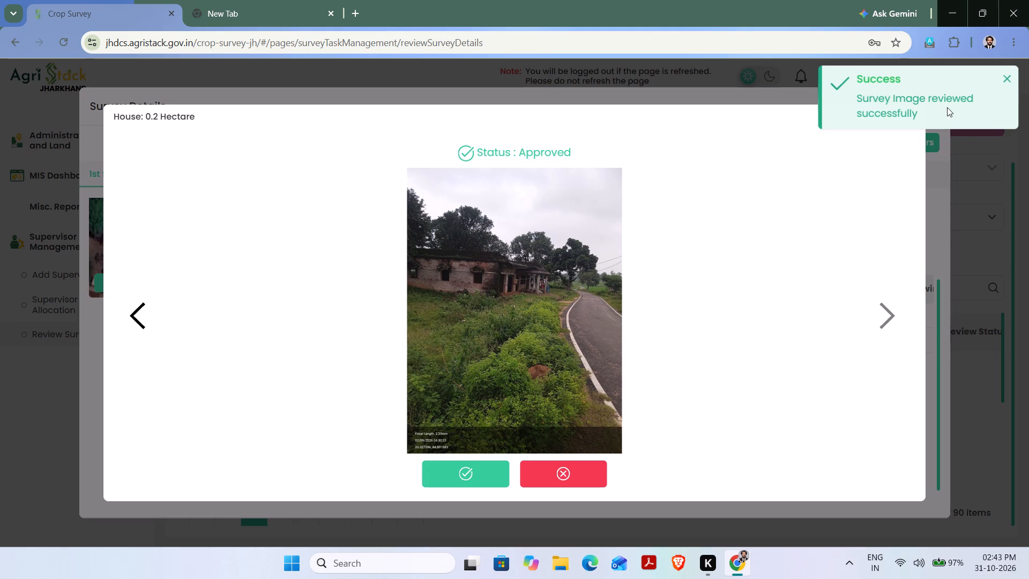
left_click(1007, 76)
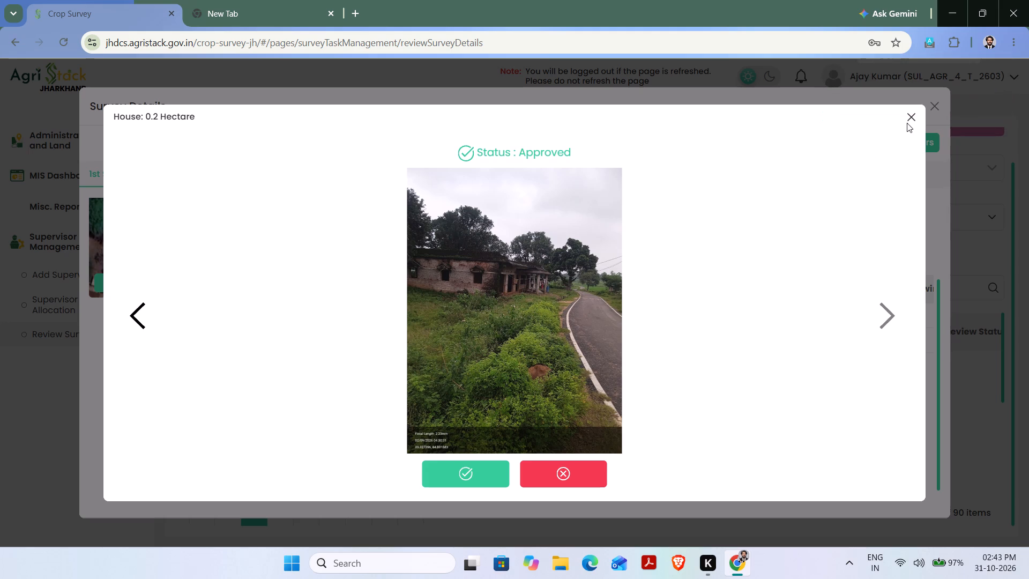
left_click(915, 116)
Mark survey 1353 as Approve, save the review and close its survey details.
scroll(606, 288, "down", 1)
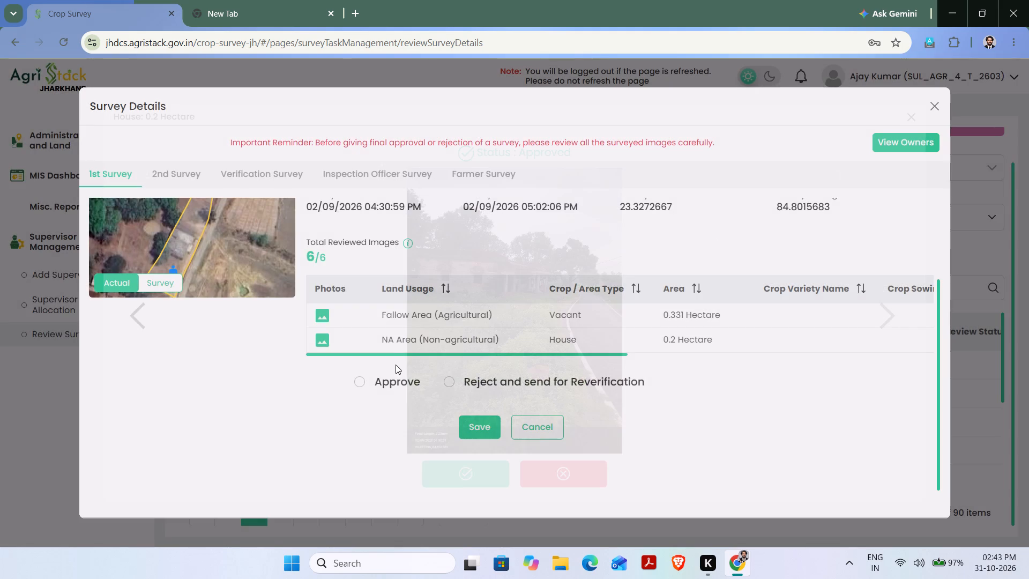
left_click(400, 380)
left_click(468, 428)
left_click(512, 323)
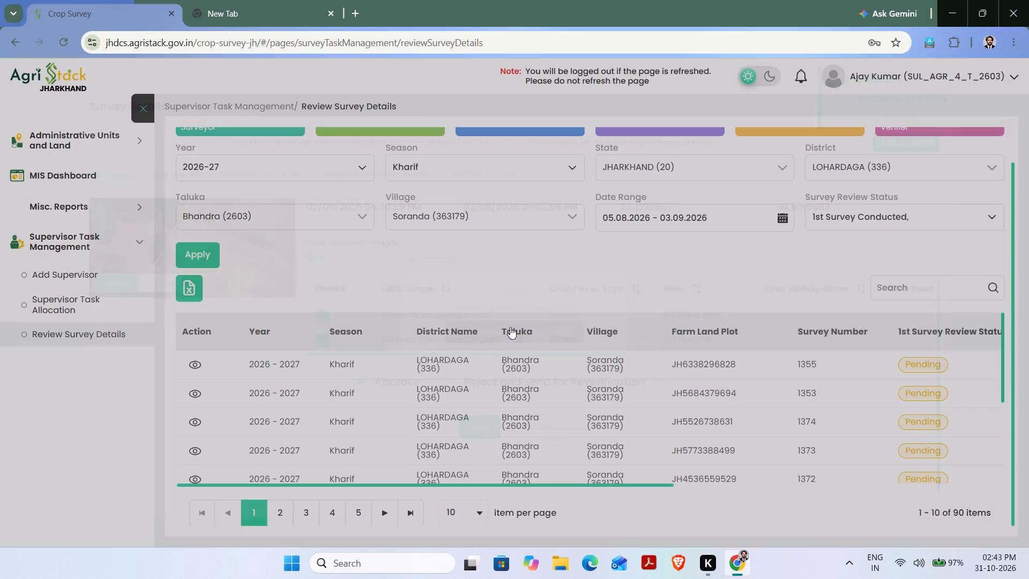
Open the details of survey number 1374, approve the three farm images of its चावल crop entry, and close the image viewer.
left_click(198, 424)
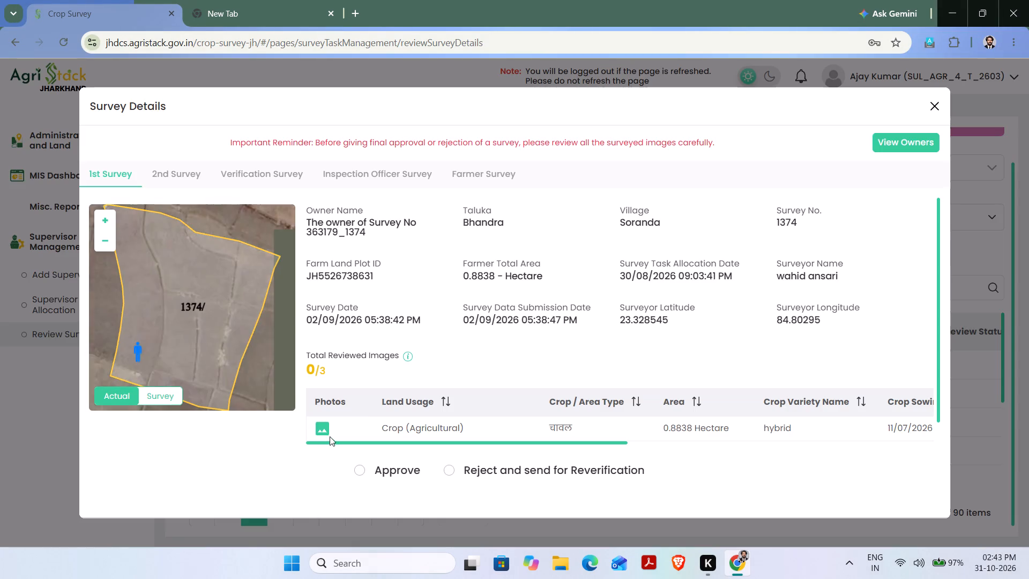
left_click(323, 430)
left_click(438, 466)
left_click_drag(448, 422, 433, 423)
left_click_drag(509, 419, 425, 417)
left_click(459, 472)
left_click_drag(517, 399, 513, 399)
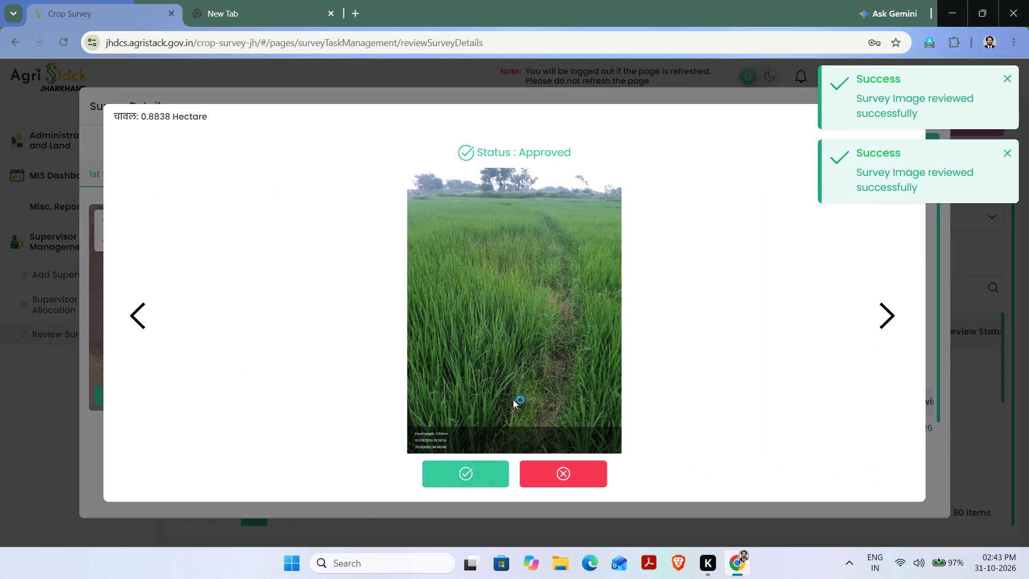
left_click_drag(513, 399, 461, 405)
left_click(466, 469)
left_click_drag(535, 391, 512, 390)
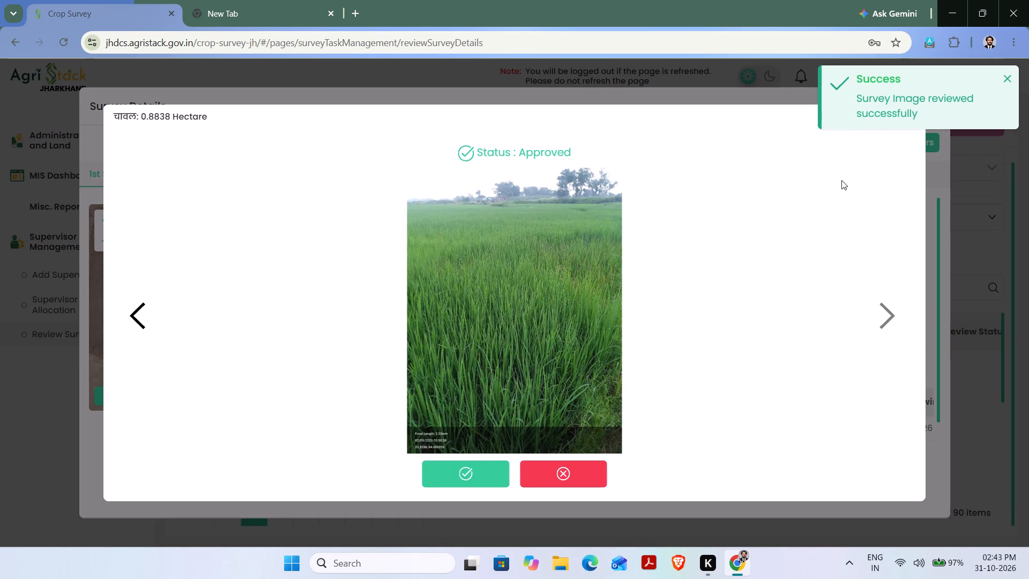
left_click(913, 112)
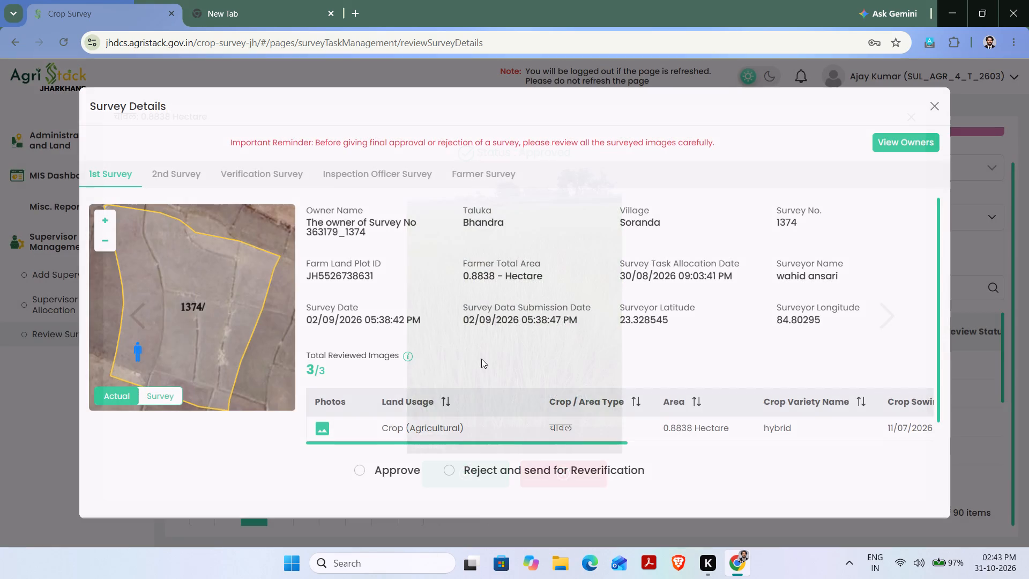
Mark survey 1374 as Approve, save the review and close its survey details.
scroll(481, 359, "down", 2)
left_click(397, 385)
left_click(417, 387)
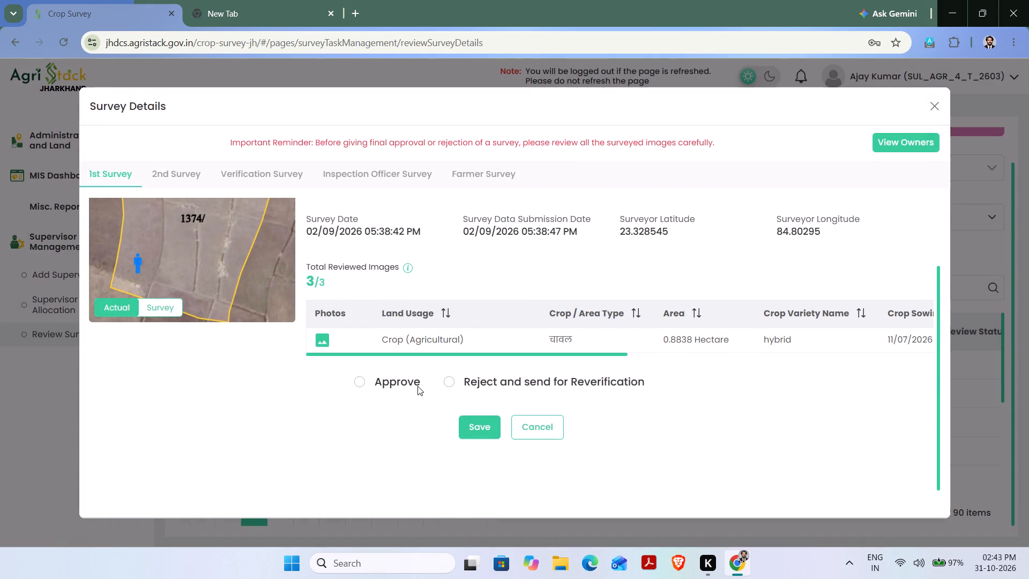
left_click(485, 425)
left_click(506, 338)
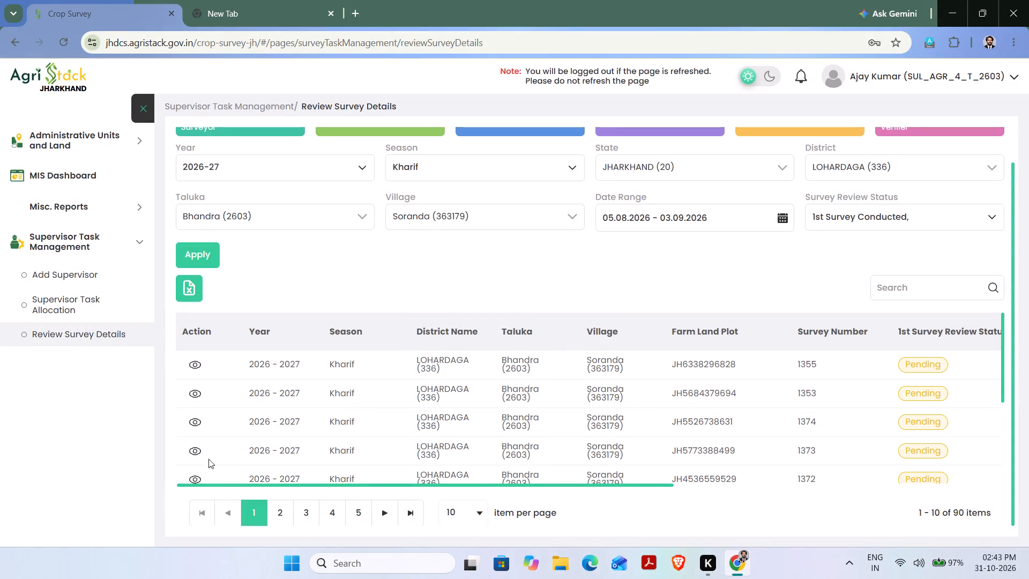
Open the details of survey number 1373, approve the three farm images of its चावल crop entry, and close the image viewer.
left_click(196, 452)
left_click(322, 430)
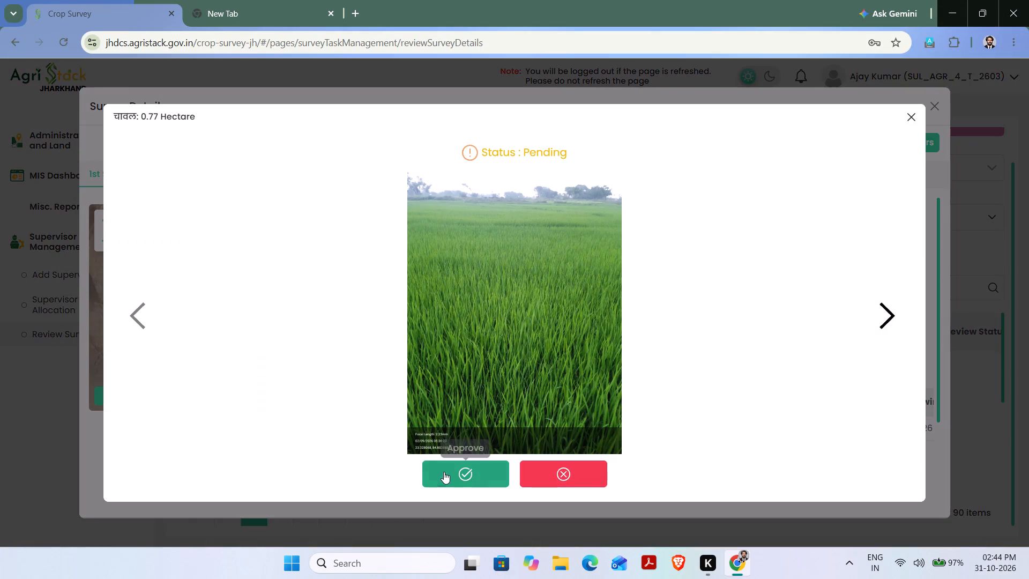
left_click(445, 472)
left_click_drag(503, 425, 416, 432)
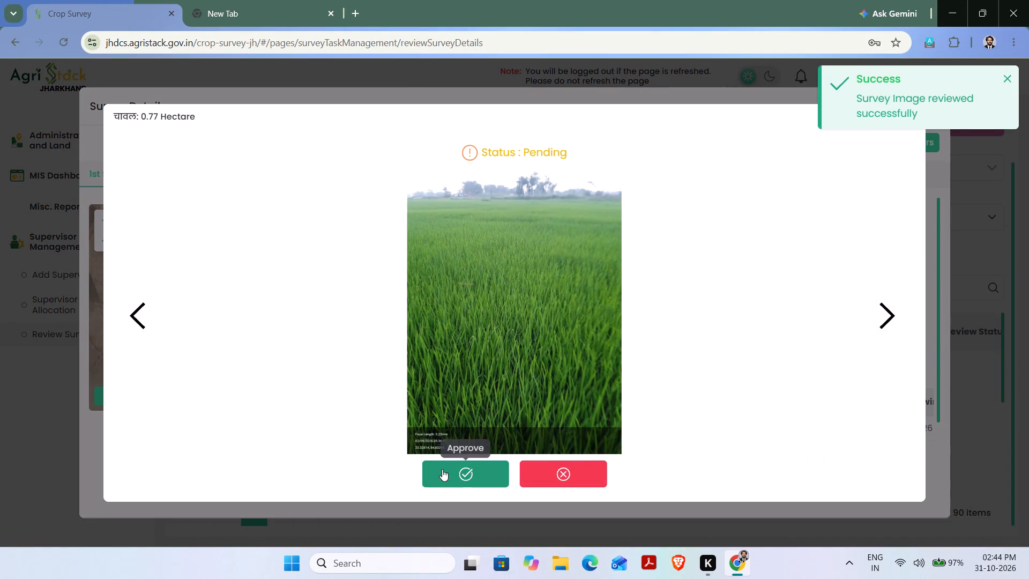
left_click(442, 469)
left_click_drag(484, 436, 424, 441)
left_click(436, 471)
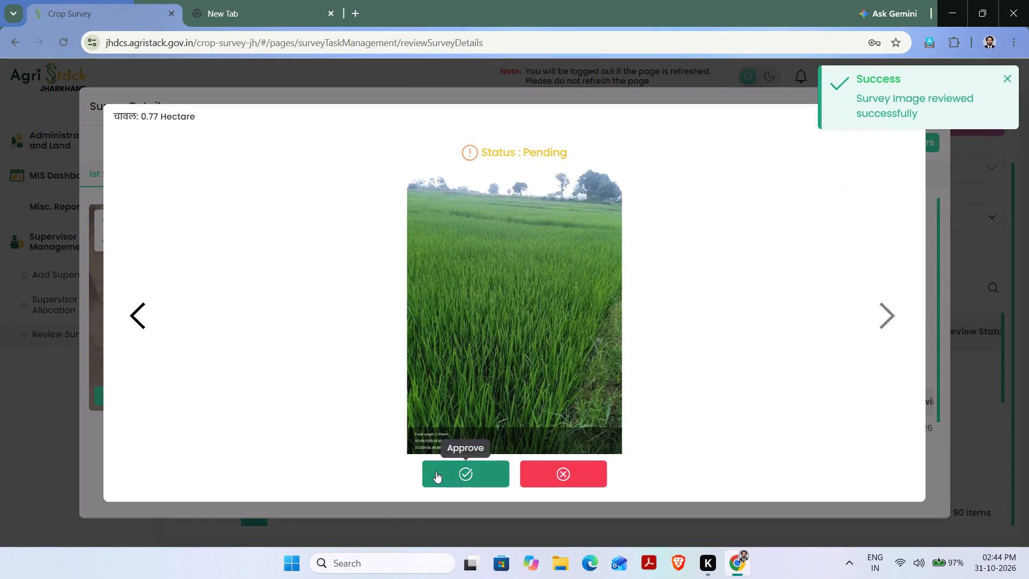
left_click_drag(486, 420, 461, 420)
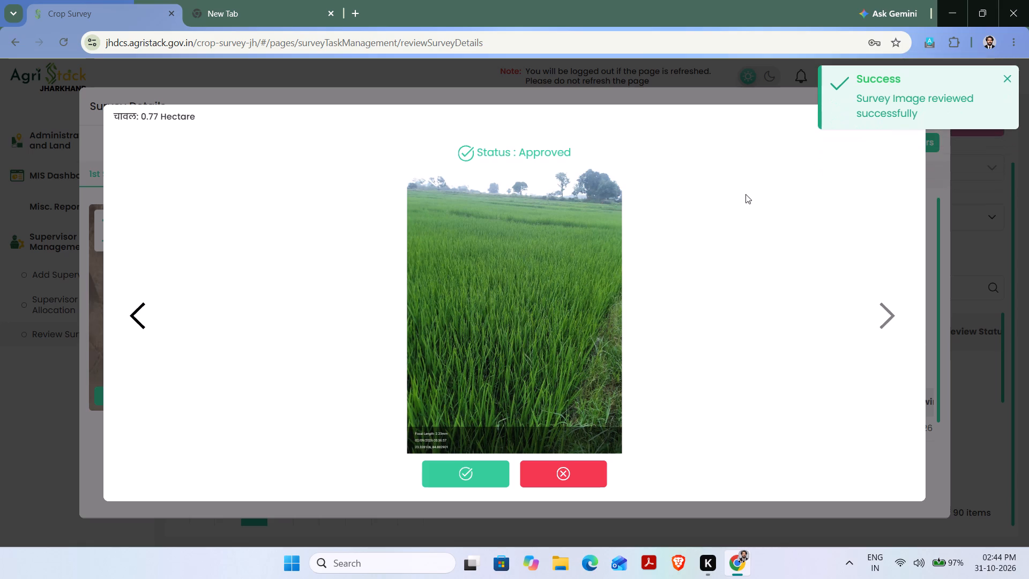
left_click(912, 120)
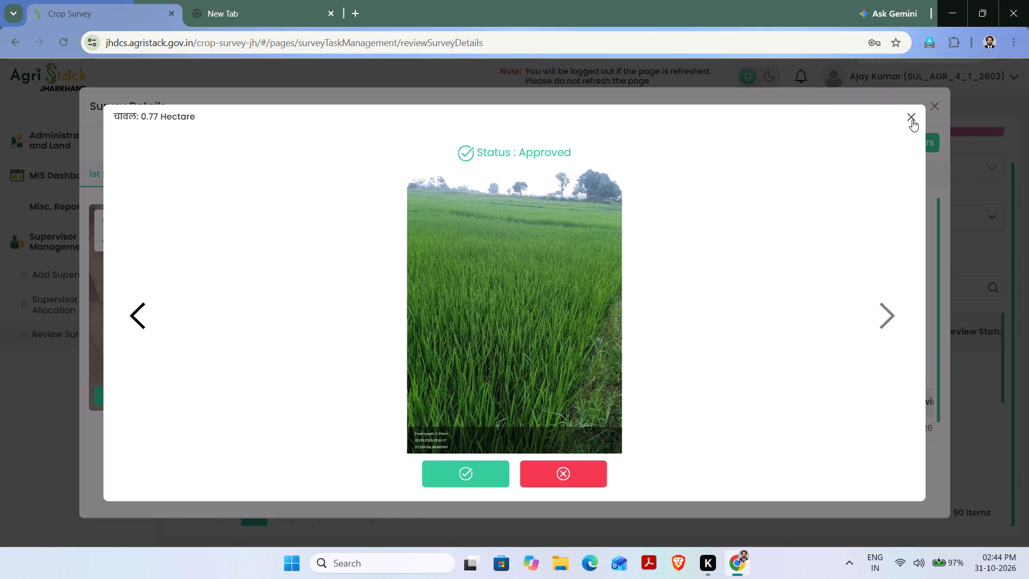
Mark survey 1373 as Approve, save the review and close its survey details.
scroll(494, 317, "down", 2)
left_click(404, 379)
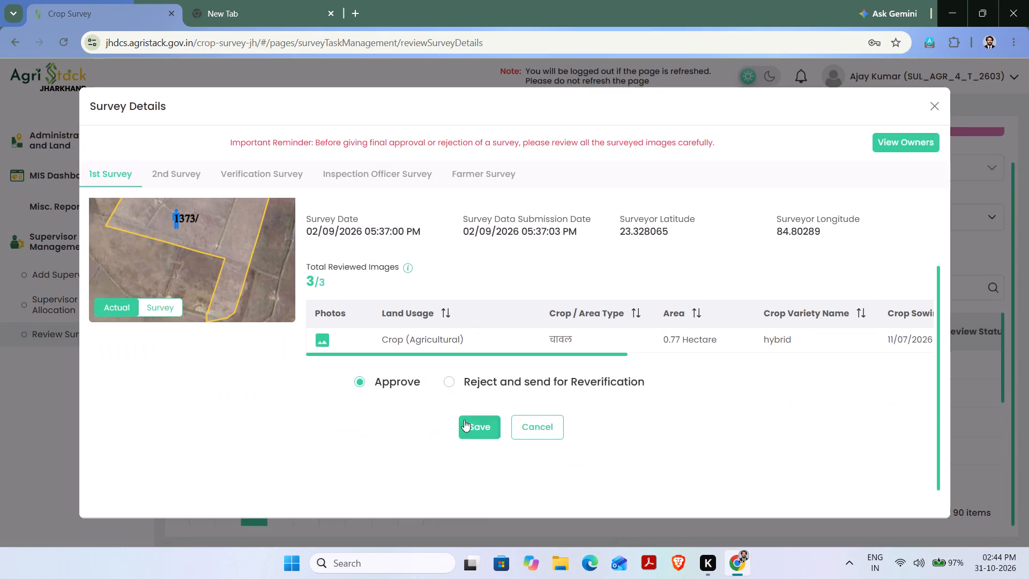
left_click(473, 426)
left_click(506, 340)
Open the details of survey number 1372, approve the three farm images of its चावल crop entry, and close the image viewer.
left_click(193, 475)
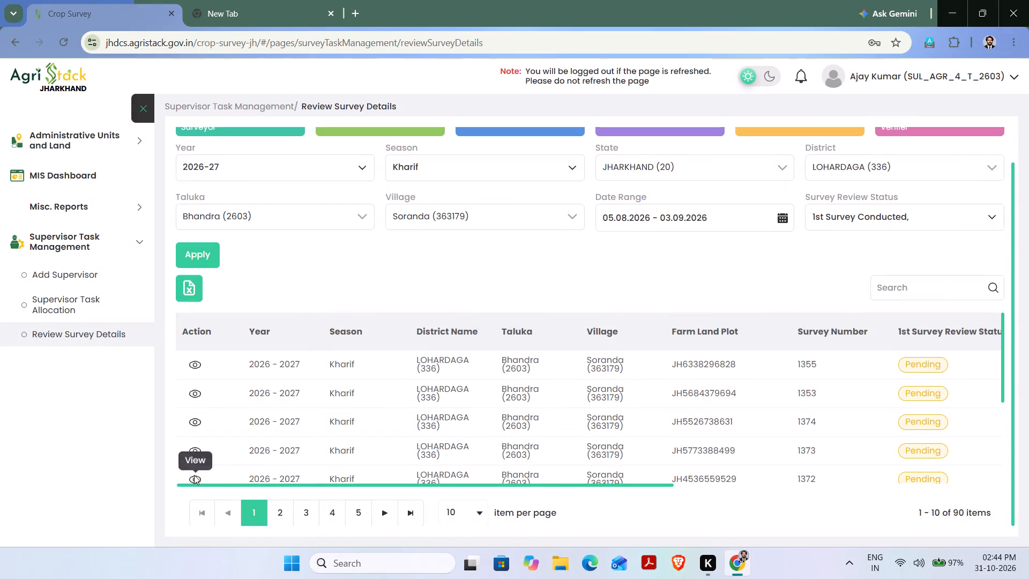
left_click(323, 428)
left_click(457, 467)
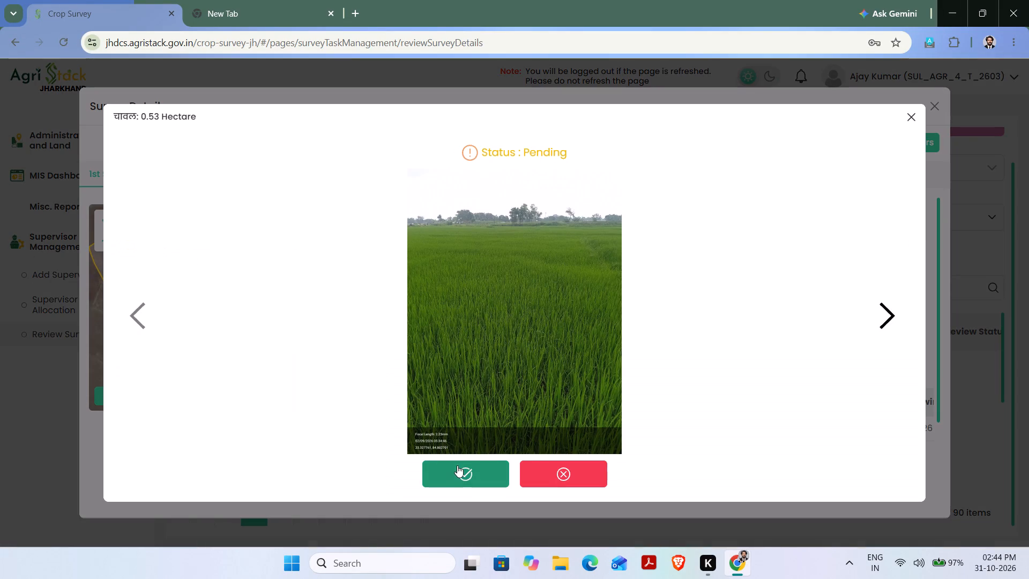
left_click_drag(540, 419, 486, 417)
left_click(473, 466)
left_click_drag(542, 412, 465, 420)
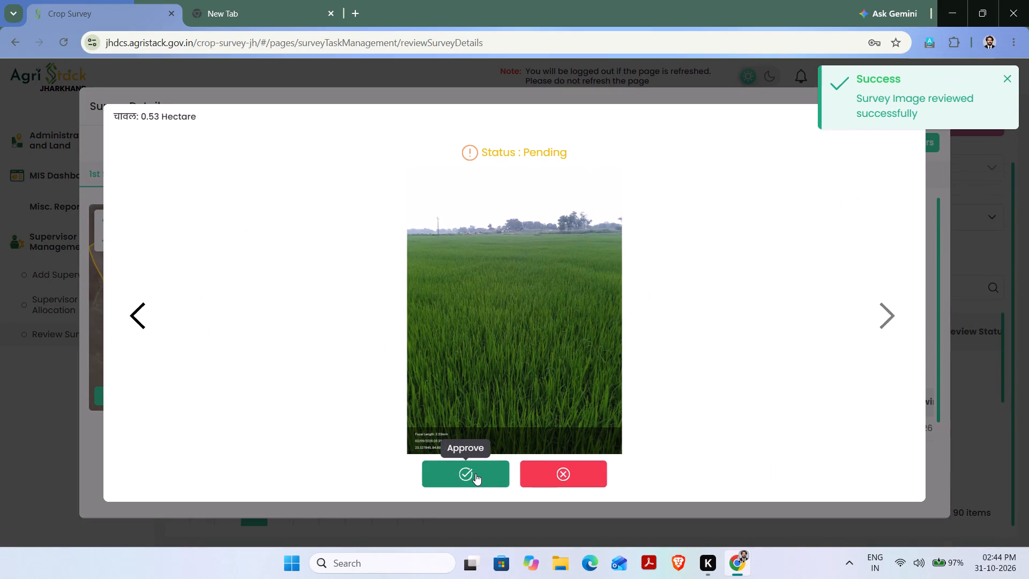
left_click(475, 473)
left_click_drag(539, 388, 497, 389)
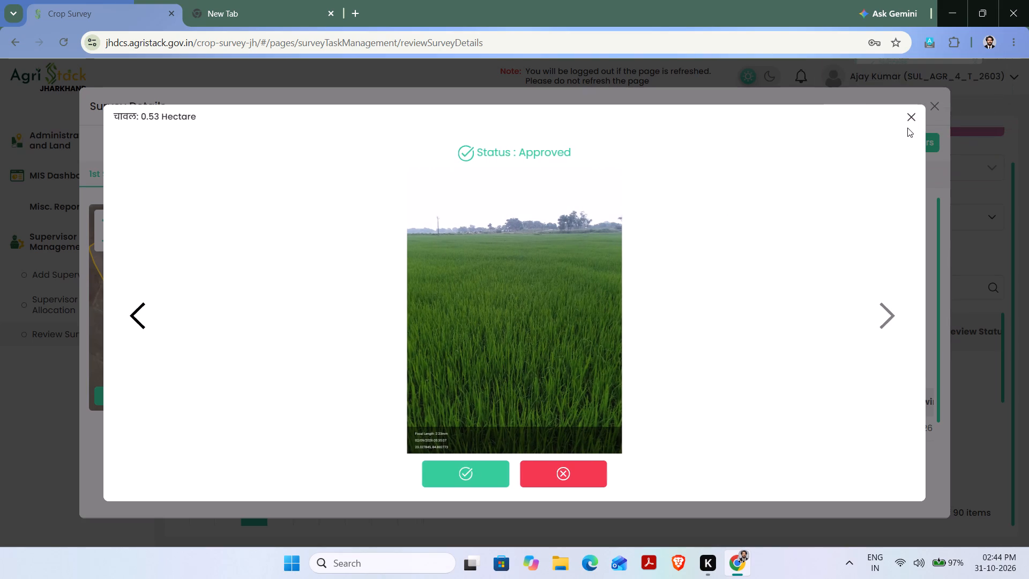
left_click(911, 112)
Mark survey 1372 as Approve, save the review and close its survey details.
scroll(547, 362, "down", 2)
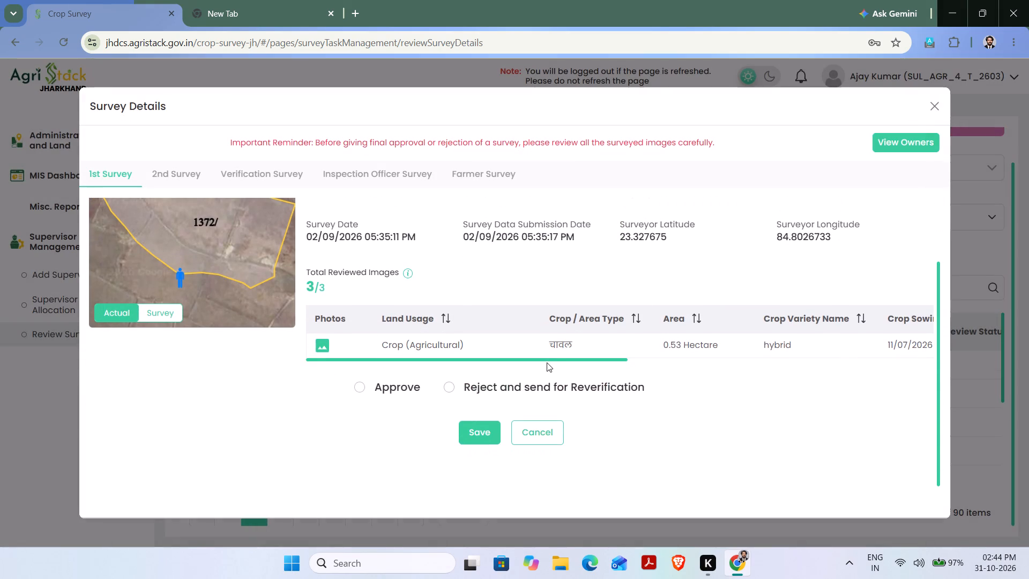
left_click(392, 383)
left_click(479, 432)
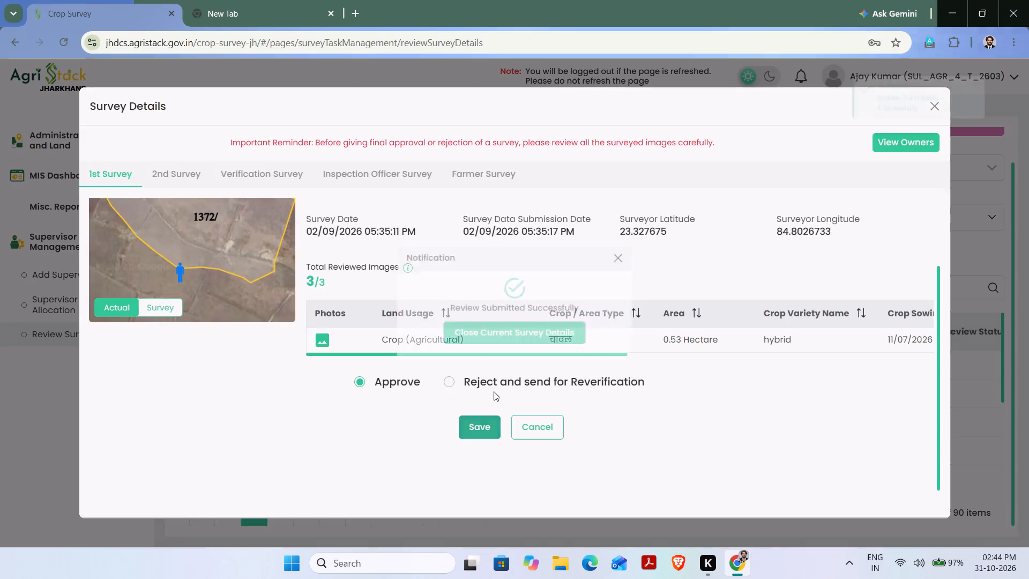
left_click(508, 347)
left_click(506, 331)
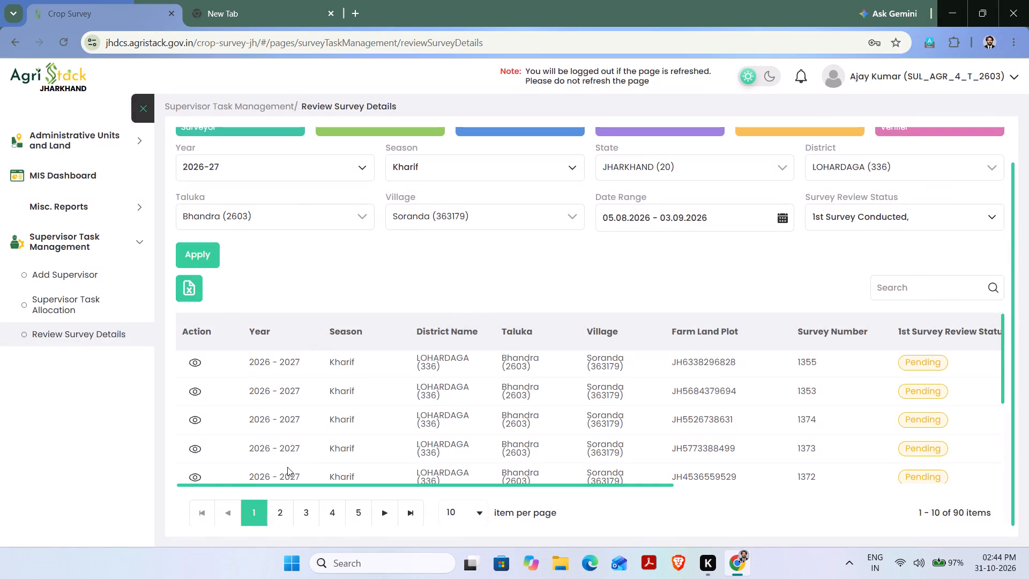
left_click(195, 476)
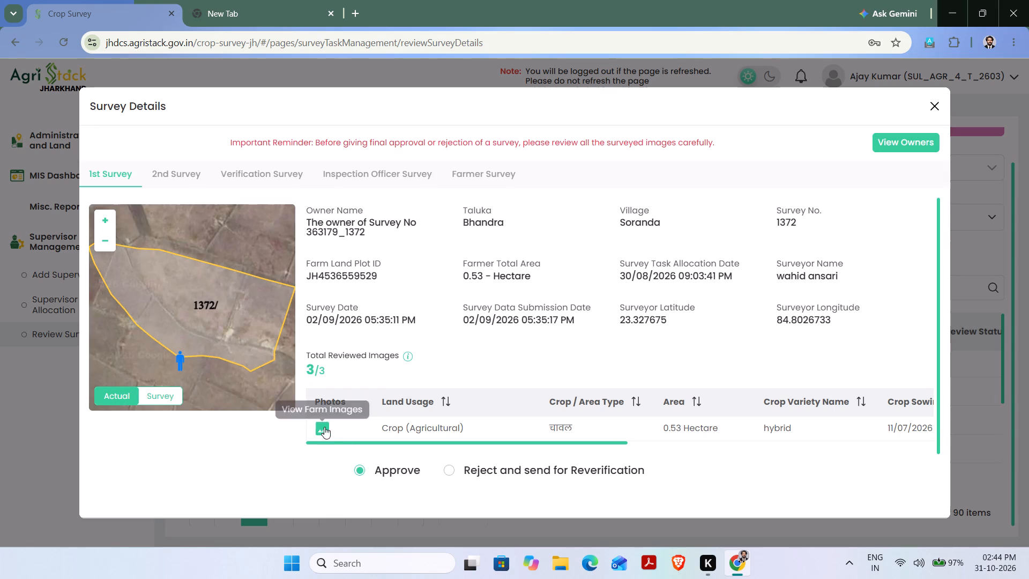
left_click(930, 108)
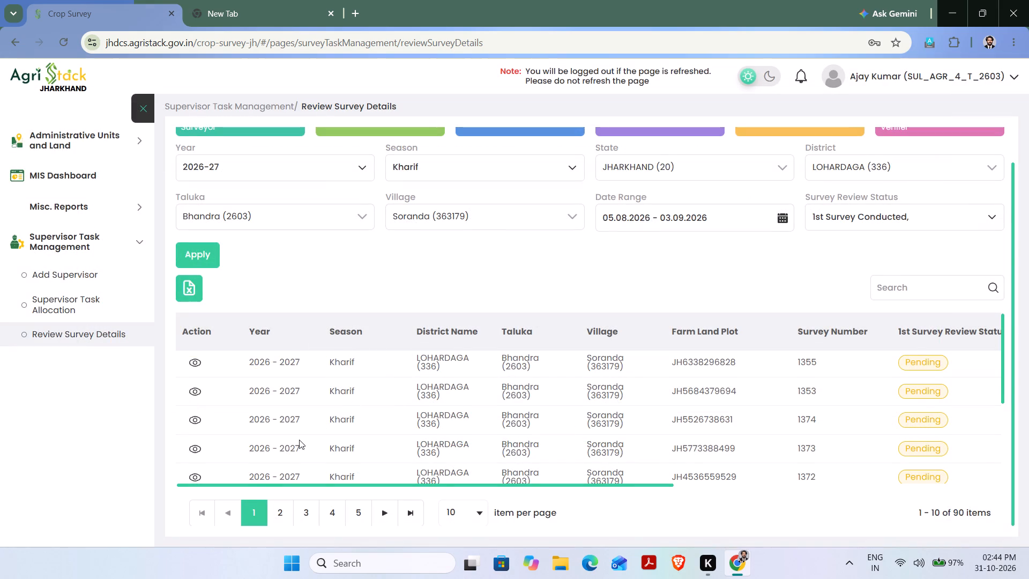
scroll(299, 440, "down", 5)
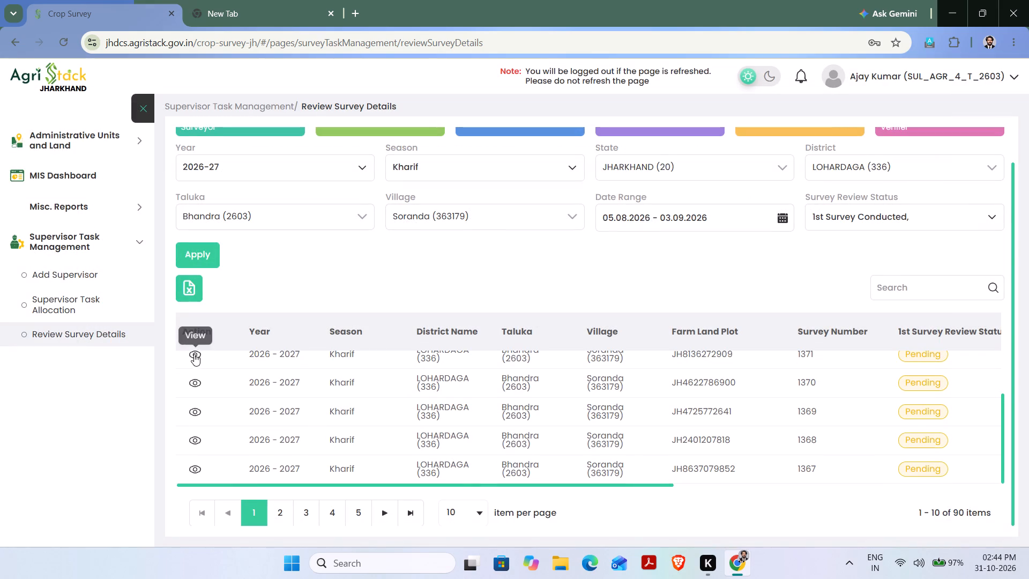
left_click(194, 354)
left_click(323, 427)
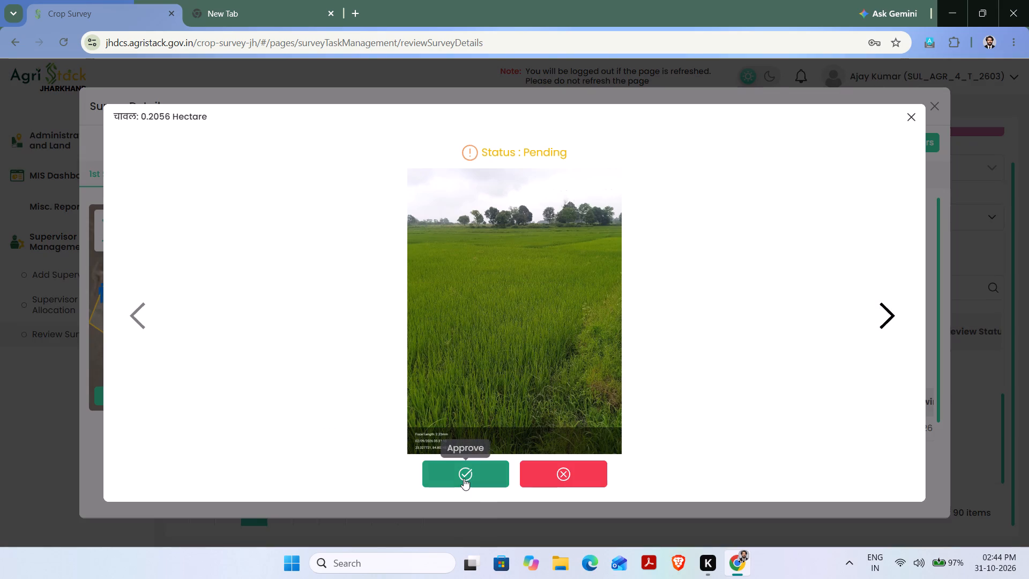
left_click(464, 478)
left_click_drag(553, 396, 460, 404)
left_click(460, 479)
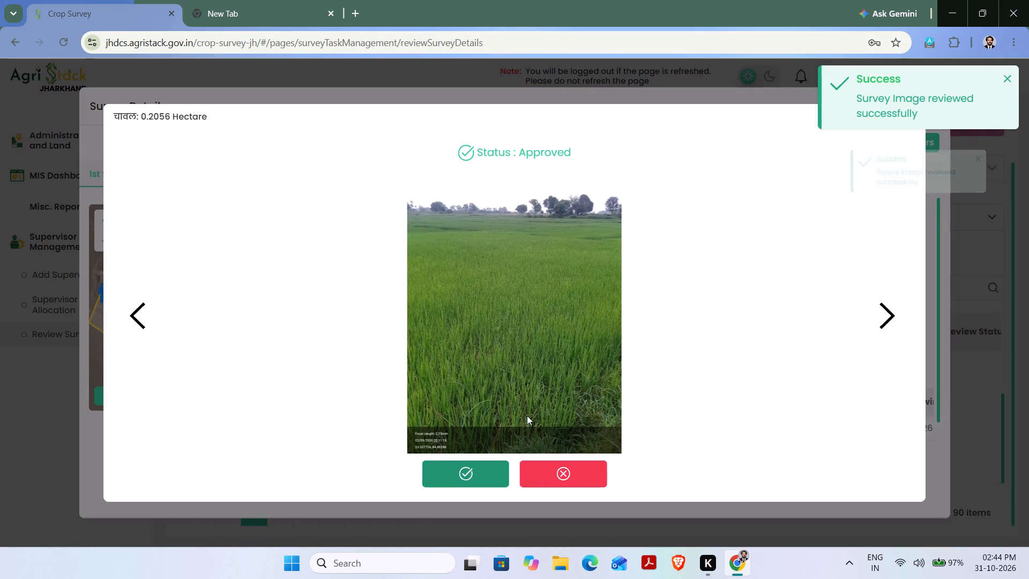
left_click_drag(543, 398, 480, 407)
left_click(461, 477)
left_click_drag(555, 367, 526, 369)
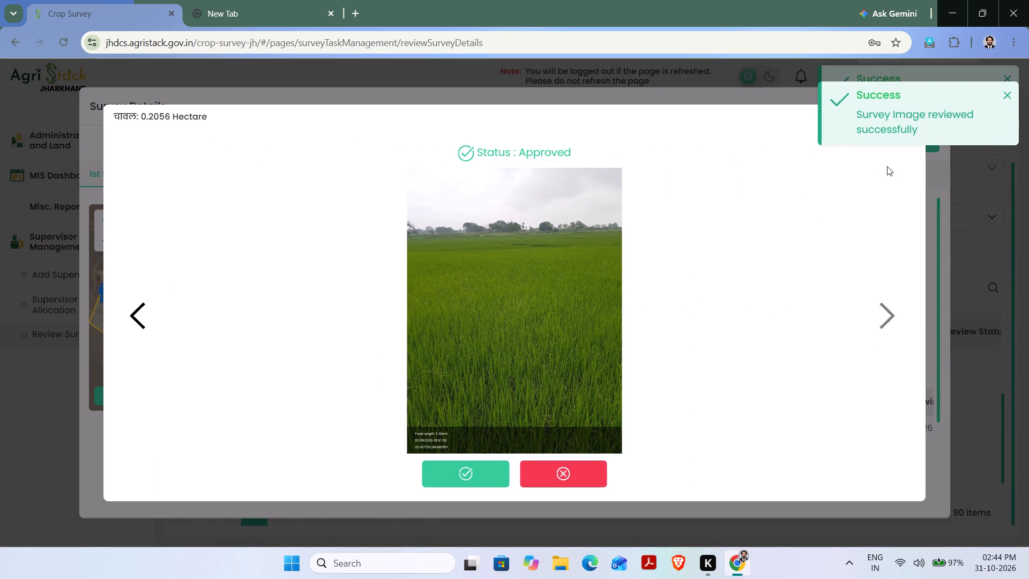
left_click(912, 112)
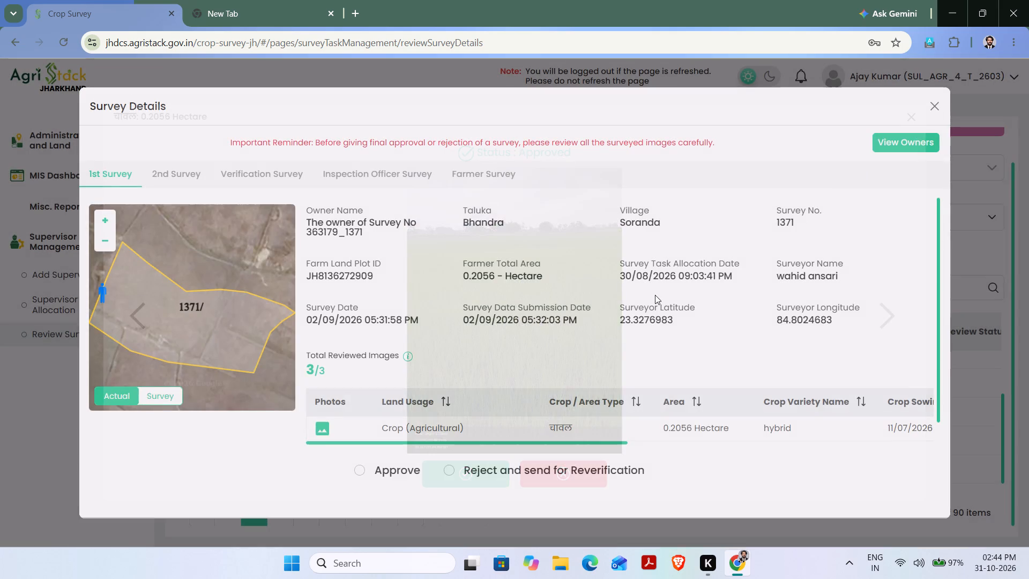
Mark survey 1371 as Approve, save the review and close its survey details.
scroll(655, 295, "down", 2)
left_click(384, 389)
left_click(458, 435)
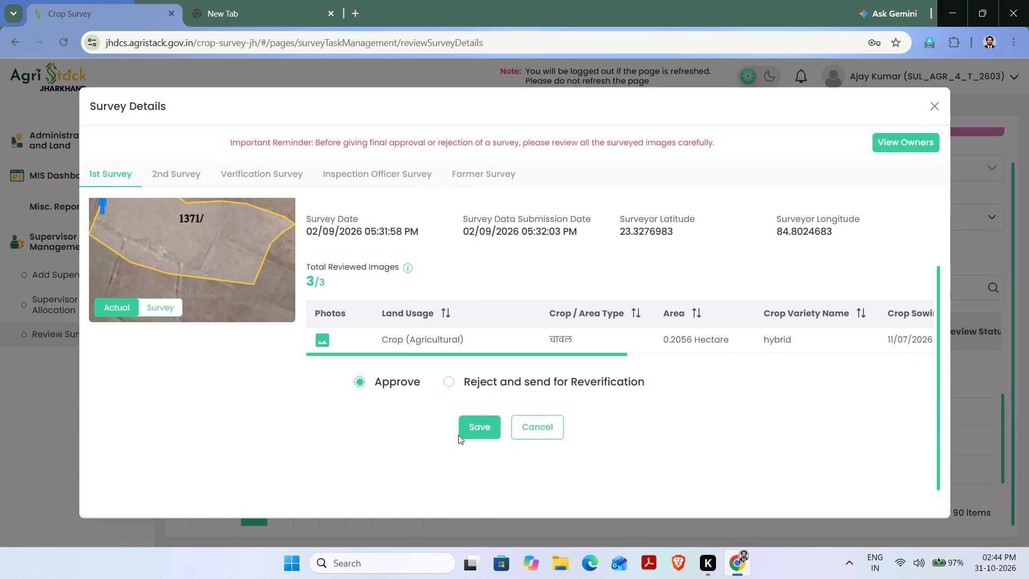
left_click(481, 426)
left_click(485, 336)
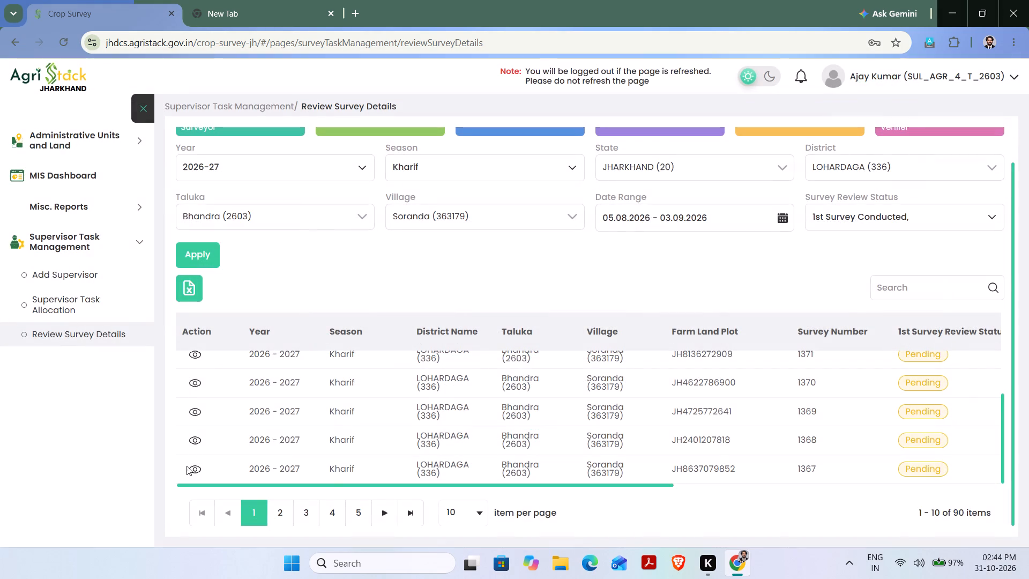
Open the details of survey number 1370, approve the three farm images of its चावल crop entry, and close the image viewer.
left_click(195, 377)
left_click(322, 432)
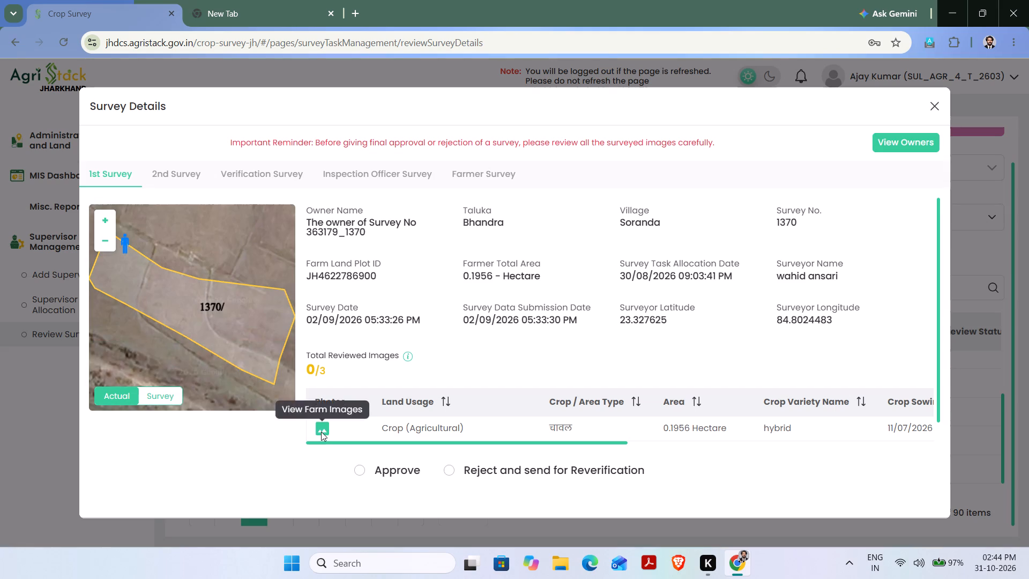
left_click(439, 465)
left_click_drag(524, 406, 442, 406)
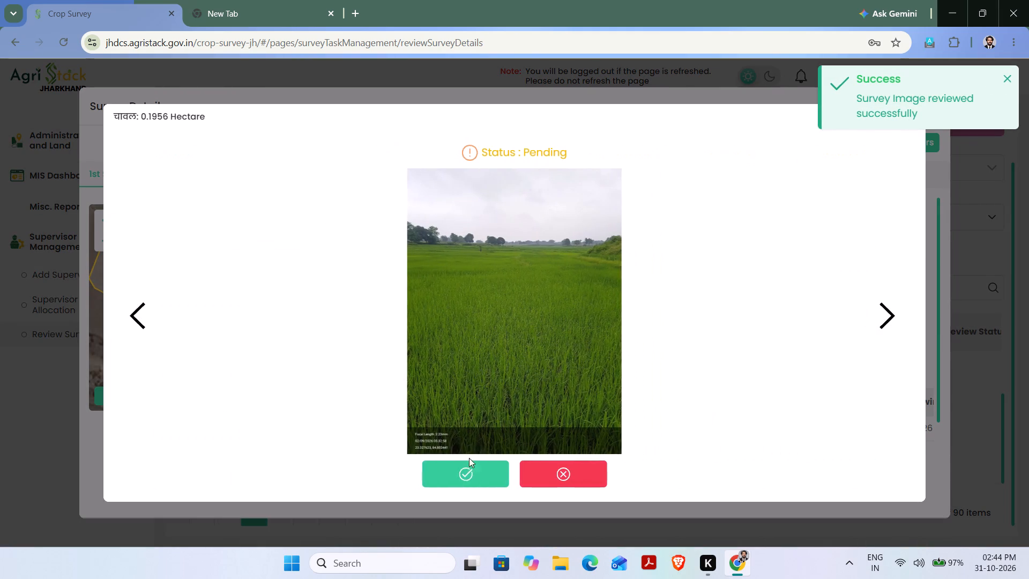
left_click(477, 473)
left_click_drag(546, 378, 483, 384)
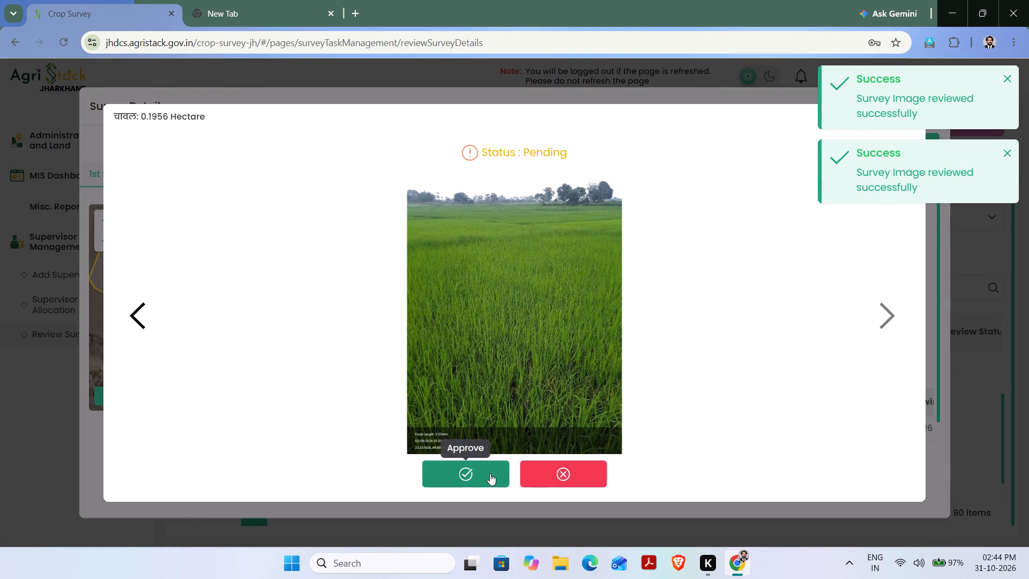
left_click(490, 473)
left_click_drag(511, 420, 491, 420)
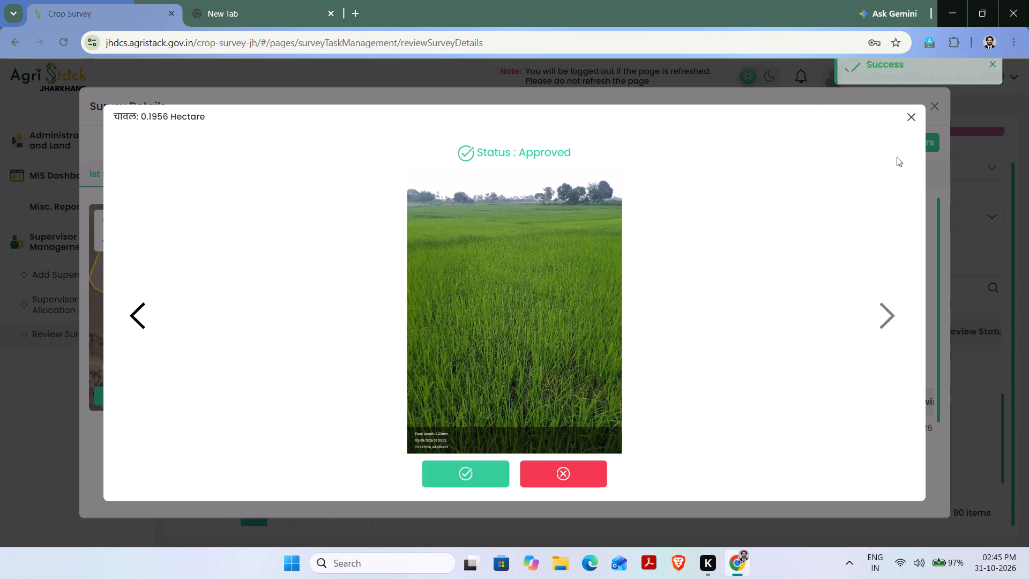
left_click(910, 120)
Mark survey 1370 as Approve, save the review and close its survey details.
scroll(563, 337, "down", 1)
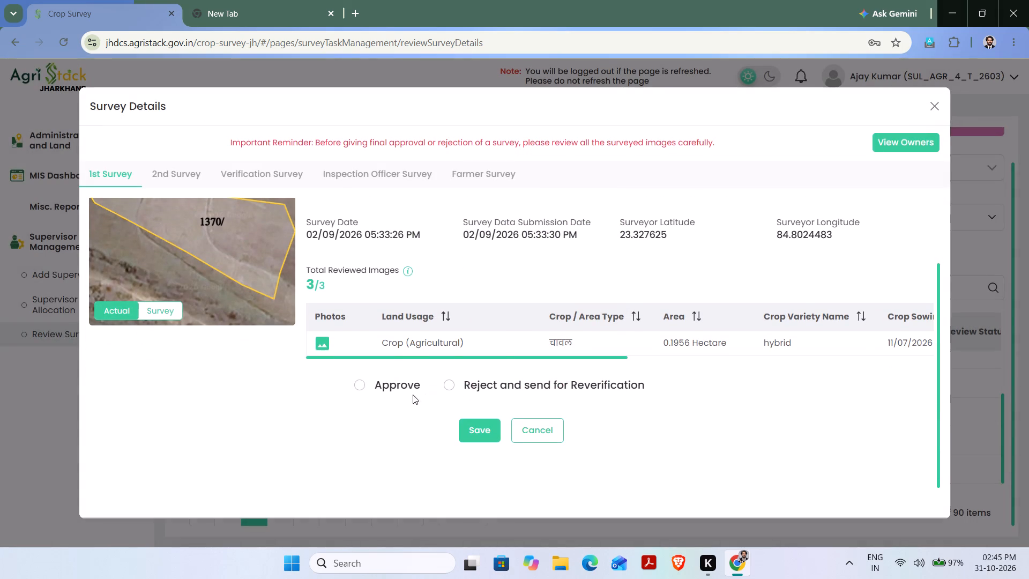
left_click(399, 383)
left_click(489, 430)
left_click(532, 330)
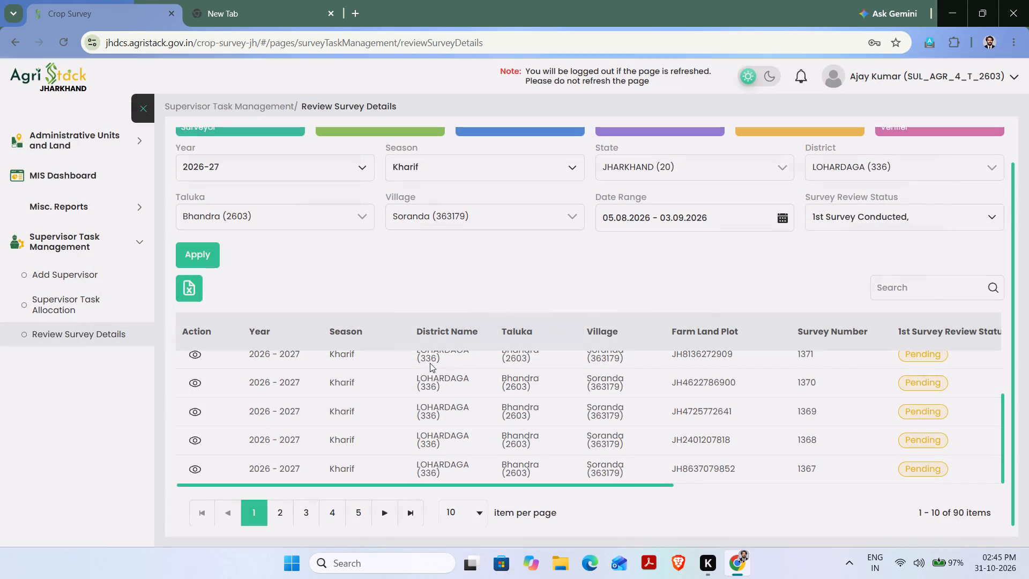
Open the details of survey number 1369, approve the three farm images of its चावल crop entry, and close the image viewer.
left_click(193, 404)
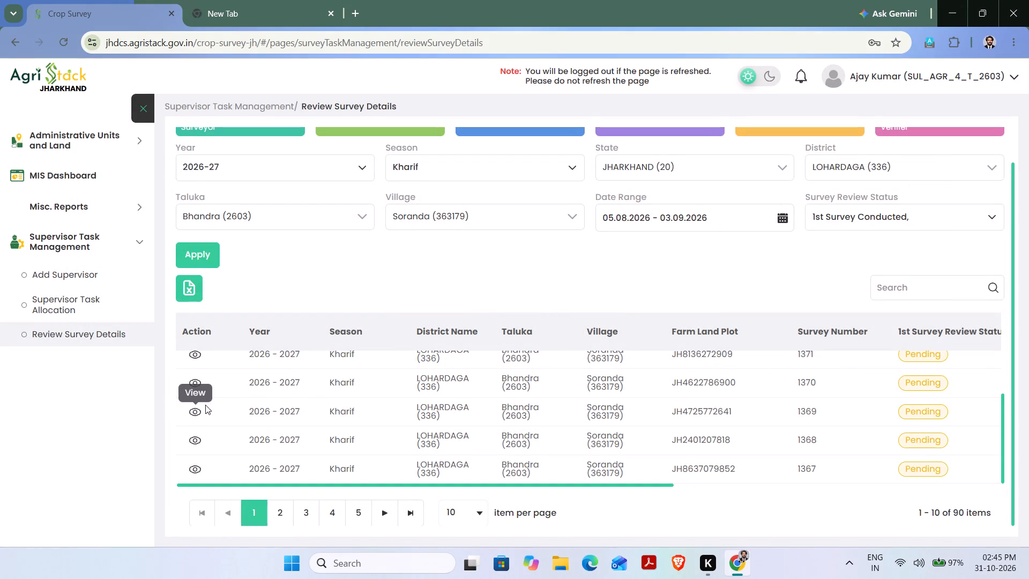
left_click(198, 410)
left_click(323, 425)
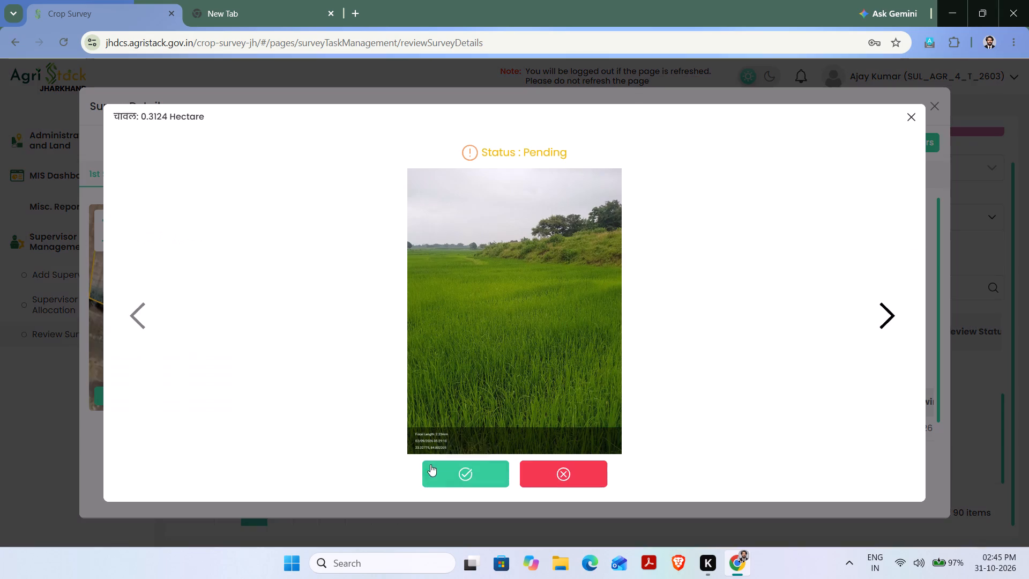
left_click(450, 474)
left_click_drag(516, 434, 476, 433)
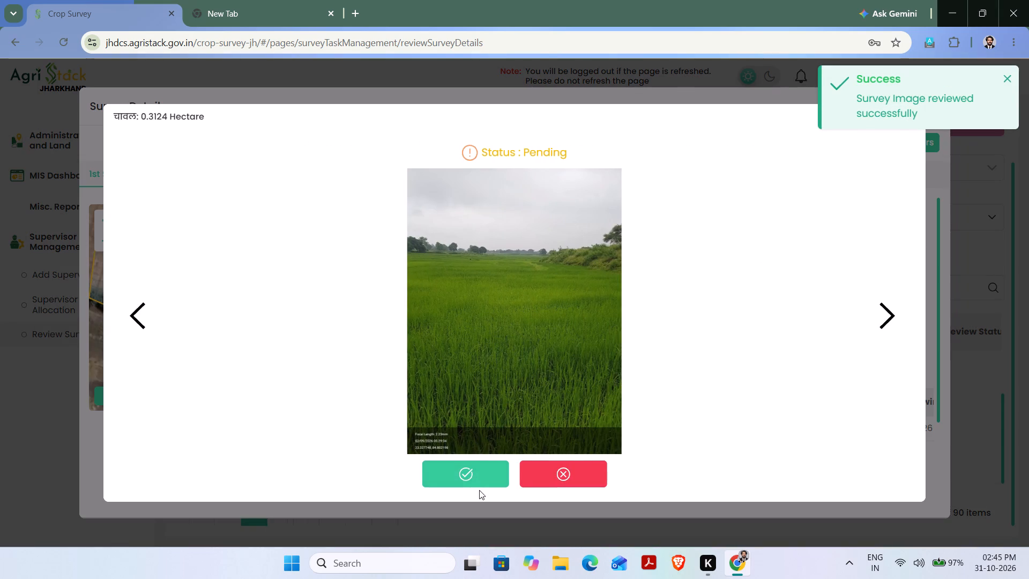
left_click(479, 488)
left_click(480, 469)
left_click_drag(545, 419, 472, 424)
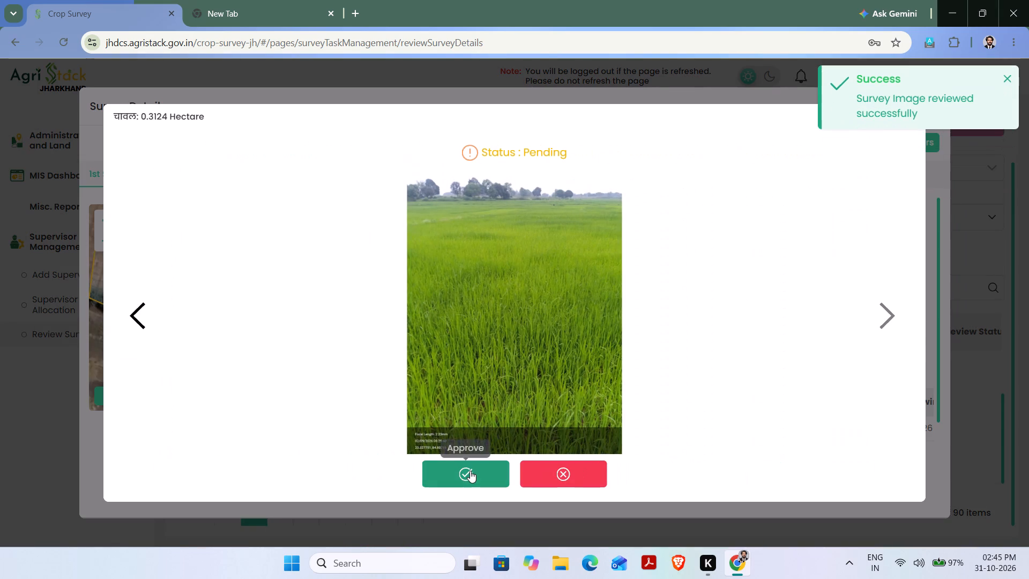
left_click(470, 472)
left_click_drag(548, 382, 494, 380)
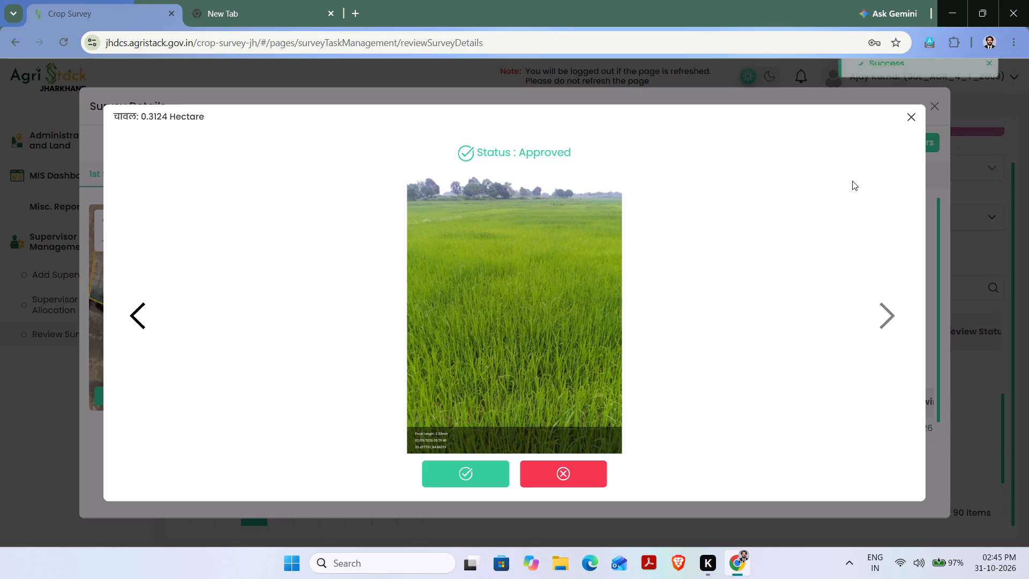
left_click(912, 117)
Mark survey 1369 as Approve, save the review and close its survey details.
scroll(533, 311, "down", 2)
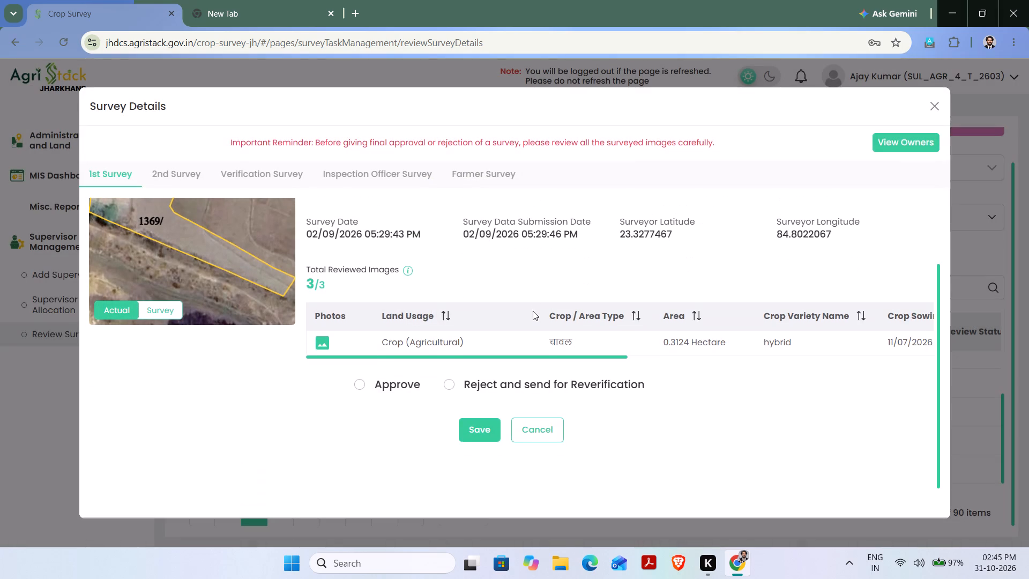
left_click(378, 381)
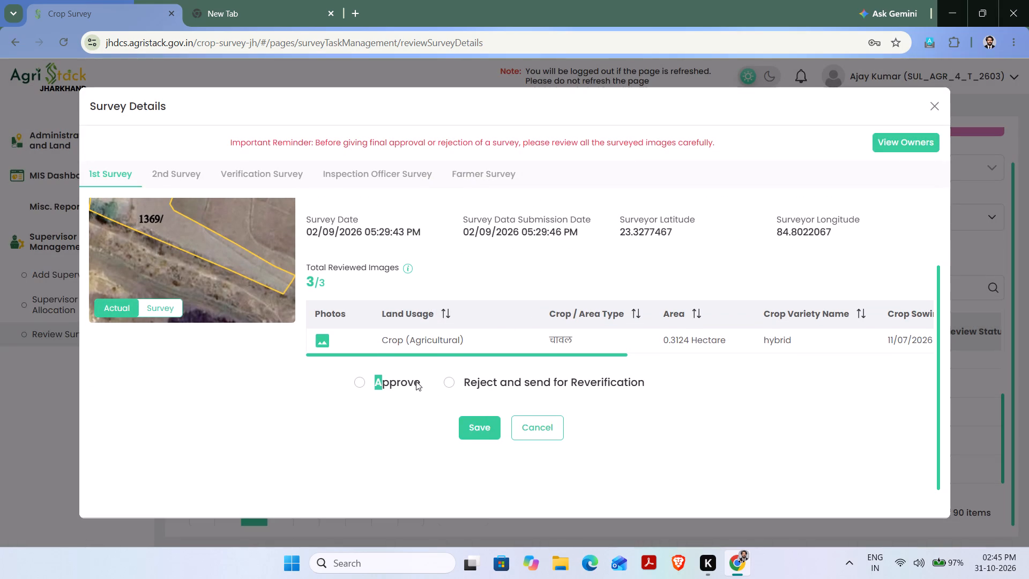
left_click(414, 380)
left_click(469, 426)
left_click(496, 348)
left_click(496, 328)
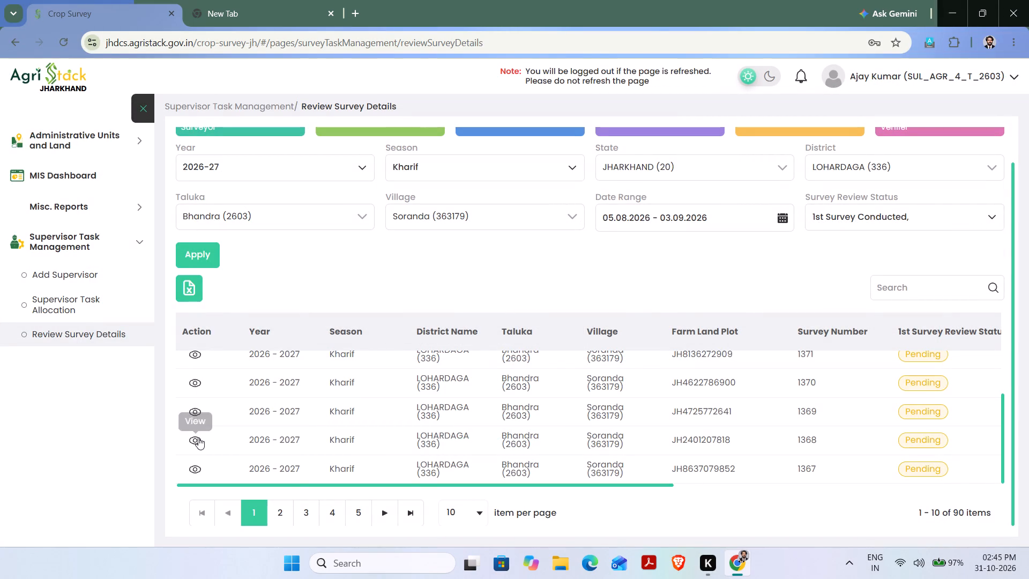
Open the details of survey number 1368, approve the three farm images of its चावल crop entry, and close the image viewer.
left_click(196, 434)
left_click(320, 425)
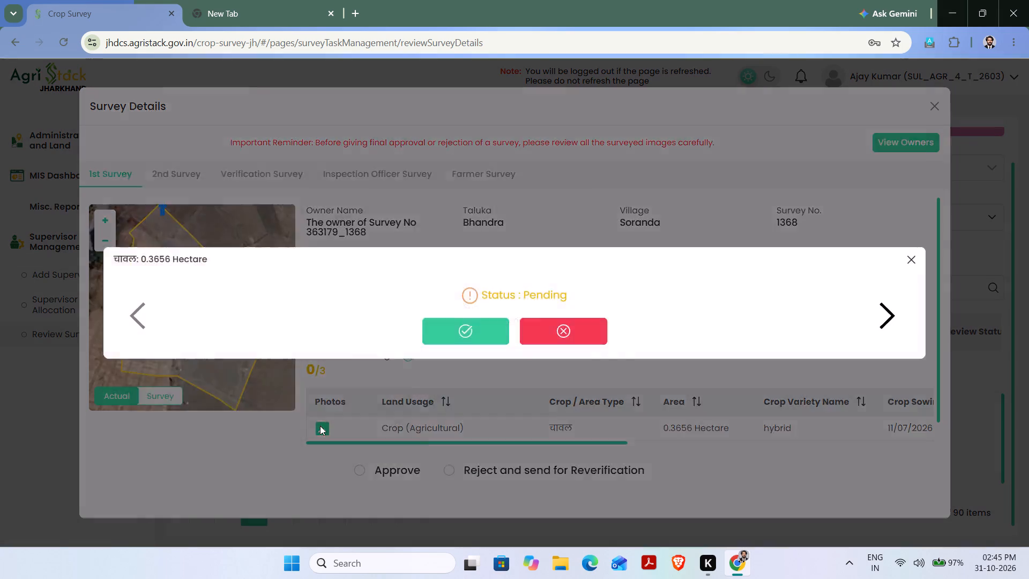
left_click(453, 464)
left_click_drag(526, 430, 423, 440)
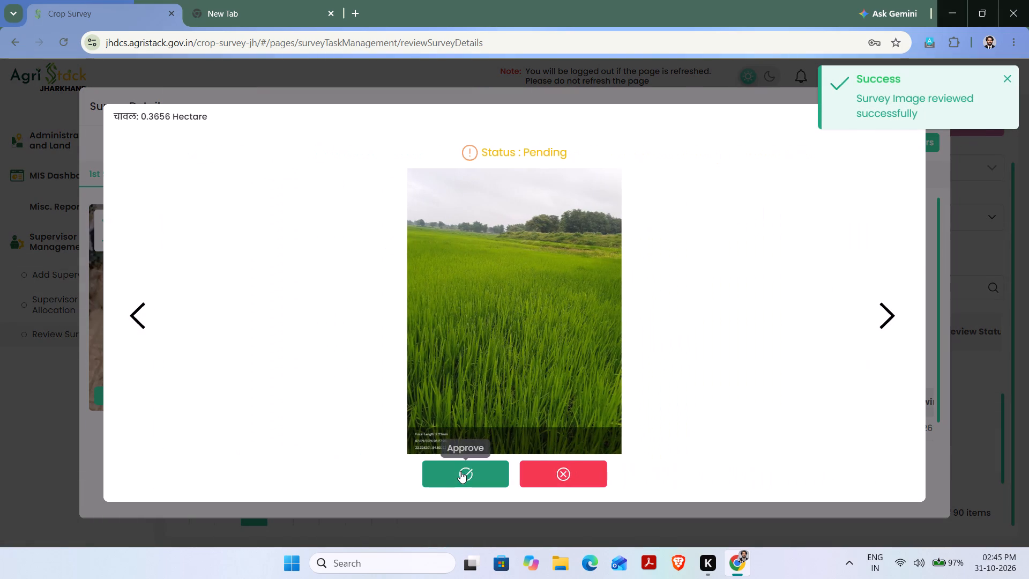
left_click(460, 470)
left_click_drag(524, 406, 462, 412)
left_click(473, 469)
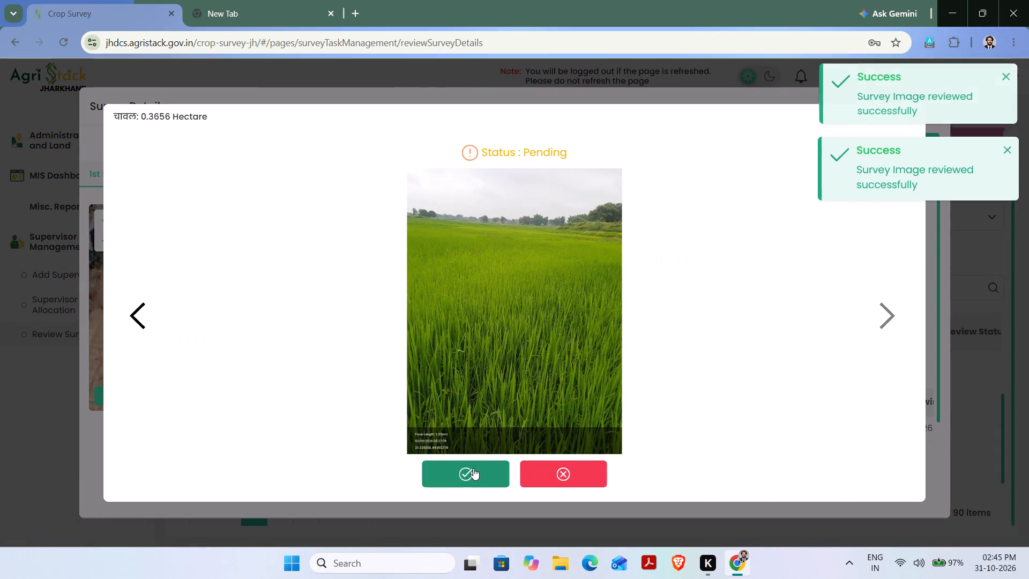
left_click_drag(547, 388, 502, 381)
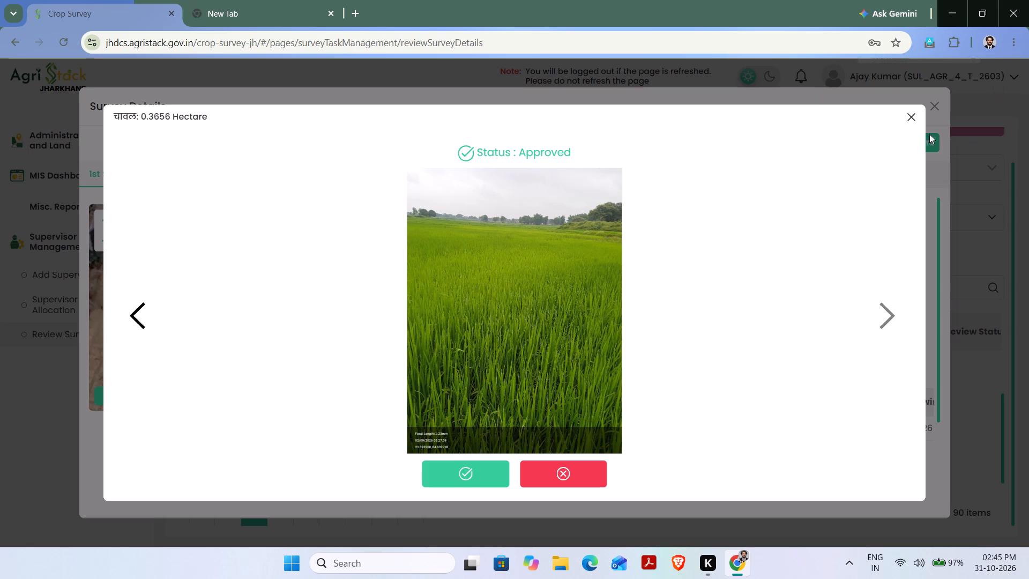
left_click(914, 115)
Mark survey 1368 as Approve, save the review and close its survey details.
scroll(551, 372, "down", 1)
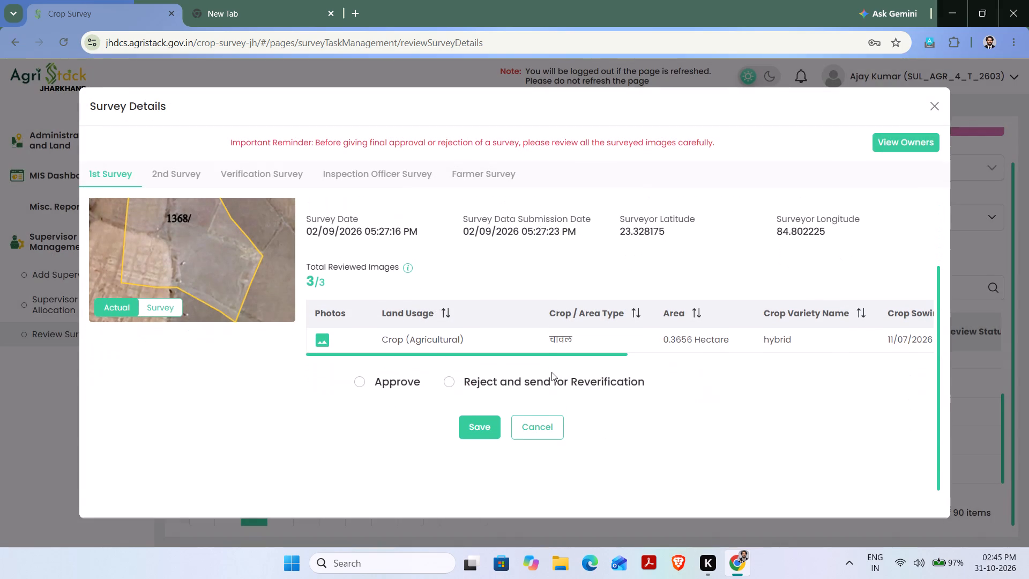
left_click(411, 382)
left_click(471, 419)
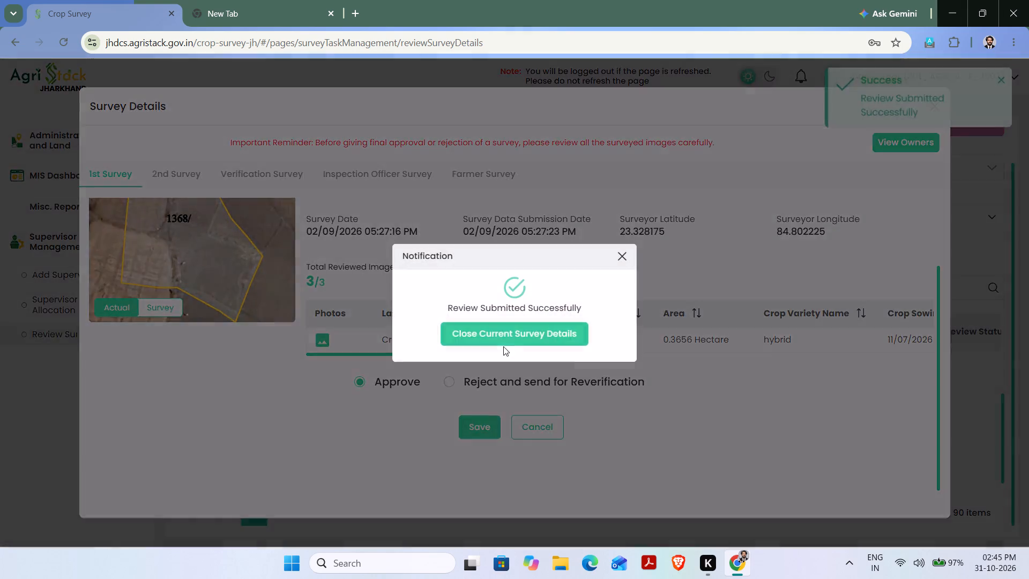
left_click(509, 329)
Open the details of survey number 1367, approve the three farm images of its चावल crop entry, and close the image viewer.
left_click(195, 466)
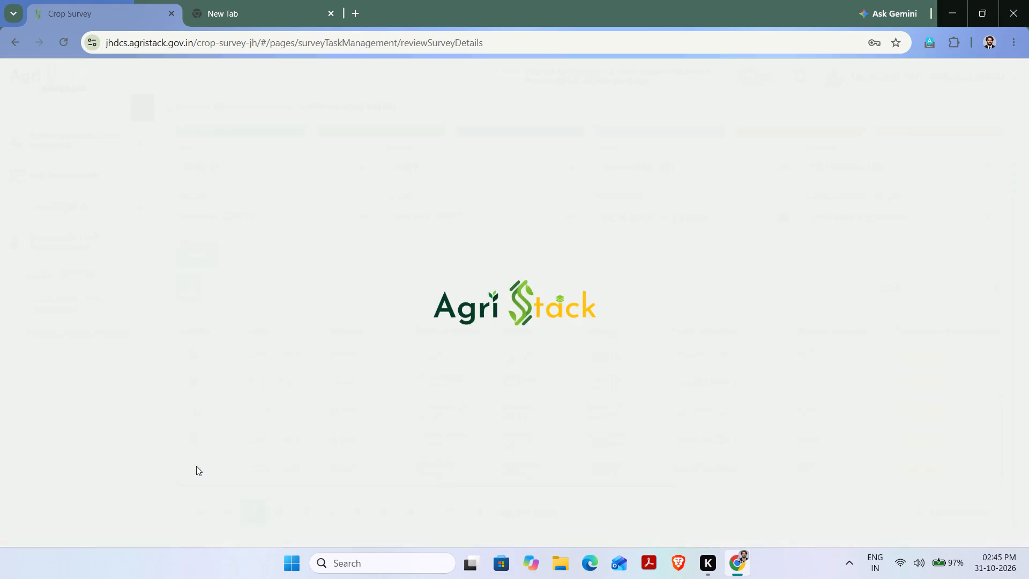
left_click(323, 430)
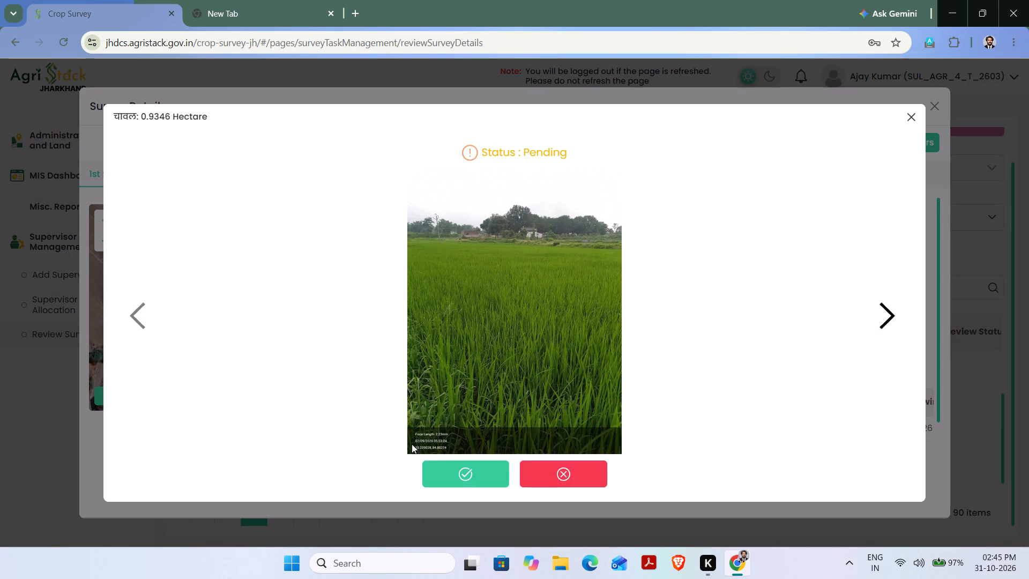
left_click(442, 464)
left_click_drag(528, 381, 472, 381)
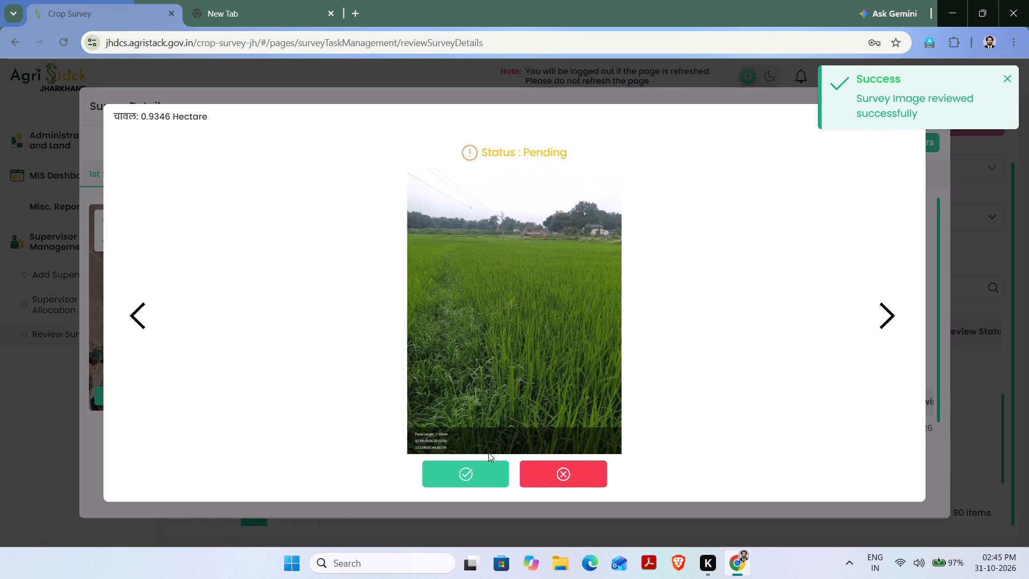
left_click(488, 469)
left_click_drag(560, 378, 516, 376)
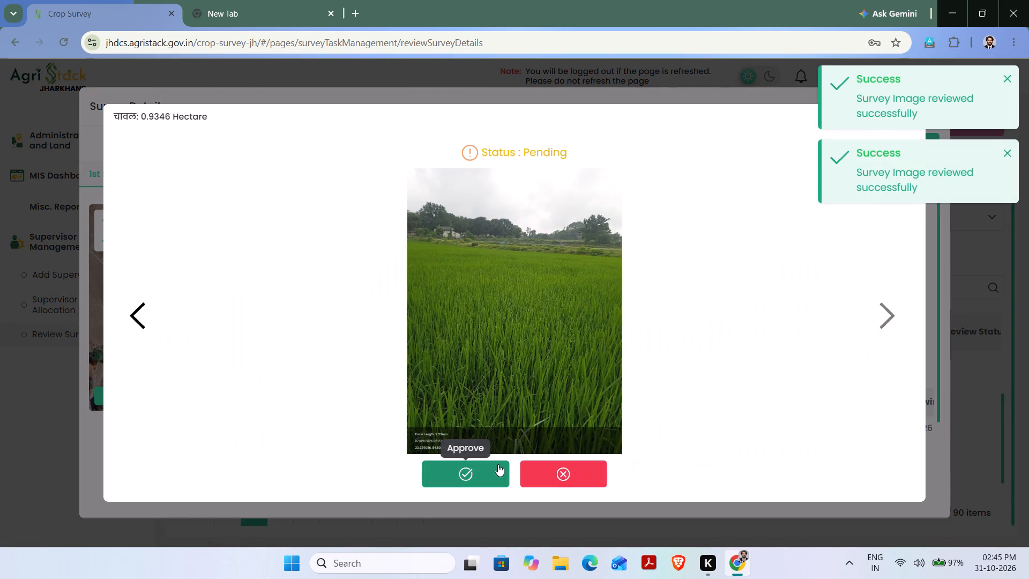
left_click(498, 464)
left_click_drag(575, 360, 553, 360)
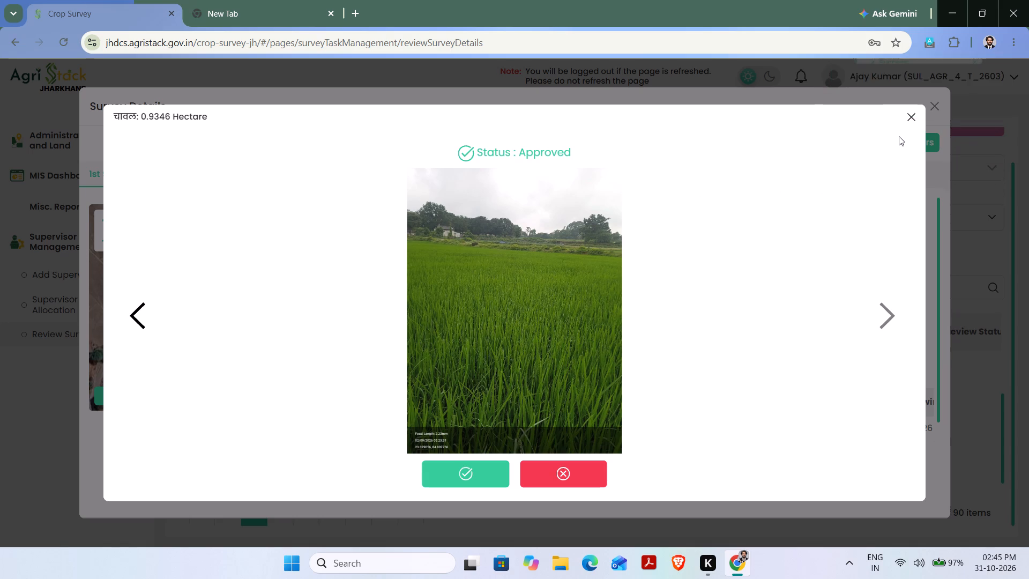
left_click(912, 121)
Mark survey 1367 as Approve, save the review and close its survey details.
scroll(438, 383, "down", 2)
left_click(406, 383)
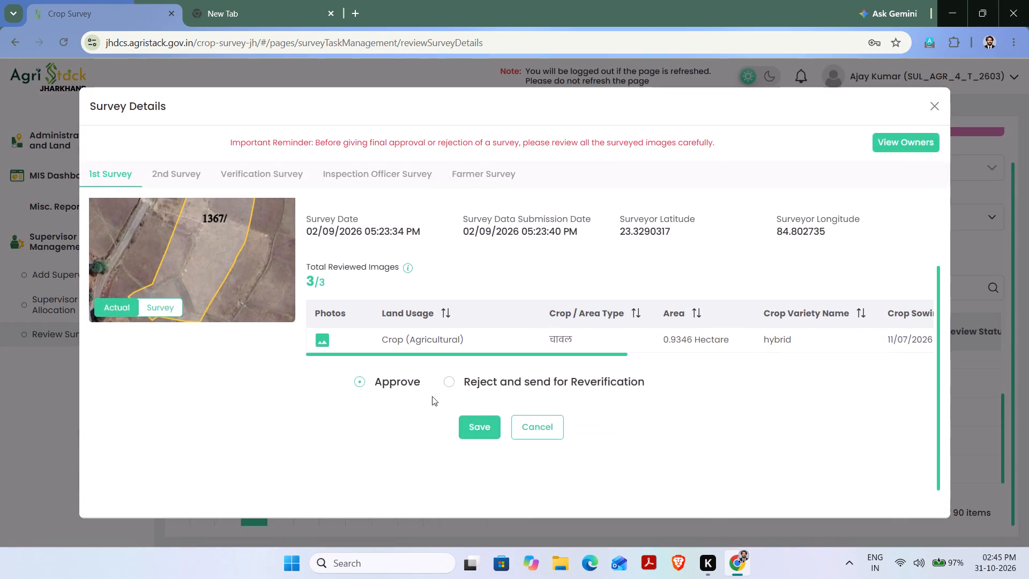
left_click(474, 421)
left_click(485, 339)
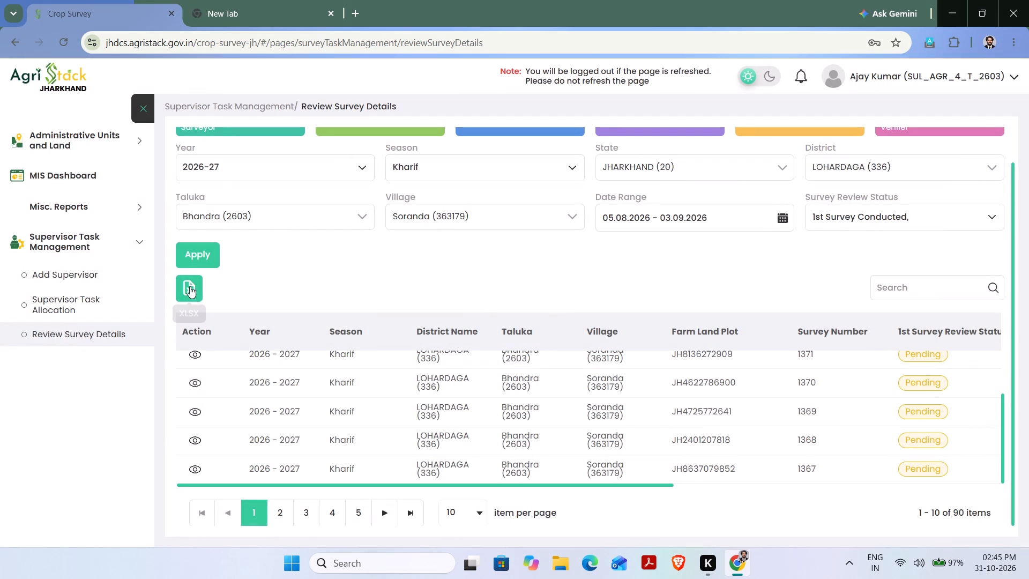
Reapply the current Kharif 2026-27 Soranda filters to refresh the list of pending surveys.
left_click(192, 253)
Open the details of survey number 1366, approve the three farm images of its चावल crop entry, and close the image viewer.
scroll(253, 398, "up", 6)
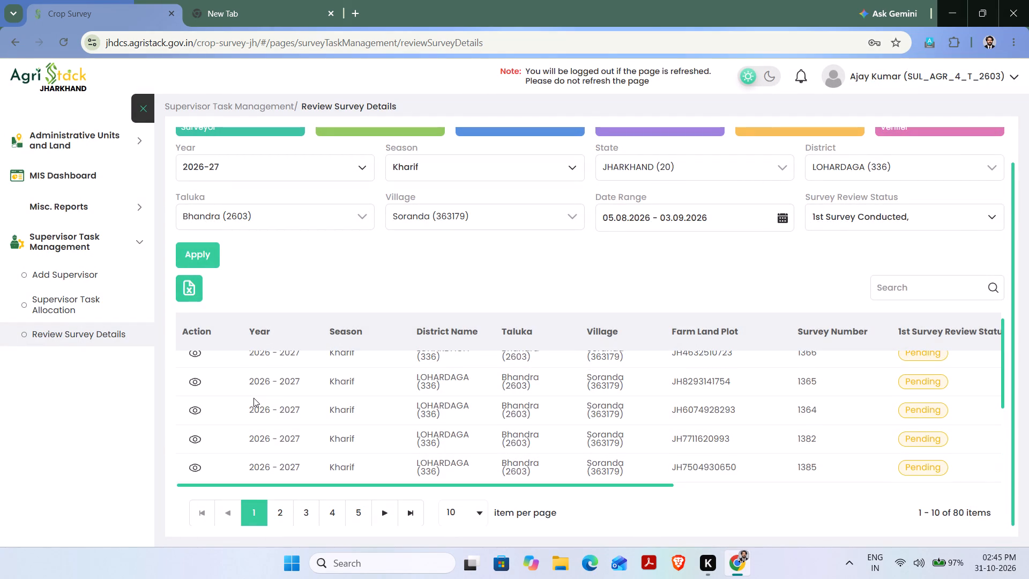
left_click(193, 362)
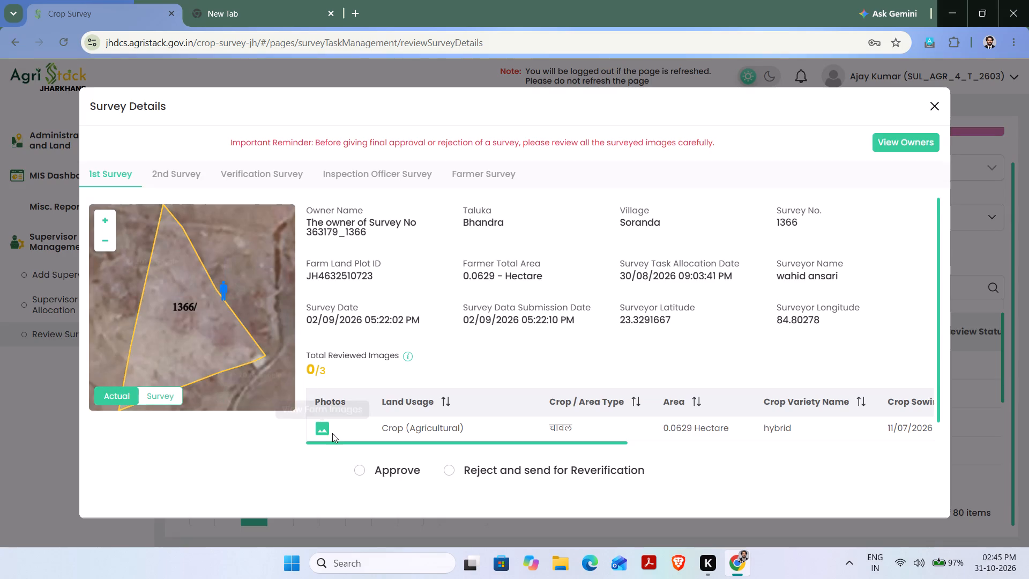
left_click(318, 424)
left_click(464, 466)
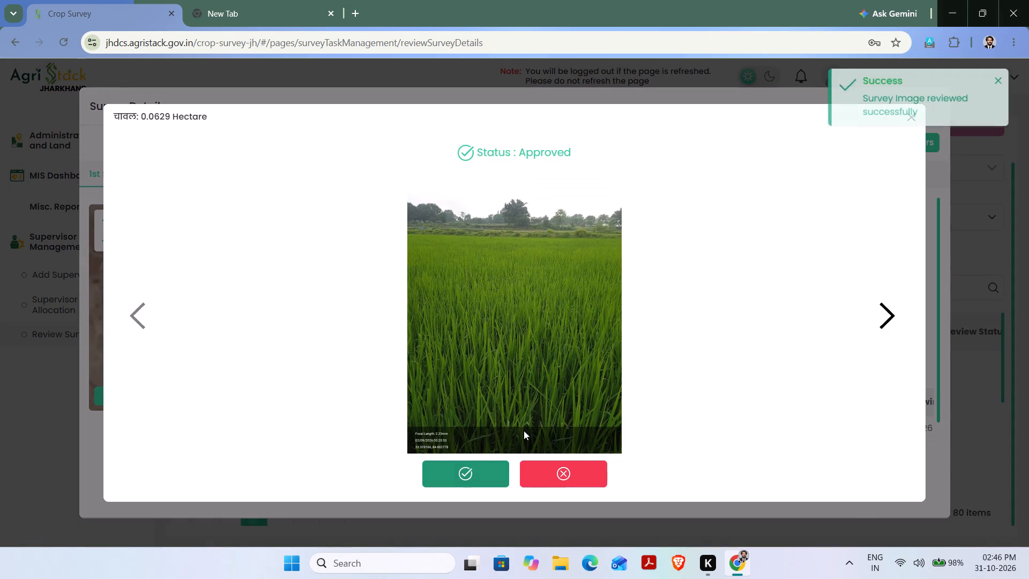
left_click_drag(549, 402, 469, 406)
left_click(466, 478)
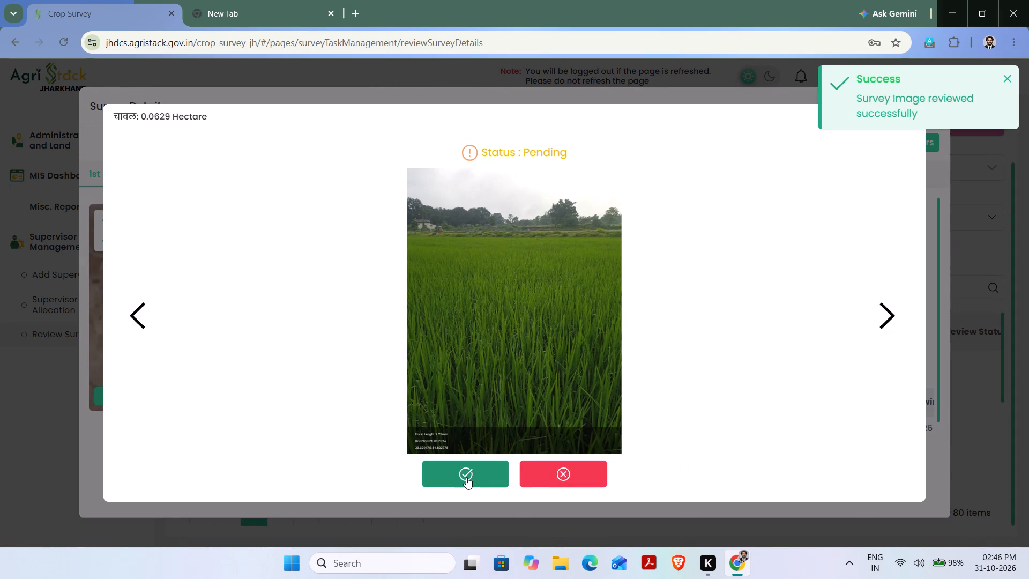
left_click_drag(558, 388, 488, 388)
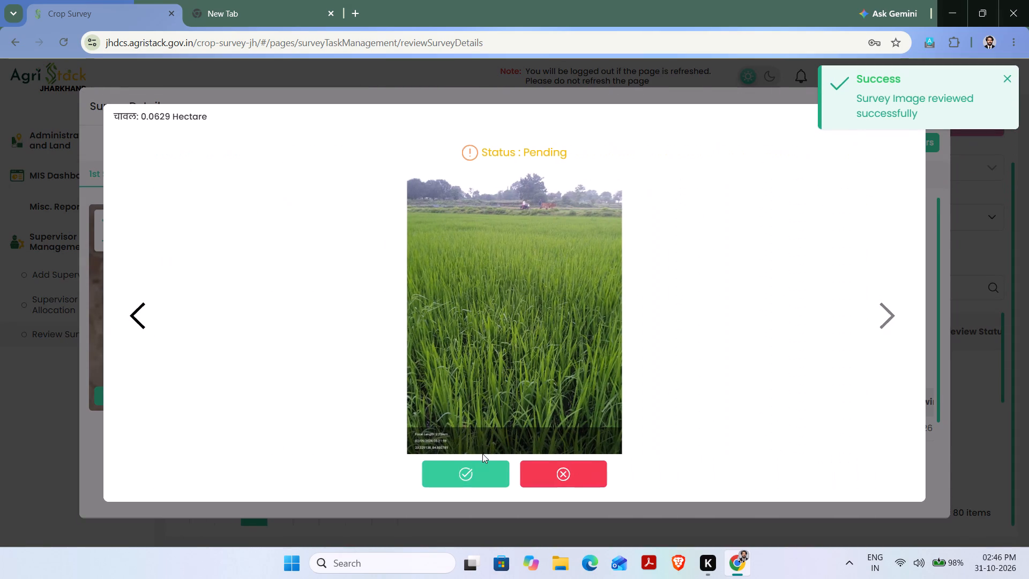
left_click(481, 467)
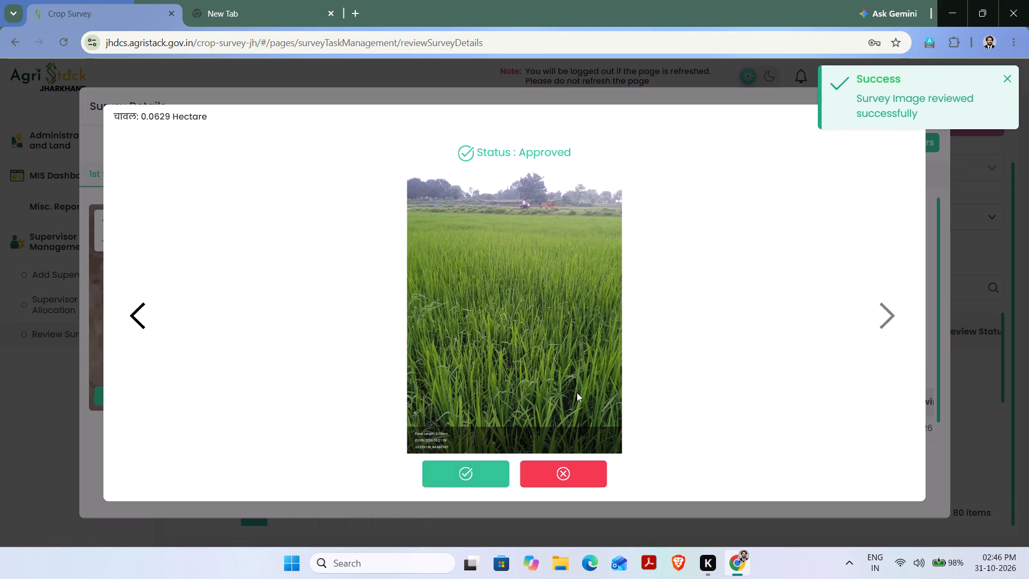
left_click(912, 114)
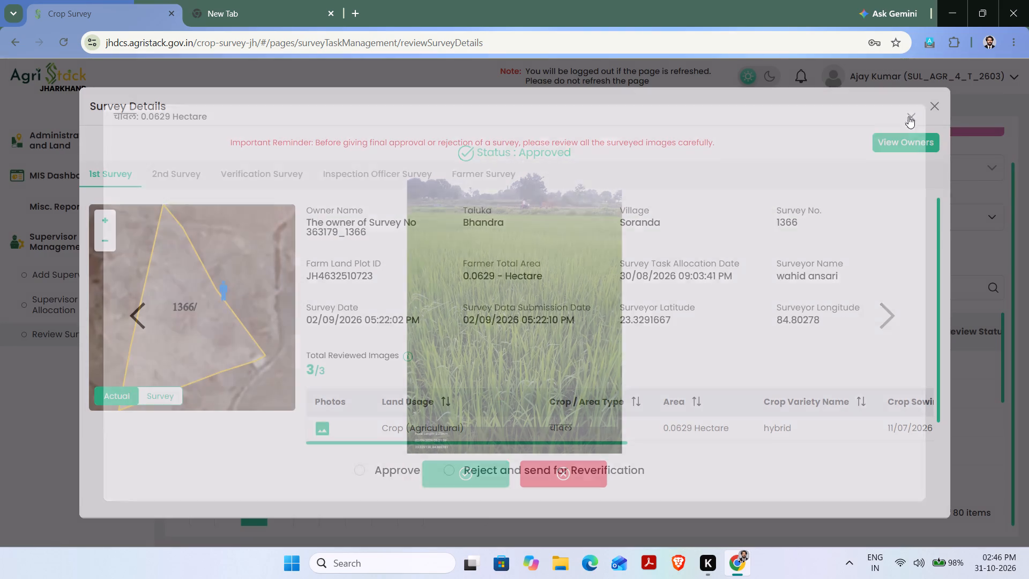
Mark survey 1366 as Approve, save the review and close its survey details.
scroll(448, 374, "down", 2)
left_click(411, 386)
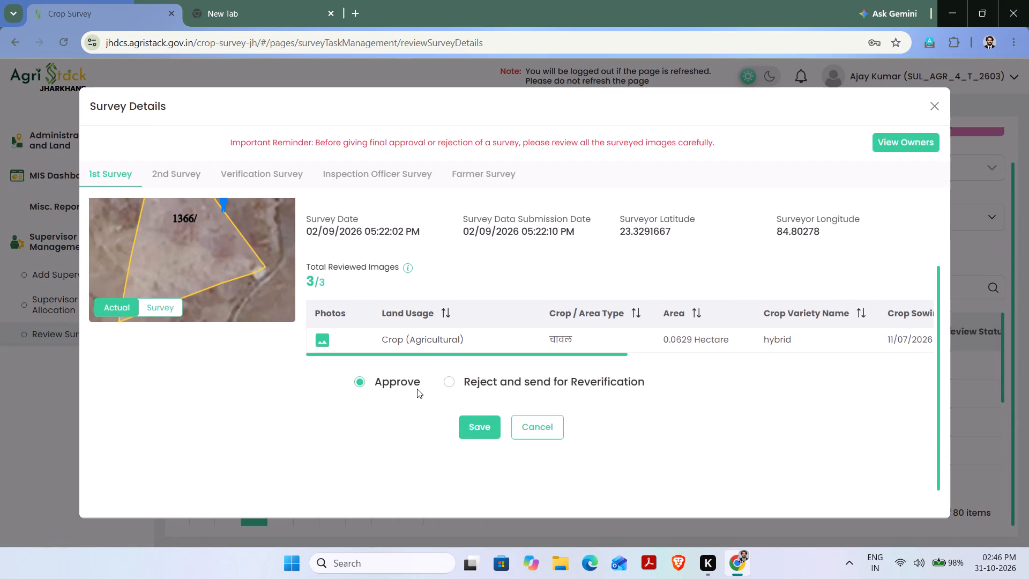
left_click(494, 435)
left_click(509, 338)
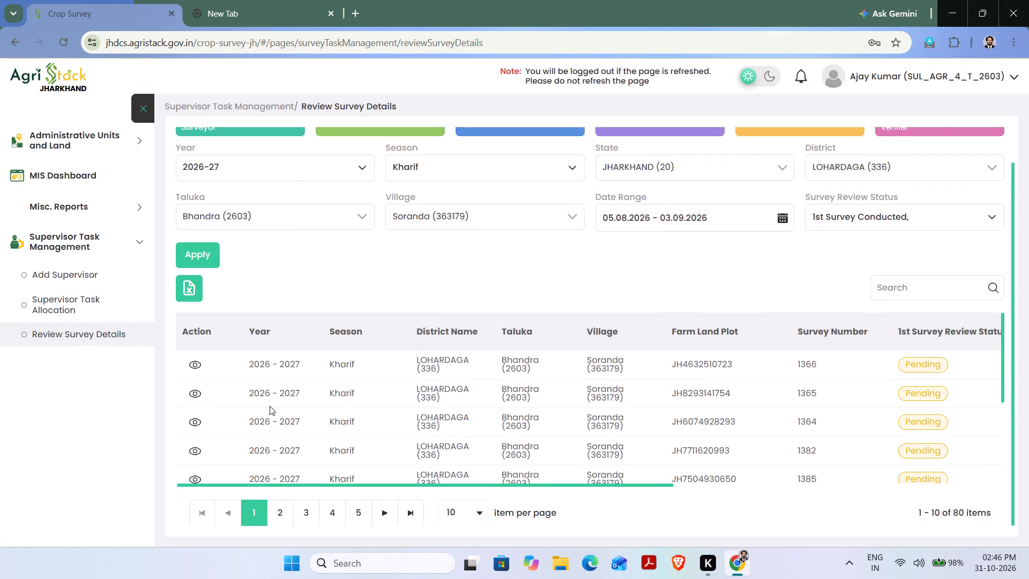
Open the details of survey number 1365, approve the three farm images of its चावल crop entry, and close the image viewer.
left_click(193, 395)
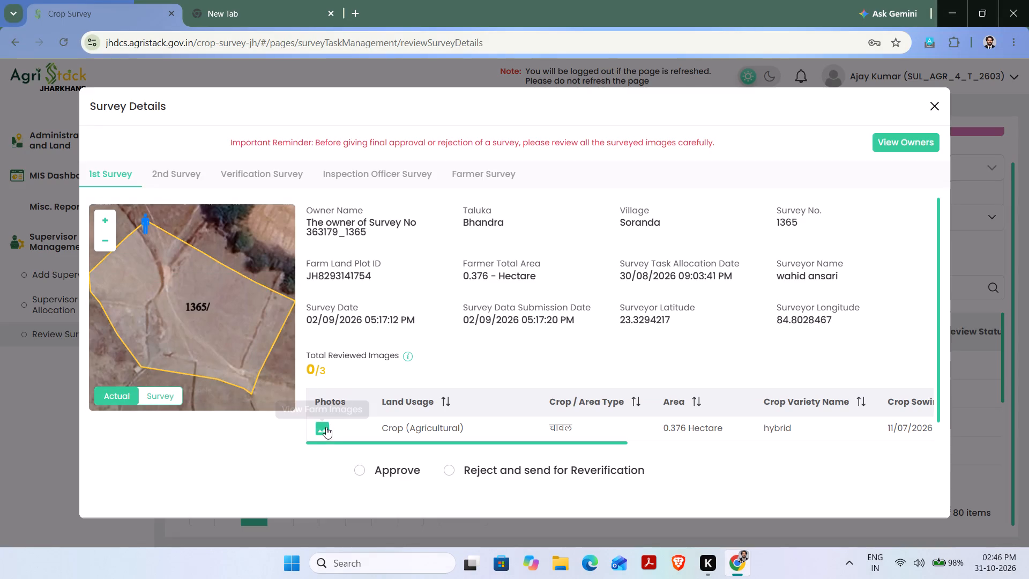
left_click(322, 425)
left_click(464, 471)
left_click_drag(510, 396, 448, 402)
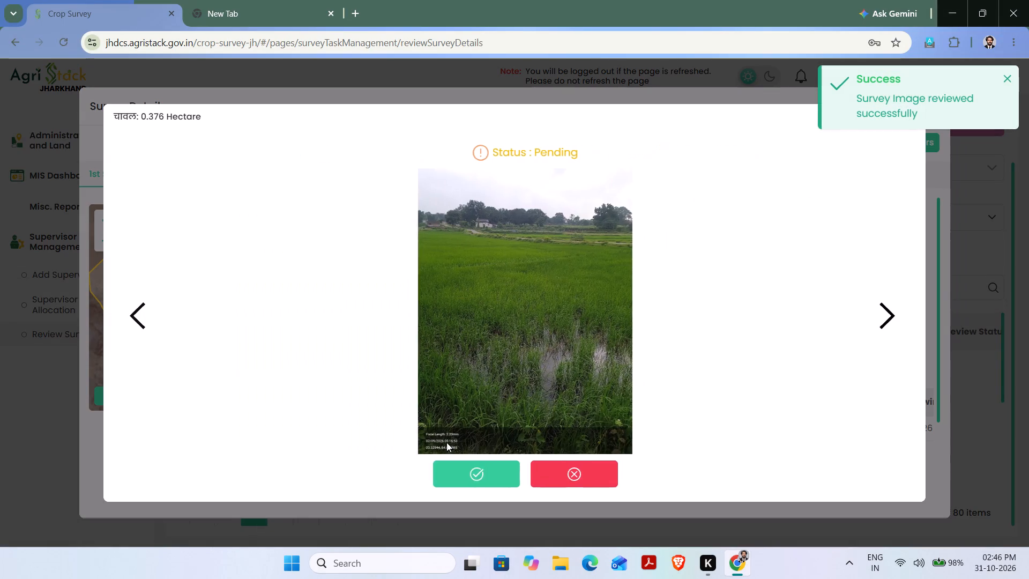
left_click(453, 465)
left_click_drag(524, 406, 466, 405)
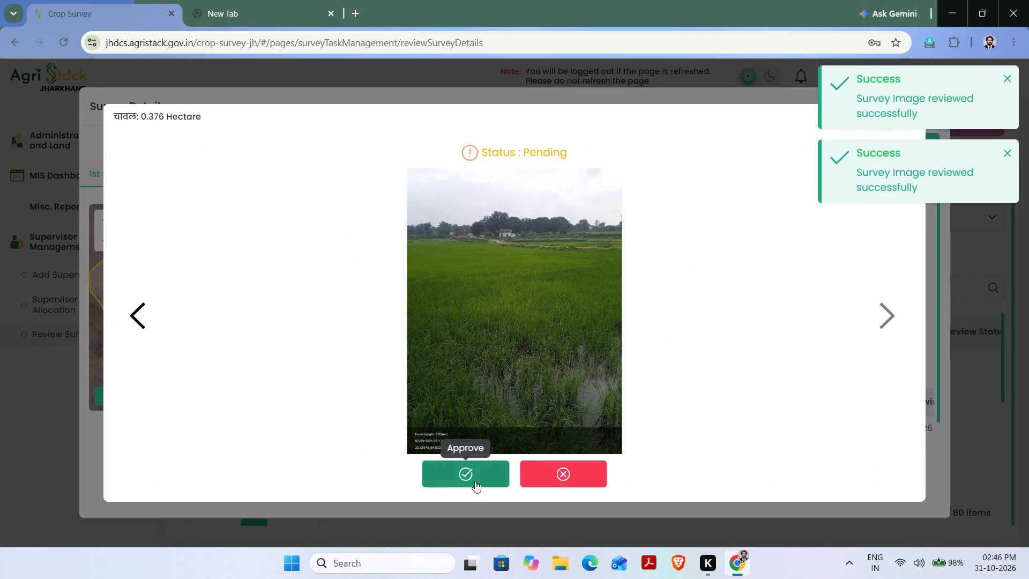
left_click(472, 476)
left_click_drag(551, 392, 502, 389)
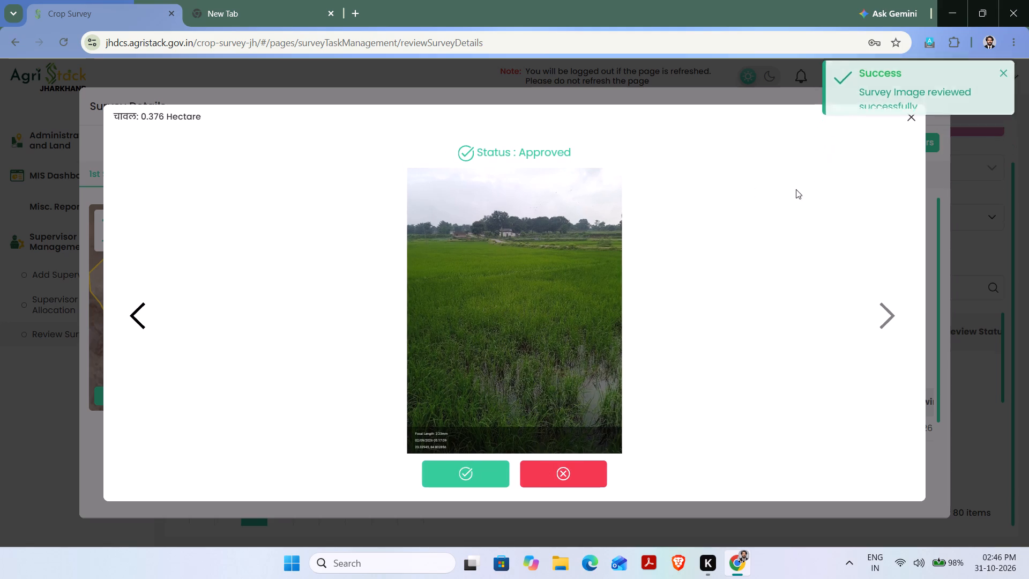
left_click(911, 113)
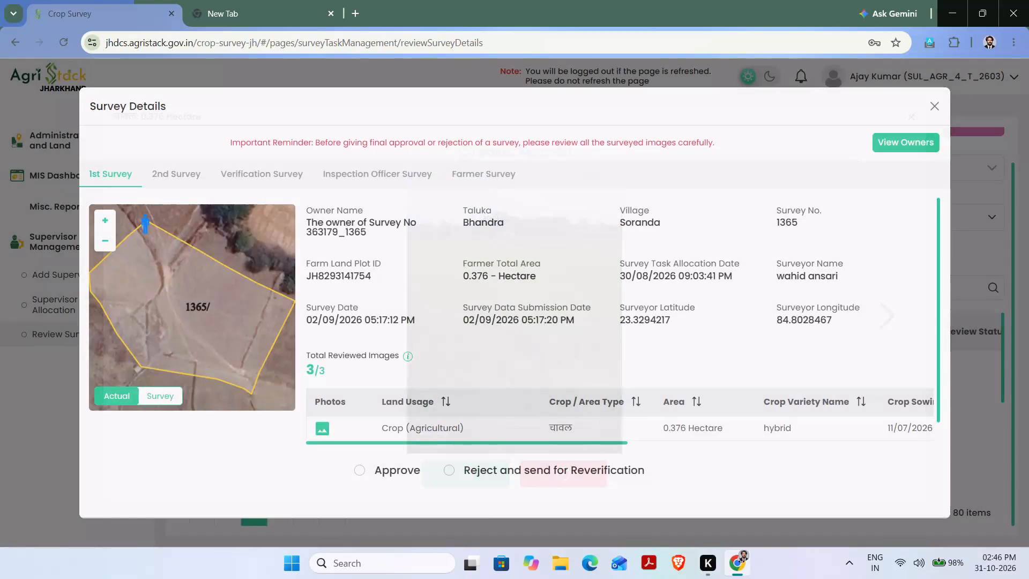
Mark survey 1365 as Approve, save the review and close its survey details.
scroll(512, 344, "down", 2)
left_click(381, 382)
left_click(487, 421)
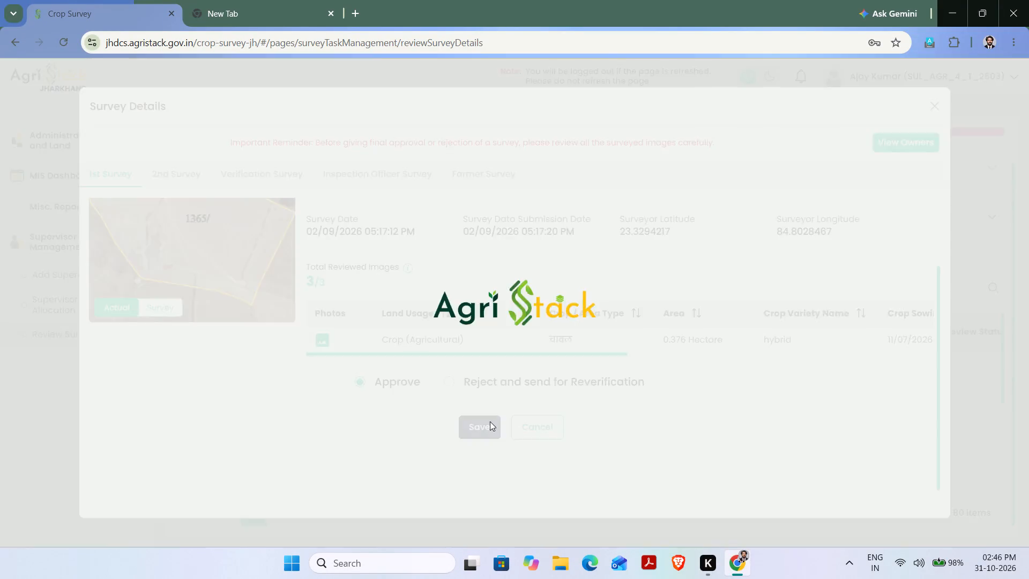
left_click(501, 344)
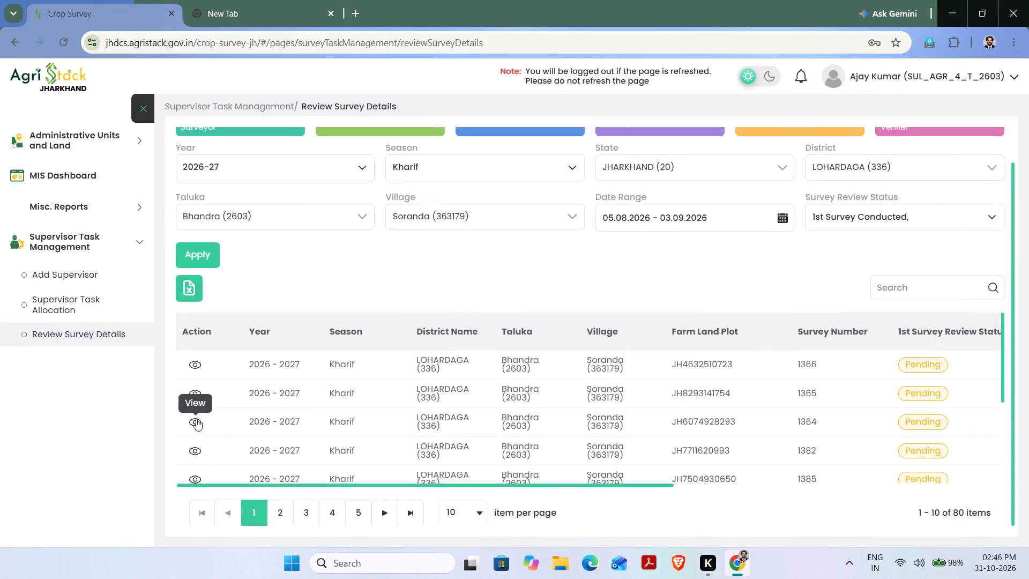
Open the details of survey number 1364, approve the three farm images of its Fallow entry, and close the image viewer.
left_click(196, 419)
left_click(329, 426)
left_click(474, 476)
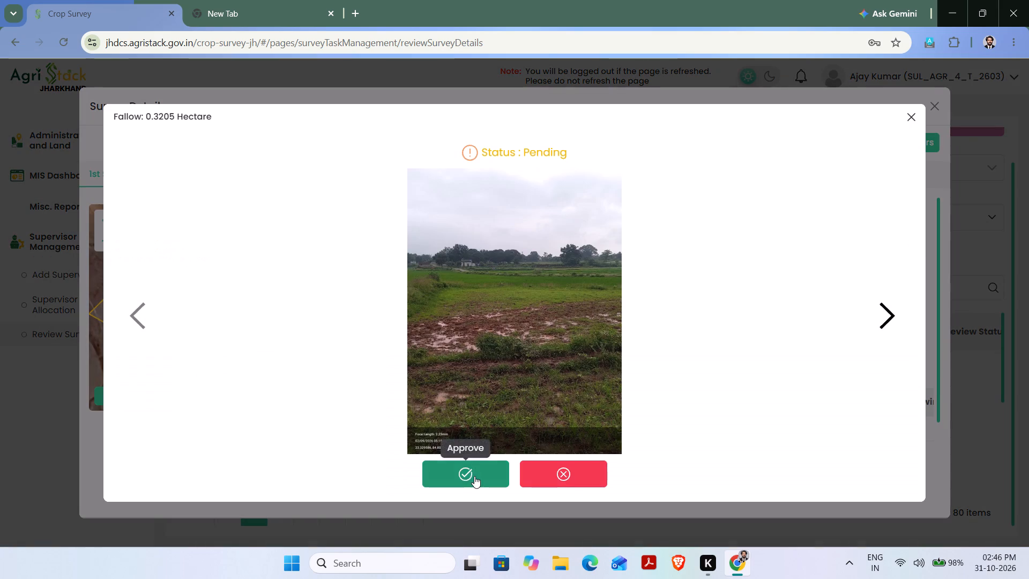
left_click_drag(525, 417, 496, 419)
left_click(463, 473)
left_click_drag(516, 384, 488, 387)
left_click(458, 470)
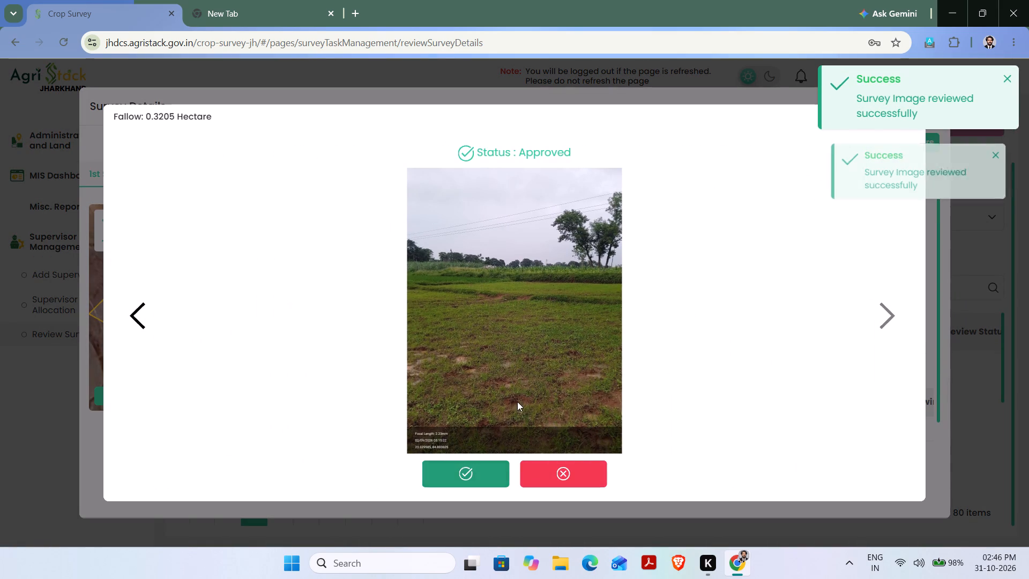
left_click_drag(548, 358, 531, 360)
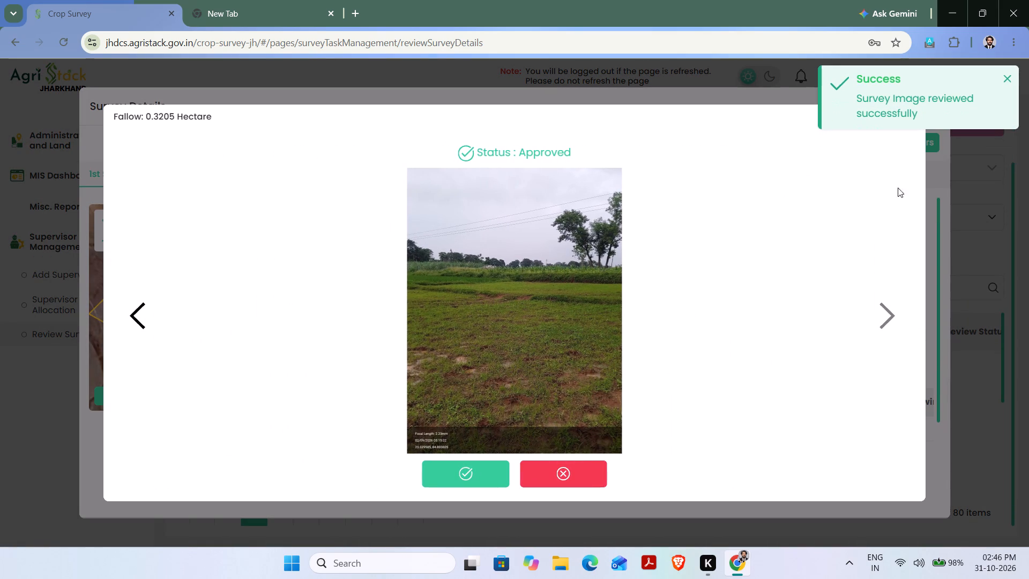
left_click(911, 118)
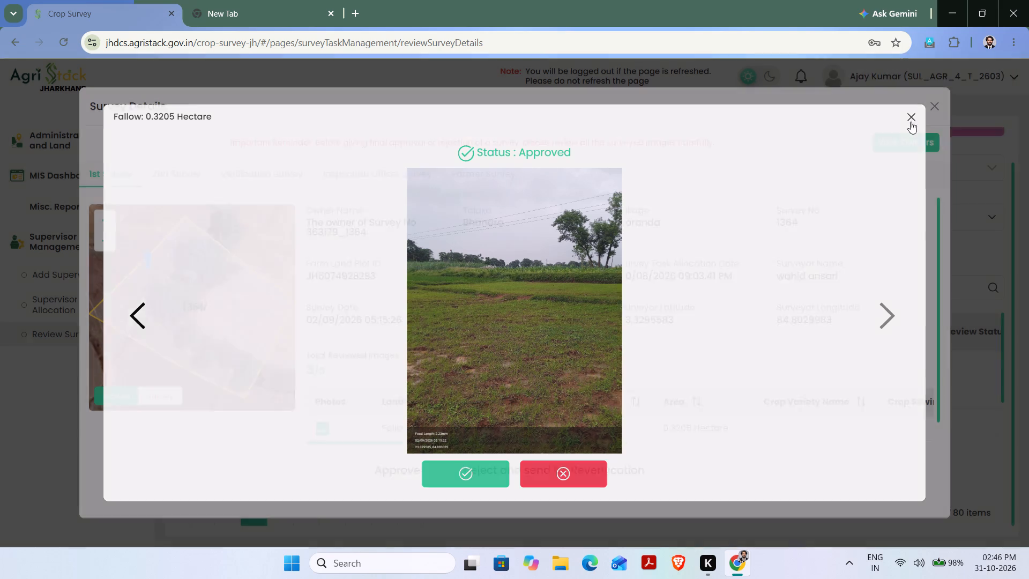
Mark survey 1364 as Approve, save the review and close its survey details.
scroll(575, 357, "down", 1)
left_click(409, 384)
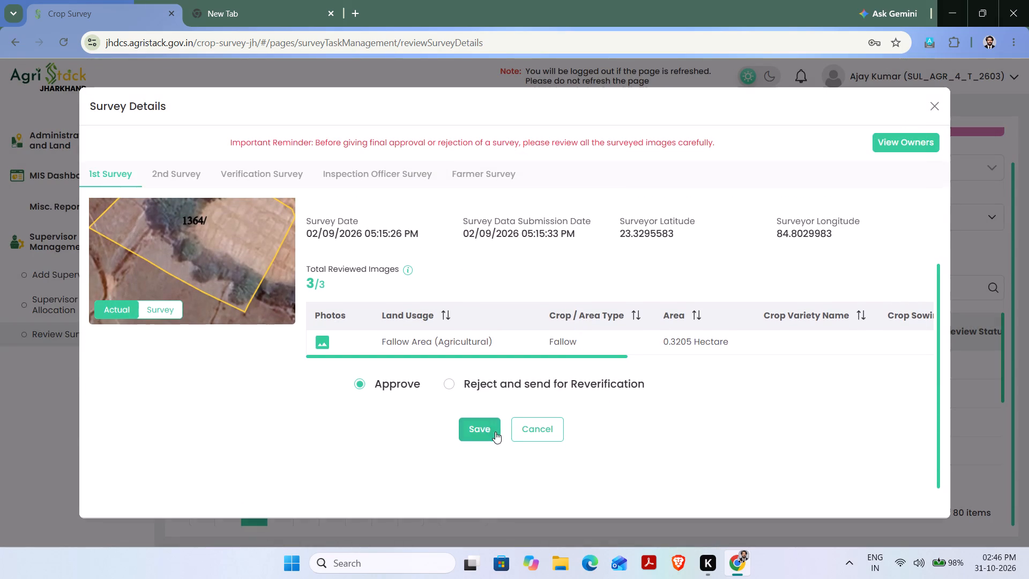
left_click(503, 439)
left_click(479, 424)
left_click(556, 331)
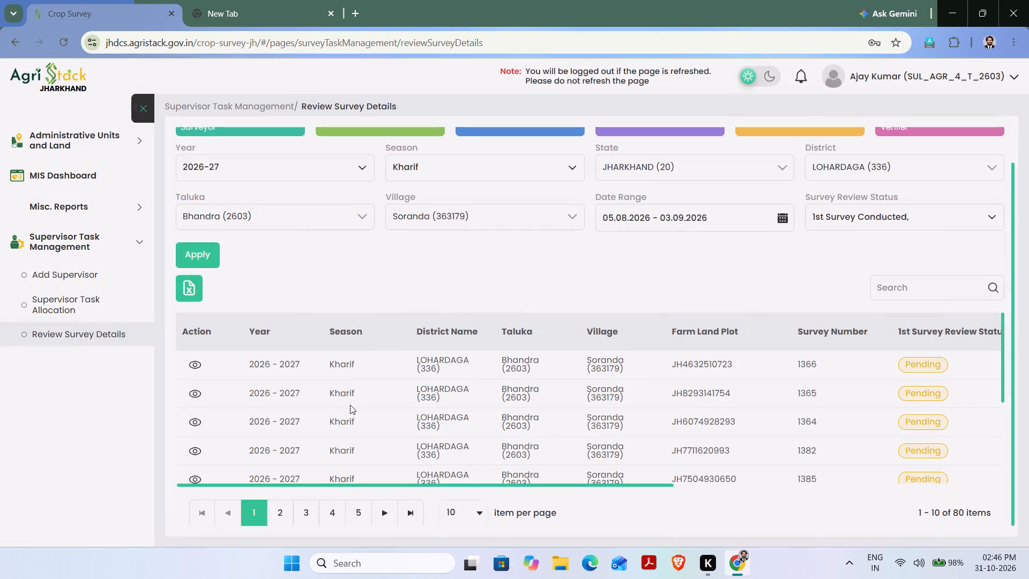
Open the details of survey number 1382, approve the three farm images of its चावल crop entry, and close the image viewer.
left_click(197, 456)
left_click(326, 422)
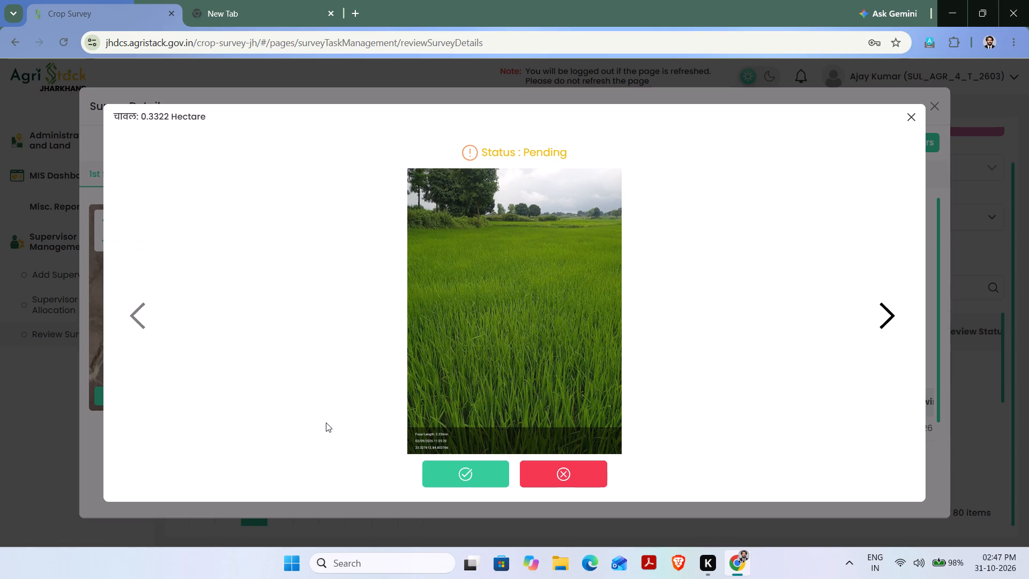
left_click(477, 470)
left_click_drag(556, 400, 517, 406)
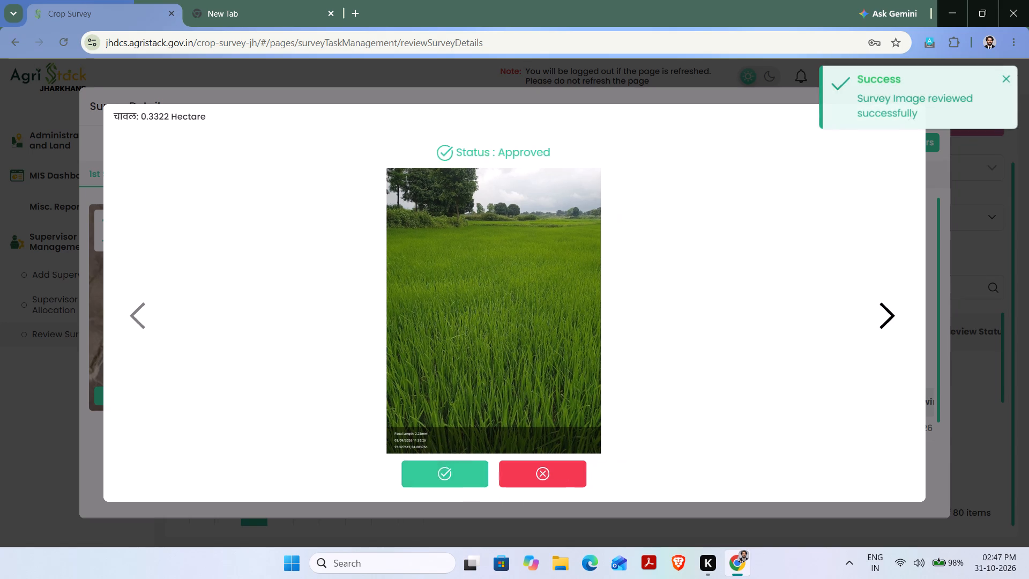
left_click_drag(517, 406, 473, 414)
left_click(462, 467)
left_click_drag(526, 426, 486, 435)
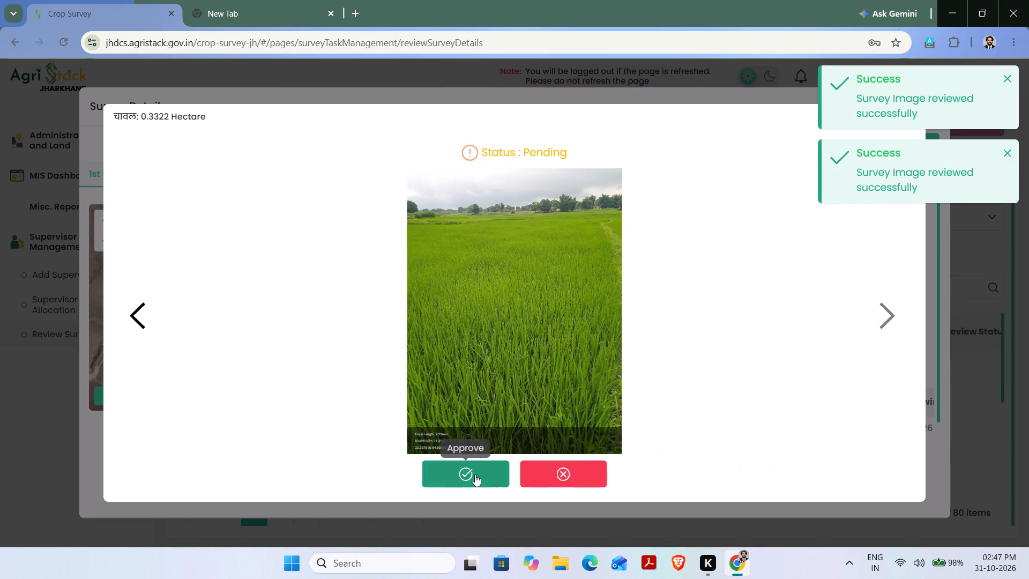
left_click(475, 474)
left_click_drag(565, 381, 523, 378)
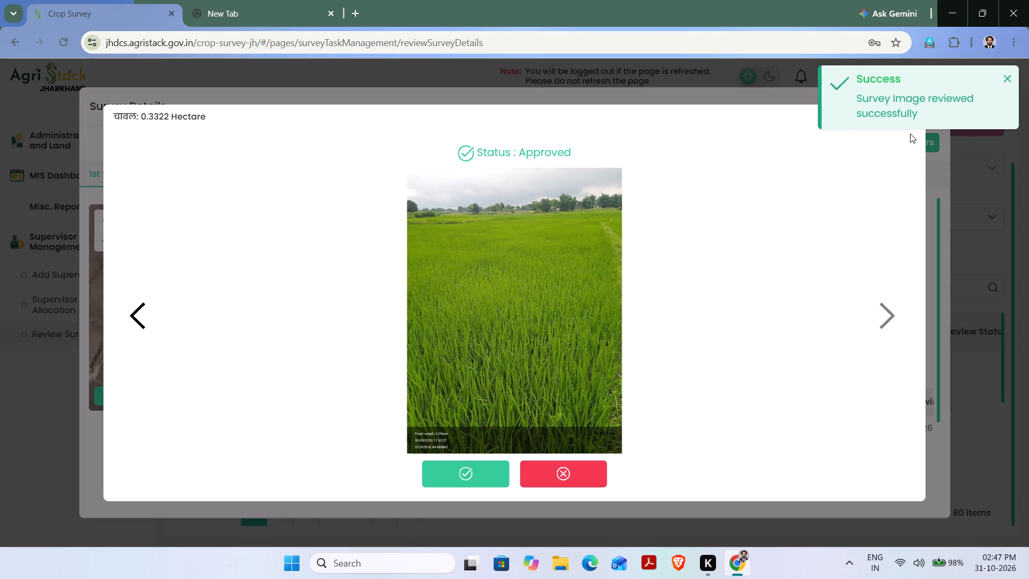
left_click(910, 116)
Mark survey 1382 as Approve, save the review and close its survey details.
scroll(551, 320, "down", 2)
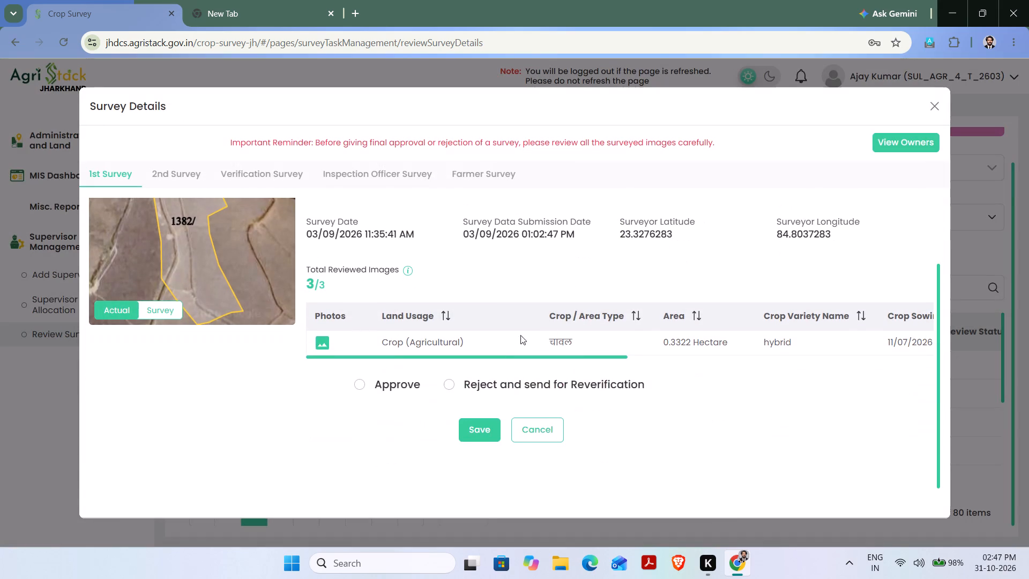
left_click(401, 386)
left_click(469, 414)
left_click(476, 430)
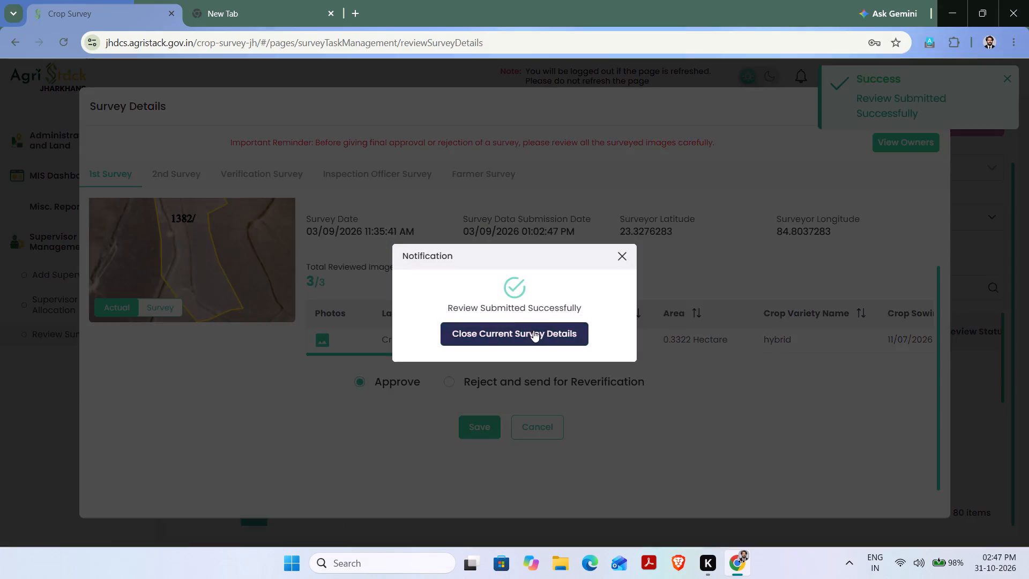
left_click(533, 330)
left_click(196, 479)
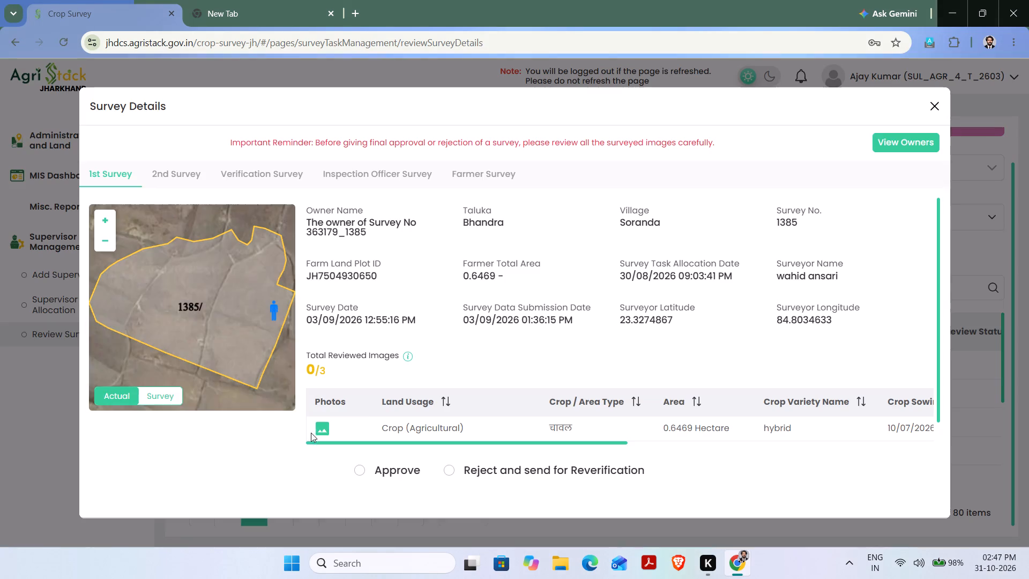
left_click(324, 427)
left_click(443, 476)
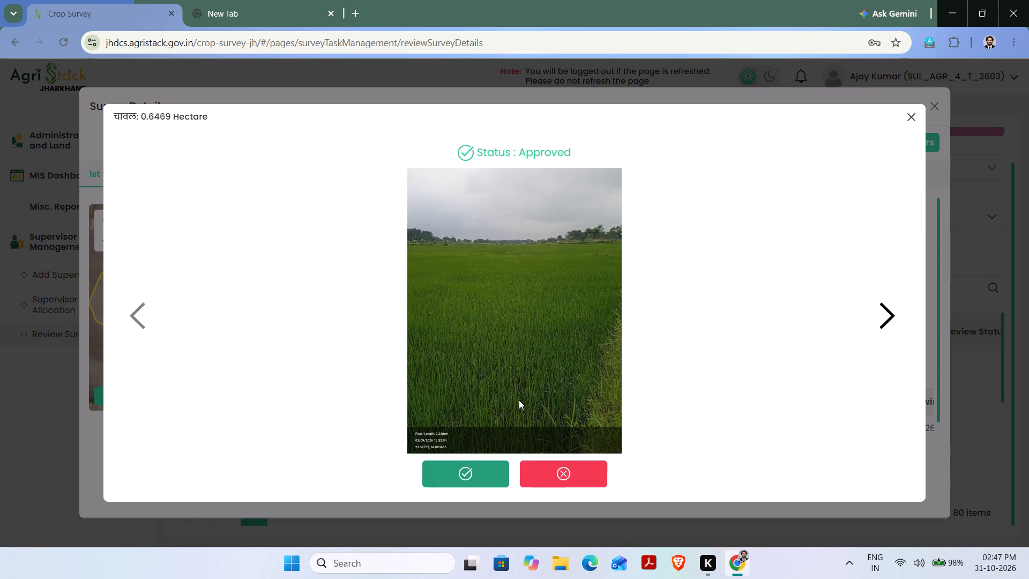
left_click_drag(525, 391, 481, 399)
left_click(456, 468)
left_click_drag(534, 412, 499, 415)
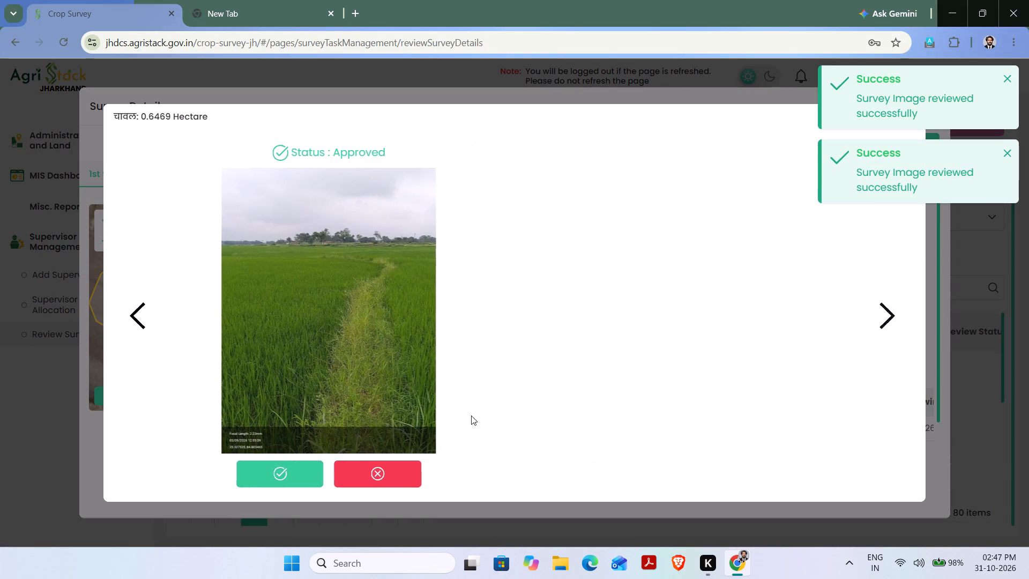
left_click(477, 461)
left_click_drag(553, 383, 536, 383)
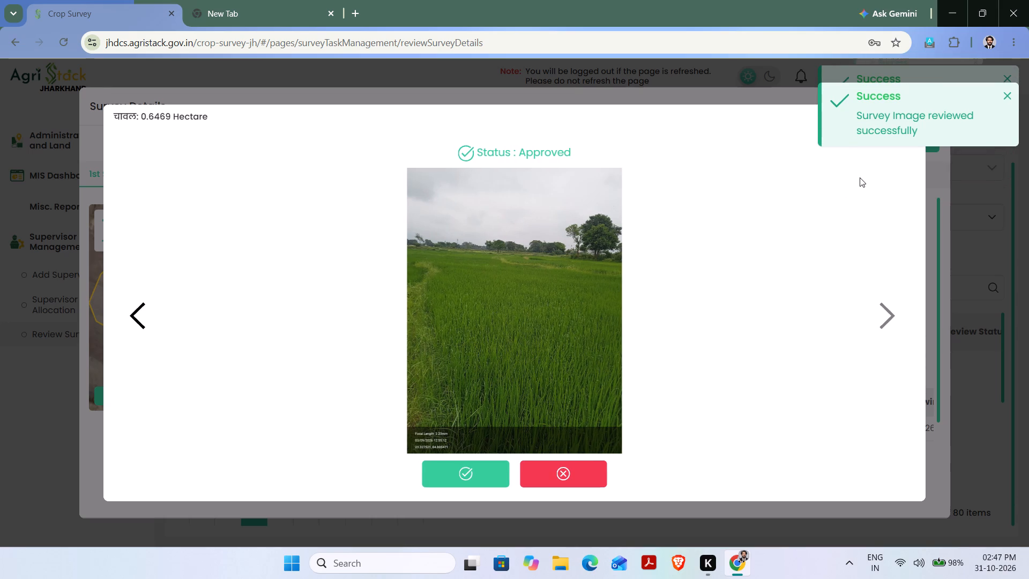
left_click(908, 113)
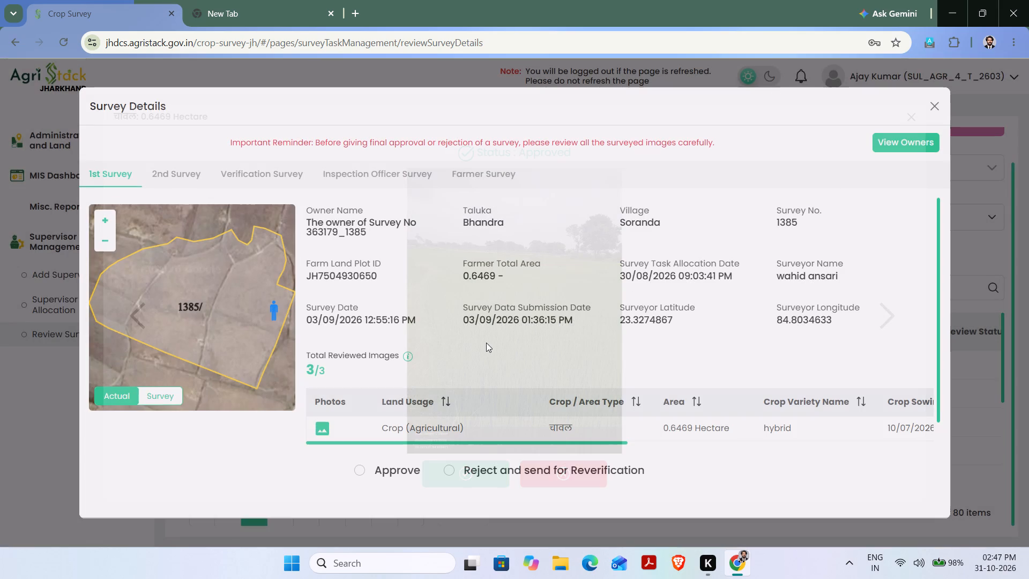
Mark survey 1385 as Approve, save the review and close its survey details.
scroll(448, 418, "down", 1)
left_click(407, 413)
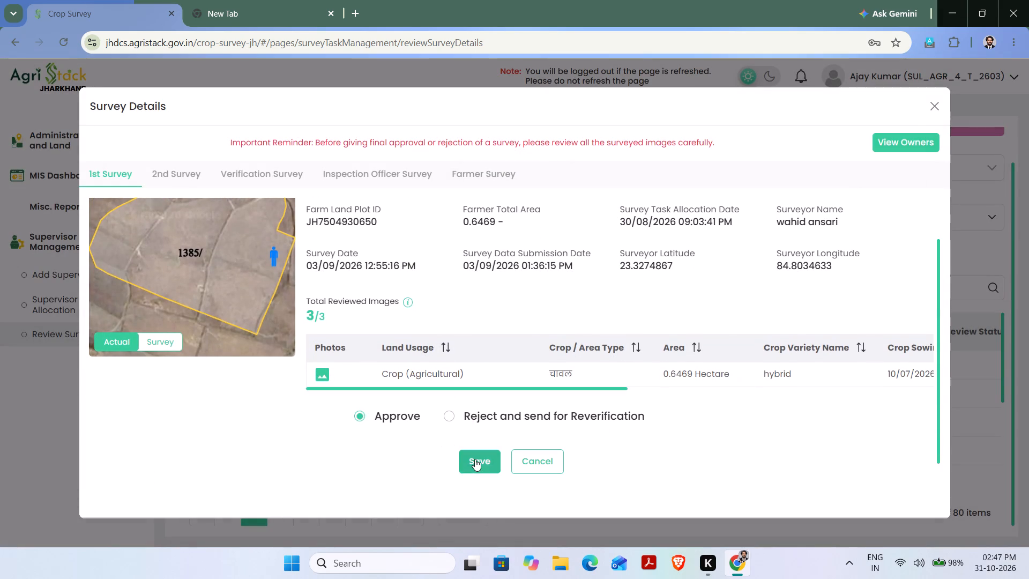
left_click(475, 459)
left_click(532, 373)
left_click(530, 332)
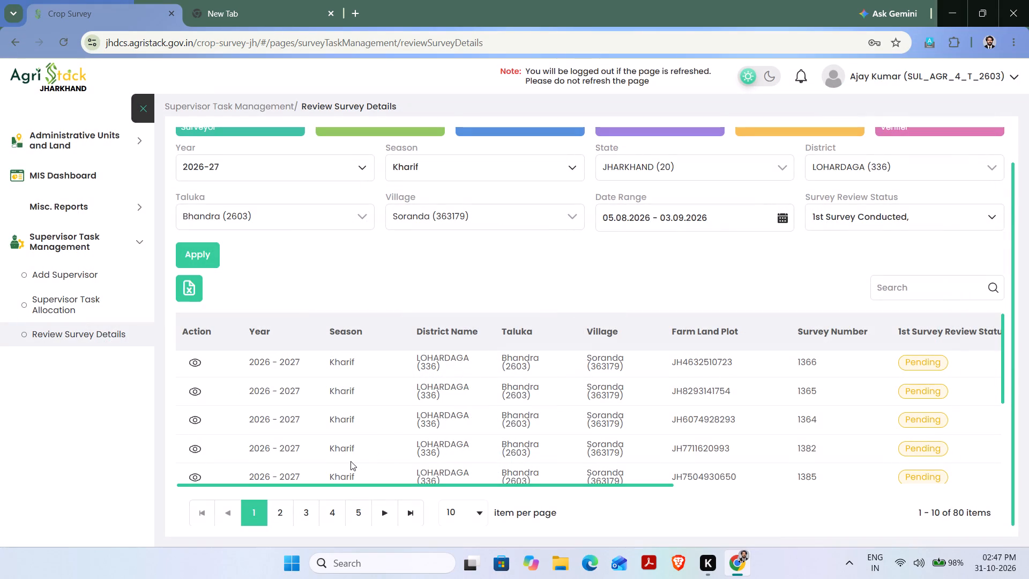
Open the details of survey number 1384, approve the three farm images of its चावल crop entry, and close the image viewer.
scroll(351, 460, "down", 4)
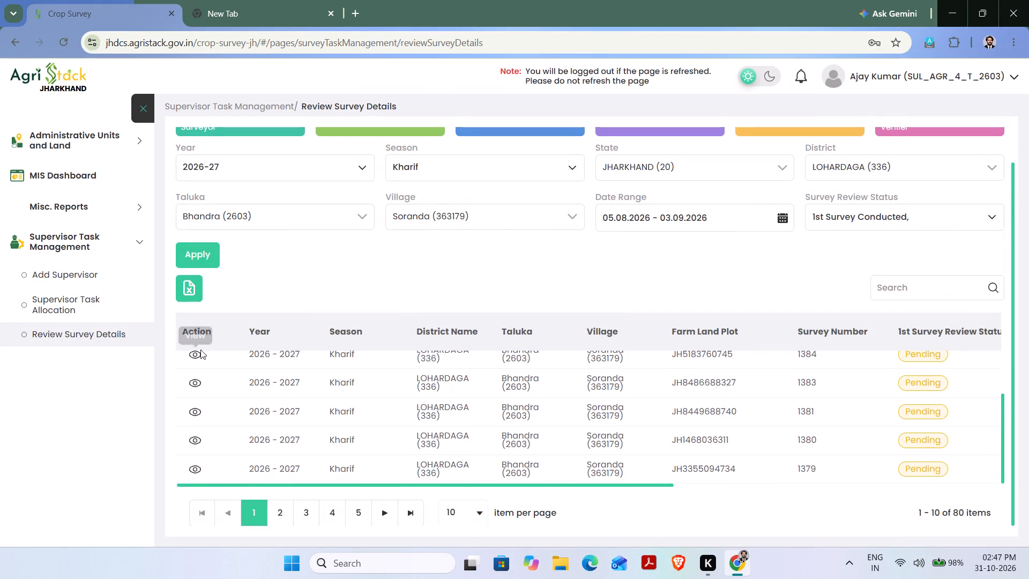
left_click(198, 353)
left_click(327, 424)
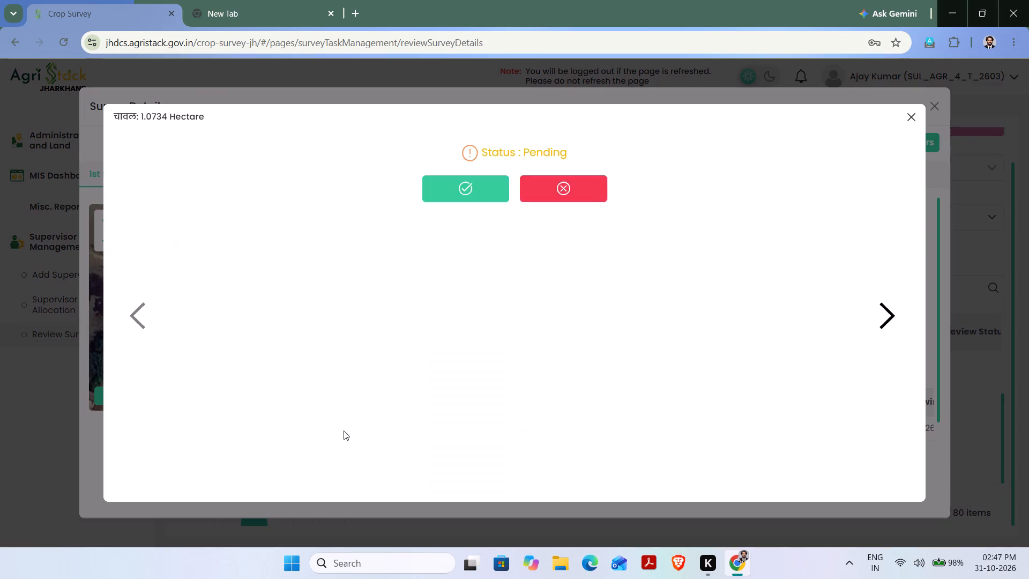
left_click(458, 474)
left_click_drag(575, 404, 519, 408)
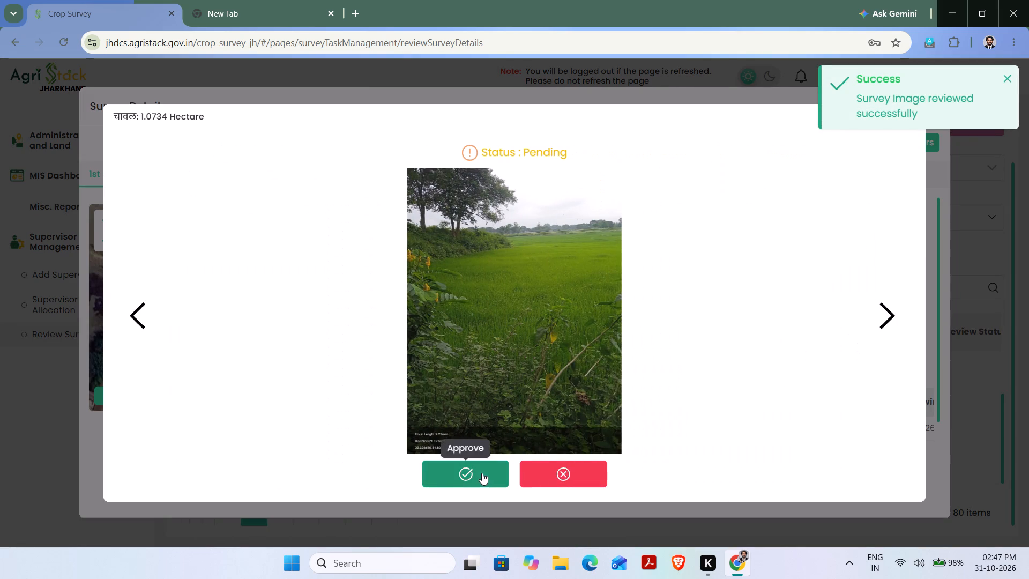
left_click(482, 473)
left_click_drag(576, 400, 527, 406)
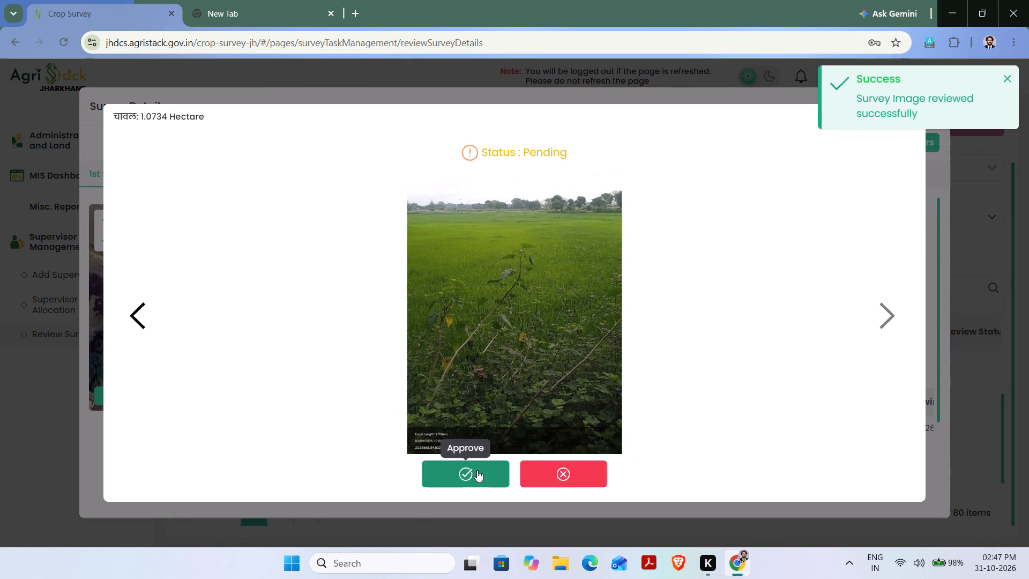
left_click(477, 470)
left_click_drag(602, 365, 566, 364)
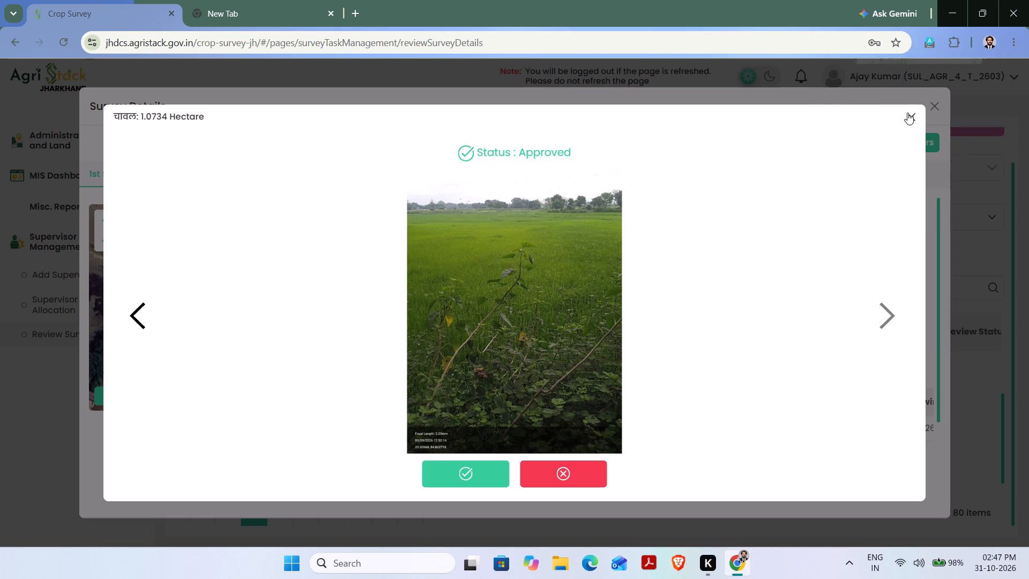
left_click(911, 116)
Mark survey 1384 as Approve, save the review and close its survey details.
scroll(456, 435, "down", 2)
left_click(398, 380)
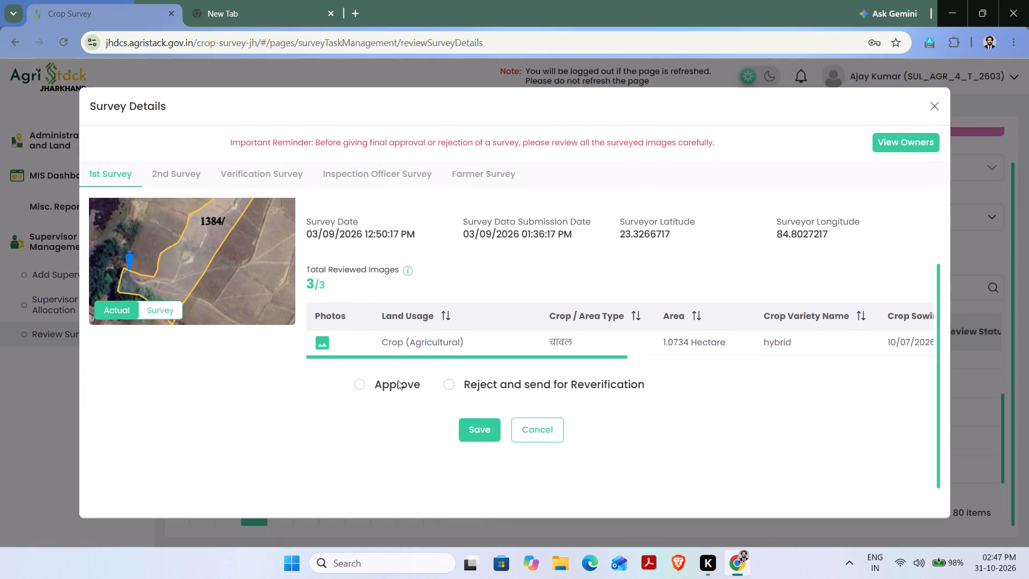
left_click(471, 411)
left_click(475, 424)
left_click(527, 333)
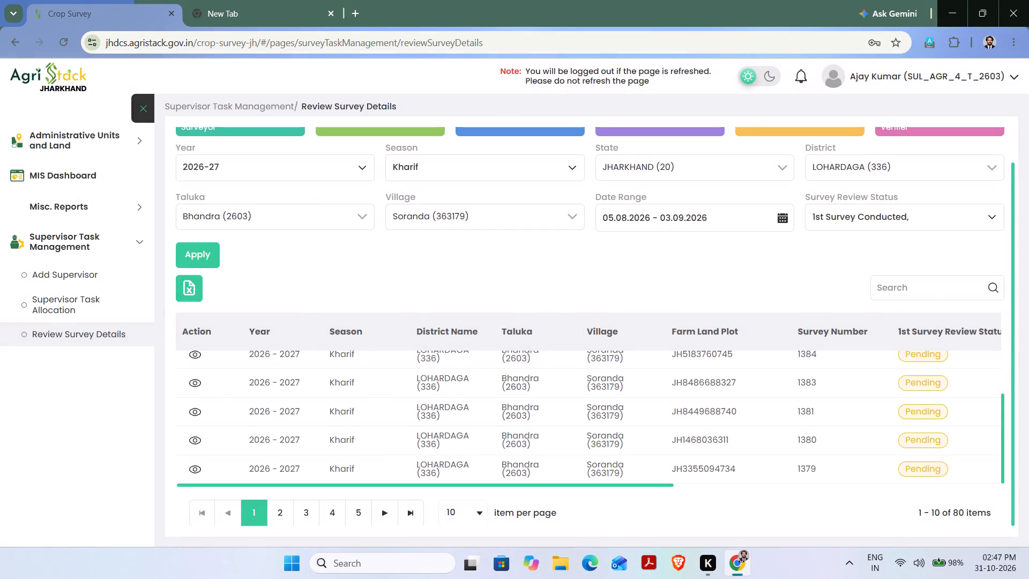
Open the details of survey number 1383, approve the three farm images of its चावल crop entry, and close the image viewer.
left_click(195, 382)
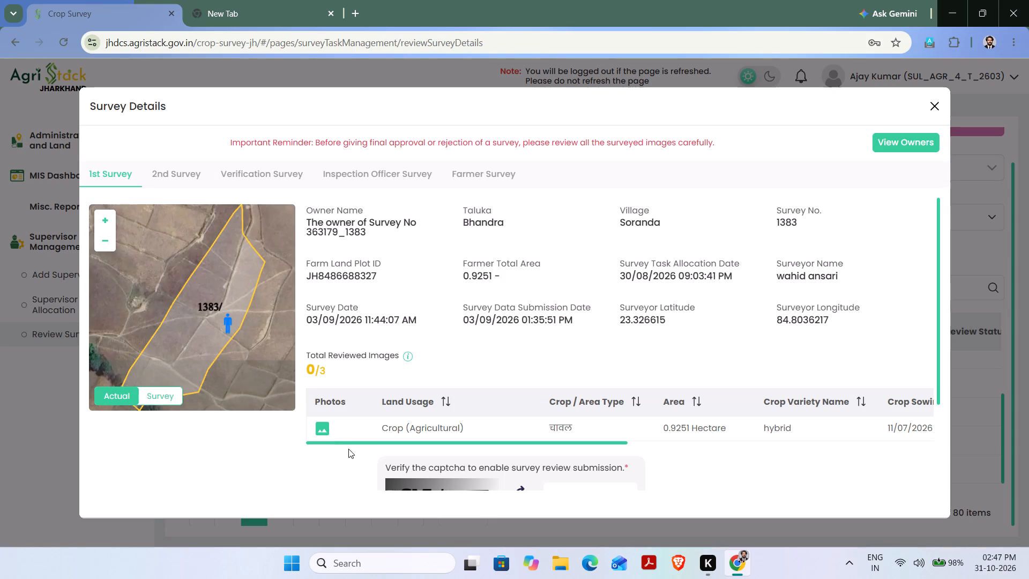
left_click(325, 421)
left_click(316, 432)
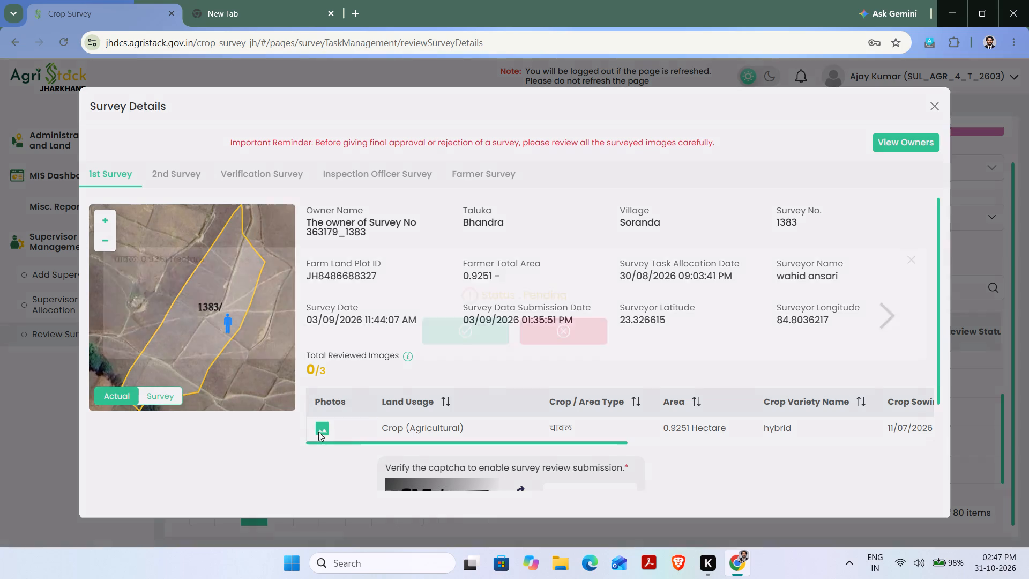
left_click(440, 477)
left_click_drag(545, 411, 506, 411)
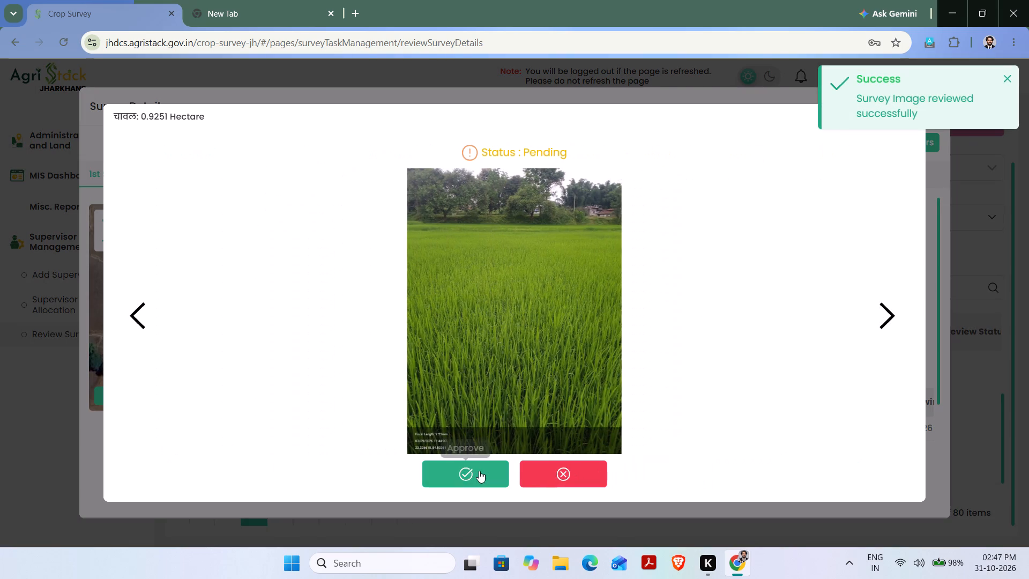
left_click(479, 471)
left_click_drag(563, 403, 508, 410)
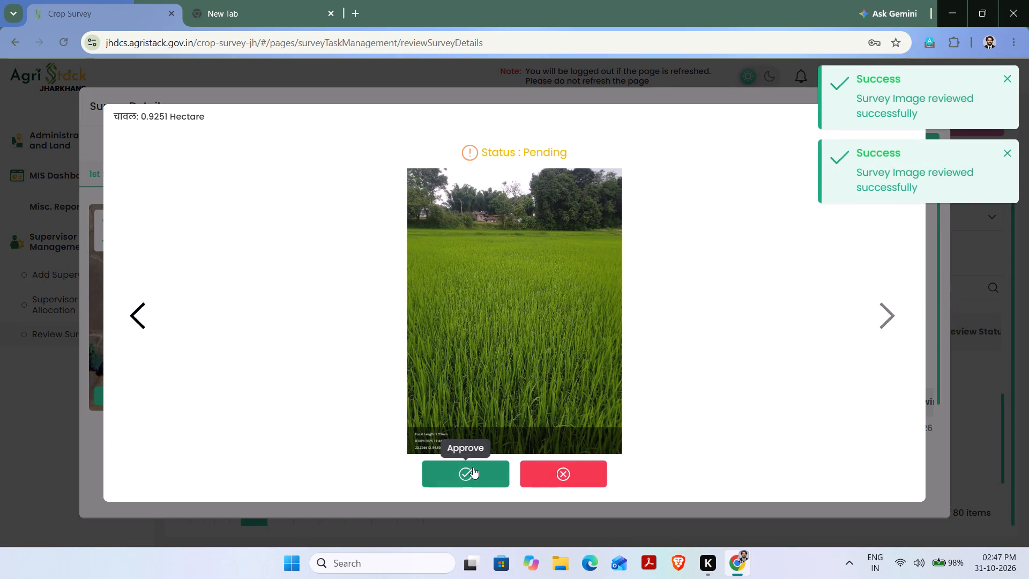
left_click(472, 465)
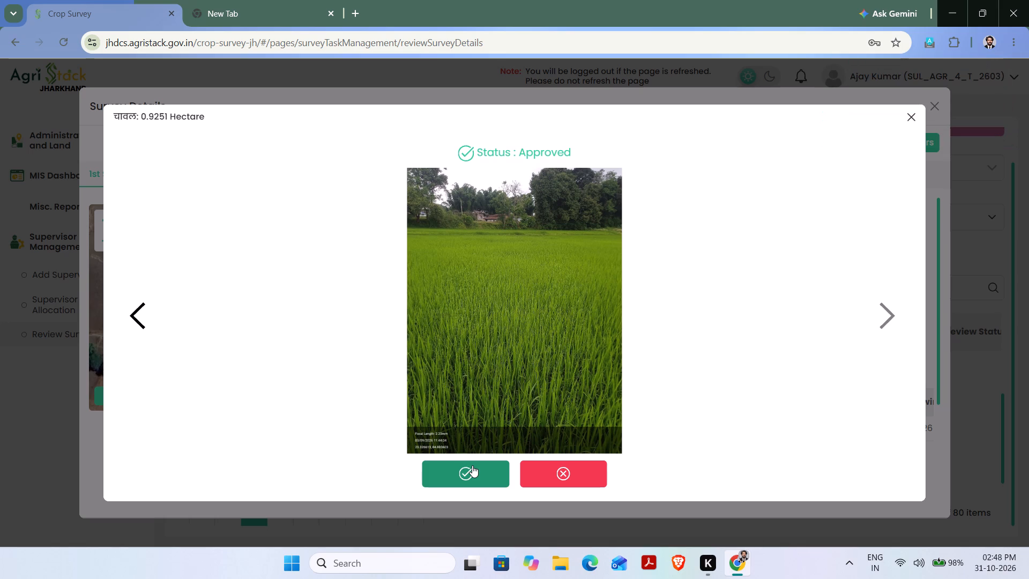
left_click_drag(472, 465, 690, 289)
left_click_drag(545, 346, 478, 346)
left_click_drag(472, 342, 361, 357)
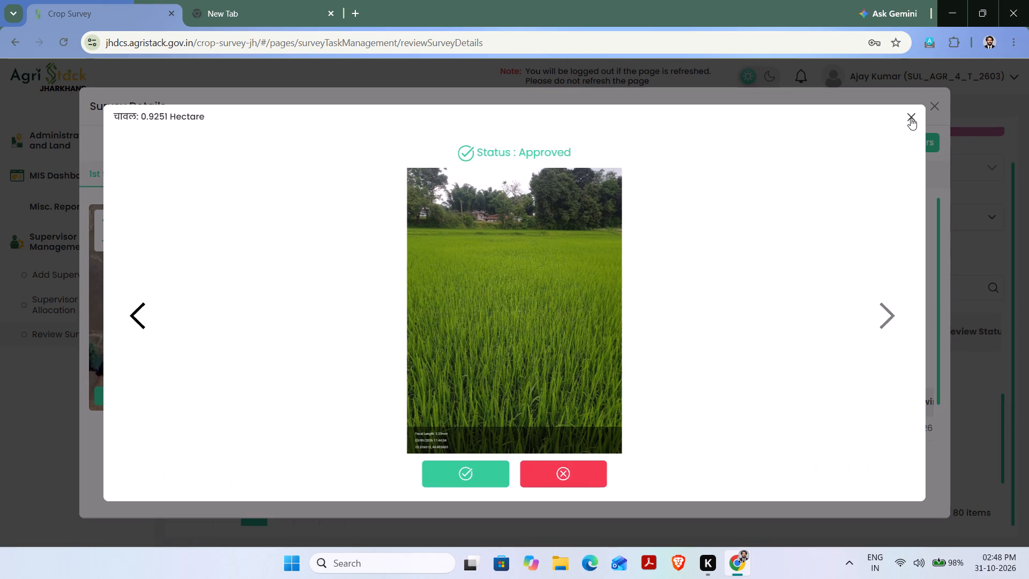
left_click(911, 118)
Enter the displayed captcha characters to enable submission of the review for survey 1383.
scroll(378, 425, "down", 2)
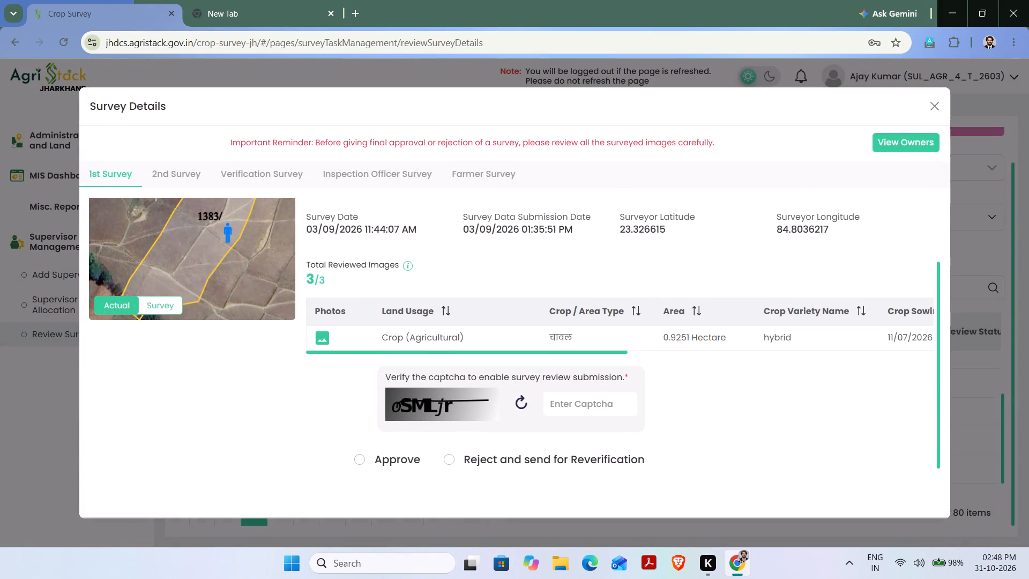
left_click(568, 403)
key("o")
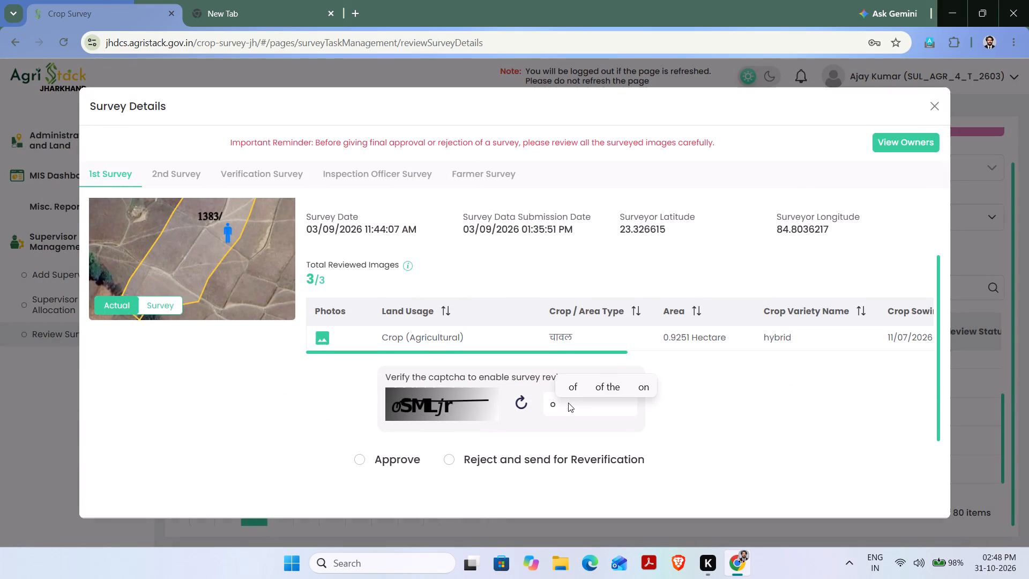
key("shift+s")
key("shift+m")
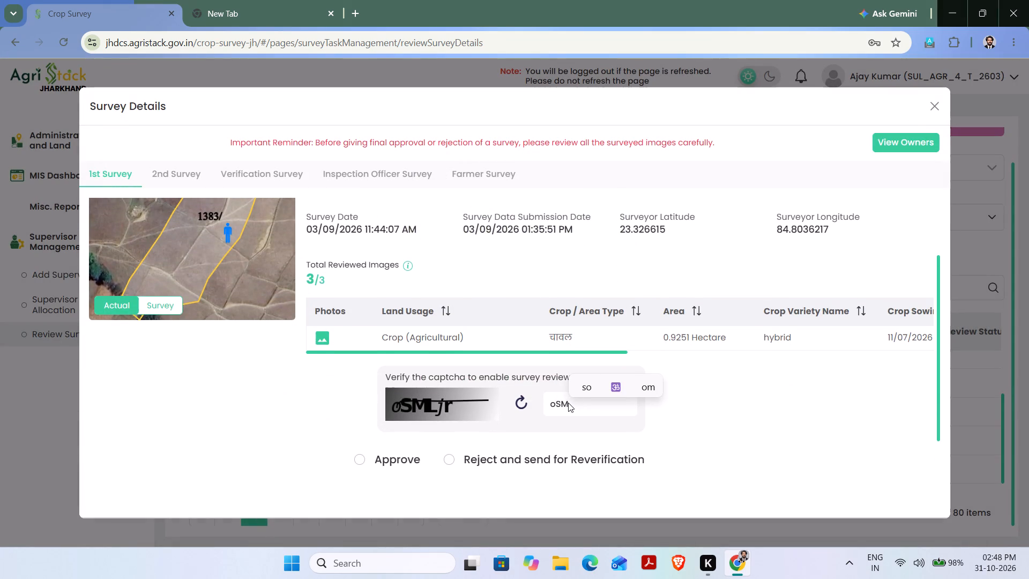
key("shift+l")
key("j")
key("r")
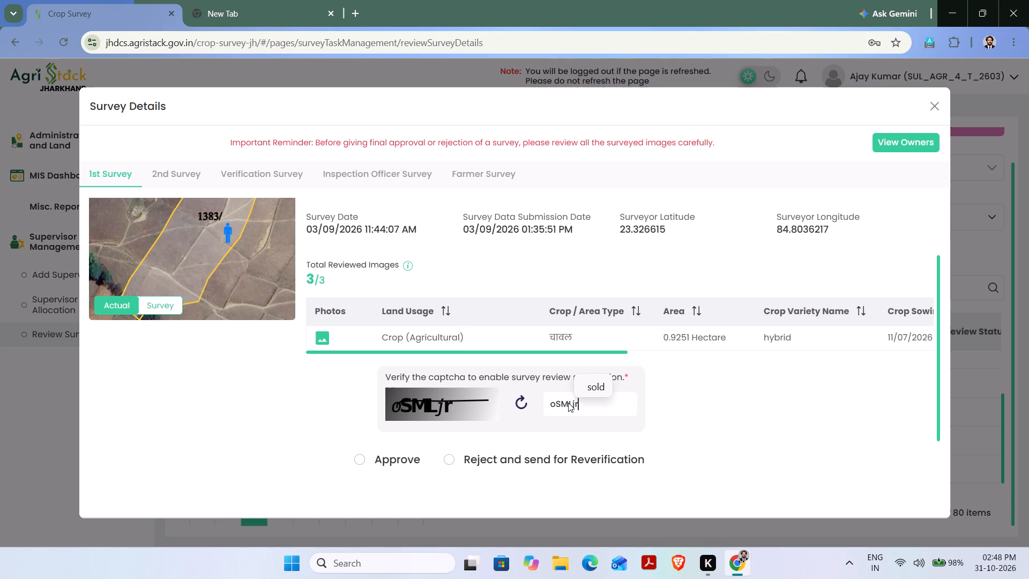
Mark survey 1383 as Approve, save the review and close its survey details.
left_click(402, 463)
scroll(404, 463, "down", 1)
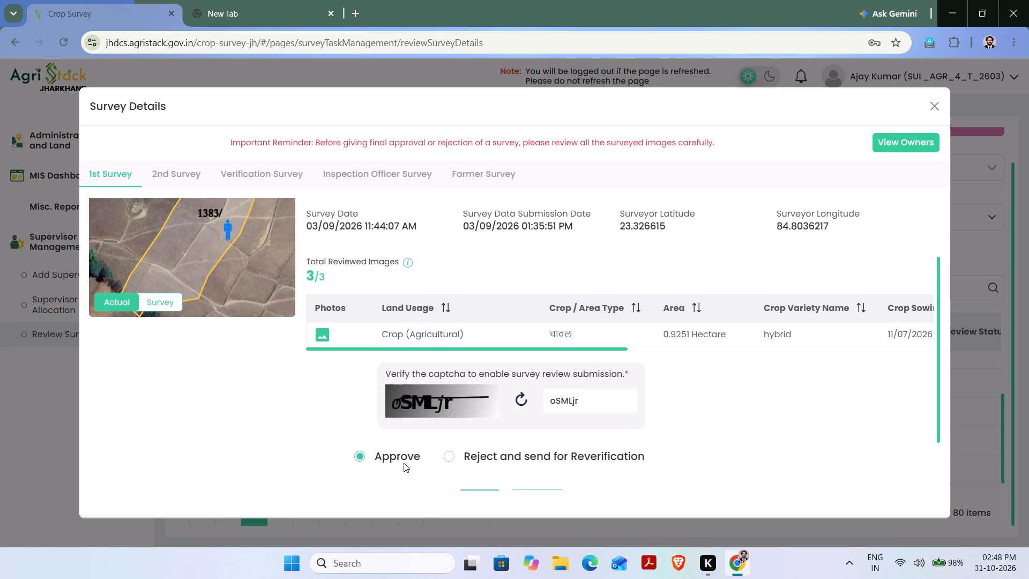
scroll(404, 463, "down", 1)
left_click(478, 432)
left_click_drag(545, 335, 540, 337)
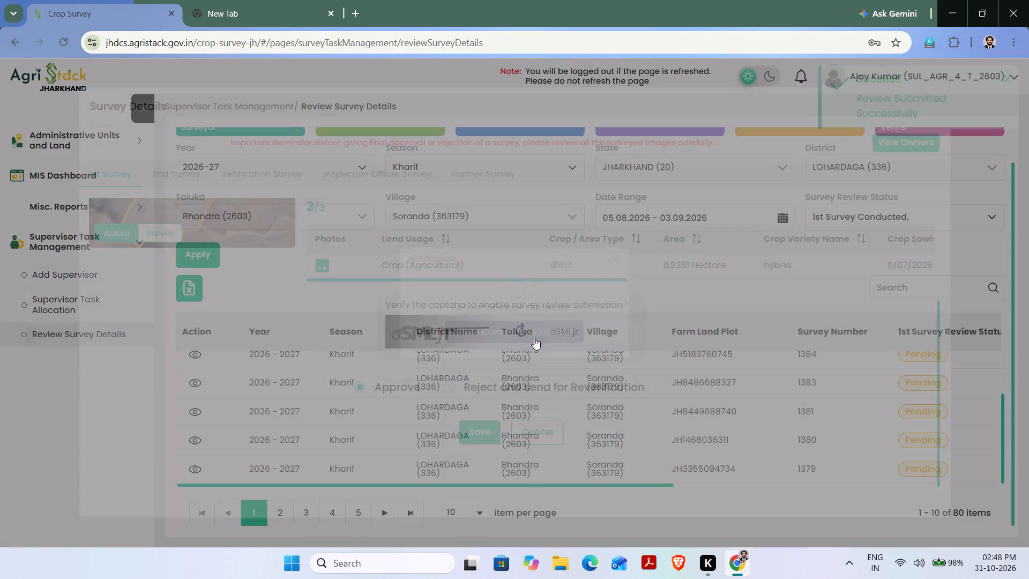
left_click(191, 388)
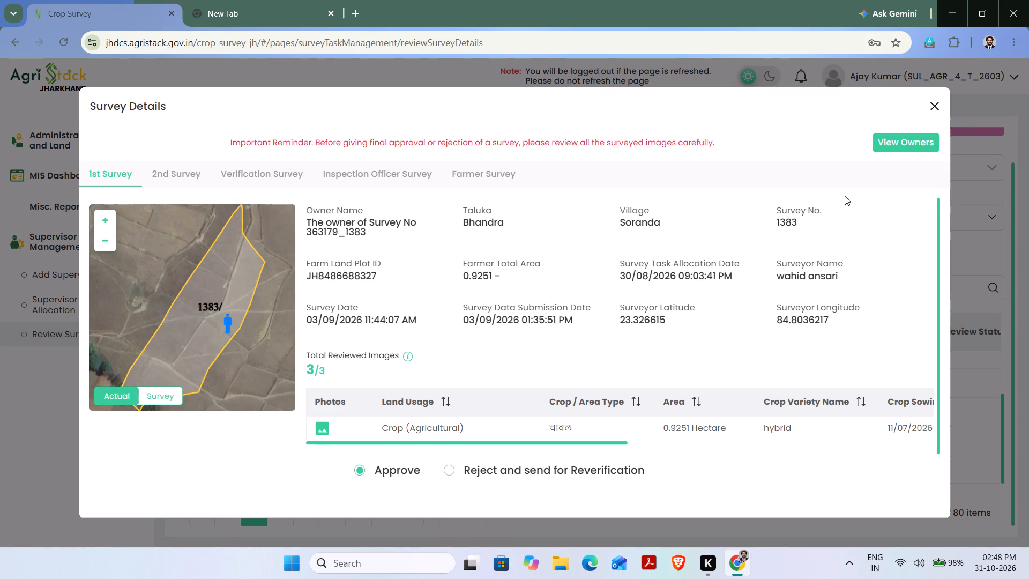
left_click(939, 110)
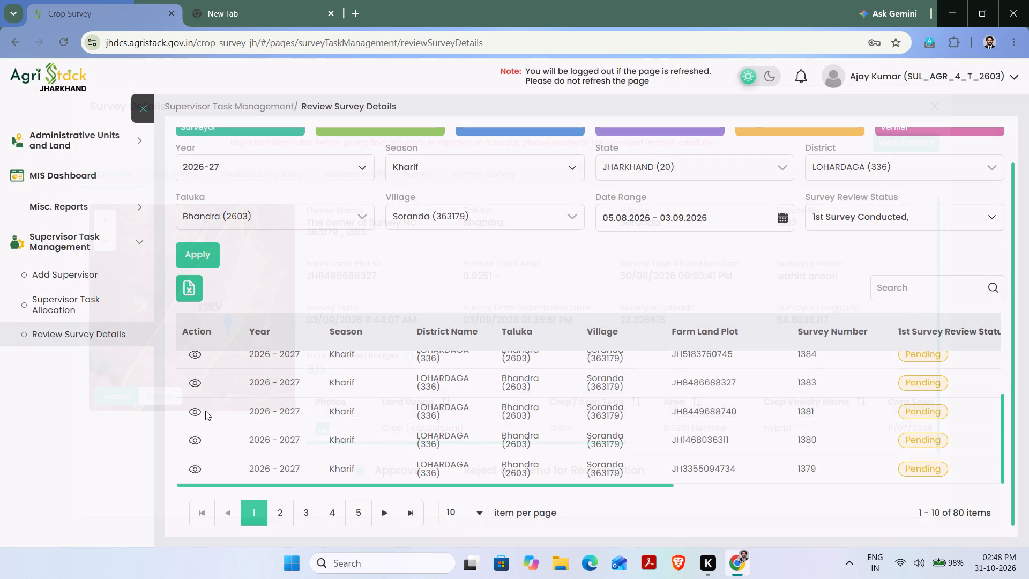
Open the details of survey number 1381, approve the three farm images of its चावल crop entry, and close the image viewer.
left_click(197, 409)
left_click(317, 426)
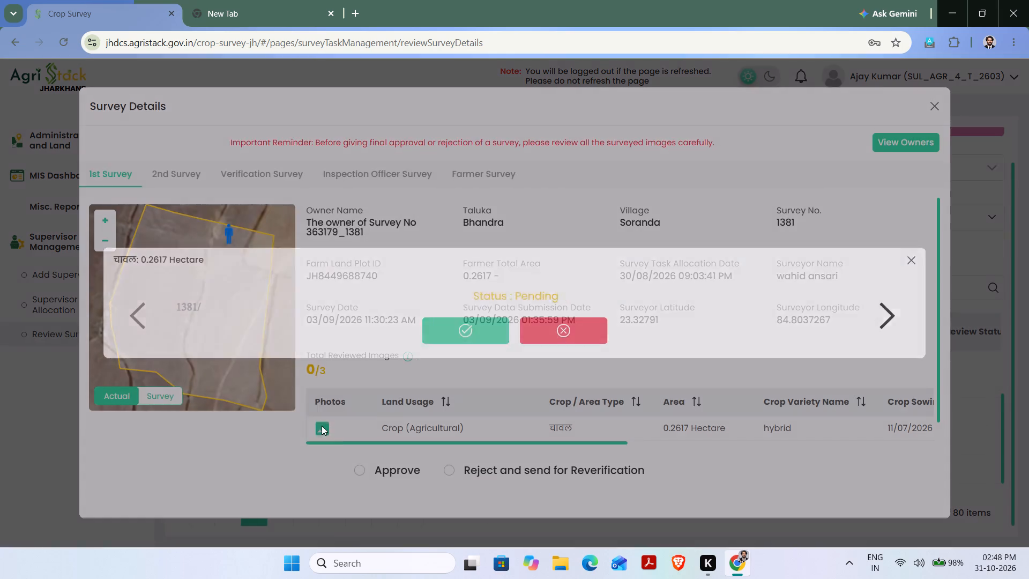
left_click(471, 467)
left_click_drag(557, 408, 477, 414)
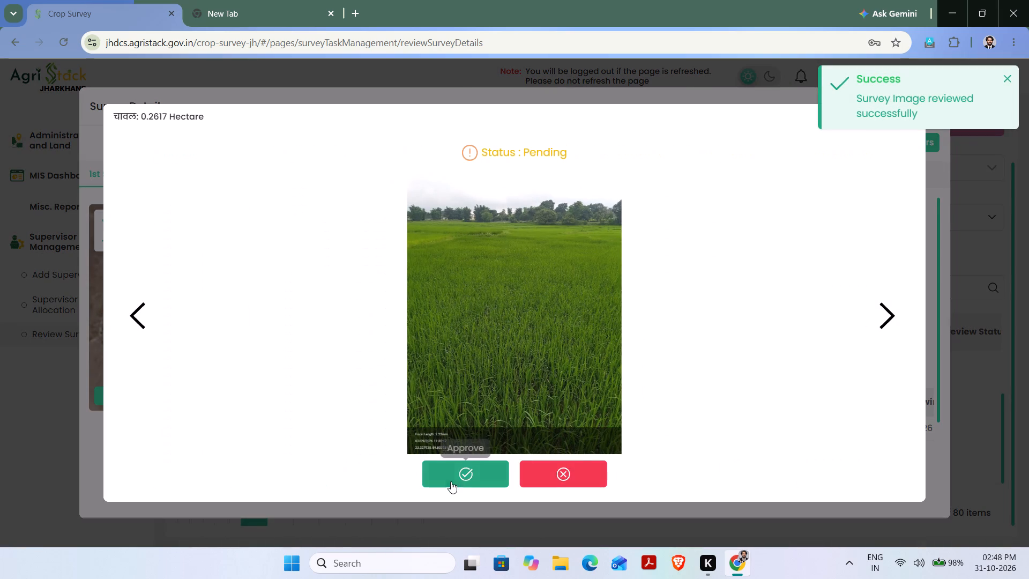
left_click(450, 480)
left_click_drag(573, 366, 504, 389)
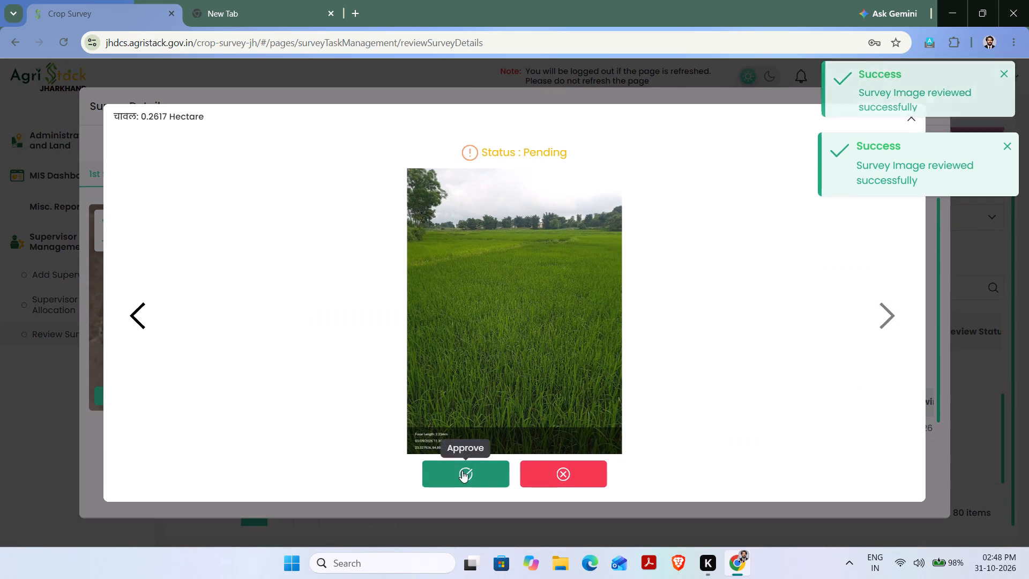
left_click(462, 471)
left_click_drag(546, 375, 525, 375)
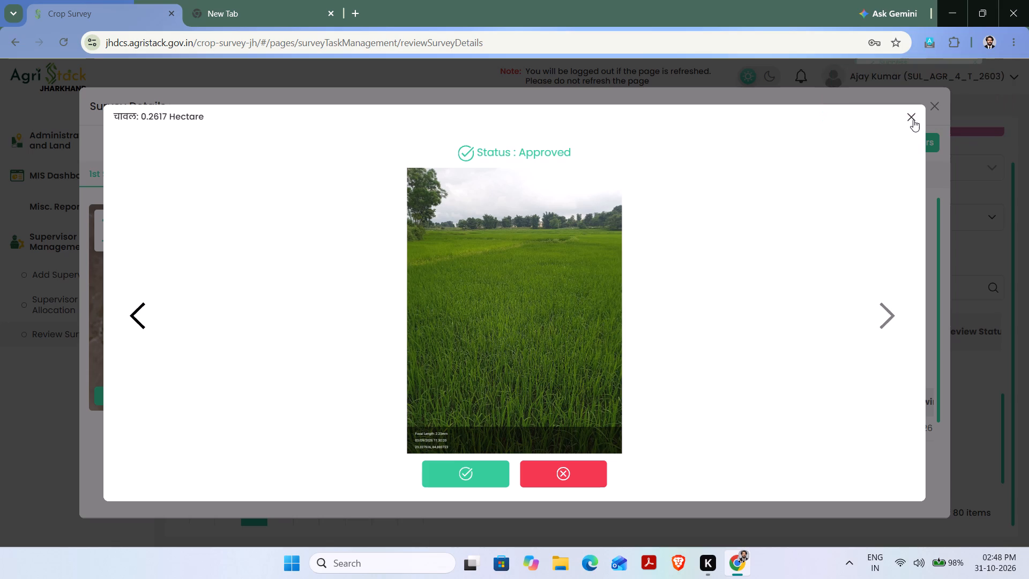
left_click(913, 120)
Mark survey 1381 as Approve, save the review and close its survey details.
scroll(426, 405, "down", 1)
left_click(391, 432)
left_click(489, 472)
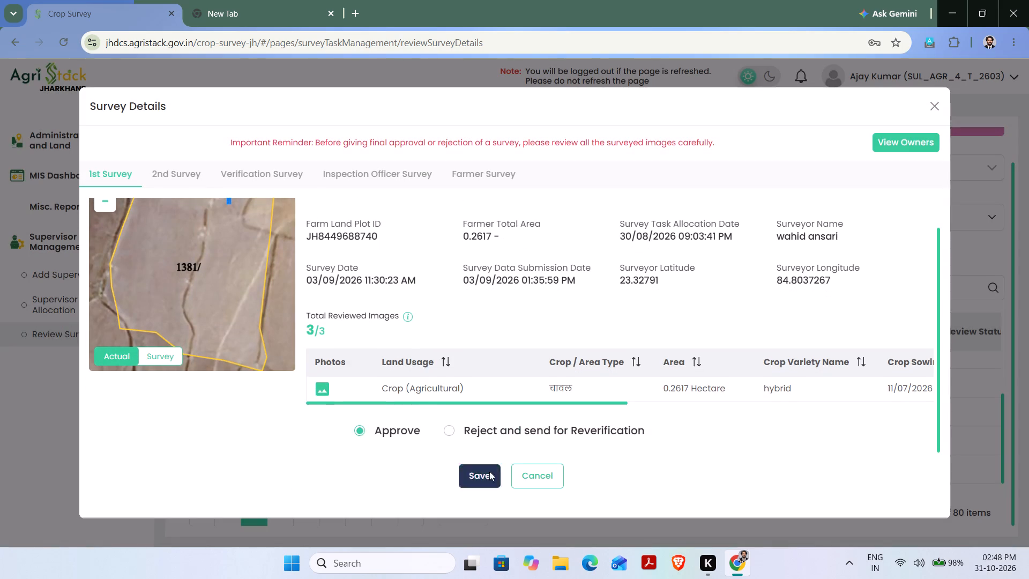
left_click(514, 363)
left_click(512, 326)
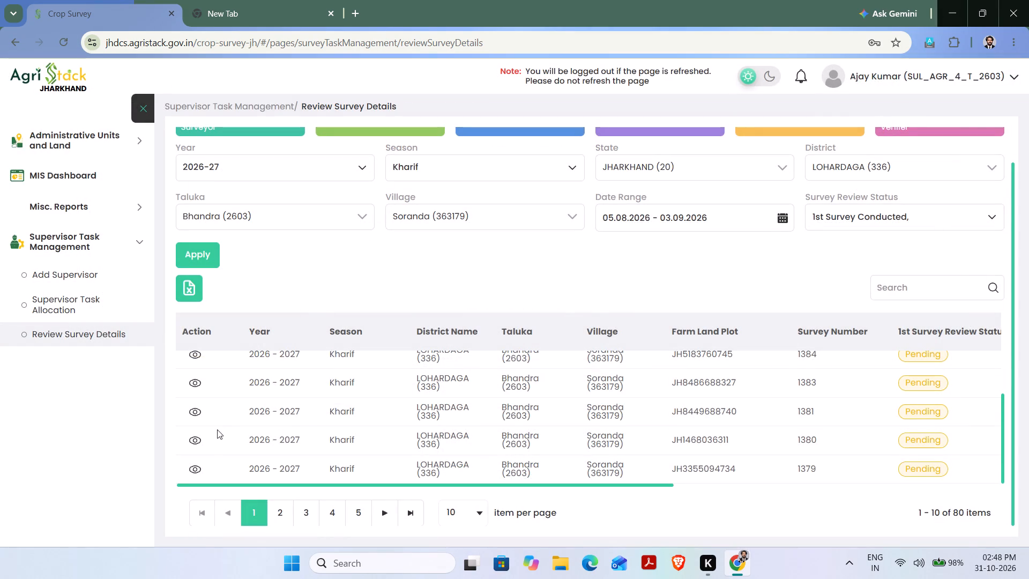
Open the details of survey number 1380, approve the three farm images of its चावल crop entry, and close the image viewer.
left_click(184, 437)
left_click(191, 436)
left_click(318, 429)
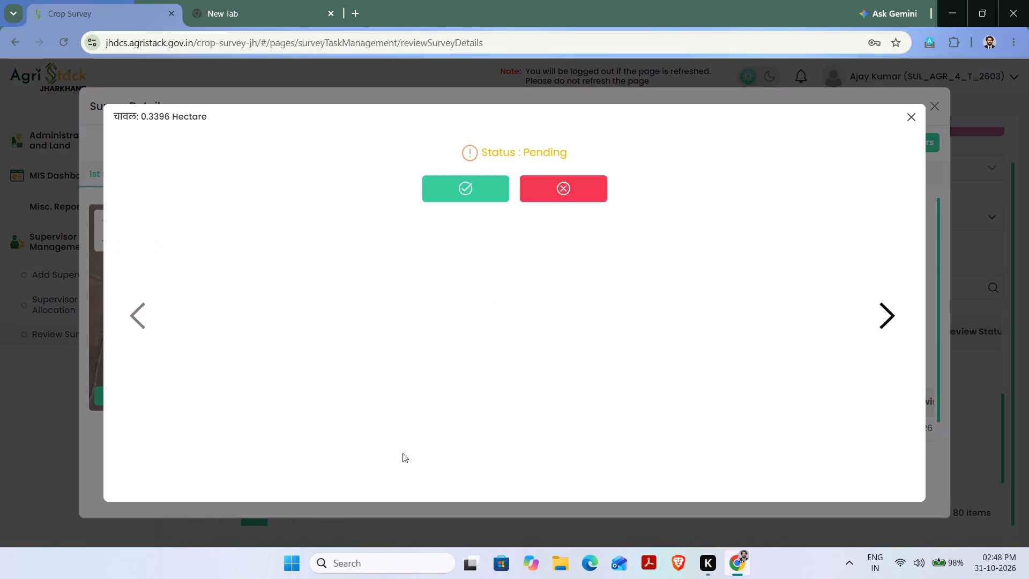
left_click(423, 468)
left_click_drag(489, 416, 438, 418)
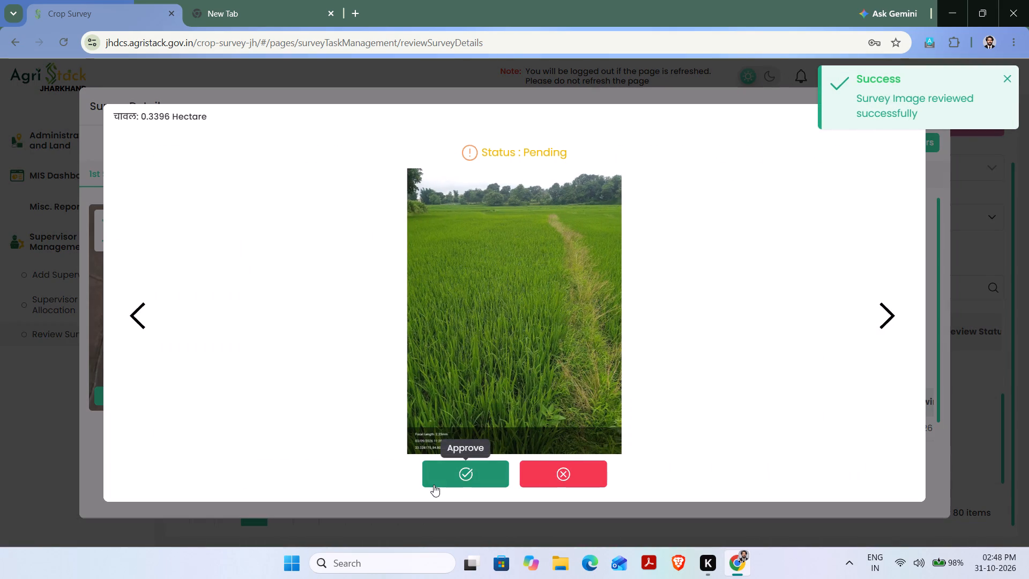
left_click(434, 475)
left_click_drag(509, 403, 468, 406)
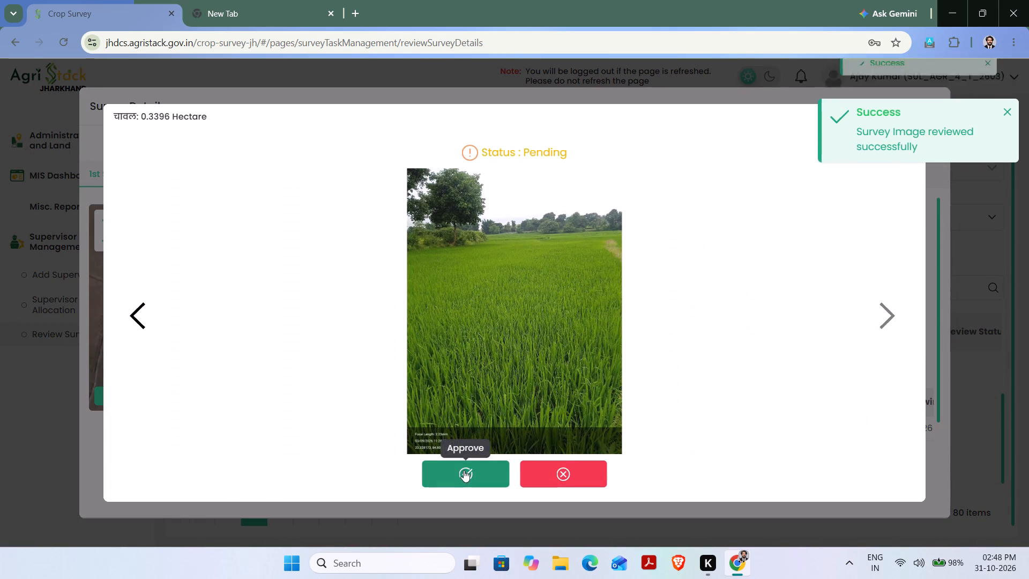
left_click(464, 470)
left_click_drag(531, 370, 510, 367)
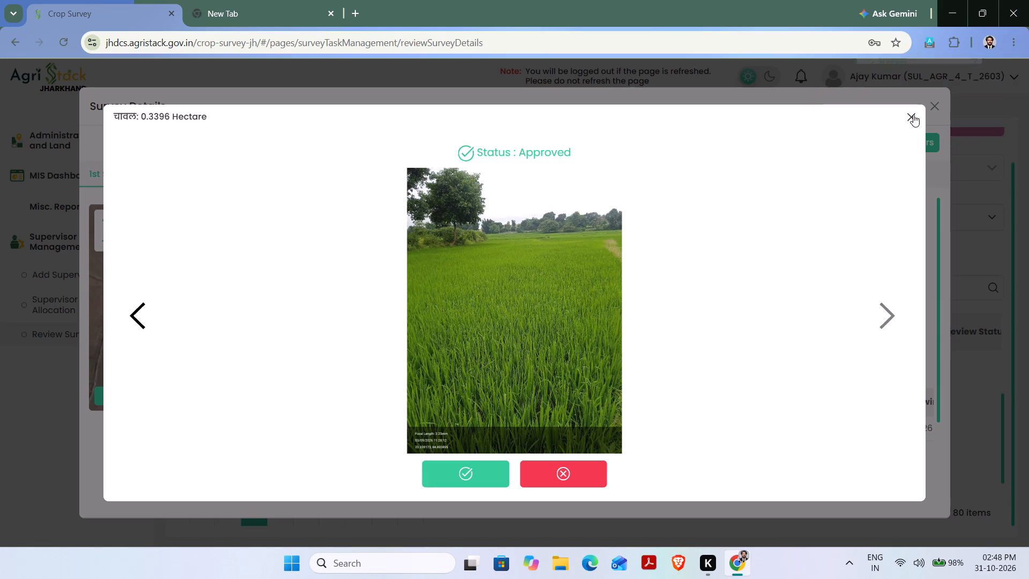
left_click(913, 116)
left_click(911, 119)
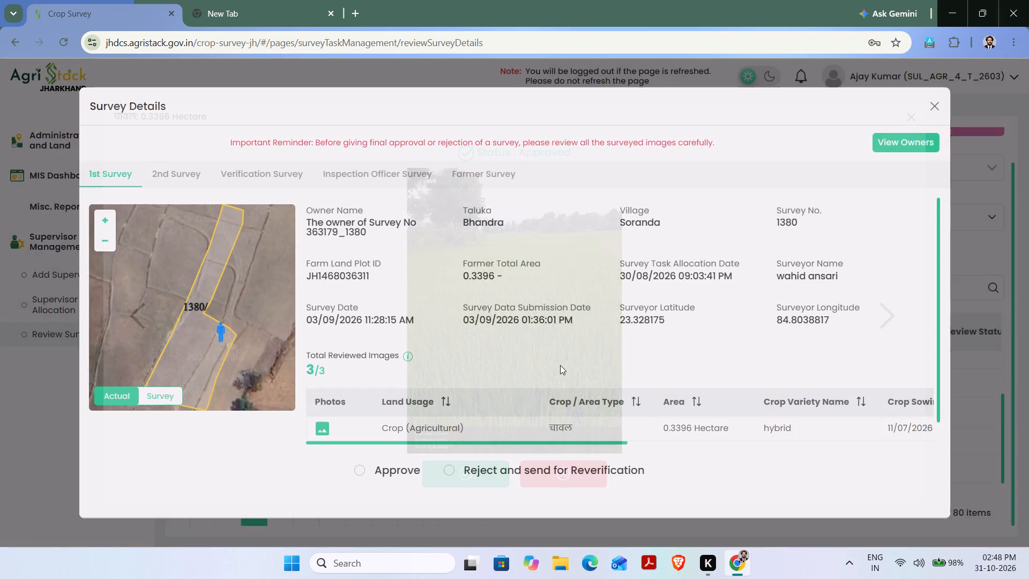
Mark survey 1380 as Approve, save the review and close its survey details.
scroll(560, 365, "down", 2)
left_click(405, 381)
left_click(473, 412)
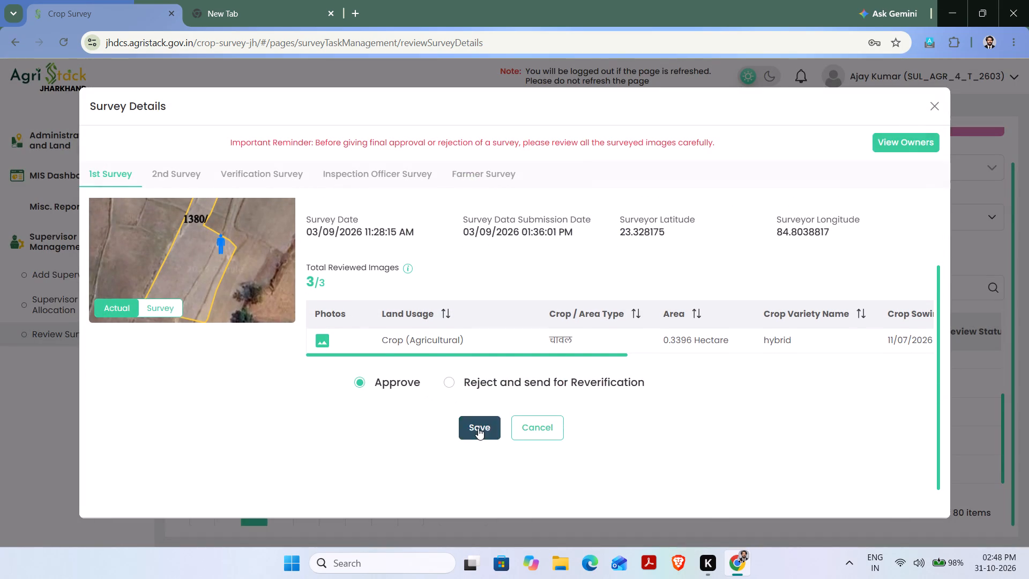
left_click(478, 428)
left_click(517, 336)
Open the details of survey number 1379, approve the three farm images of its चावल crop entry, and close the image viewer.
left_click(201, 466)
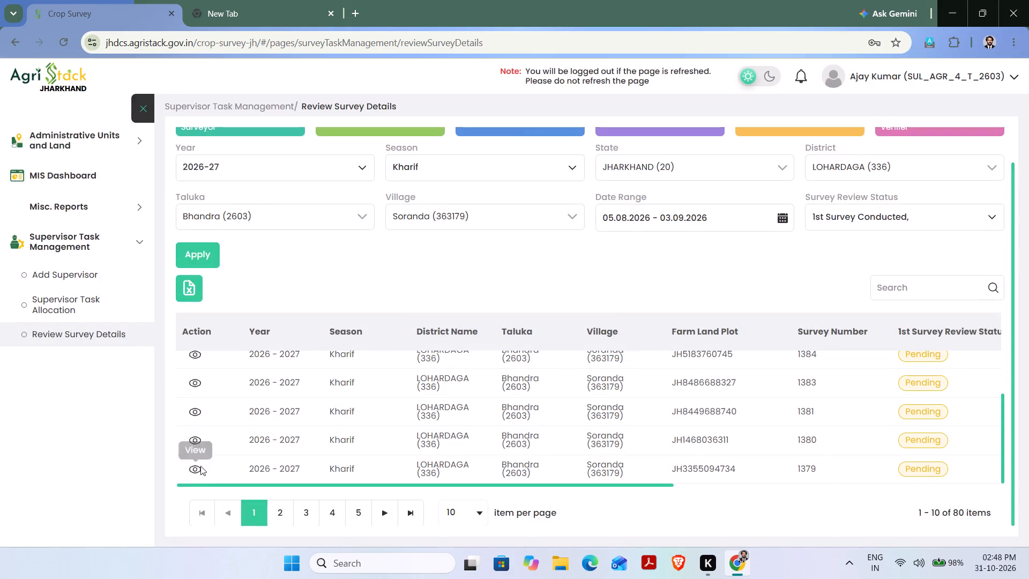
left_click(323, 430)
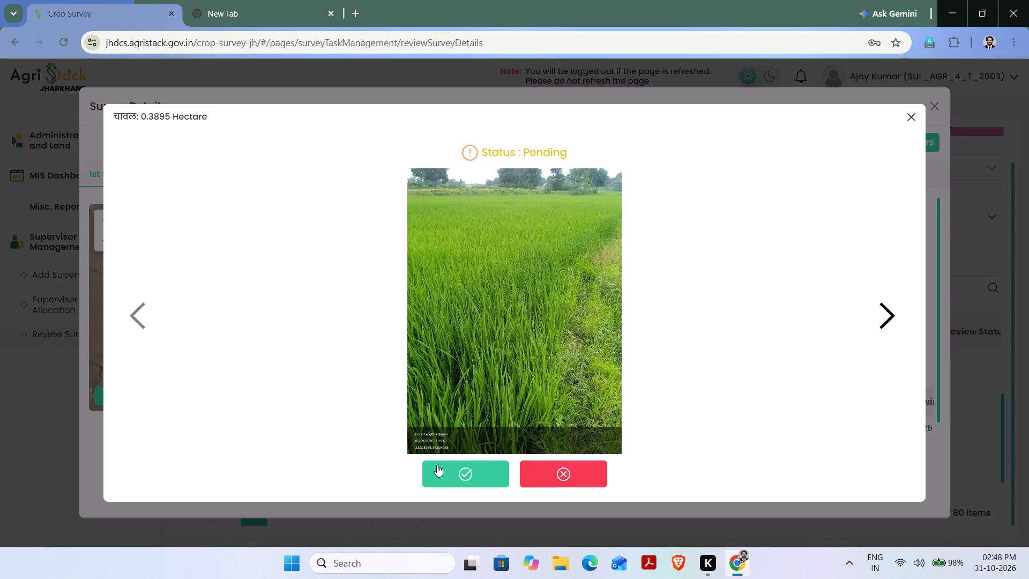
left_click(452, 466)
left_click_drag(509, 405, 461, 412)
left_click(457, 472)
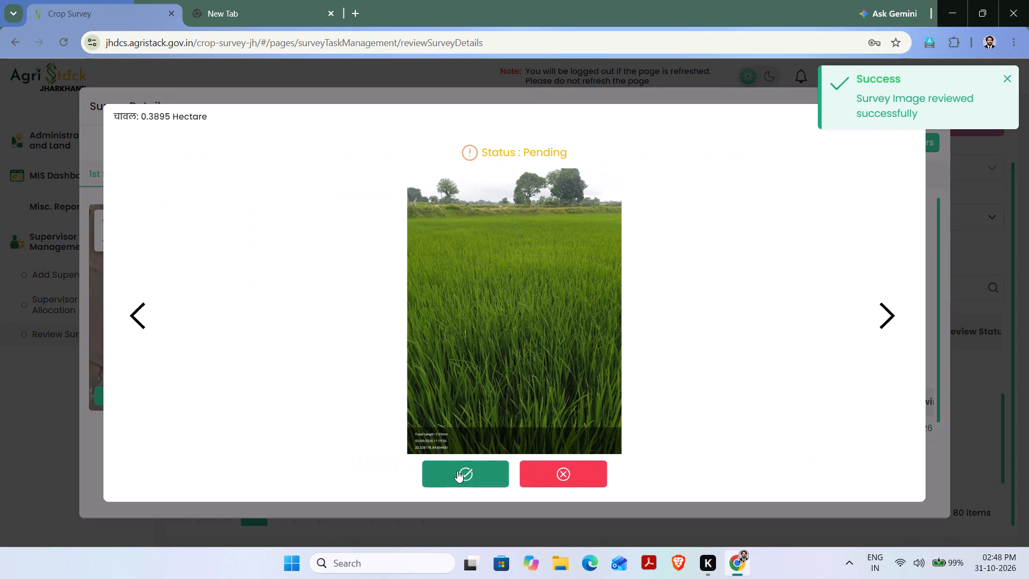
left_click_drag(527, 419, 482, 414)
left_click(468, 475)
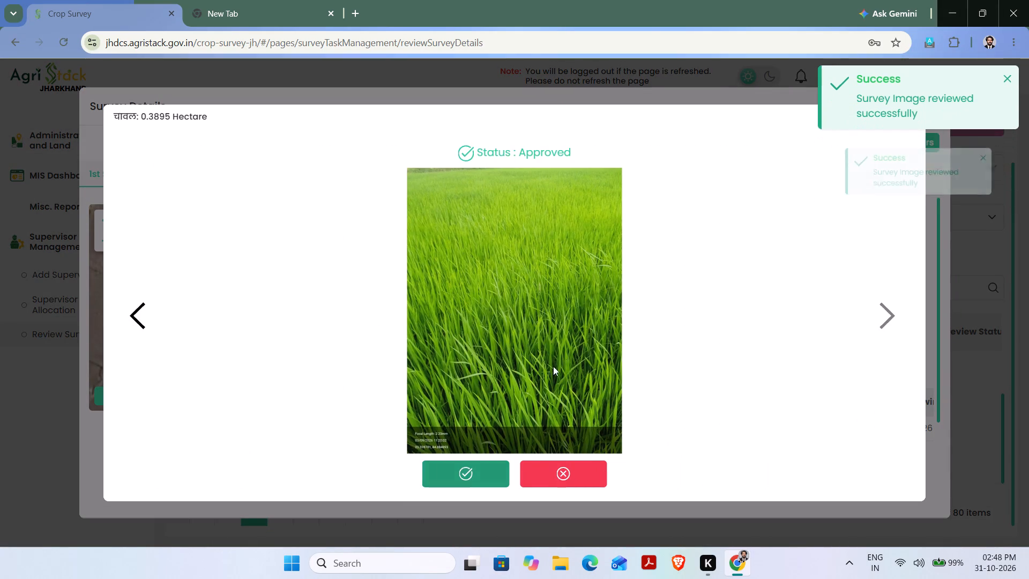
left_click_drag(553, 349, 535, 345)
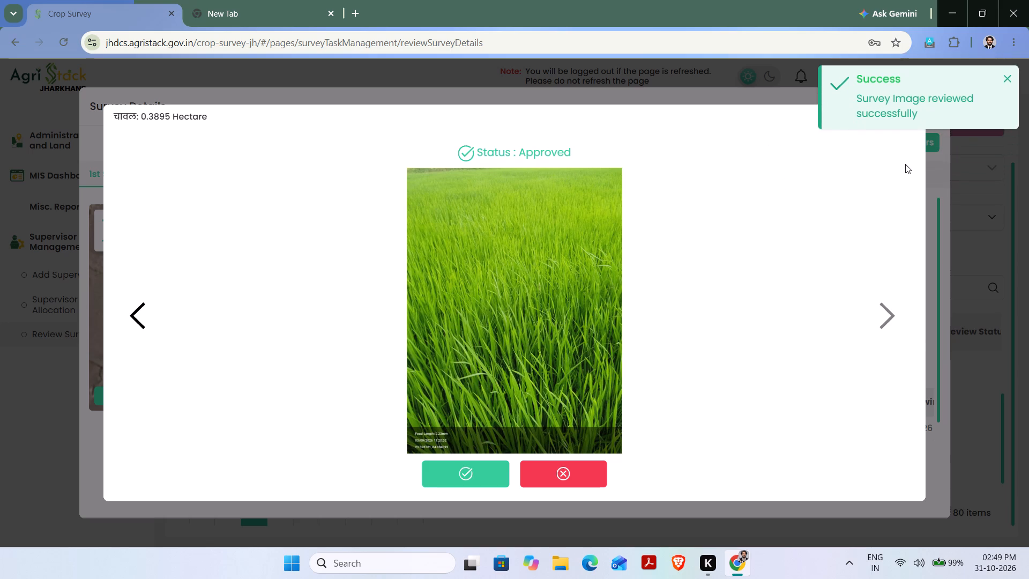
left_click(913, 114)
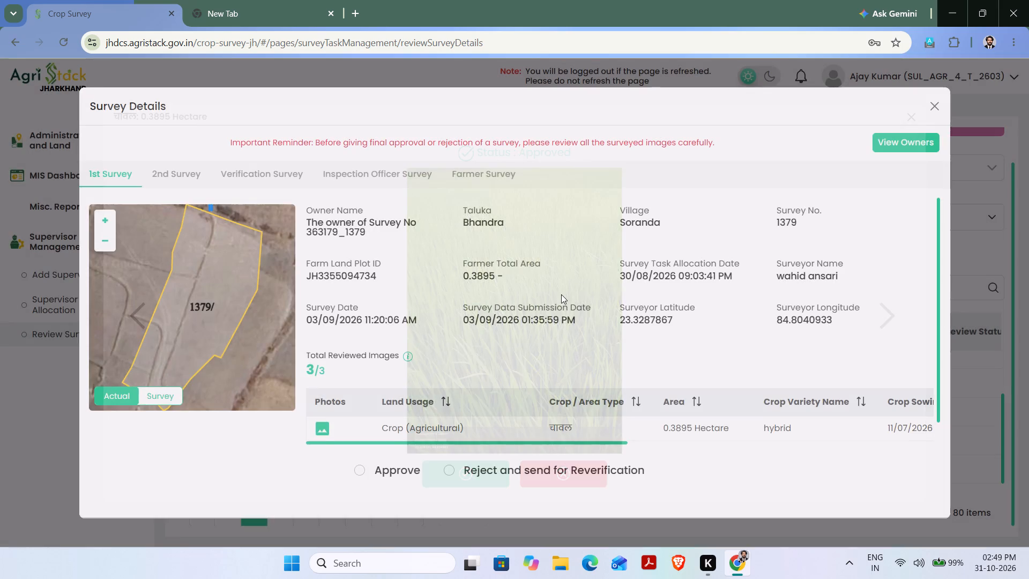
Mark survey 1379 as Approve, save the review and close its survey details.
scroll(561, 294, "down", 2)
left_click(377, 379)
left_click(467, 424)
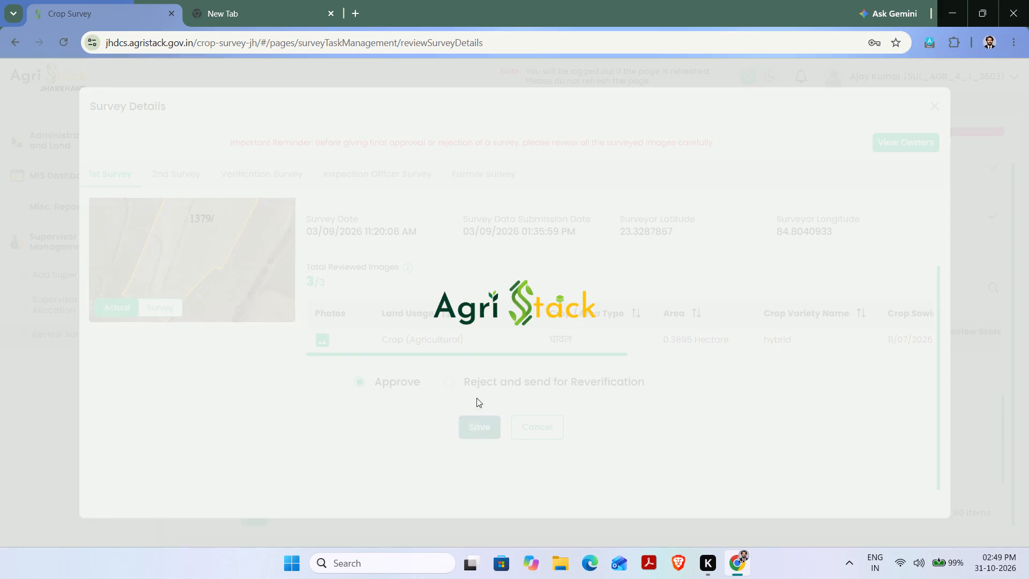
left_click(509, 331)
Reapply the current Soranda survey filters to refresh the list of surveys awaiting review.
scroll(279, 474, "down", 2)
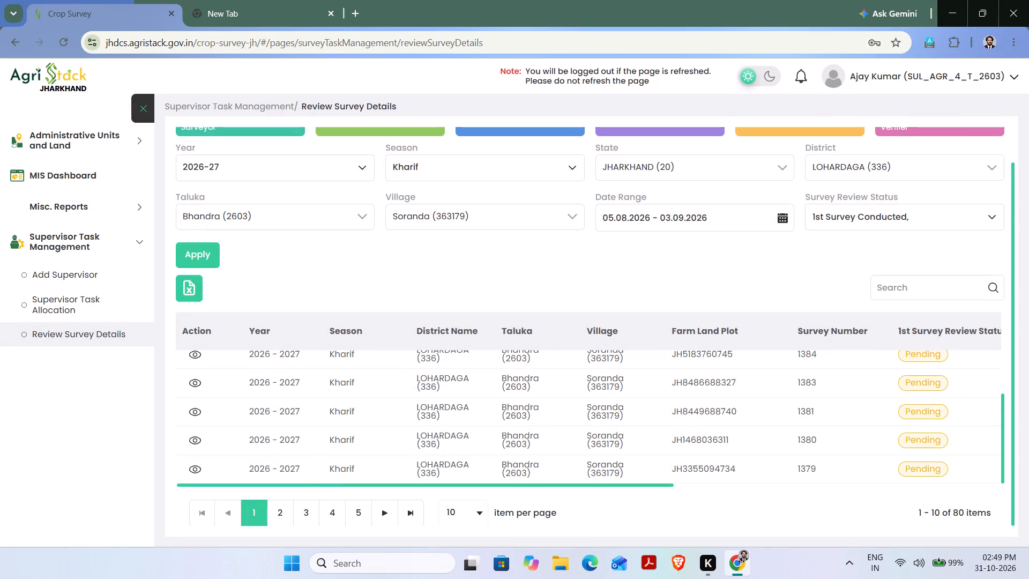
left_click(212, 257)
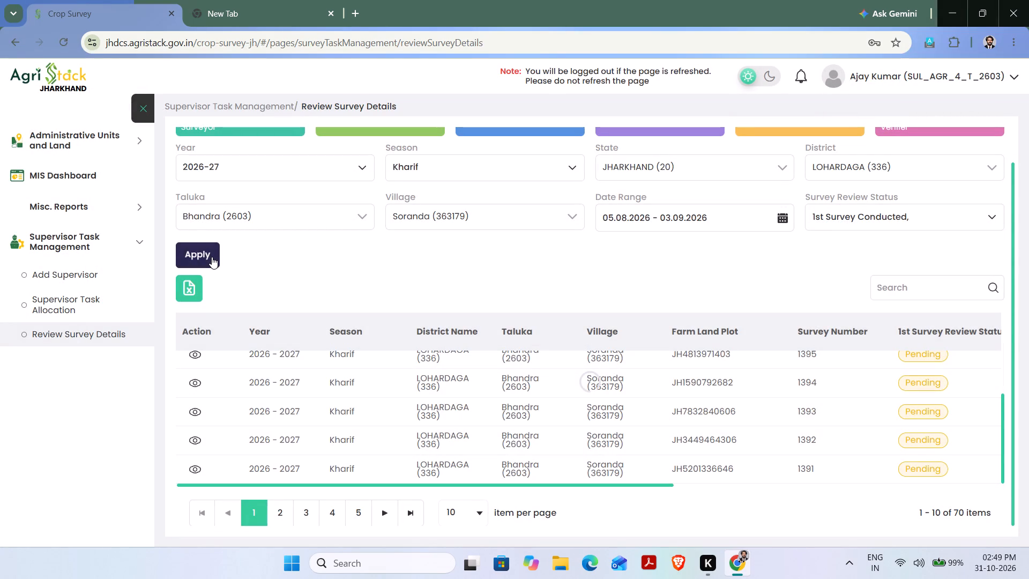
Open the details of survey number 1378, approve the three farm images of its चावल crop entry, and close the image viewer.
scroll(260, 425, "up", 7)
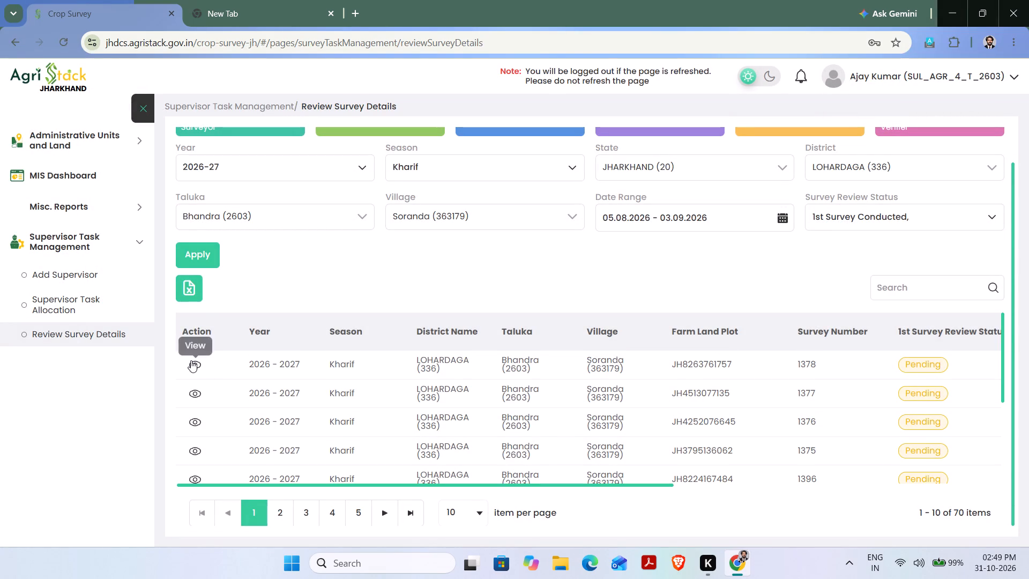
left_click(191, 360)
left_click(327, 424)
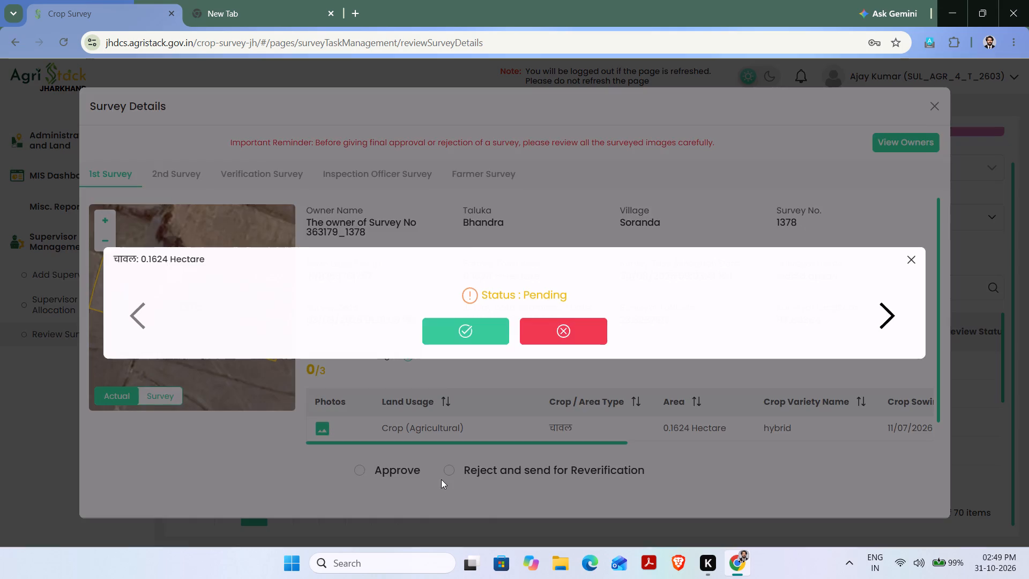
left_click(441, 479)
left_click_drag(545, 411, 485, 413)
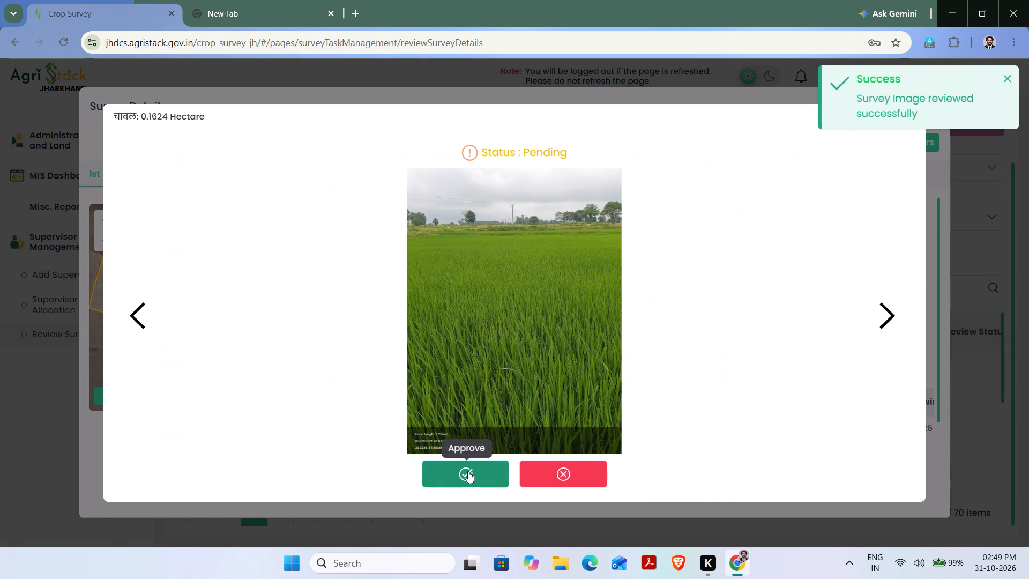
left_click(466, 470)
left_click_drag(519, 417, 489, 420)
left_click(468, 472)
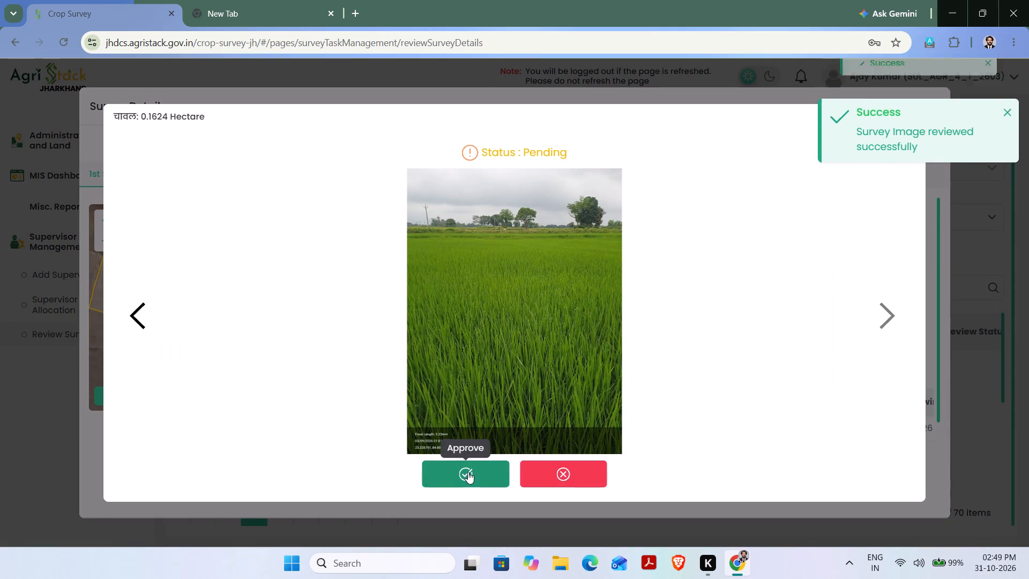
left_click_drag(563, 382, 526, 381)
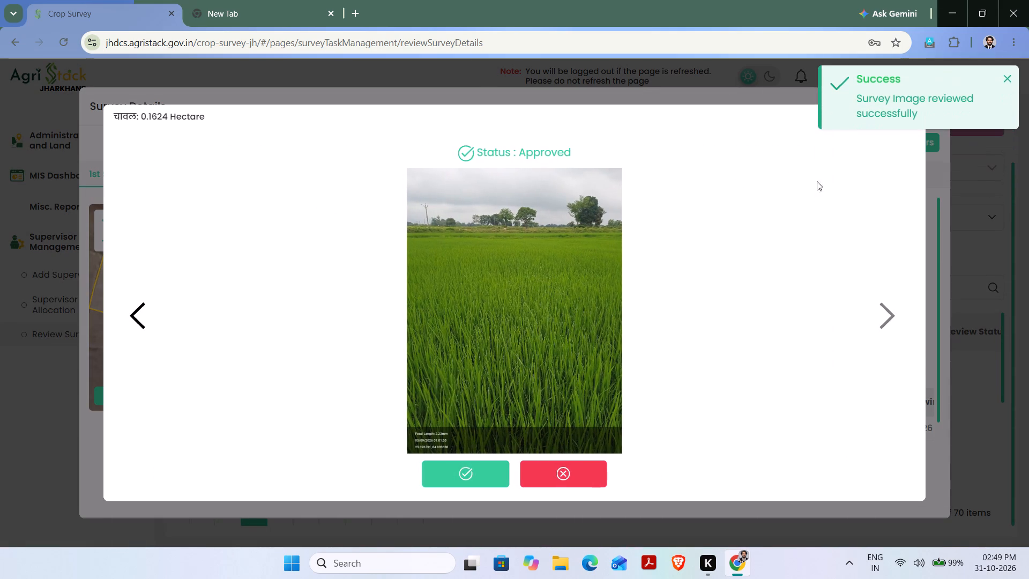
left_click(914, 114)
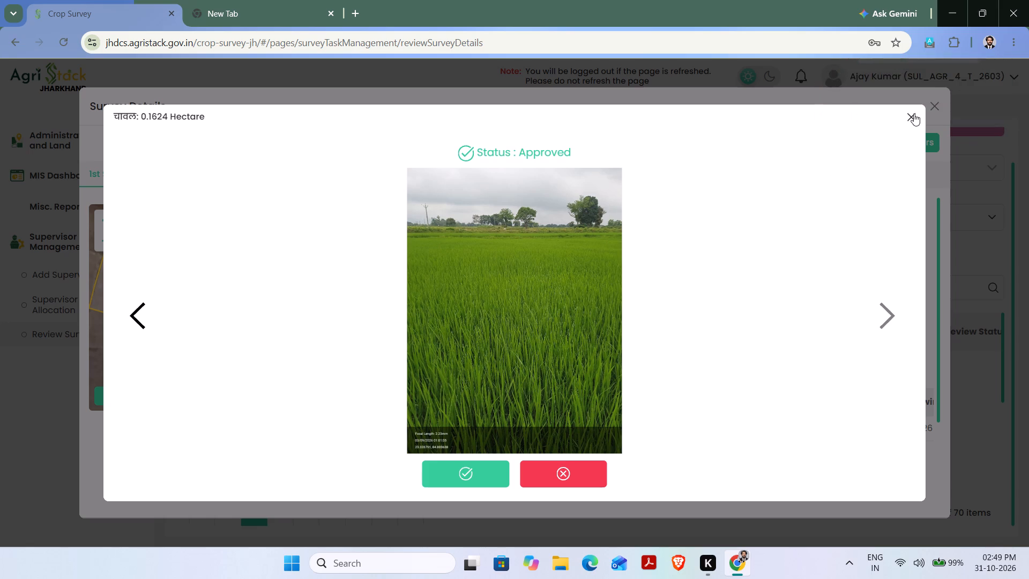
Mark survey 1378 as Approve, save the review and close its survey details.
scroll(440, 354, "down", 2)
left_click(396, 385)
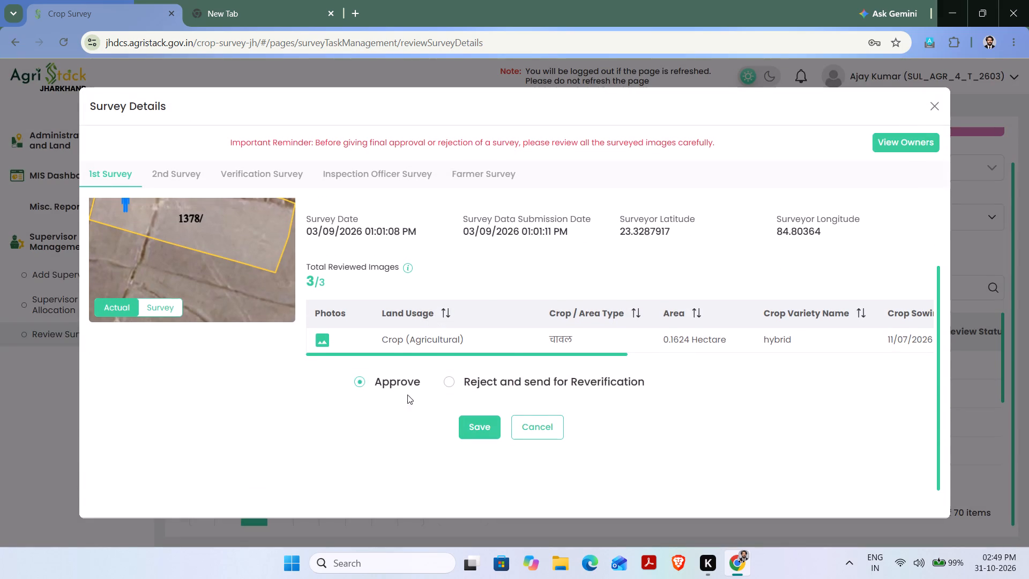
left_click(463, 417)
left_click(528, 316)
left_click(522, 328)
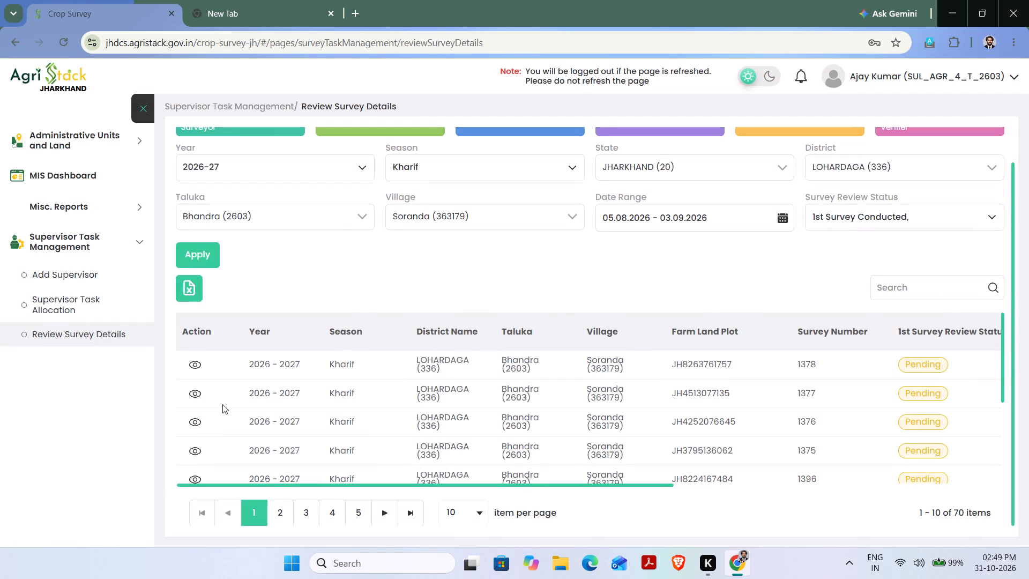
left_click(199, 392)
left_click(325, 432)
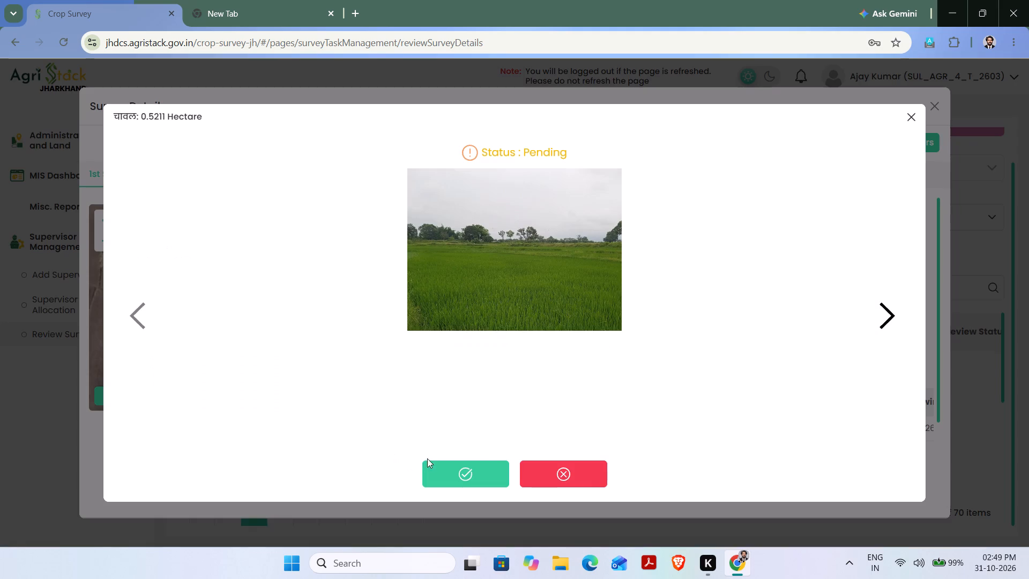
left_click(431, 462)
left_click_drag(518, 421, 464, 422)
left_click(451, 472)
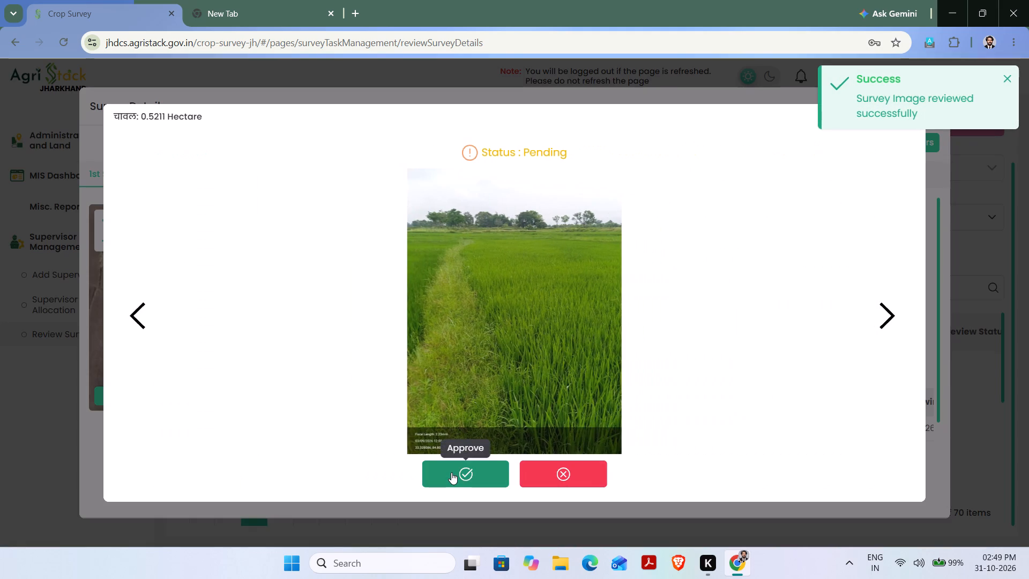
left_click_drag(544, 397, 493, 405)
left_click(458, 466)
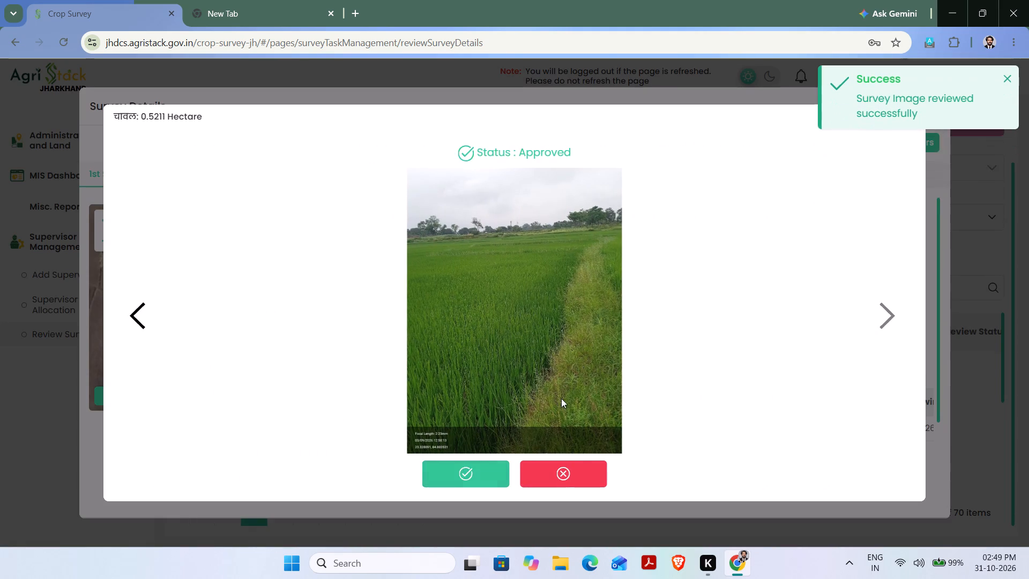
left_click_drag(556, 398, 511, 393)
left_click(913, 115)
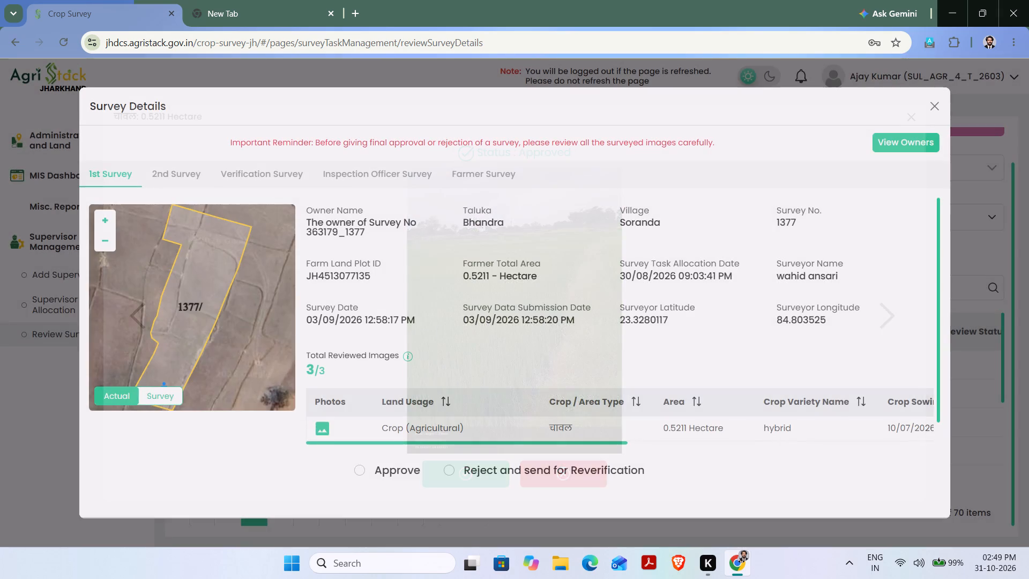
Mark survey 1377 as Approve, save the review and close its survey details.
scroll(437, 328, "down", 2)
left_click(402, 388)
left_click(479, 420)
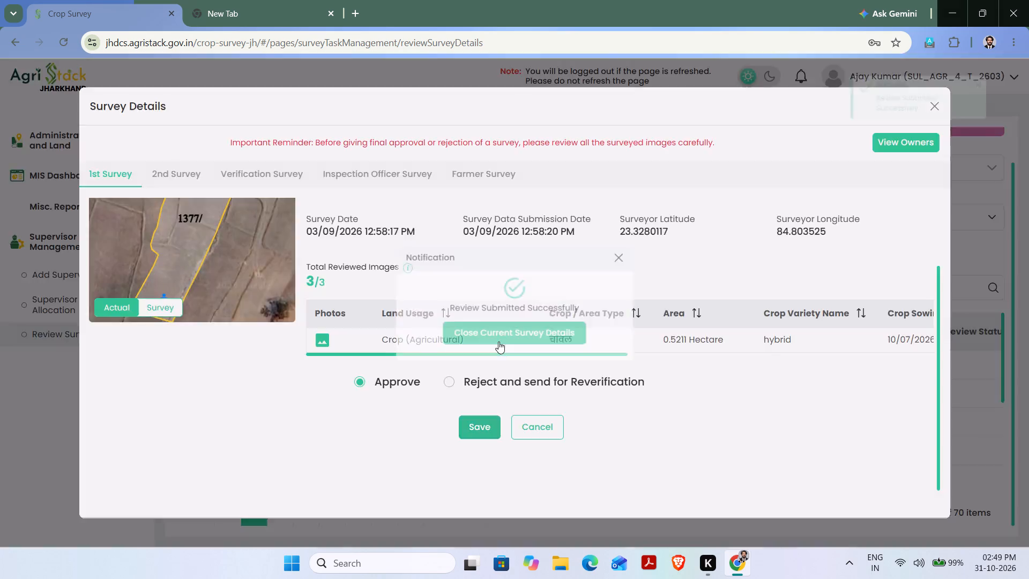
left_click(500, 329)
Open the details of survey number 1376, approve the three farm images of its चावल crop entry, and close the image viewer.
left_click(193, 427)
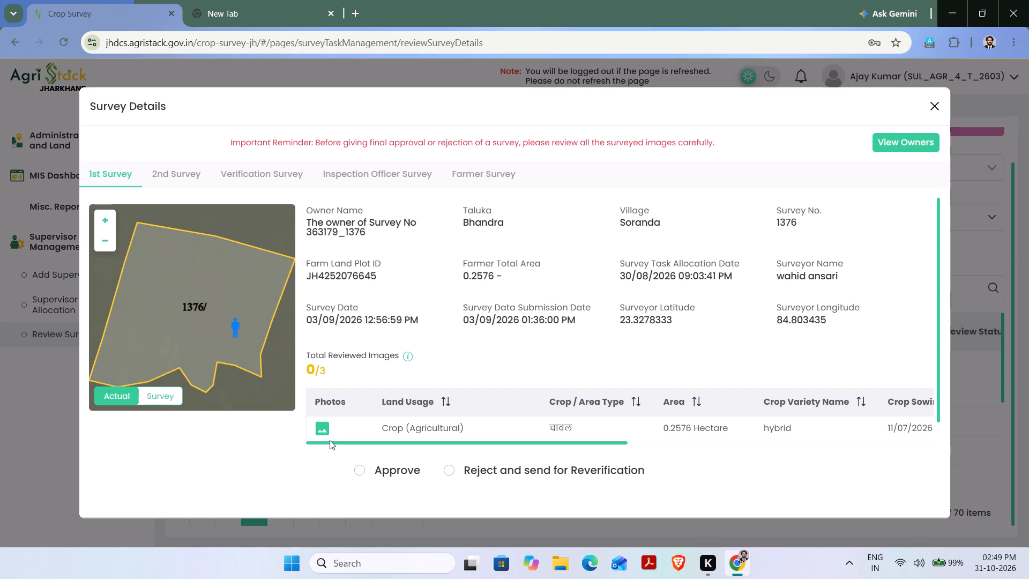
left_click(325, 428)
left_click(450, 471)
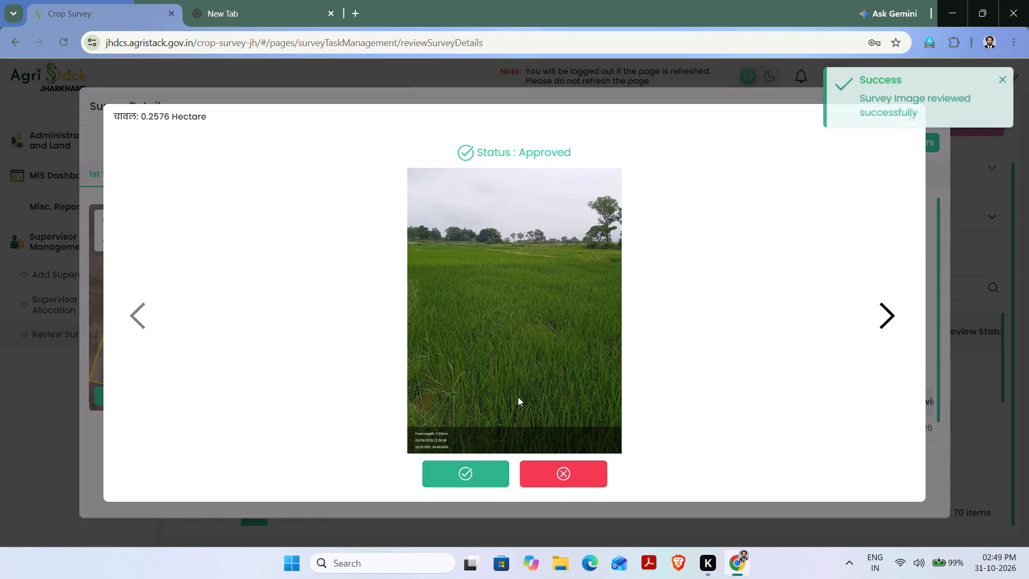
left_click_drag(517, 397, 487, 404)
left_click(456, 471)
left_click_drag(506, 419, 466, 427)
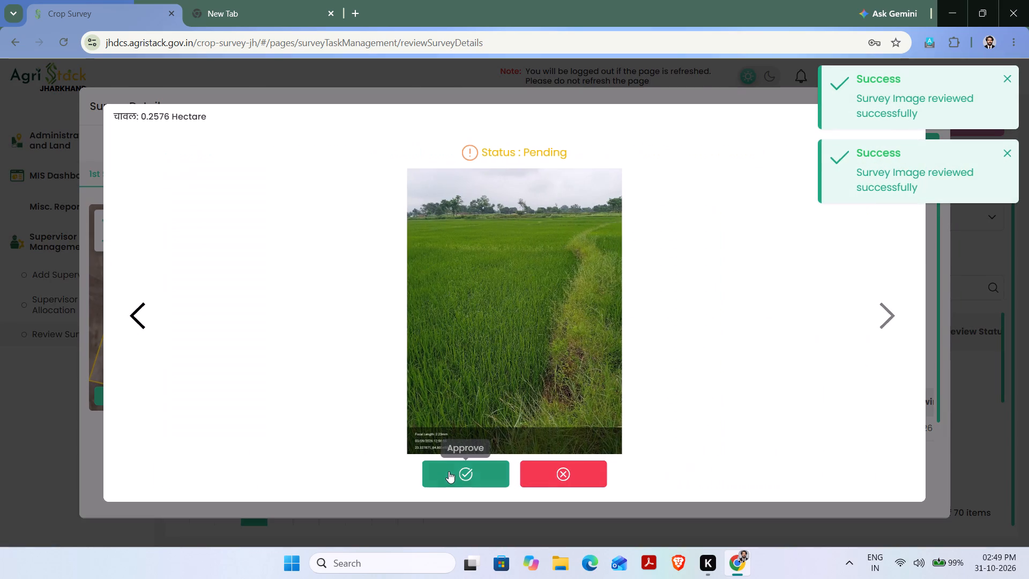
left_click(449, 472)
left_click_drag(526, 390, 496, 392)
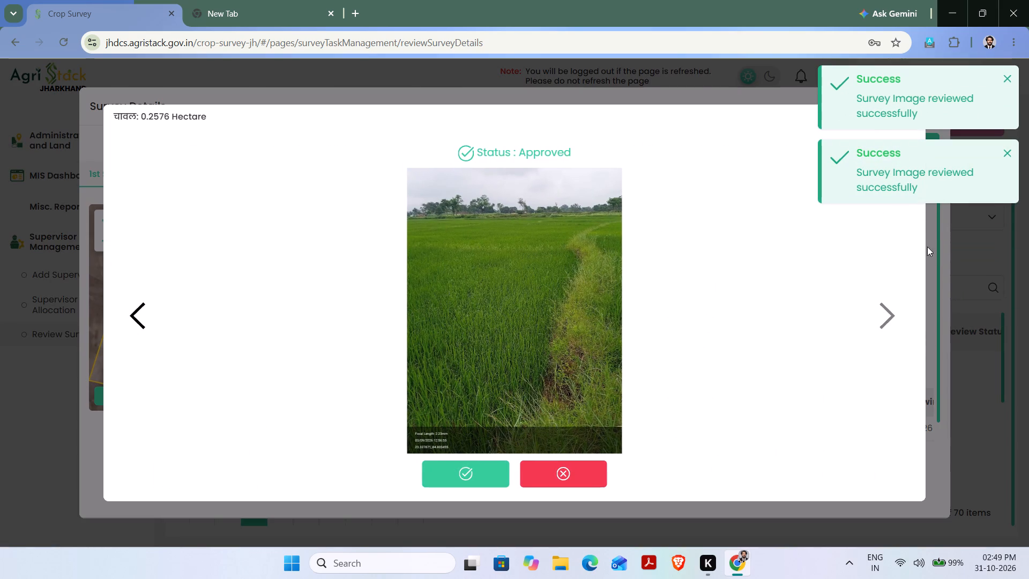
double_click(576, 299)
double_click(577, 299)
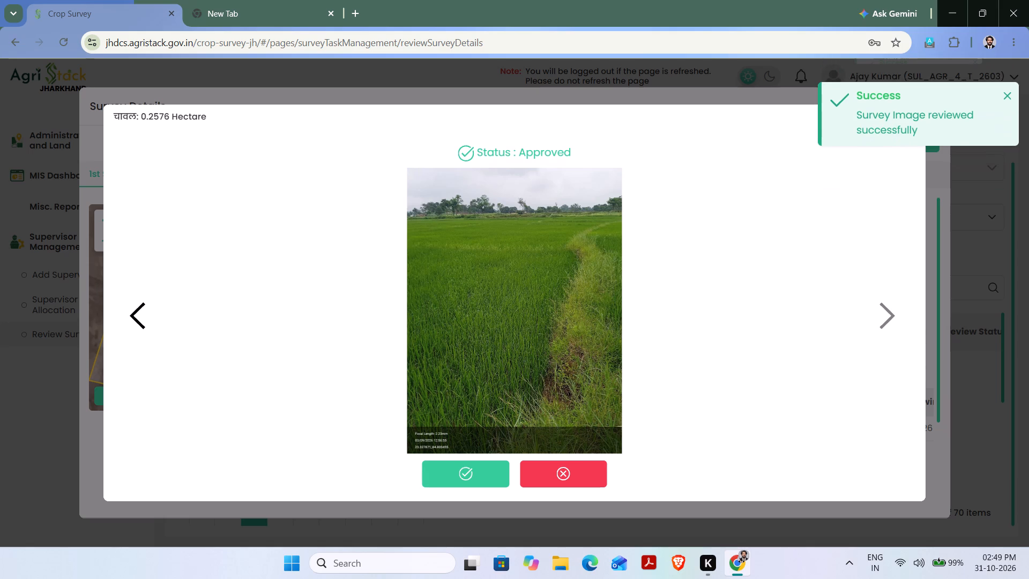
double_click(608, 297)
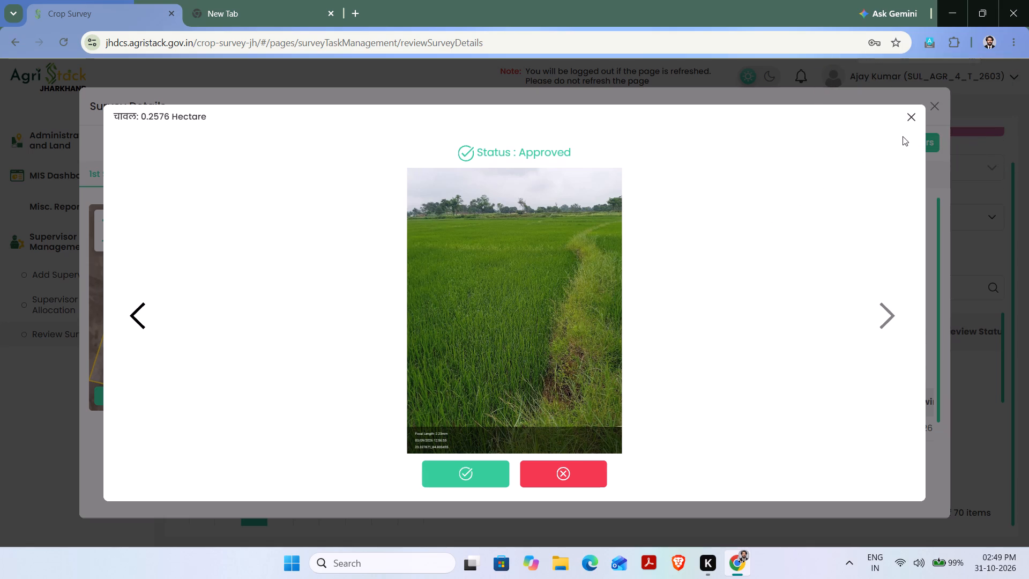
left_click(912, 121)
Mark survey 1376 as Approve, save the review and close its survey details.
scroll(506, 384, "down", 2)
left_click(396, 383)
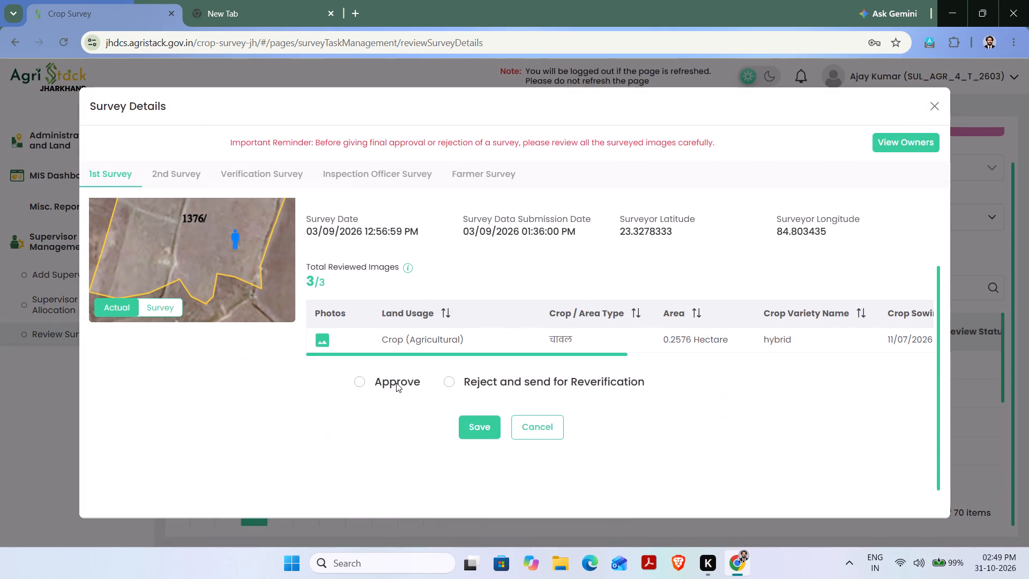
left_click(467, 419)
left_click(486, 337)
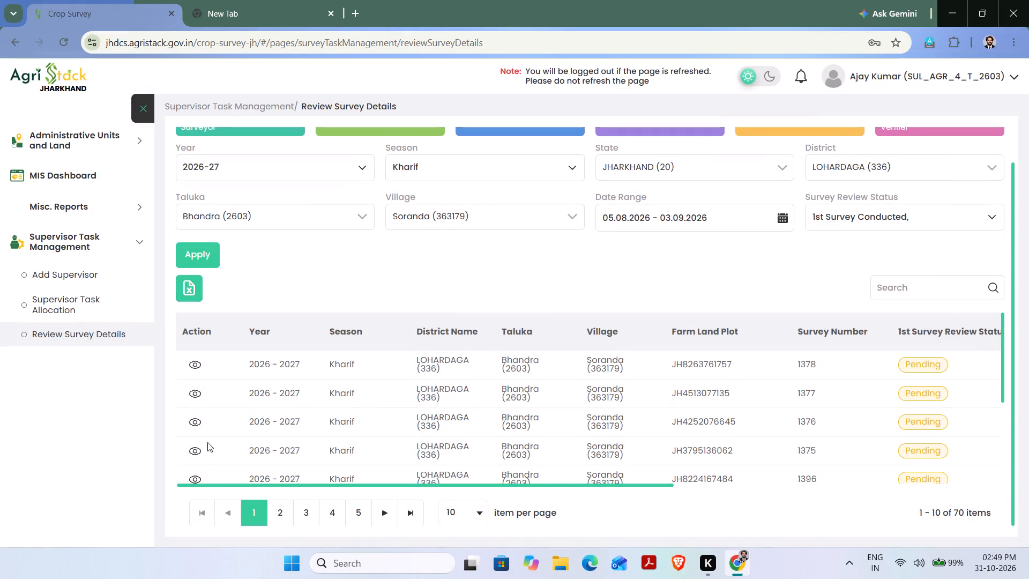
Open the details of survey number 1375, approve the three farm images of its चावल crop entry, and close the image viewer.
left_click(192, 459)
left_click(195, 450)
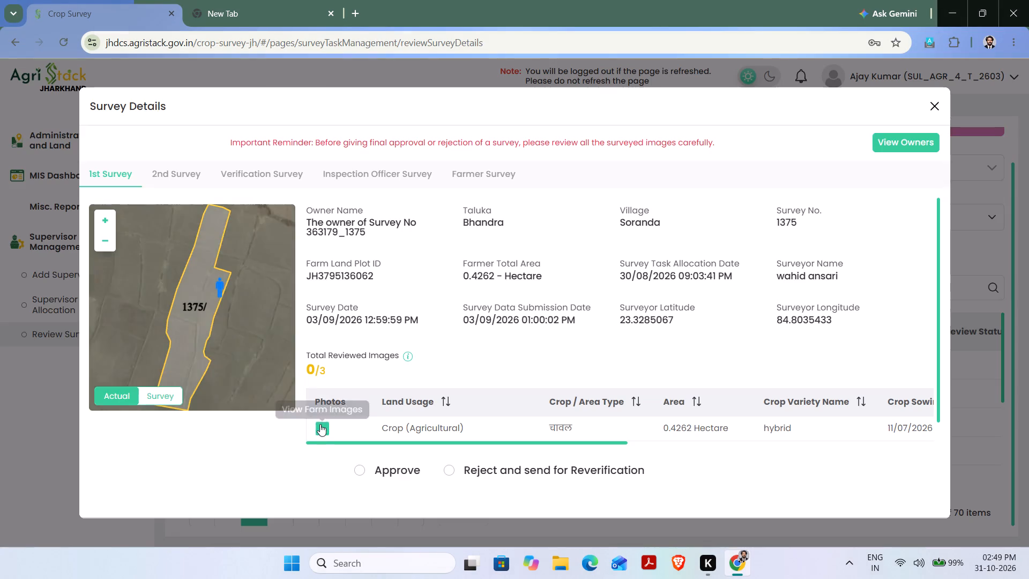
left_click(324, 418)
left_click(320, 429)
left_click(474, 486)
left_click_drag(546, 420, 540, 421)
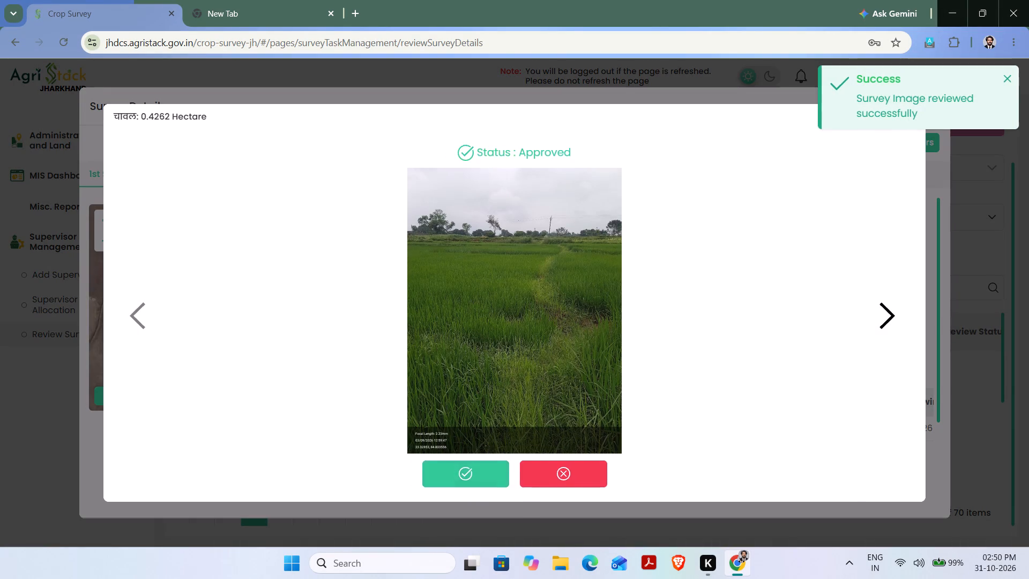
left_click_drag(540, 421, 486, 431)
left_click(461, 477)
left_click_drag(521, 431, 491, 444)
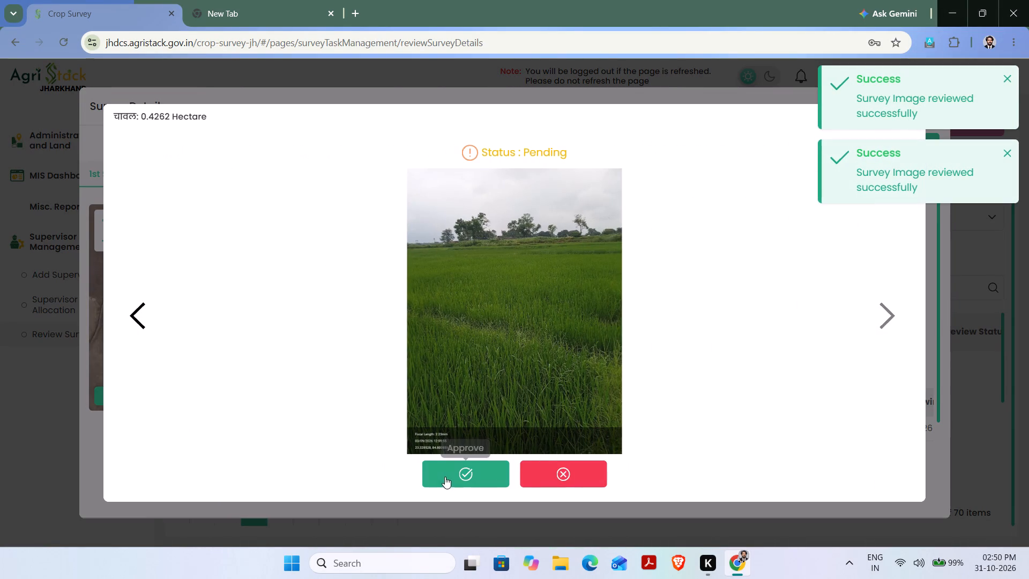
left_click(447, 476)
left_click_drag(532, 404, 517, 402)
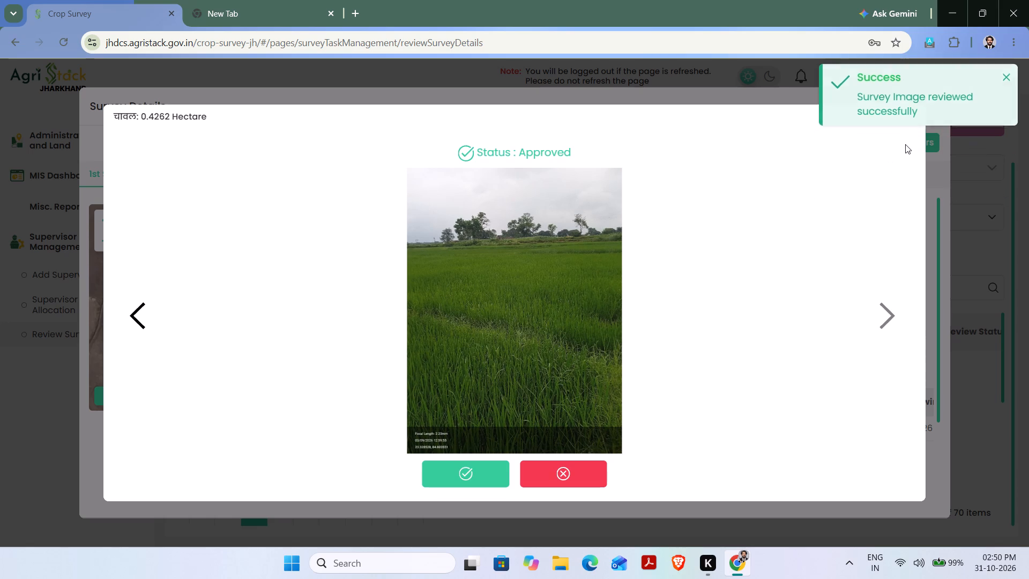
left_click(912, 117)
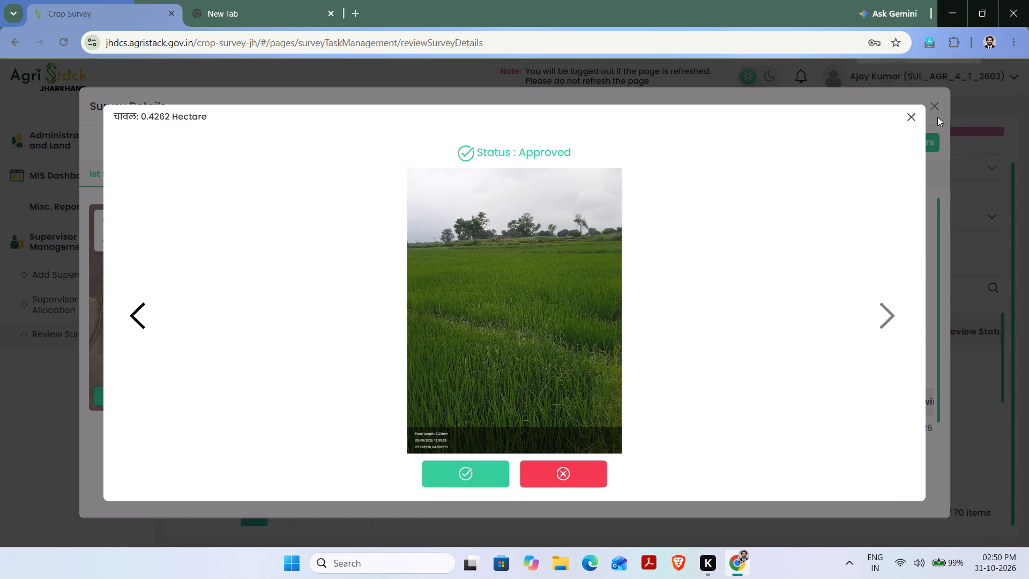
left_click(913, 109)
left_click(915, 114)
Mark survey 1375 as Approve, save the review and close its survey details.
scroll(458, 365, "down", 2)
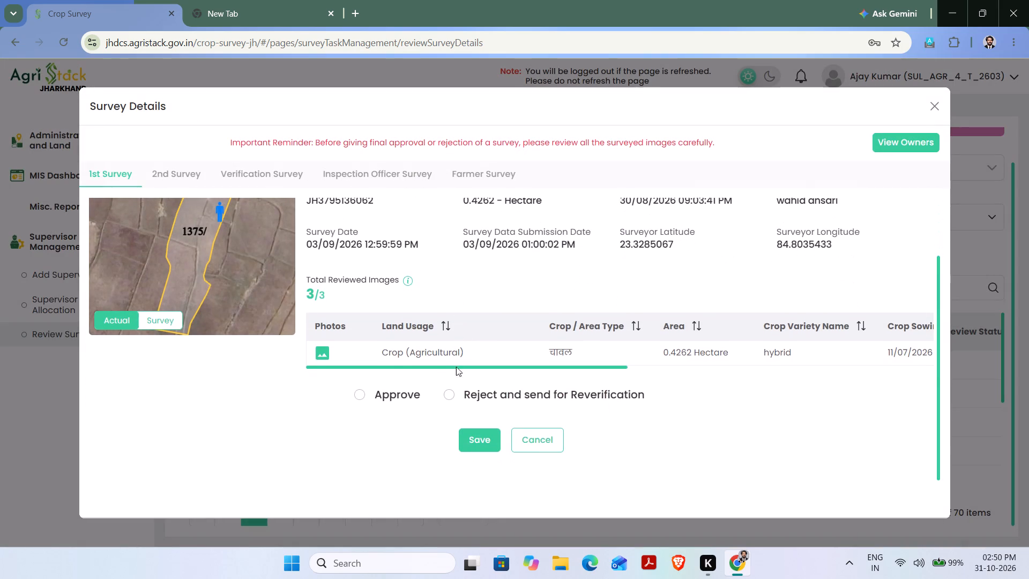
left_click(388, 391)
left_click(499, 431)
left_click(529, 331)
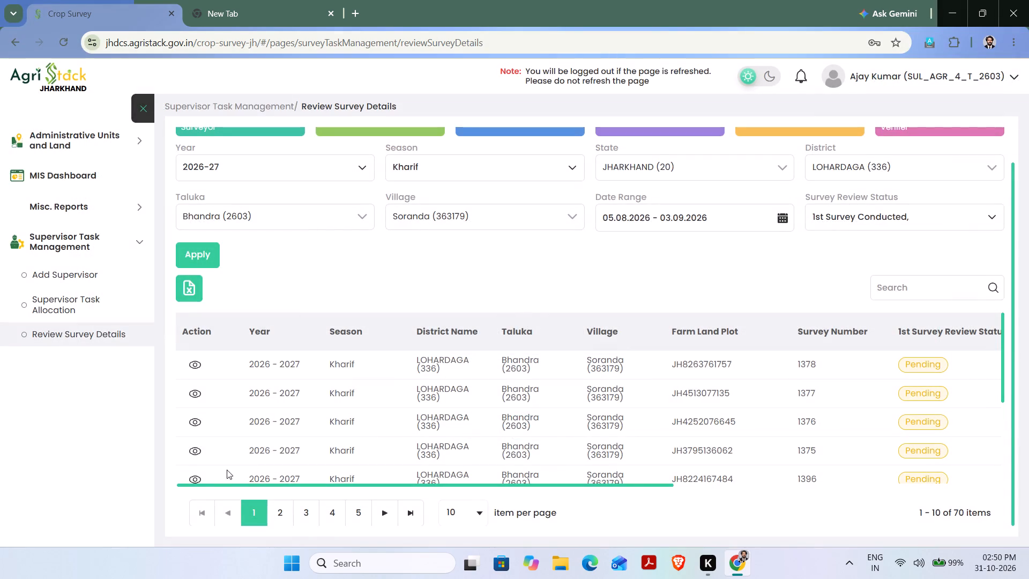
Open the details of survey number 1396, approve the three farm images of its Fallow entry, and close the image viewer.
left_click(195, 479)
left_click(318, 432)
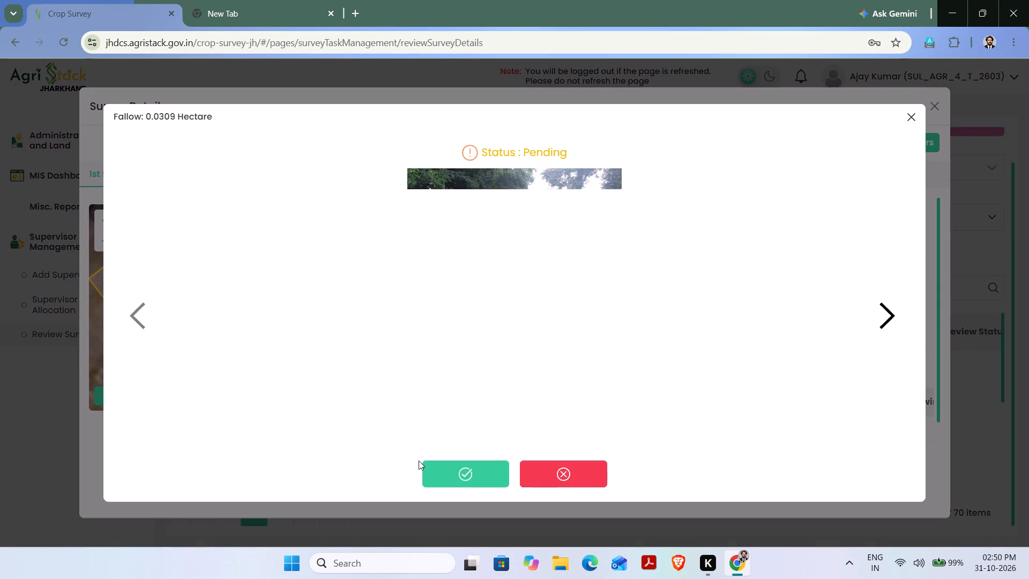
left_click(434, 469)
left_click_drag(530, 421, 453, 435)
left_click(460, 475)
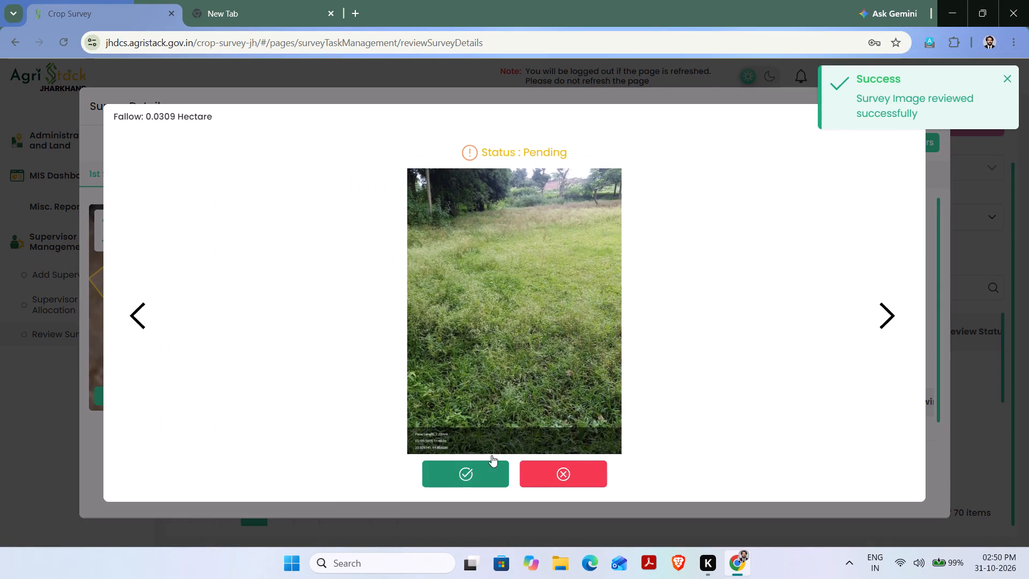
left_click_drag(544, 414, 459, 439)
left_click(468, 473)
left_click_drag(538, 391, 521, 392)
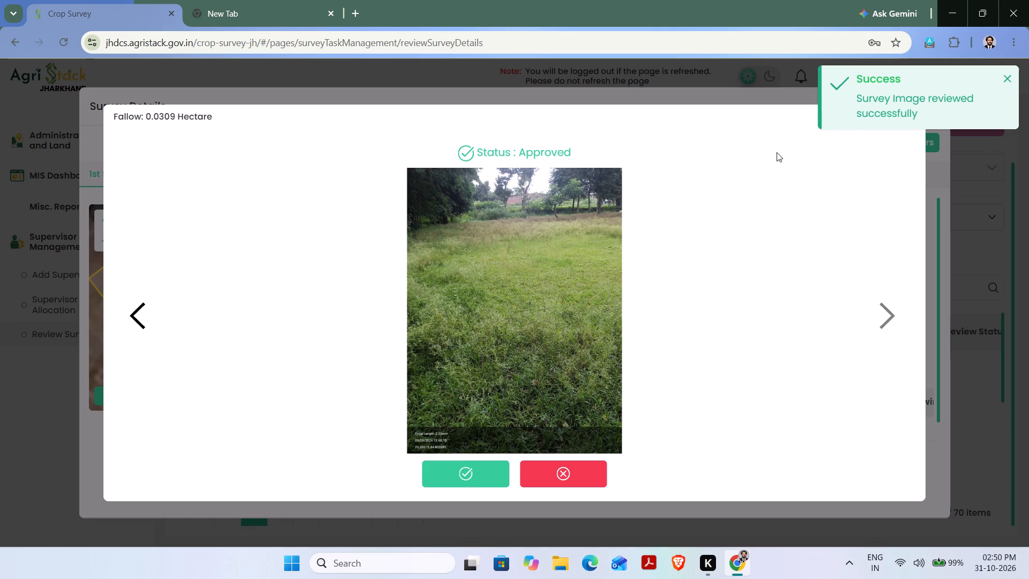
triple_click(912, 169)
left_click(912, 169)
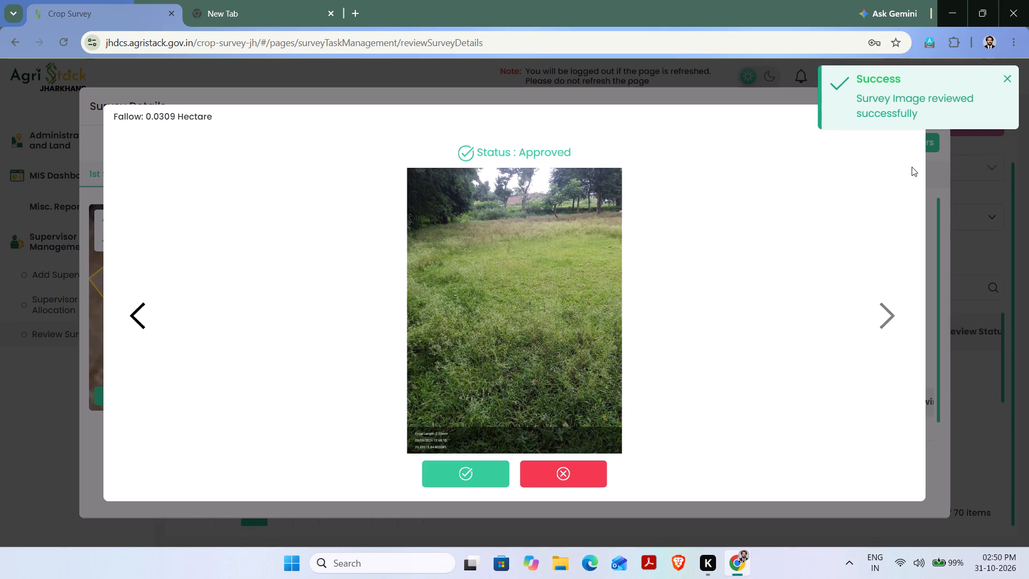
left_click(912, 166)
left_click(913, 120)
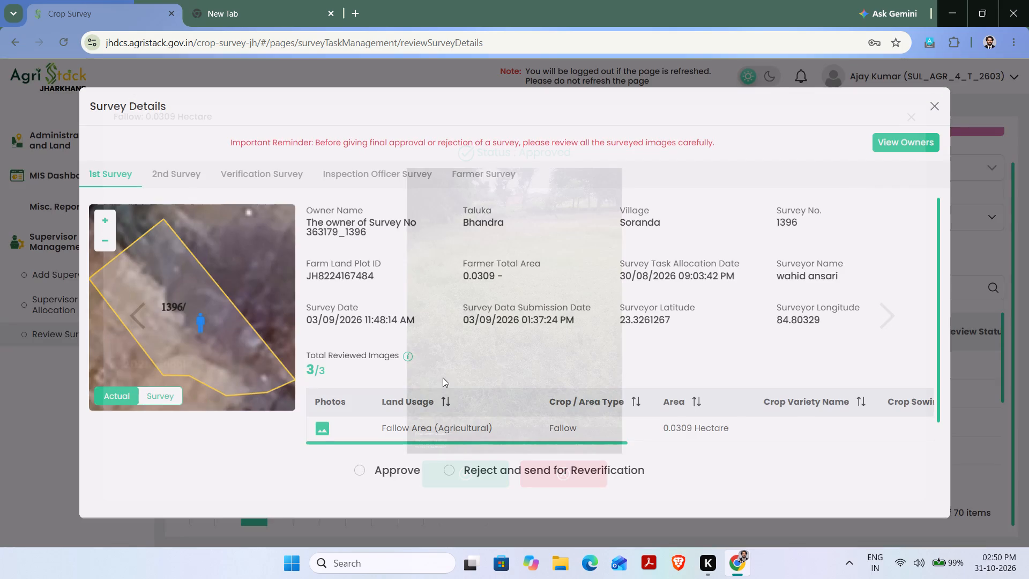
Mark survey 1396 as Approve, save the review and close its survey details.
scroll(443, 377, "down", 2)
left_click(399, 381)
left_click(473, 427)
left_click(516, 352)
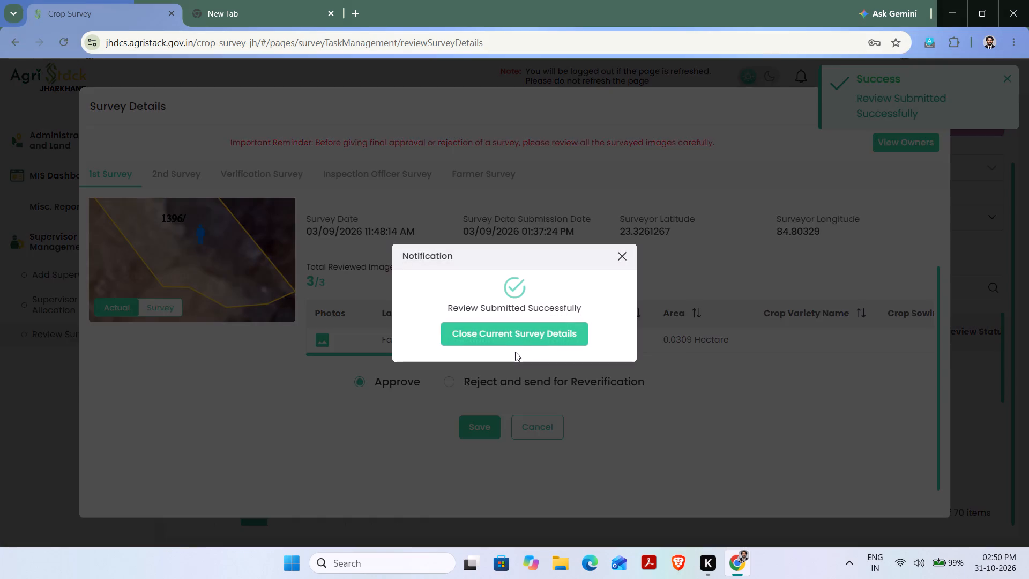
left_click(512, 341)
left_click(190, 472)
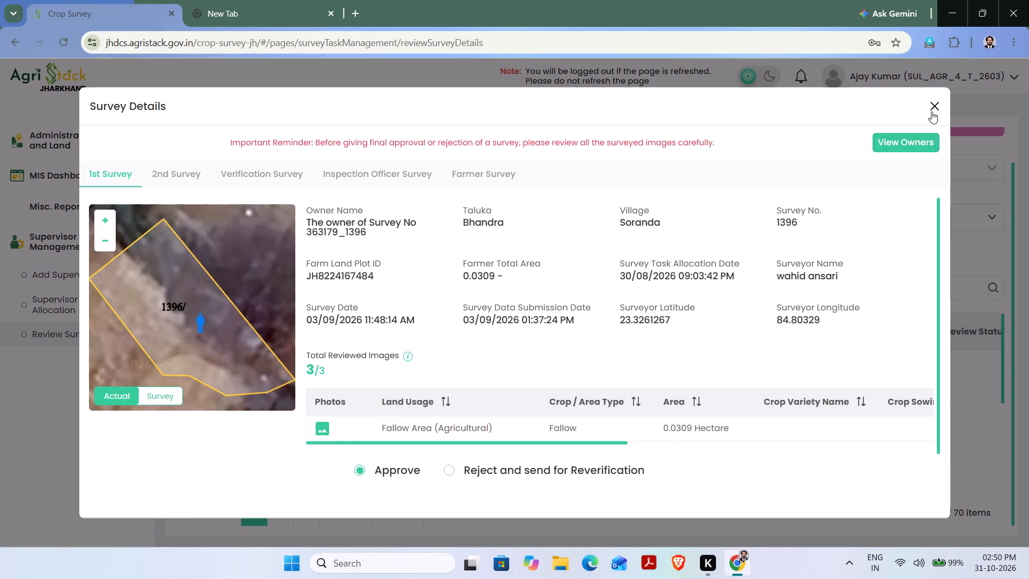
left_click(931, 112)
Open the details of survey number 1395, approve the three farm images of its Fallow entry, and close the image viewer.
scroll(380, 417, "down", 7)
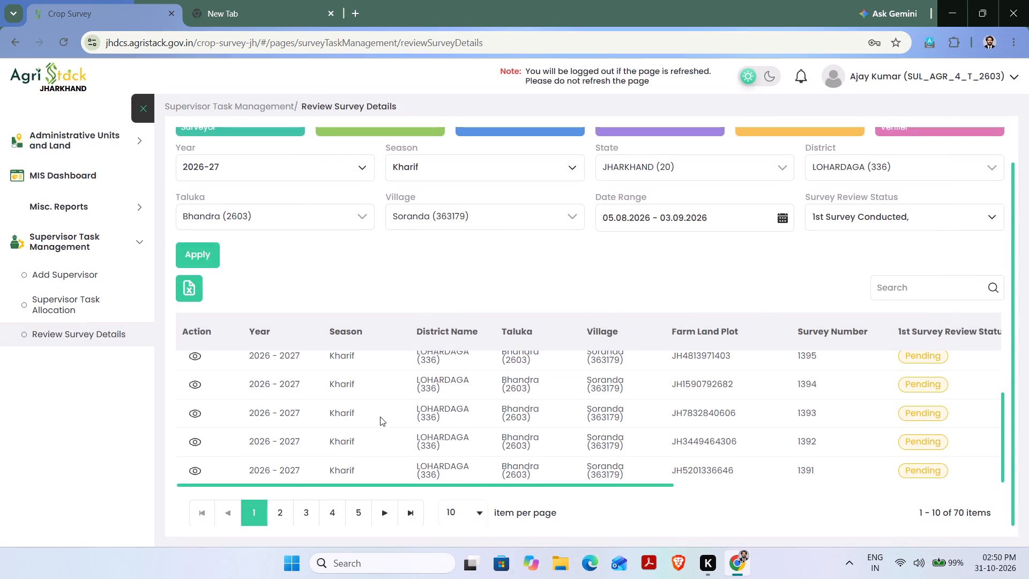
left_click(193, 359)
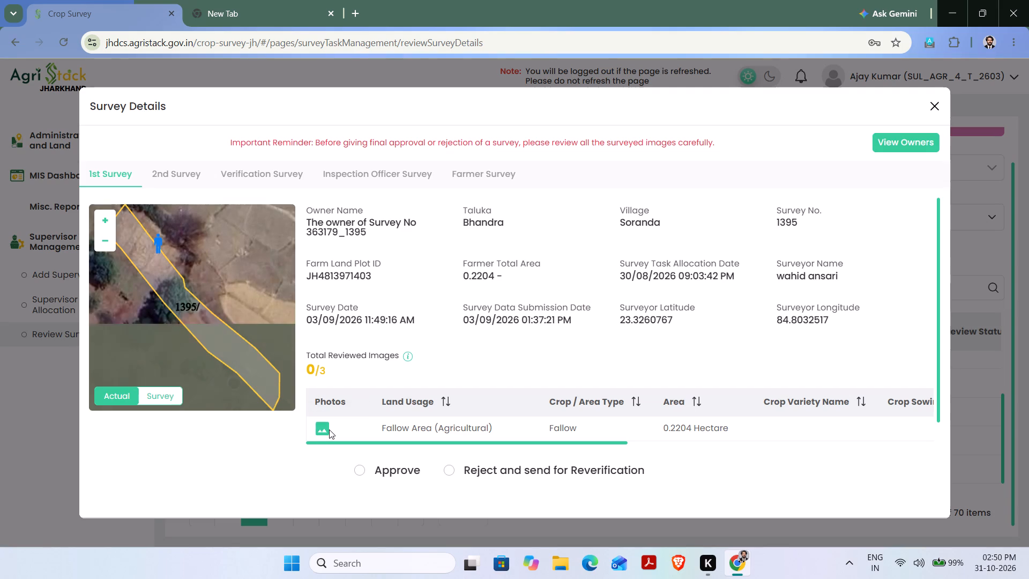
left_click(329, 429)
left_click(322, 431)
left_click(443, 479)
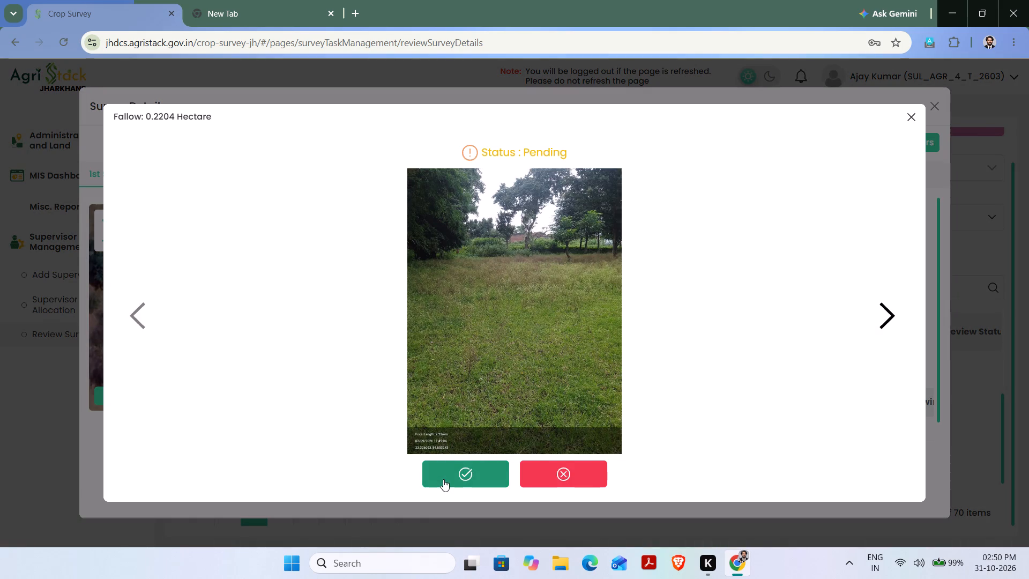
left_click_drag(530, 422, 469, 425)
left_click(441, 474)
left_click_drag(560, 398, 545, 400)
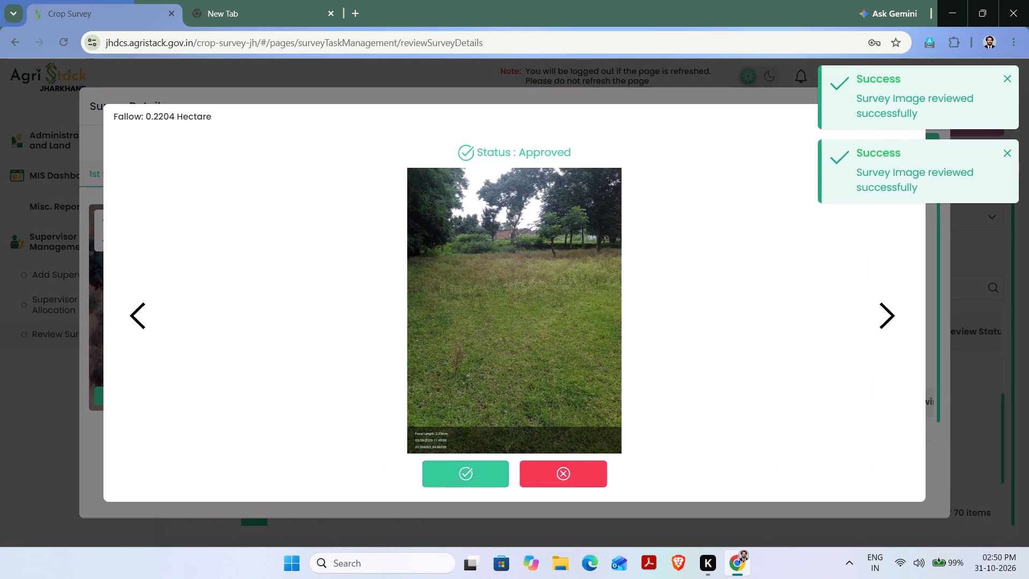
left_click_drag(545, 400, 488, 410)
left_click(464, 473)
left_click_drag(557, 374, 530, 375)
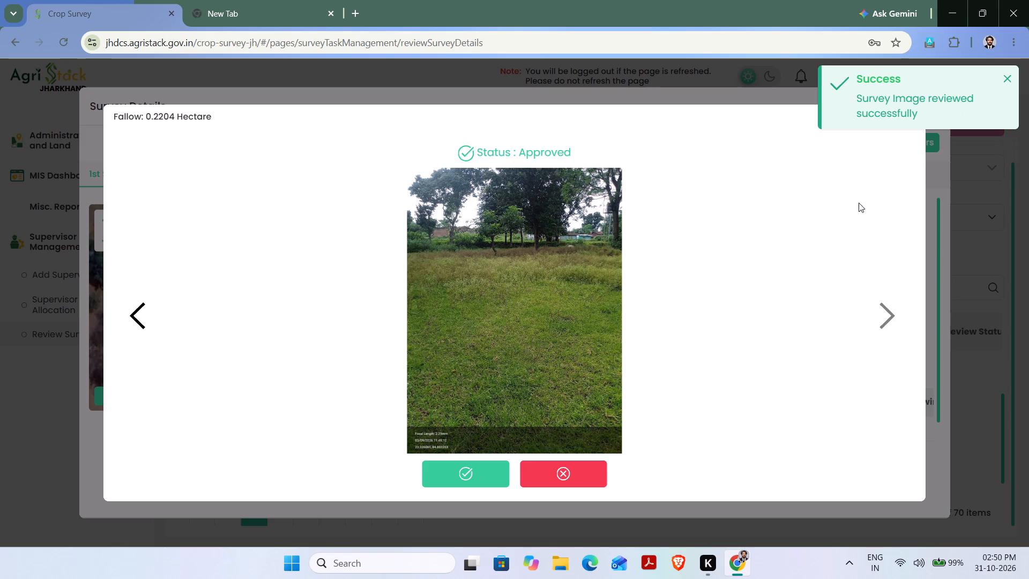
left_click(912, 120)
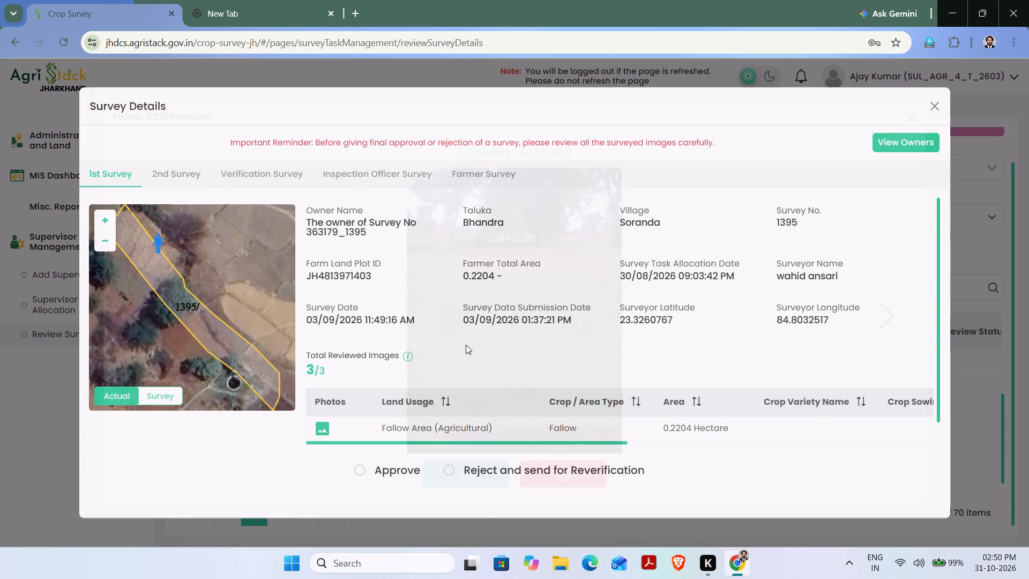
Mark survey 1395 as Approve, save the review and close its survey details.
scroll(466, 345, "down", 2)
left_click(386, 383)
left_click(489, 427)
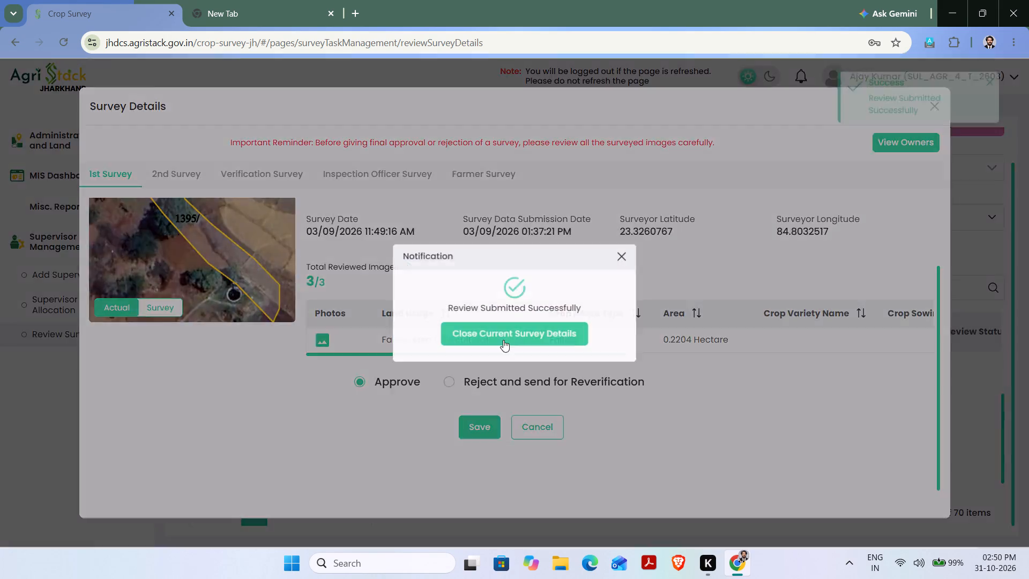
left_click(506, 333)
Open the details of survey number 1394, approve the three farm images of its Fallow entry, and close the image viewer.
left_click(196, 384)
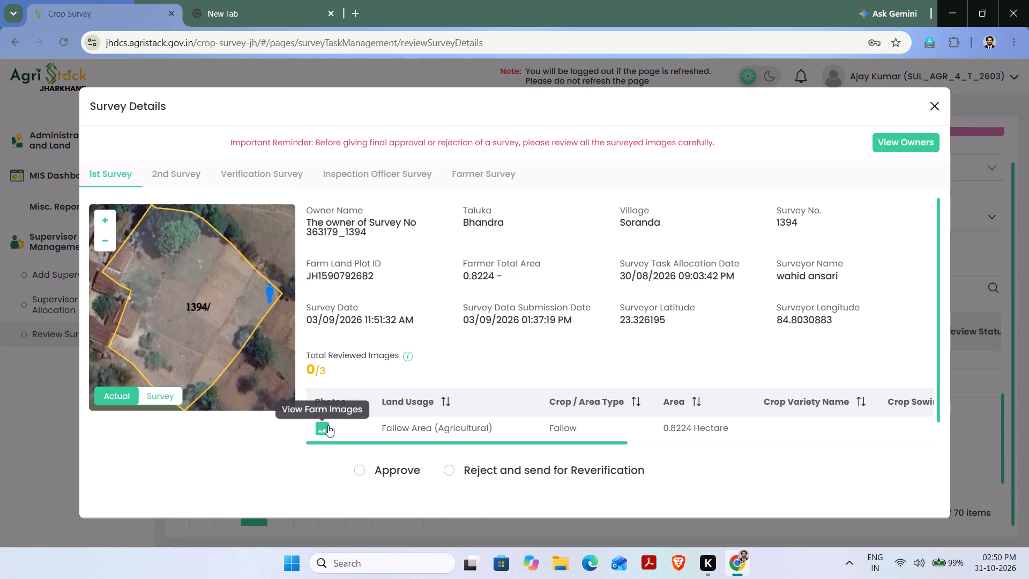
left_click(327, 425)
left_click(443, 471)
left_click_drag(490, 441, 423, 440)
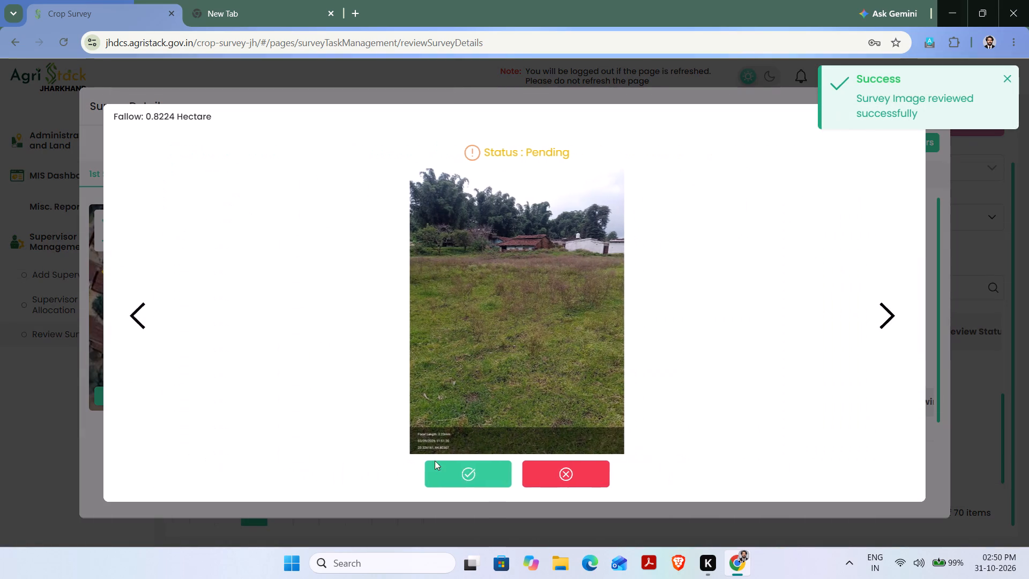
left_click(445, 470)
left_click_drag(513, 421, 443, 422)
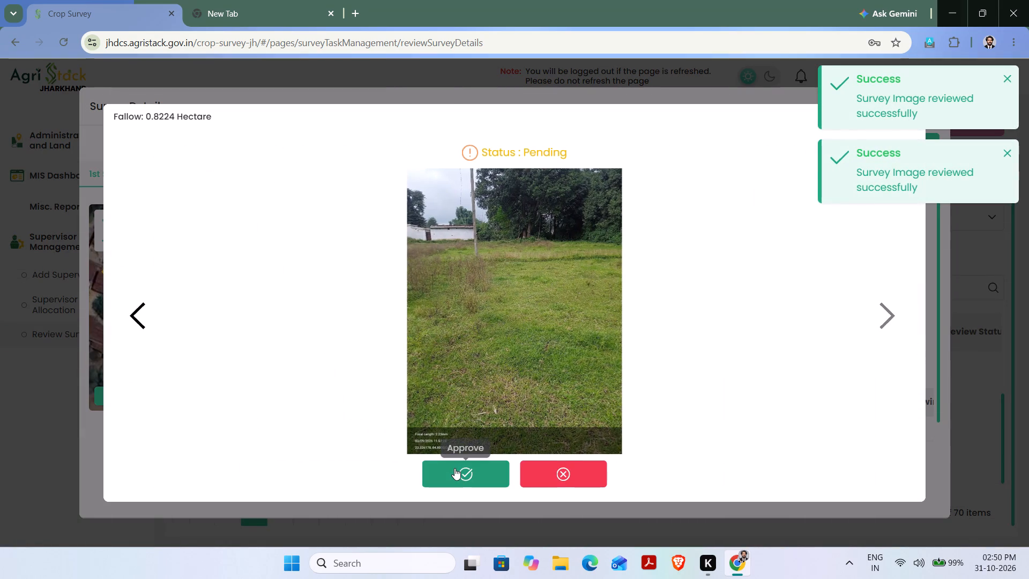
left_click(456, 468)
left_click_drag(525, 381, 501, 377)
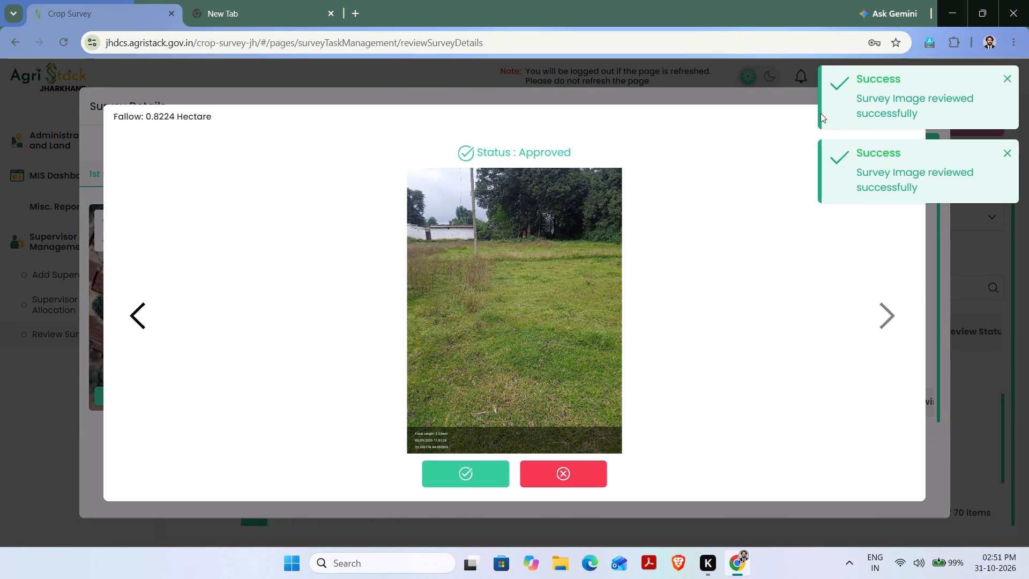
double_click(757, 172)
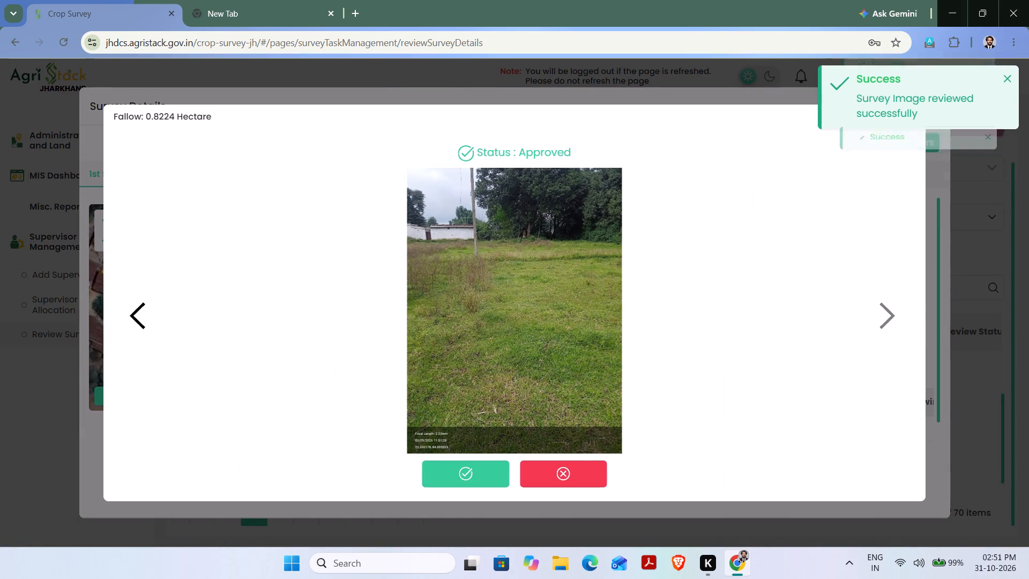
left_click(785, 258)
left_click(850, 220)
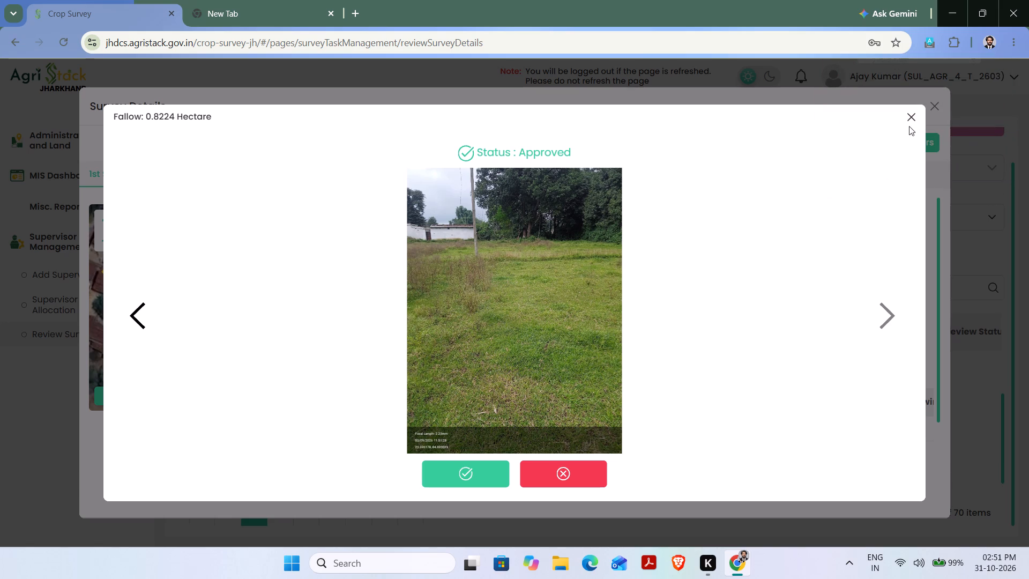
left_click(911, 121)
Mark survey 1394 as Approve, save the review and close its survey details.
scroll(476, 389, "down", 2)
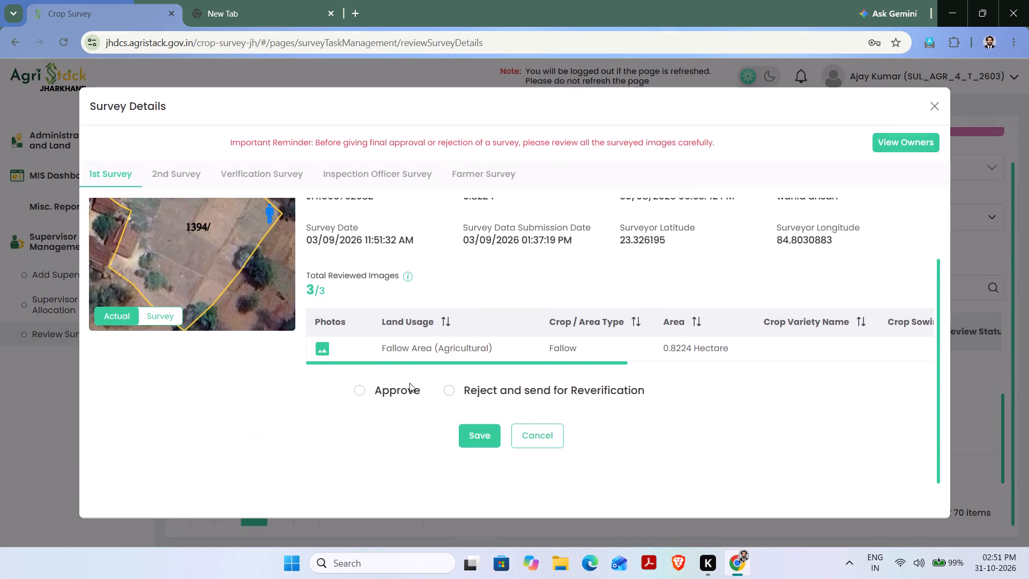
left_click(406, 384)
left_click(478, 426)
left_click(501, 346)
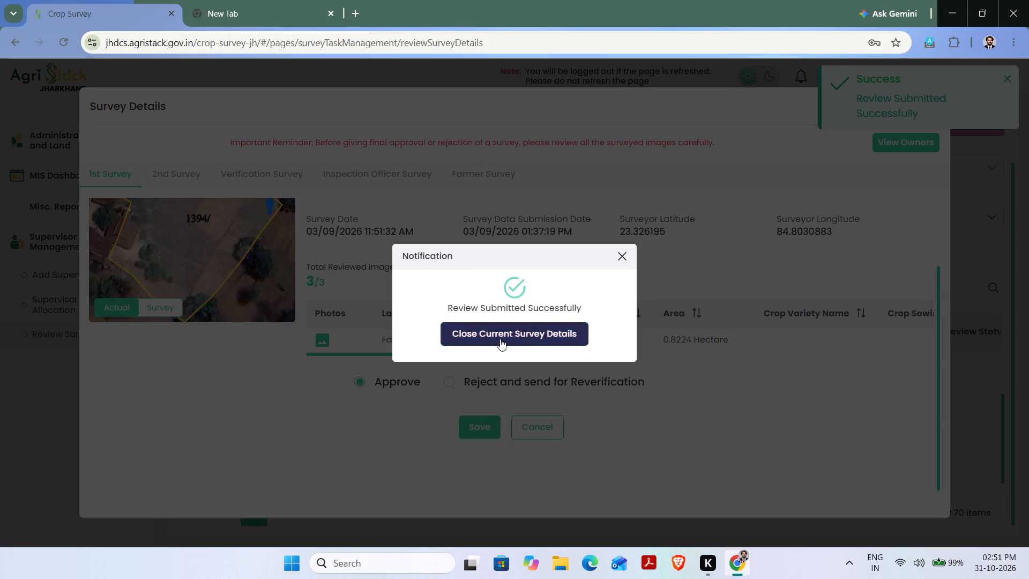
left_click(500, 338)
Open the details of survey number 1393, approve the three farm images of its Fallow entry, and close the image viewer.
left_click(196, 410)
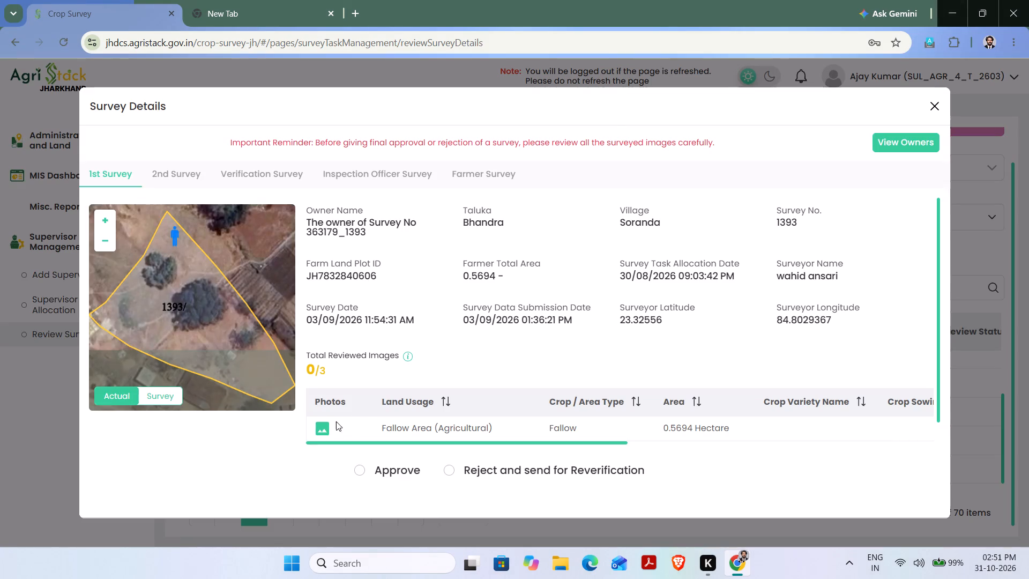
left_click(320, 429)
left_click(464, 477)
left_click_drag(552, 403, 454, 418)
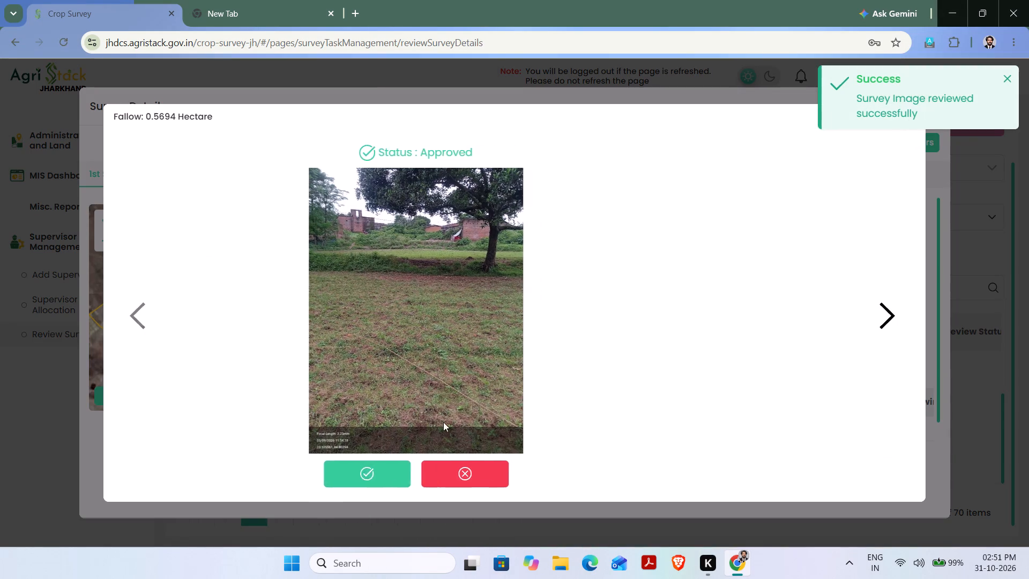
left_click(458, 463)
left_click_drag(583, 409, 513, 407)
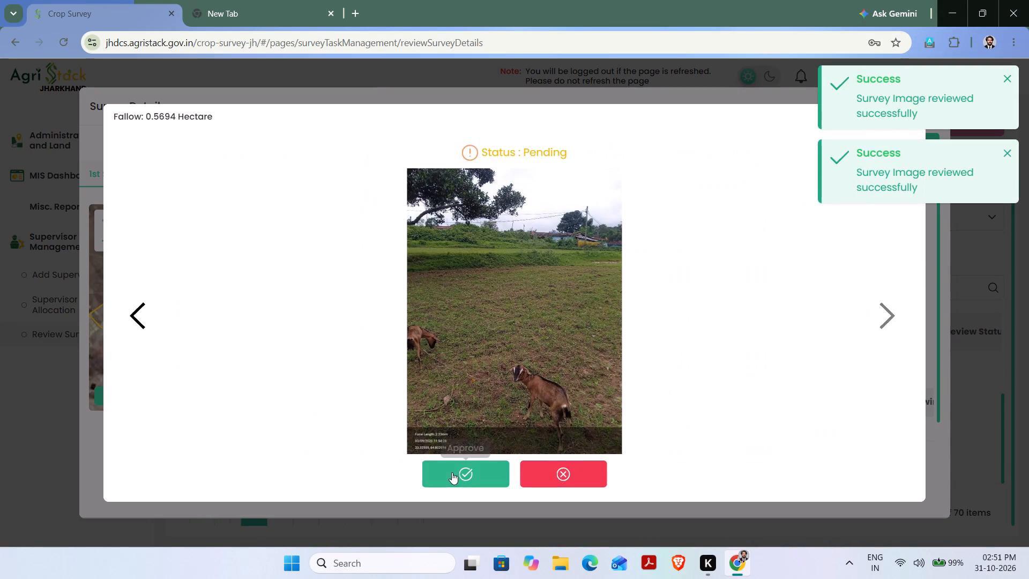
left_click(451, 474)
left_click_drag(546, 397, 519, 393)
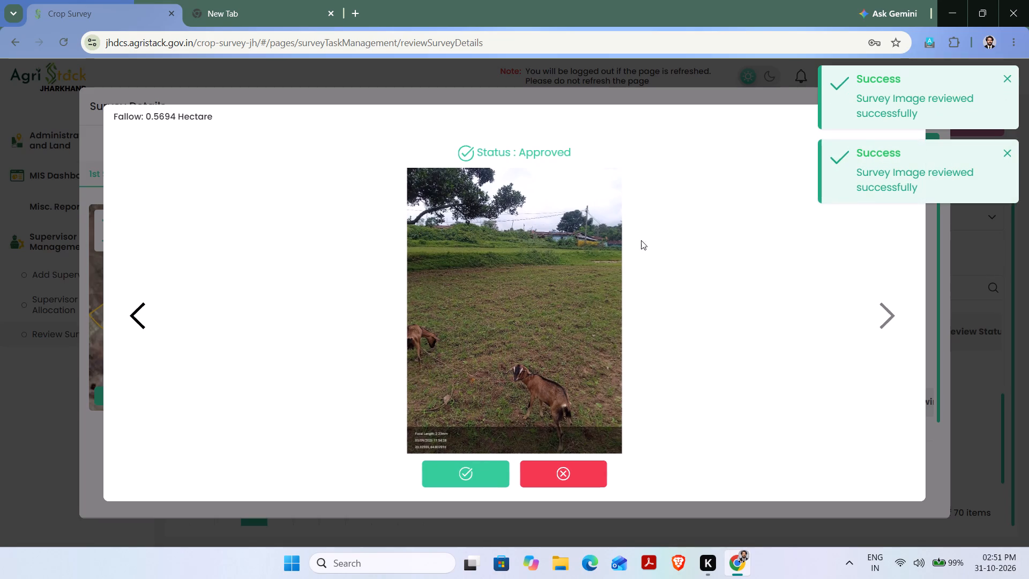
double_click(689, 292)
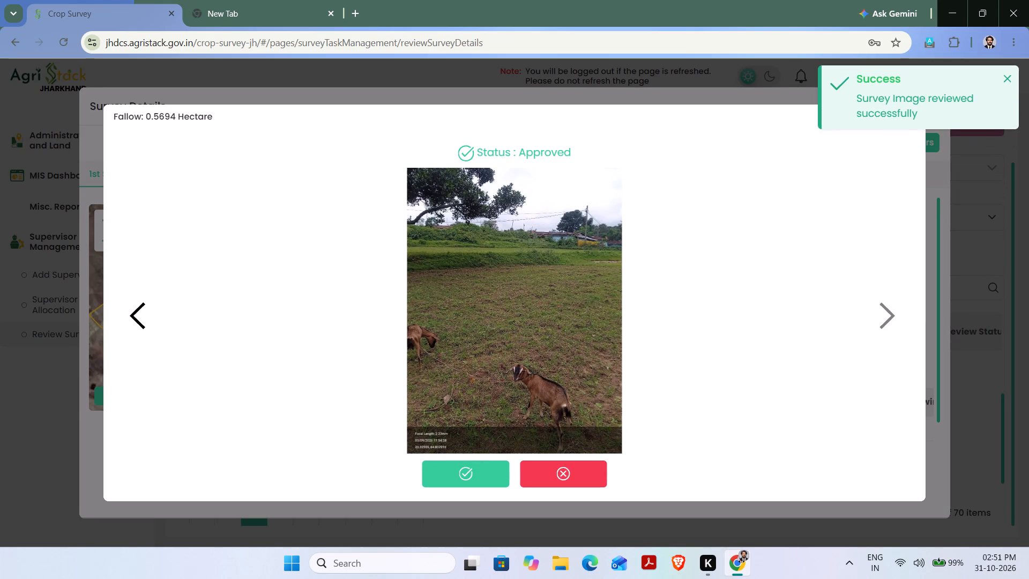
left_click(914, 120)
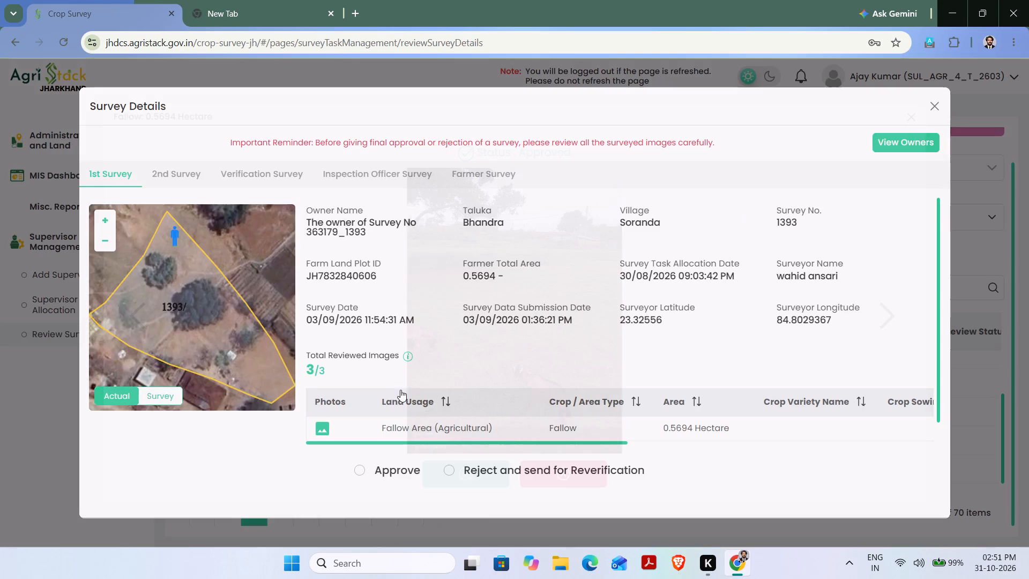
Mark survey 1393 as Approve, save the review and close its survey details.
scroll(400, 390, "down", 1)
left_click(399, 394)
left_click(480, 445)
left_click(510, 345)
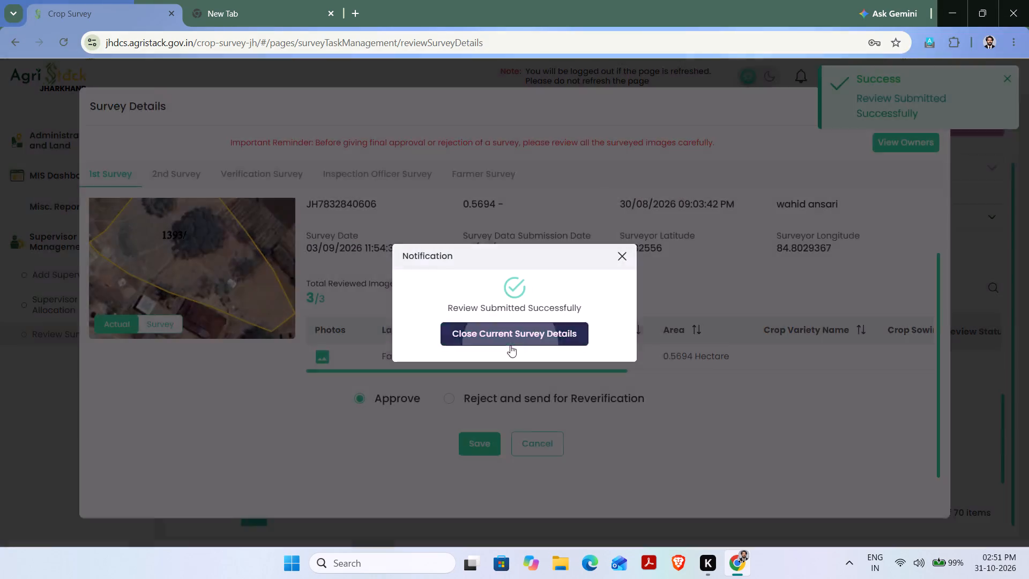
Open the details of survey number 1392, approve the three farm images of its Fallow entry, and close the image viewer.
left_click(198, 440)
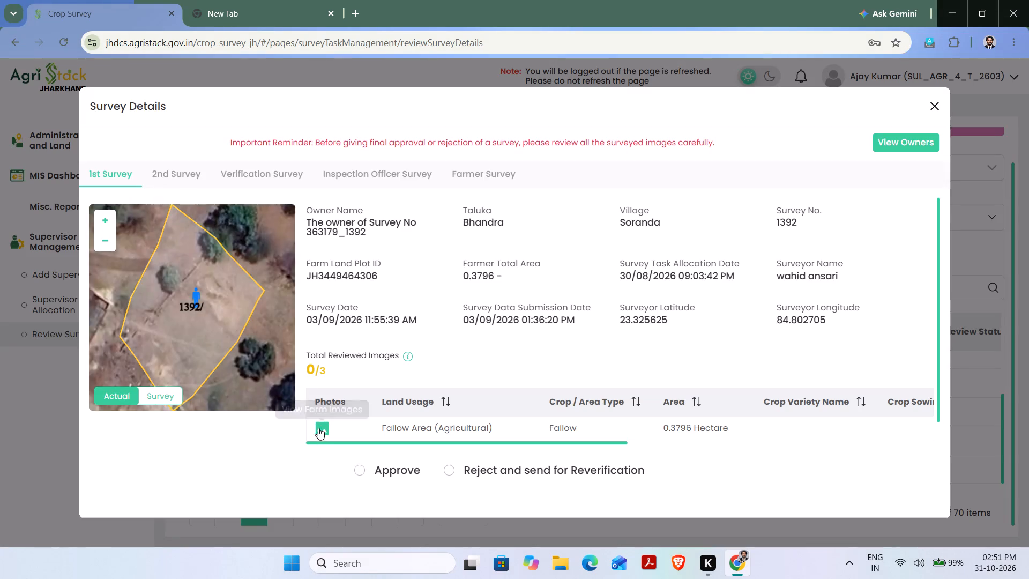
left_click(319, 429)
left_click(442, 476)
left_click_drag(508, 412, 446, 414)
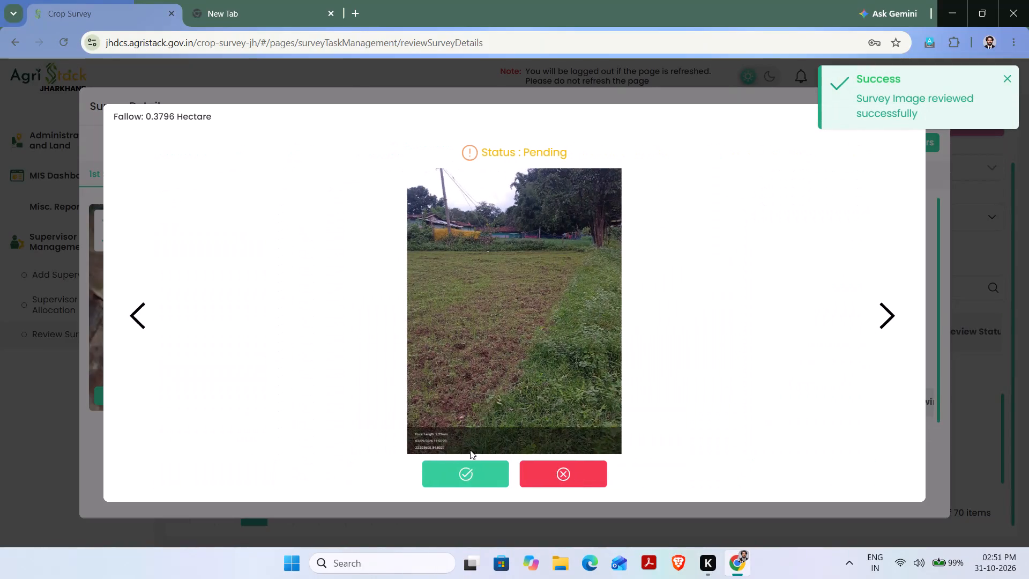
left_click(476, 471)
left_click_drag(535, 392, 491, 396)
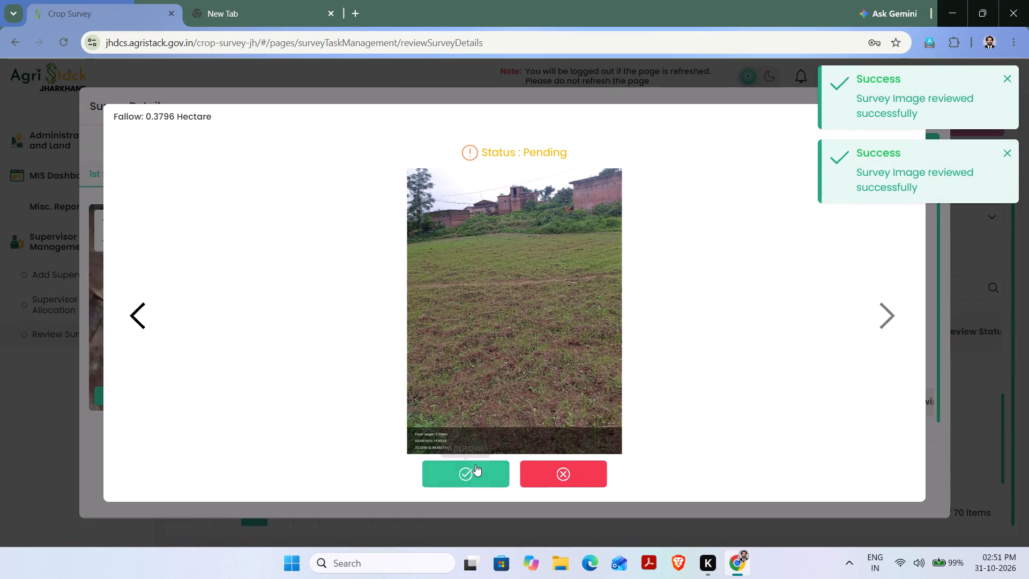
left_click(474, 470)
left_click_drag(565, 328, 536, 330)
double_click(656, 241)
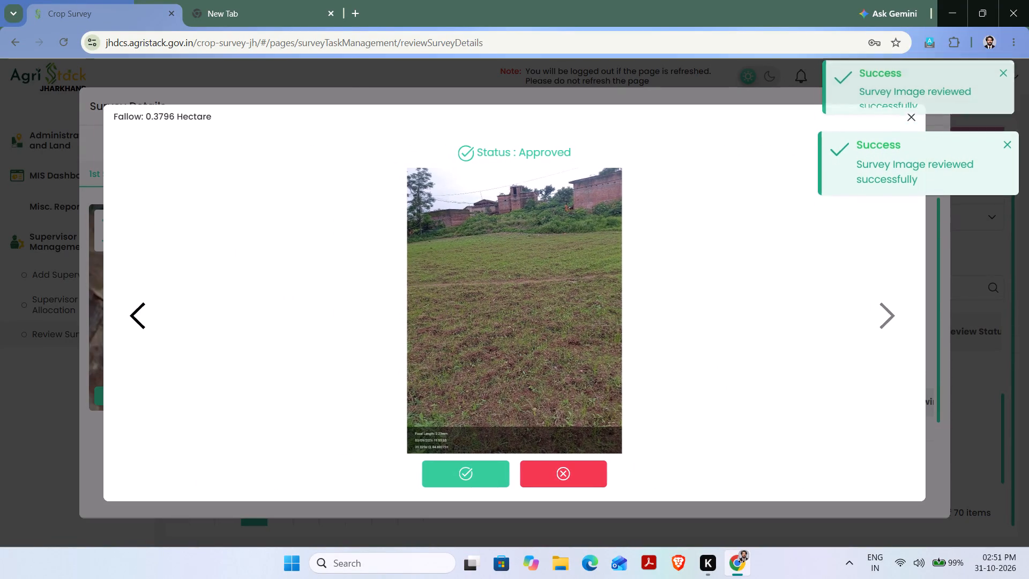
left_click(802, 211)
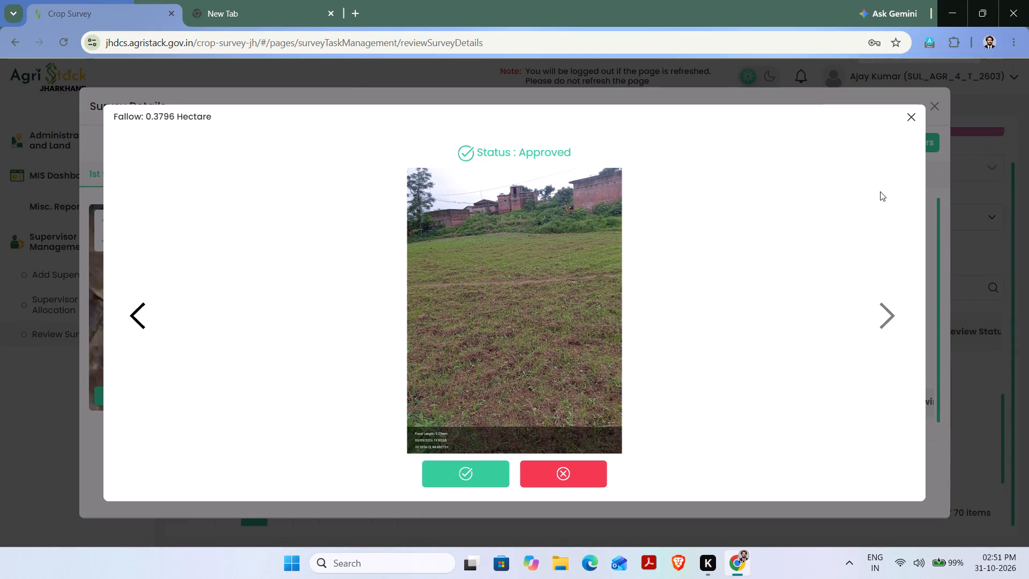
left_click(912, 121)
Mark survey 1392 as Approve, save the review and close its survey details.
scroll(527, 387, "down", 1)
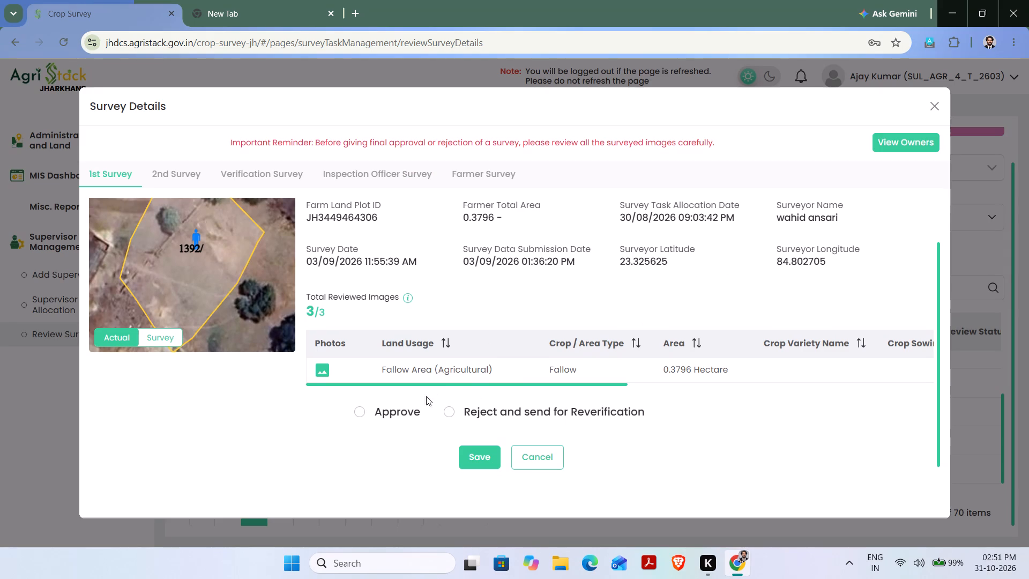
left_click(398, 412)
left_click(484, 445)
left_click(515, 329)
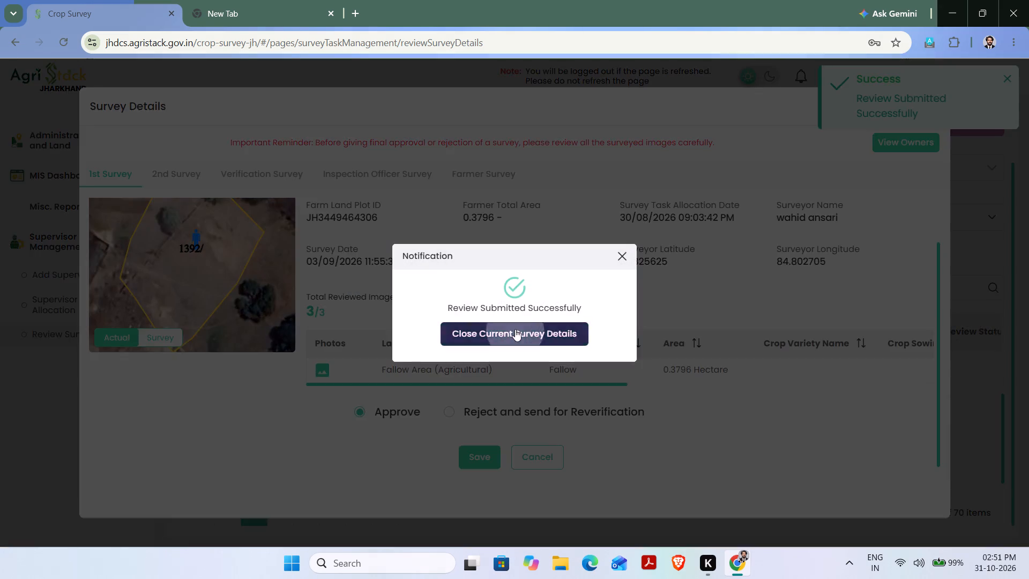
Open the details of survey number 1391, approve the three farm images of its रागी crop entry, and close the image viewer.
left_click(196, 468)
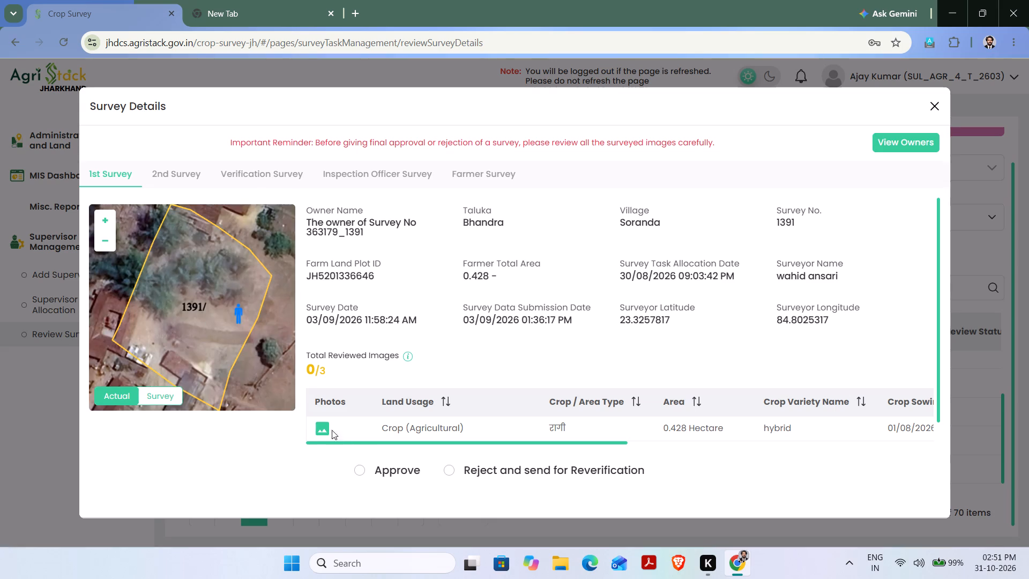
left_click(327, 422)
left_click(451, 481)
left_click_drag(536, 404, 472, 421)
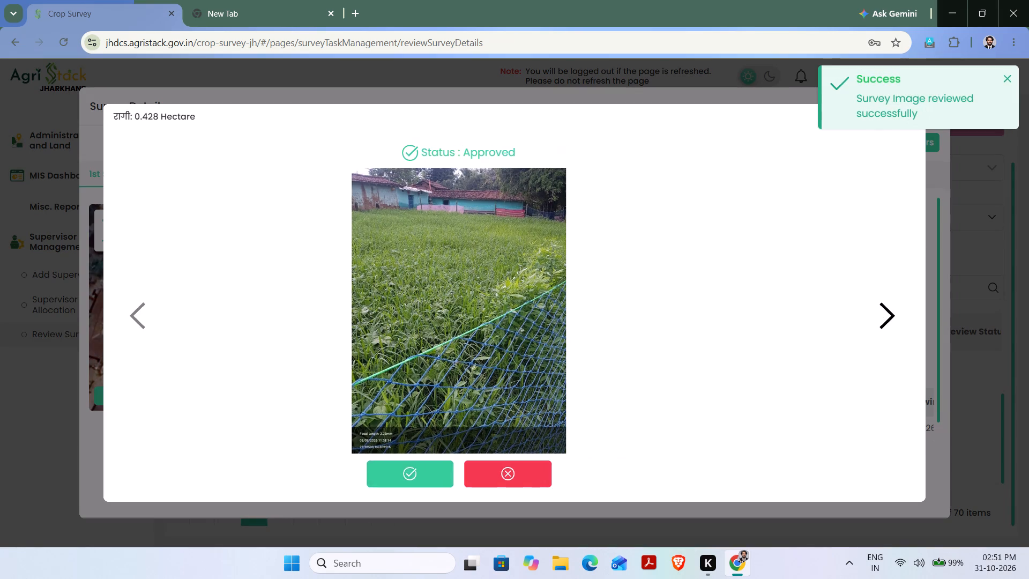
left_click(456, 471)
left_click_drag(527, 402, 501, 407)
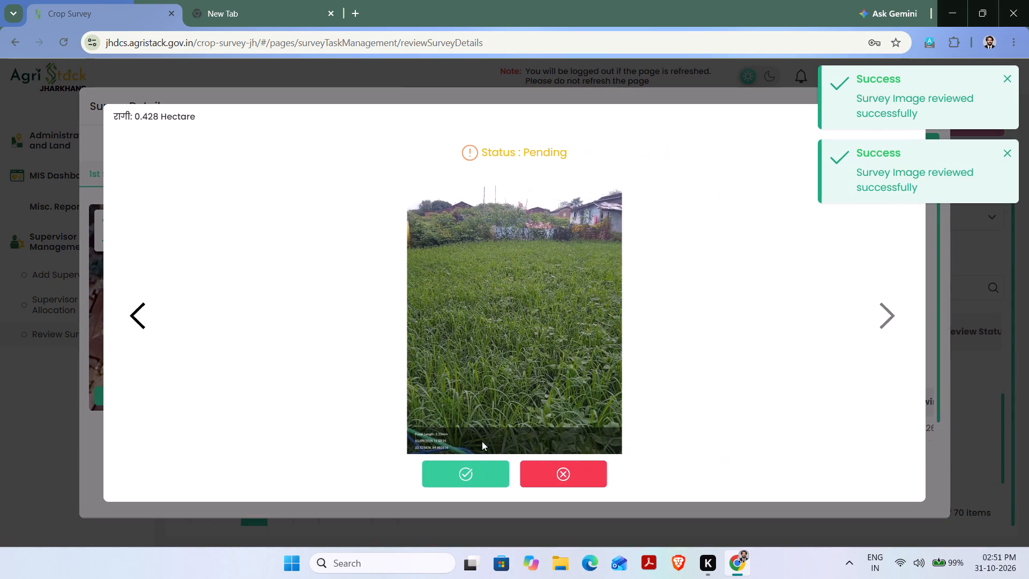
left_click(480, 469)
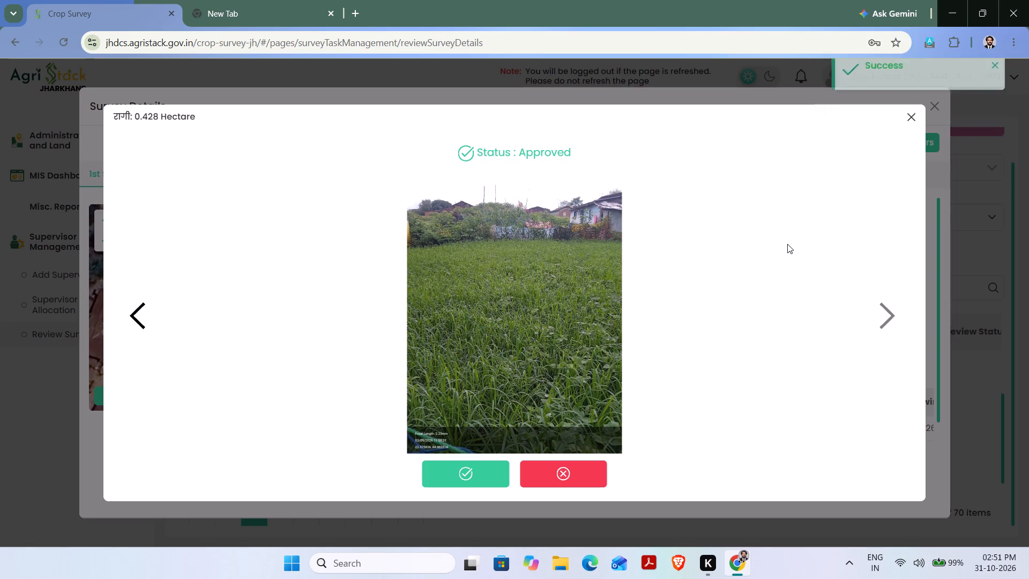
left_click(913, 114)
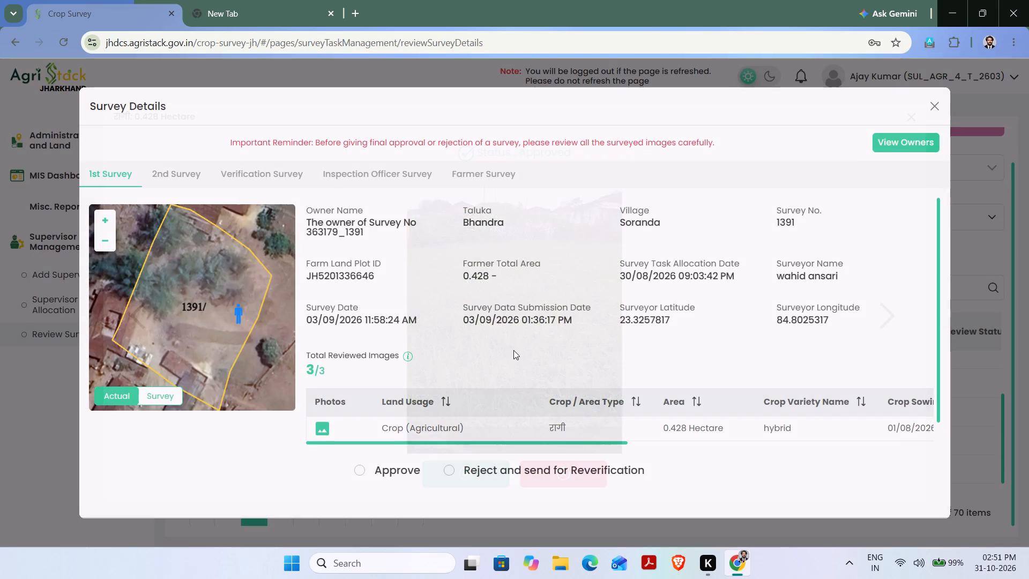
Mark survey 1391 as Approve, save the review and close its survey details.
scroll(511, 354, "down", 2)
left_click(403, 386)
left_click(460, 419)
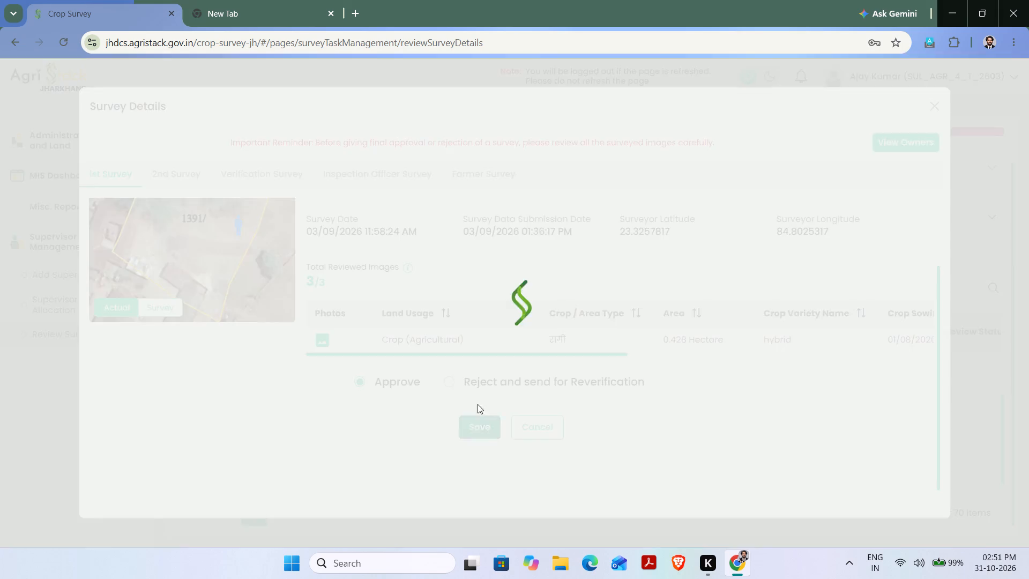
left_click(543, 317)
left_click(539, 332)
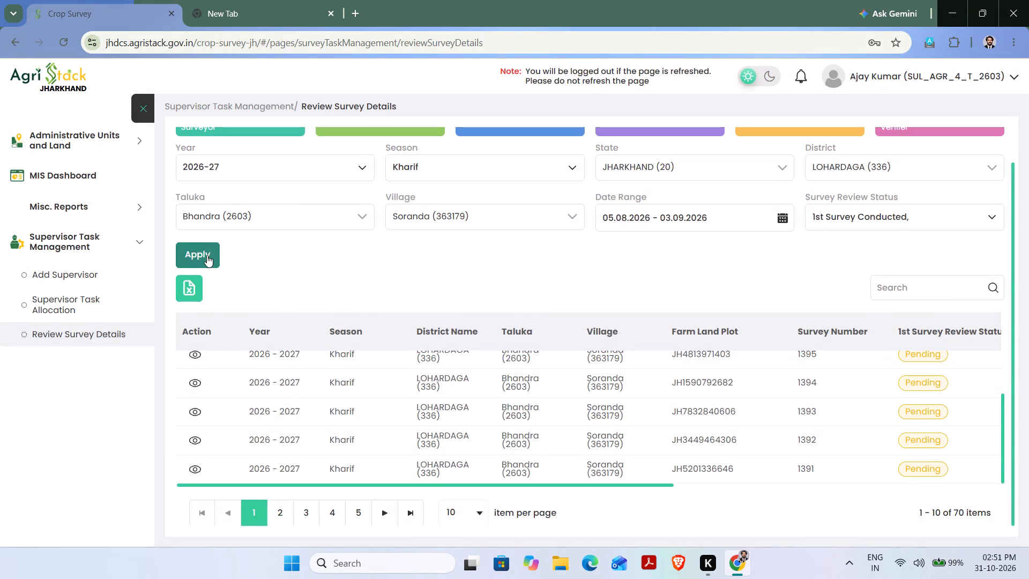
Reapply the current Soranda village filters to reload the list of pending surveys.
left_click(206, 255)
Open the details of survey number 1390 and approve the three farm images of its House entry.
scroll(269, 396, "up", 6)
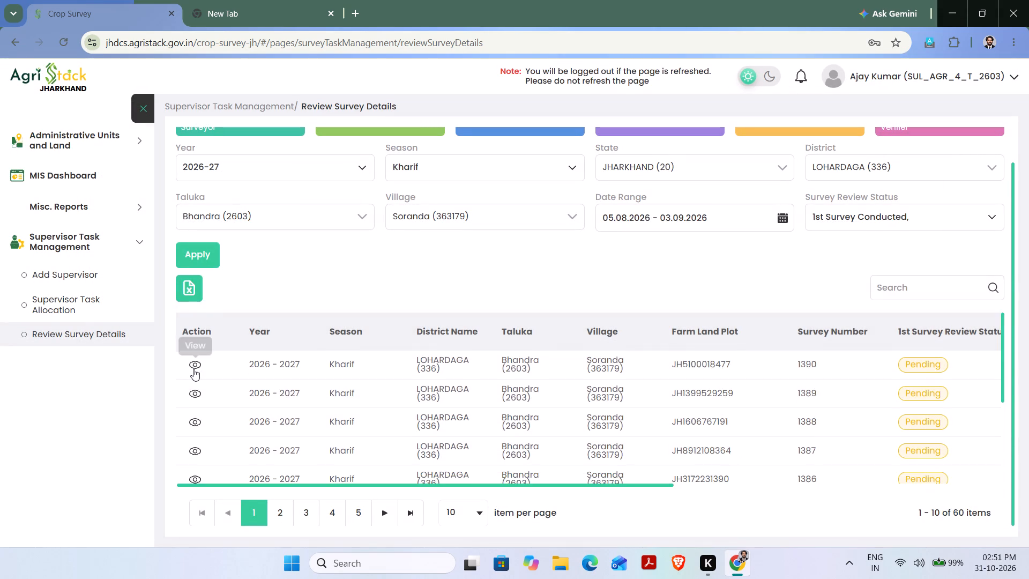
left_click(195, 368)
left_click(319, 427)
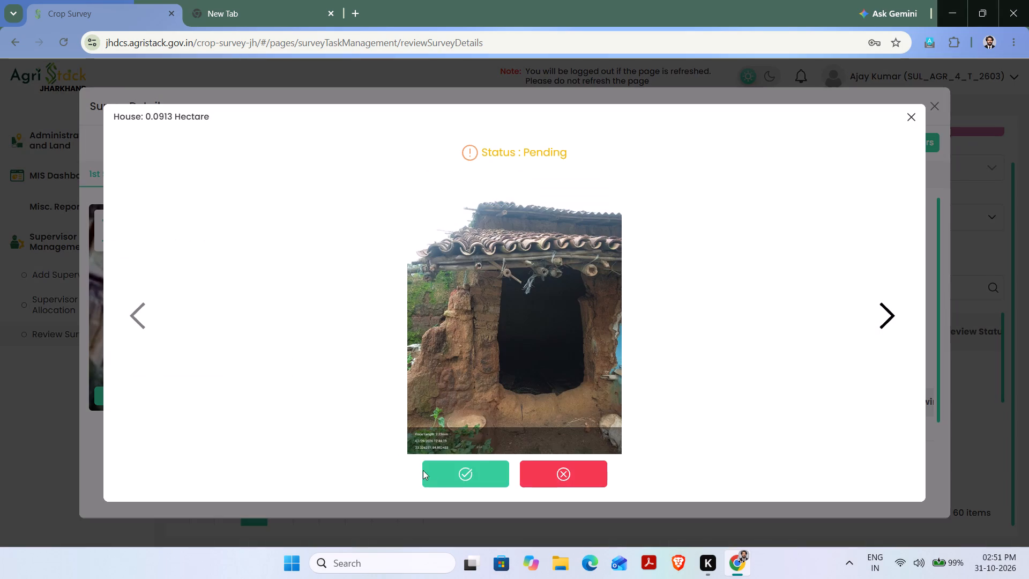
left_click(443, 479)
left_click_drag(526, 421, 430, 432)
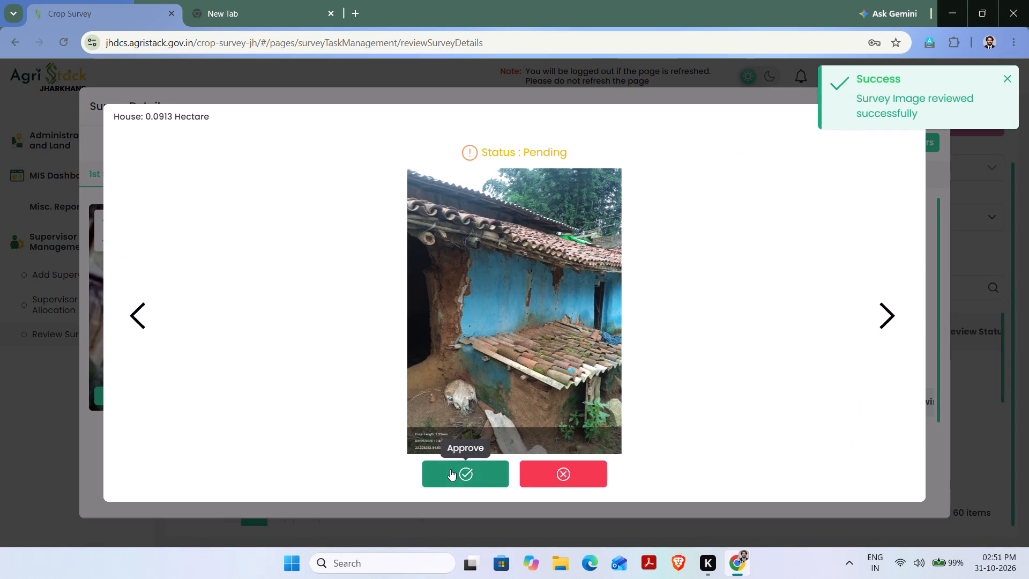
left_click(450, 468)
left_click_drag(531, 394, 451, 402)
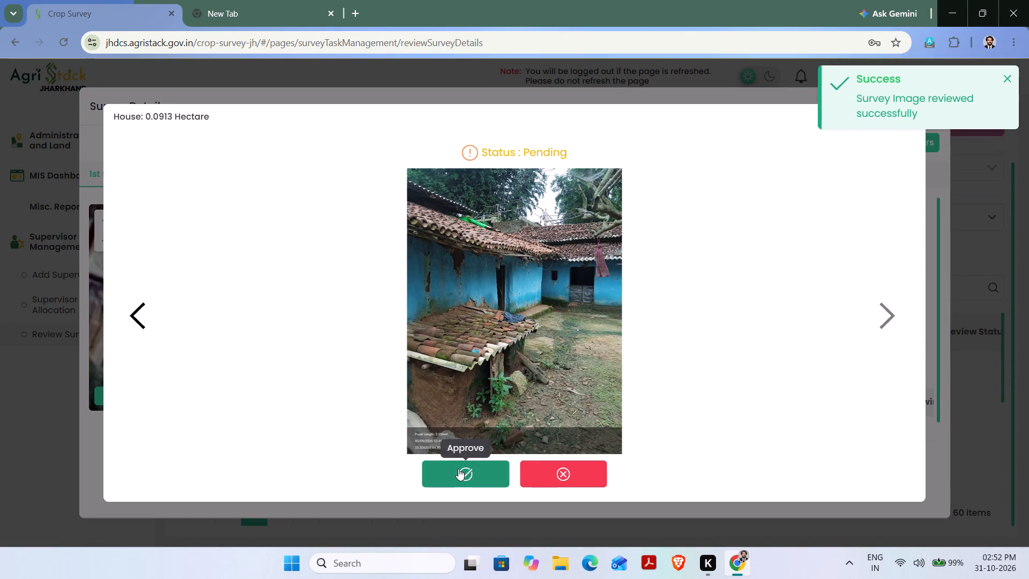
left_click(458, 469)
left_click_drag(543, 391, 504, 391)
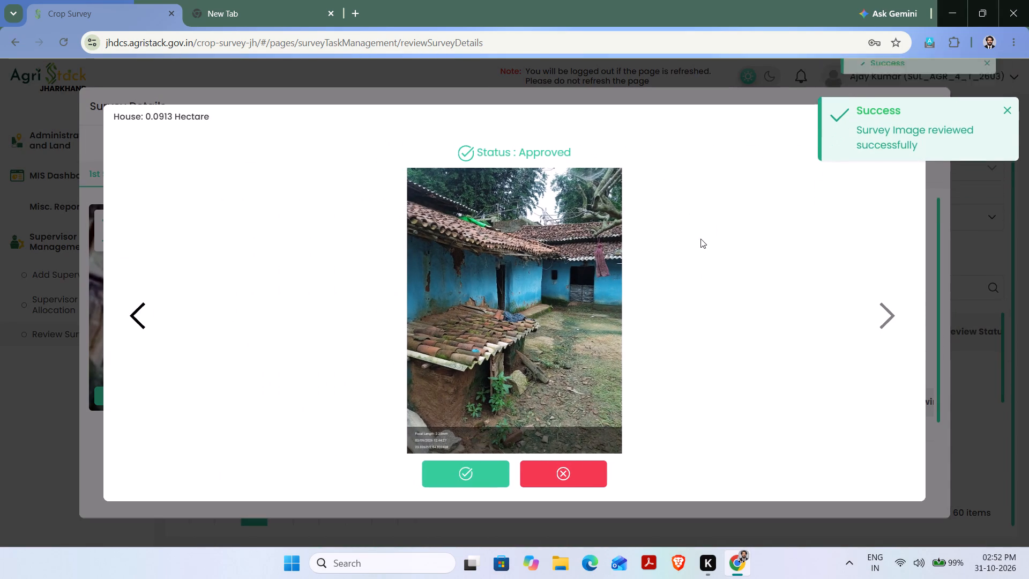
left_click(700, 239)
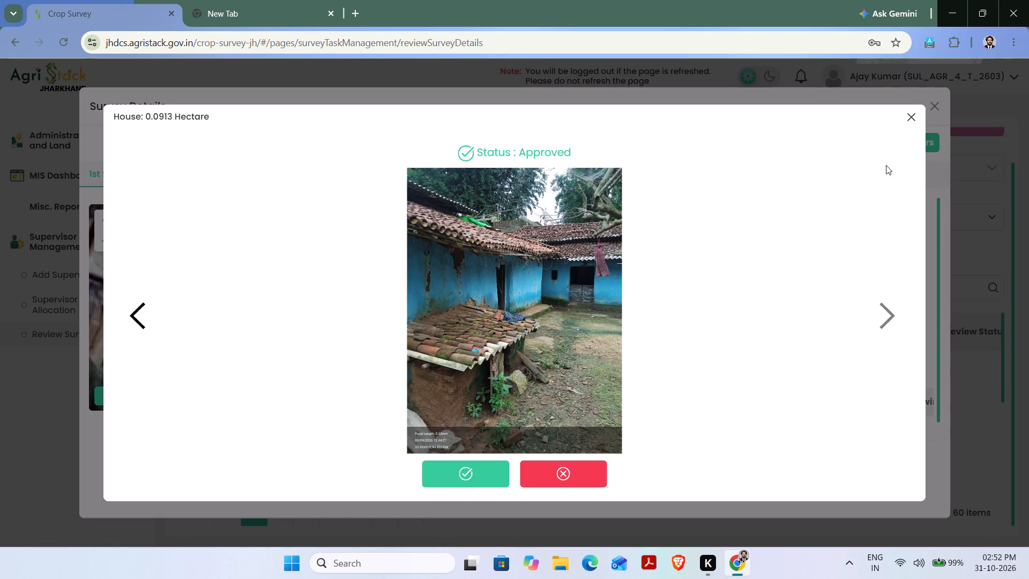
Close survey 1390's image viewer, mark the survey as Approve, save the review and close its survey details.
left_click(908, 121)
scroll(511, 372, "down", 1)
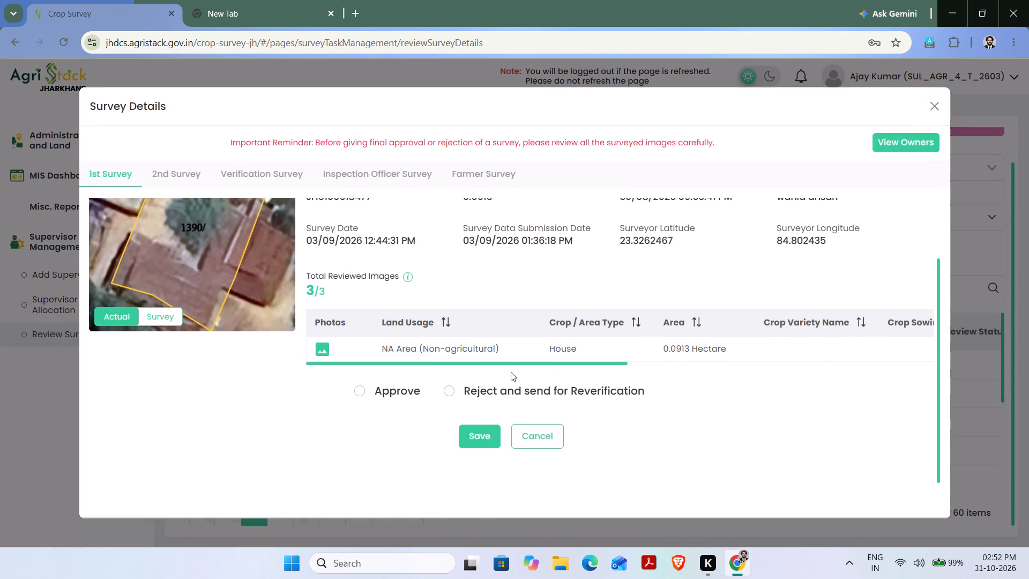
left_click(400, 393)
left_click(477, 435)
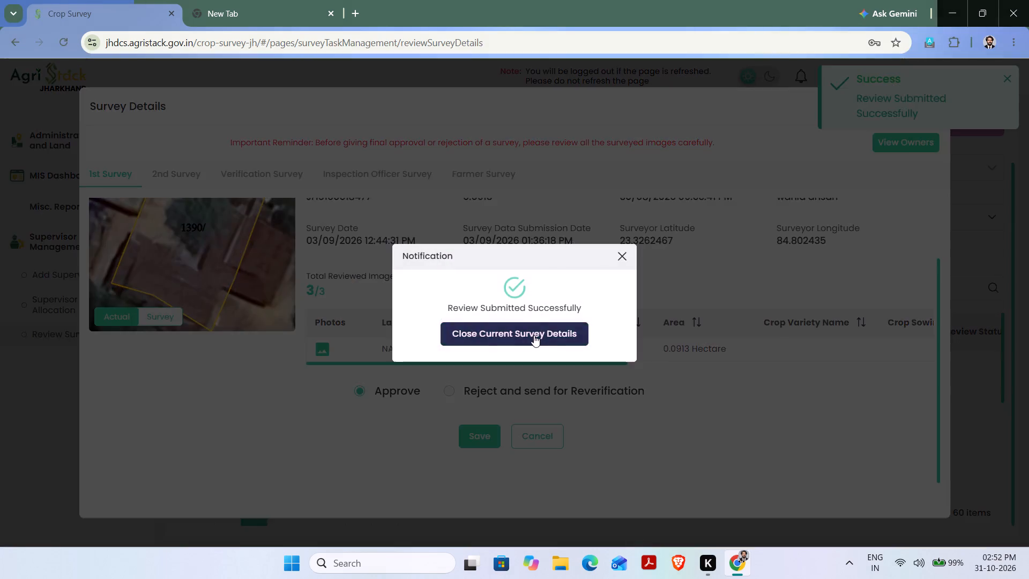
left_click(534, 335)
Open the details of survey number 1389, approve the three farm images of its House entry, and close the image viewer.
left_click(194, 399)
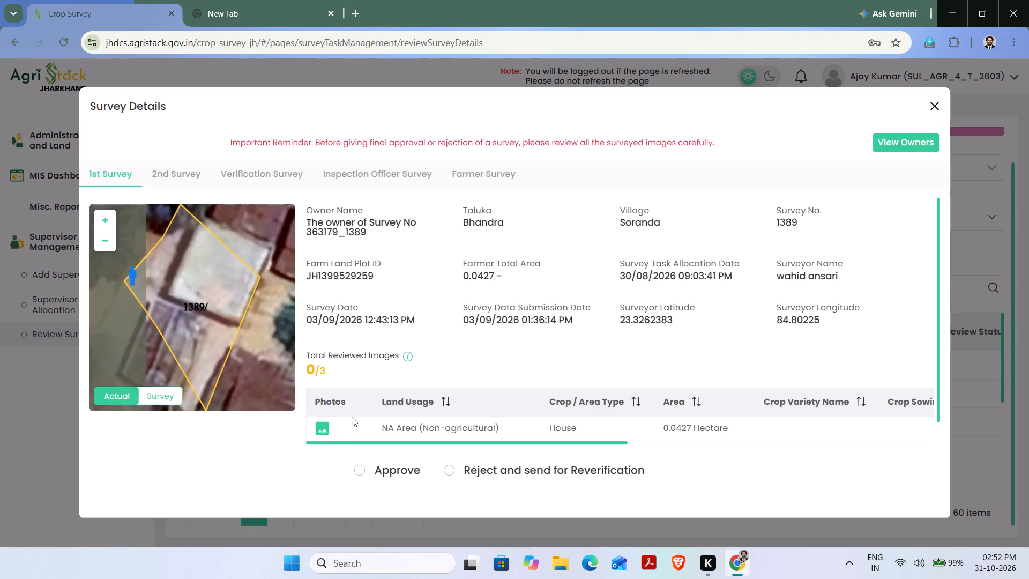
left_click(325, 425)
left_click(318, 422)
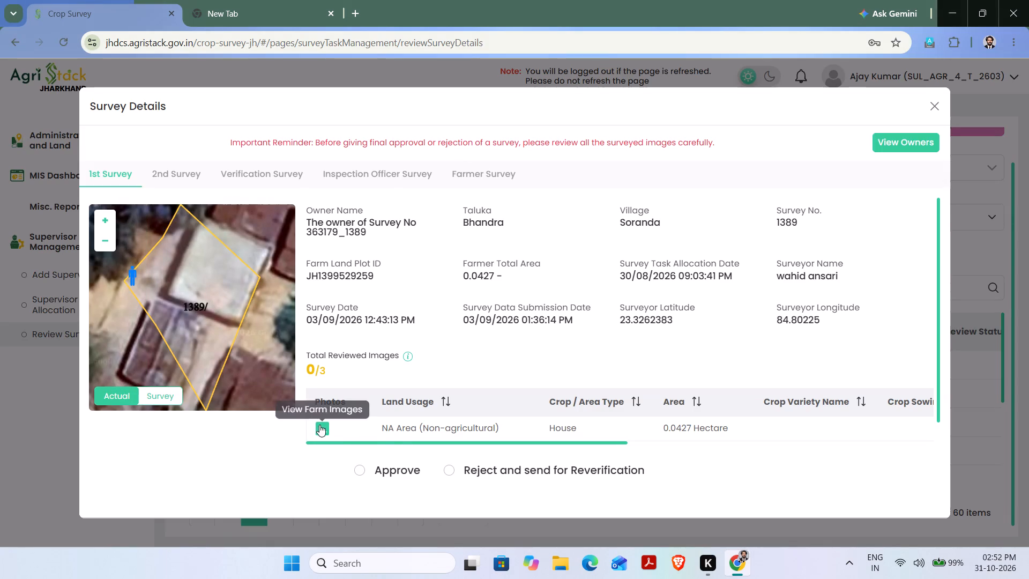
left_click(324, 428)
left_click(469, 482)
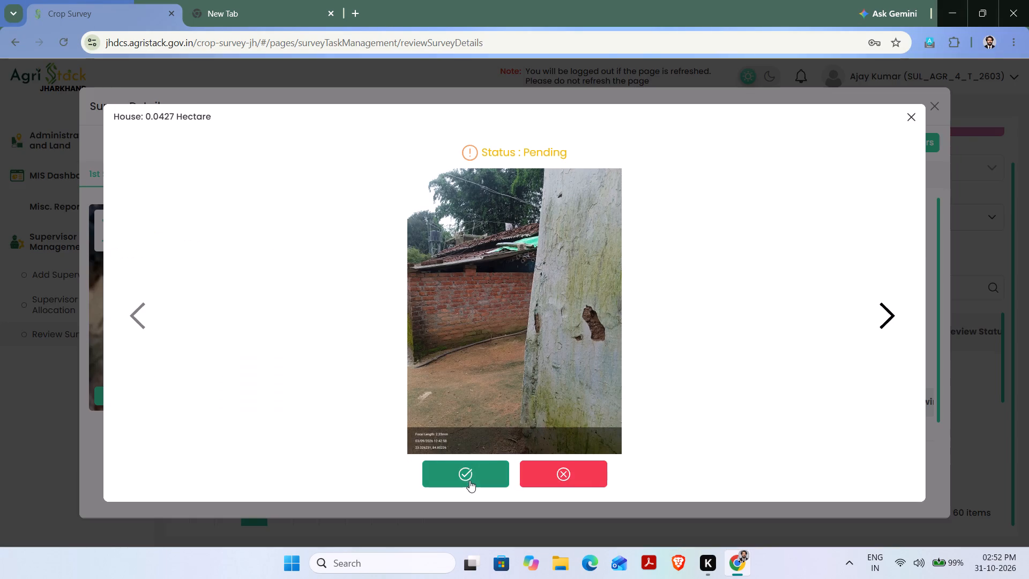
left_click_drag(560, 391, 477, 409)
left_click(459, 478)
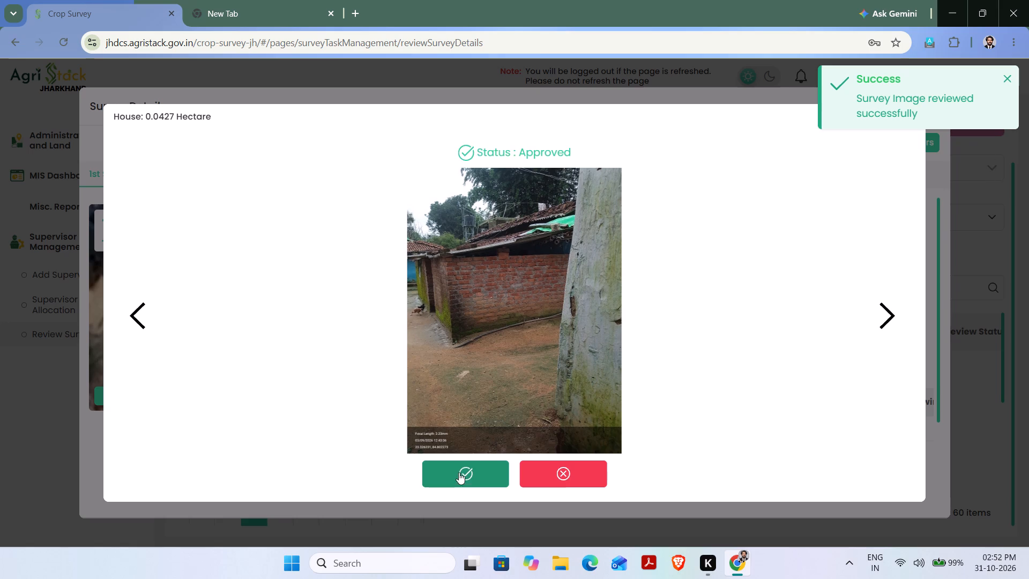
left_click_drag(537, 389, 520, 393)
left_click_drag(571, 344, 437, 344)
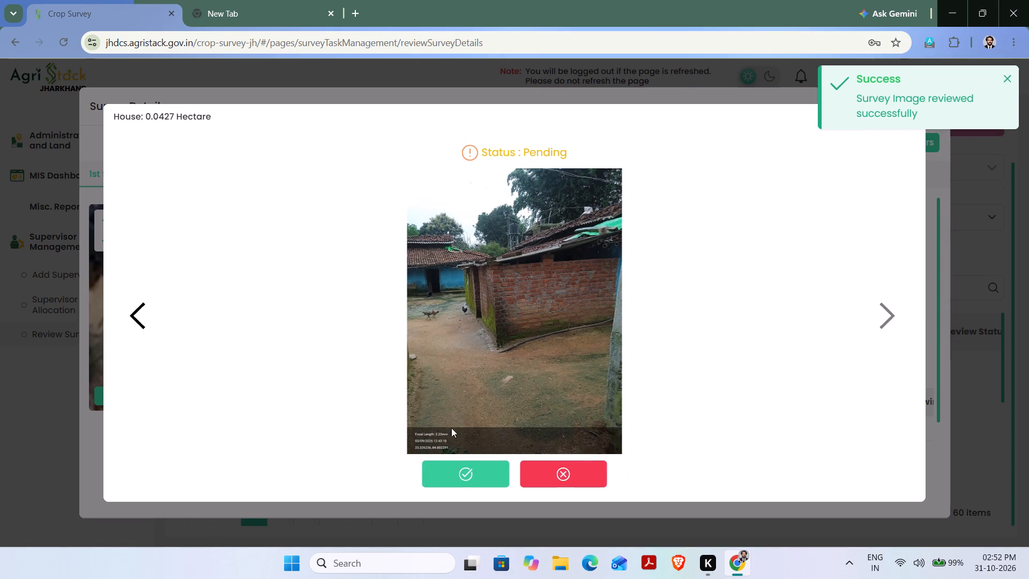
left_click(458, 466)
left_click_drag(549, 353, 524, 352)
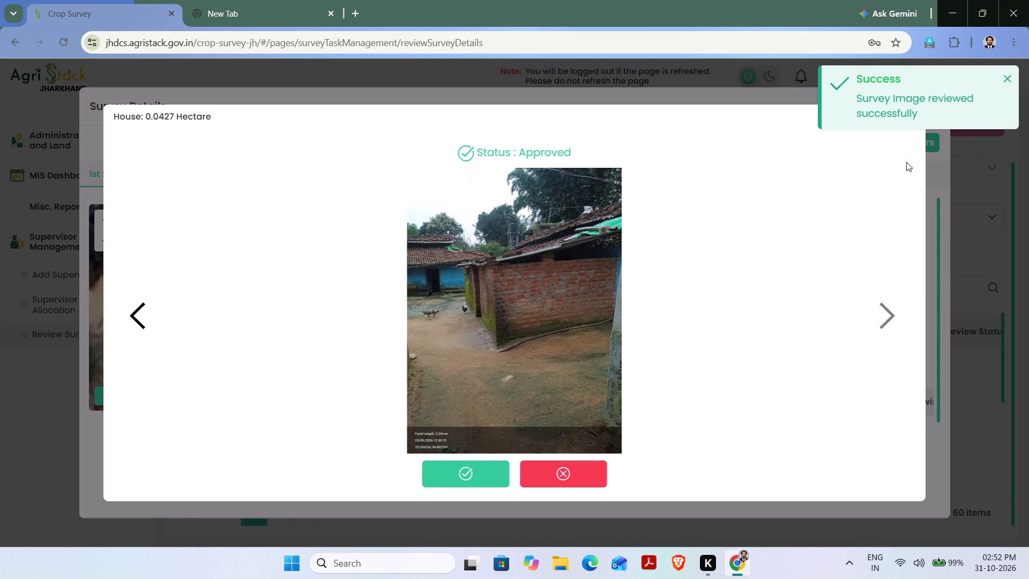
left_click(912, 120)
Mark survey 1389 as Approve, save the review and close its survey details.
scroll(541, 303, "down", 1)
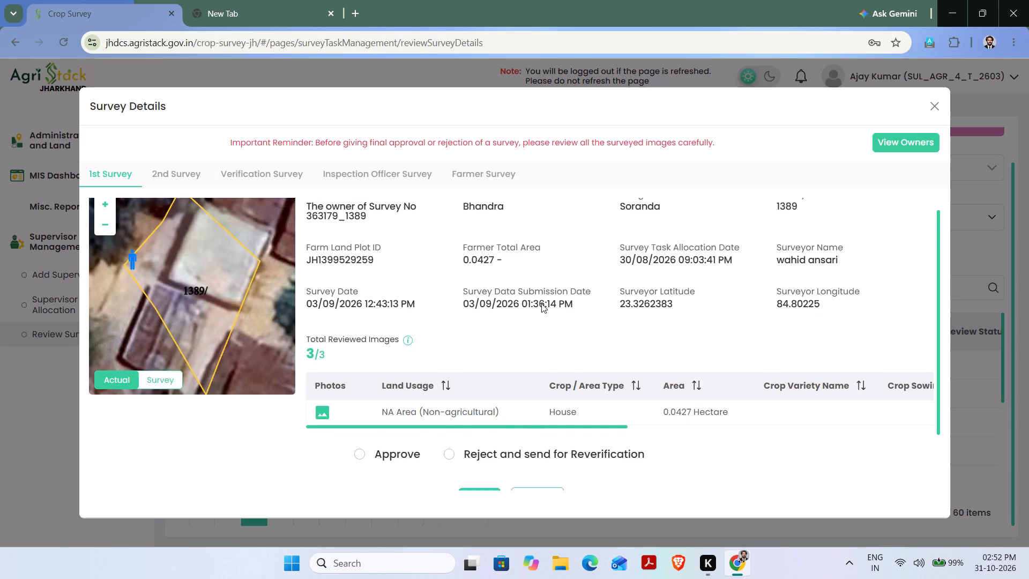
scroll(541, 303, "down", 2)
left_click(401, 385)
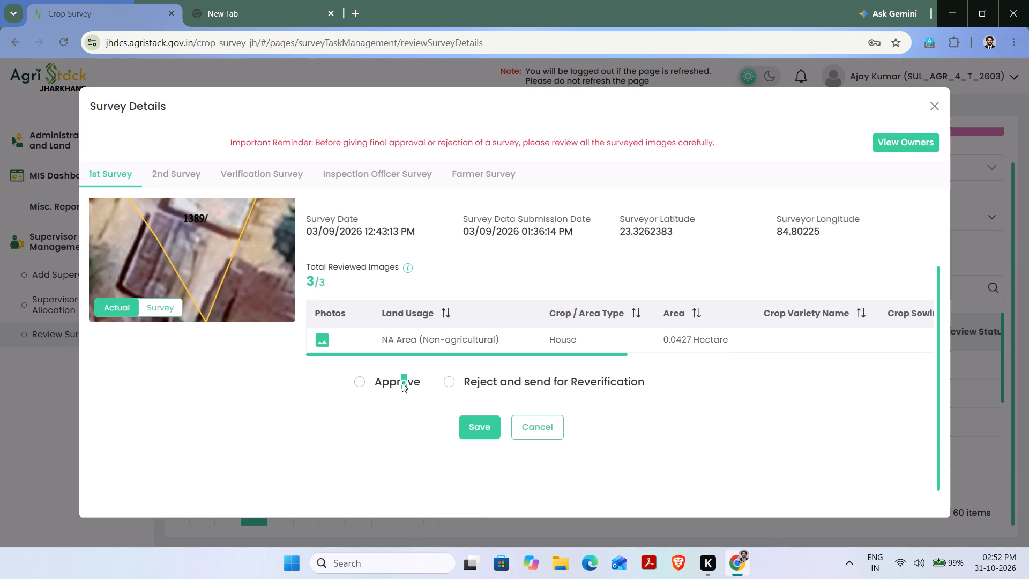
left_click(376, 389)
left_click(483, 426)
left_click(515, 338)
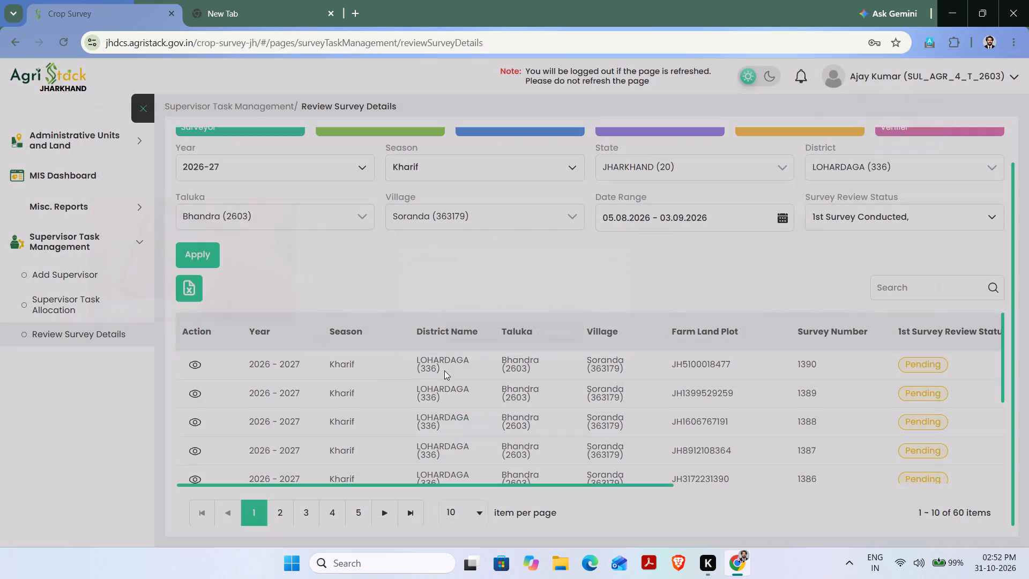
Open the details of survey number 1388, approve the three farm images of its House entry, and close the image viewer.
left_click(194, 421)
left_click(326, 426)
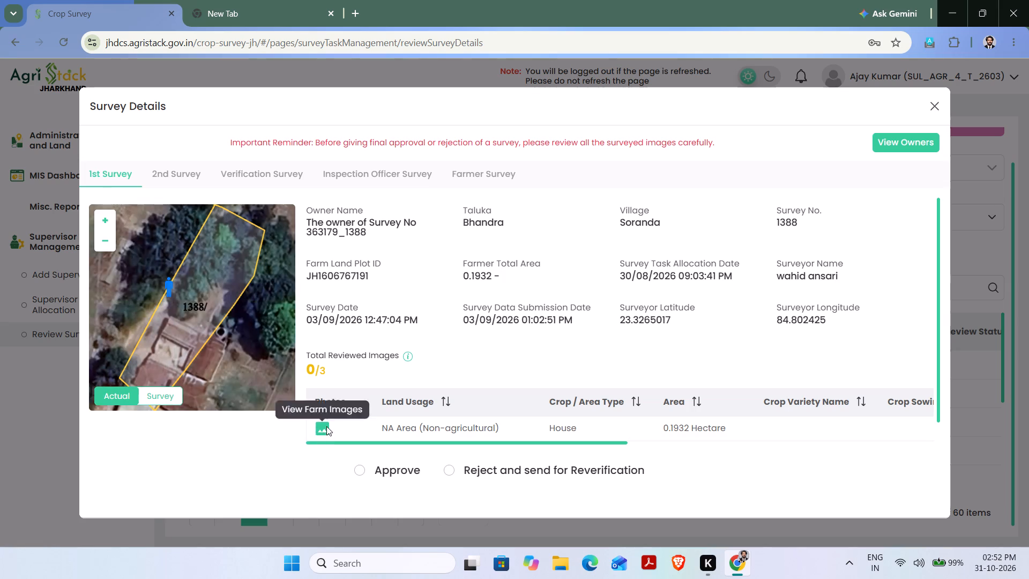
left_click(449, 474)
left_click_drag(549, 414, 477, 418)
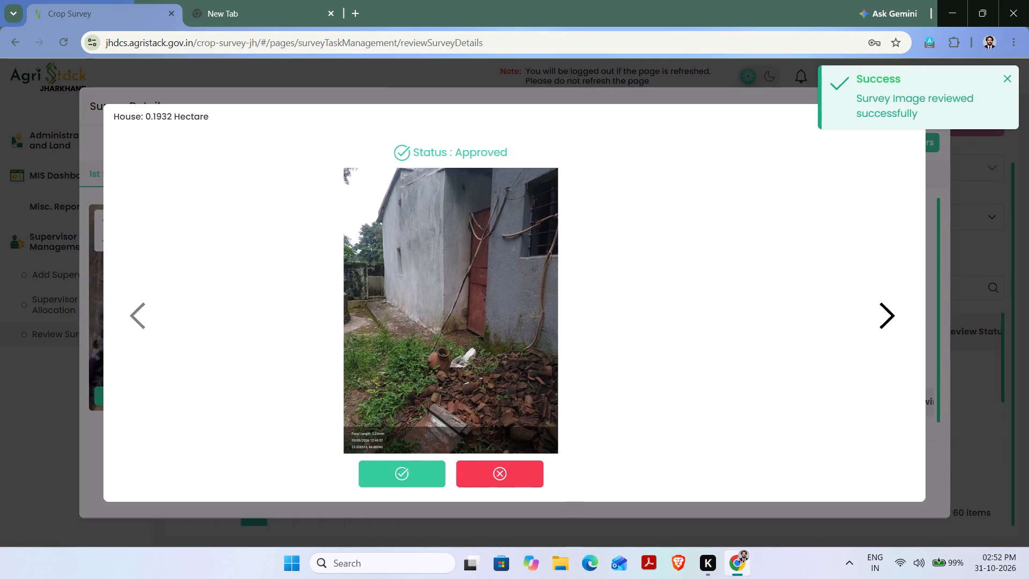
left_click_drag(477, 418, 471, 418)
left_click(483, 470)
left_click_drag(553, 409, 485, 417)
left_click(465, 481)
left_click_drag(564, 368, 526, 370)
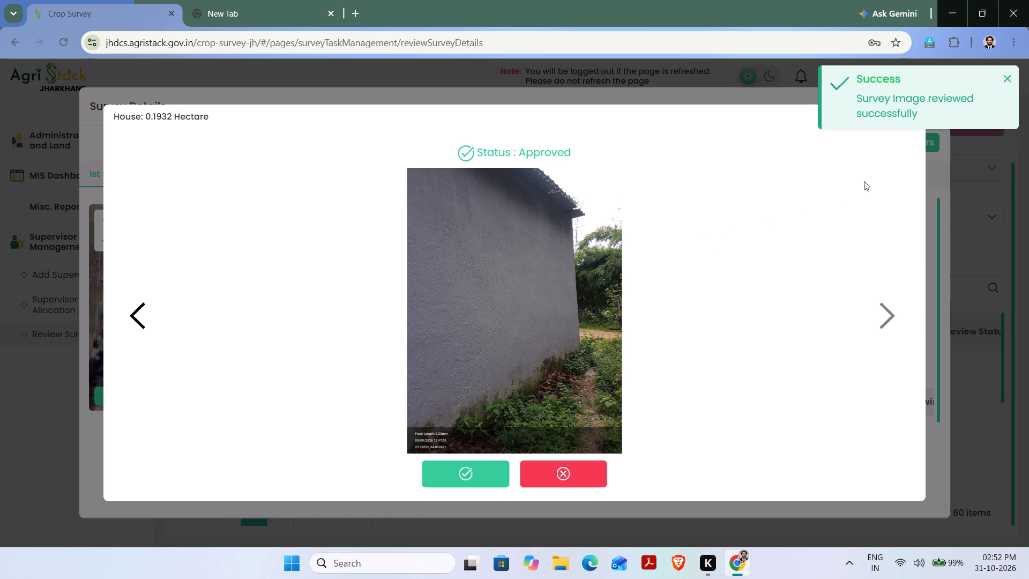
left_click(910, 116)
Mark survey 1388 as Approve, save the review and close its survey details.
scroll(527, 332, "down", 1)
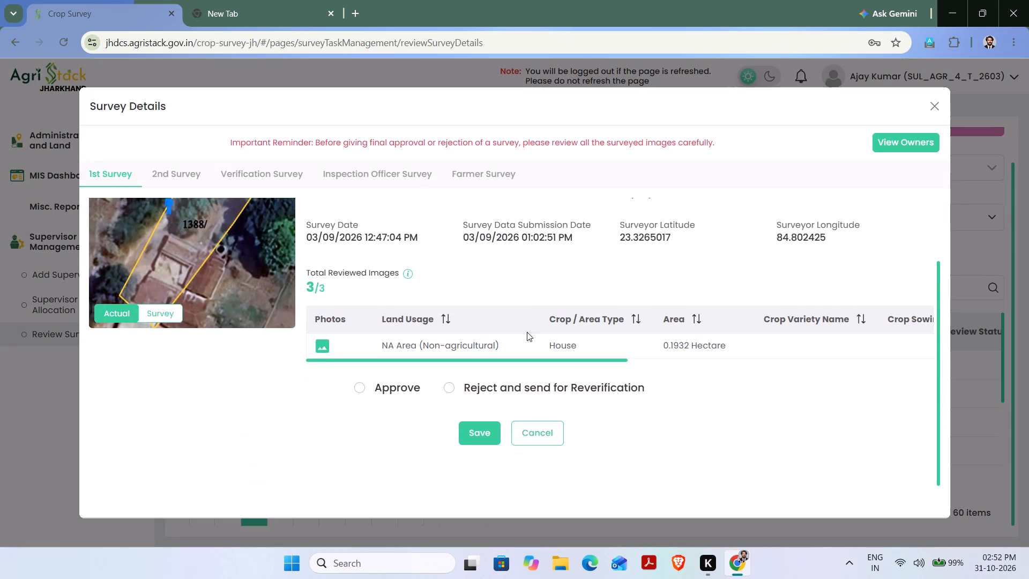
scroll(527, 332, "down", 1)
left_click(408, 385)
left_click(486, 433)
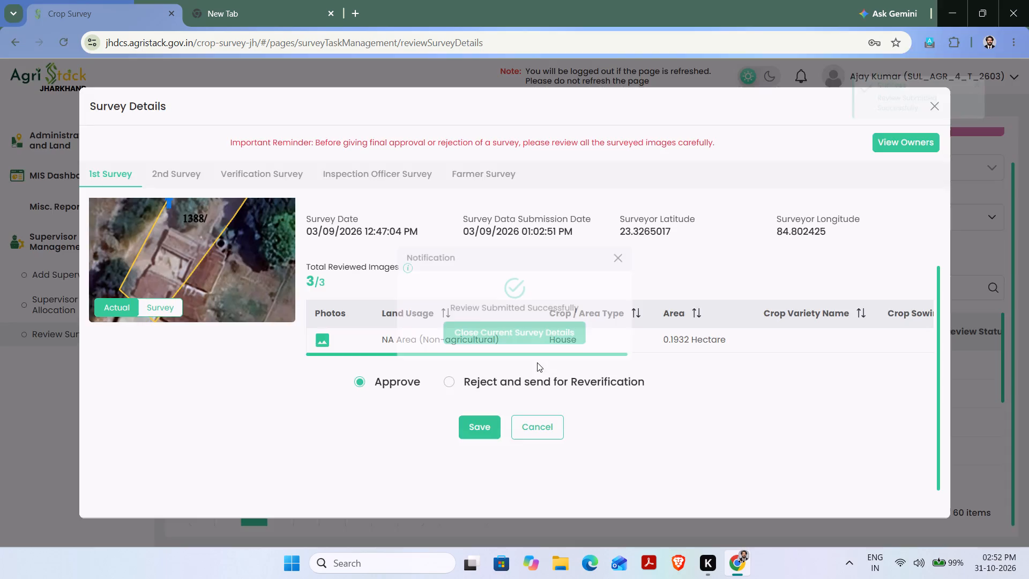
left_click(561, 330)
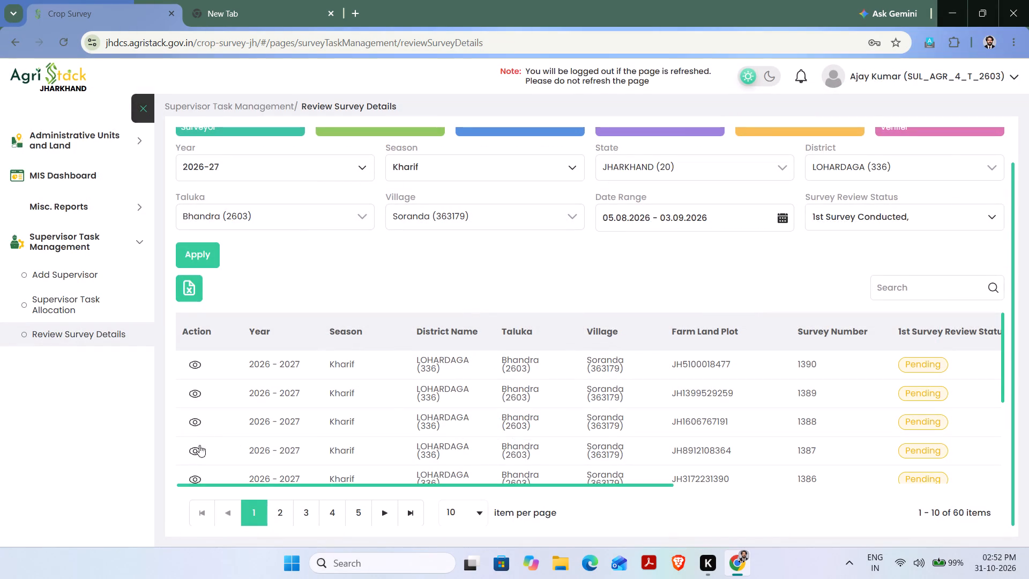
Open the details of survey number 1387, approve the three farm images of its चावल crop entry, and close the image viewer.
left_click(194, 447)
left_click(320, 427)
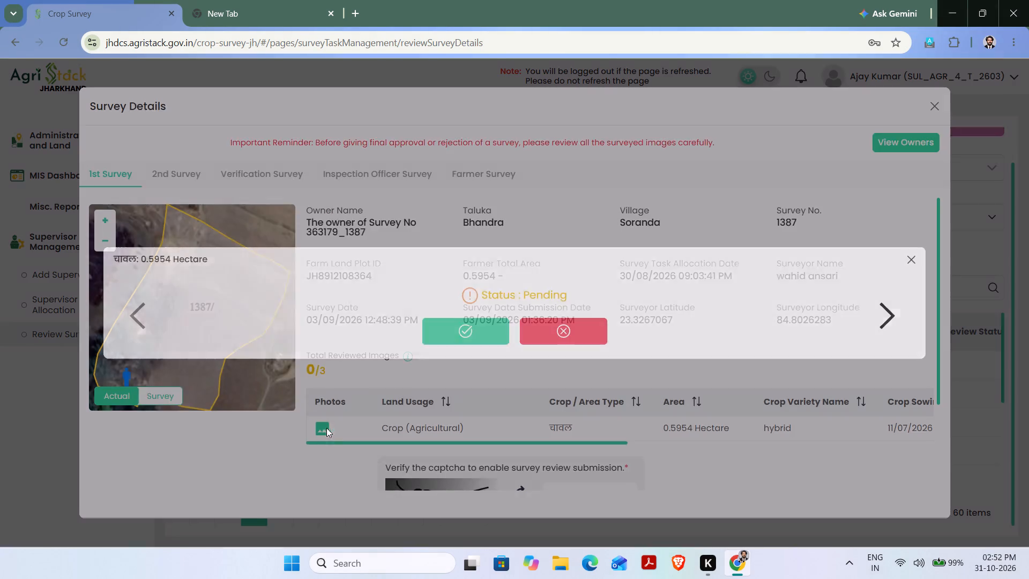
left_click(456, 473)
left_click_drag(556, 401, 488, 409)
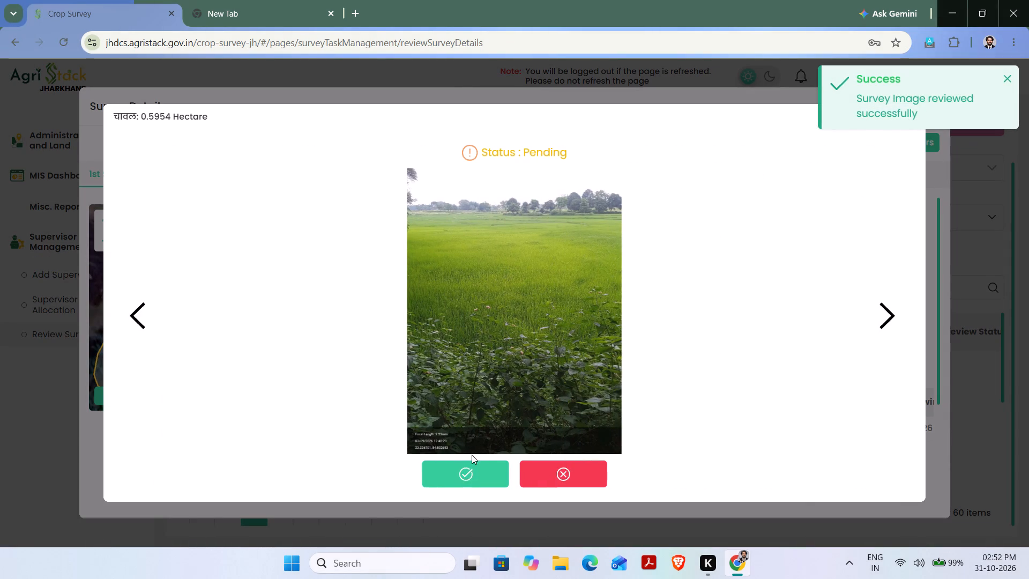
left_click(472, 474)
left_click_drag(564, 373, 493, 384)
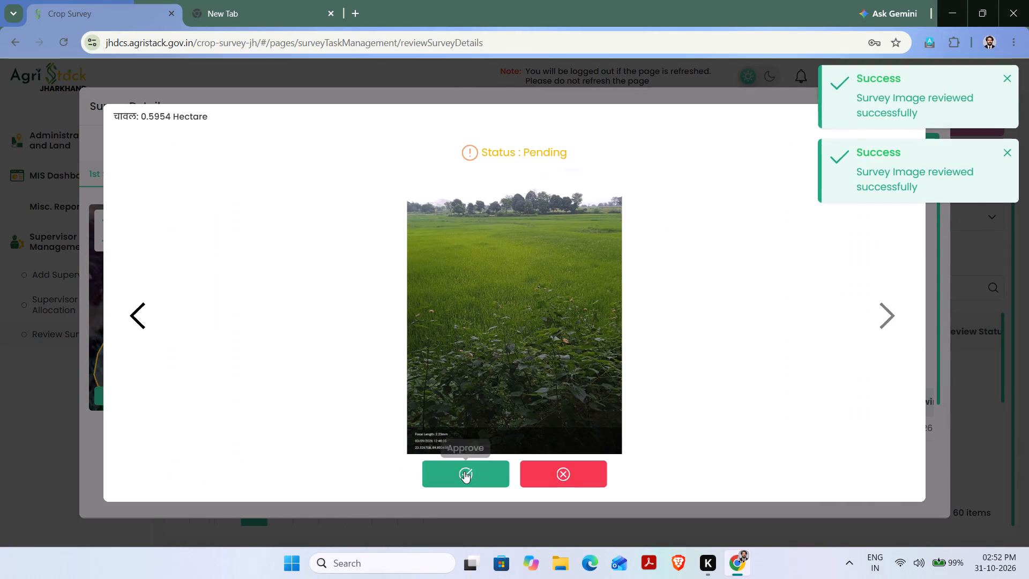
left_click(463, 472)
left_click_drag(569, 351, 521, 356)
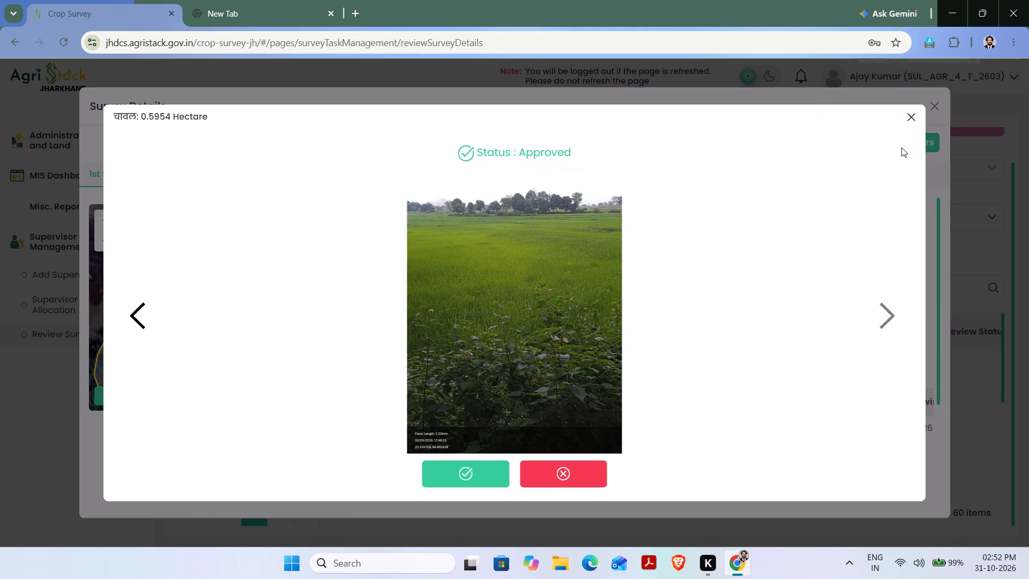
left_click(911, 122)
Enter the captcha for survey 1387, mark it as Approve, save the review and close its survey details.
scroll(404, 360, "down", 2)
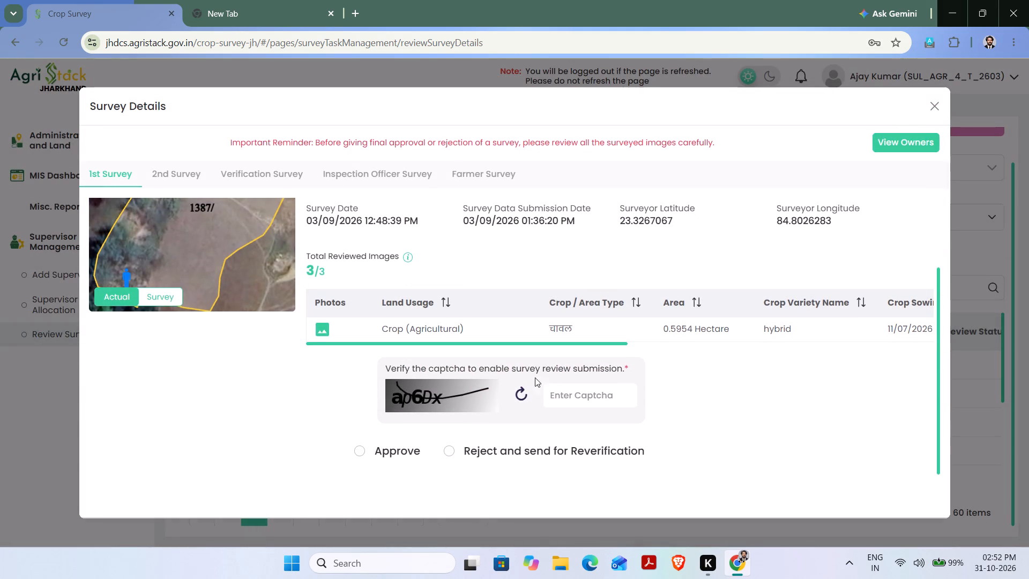
left_click(590, 396)
key("a")
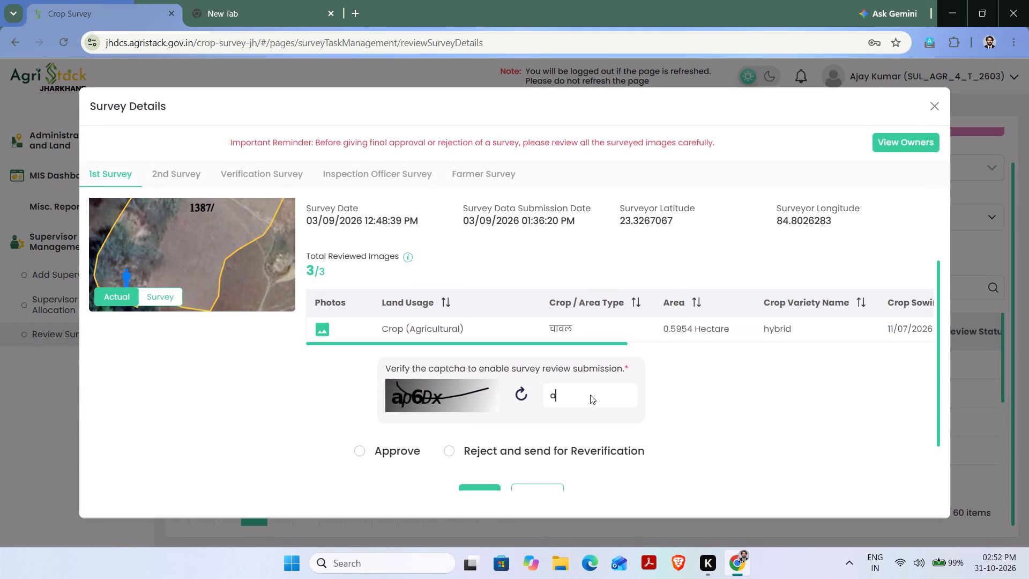
key("p")
key("6")
key("shift+d")
key("x")
left_click(405, 452)
scroll(405, 452, "down", 1)
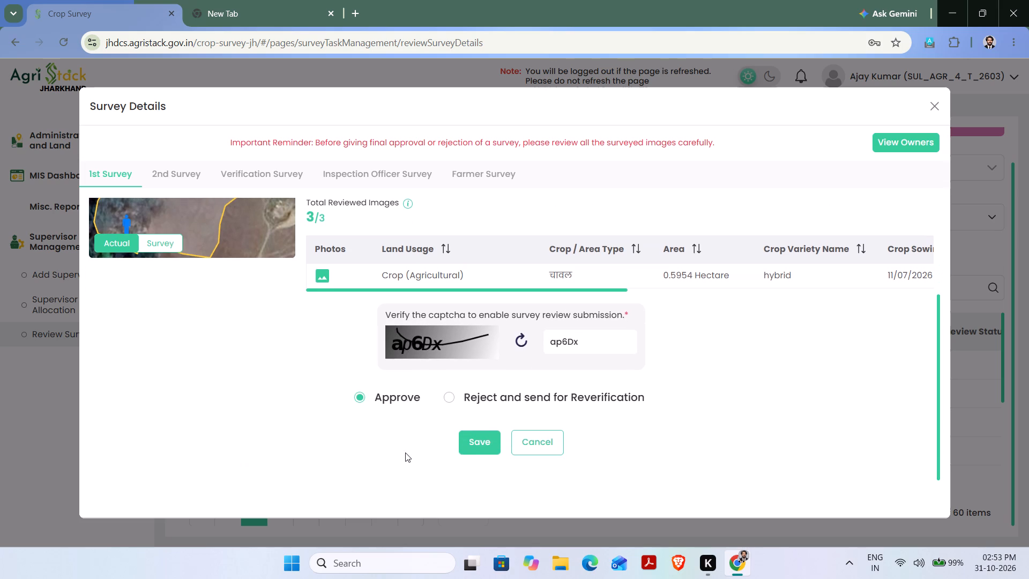
left_click(471, 444)
left_click(520, 333)
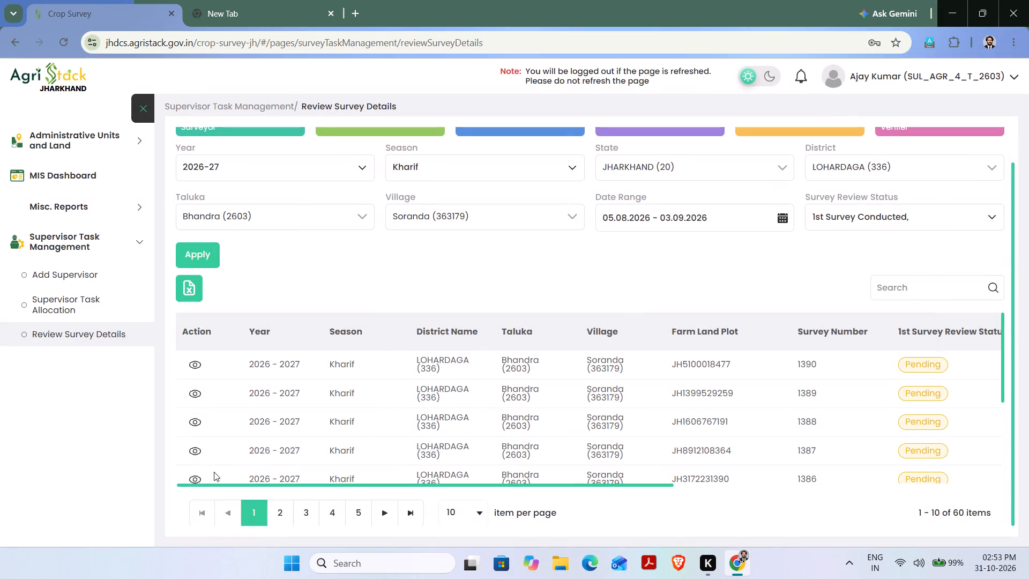
Open the details of survey number 1386, approve the three farm images of its चावल crop entry, and close the image viewer.
left_click(196, 474)
left_click(330, 432)
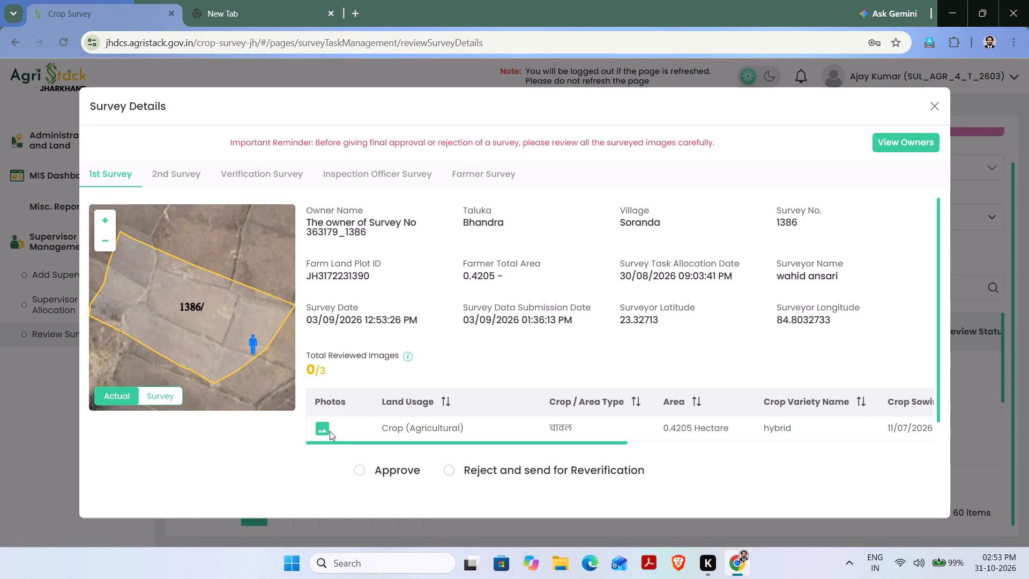
left_click(323, 429)
left_click(452, 467)
left_click_drag(539, 429, 483, 433)
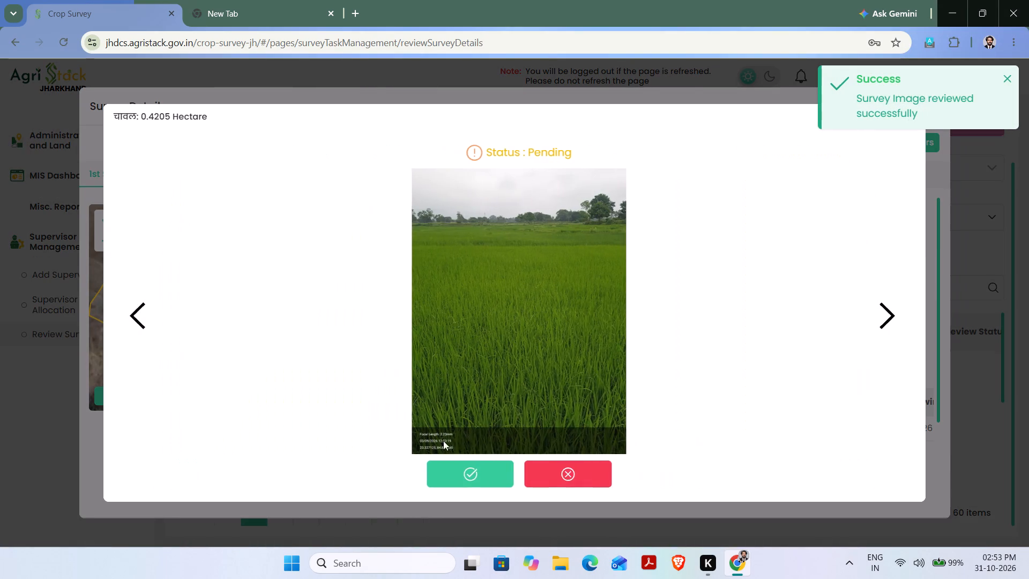
left_click(449, 474)
left_click_drag(547, 411, 489, 418)
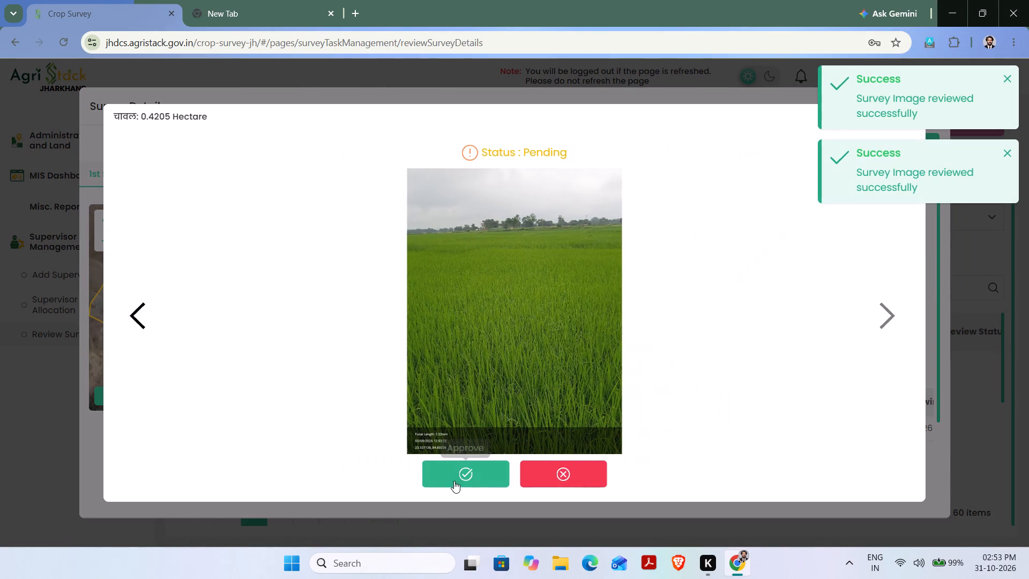
left_click(457, 471)
left_click_drag(622, 346, 552, 353)
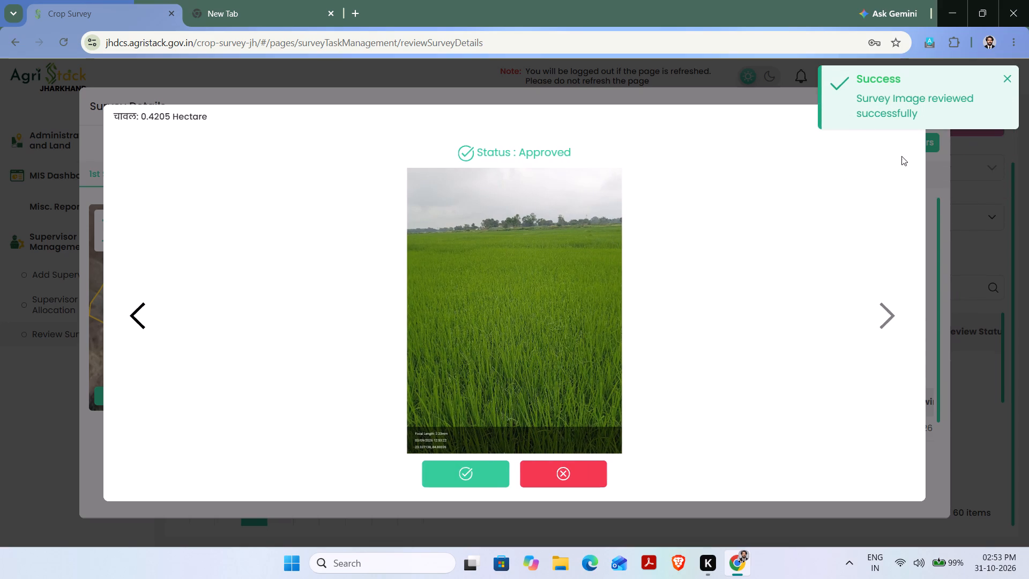
left_click(912, 118)
Mark survey 1386 as Approve, save the review and close its survey details.
scroll(444, 365, "down", 3)
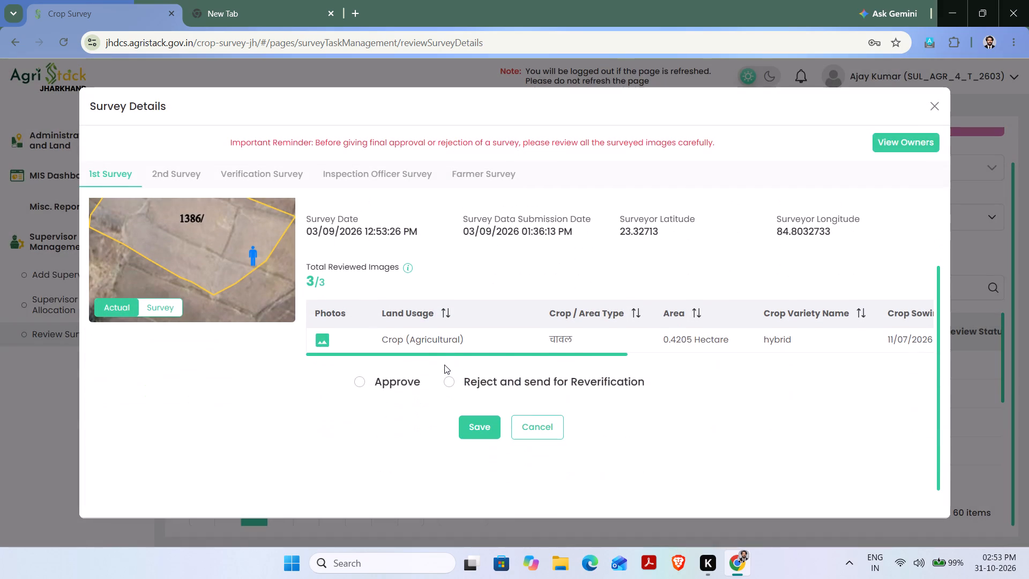
left_click(398, 381)
left_click(410, 382)
left_click(471, 422)
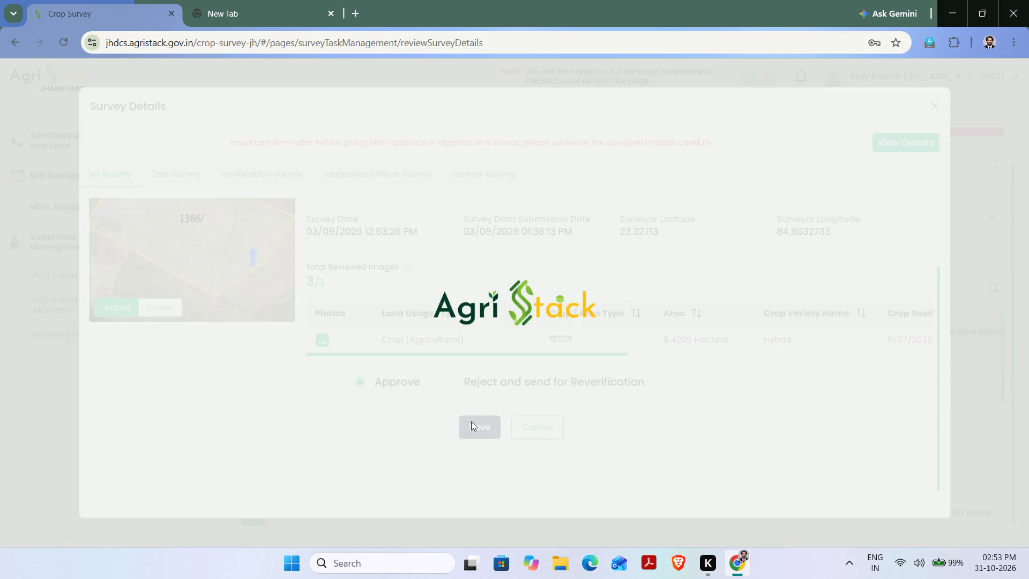
left_click(513, 340)
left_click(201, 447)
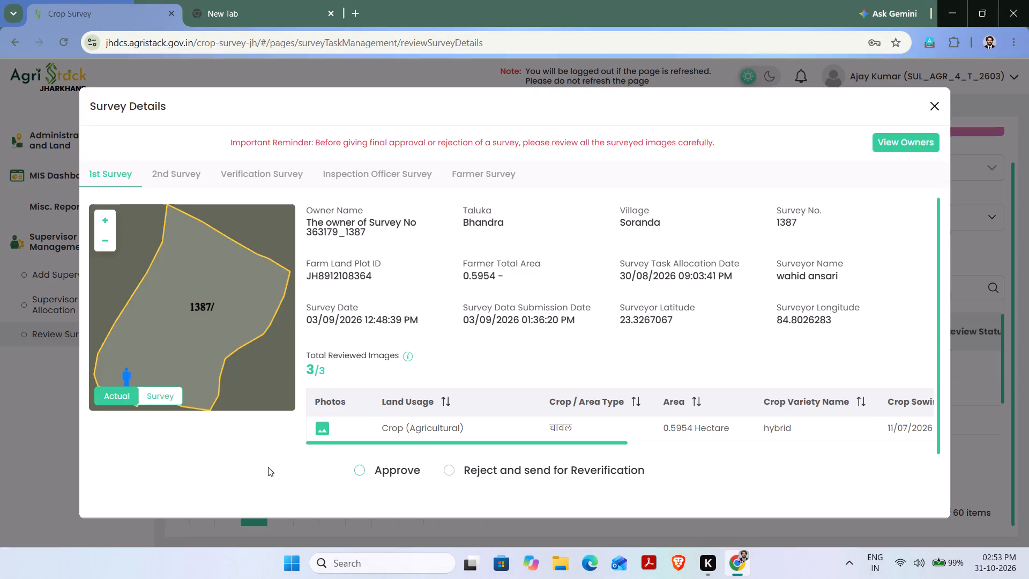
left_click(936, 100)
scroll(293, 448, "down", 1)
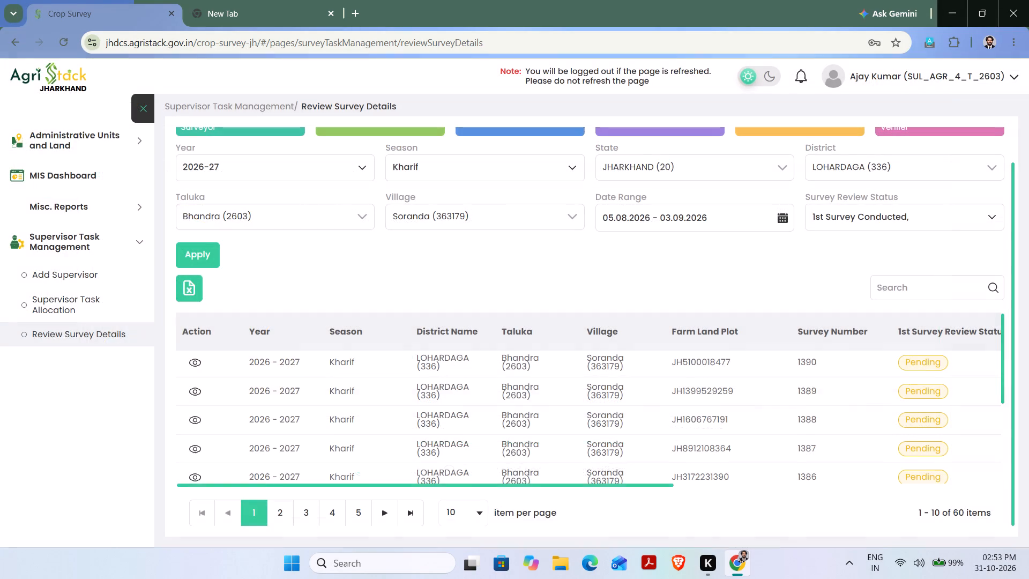
Open the details of survey number 1398, approve the three farm images of its चावल crop entry, and close the image viewer.
scroll(293, 448, "down", 3)
left_click(196, 353)
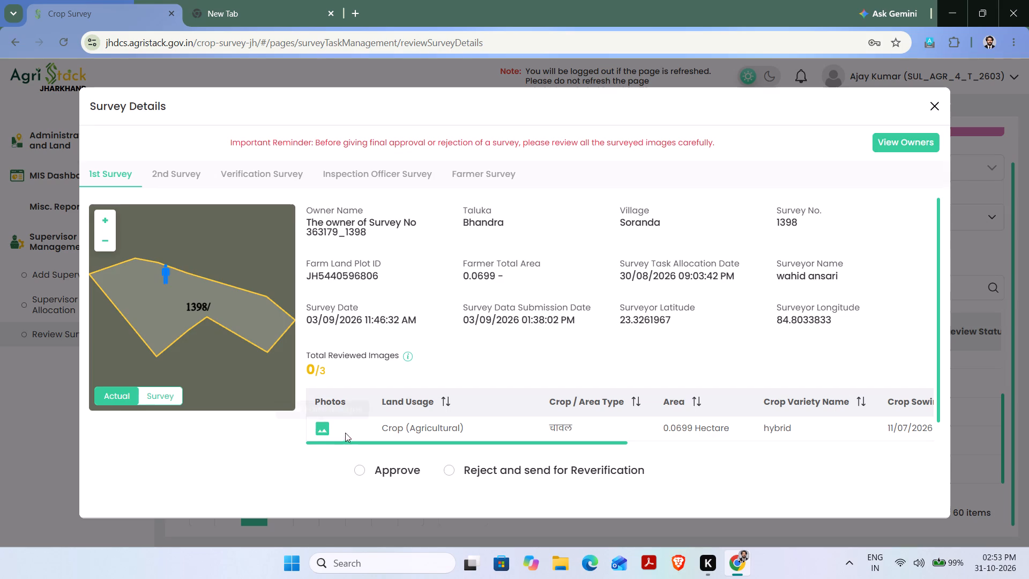
left_click(325, 427)
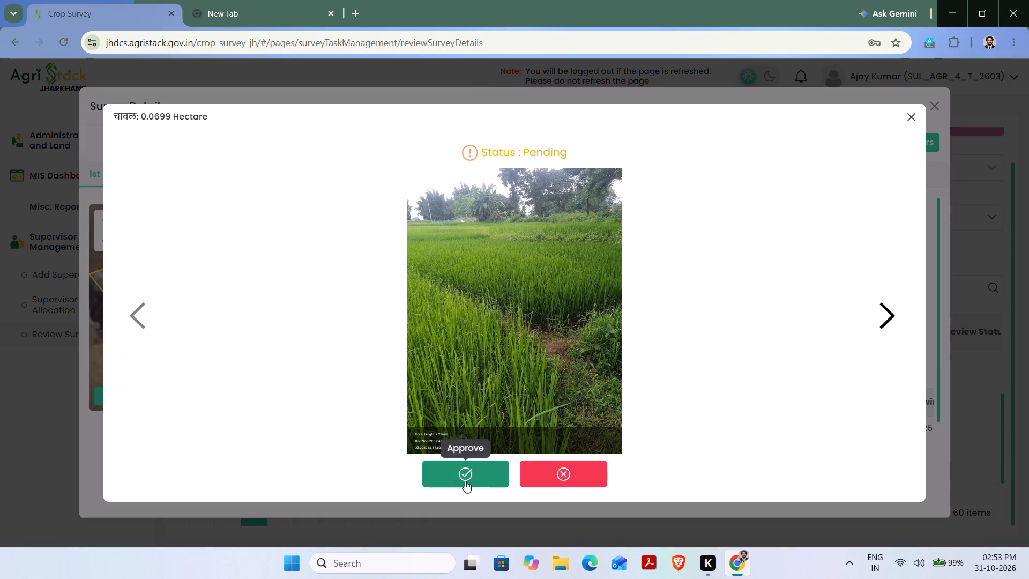
left_click(465, 481)
left_click_drag(560, 402, 467, 407)
left_click(444, 468)
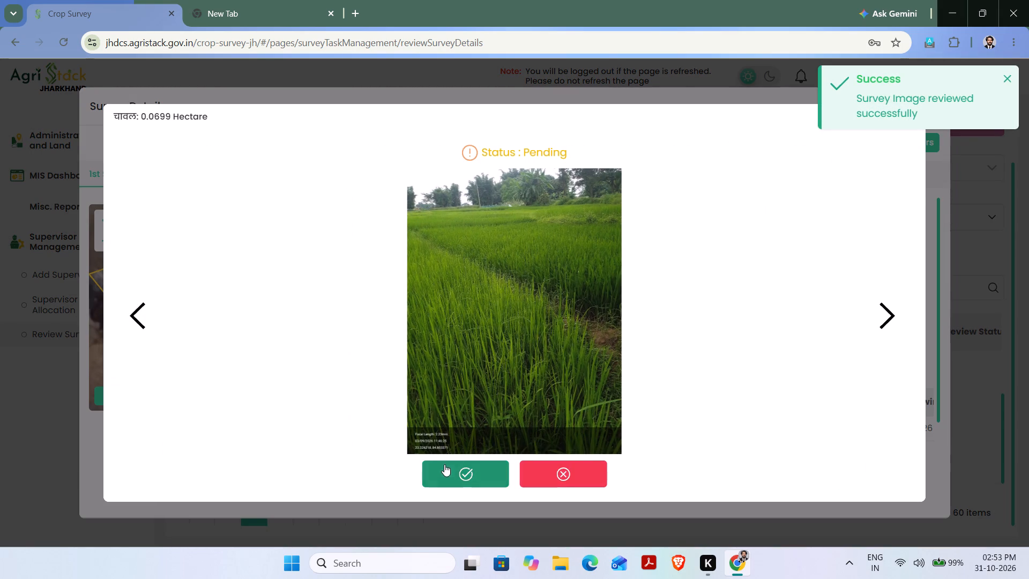
left_click_drag(530, 392, 461, 394)
left_click(465, 471)
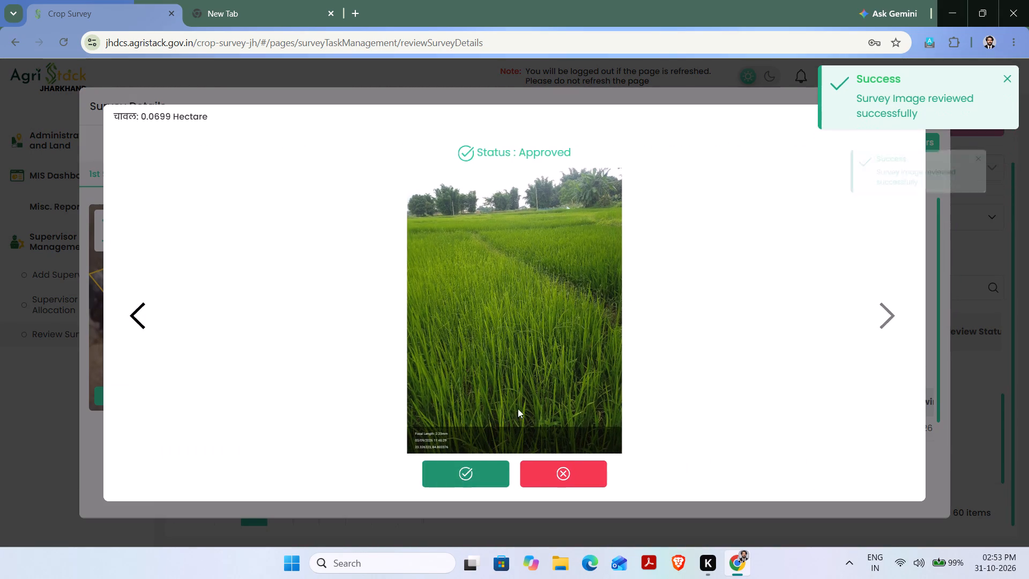
left_click_drag(534, 388, 523, 388)
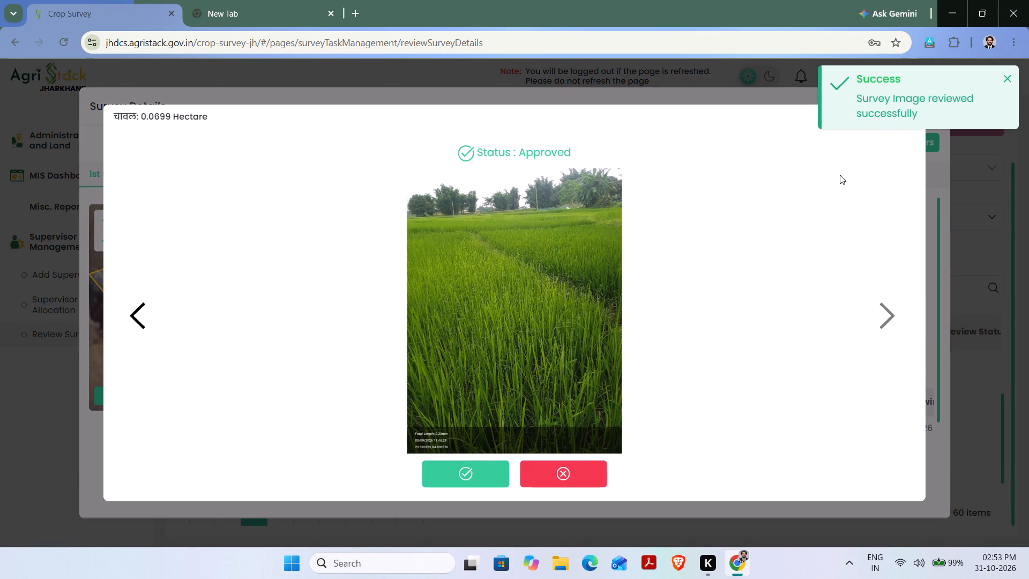
left_click(912, 118)
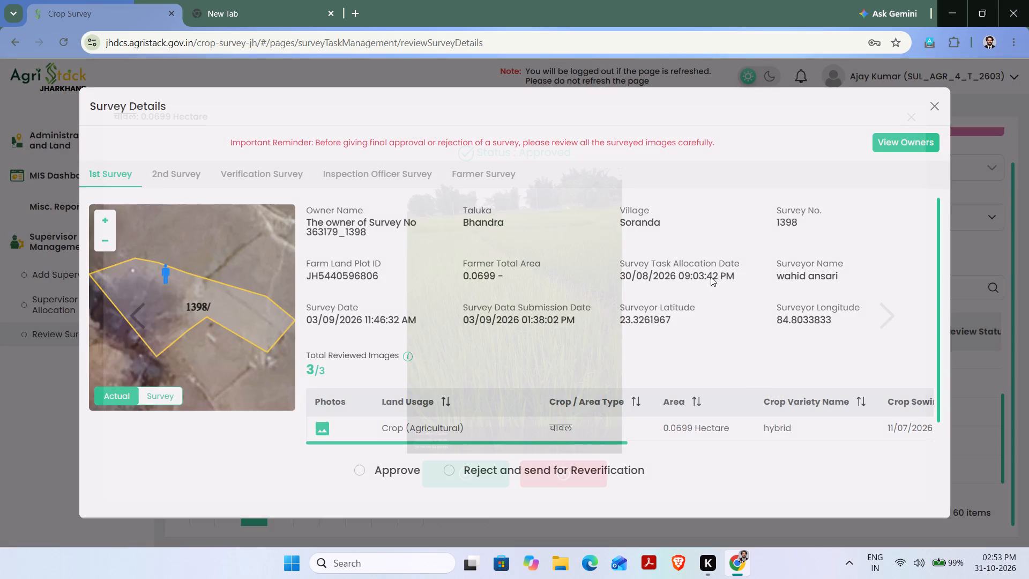
Mark survey 1398 as Approve, save the review and close its survey details.
scroll(542, 344, "down", 2)
left_click(397, 385)
left_click(487, 426)
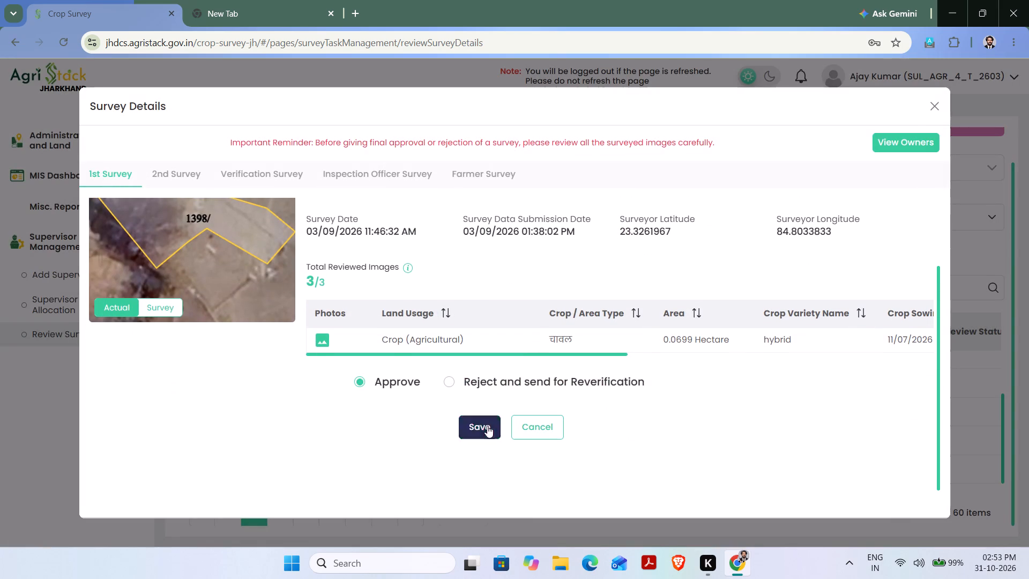
left_click(508, 343)
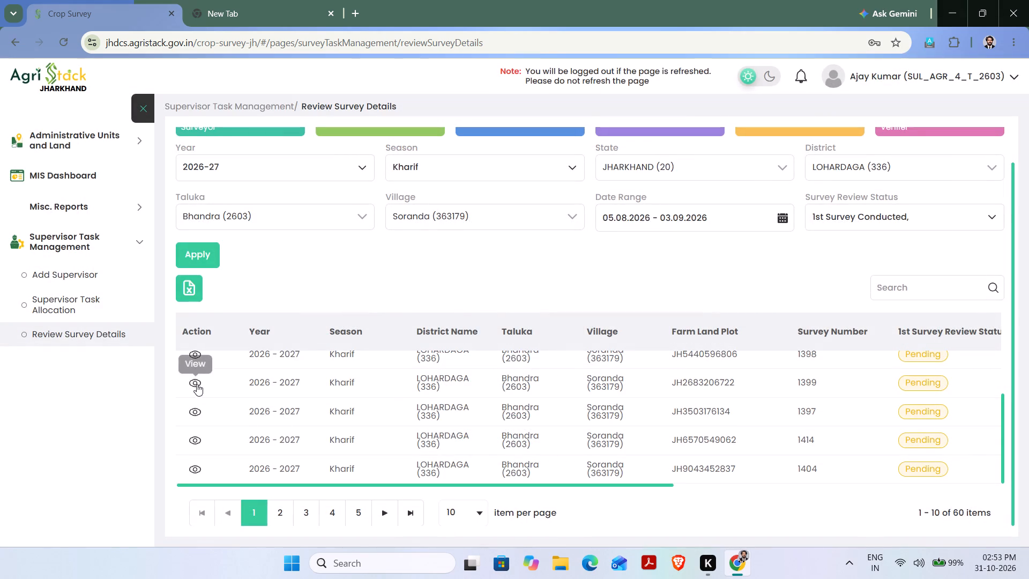
Open the details of survey number 1399, approve the three farm images of its चावल crop entry, and close the image viewer.
left_click(197, 384)
left_click(326, 428)
left_click(459, 476)
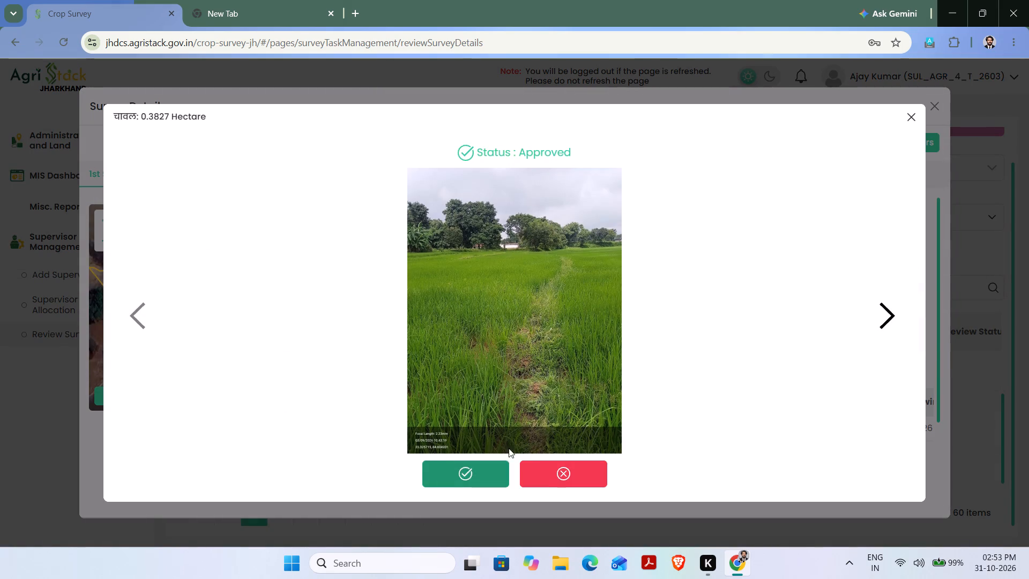
left_click_drag(540, 418, 488, 418)
left_click(464, 470)
left_click_drag(555, 396, 509, 395)
left_click(498, 471)
left_click_drag(587, 377, 563, 378)
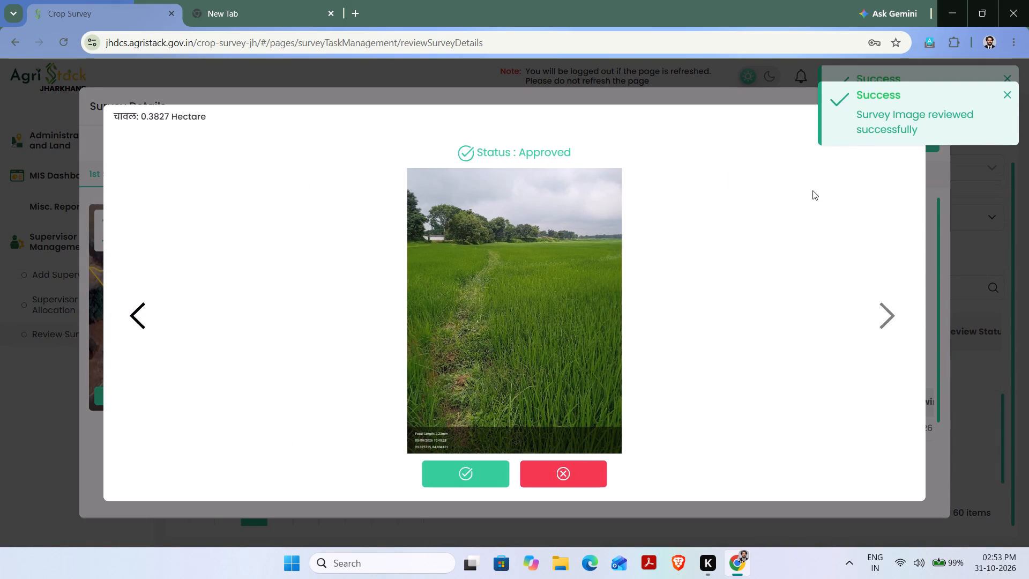
left_click(912, 116)
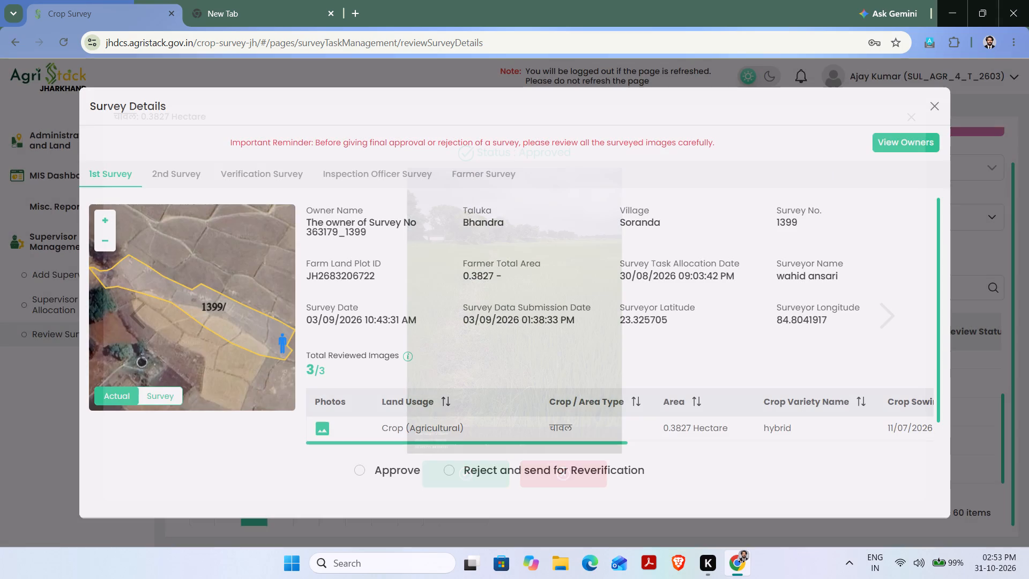
Mark survey 1399 as Approve, save the review and close its survey details.
scroll(468, 354, "down", 2)
left_click(399, 381)
left_click(474, 428)
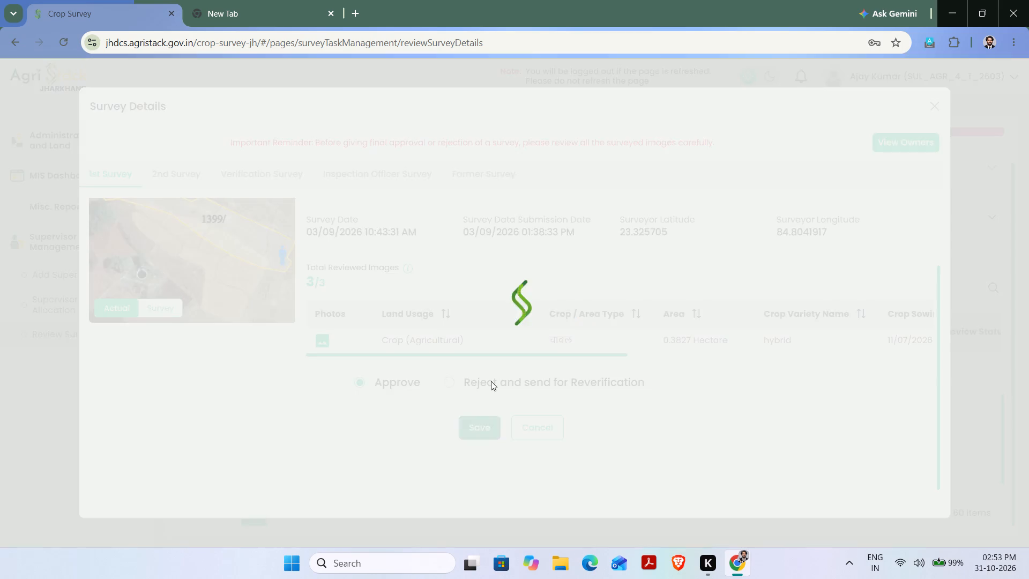
left_click(507, 328)
Open the details of survey number 1397, approve the three farm images of its चावल crop entry, and close the image viewer.
left_click(196, 414)
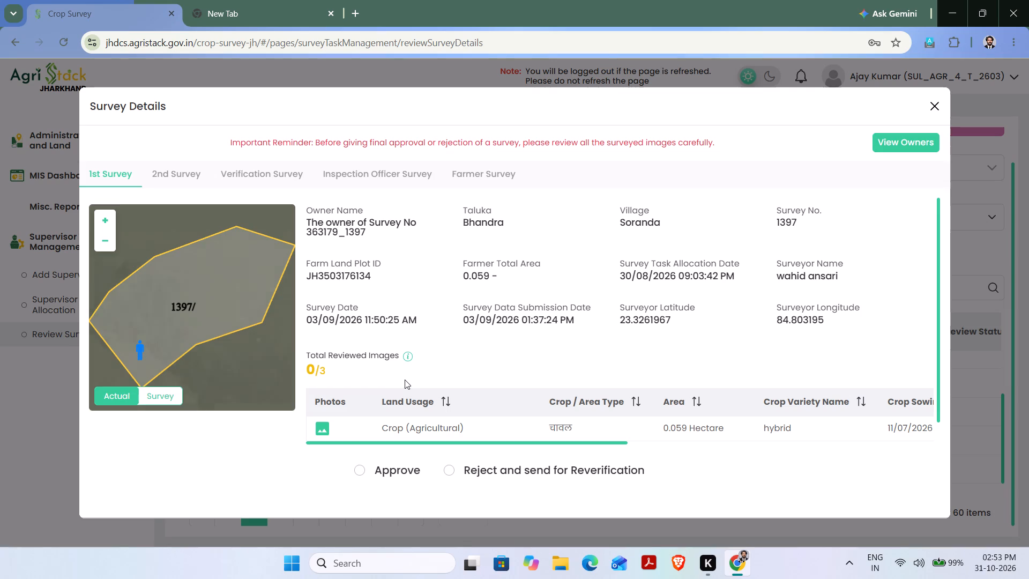
left_click(316, 430)
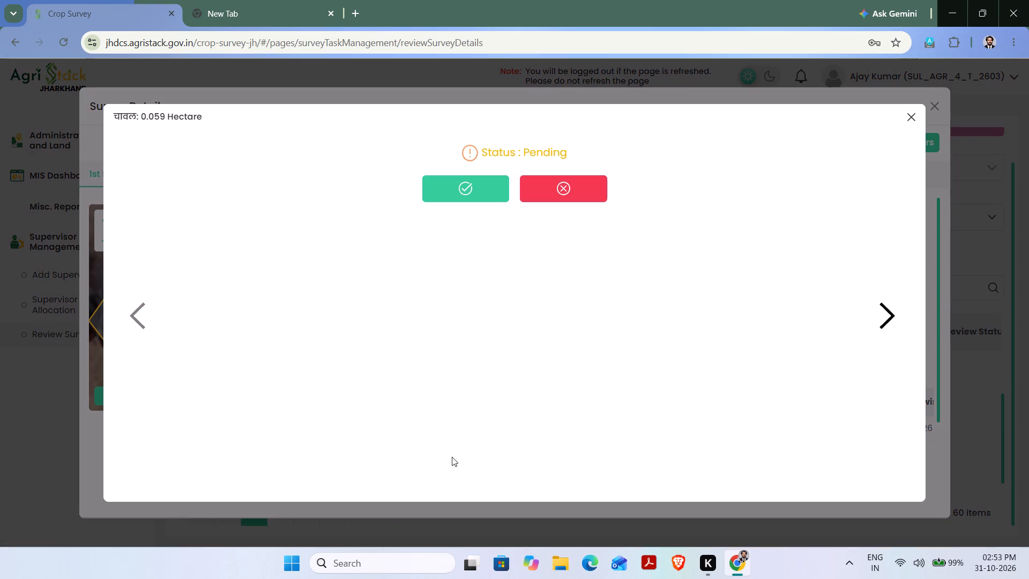
left_click(455, 461)
left_click_drag(554, 406, 506, 406)
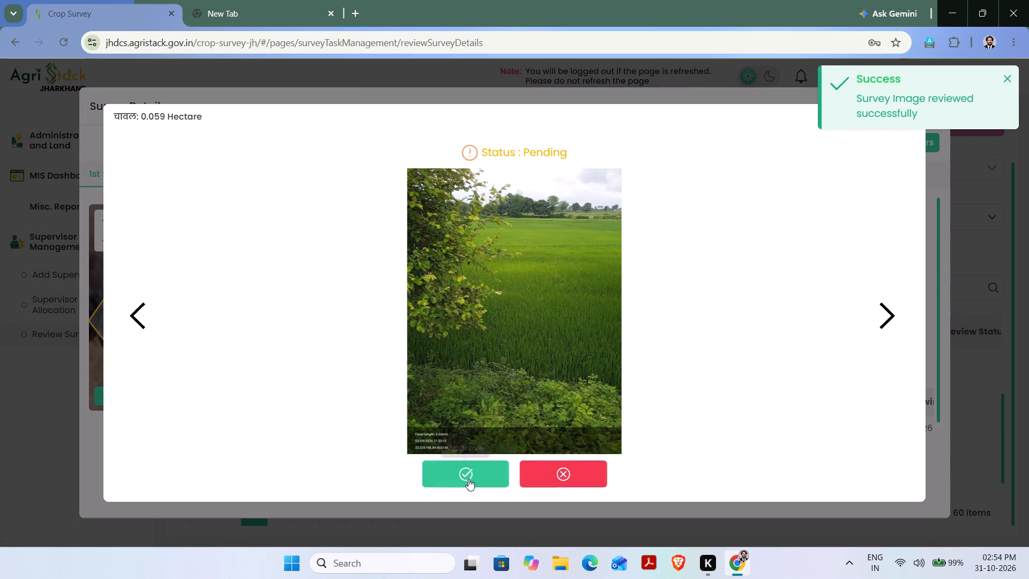
left_click(468, 479)
left_click_drag(540, 423, 499, 434)
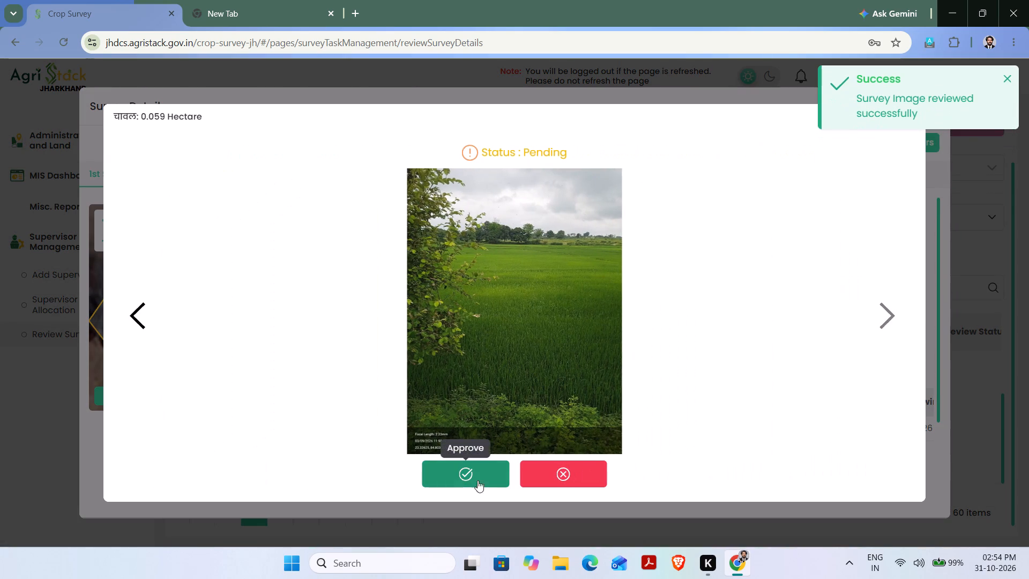
left_click(476, 472)
left_click_drag(527, 409, 498, 408)
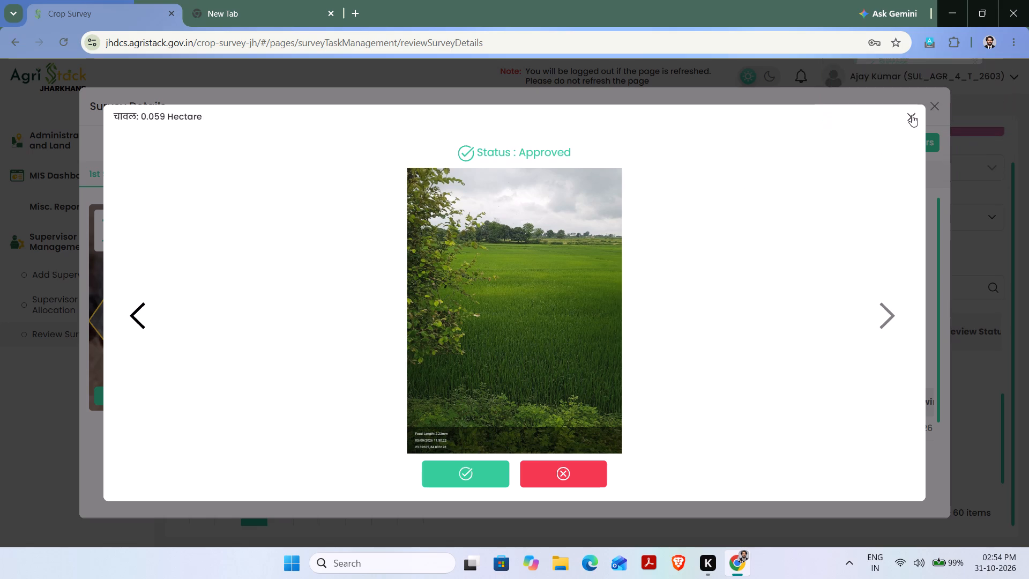
left_click(912, 115)
Mark survey 1397 as Approve, save the review and close its survey details.
scroll(549, 352, "down", 2)
left_click(409, 385)
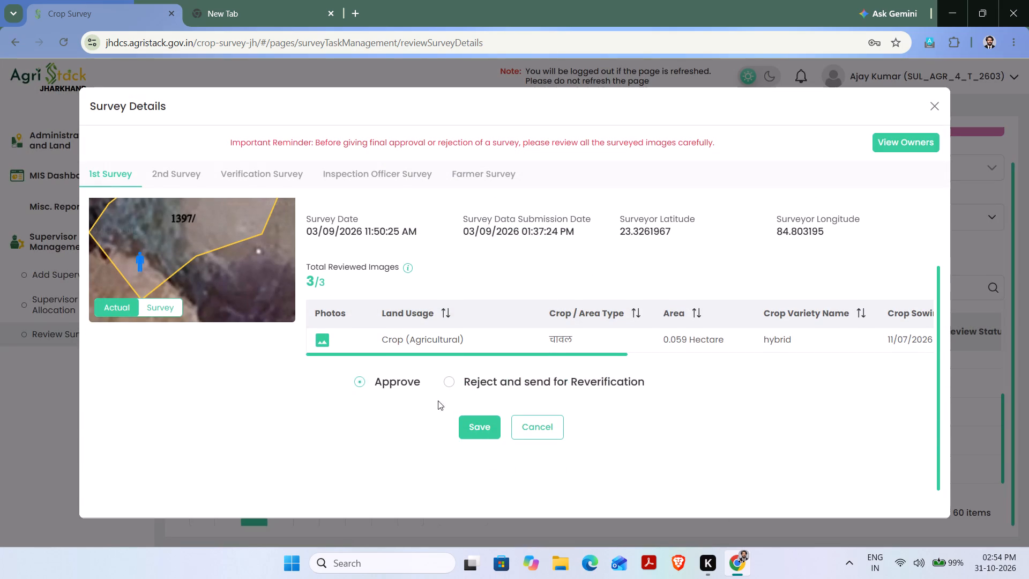
left_click(489, 431)
left_click(521, 338)
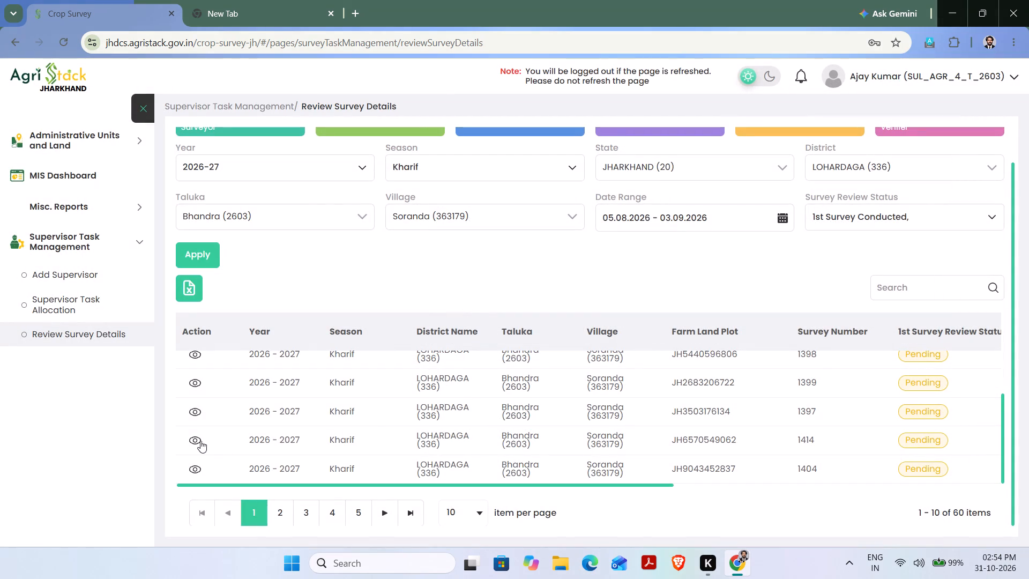
Open the details of survey number 1414, approve the three farm images of its Fallow area entry, and close the image viewer.
left_click(198, 437)
left_click(318, 426)
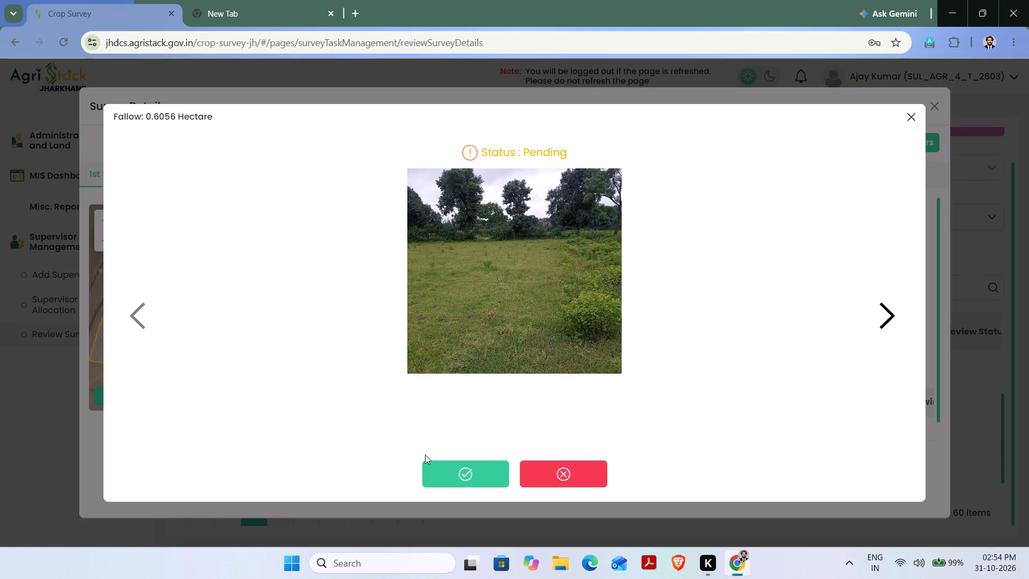
left_click(449, 468)
left_click_drag(522, 414, 484, 414)
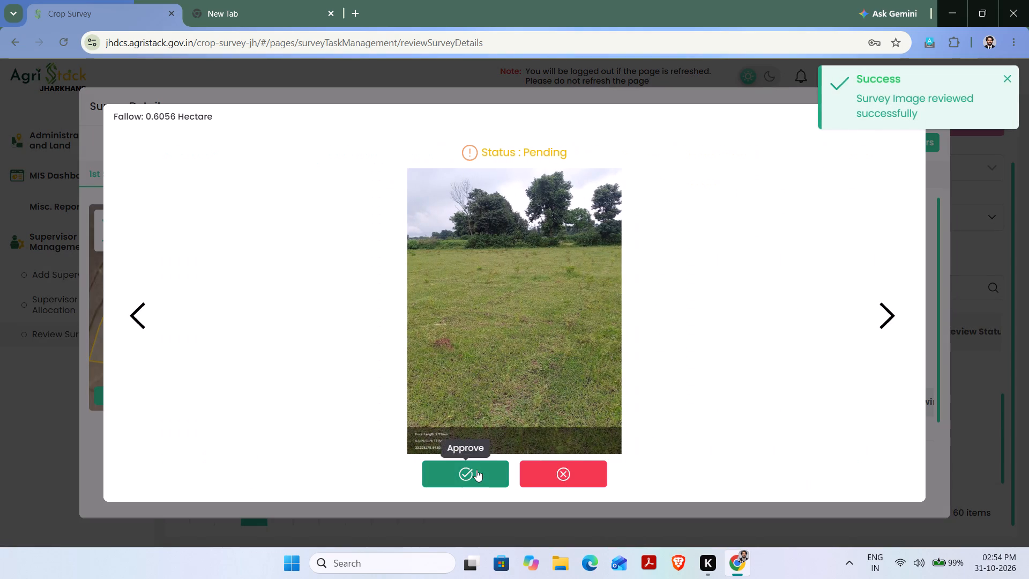
left_click(476, 470)
left_click_drag(550, 388, 495, 399)
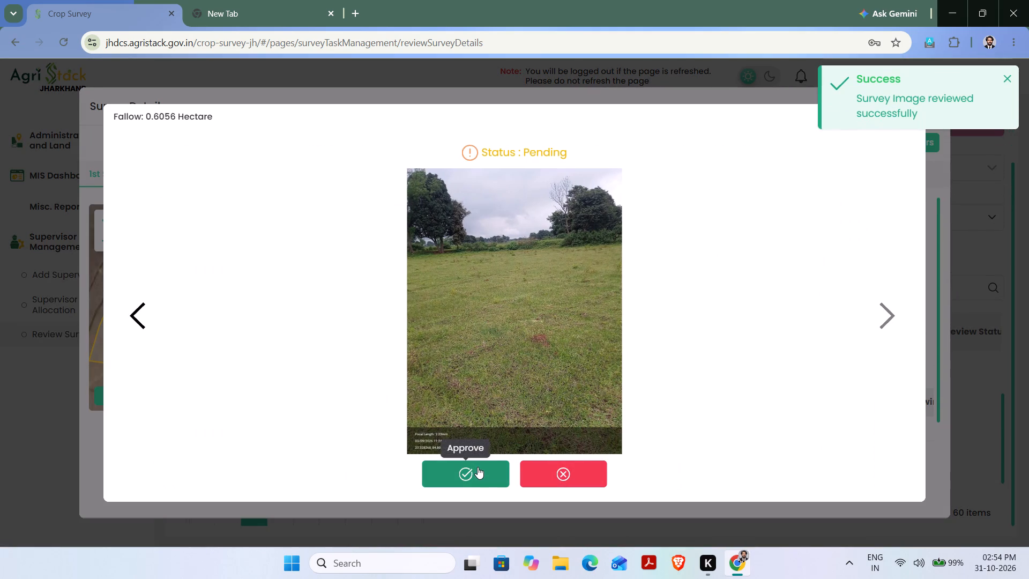
left_click(478, 467)
left_click_drag(562, 362, 540, 360)
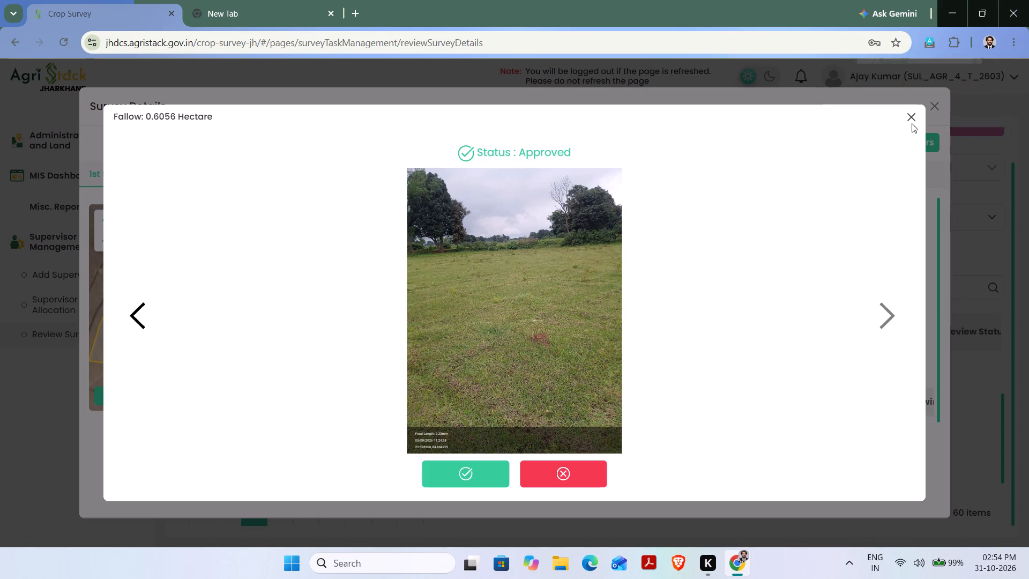
left_click(911, 123)
Mark survey 1414 as Approve, save the review and close its survey details.
scroll(588, 321, "down", 2)
left_click(403, 378)
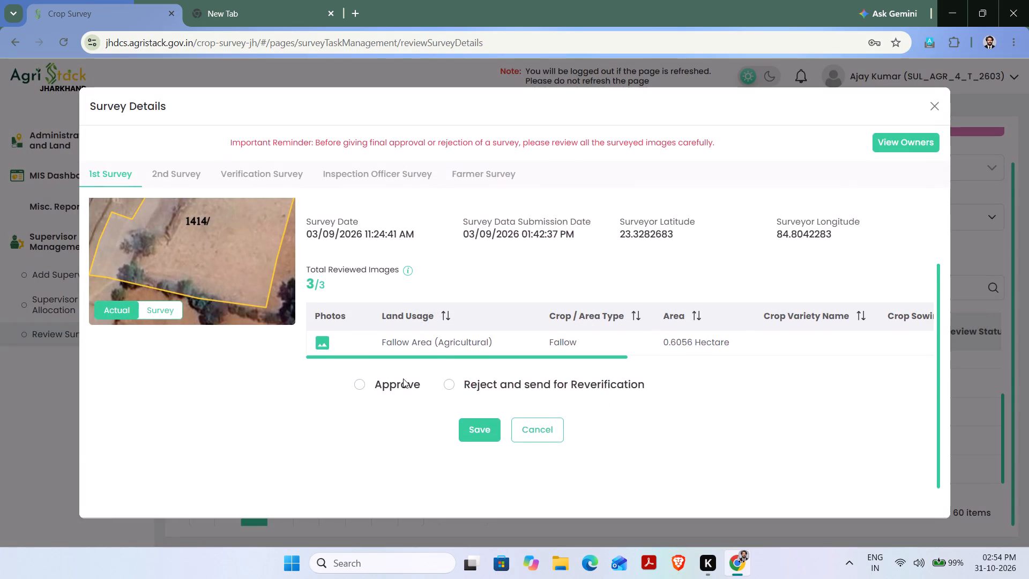
left_click(490, 430)
left_click(508, 342)
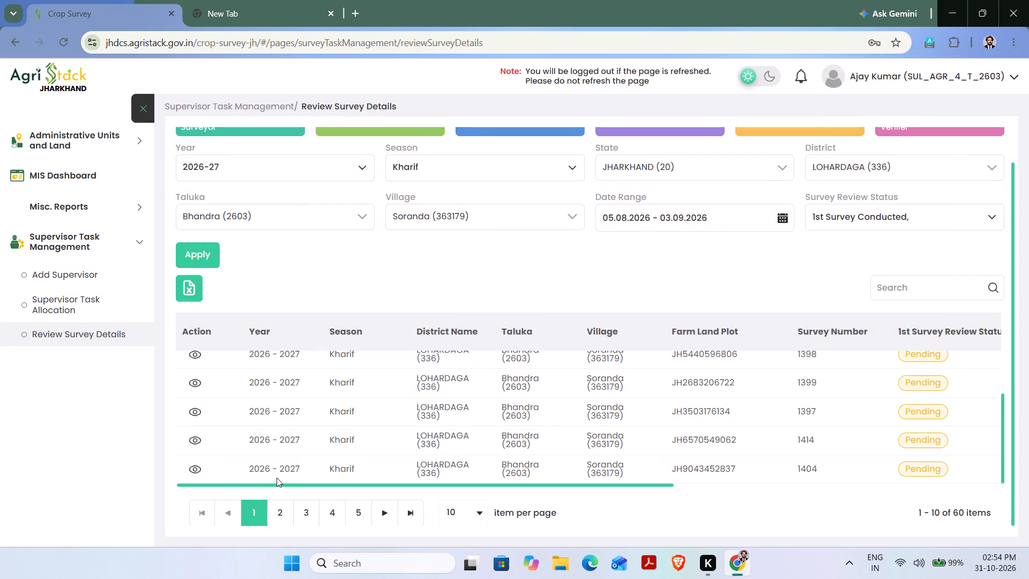
Open the details of survey number 1404, approve the three farm images of its चावल crop entry, and close the image viewer.
left_click(197, 465)
left_click(323, 428)
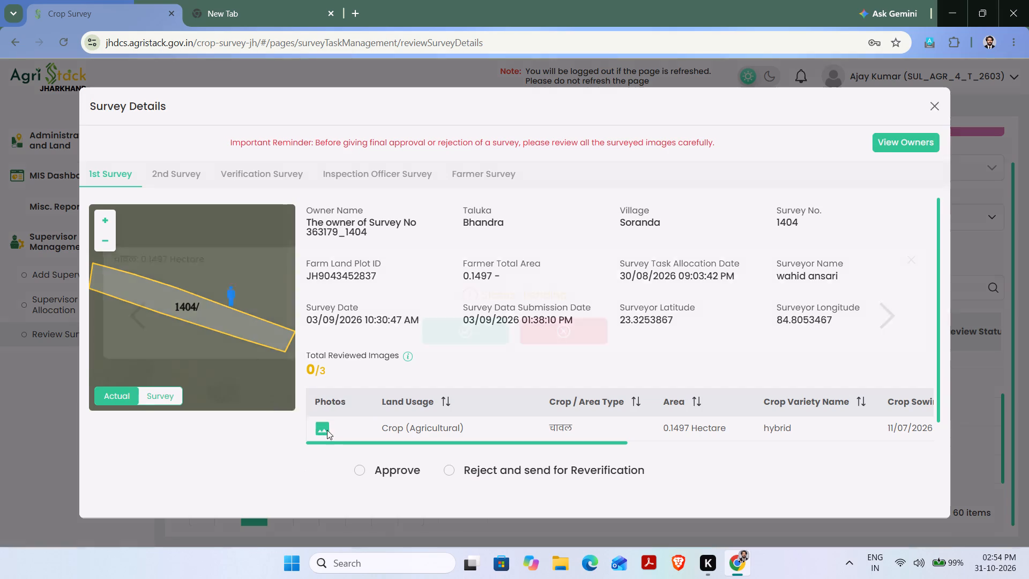
left_click(456, 489)
left_click(483, 464)
left_click_drag(580, 389, 516, 402)
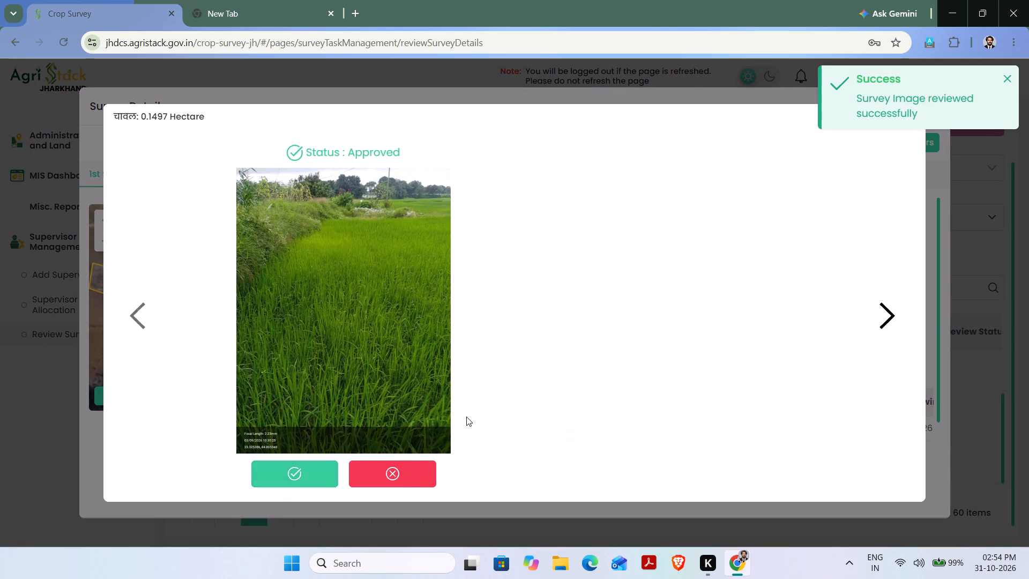
left_click(459, 471)
left_click_drag(560, 394, 524, 402)
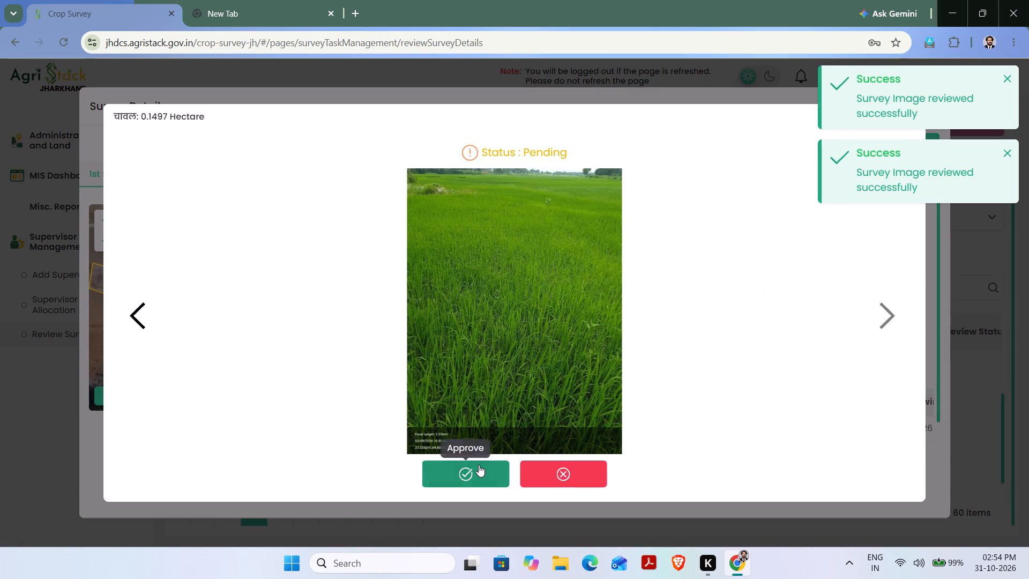
left_click(479, 466)
left_click_drag(559, 345, 550, 344)
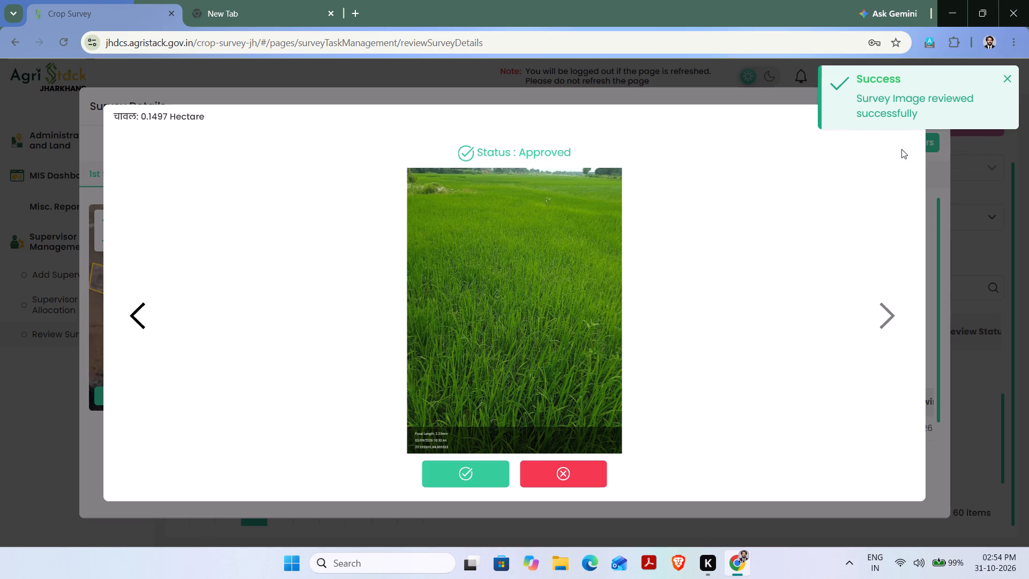
left_click(909, 115)
Mark survey 1404 as Approve, save the review and close its survey details.
scroll(453, 414, "down", 1)
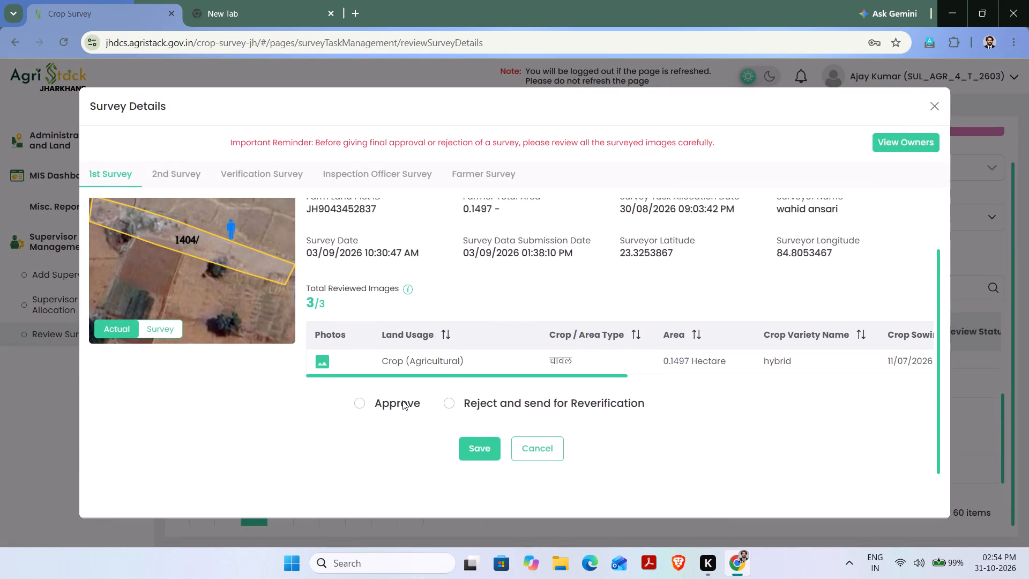
left_click(402, 400)
left_click(482, 443)
left_click(513, 332)
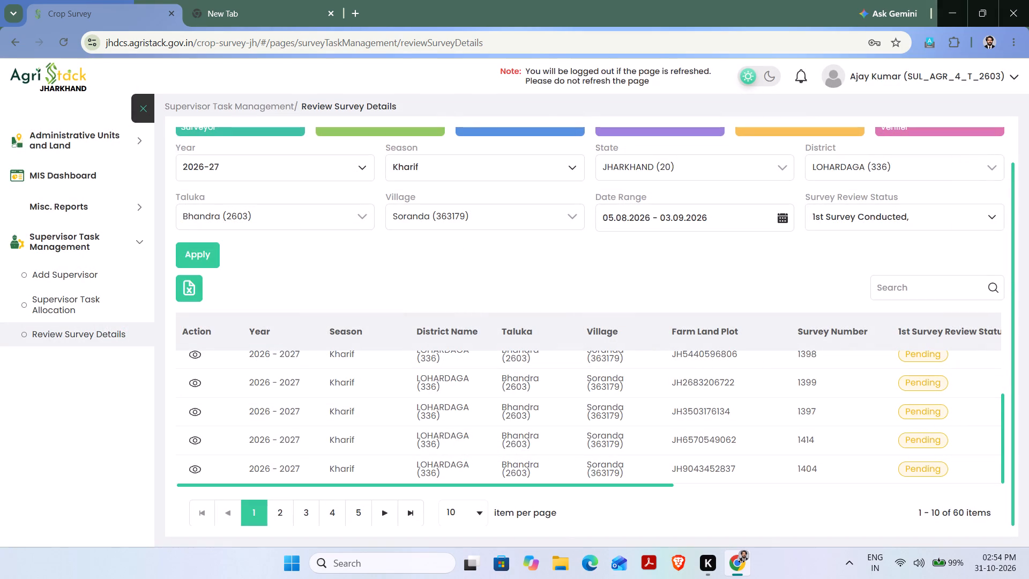
Reapply the current Soranda village filters to reload the list of pending surveys.
left_click(196, 256)
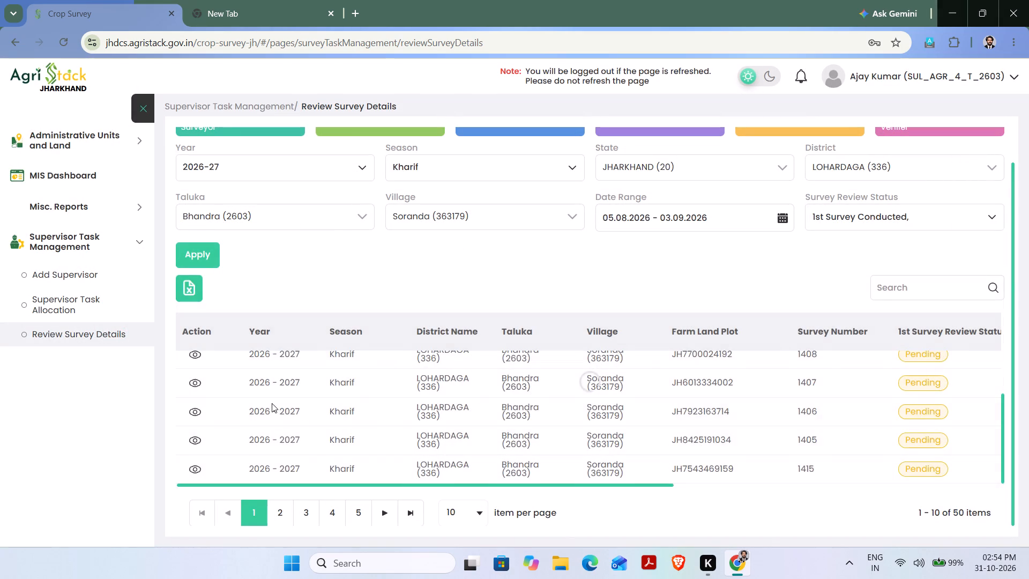
Open the details of survey number 1403, approve the three farm images of its मक्का crop entry, and close the image viewer.
scroll(272, 403, "up", 6)
left_click(191, 362)
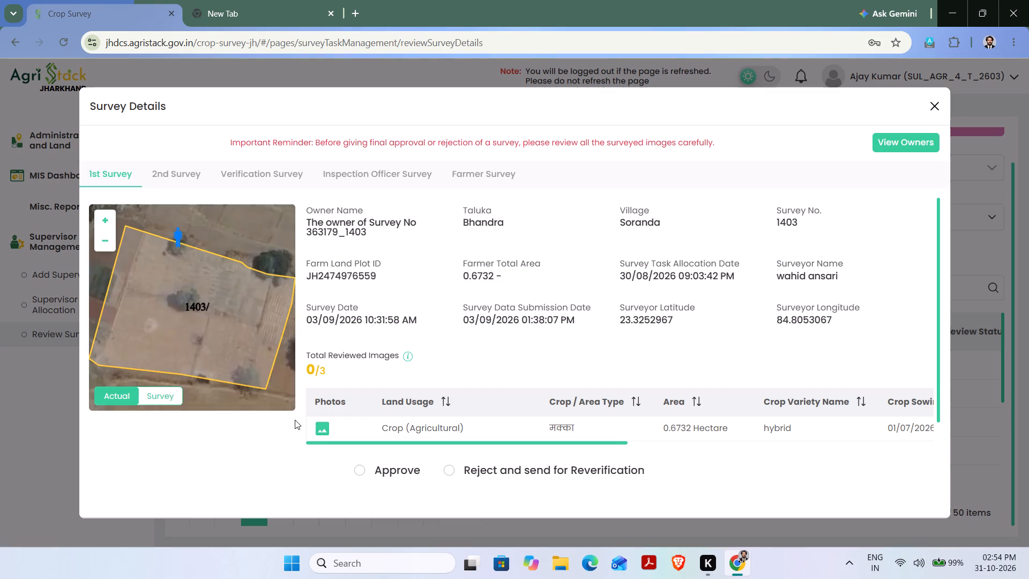
left_click(320, 425)
left_click(438, 477)
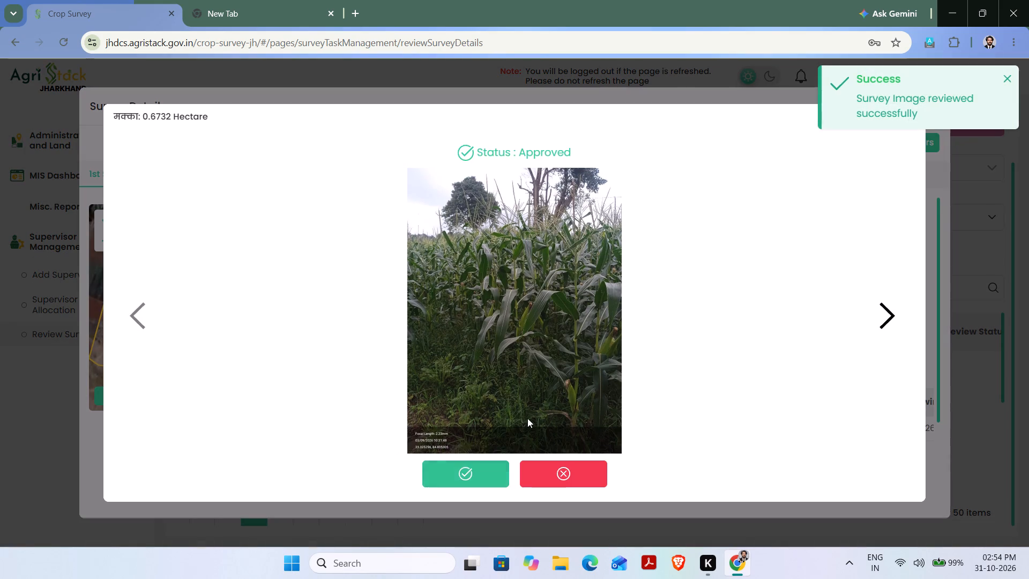
left_click_drag(503, 415, 468, 414)
left_click(481, 478)
left_click_drag(565, 393, 534, 398)
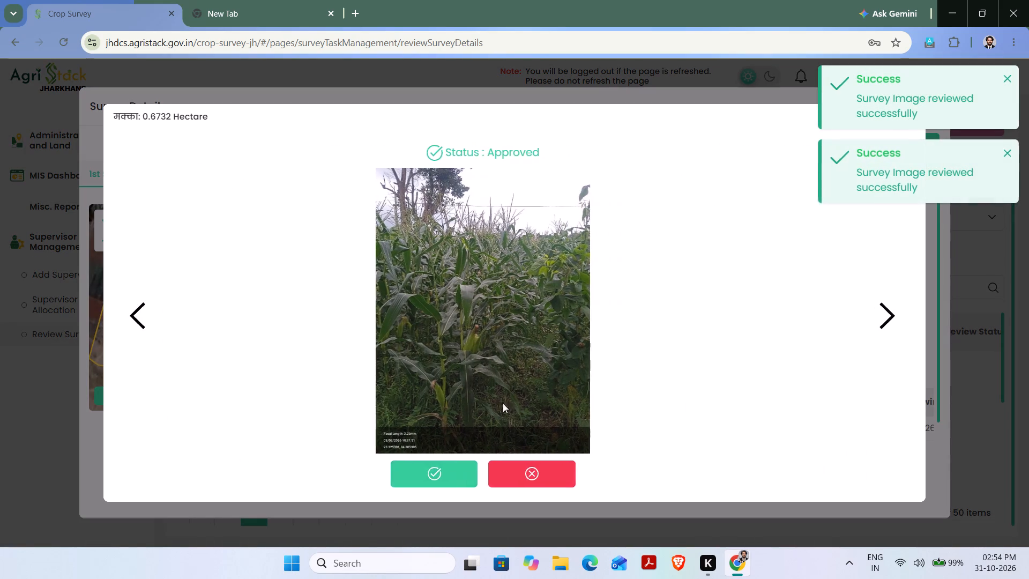
left_click(463, 469)
left_click_drag(566, 380, 542, 380)
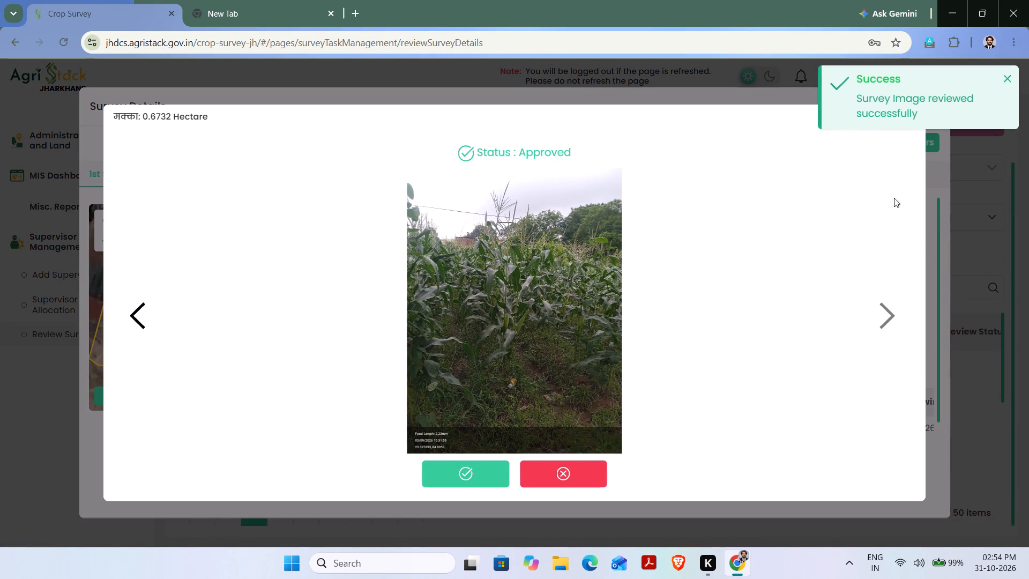
left_click(907, 118)
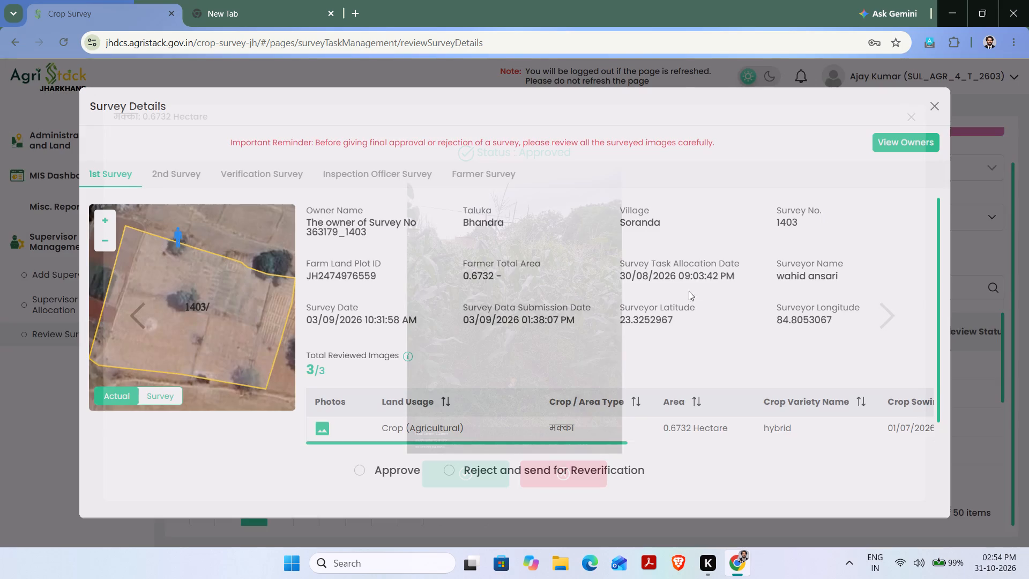
Mark survey 1403 as Approve, save the review and close its survey details.
scroll(507, 359, "down", 2)
left_click(396, 387)
left_click(476, 426)
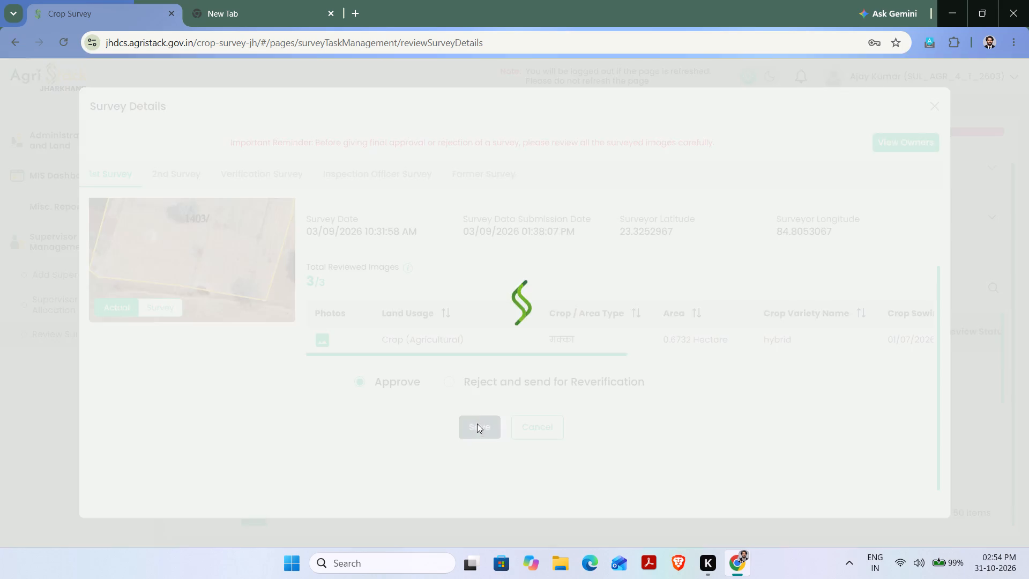
left_click(534, 328)
left_click(195, 394)
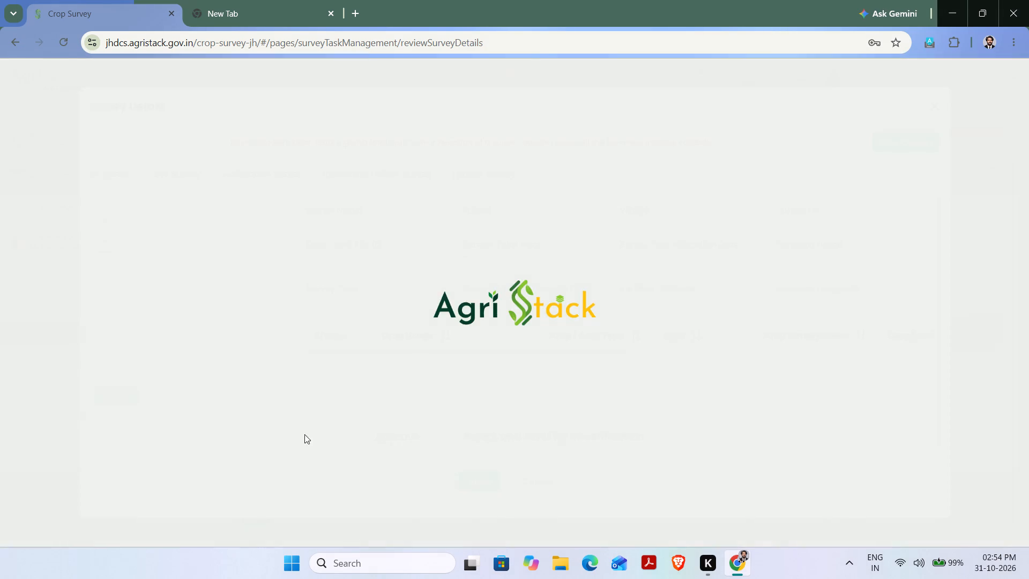
left_click(322, 429)
left_click(450, 480)
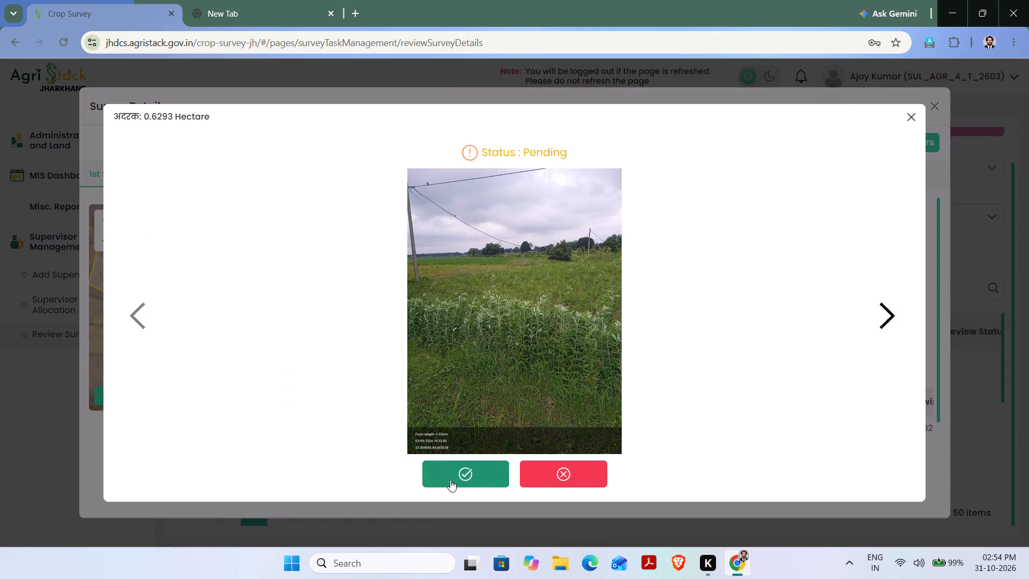
left_click_drag(530, 413, 473, 413)
left_click(466, 472)
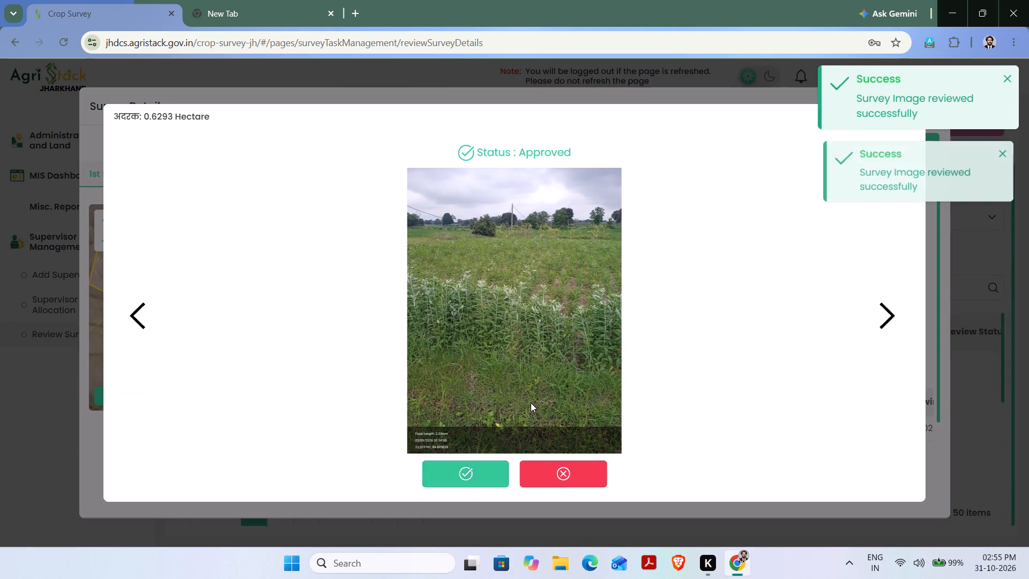
left_click_drag(525, 403, 469, 407)
left_click(484, 477)
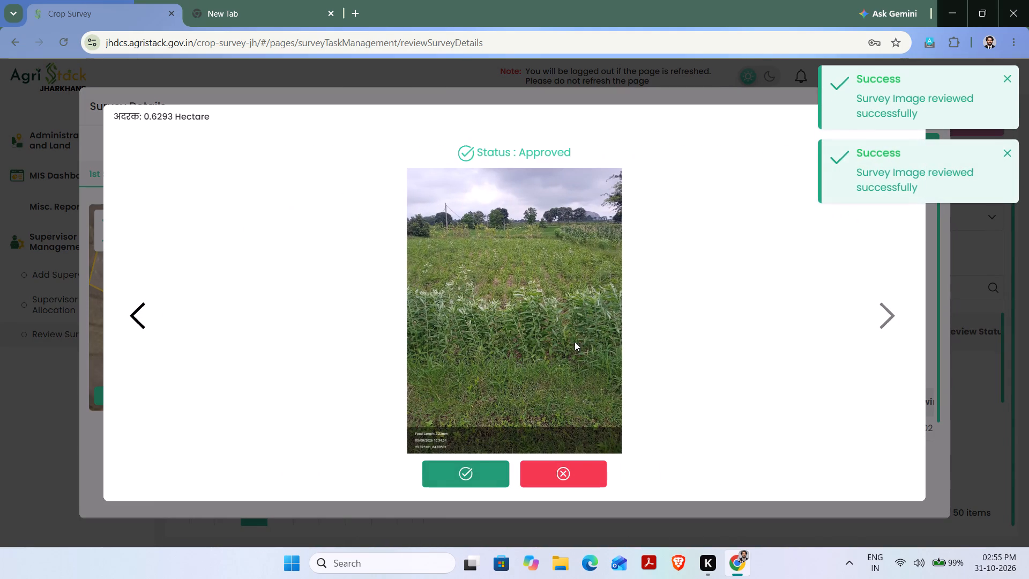
left_click_drag(591, 266, 543, 270)
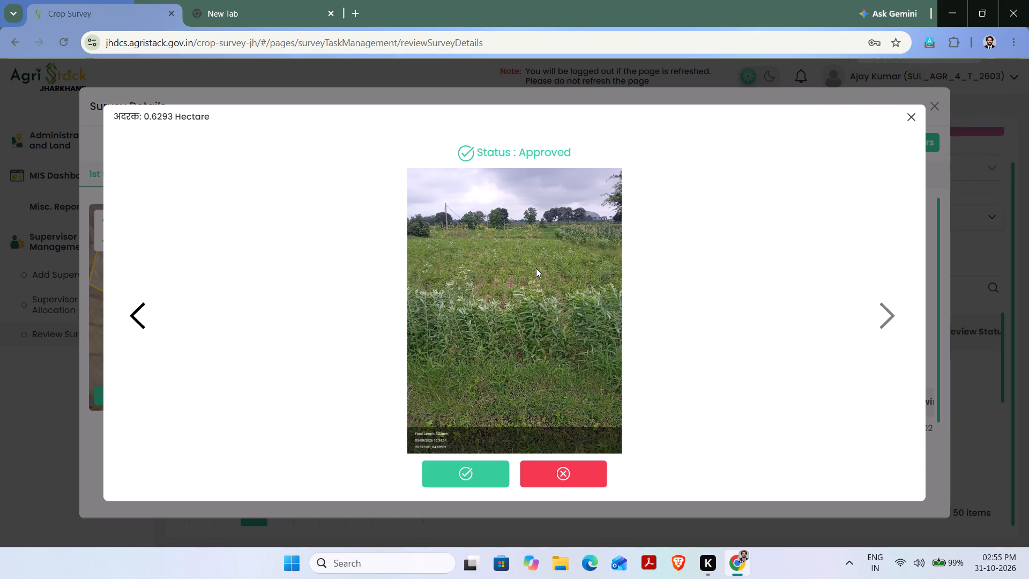
left_click(908, 118)
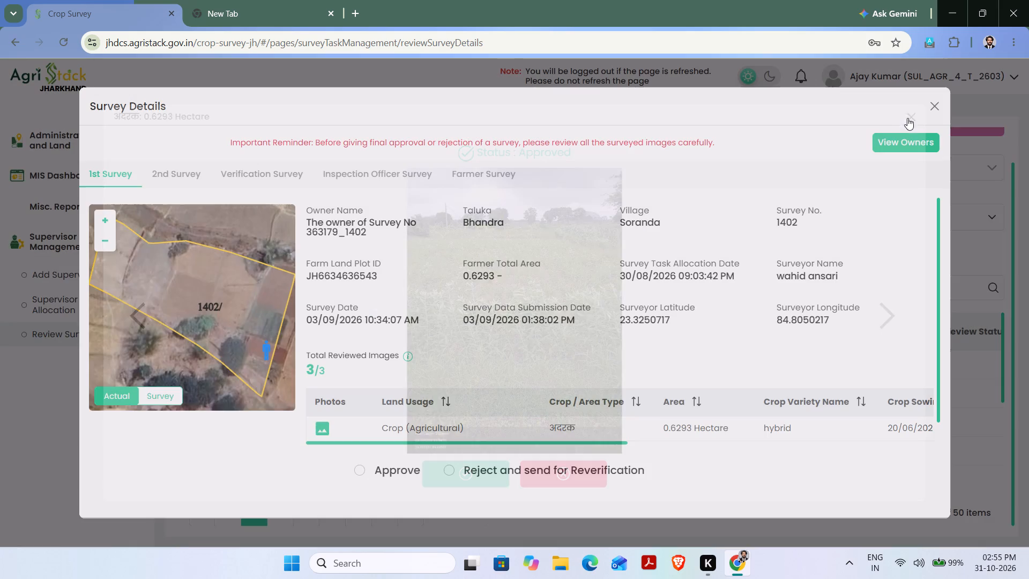
Mark survey 1402 as Approve, save the review and close its survey details.
scroll(471, 387, "down", 2)
left_click(394, 382)
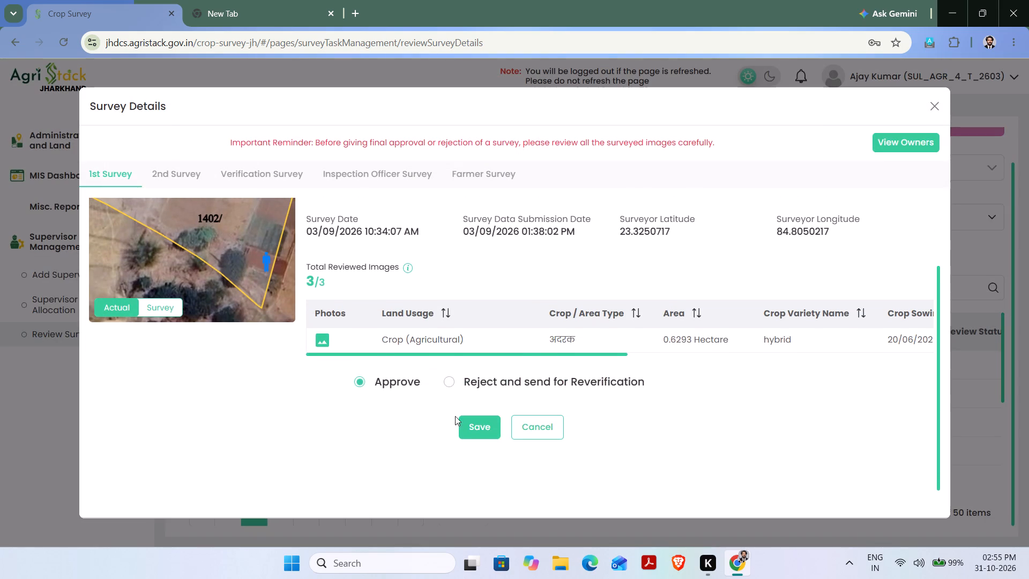
left_click(479, 425)
left_click(522, 328)
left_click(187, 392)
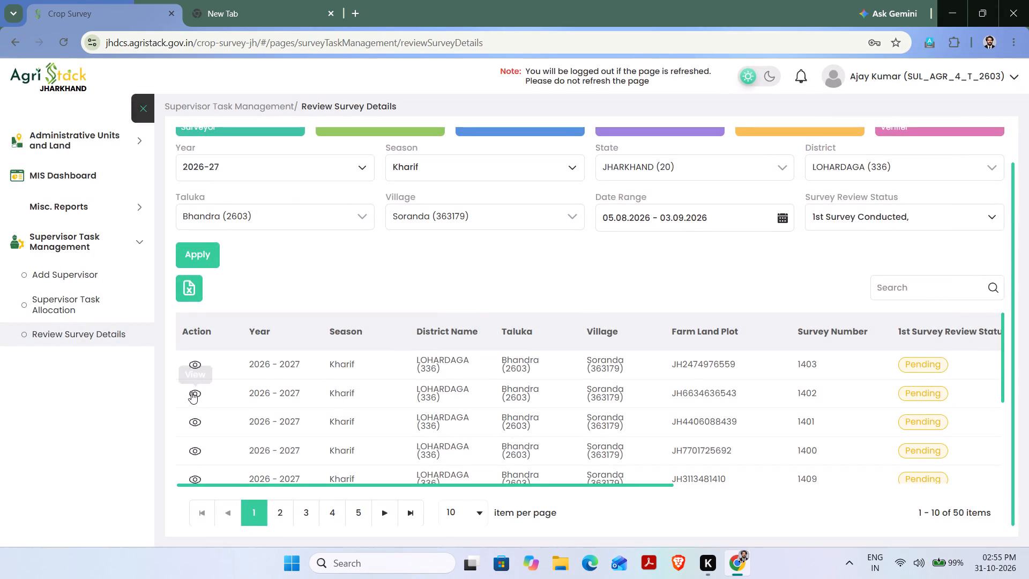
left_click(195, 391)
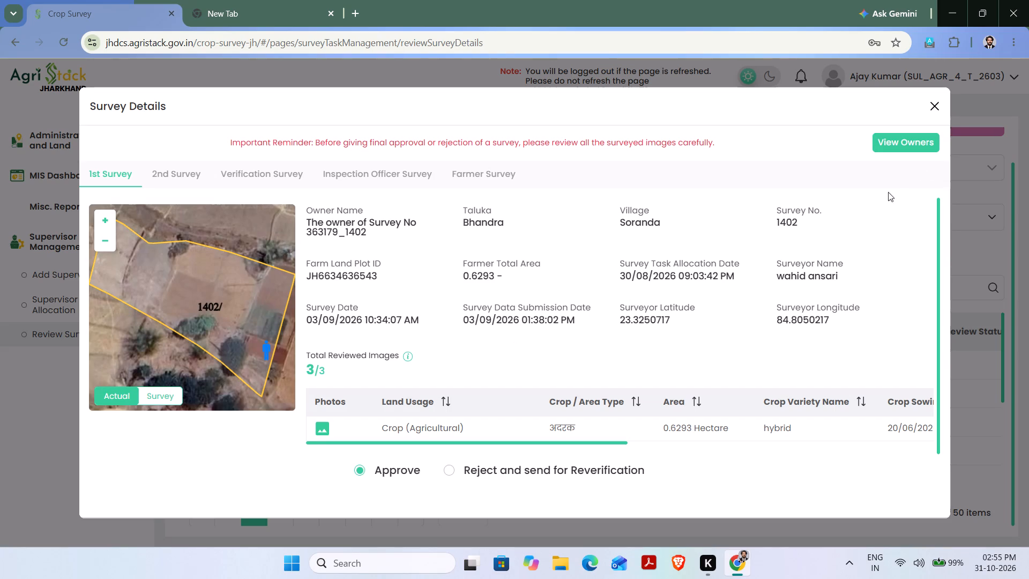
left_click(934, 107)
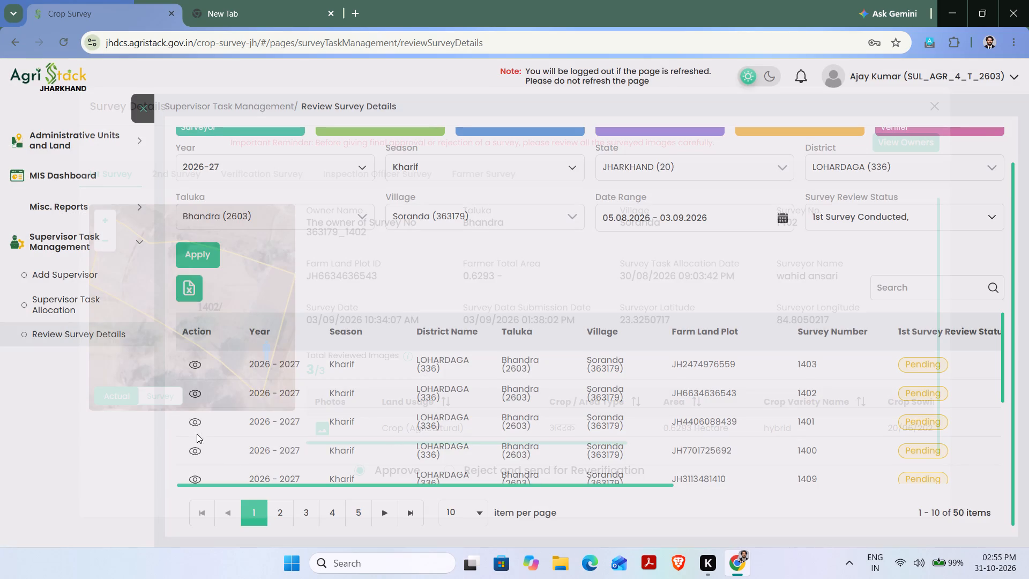
Open the details of survey number 1401, approve the three farm images of its चावल crop entry, and close the image viewer.
left_click(193, 421)
left_click(320, 428)
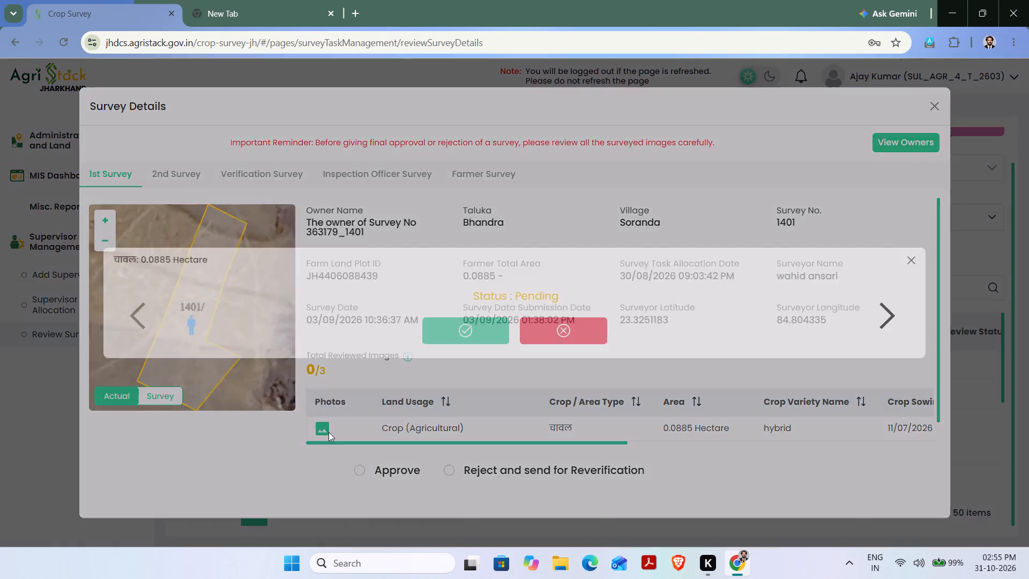
left_click(447, 464)
left_click_drag(521, 417, 443, 420)
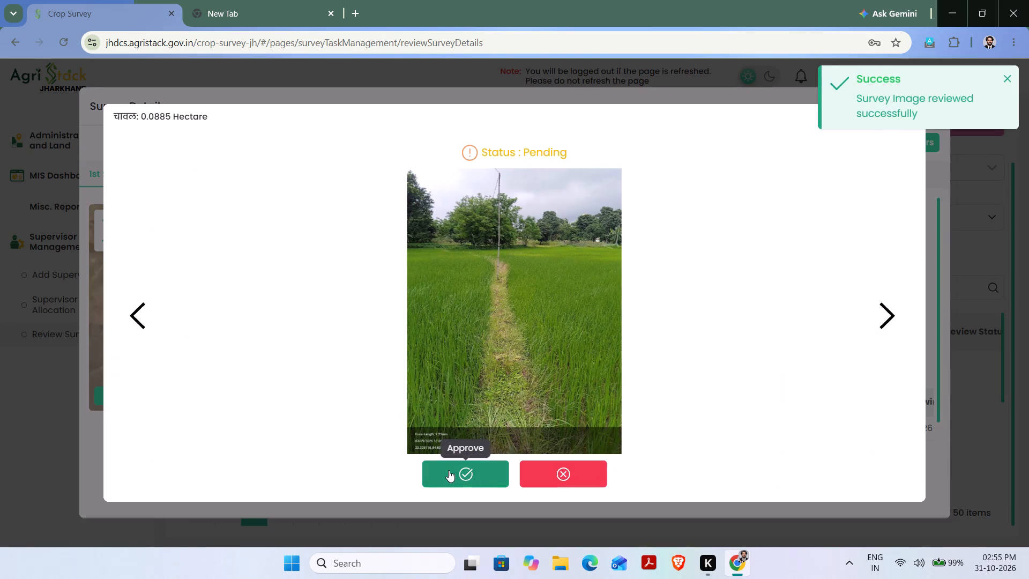
left_click(448, 467)
left_click_drag(531, 388, 468, 394)
left_click(456, 473)
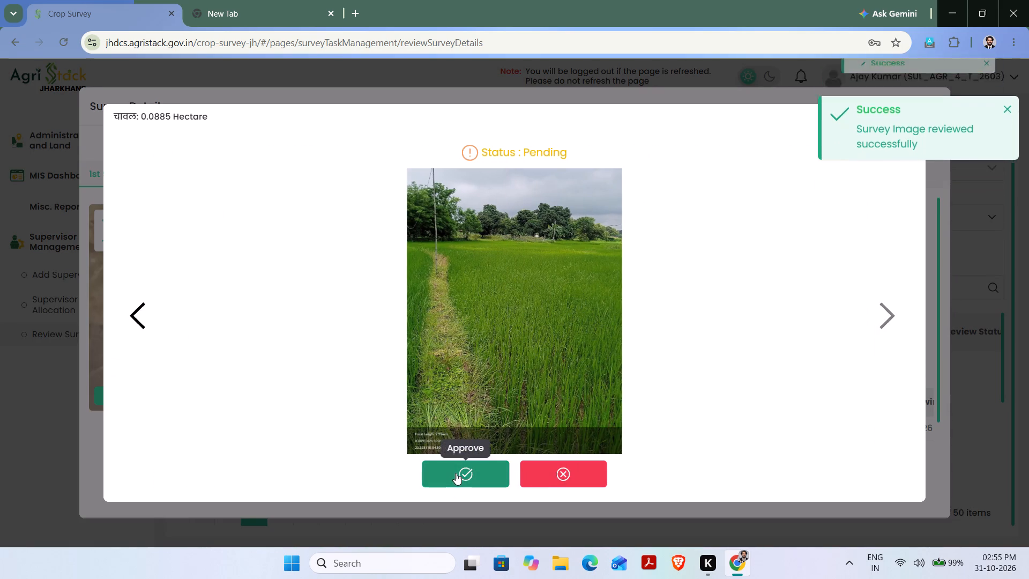
left_click_drag(542, 393, 499, 390)
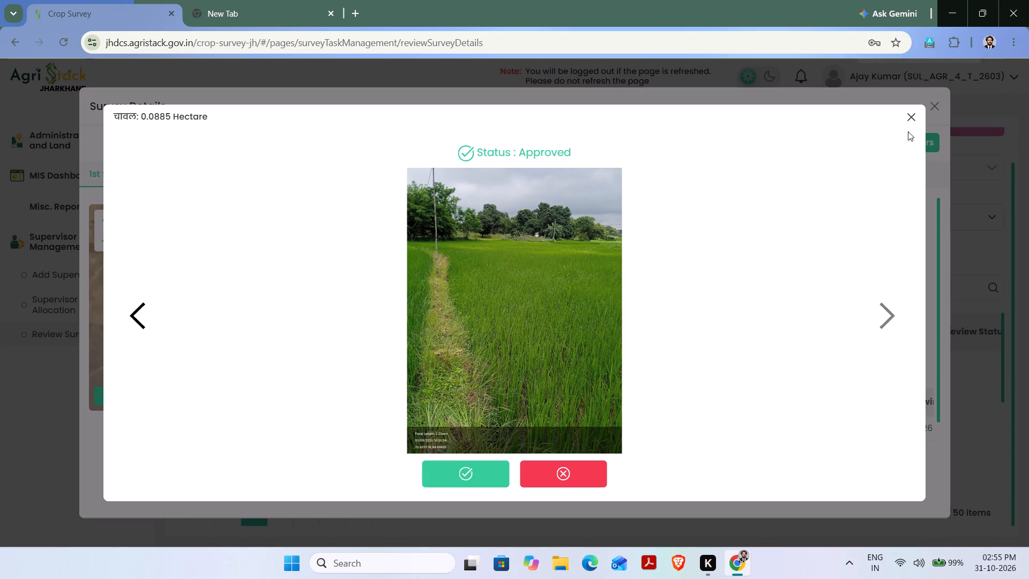
left_click(915, 114)
Mark survey 1401 as Approve, save the review and close its survey details.
scroll(556, 335, "down", 2)
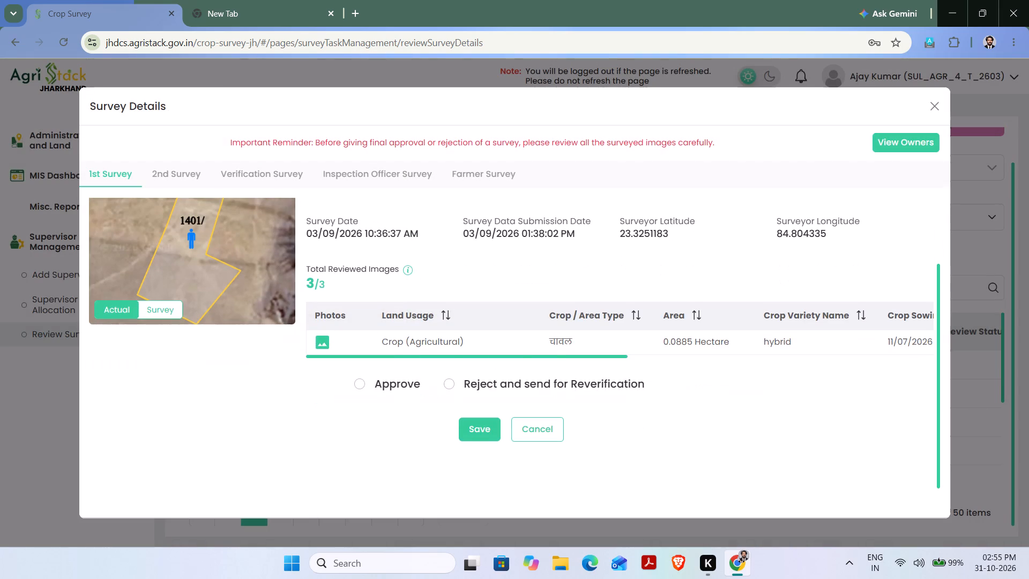
left_click(415, 376)
left_click(490, 423)
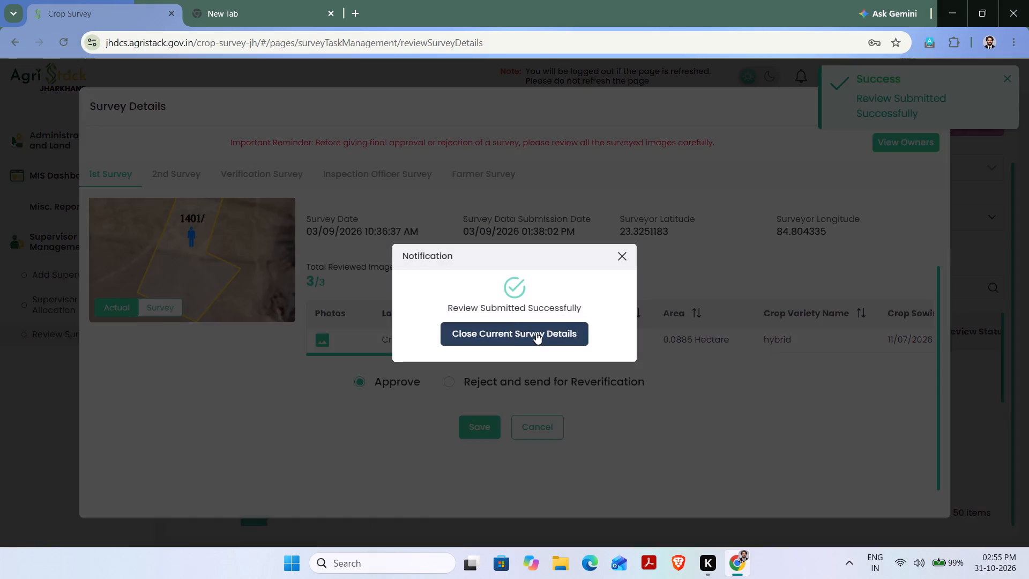
left_click(536, 332)
Open the details of survey number 1400, approve the three farm images of its चावल crop entry, and close the image viewer.
left_click(190, 448)
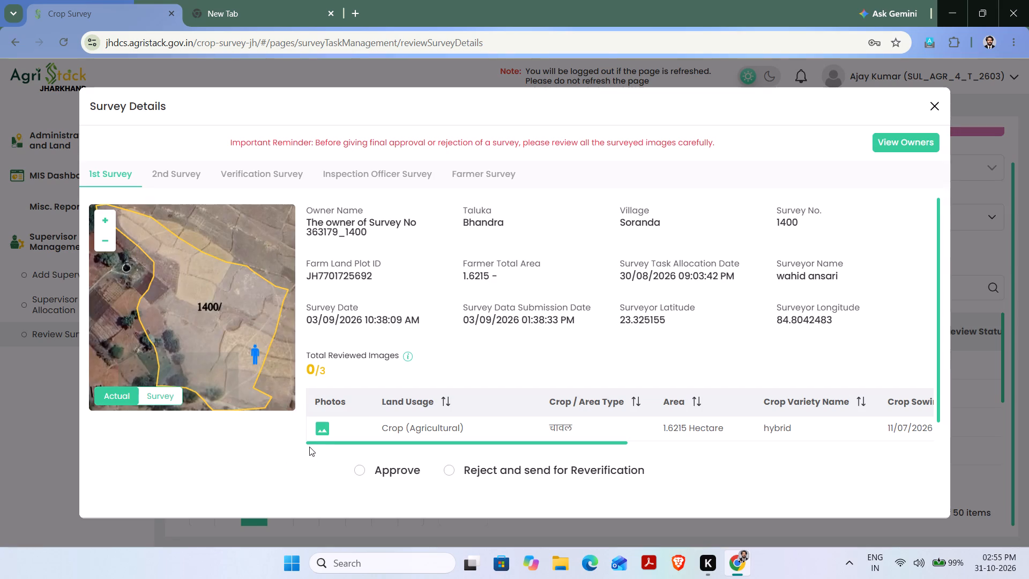
left_click(326, 428)
left_click(431, 472)
left_click_drag(546, 402, 484, 411)
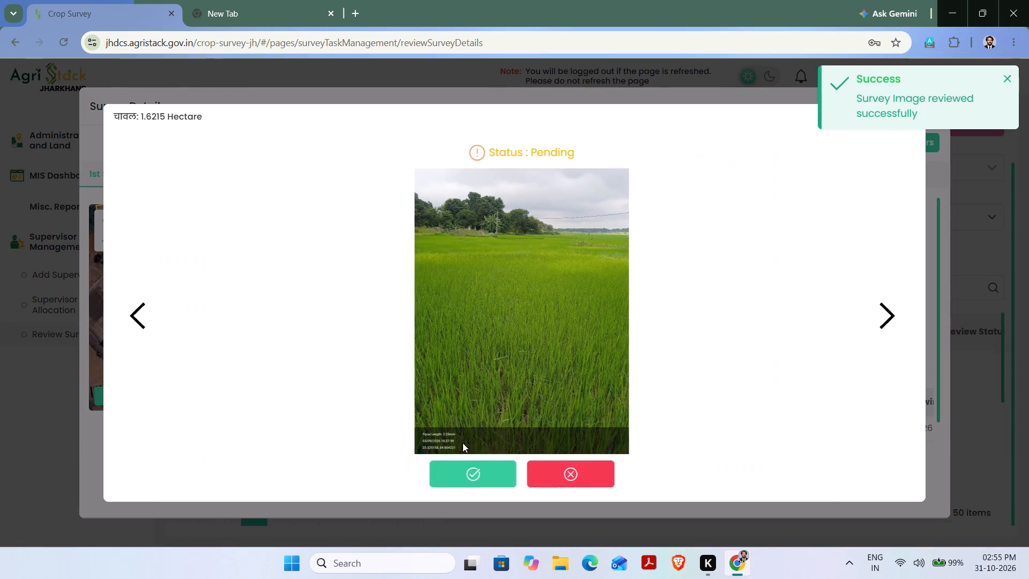
left_click(467, 469)
left_click_drag(541, 394, 496, 399)
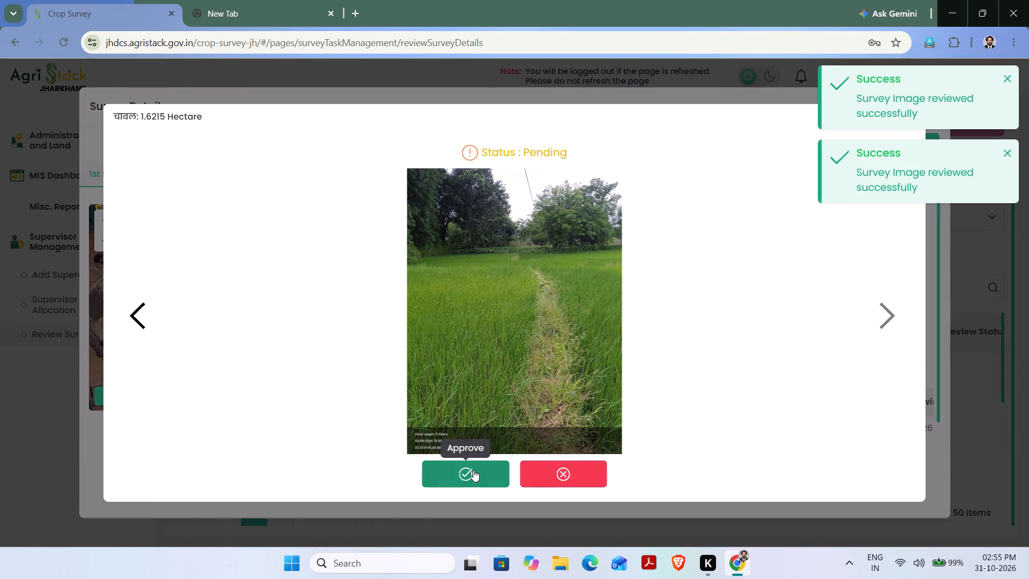
left_click(473, 469)
left_click_drag(555, 389, 526, 390)
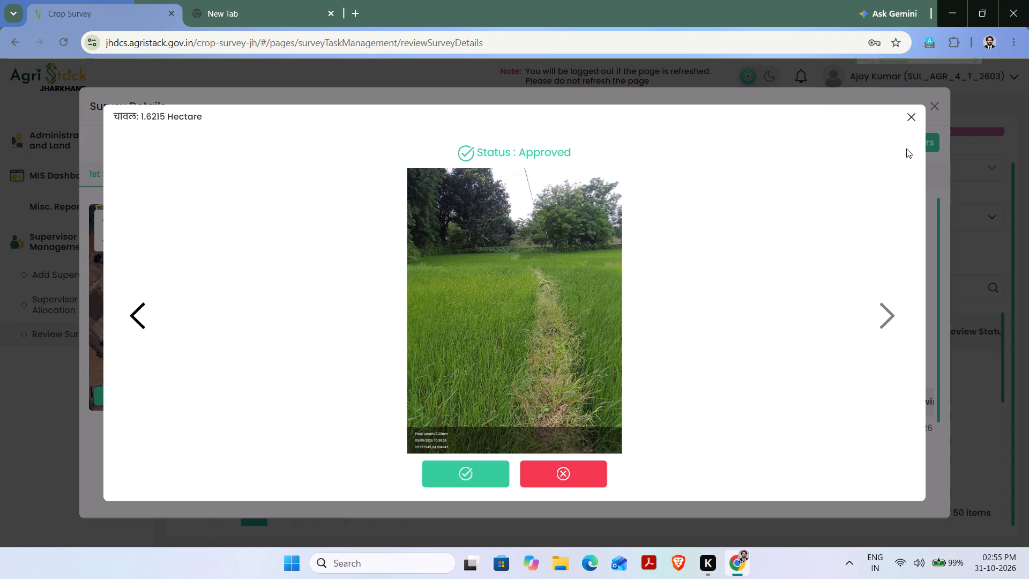
left_click(912, 114)
Mark survey 1400 as Approve, save the review and close its survey details.
scroll(504, 354, "down", 2)
left_click(400, 390)
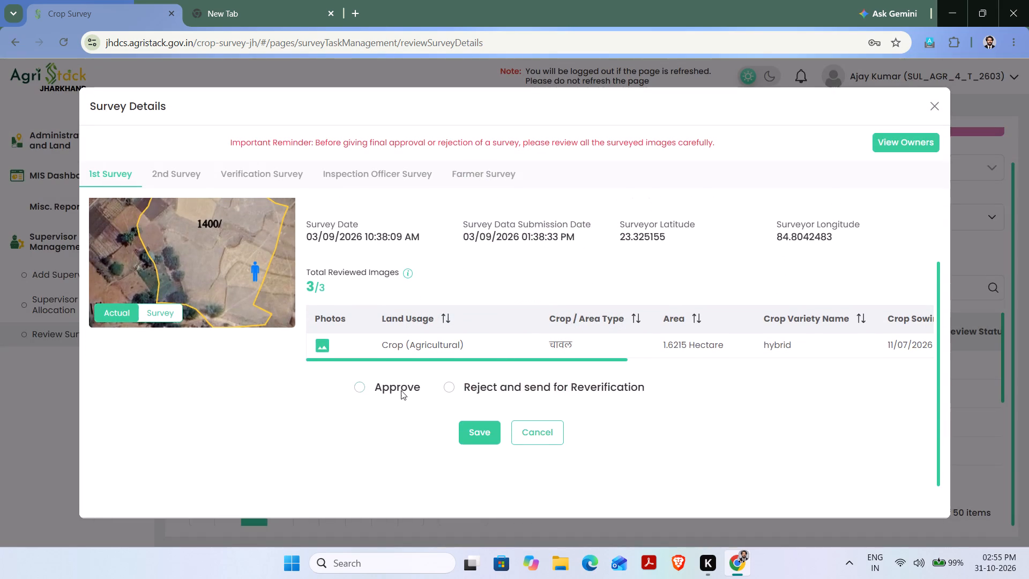
left_click(487, 428)
left_click(532, 318)
left_click(531, 326)
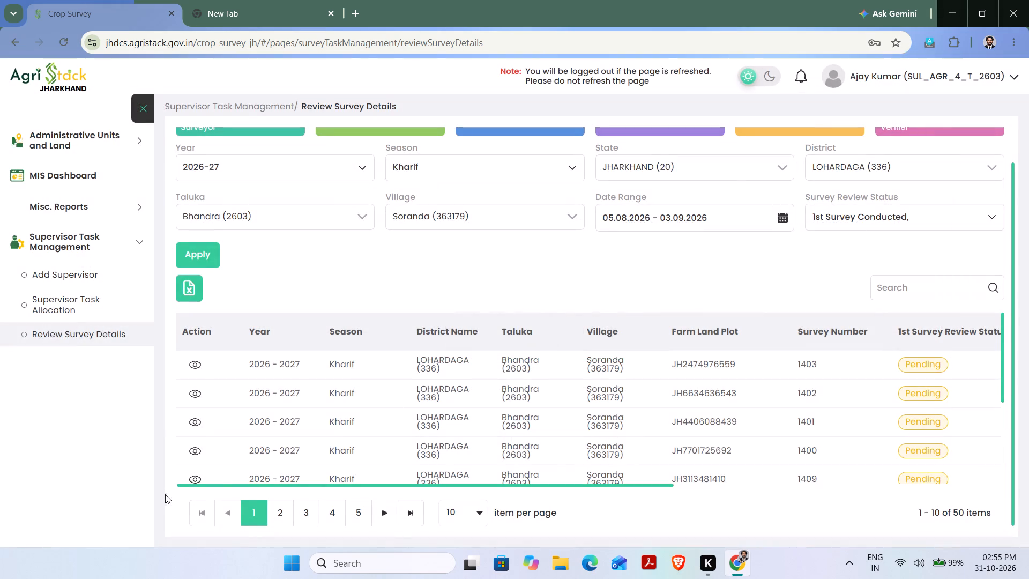
Open the details of survey number 1409, approve the three farm images of its चावल crop entry, and close the image viewer.
left_click(192, 479)
left_click(317, 429)
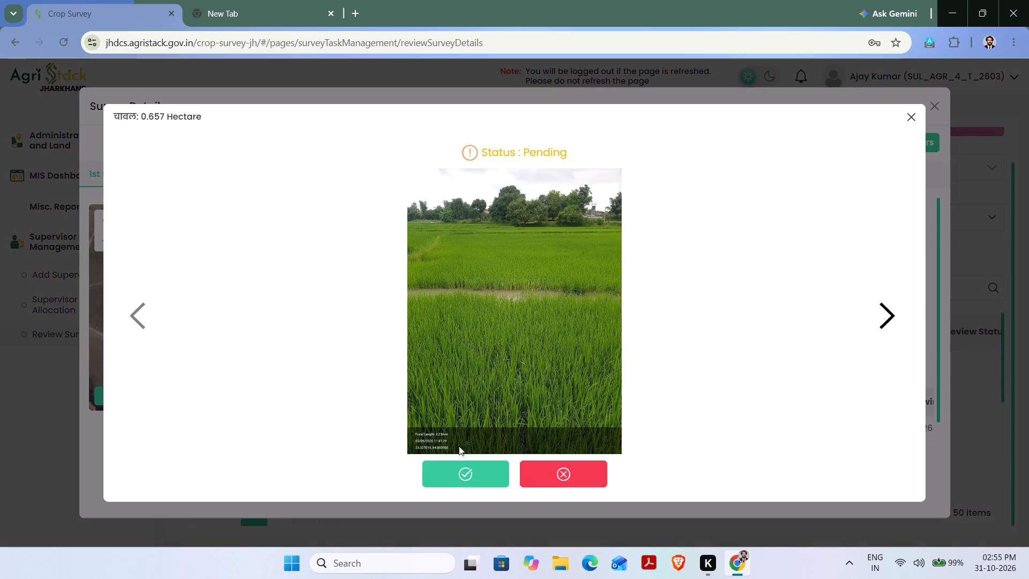
left_click(466, 471)
left_click_drag(572, 393, 518, 396)
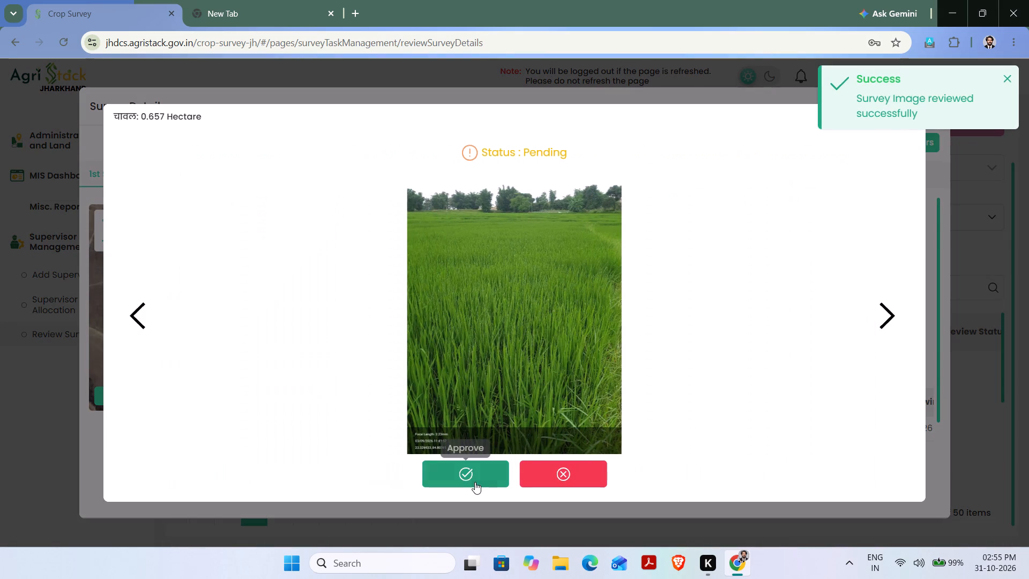
left_click(474, 474)
left_click_drag(576, 377, 506, 391)
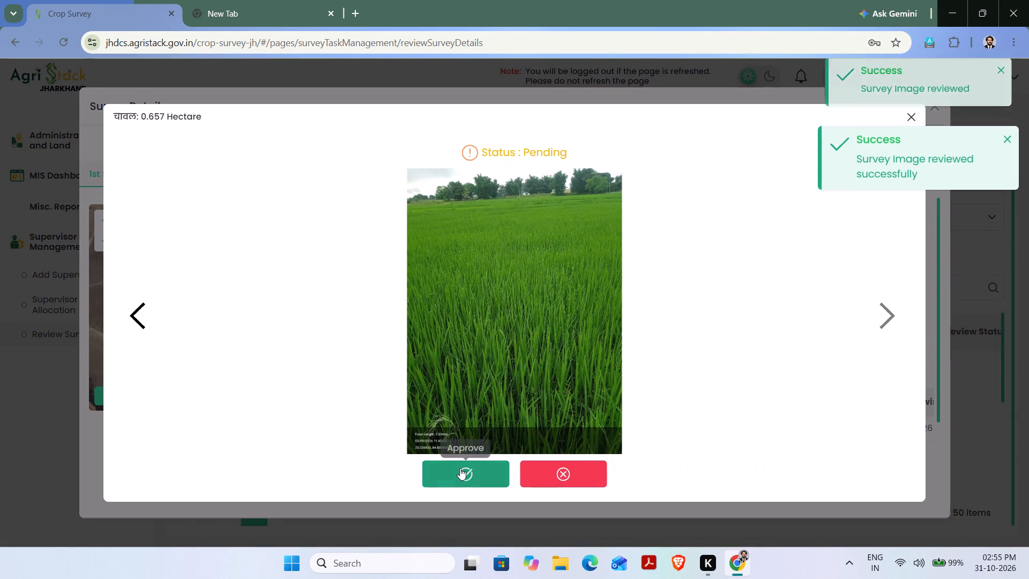
left_click(459, 469)
left_click_drag(528, 400, 504, 401)
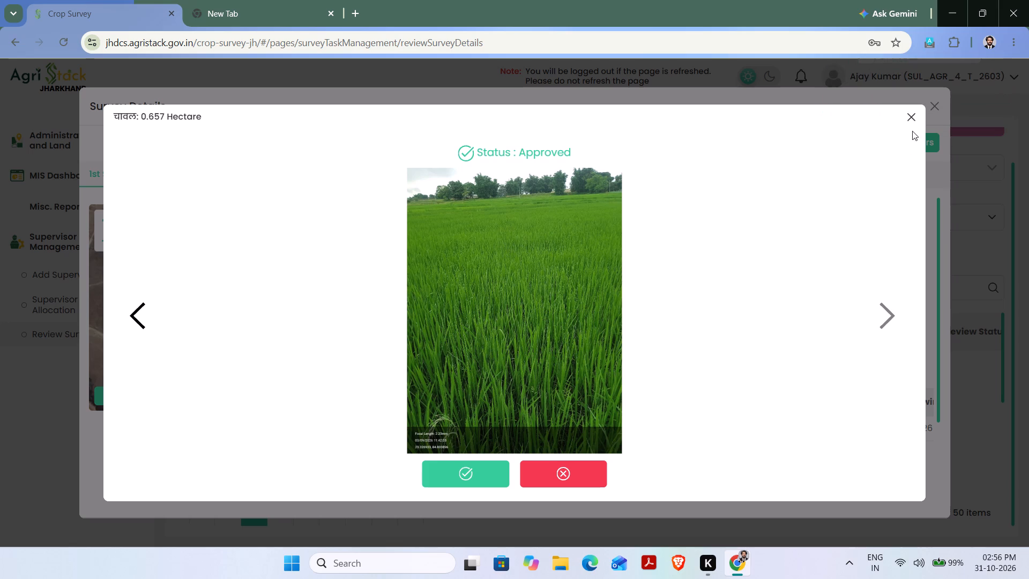
left_click(910, 114)
Mark survey 1409 as Approve, save the review and close its survey details.
scroll(583, 317, "down", 2)
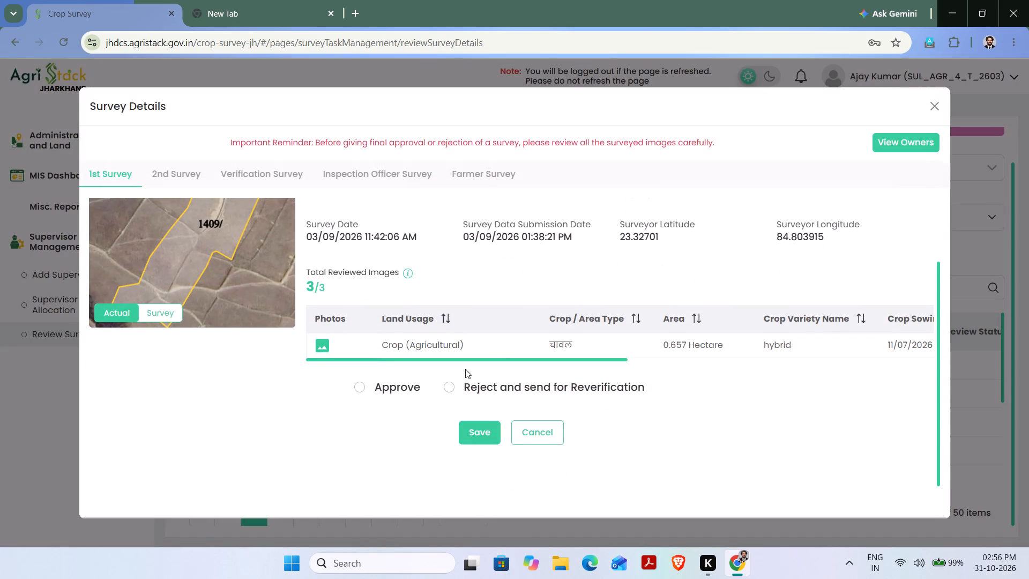
left_click(407, 380)
left_click(489, 425)
left_click(519, 335)
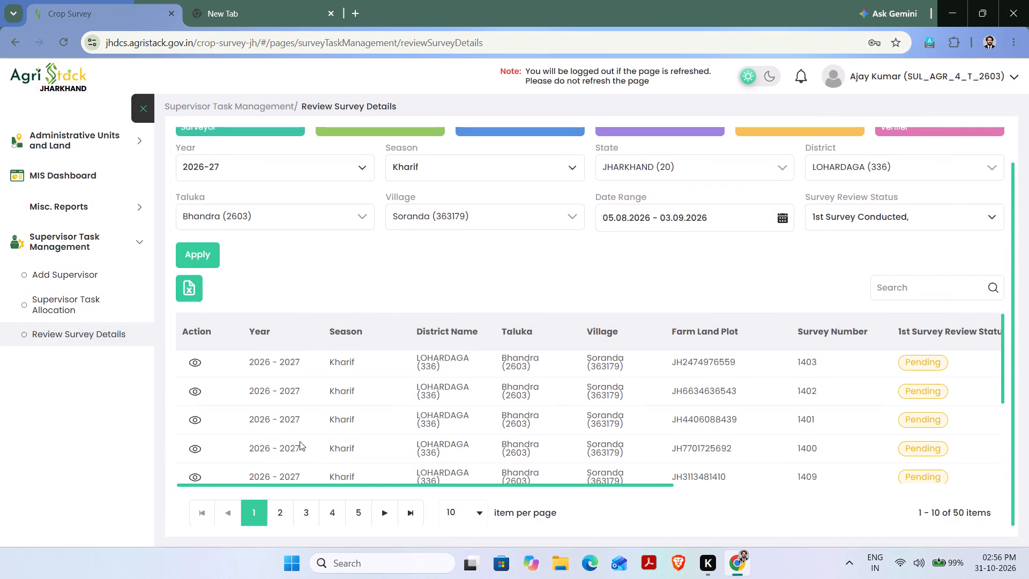
scroll(292, 440, "down", 5)
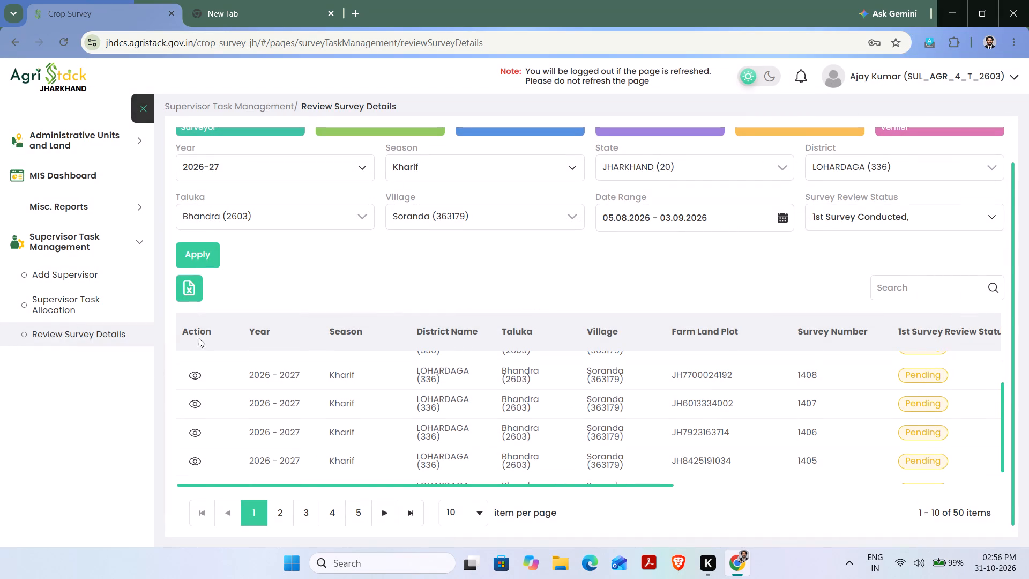
Open the details of survey number 1408, approve the three farm images of its चावल crop entry, and close the image viewer.
left_click(196, 353)
left_click(324, 425)
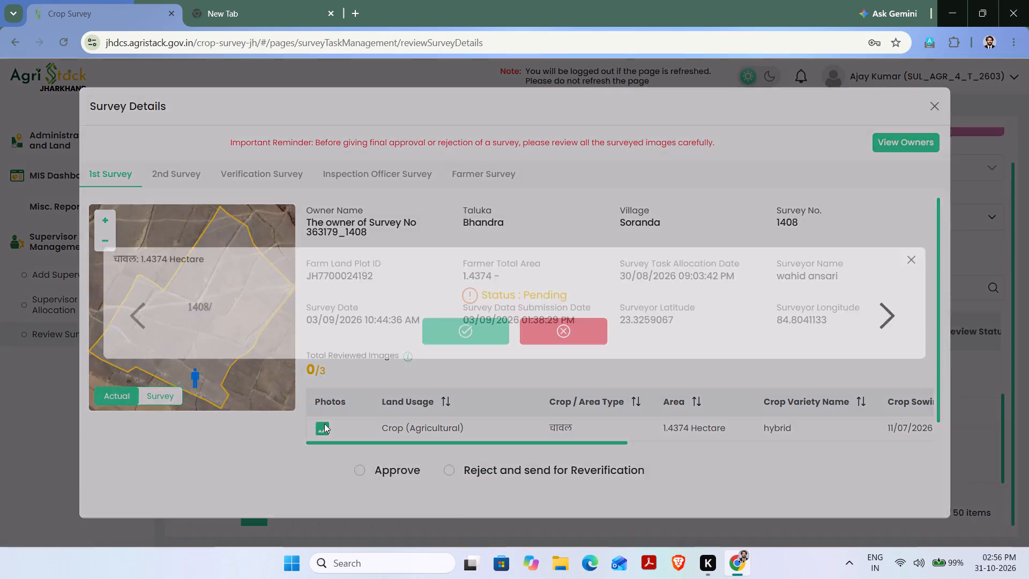
left_click(428, 473)
left_click_drag(516, 404, 445, 415)
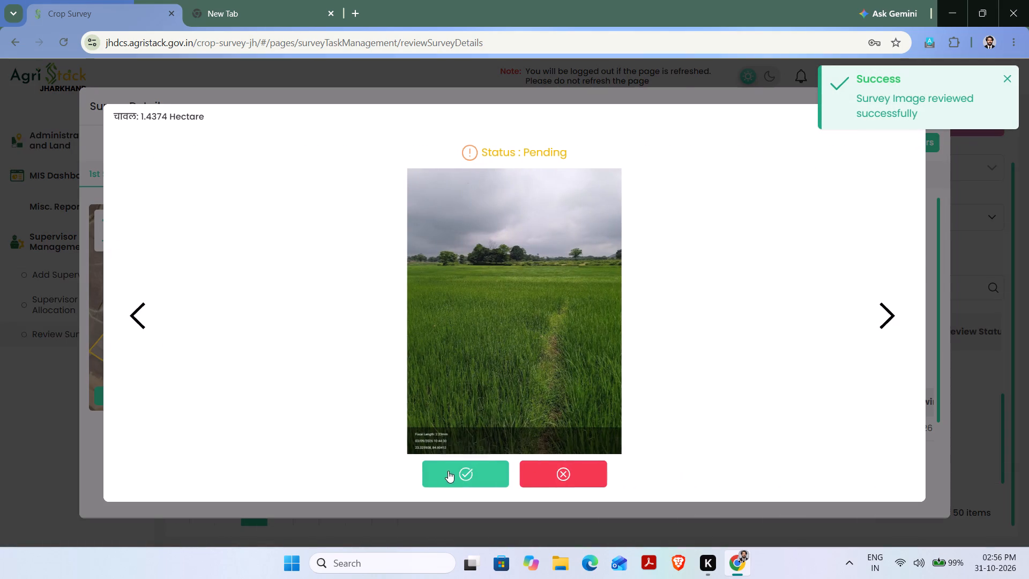
left_click(449, 473)
left_click_drag(507, 409, 461, 416)
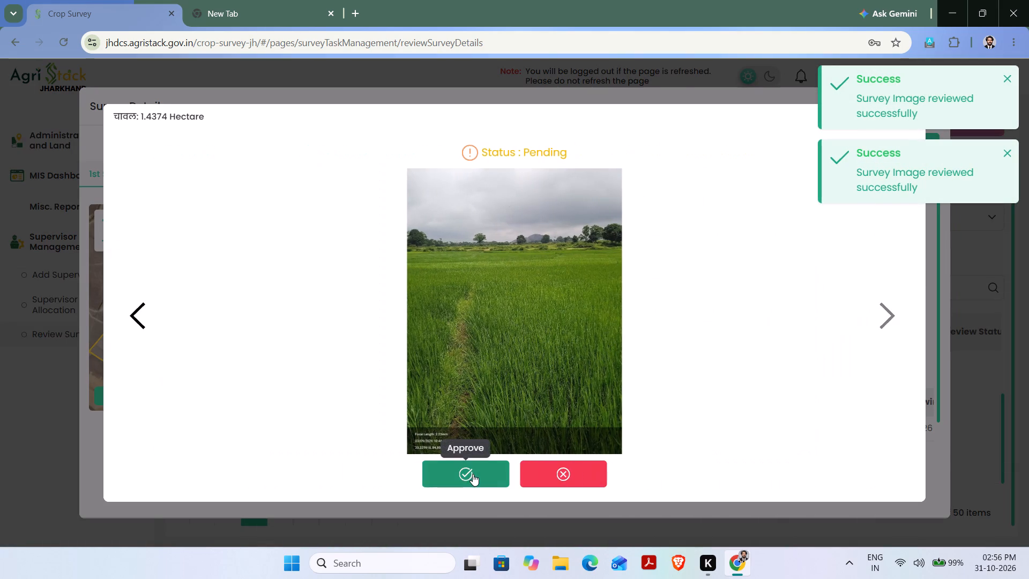
left_click(472, 472)
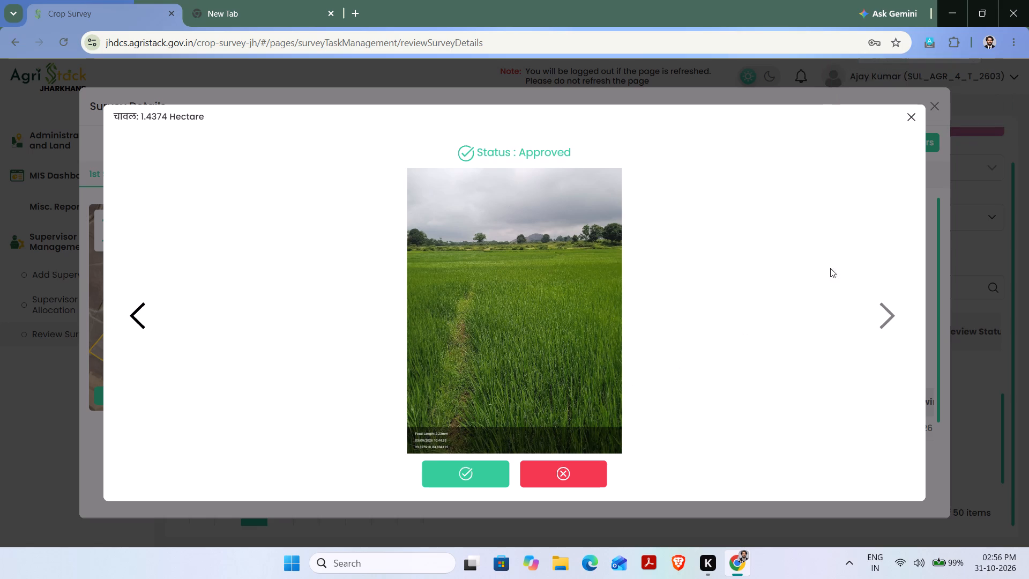
left_click(910, 116)
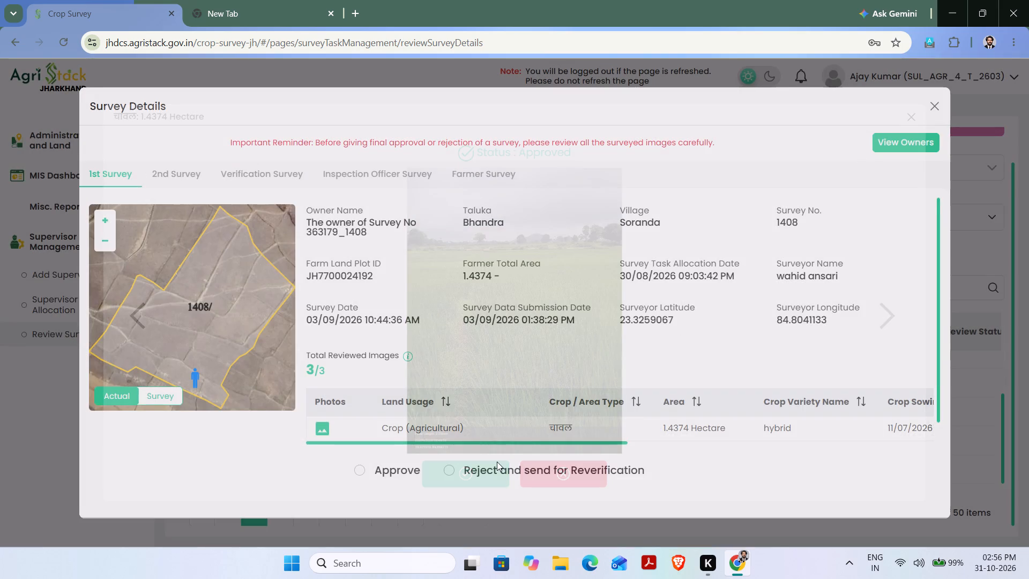
Mark survey 1408 as Approve, save the review and close its survey details.
scroll(497, 462, "down", 2)
left_click(405, 382)
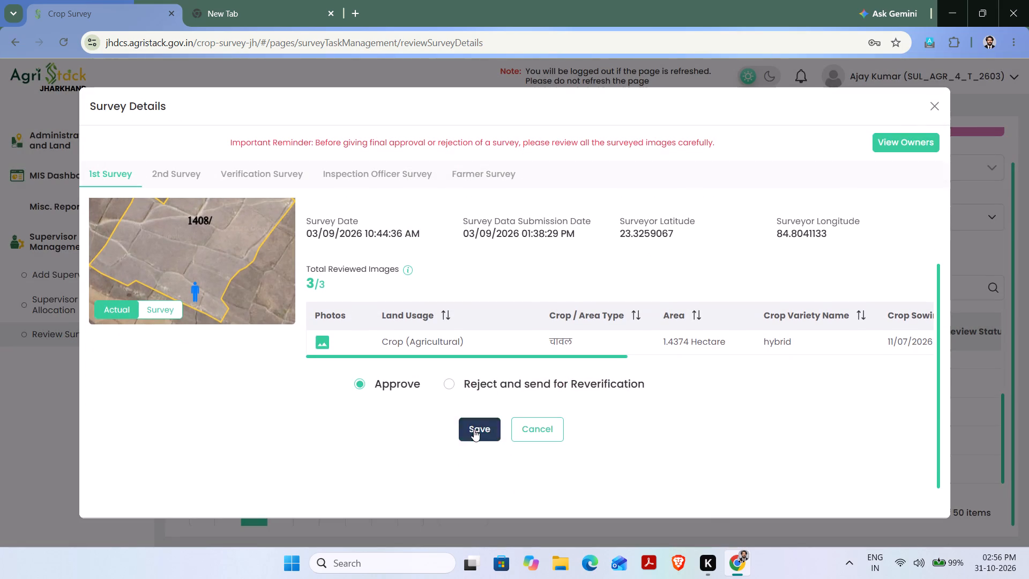
left_click(474, 429)
left_click(536, 328)
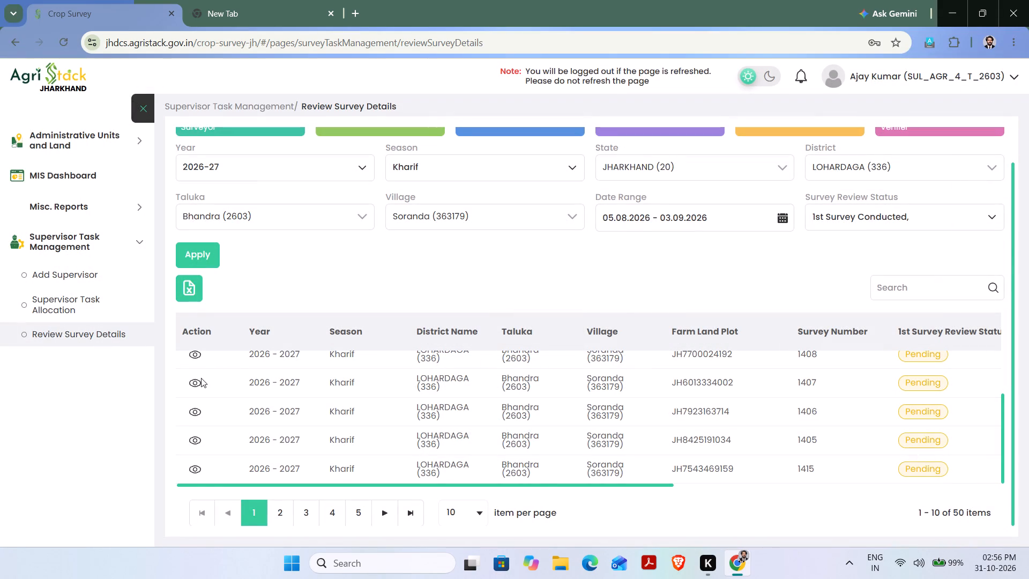
Open the details of survey number 1407, approve the three farm images of its चावल crop entry, and close the image viewer.
left_click(201, 378)
left_click(192, 383)
left_click(323, 430)
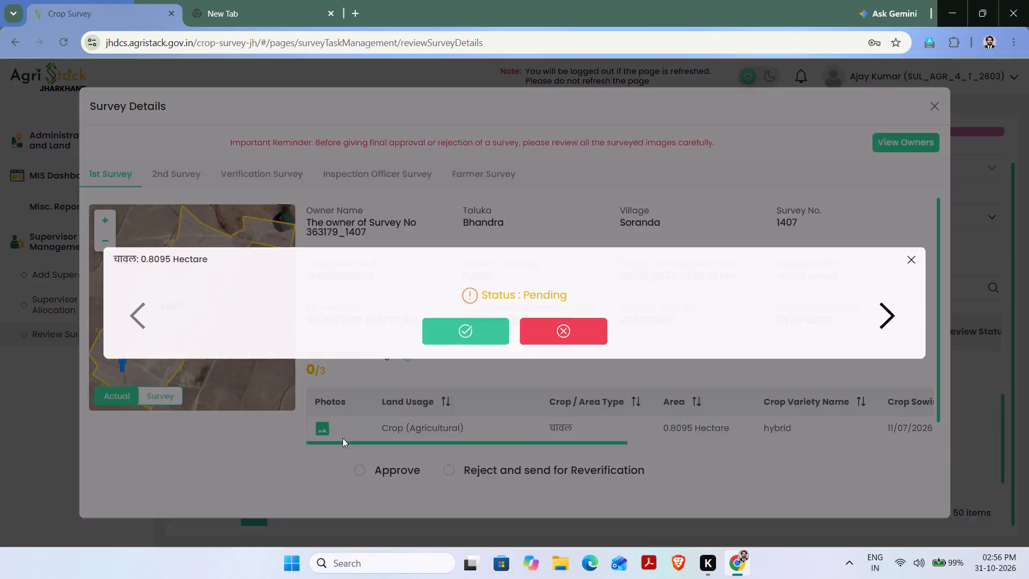
left_click(444, 478)
left_click_drag(560, 393, 524, 397)
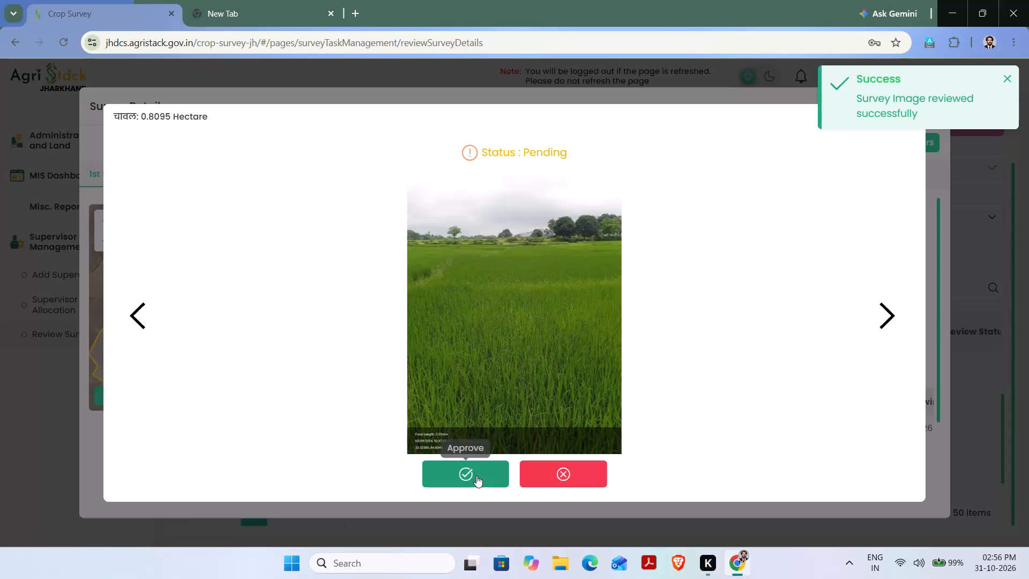
left_click(476, 474)
left_click_drag(555, 397, 490, 409)
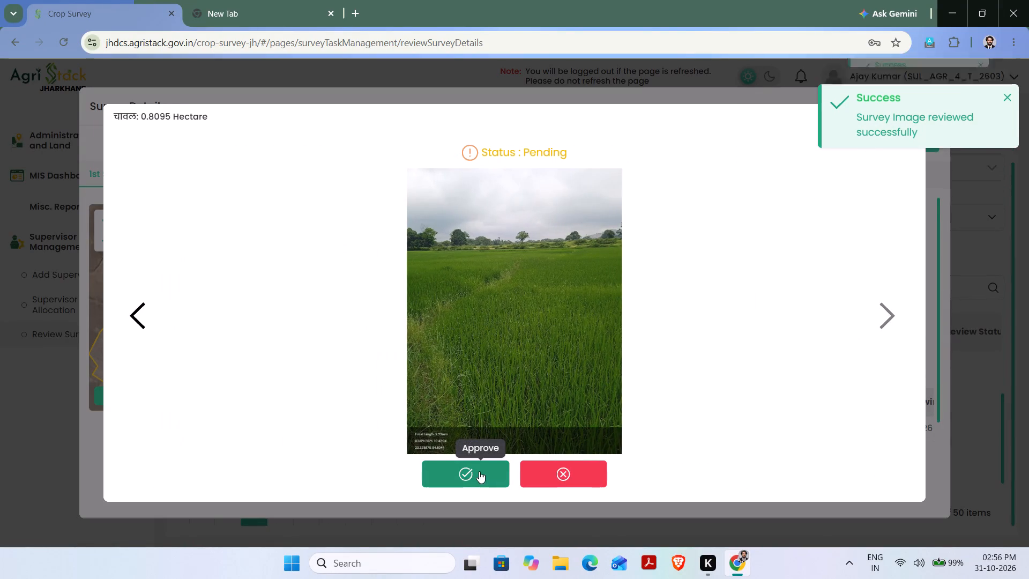
left_click(479, 471)
left_click_drag(553, 379, 505, 380)
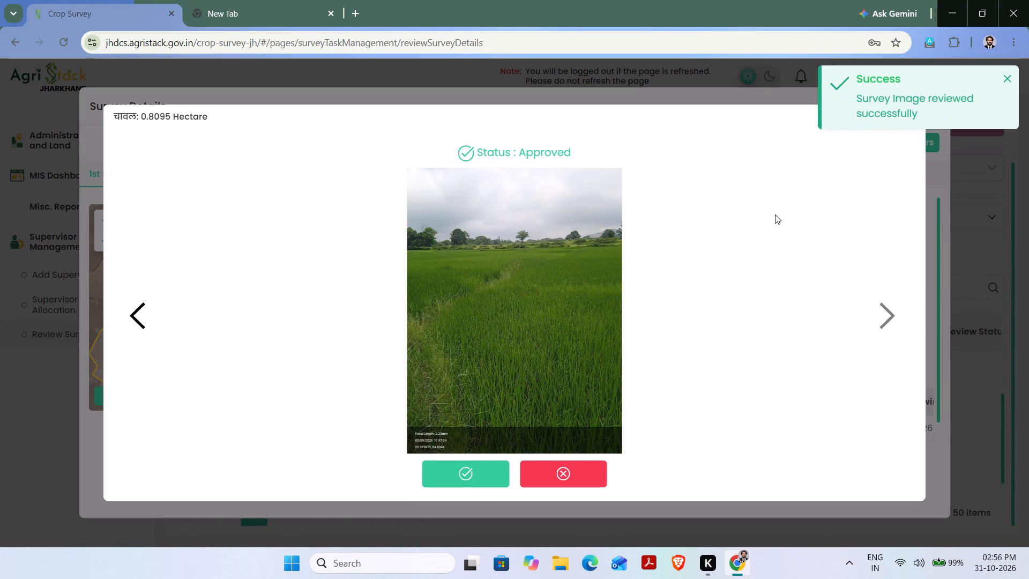
left_click(913, 116)
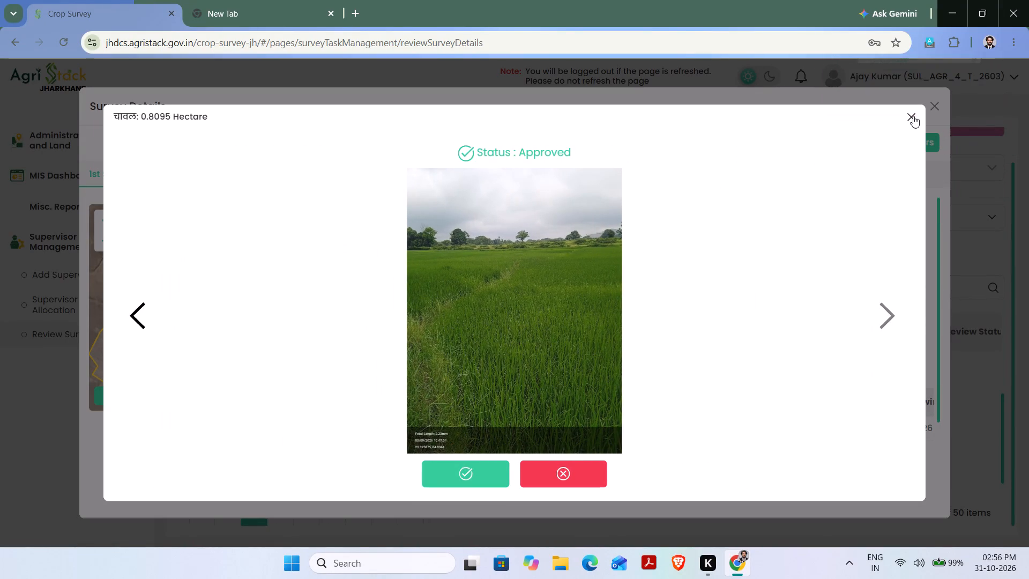
Mark survey 1407 as Approve, save the review and close its survey details.
scroll(595, 304, "down", 2)
left_click(411, 381)
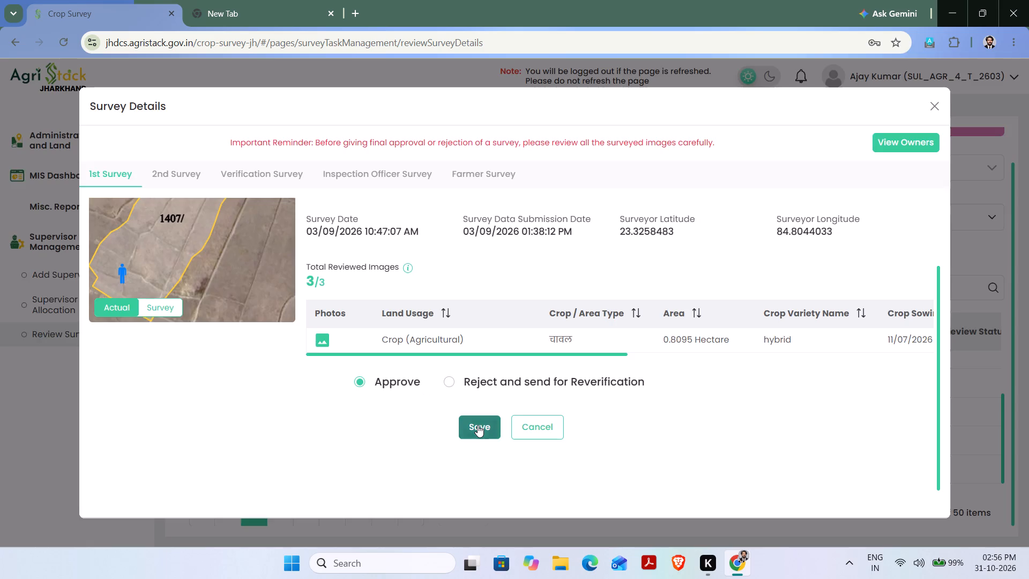
left_click(478, 425)
left_click(524, 327)
Open the details of survey number 1406, approve the three farm images of its चावल crop entry, and close the image viewer.
left_click(185, 411)
left_click(192, 411)
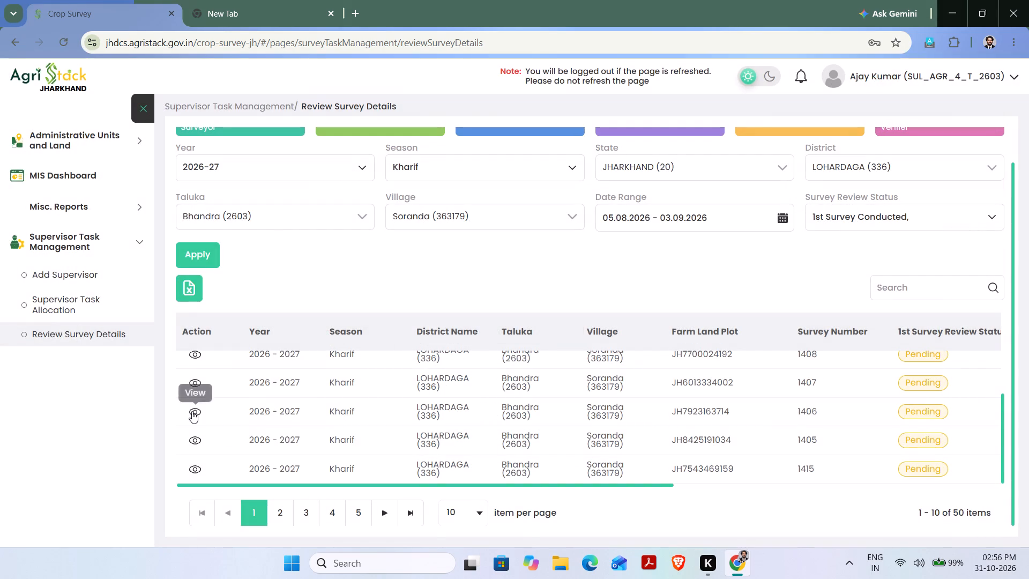
left_click(322, 429)
left_click(478, 480)
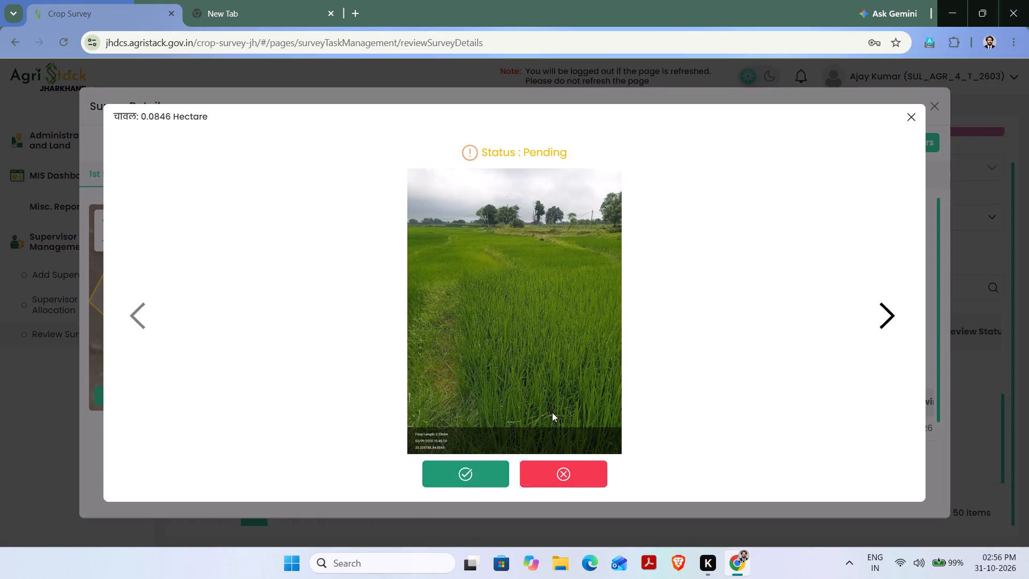
left_click_drag(568, 389, 497, 403)
left_click(464, 472)
left_click_drag(554, 409, 506, 413)
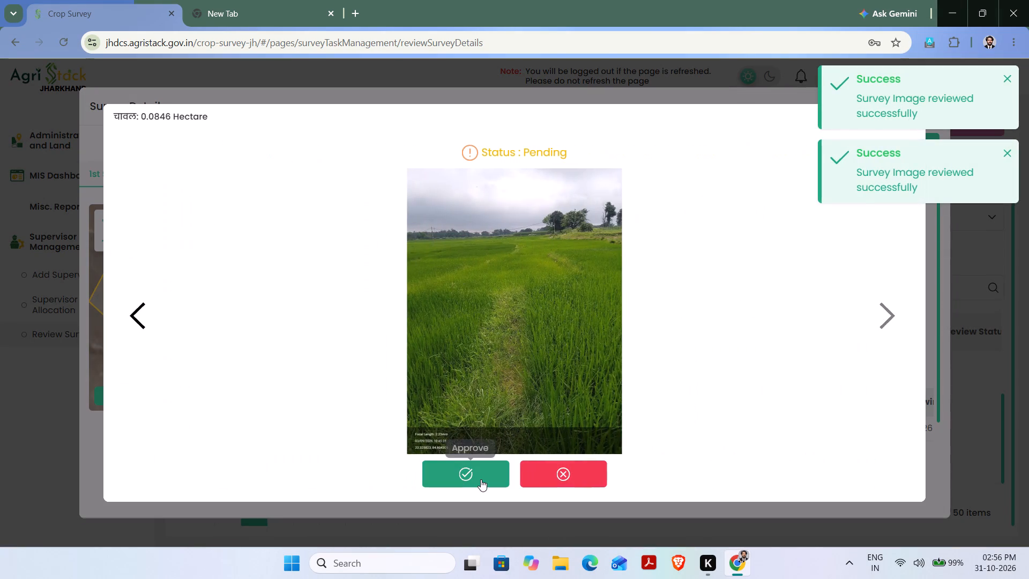
left_click(479, 475)
left_click_drag(653, 244, 585, 259)
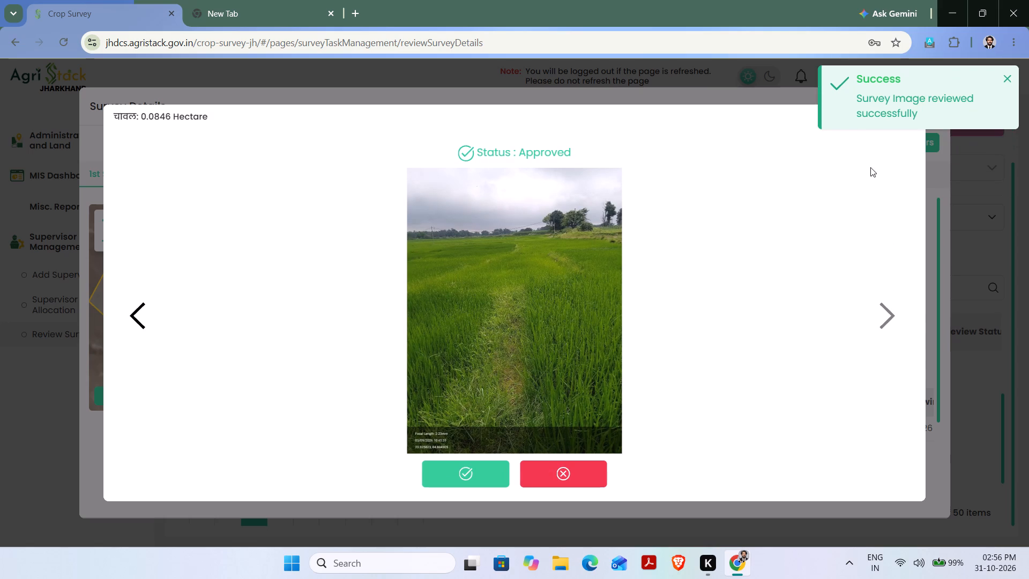
left_click(911, 115)
Mark survey 1406 as Approve, save the review and close its survey details.
scroll(483, 383, "down", 1)
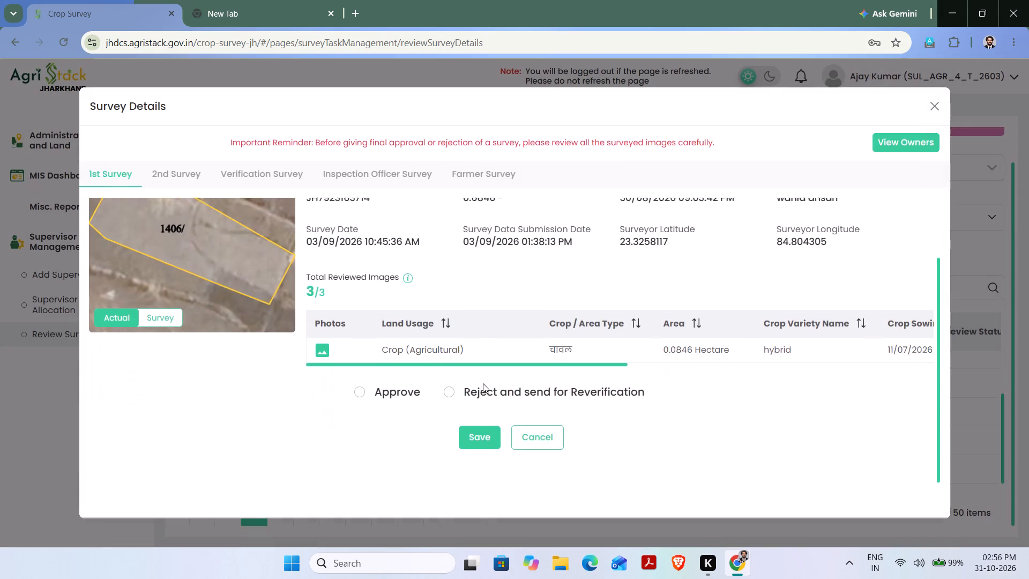
left_click(402, 384)
left_click(467, 421)
left_click(536, 329)
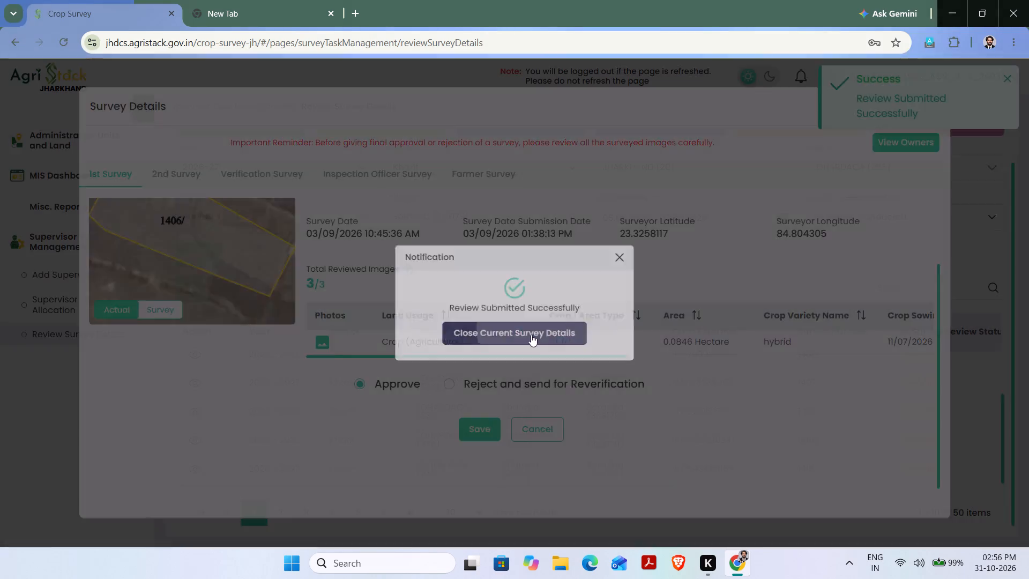
Open the details of survey number 1405, approve the three farm images of its चावल crop entry, and close the image viewer.
left_click(195, 438)
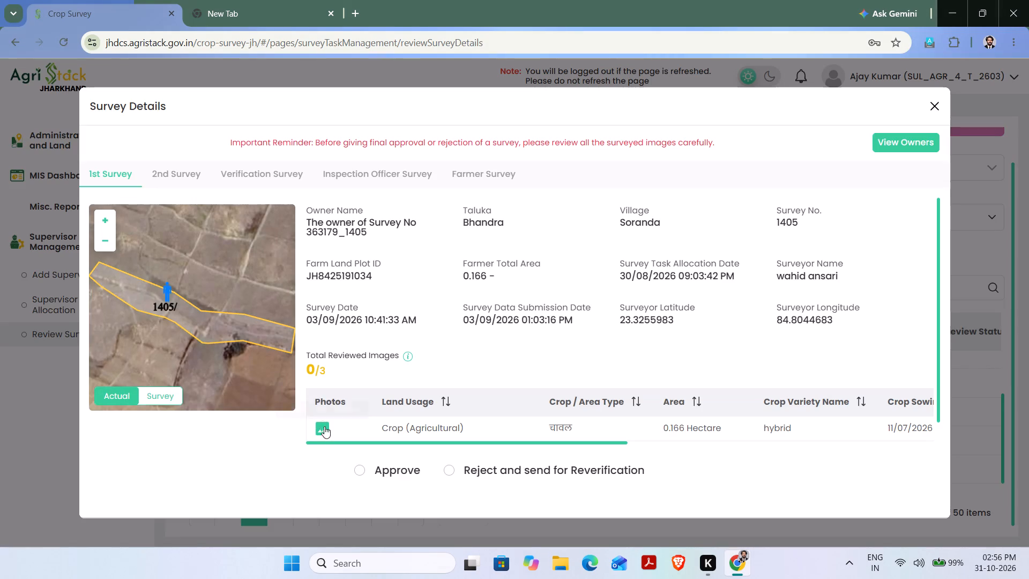
left_click(321, 435)
left_click(314, 427)
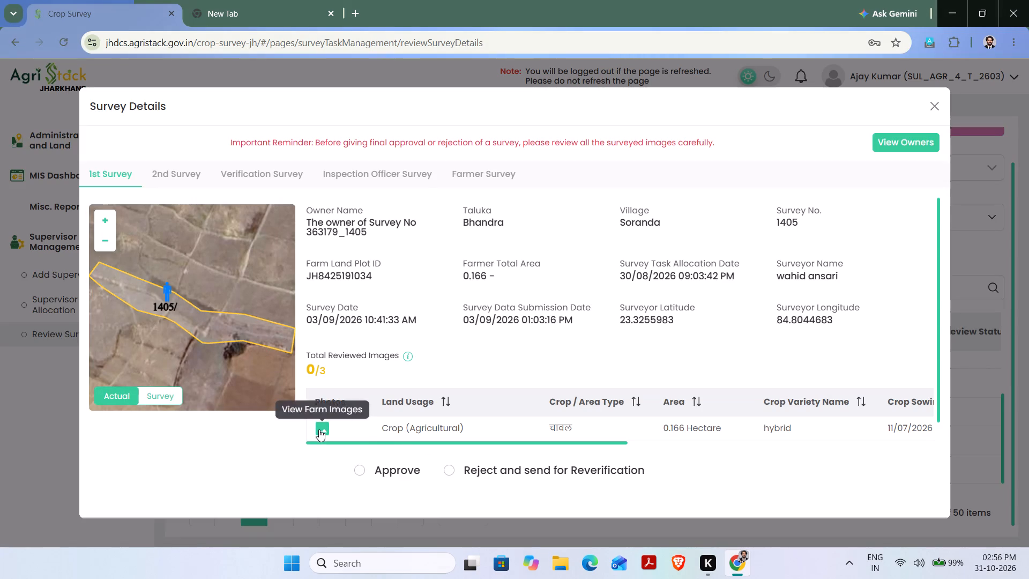
left_click(319, 429)
left_click(447, 463)
left_click_drag(522, 405, 436, 413)
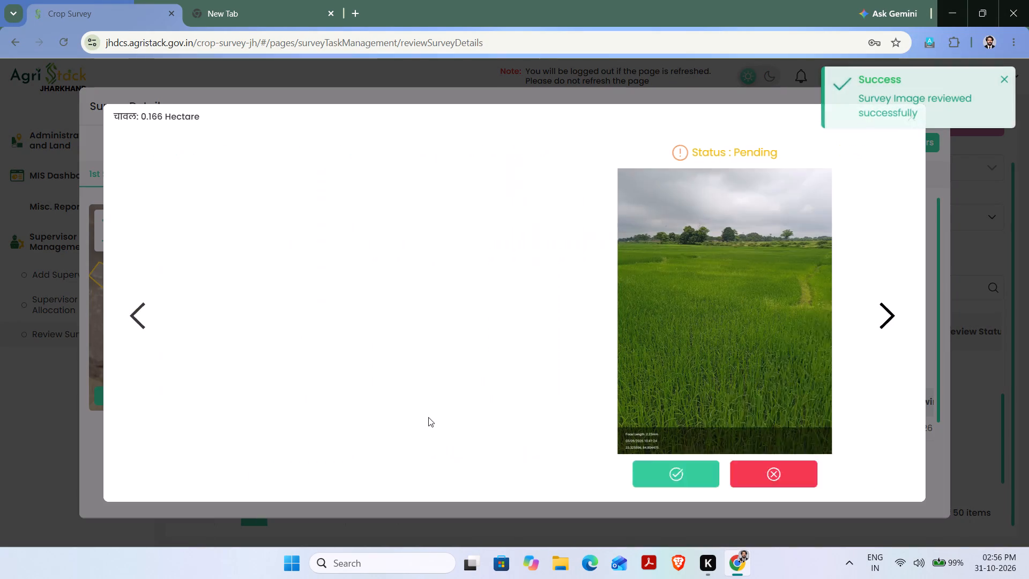
left_click(458, 469)
left_click_drag(527, 387, 468, 404)
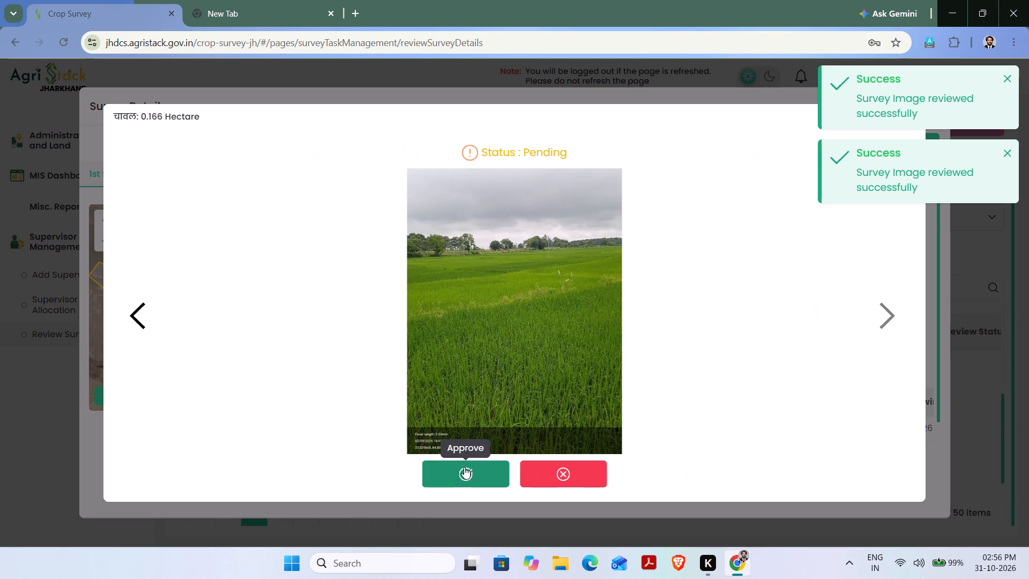
left_click(464, 467)
left_click_drag(554, 369, 518, 375)
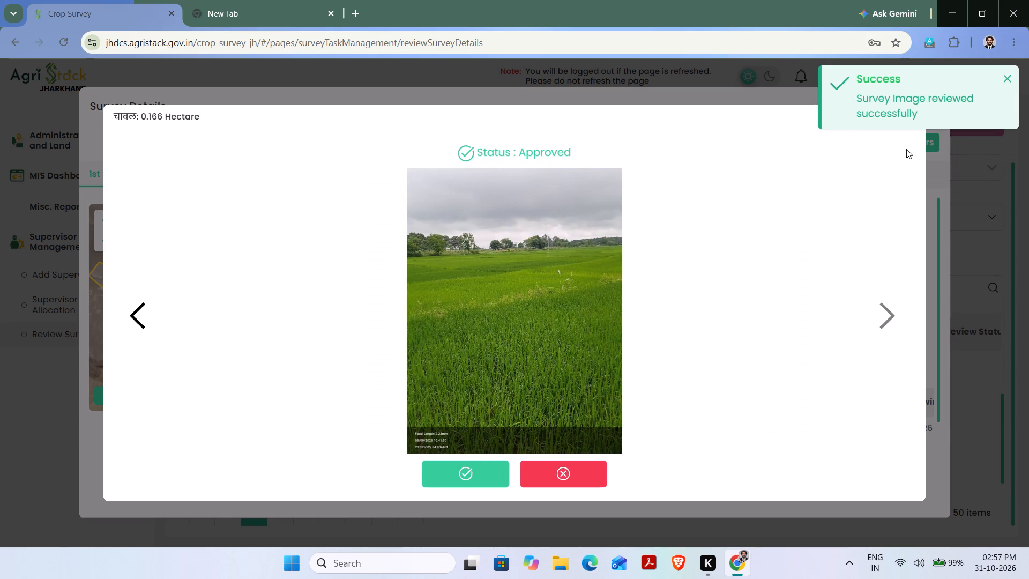
left_click(912, 120)
Mark survey 1405 as Approve, save the review and close its survey details.
scroll(465, 380, "down", 2)
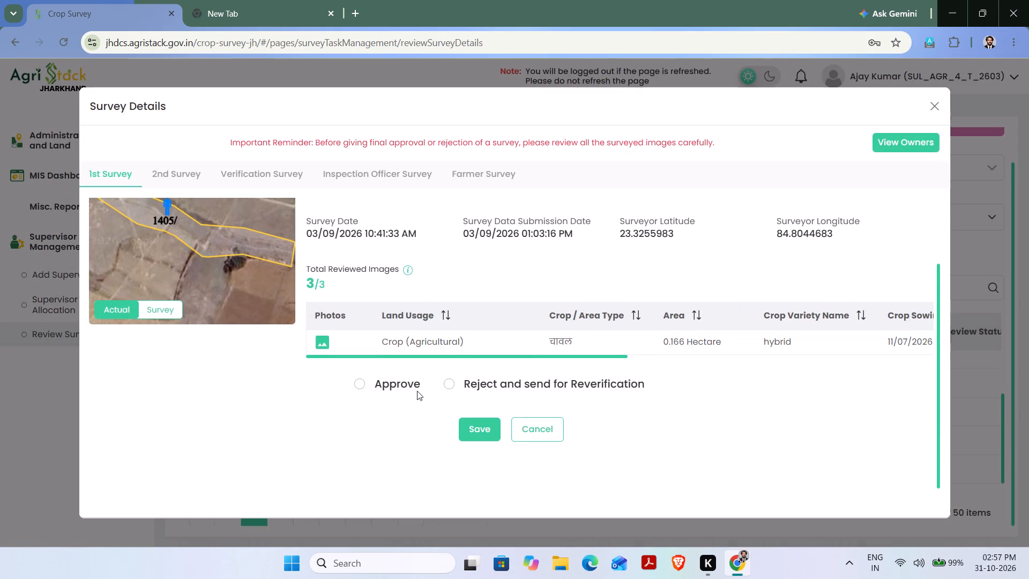
left_click(399, 389)
left_click(469, 423)
left_click(513, 341)
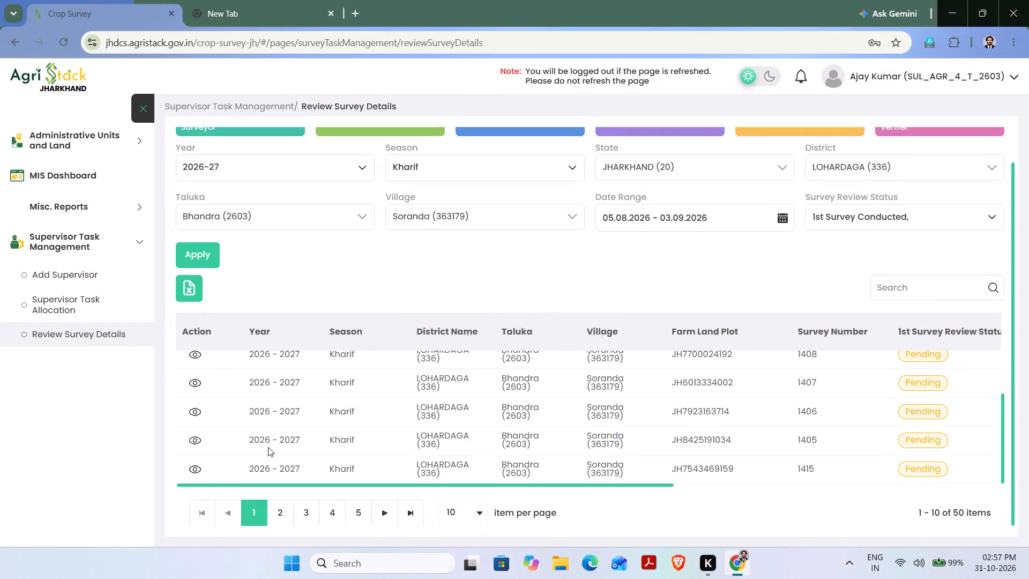
Open the details of survey number 1415, approve the three farm images of its चावल crop entry, and close the image viewer.
left_click(183, 469)
left_click(189, 467)
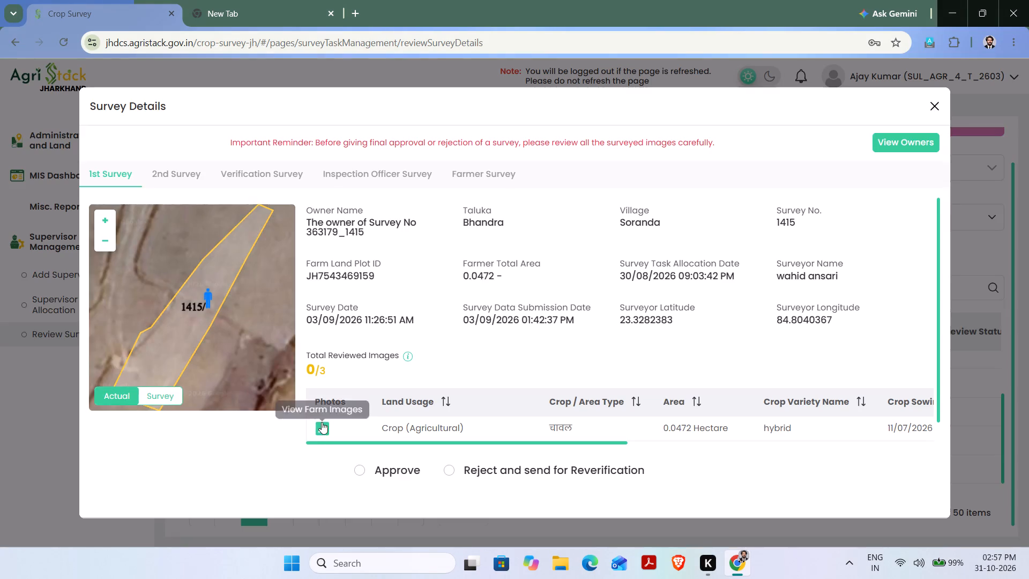
left_click(322, 422)
left_click(442, 469)
left_click_drag(527, 411, 446, 418)
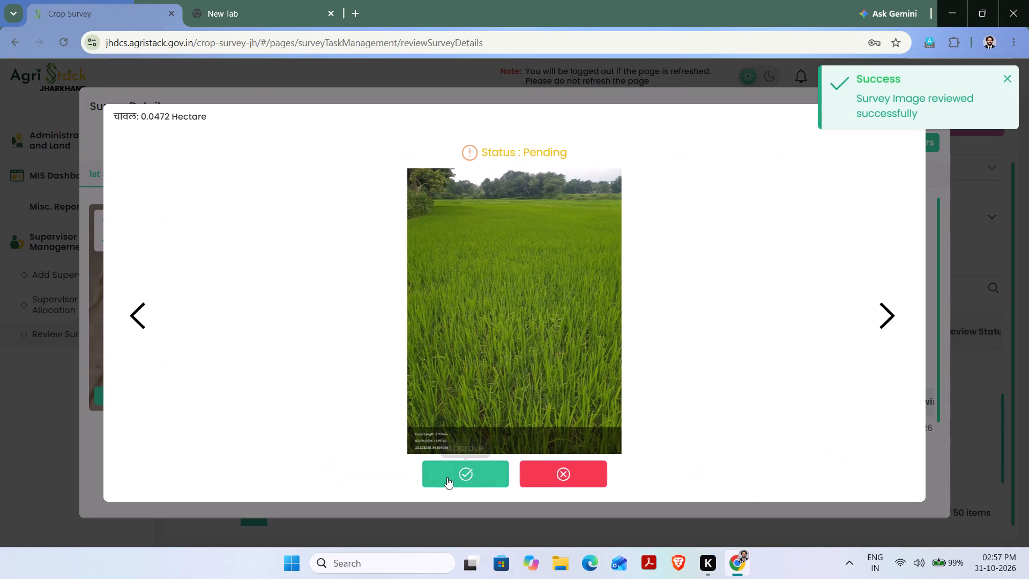
left_click(448, 479)
left_click_drag(525, 375, 470, 393)
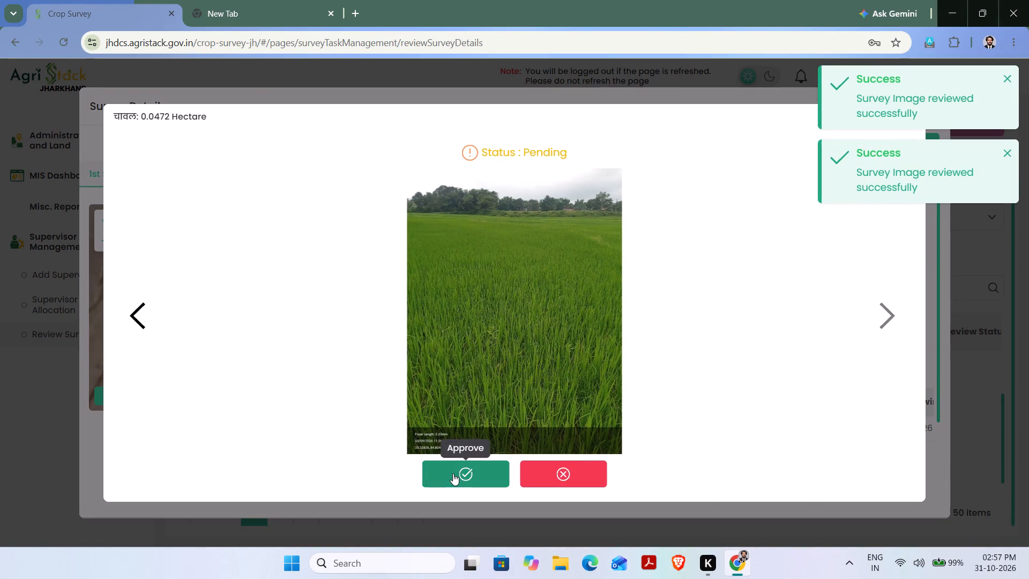
left_click(453, 473)
left_click_drag(520, 383, 490, 383)
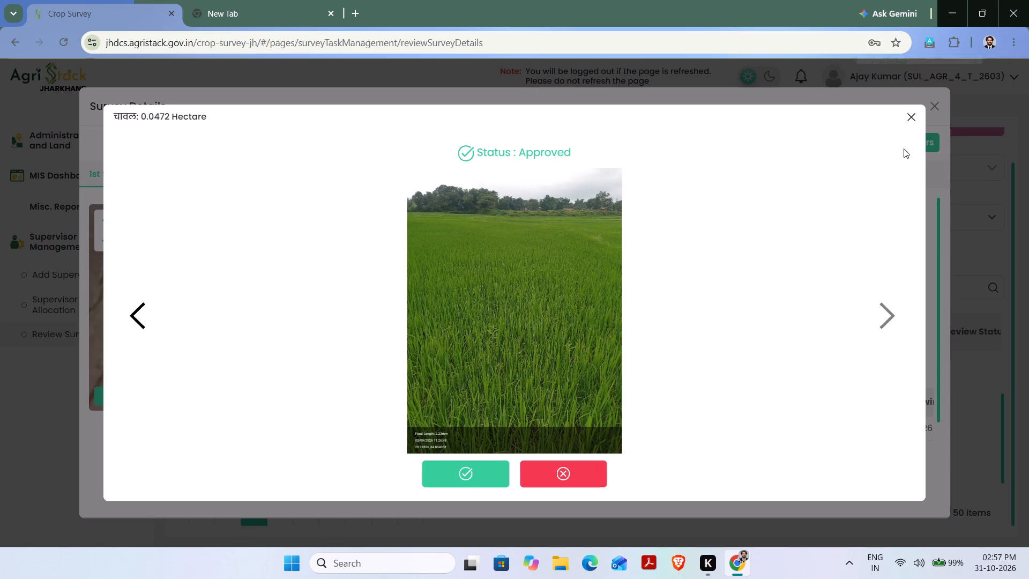
left_click(912, 110)
Mark survey 1415 as Approve, save the review and close its survey details.
scroll(542, 354, "down", 2)
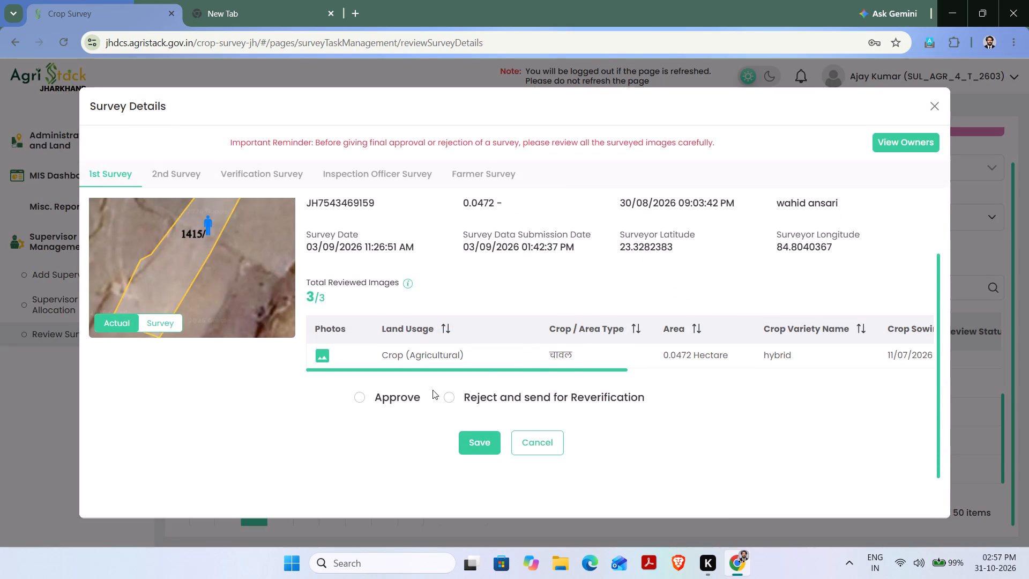
left_click(395, 387)
left_click(484, 426)
left_click(504, 337)
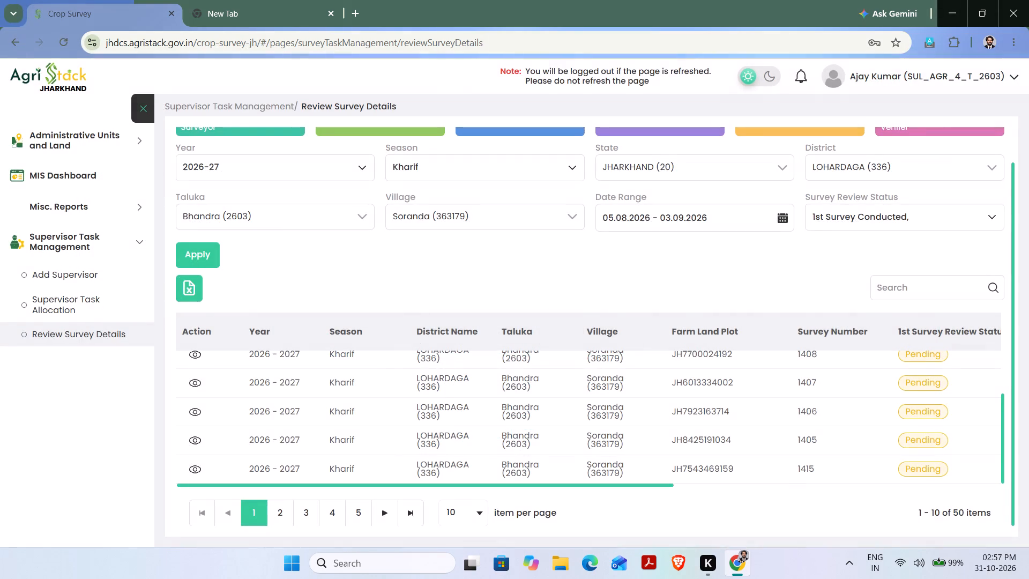
Reapply the current Soranda survey filters to refresh the list of pending surveys.
left_click(189, 243)
Open the details of survey number 1413, approve the three farm images of its चावल crop entry, and close the image viewer.
scroll(274, 417, "up", 4)
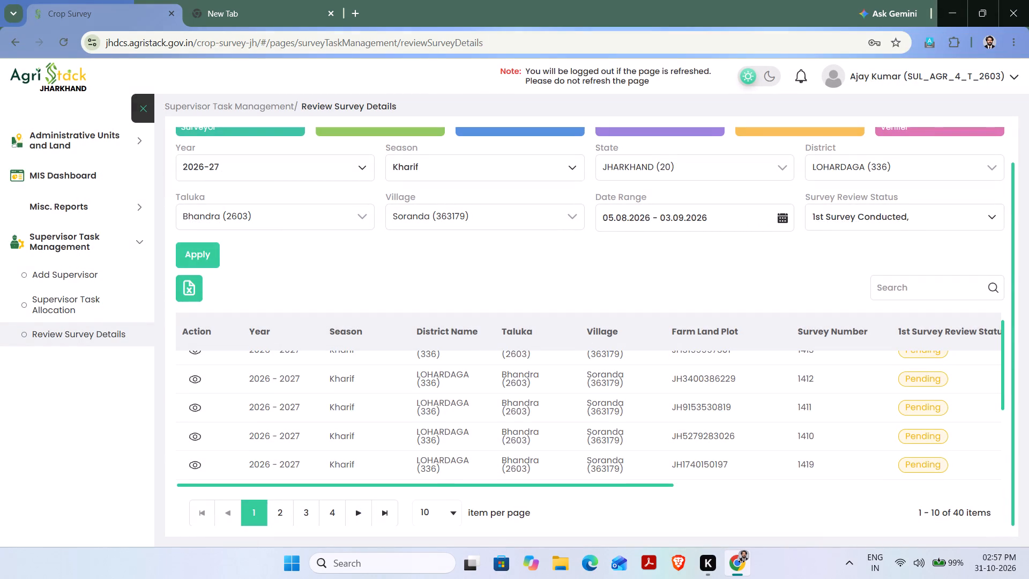
scroll(274, 417, "up", 1)
left_click(192, 360)
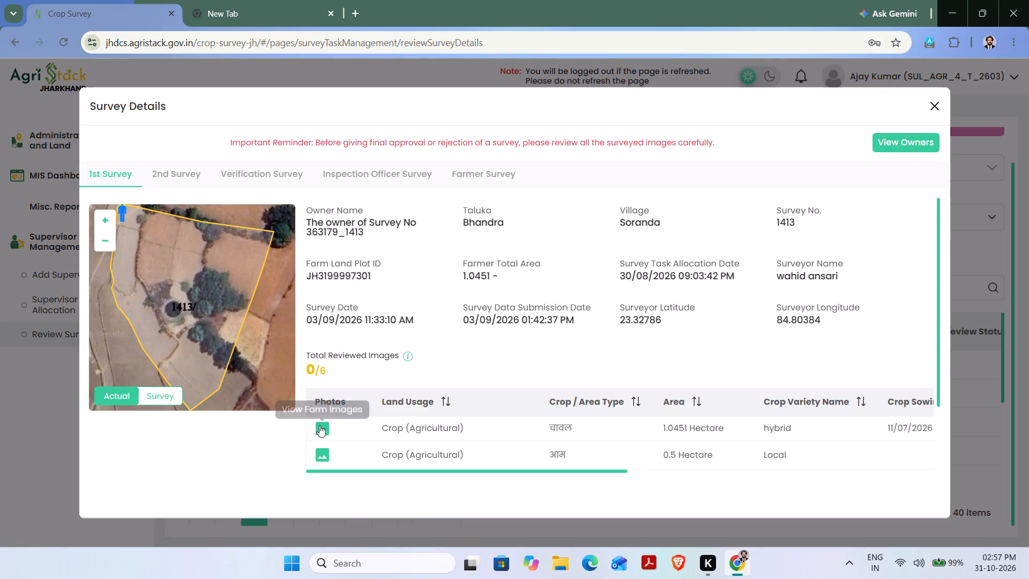
left_click(326, 424)
left_click(451, 470)
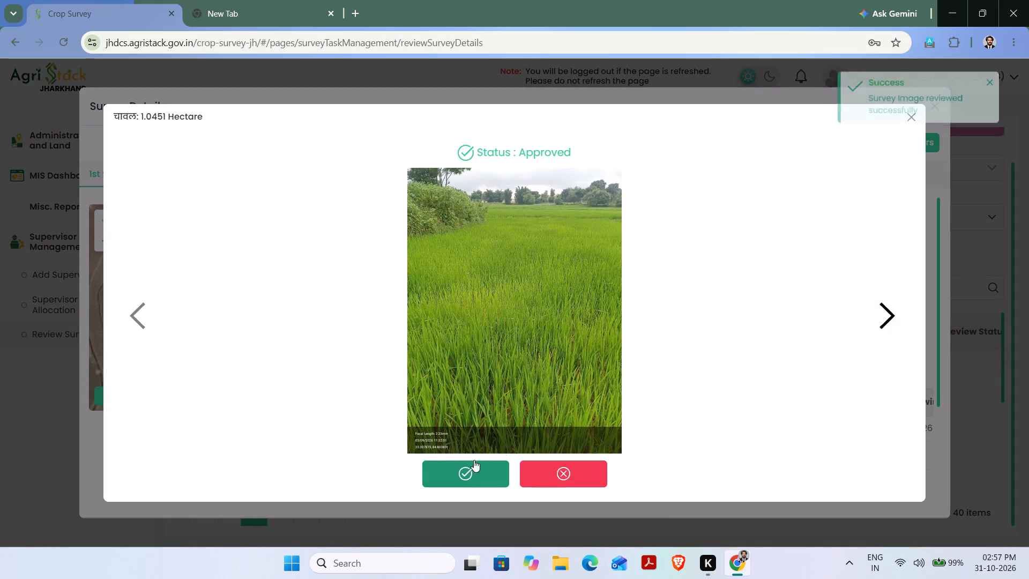
left_click_drag(543, 403, 486, 413)
left_click(458, 474)
left_click_drag(573, 359, 546, 362)
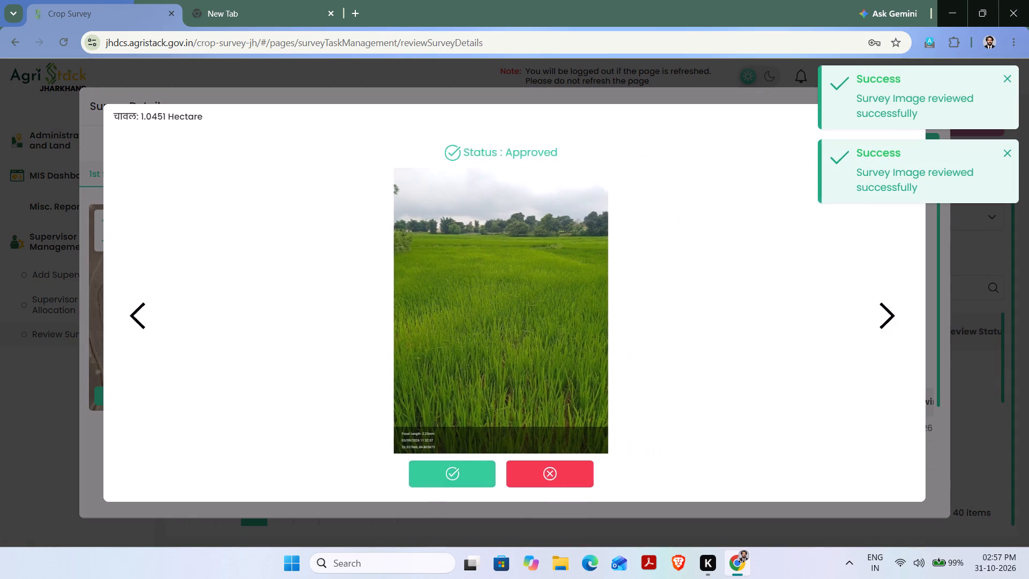
left_click_drag(546, 362, 526, 366)
left_click(475, 476)
left_click_drag(547, 365, 521, 367)
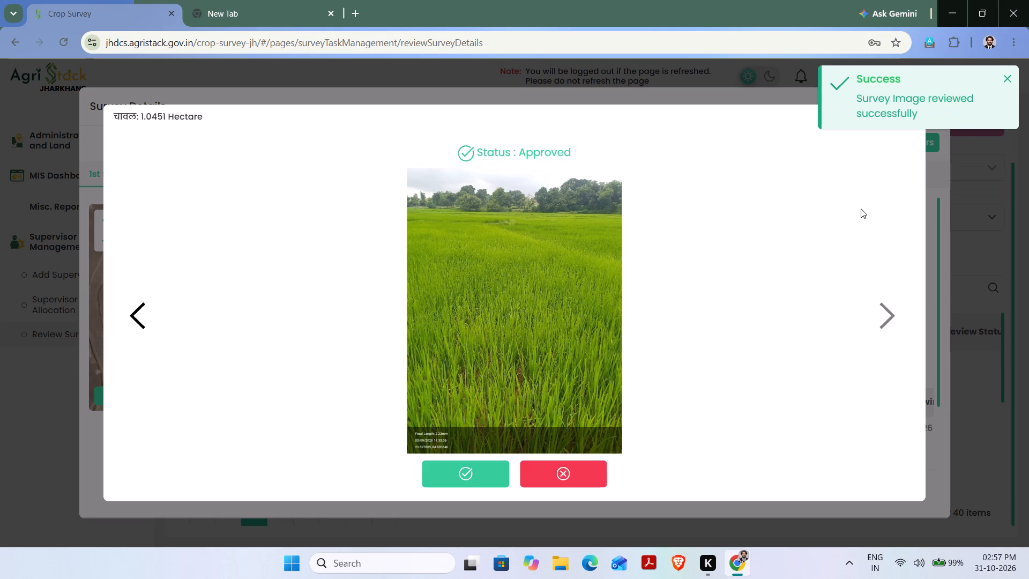
left_click(910, 124)
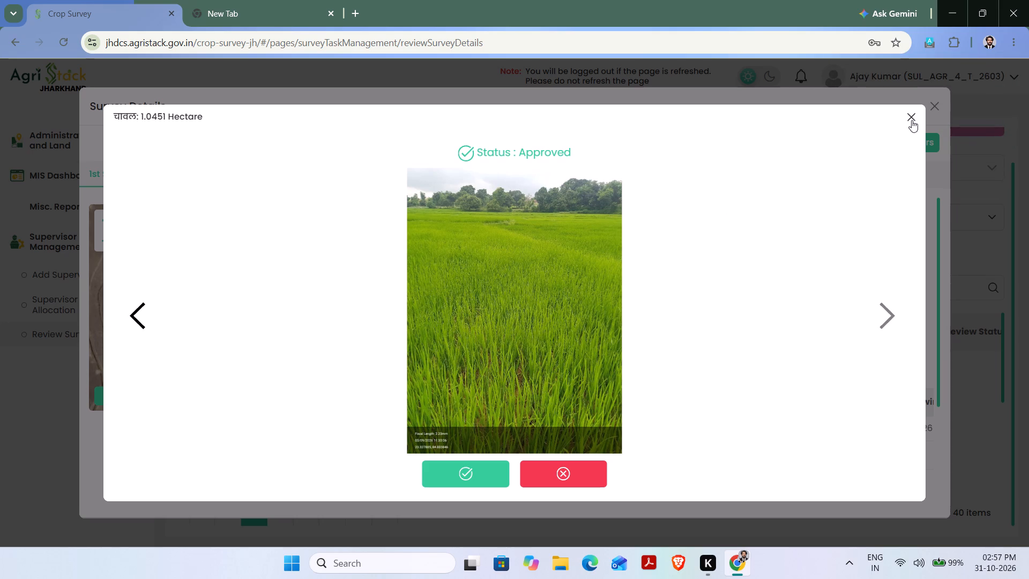
left_click(912, 120)
Approve the three farm images of survey 1413's आम crop entry and close the image viewer.
scroll(537, 403, "down", 1)
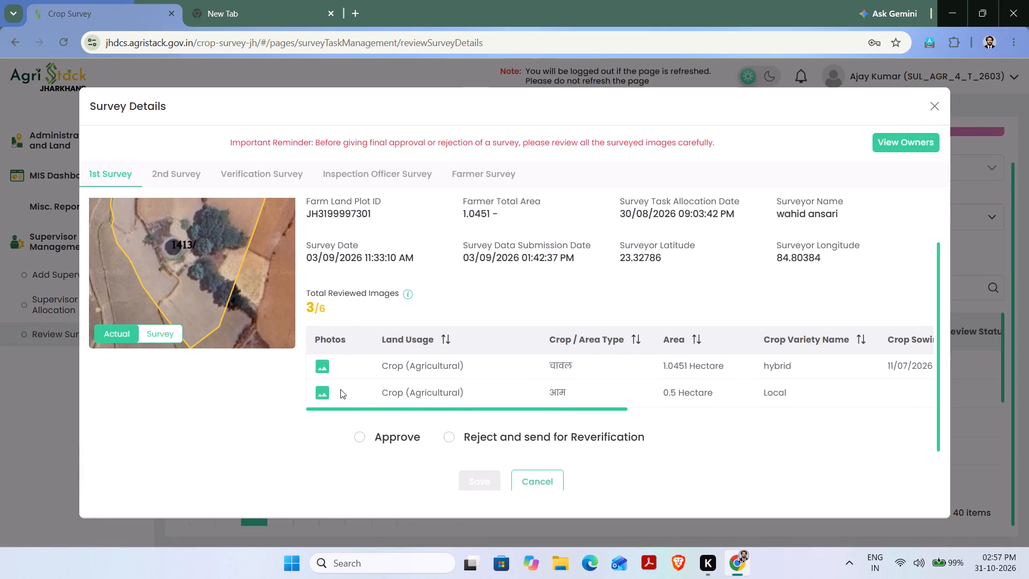
left_click(322, 390)
left_click(468, 479)
left_click_drag(563, 401, 499, 411)
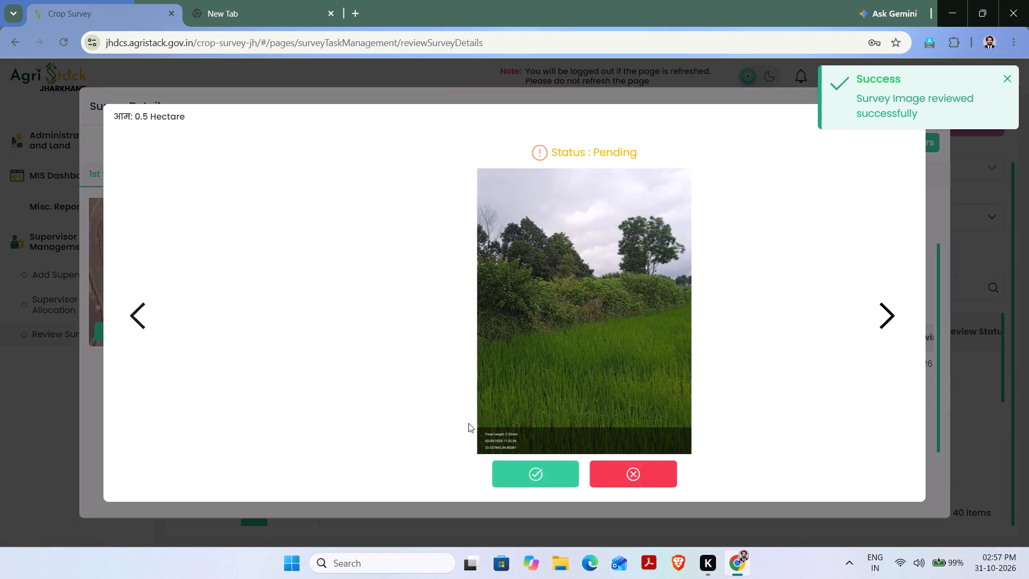
left_click(463, 470)
left_click_drag(553, 399, 509, 406)
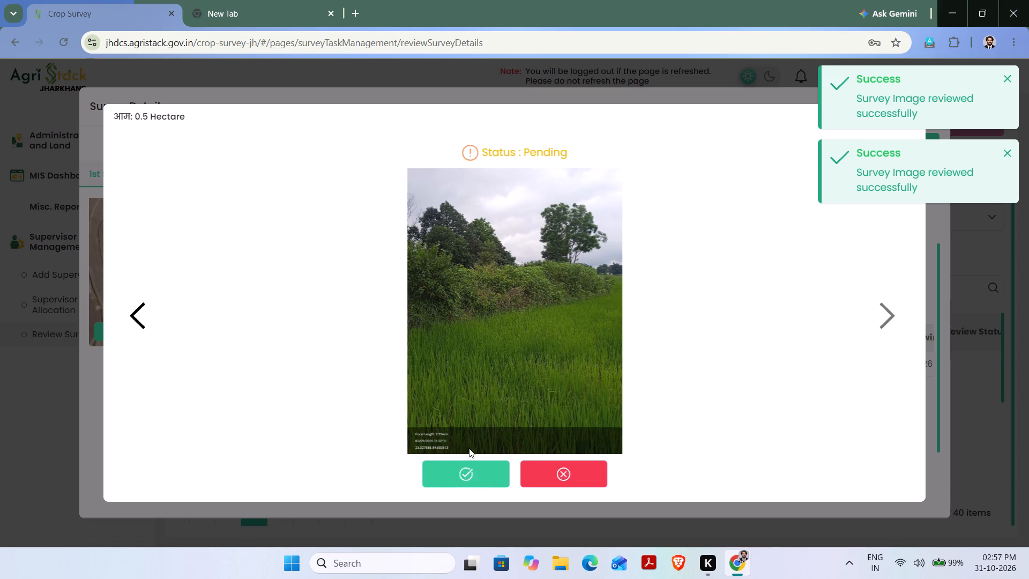
left_click(471, 470)
left_click_drag(538, 395, 495, 396)
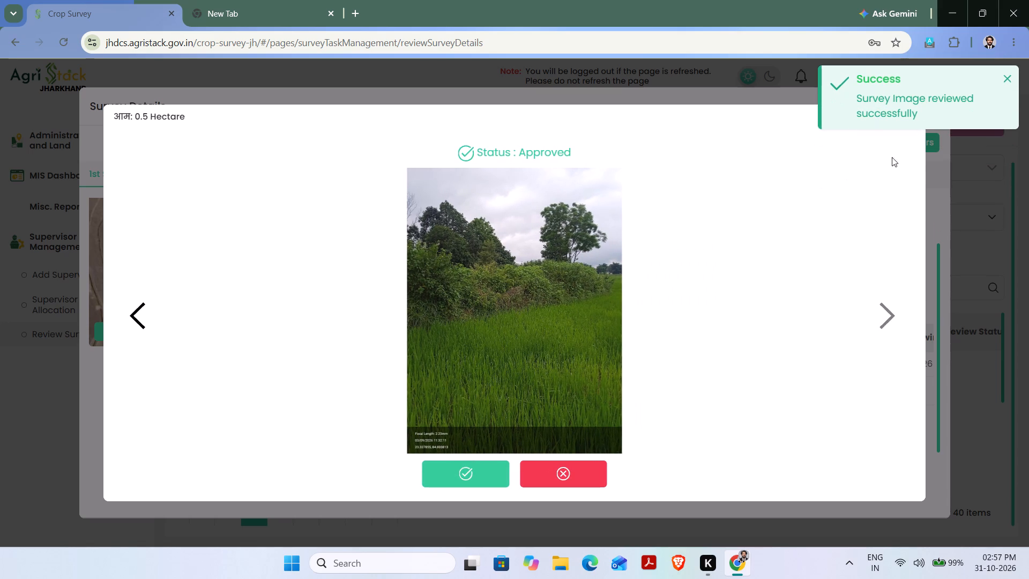
left_click(912, 116)
Mark survey 1413 as Approve, save the review and close its survey details.
scroll(601, 344, "down", 2)
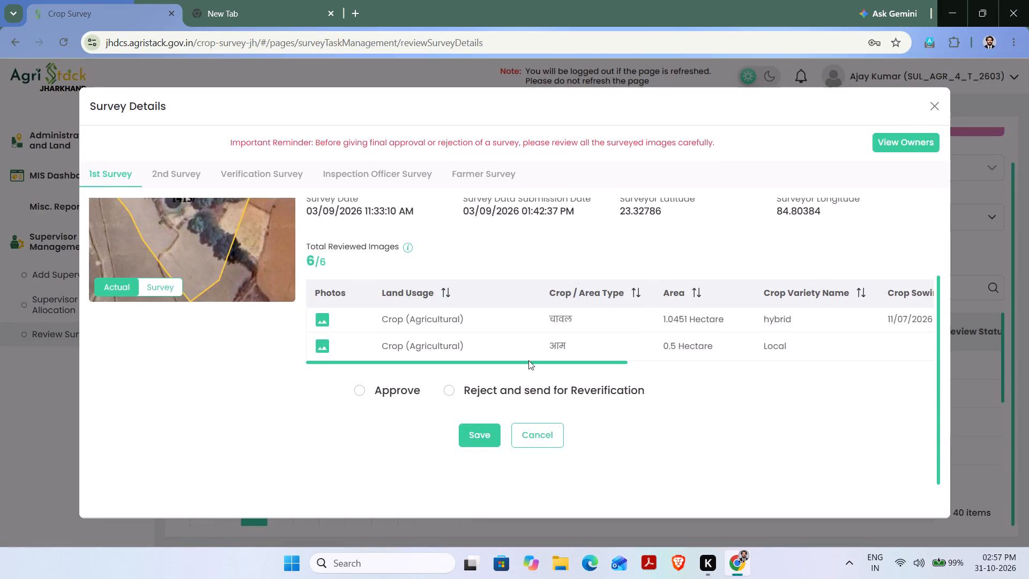
left_click(409, 383)
left_click(486, 436)
left_click(554, 319)
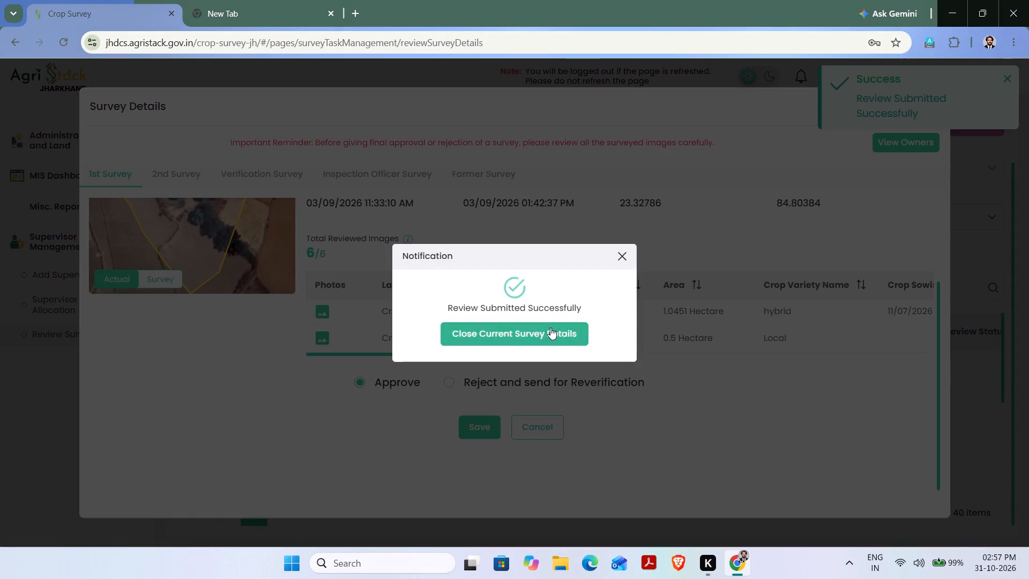
left_click(549, 332)
Open the details of survey number 1412, approve the three farm images of its चावल crop entry, and close the image viewer.
left_click(202, 392)
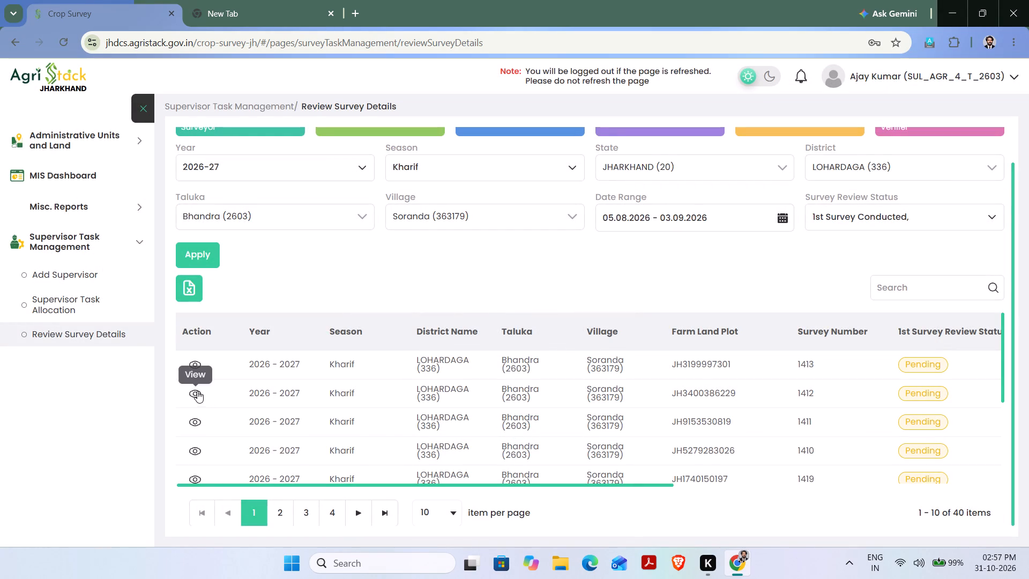
left_click(199, 390)
left_click(322, 425)
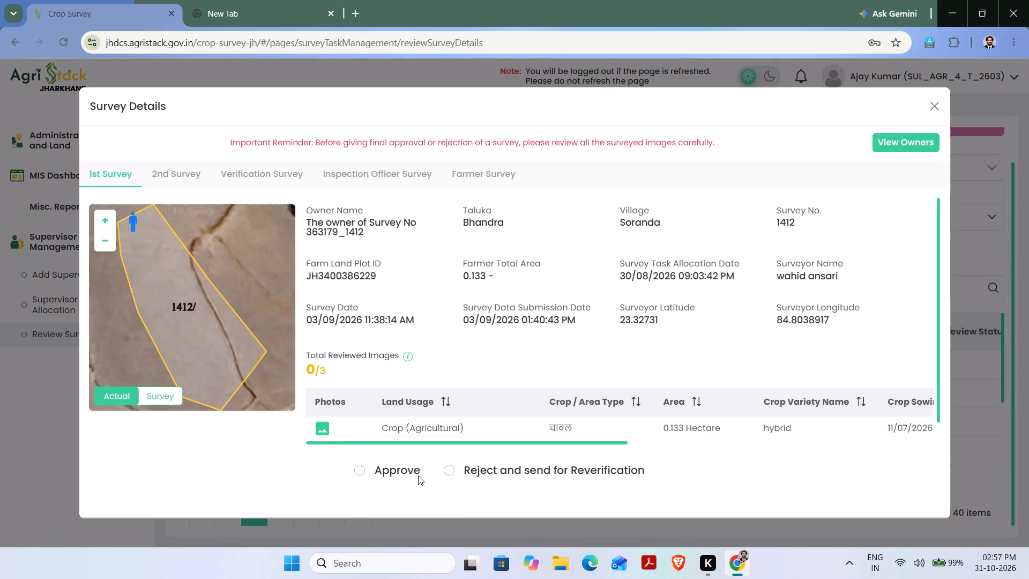
left_click(318, 431)
left_click(453, 487)
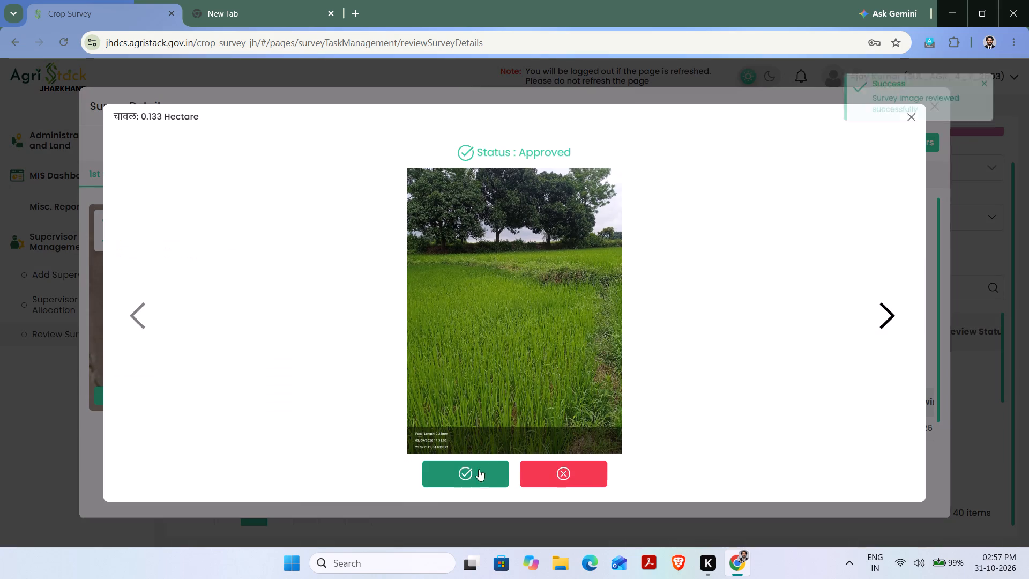
left_click_drag(548, 414, 498, 419)
left_click(479, 467)
left_click_drag(550, 416, 511, 415)
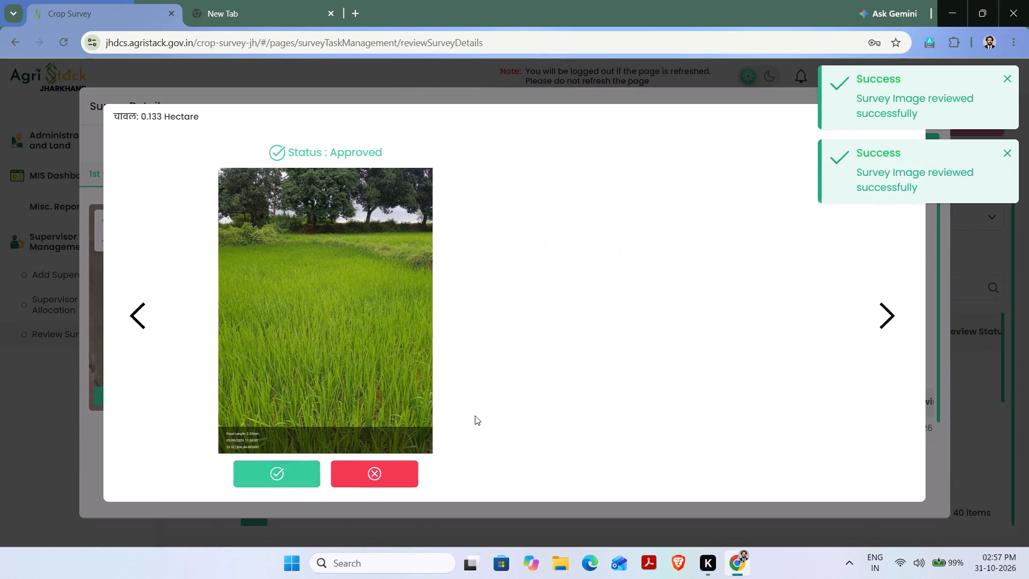
left_click(465, 471)
left_click_drag(528, 398, 493, 399)
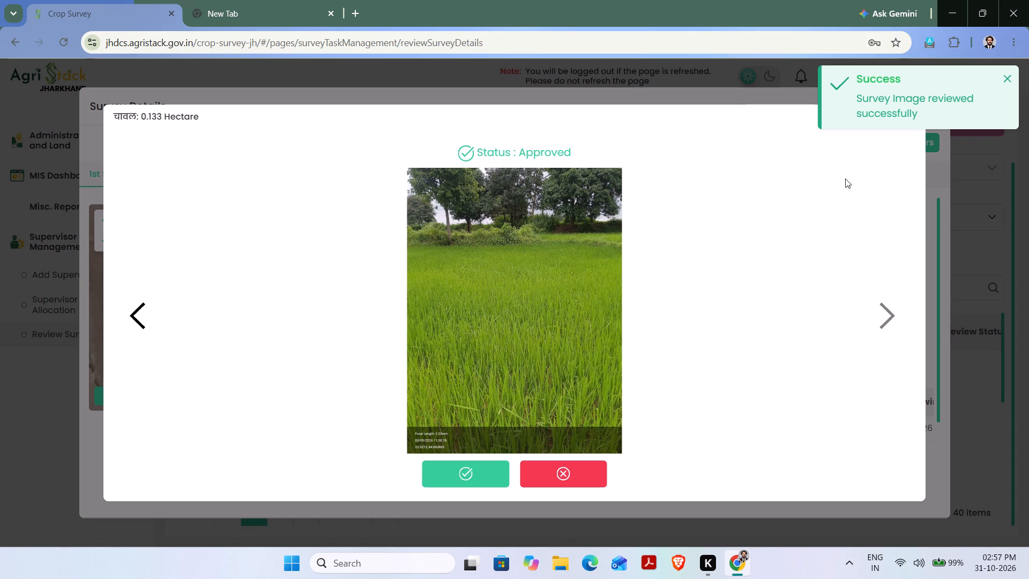
left_click(910, 112)
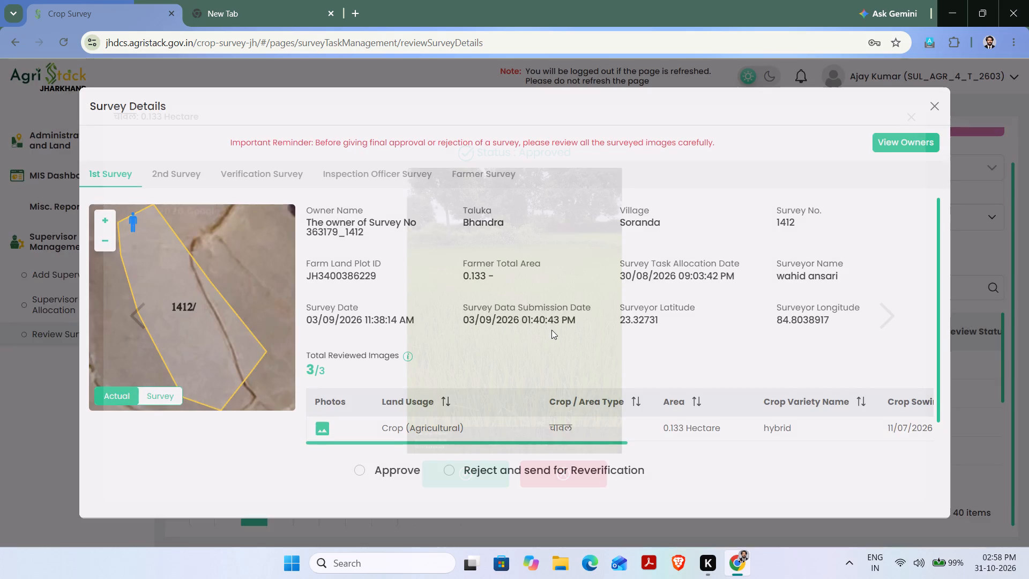
Mark survey 1412 as Approve, save the review and close its survey details.
scroll(551, 330, "down", 2)
left_click(386, 383)
left_click(475, 415)
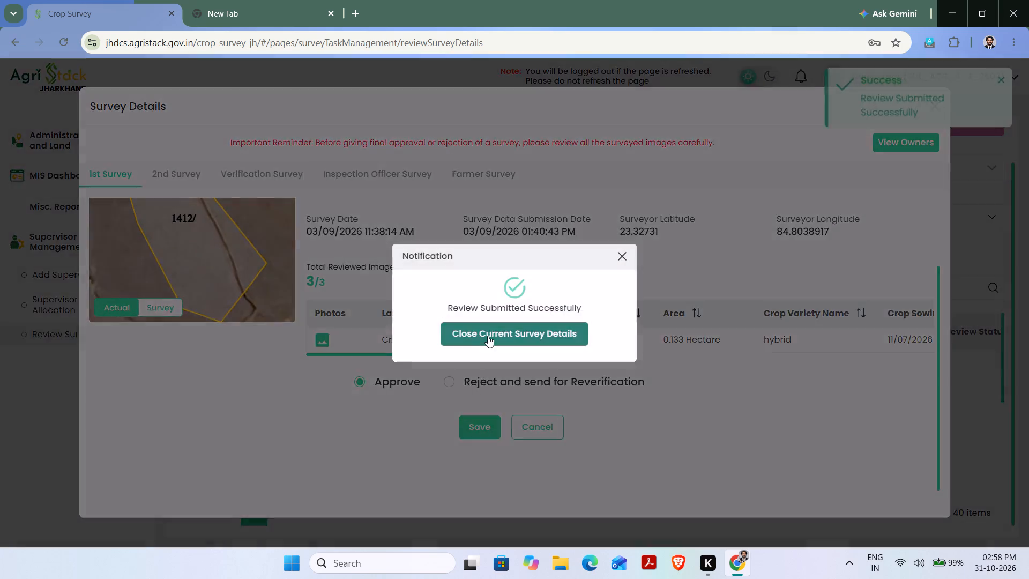
left_click(488, 335)
Open the details of survey number 1411, approve the three farm images of its चावल crop entry, and close the image viewer.
left_click(194, 418)
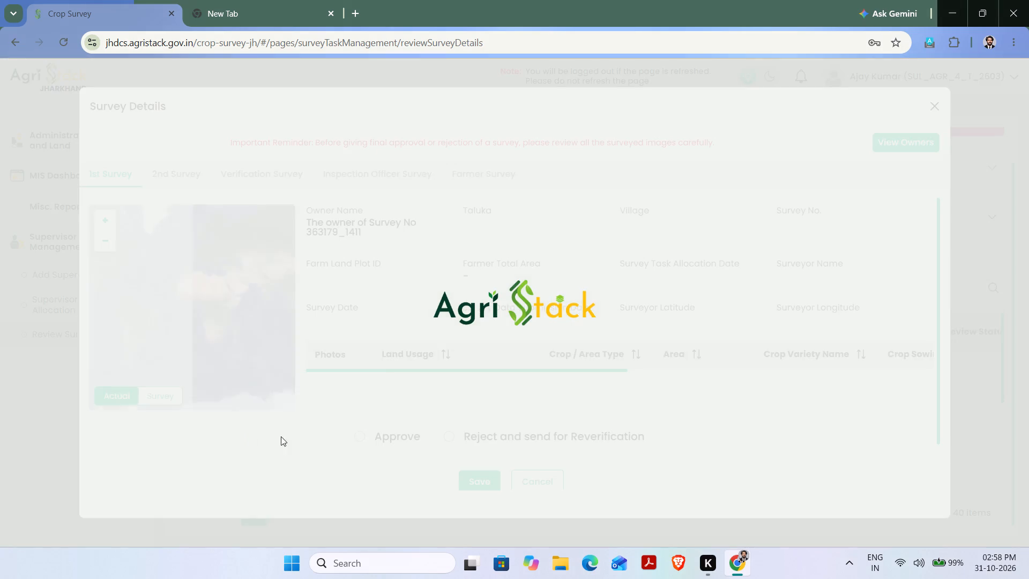
left_click(323, 429)
left_click(476, 474)
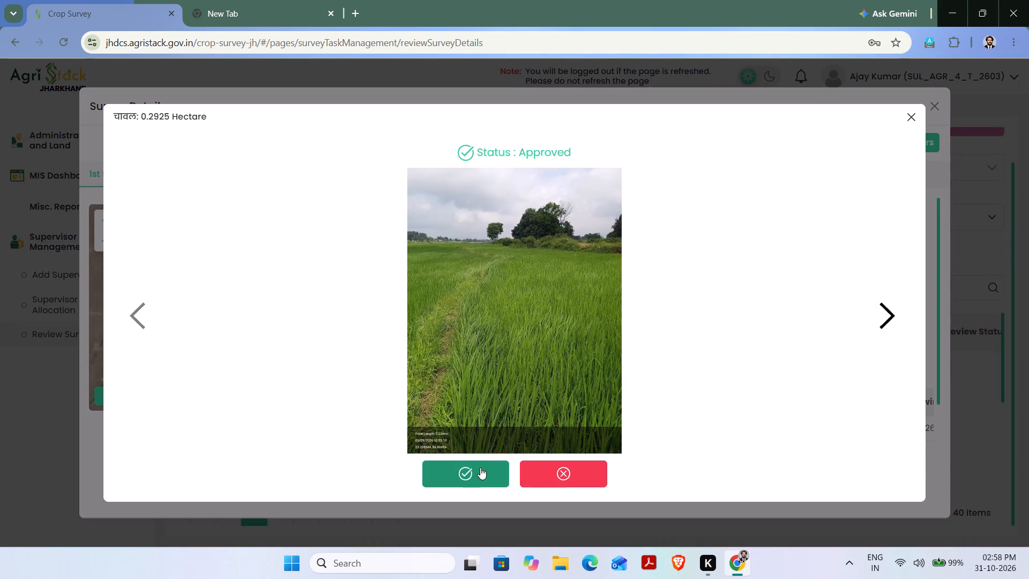
left_click_drag(549, 399, 439, 413)
left_click(433, 468)
left_click_drag(526, 393, 450, 400)
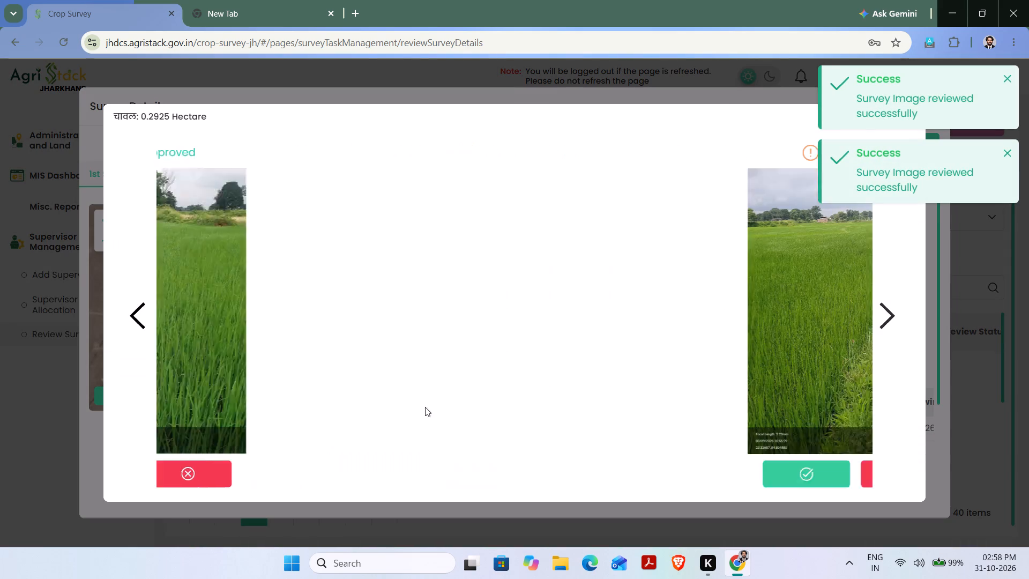
left_click(456, 475)
left_click_drag(543, 344, 512, 347)
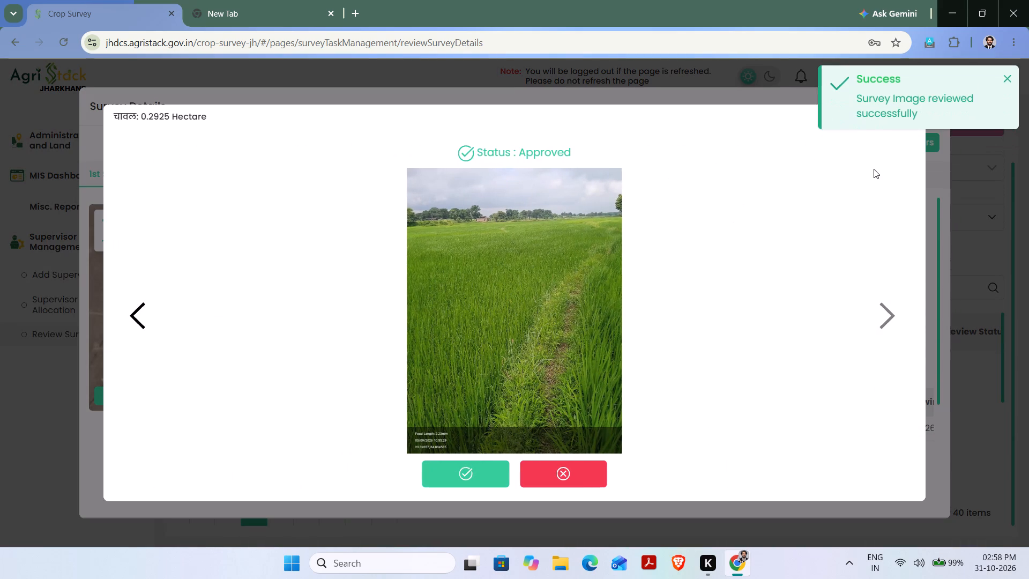
left_click(911, 122)
Enter the displayed captcha to enable submission of survey 1411's review.
scroll(512, 362, "down", 1)
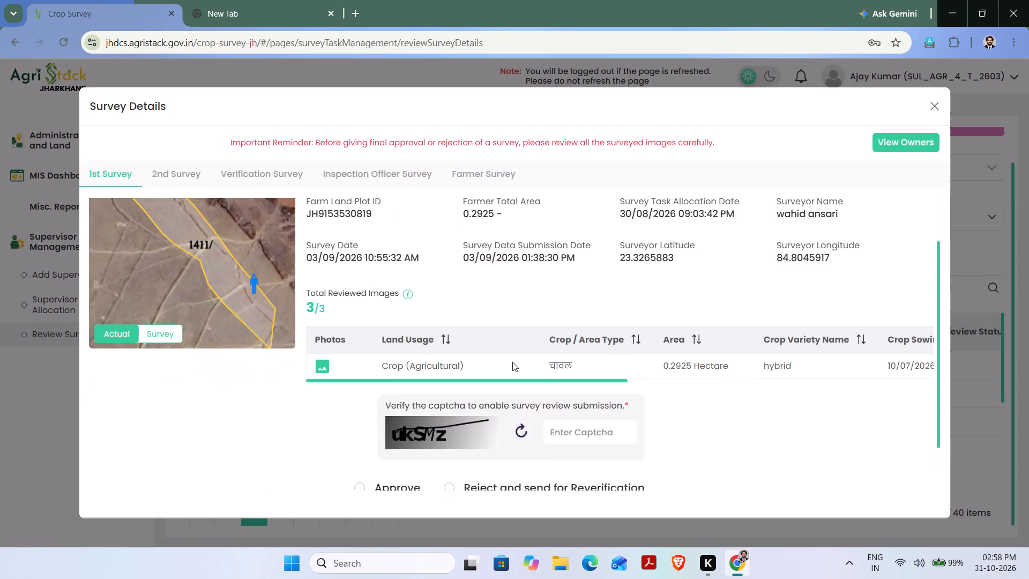
scroll(512, 362, "down", 1)
left_click(587, 377)
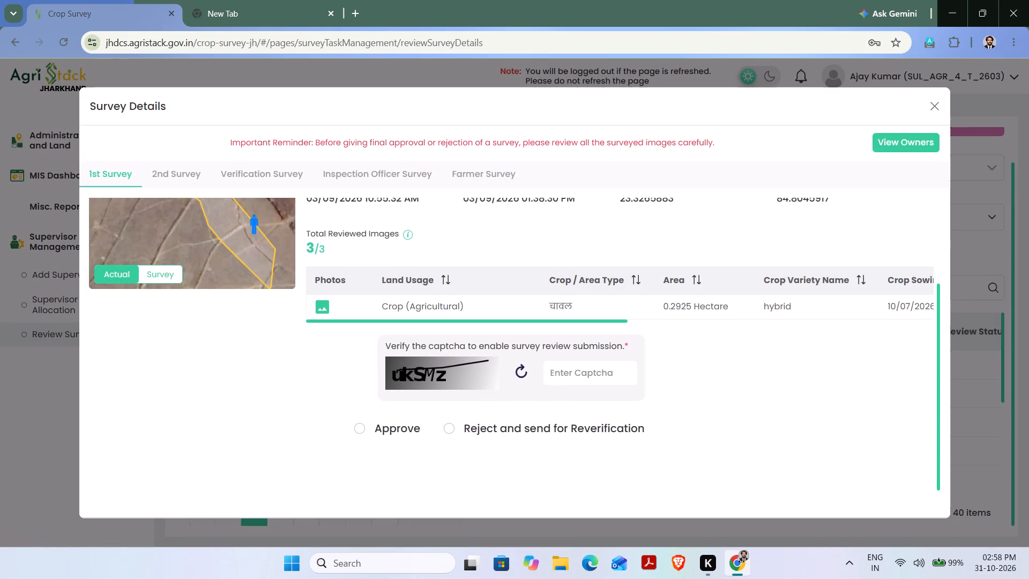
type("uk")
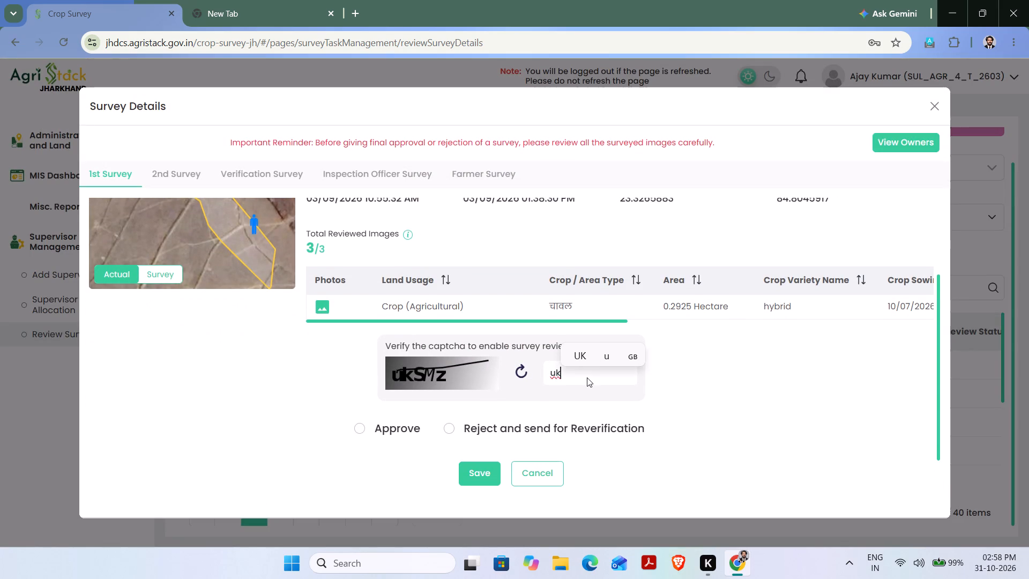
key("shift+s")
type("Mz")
Mark survey 1411 as Approve, save the review and close its survey details.
left_click(411, 426)
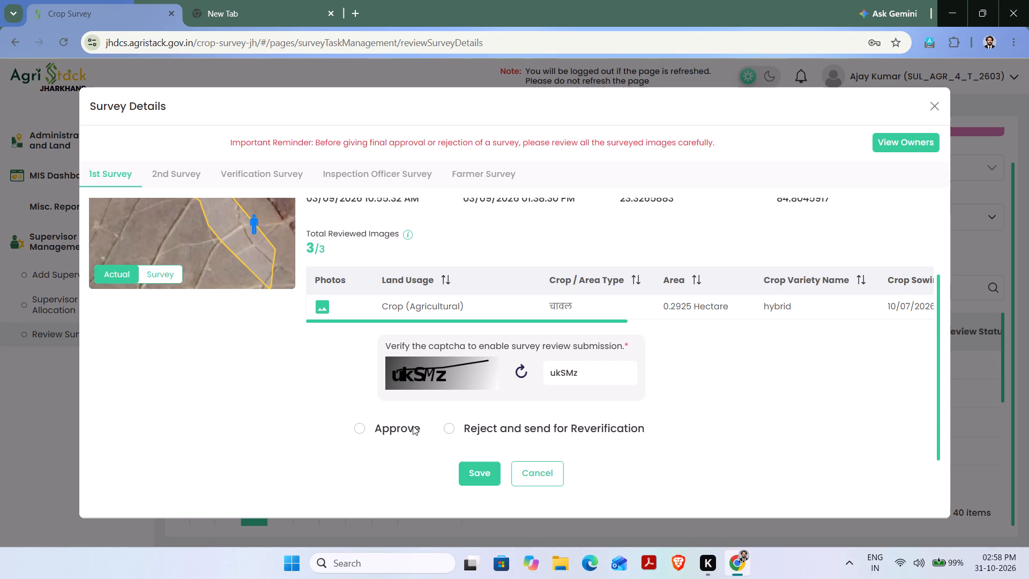
left_click(482, 481)
left_click(536, 333)
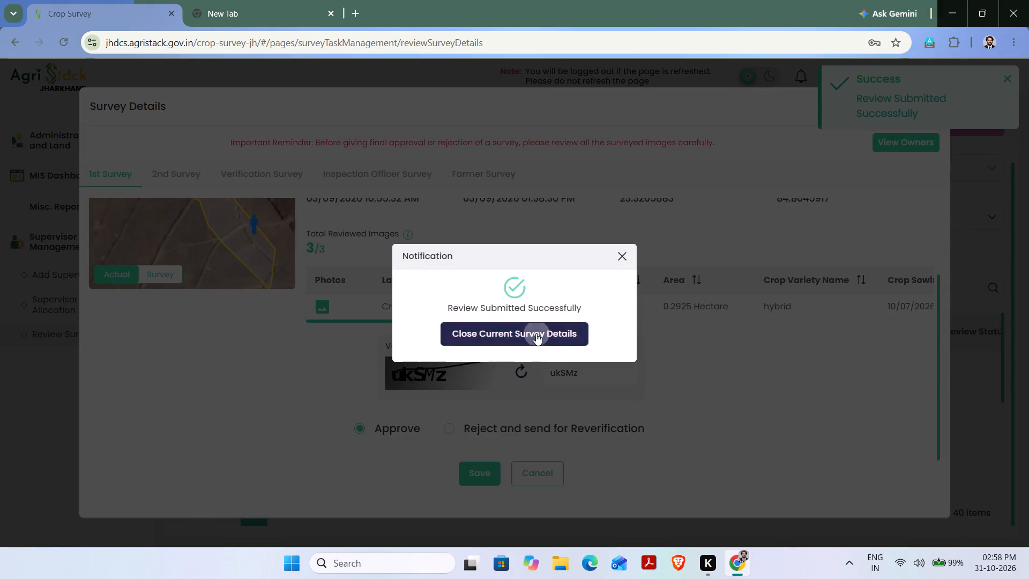
Open the details of survey number 1419, approve the three farm images of its मक्का crop entry, and close the image viewer.
left_click(200, 473)
left_click(189, 479)
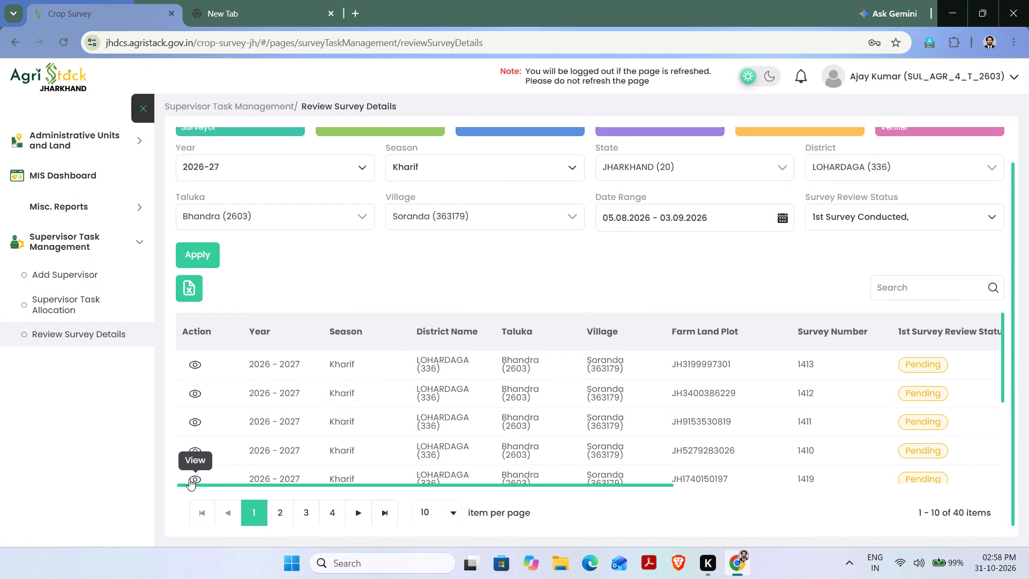
left_click(317, 424)
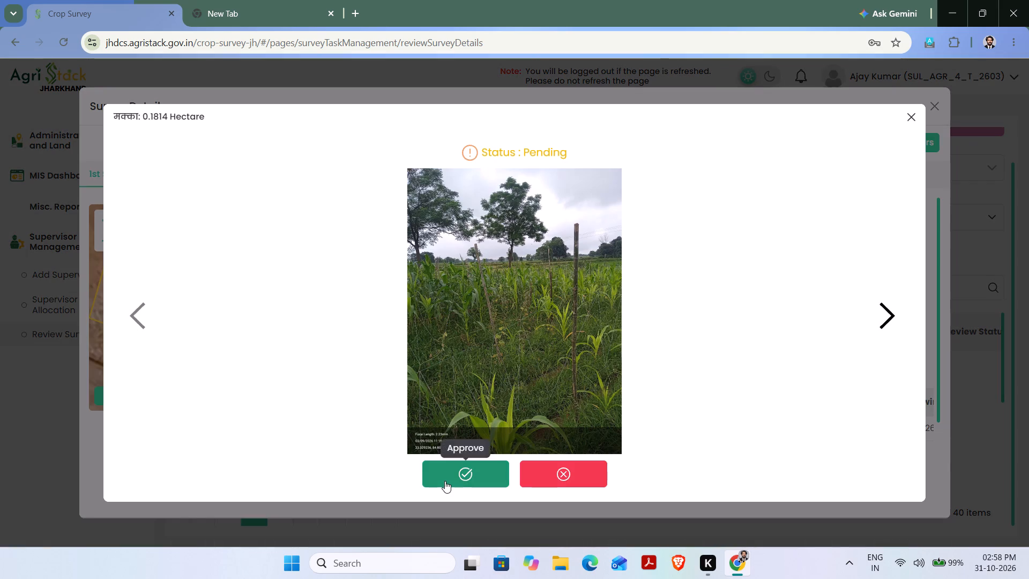
left_click(445, 481)
left_click_drag(523, 429, 459, 438)
left_click(452, 467)
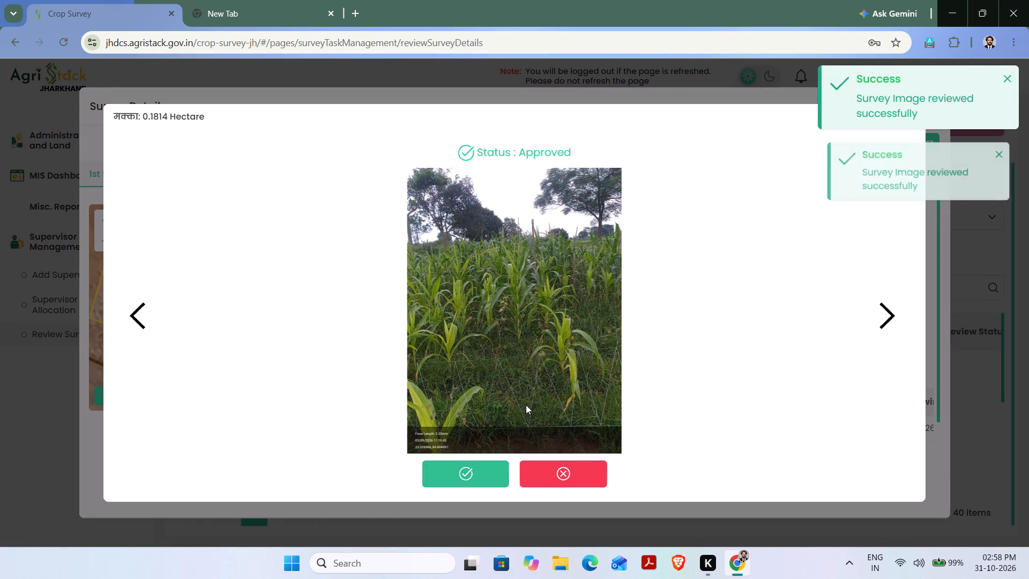
left_click_drag(520, 404, 476, 404)
left_click(468, 472)
left_click_drag(549, 390, 519, 392)
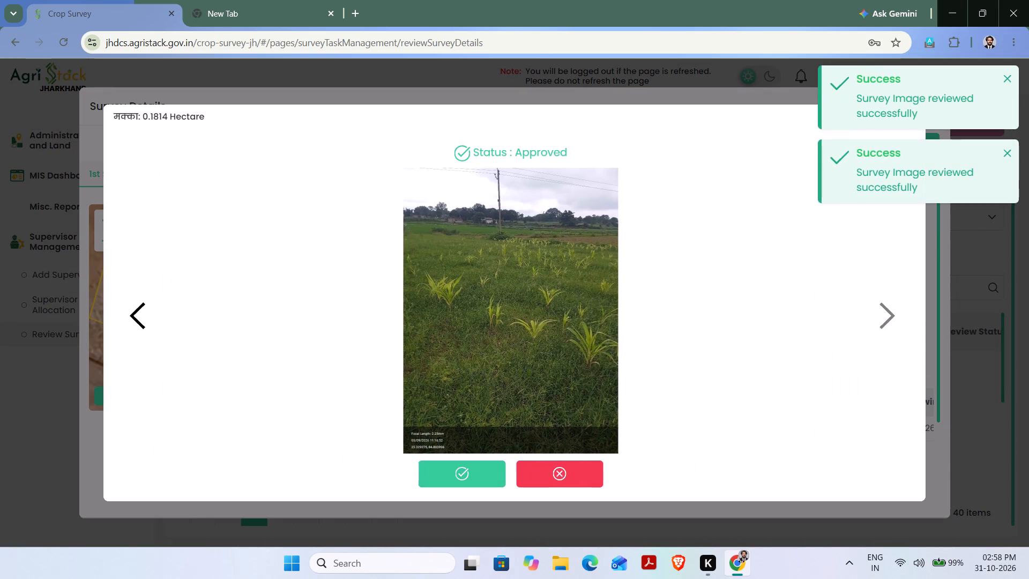
left_click_drag(519, 392, 509, 392)
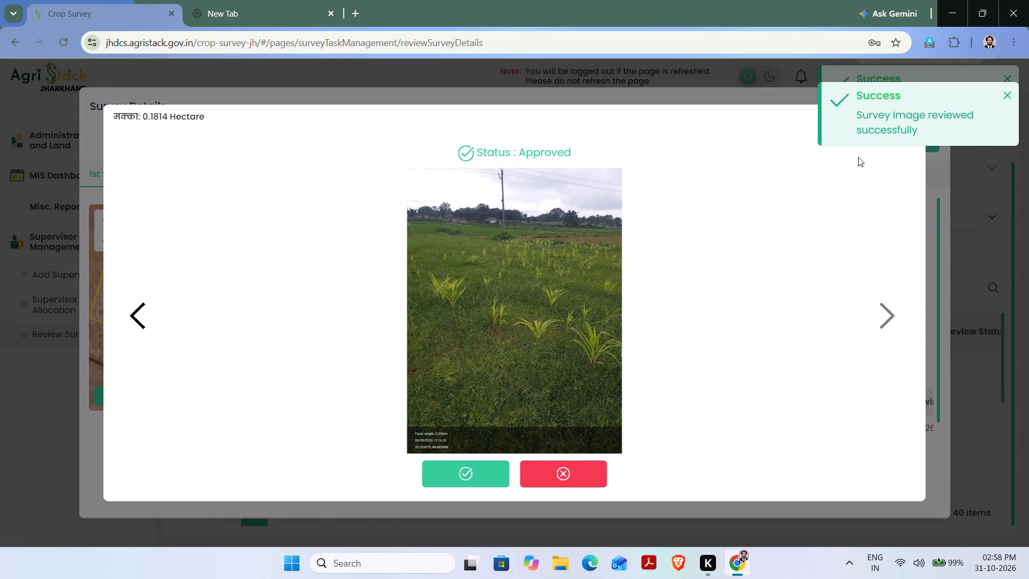
left_click(908, 121)
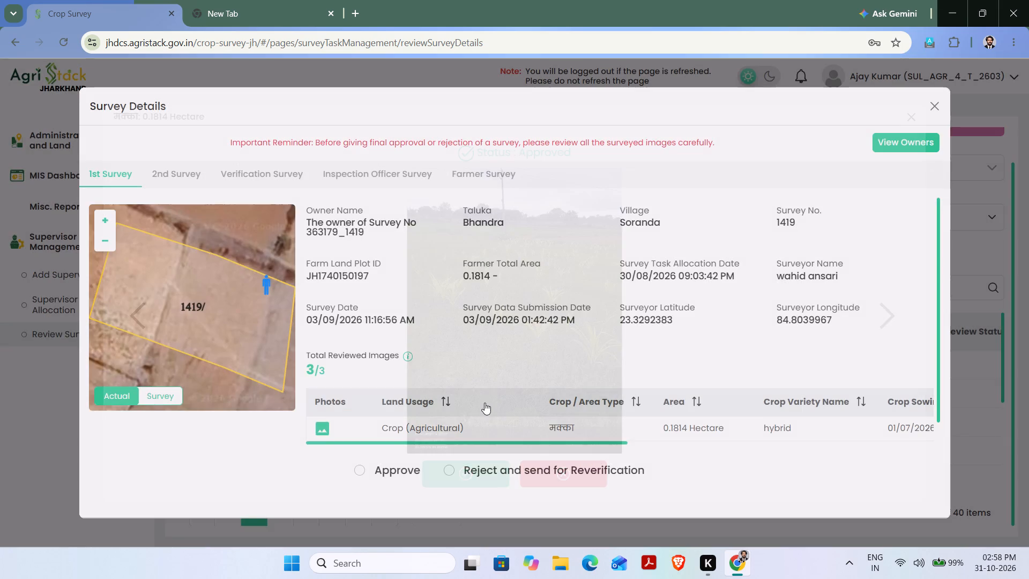
Mark survey 1419 as Approve, save the review and close its survey details.
scroll(484, 403, "down", 2)
left_click(391, 381)
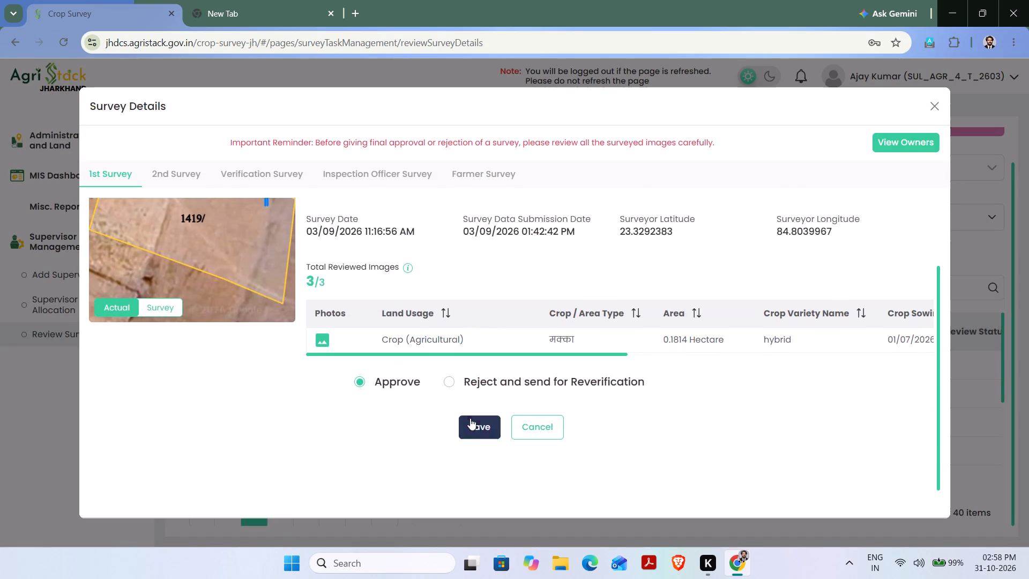
left_click(470, 420)
left_click(504, 323)
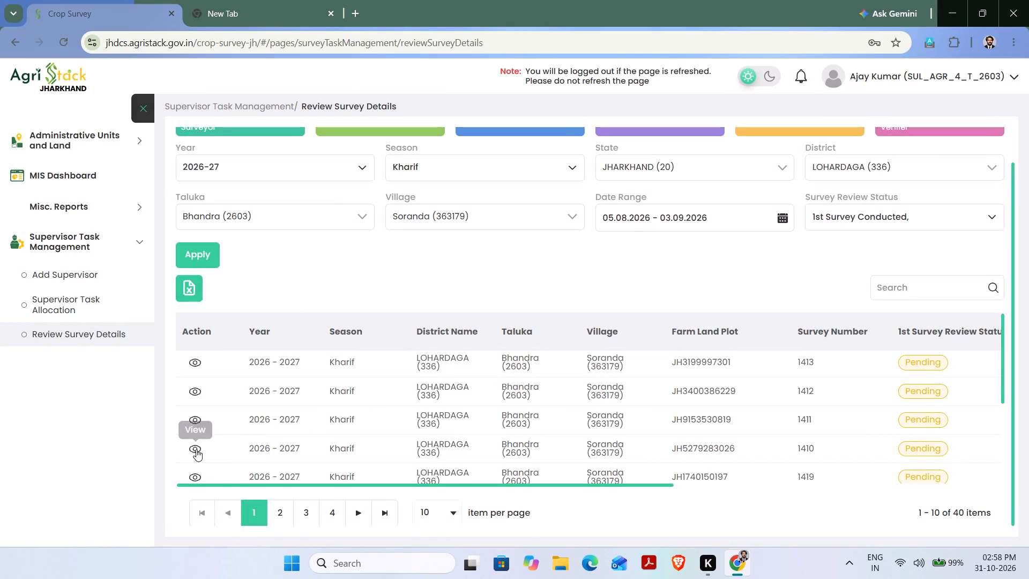
Open the details of survey number 1410, approve the three farm images of its चावल crop entry, and close the image viewer.
left_click(196, 449)
left_click(323, 418)
left_click(324, 427)
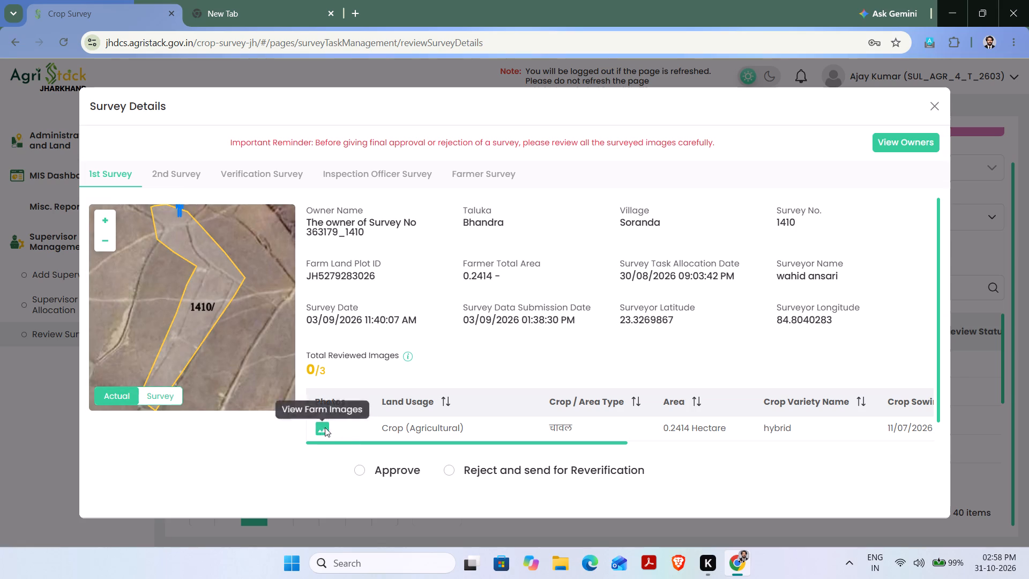
left_click(435, 482)
left_click_drag(515, 390, 467, 402)
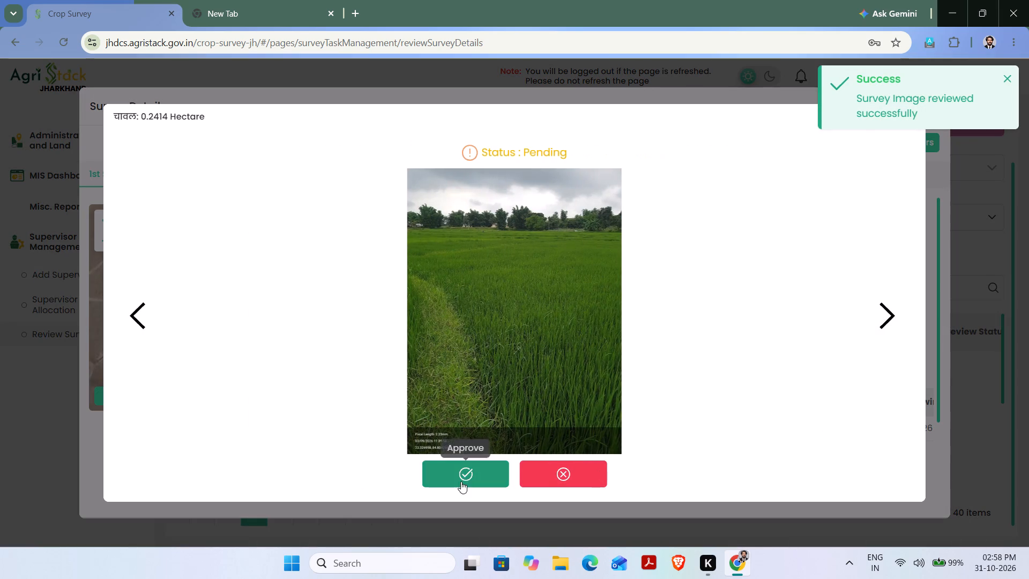
left_click(460, 482)
left_click_drag(516, 412, 480, 412)
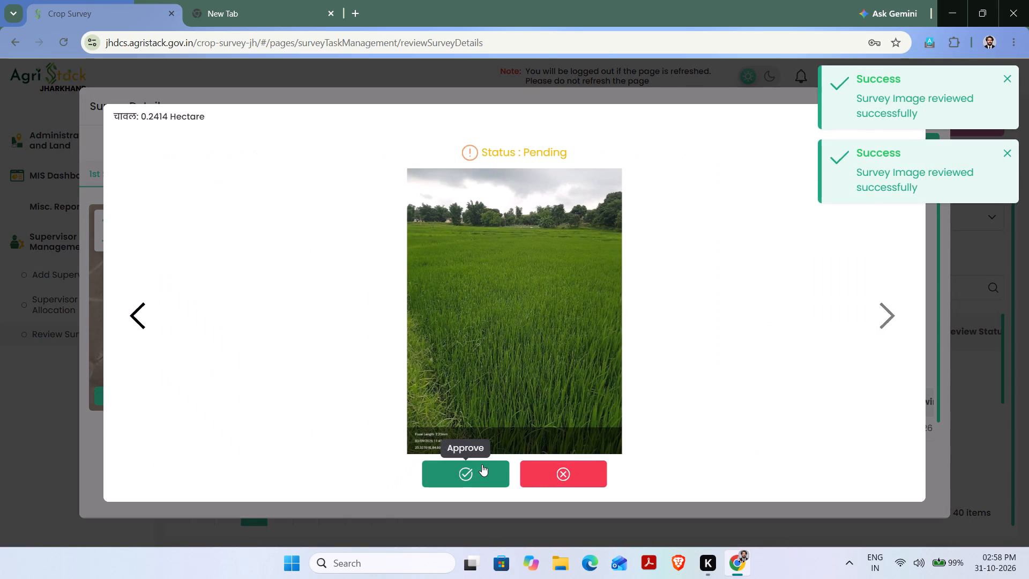
left_click(482, 464)
left_click_drag(534, 384, 508, 383)
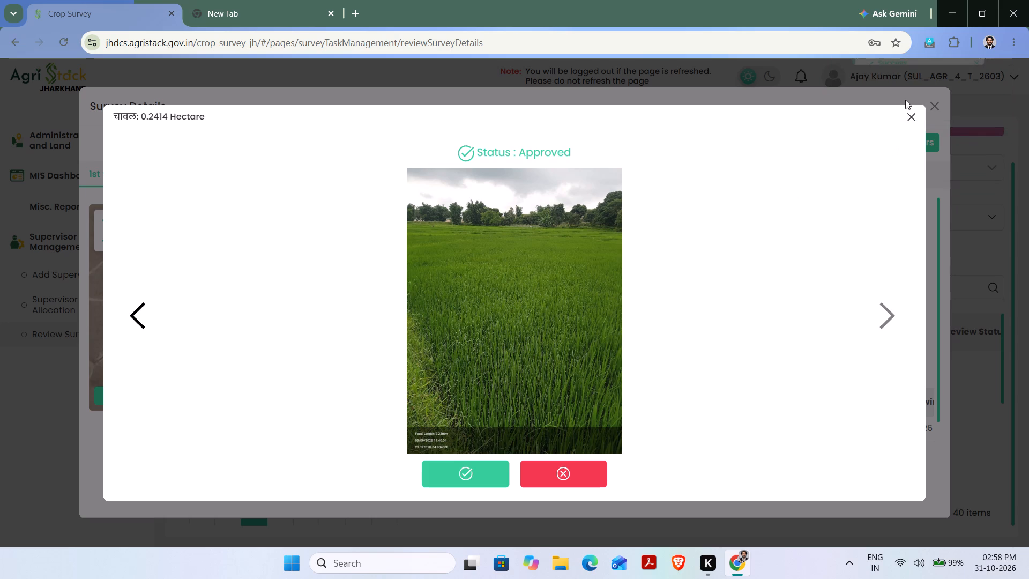
left_click(913, 114)
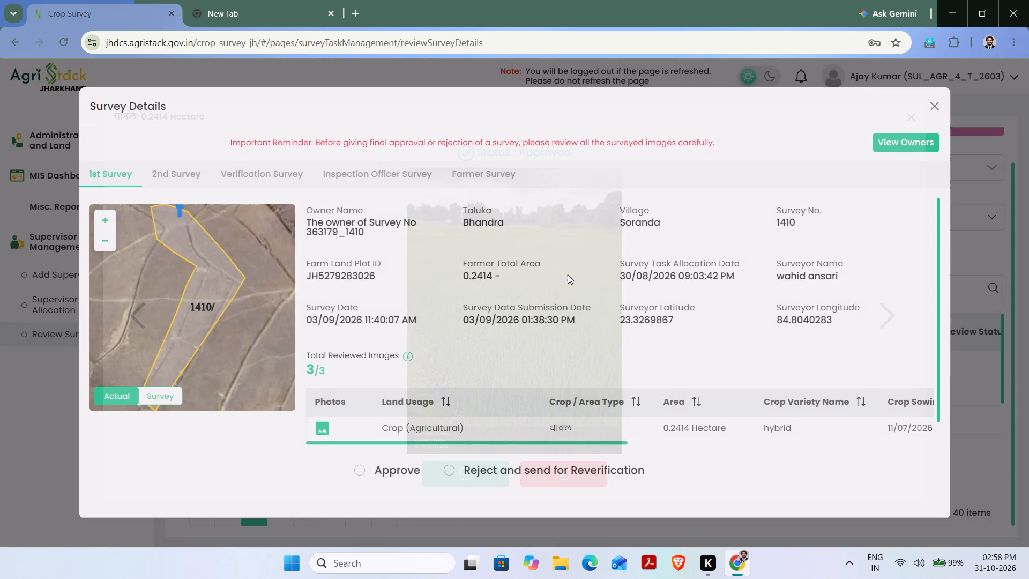
Mark survey 1410 as Approve, save the review and close its survey details.
scroll(568, 274, "down", 2)
left_click(403, 382)
left_click(491, 435)
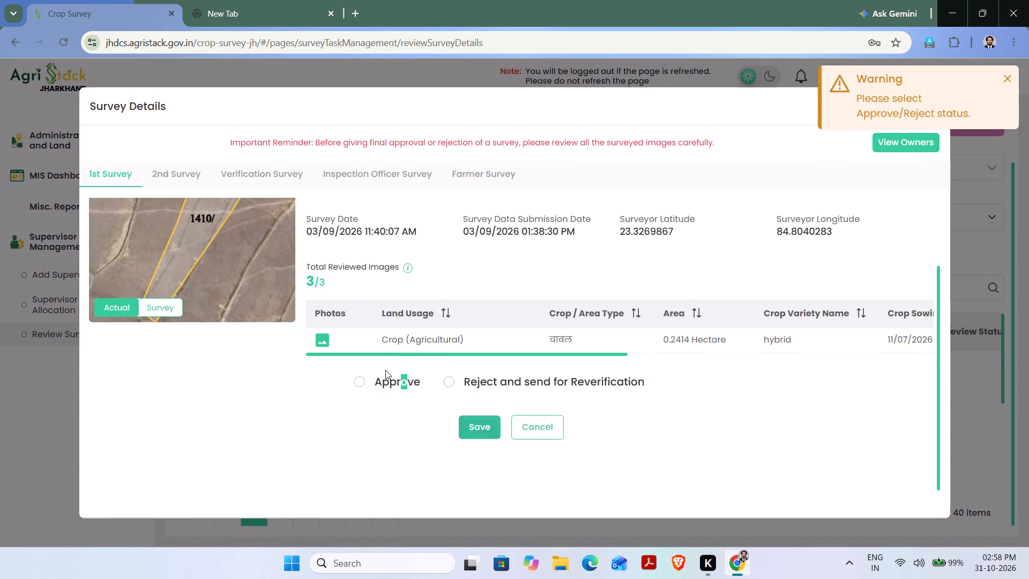
left_click(385, 370)
left_click(393, 381)
left_click(468, 425)
left_click(530, 328)
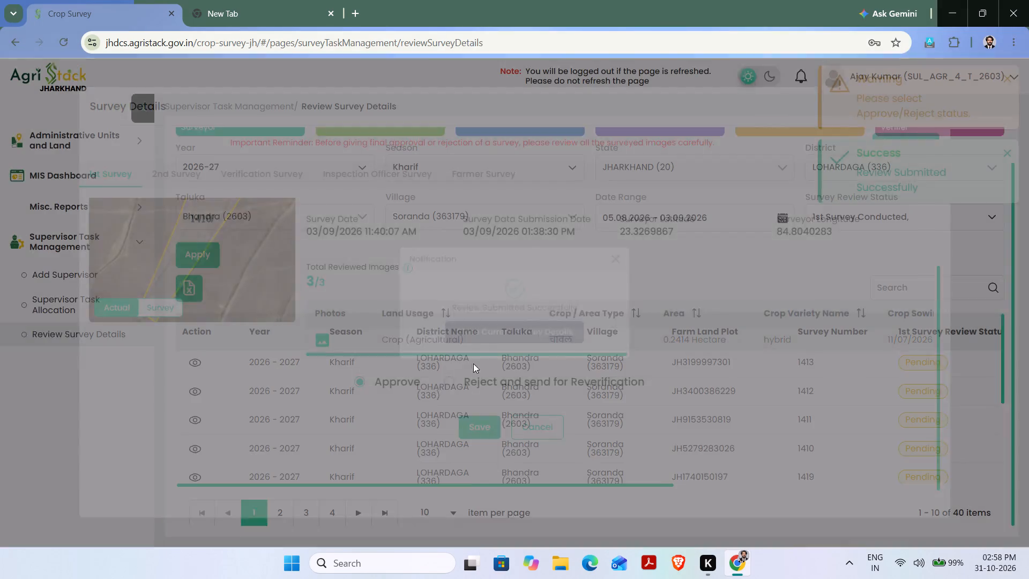
Check the review status in the details of survey number 1411 and close them.
left_click(195, 423)
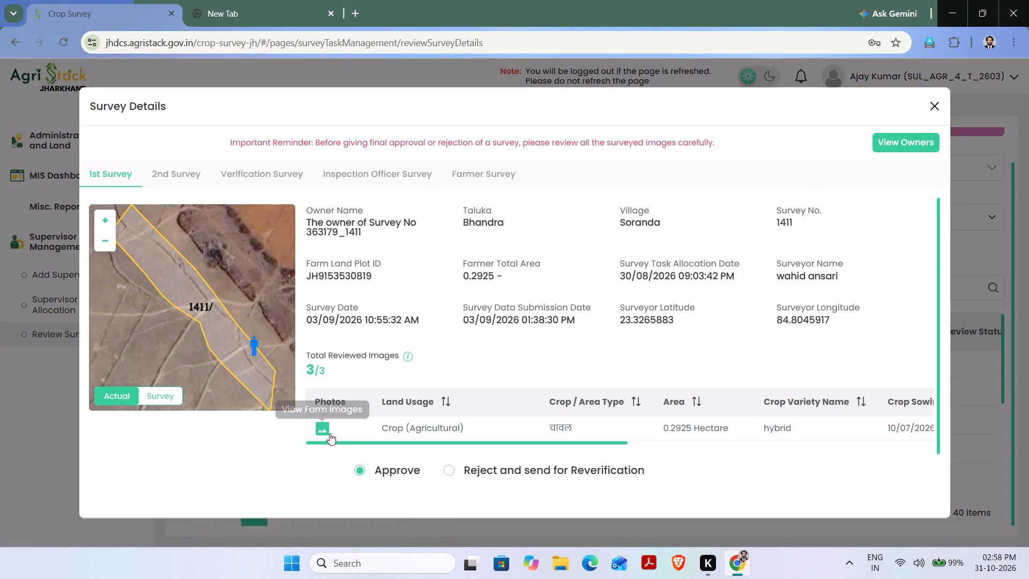
left_click(931, 105)
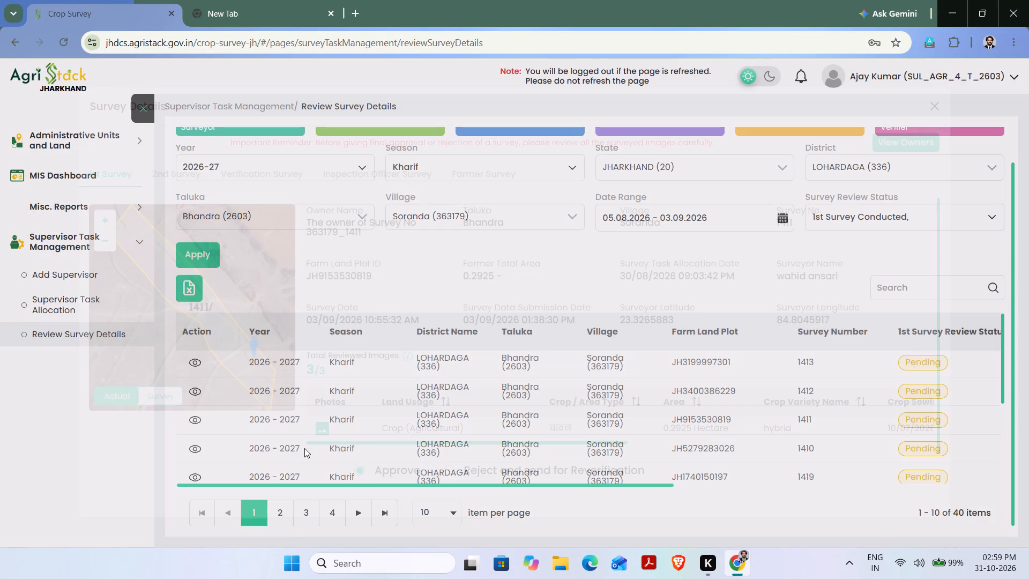
Open the details of survey number 1418, approve the three farm images of its Fallow entry, and close the image viewer.
scroll(297, 445, "down", 5)
left_click(192, 357)
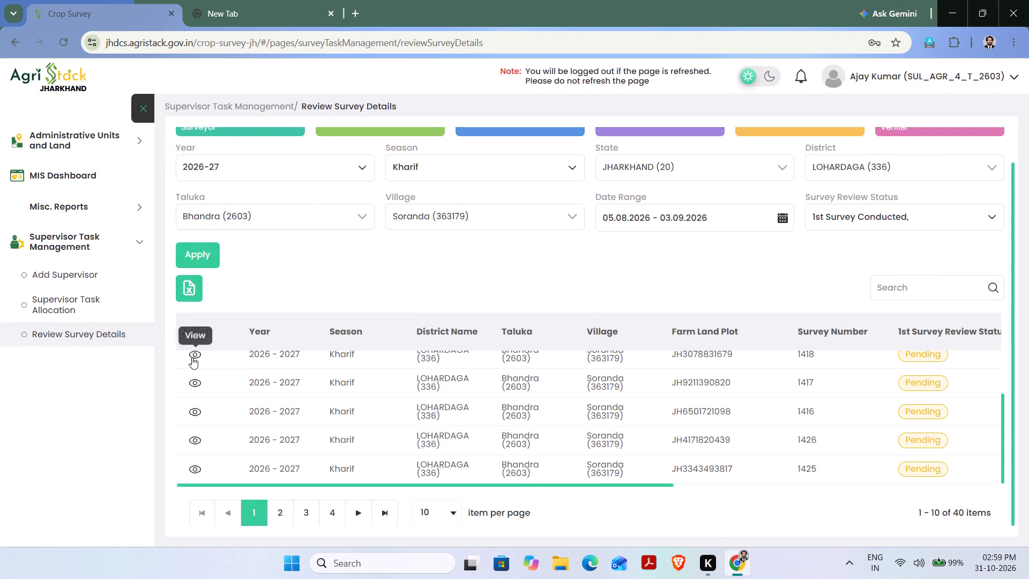
left_click(319, 426)
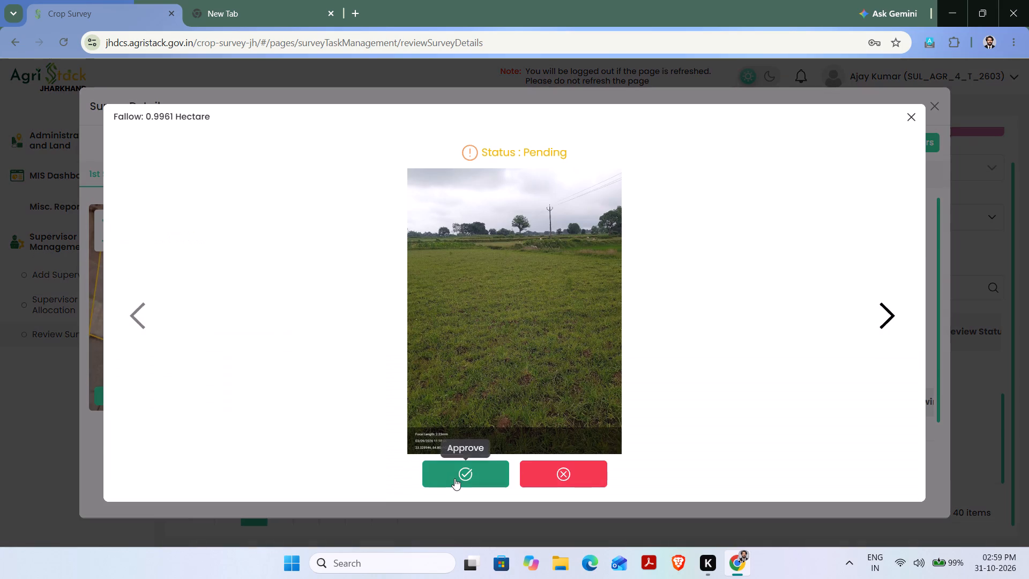
left_click(454, 478)
left_click_drag(544, 401, 501, 405)
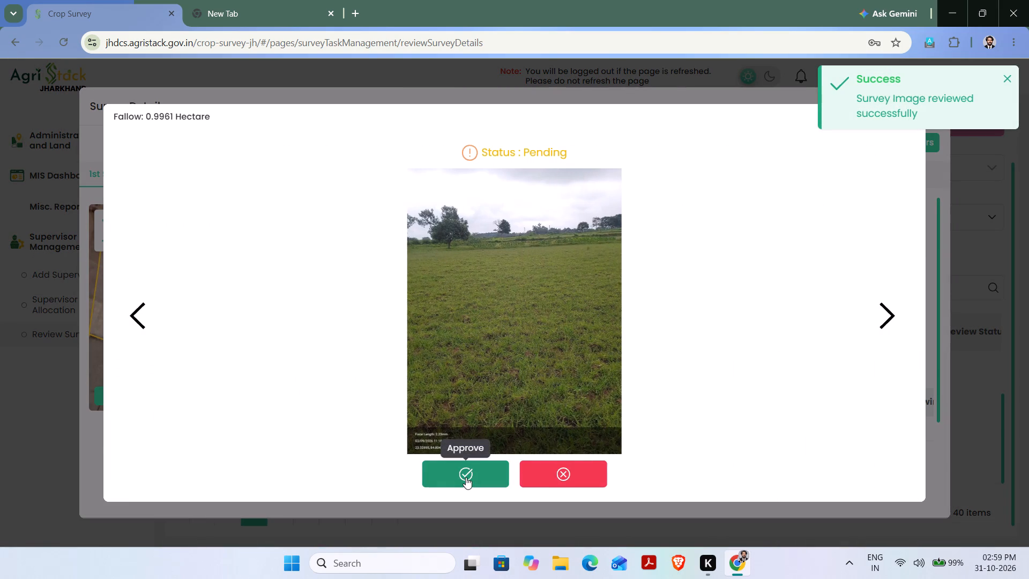
left_click(466, 477)
left_click_drag(566, 366, 522, 377)
left_click(457, 471)
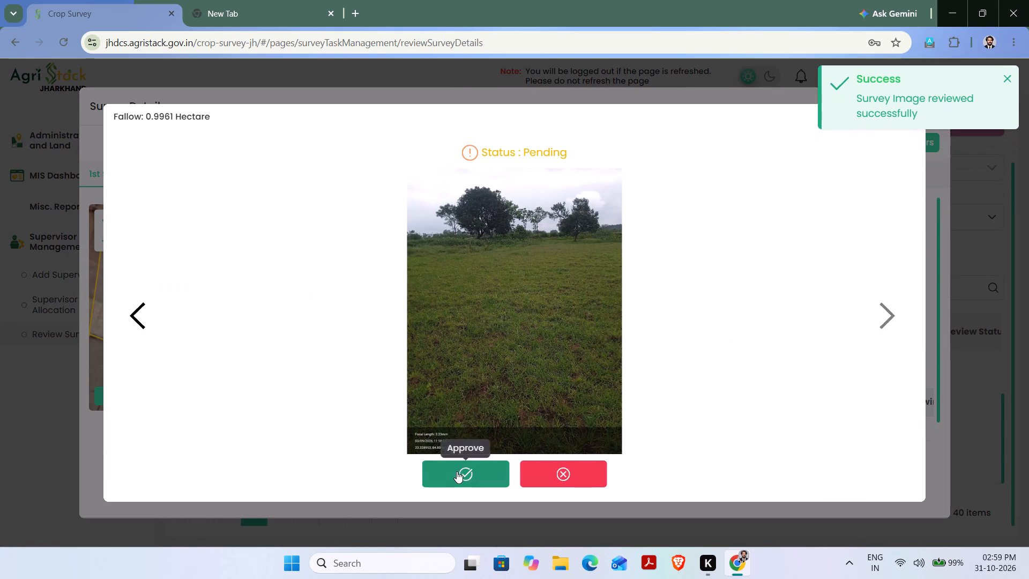
left_click_drag(538, 397, 527, 398)
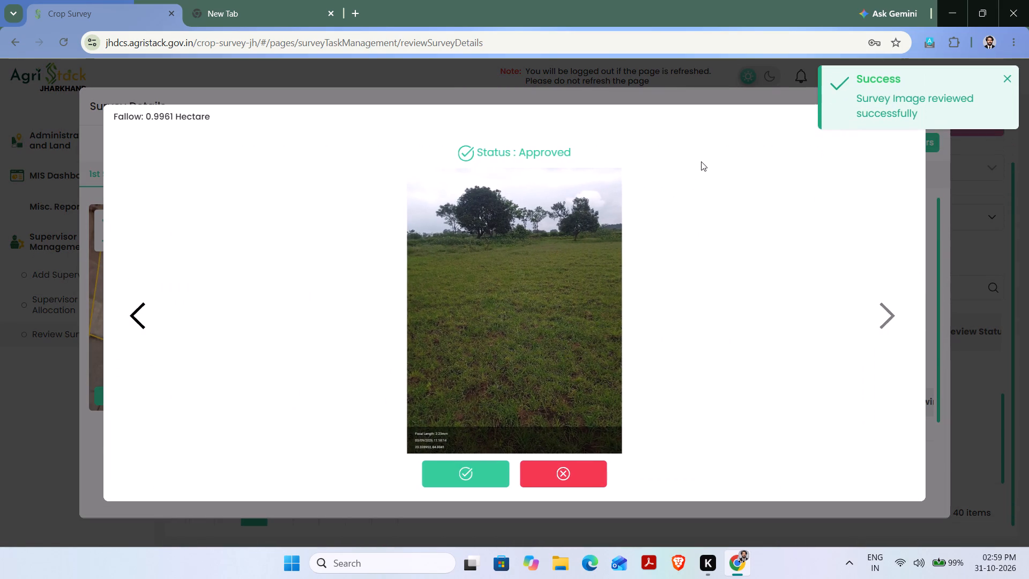
left_click(911, 116)
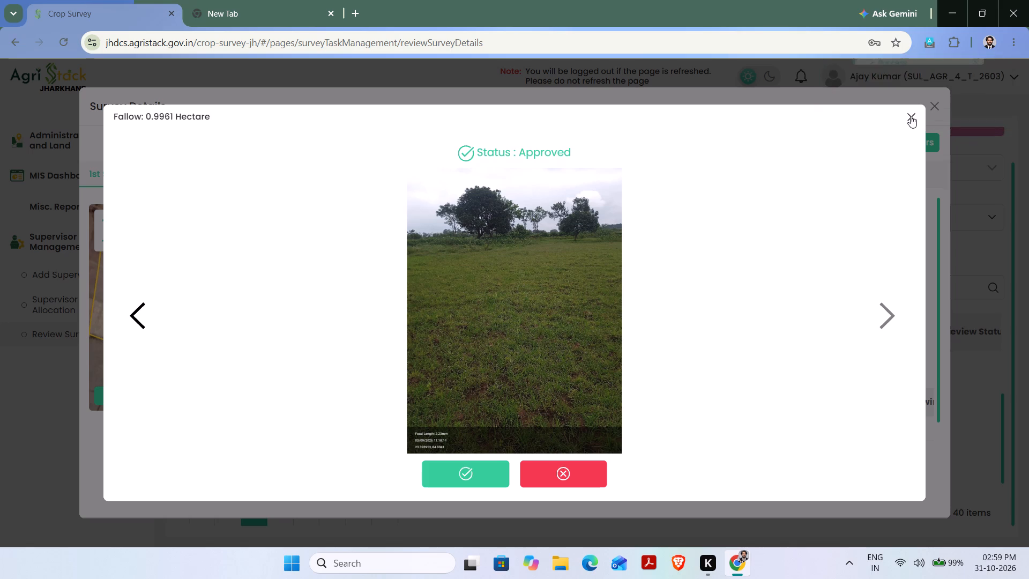
Mark survey 1418 as Approve, save the review and close its survey details.
scroll(488, 362, "down", 1)
left_click(398, 401)
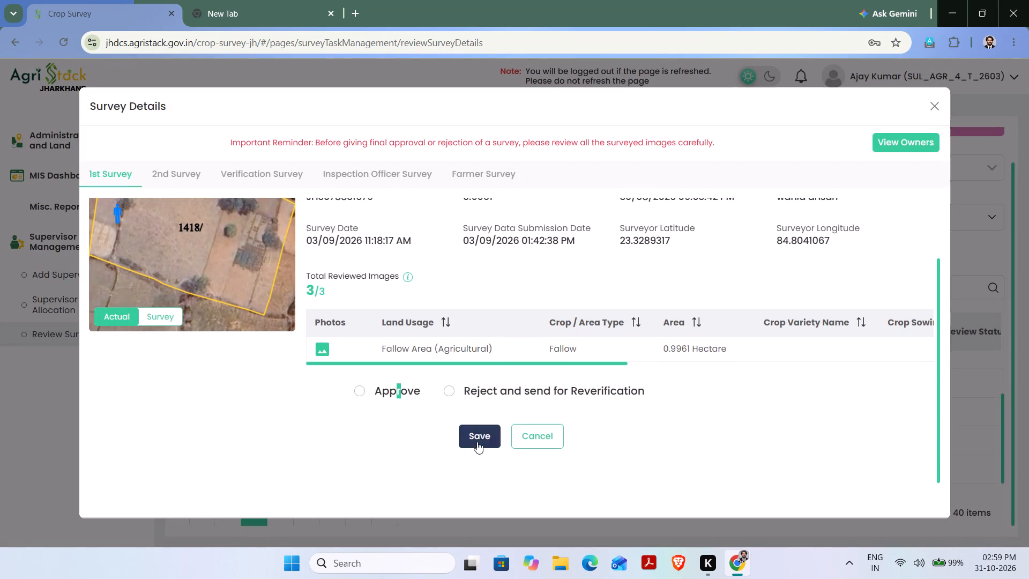
left_click(417, 384)
left_click(488, 432)
left_click(519, 339)
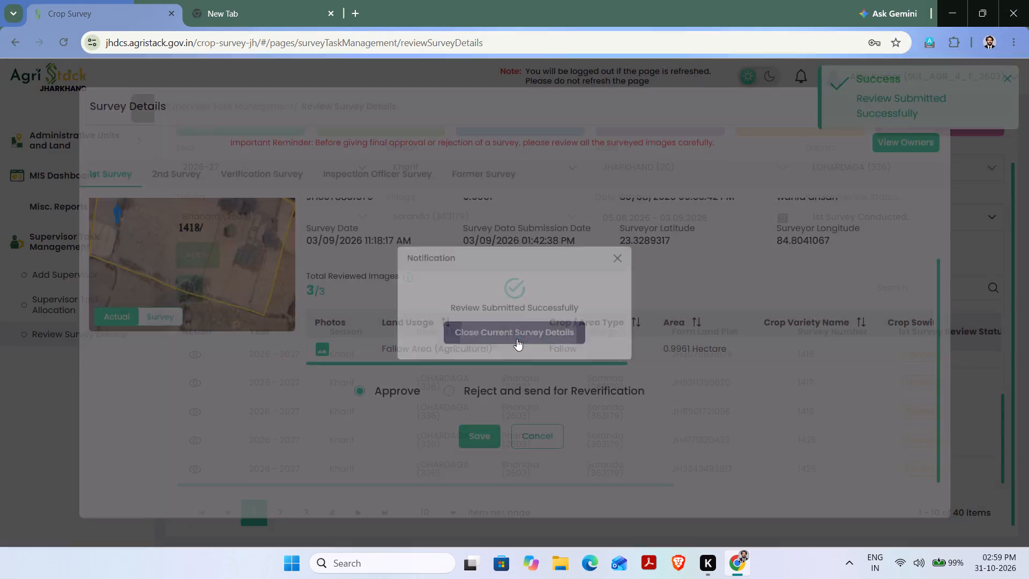
Open the details of survey number 1417, approve the three farm images of its चावल crop entry, and close the image viewer.
left_click(194, 381)
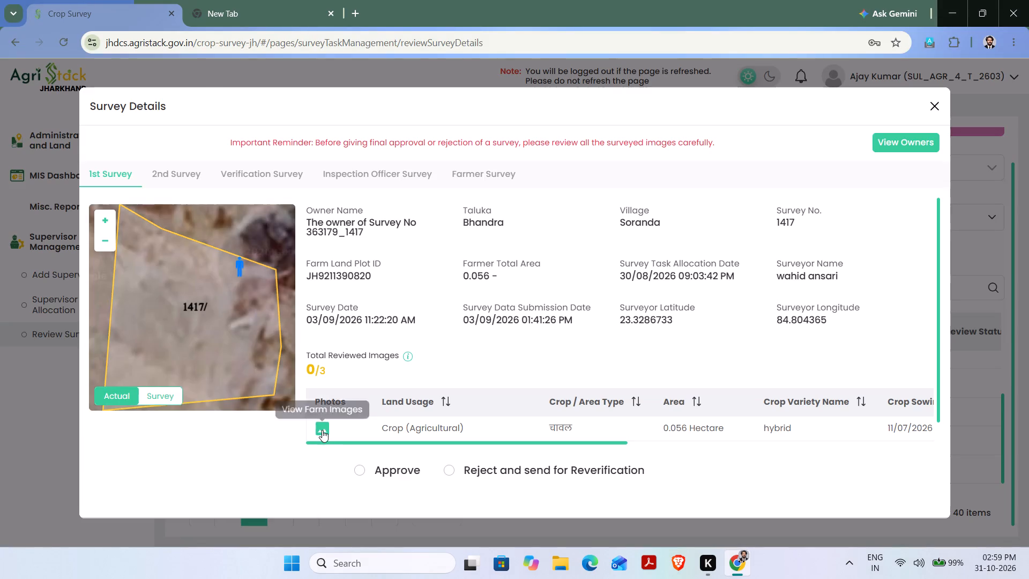
left_click(322, 429)
left_click(448, 477)
left_click_drag(524, 415, 471, 426)
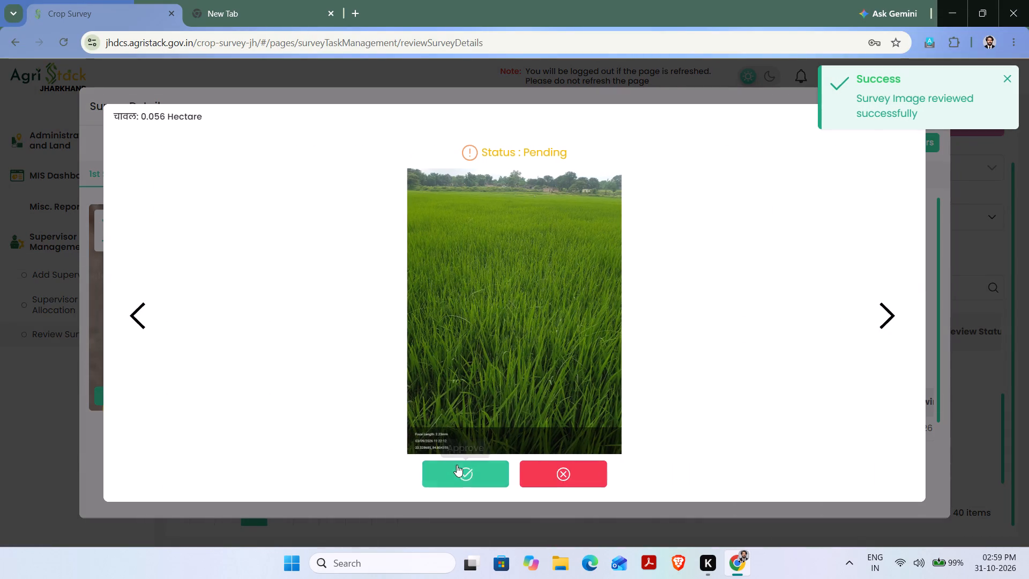
left_click(458, 470)
left_click_drag(544, 398, 496, 405)
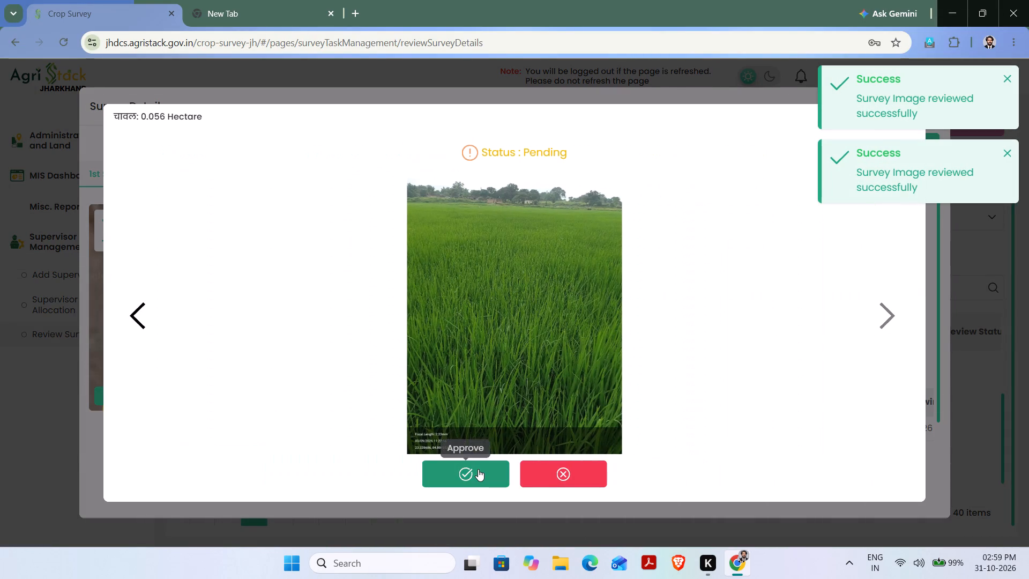
left_click(478, 470)
left_click_drag(547, 400, 523, 403)
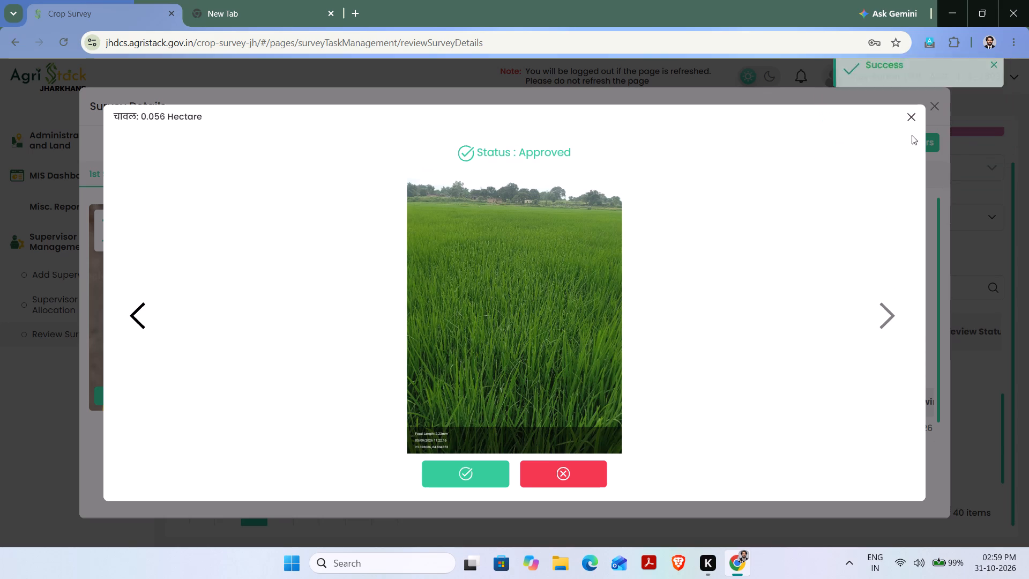
left_click(909, 113)
Mark survey 1417 as Approve, save the review and close its survey details.
scroll(339, 464, "down", 1)
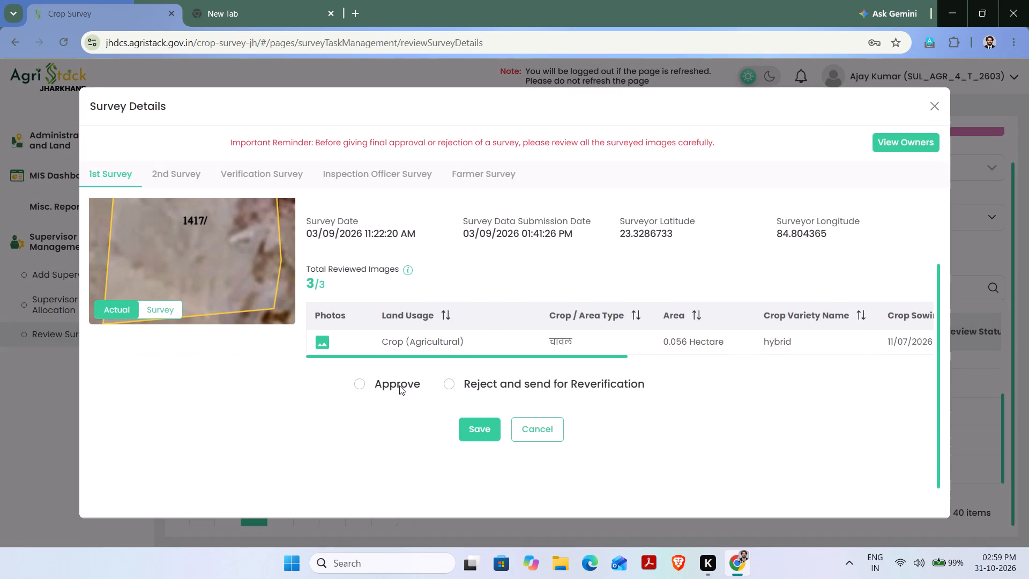
left_click(408, 371)
left_click(406, 380)
left_click(469, 418)
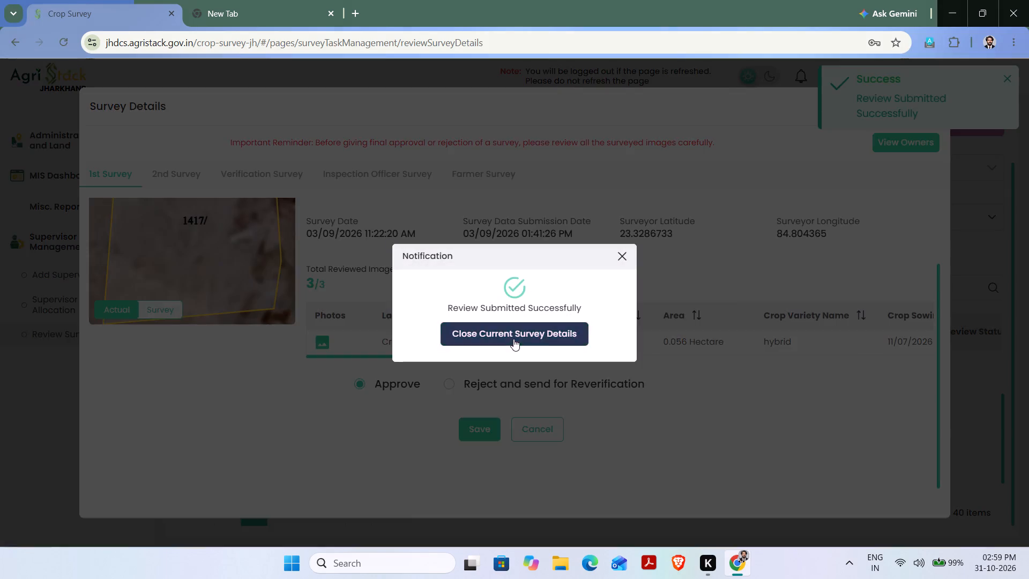
left_click(513, 338)
Open the details of survey number 1416, approve the three farm images of its Fallow entry, and close the image viewer.
left_click(195, 407)
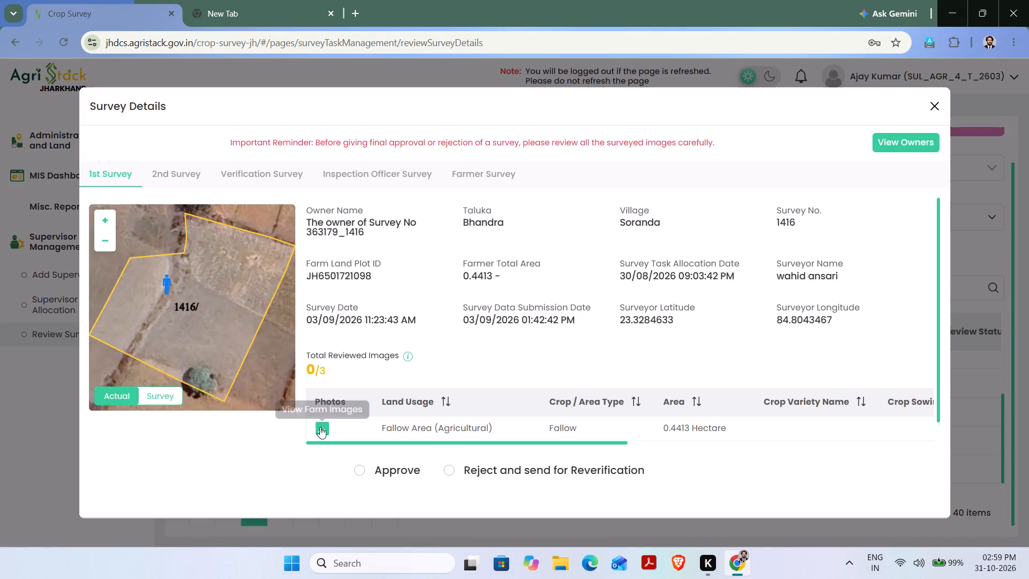
left_click(320, 426)
left_click(431, 465)
left_click_drag(510, 409, 464, 412)
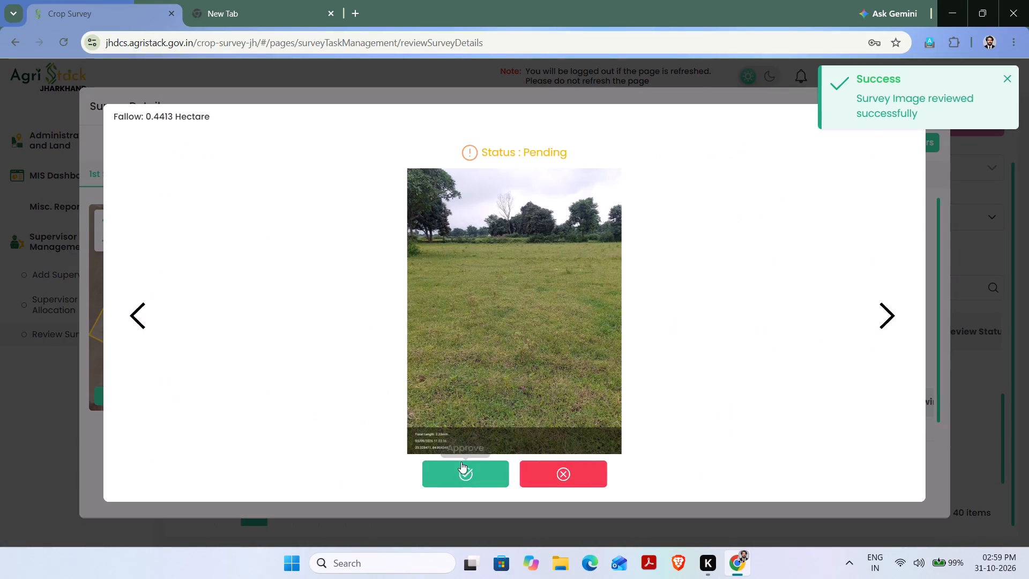
left_click(461, 469)
left_click_drag(523, 409, 469, 413)
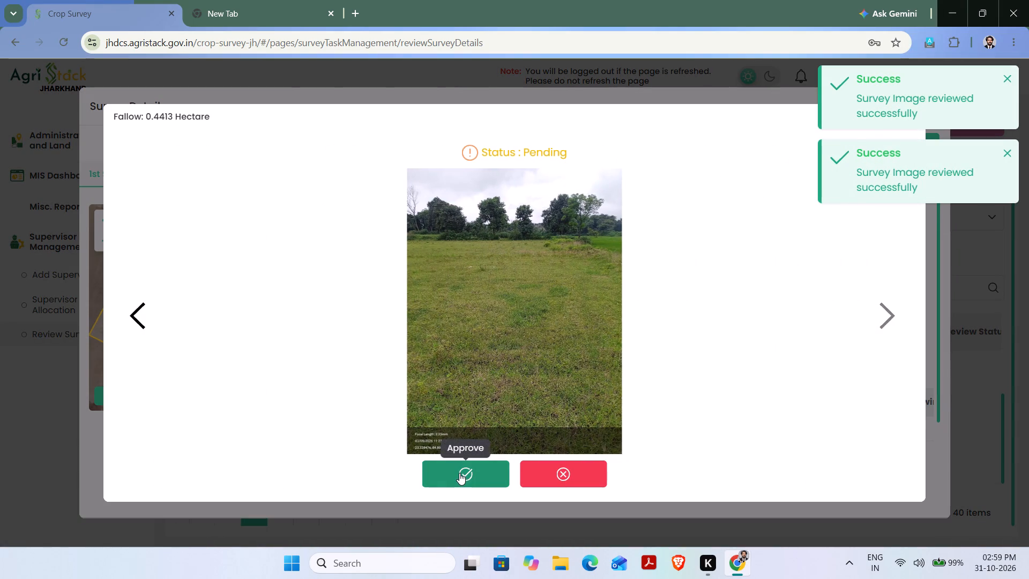
left_click(459, 473)
left_click_drag(530, 403, 497, 404)
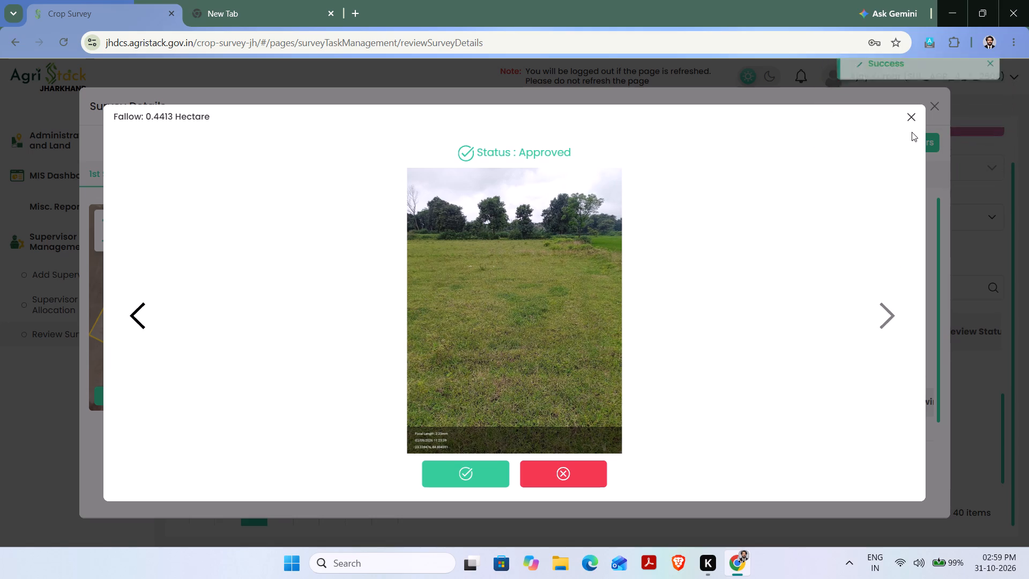
left_click(912, 119)
Mark survey 1416 as Approve, save the review and close its survey details.
scroll(560, 304, "down", 3)
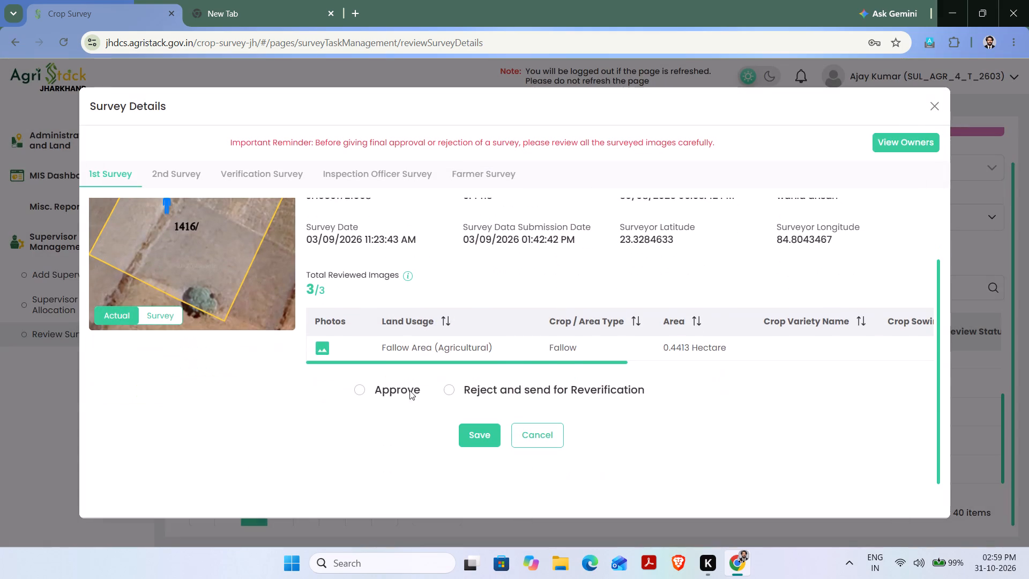
left_click(390, 383)
left_click(489, 429)
left_click(521, 326)
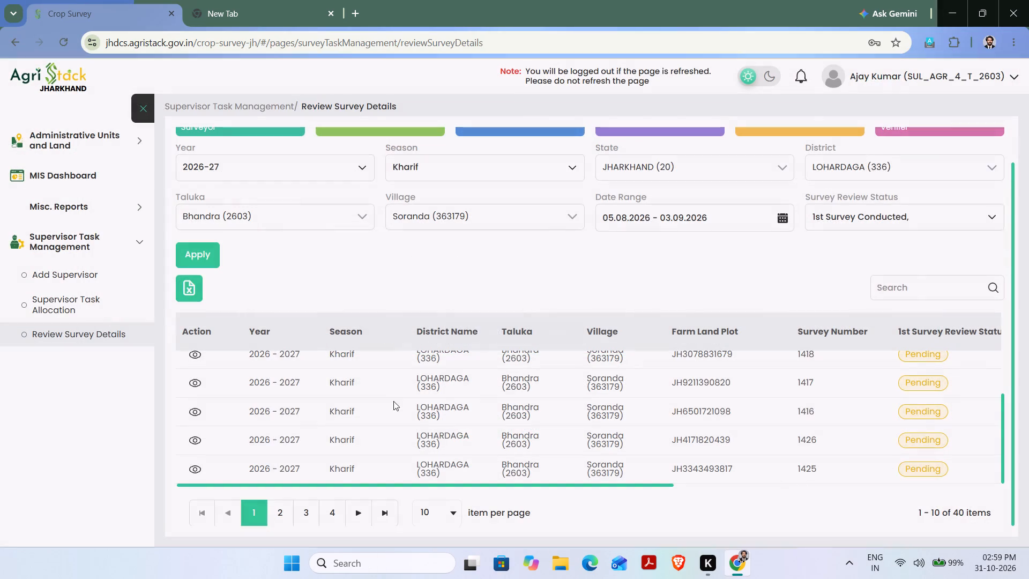
Open the details of survey number 1426 and approve the three farm images of its Fallow entry.
left_click(196, 443)
left_click(318, 429)
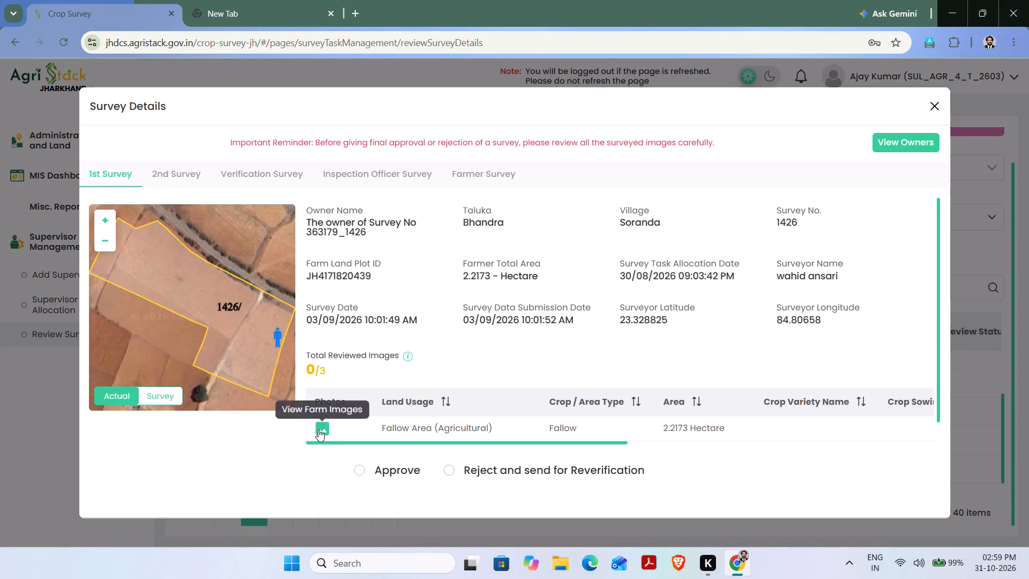
left_click(437, 473)
left_click_drag(525, 400, 464, 410)
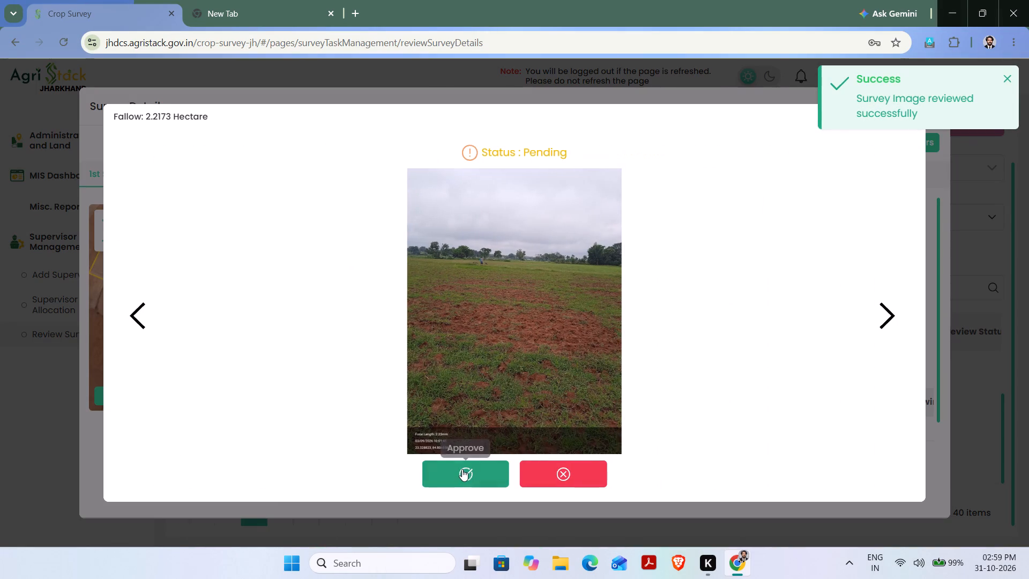
left_click(463, 469)
left_click_drag(542, 388, 496, 402)
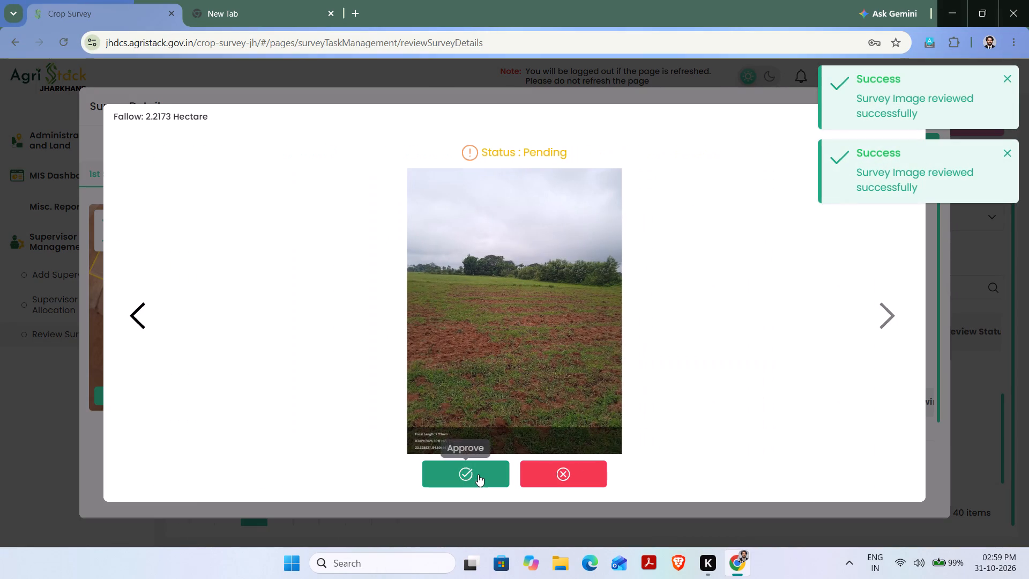
left_click(478, 474)
left_click_drag(567, 362, 541, 365)
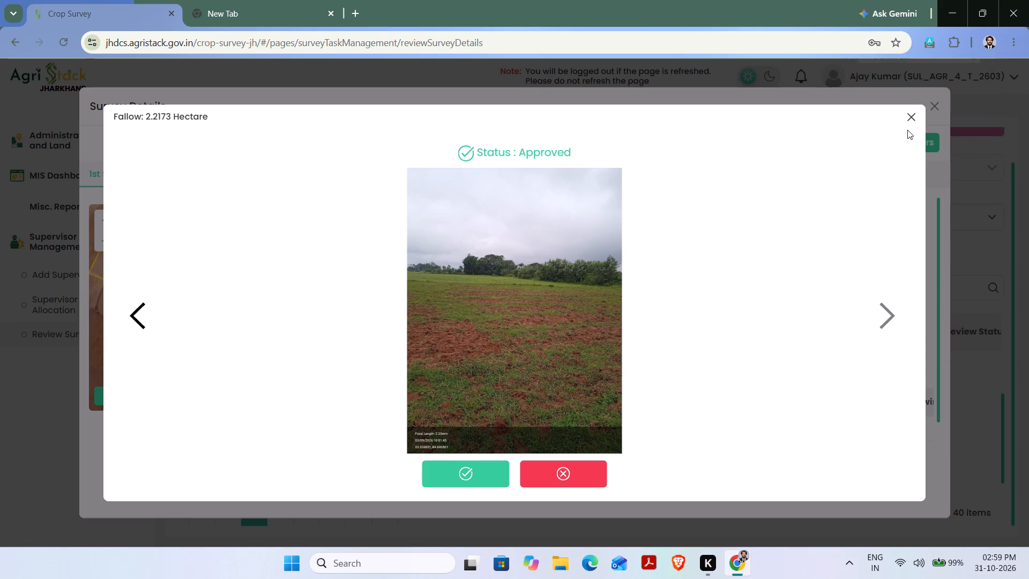
Close the image viewer, mark survey 1426 as Approve, save the review and close its survey details.
left_click(907, 123)
left_click(910, 120)
scroll(463, 367, "down", 2)
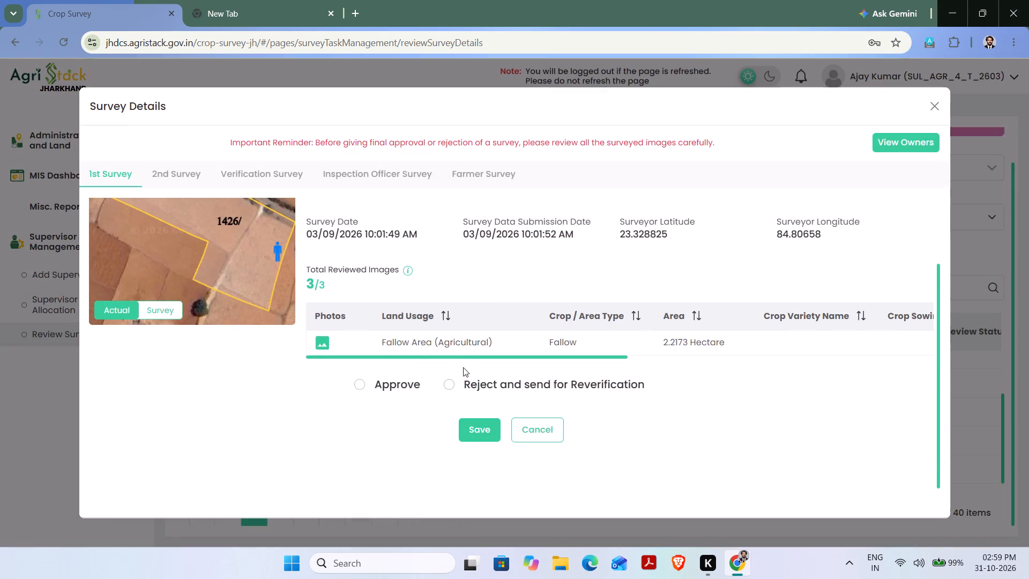
left_click(404, 384)
left_click(487, 440)
left_click(488, 428)
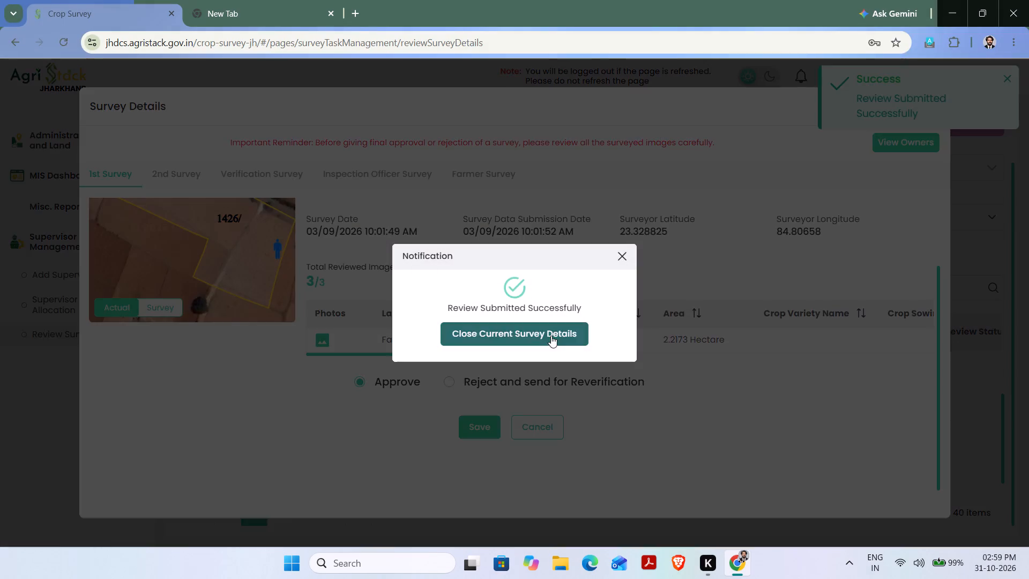
left_click(551, 335)
Open the details of survey number 1425, approve the three farm images of its Fallow entry, and close the image viewer.
left_click(207, 466)
left_click(196, 471)
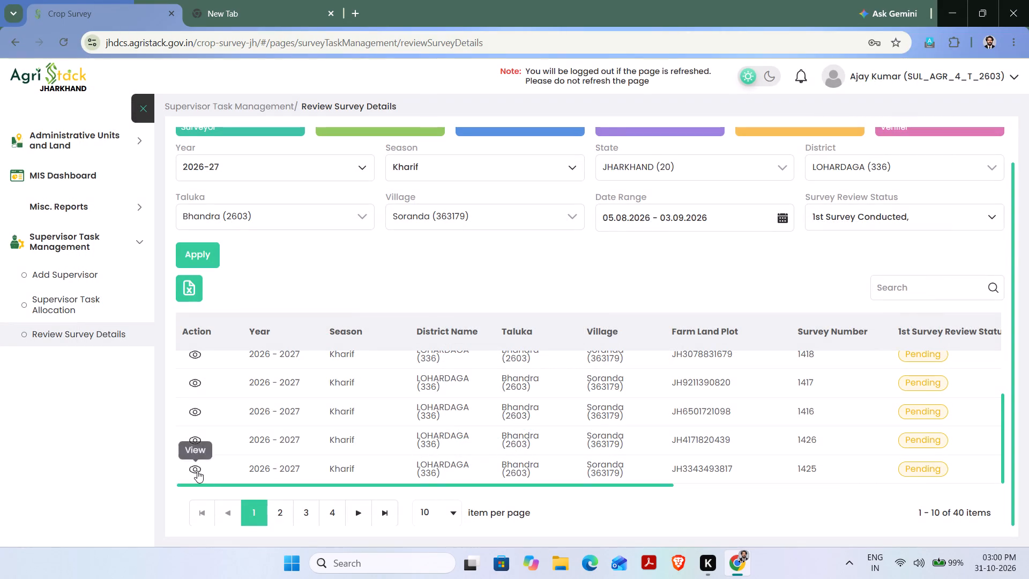
left_click(320, 431)
left_click(431, 479)
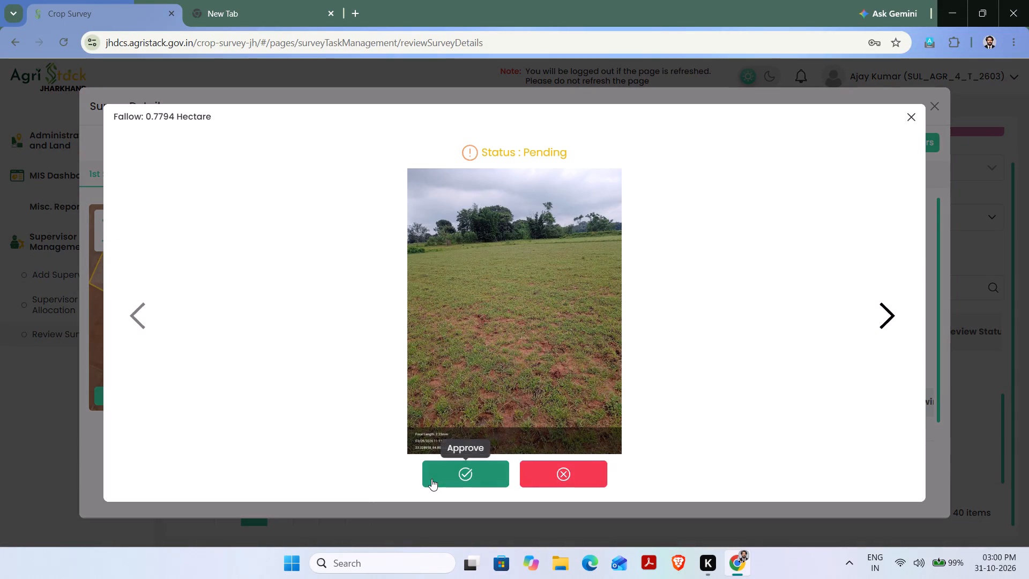
left_click_drag(491, 410, 408, 424)
left_click(437, 468)
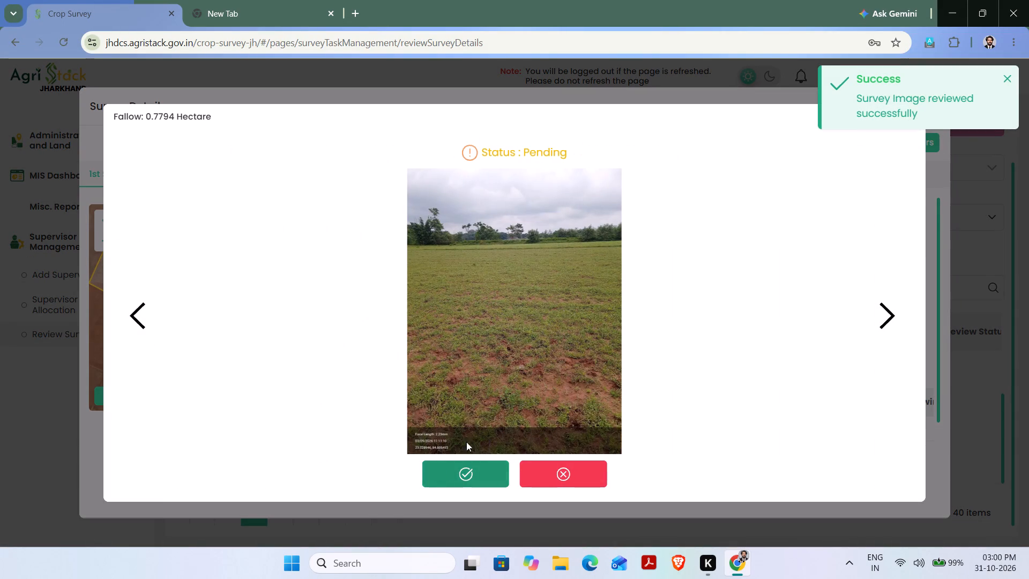
left_click_drag(519, 389, 475, 396)
left_click(474, 465)
left_click_drag(539, 397, 525, 397)
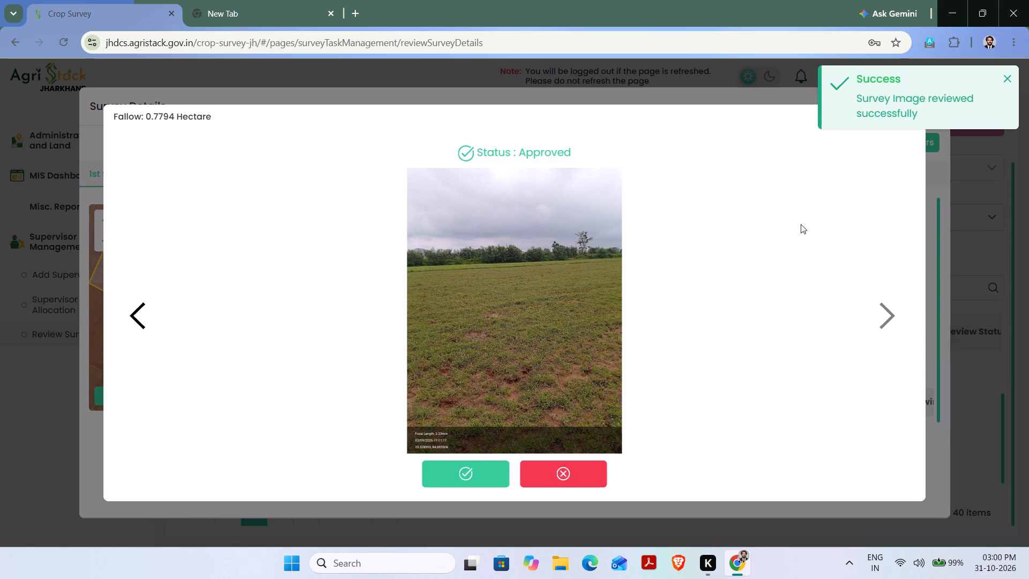
left_click(911, 115)
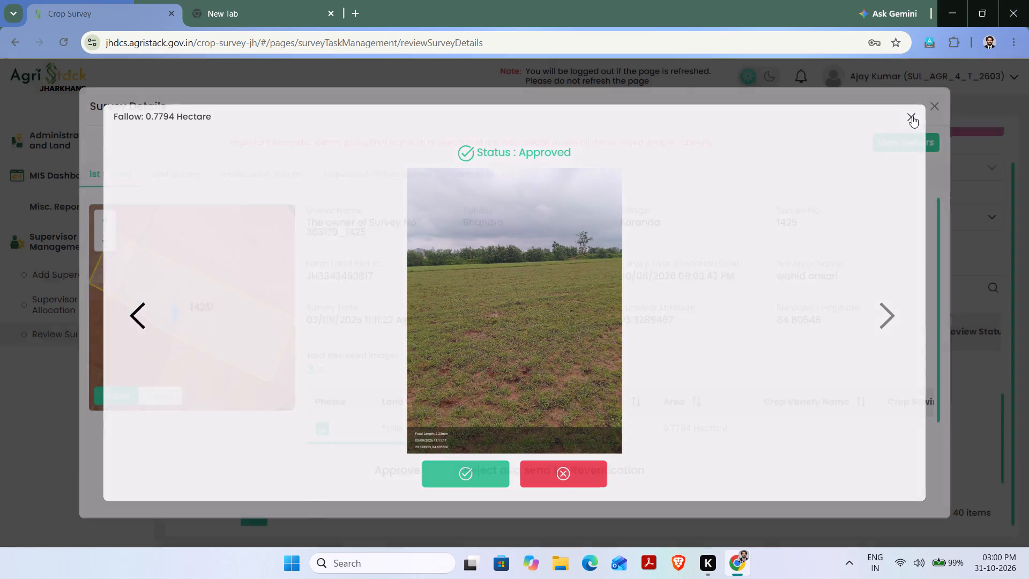
Mark survey 1425 as Approve, save the review and close its survey details.
scroll(595, 358, "down", 1)
left_click(409, 396)
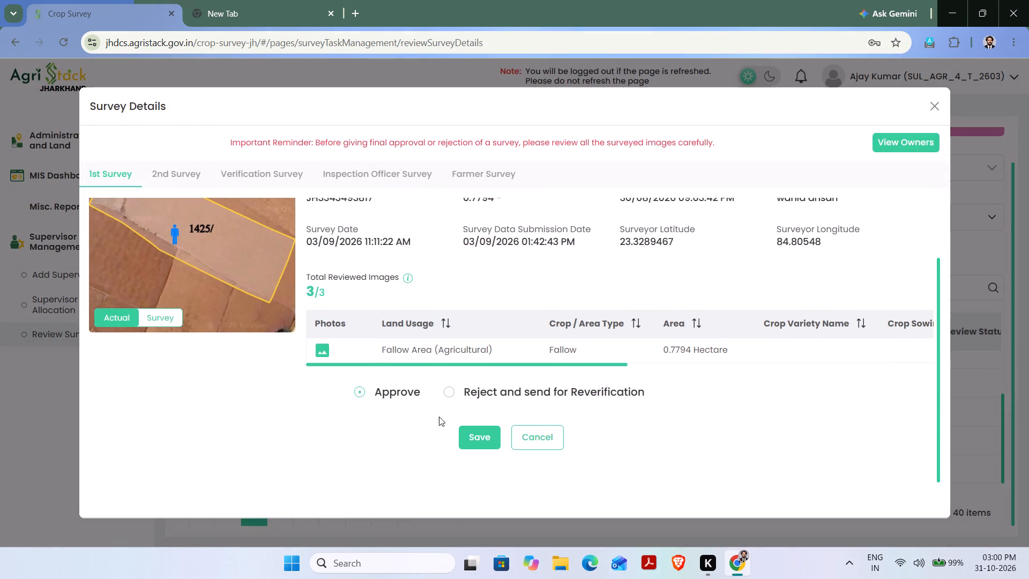
left_click(473, 443)
left_click(540, 336)
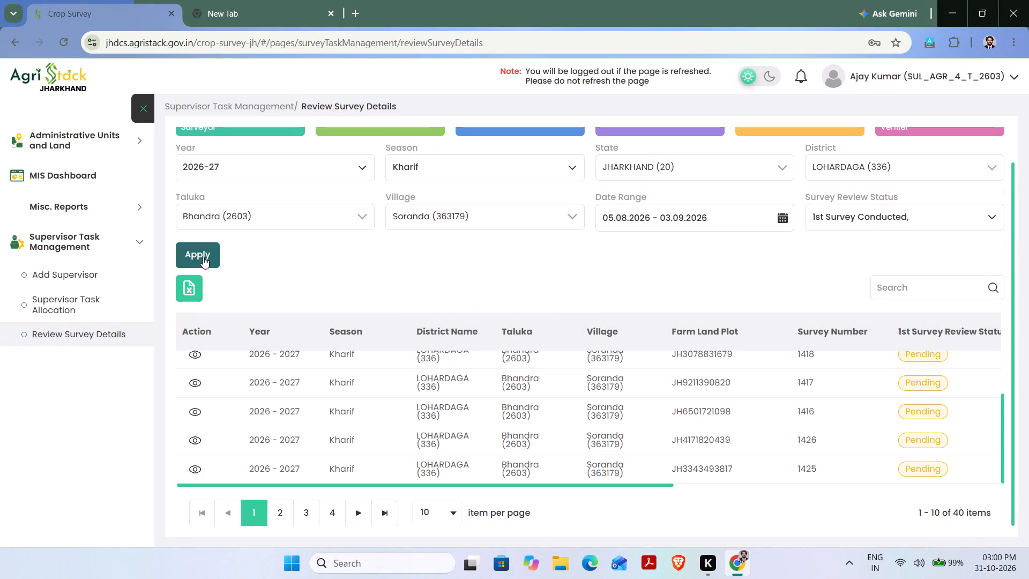
Reapply the current filters to refresh the list of Soranda surveys awaiting review.
left_click(202, 255)
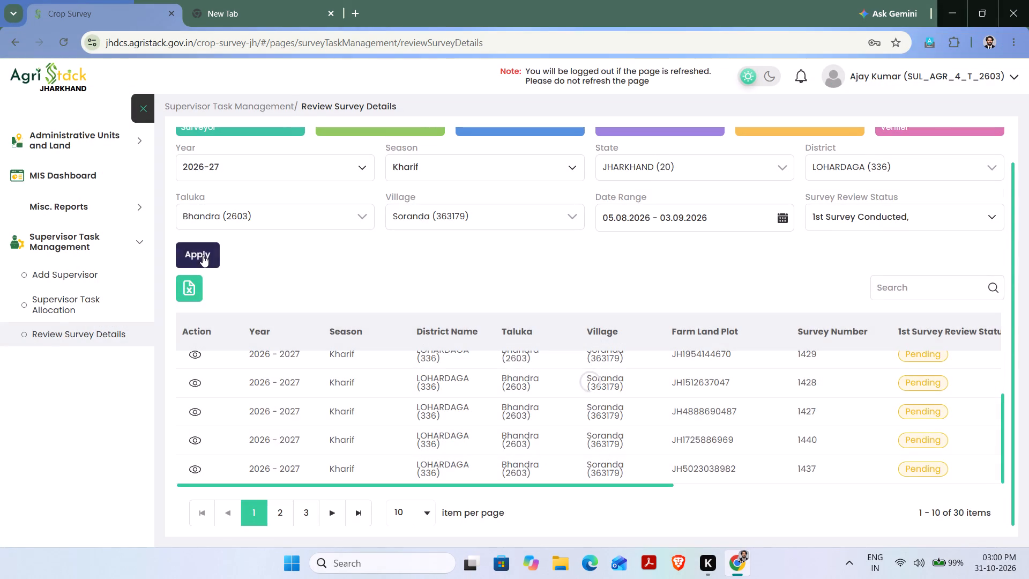
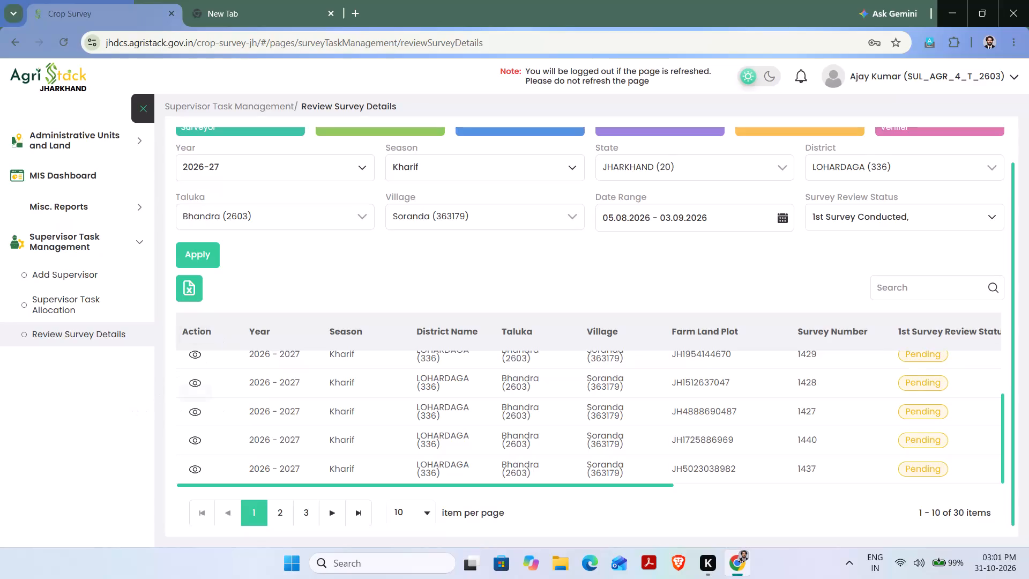
Open the survey details of survey number 1424 and approve all three of its Fallow survey images.
scroll(296, 380, "up", 6)
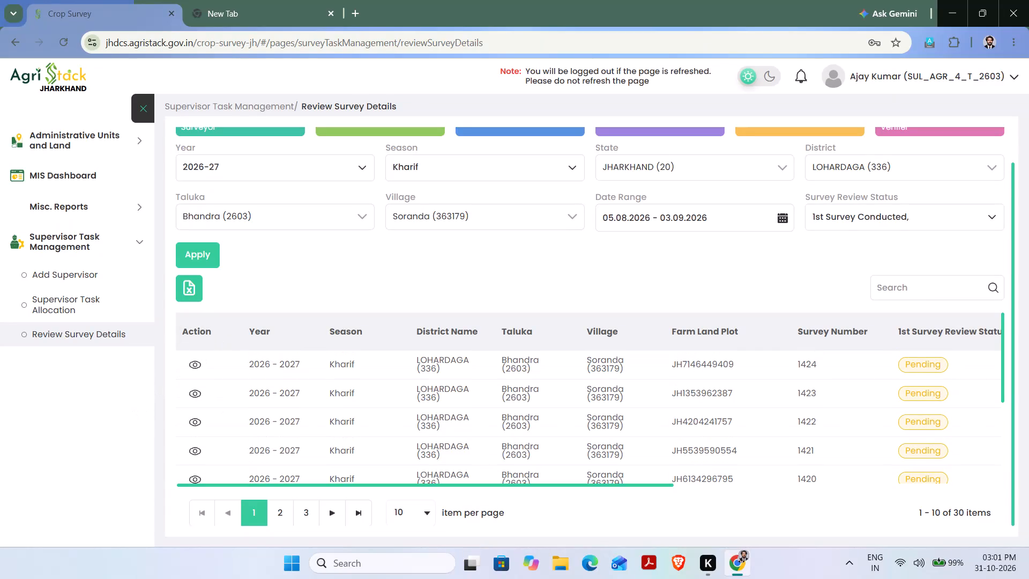
left_click(199, 368)
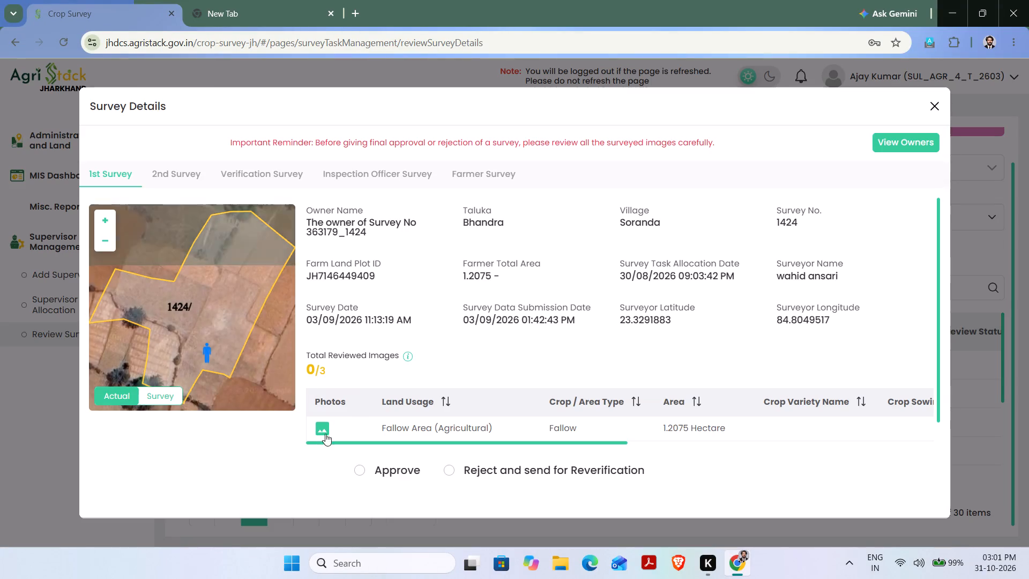
left_click(326, 428)
left_click(437, 479)
left_click_drag(508, 413, 471, 421)
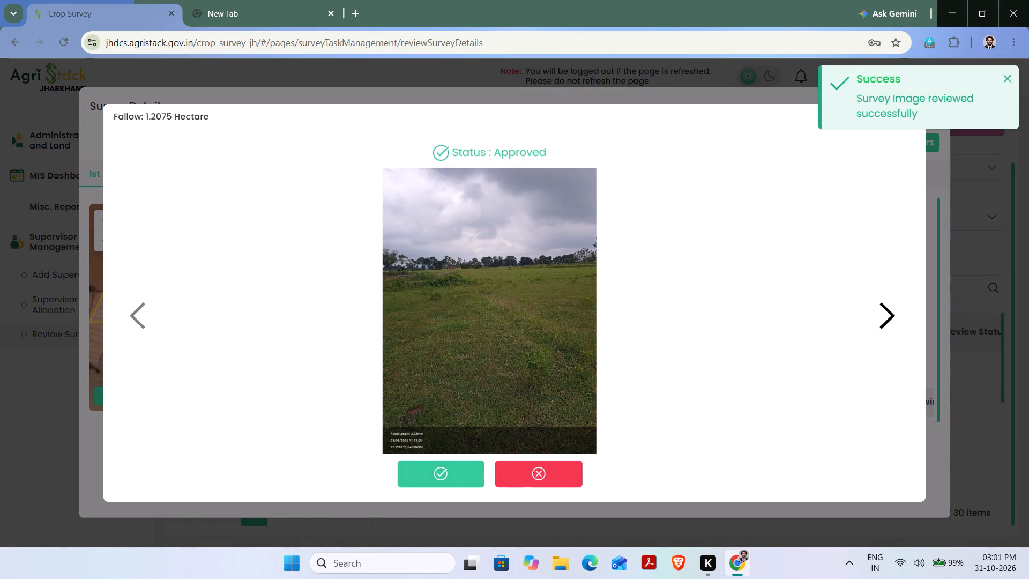
left_click_drag(471, 421, 444, 429)
left_click(453, 481)
left_click_drag(512, 414, 469, 425)
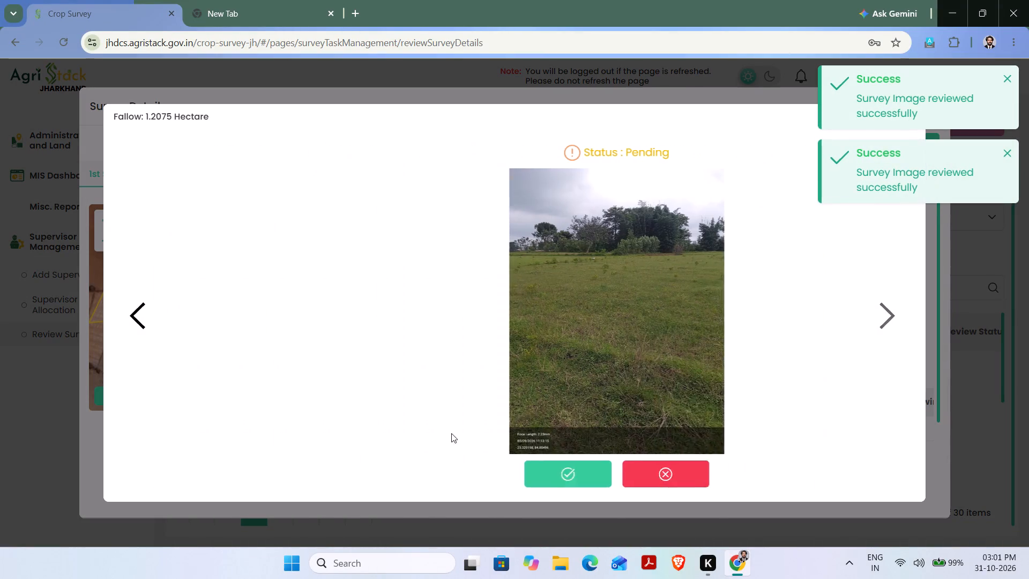
left_click(458, 474)
left_click_drag(517, 406, 494, 411)
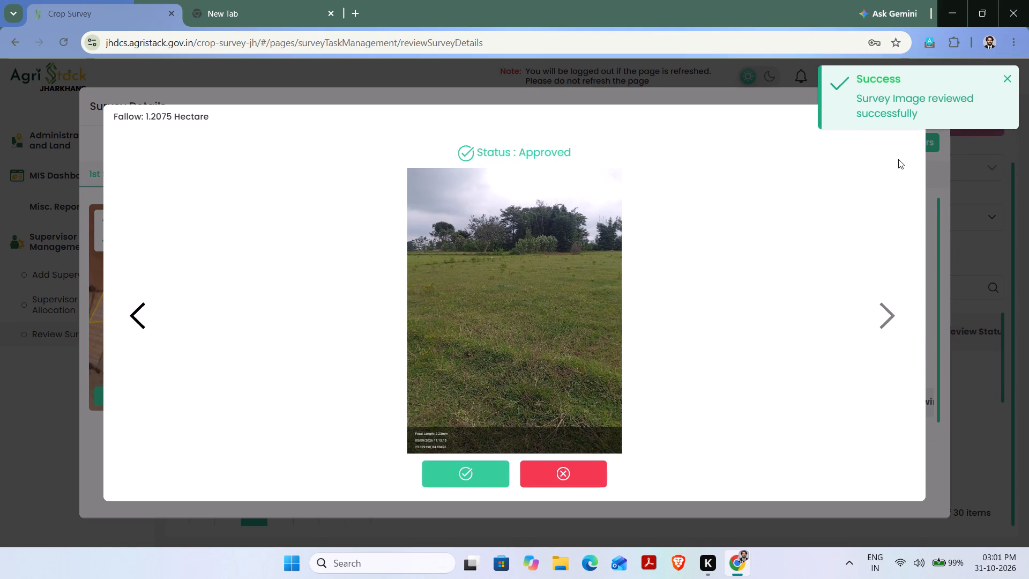
left_click(912, 115)
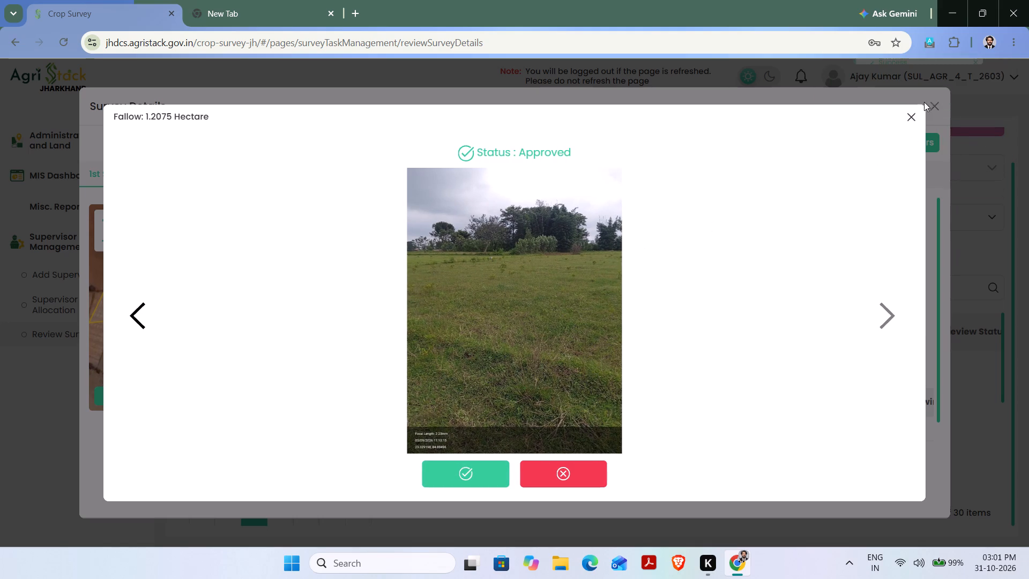
left_click(909, 115)
Set the 1st Survey review of survey number 1424 to Approve, save it and close the survey details.
scroll(588, 291, "down", 1)
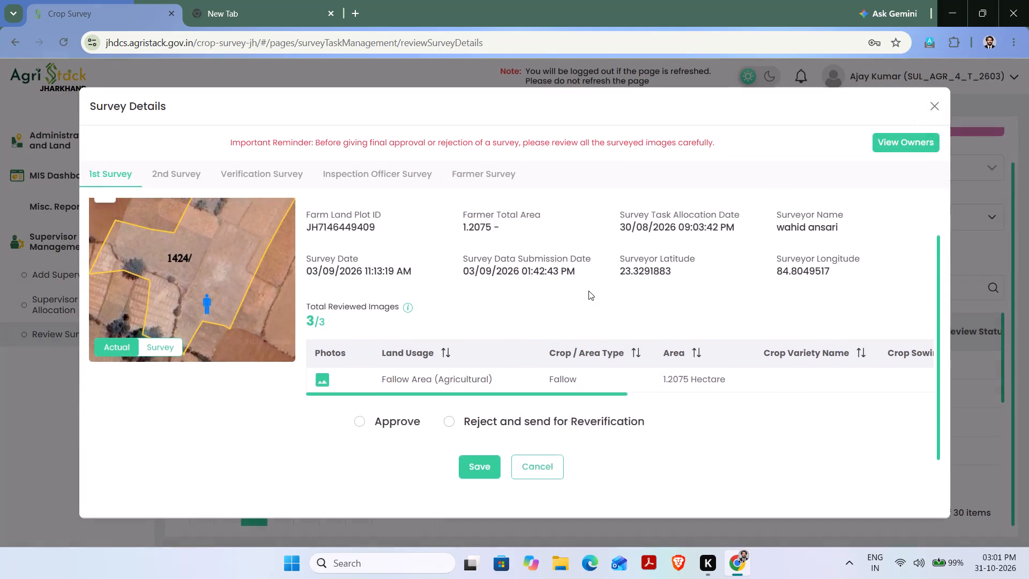
scroll(588, 291, "down", 1)
left_click(393, 381)
left_click(478, 424)
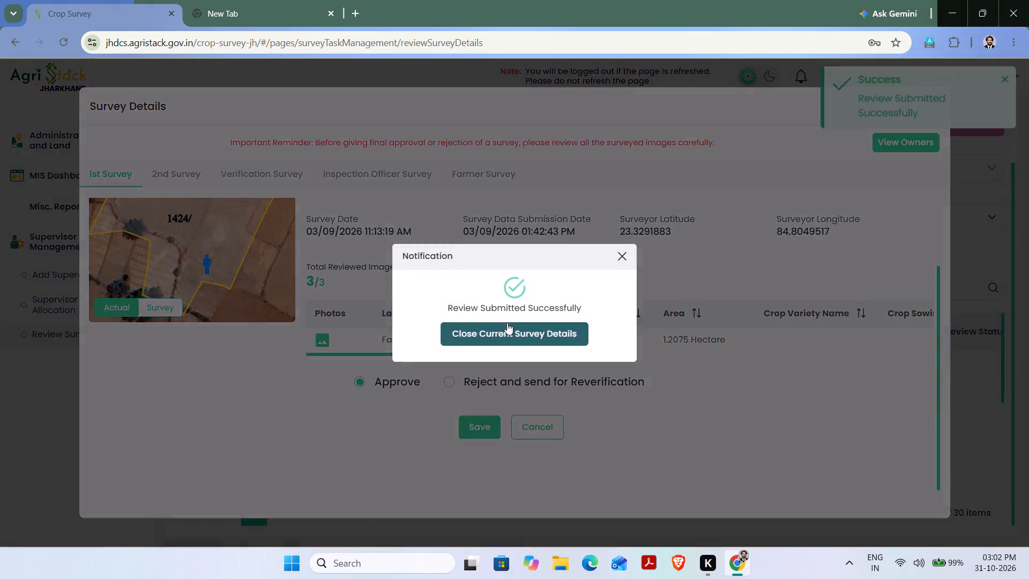
left_click(508, 324)
Open the survey details of survey number 1423 and approve all three of its Fallow survey images.
left_click_drag(197, 392, 202, 394)
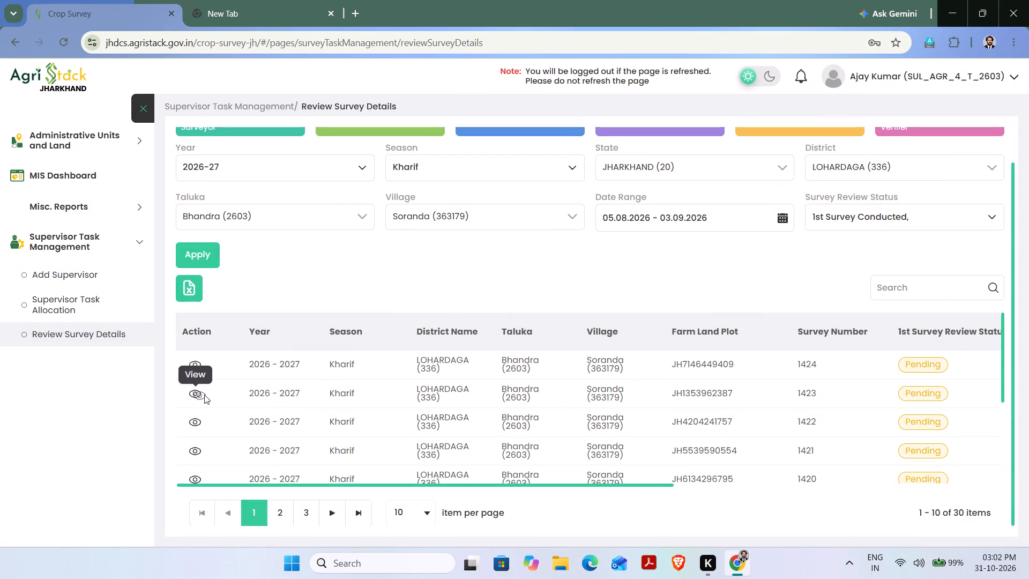
left_click(196, 392)
left_click(320, 431)
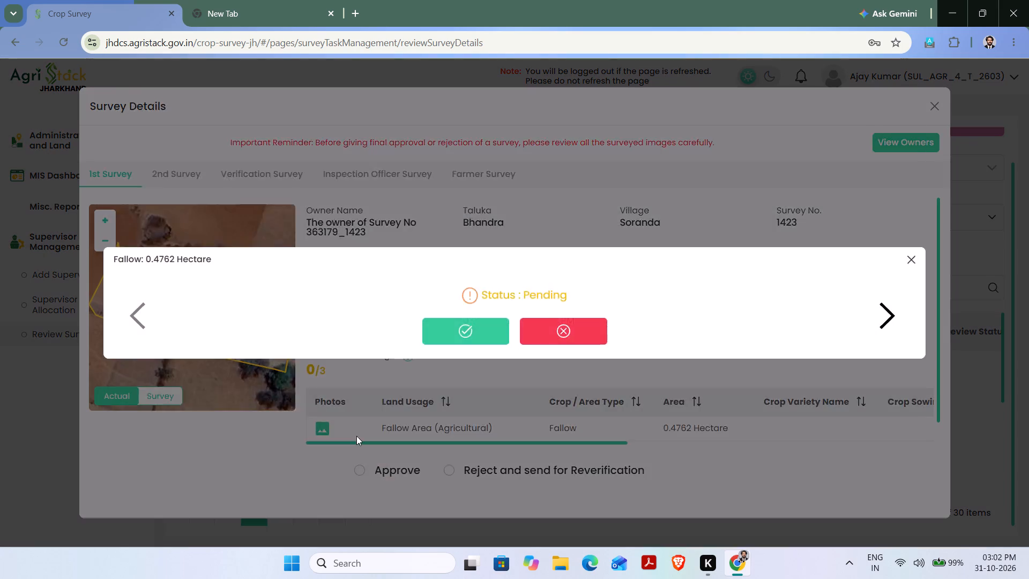
left_click(452, 463)
left_click_drag(528, 413, 494, 421)
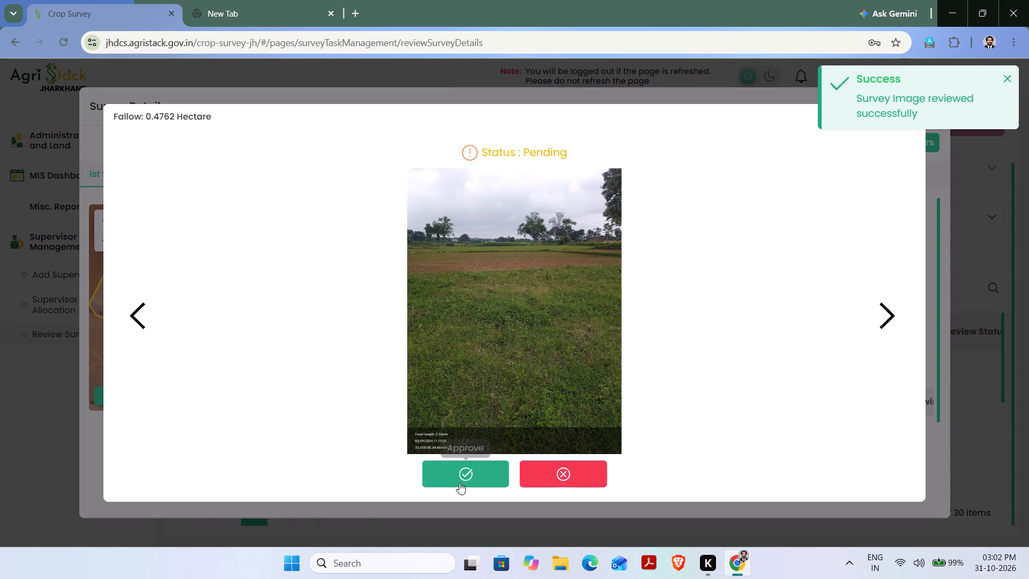
left_click(459, 483)
left_click_drag(540, 398, 504, 404)
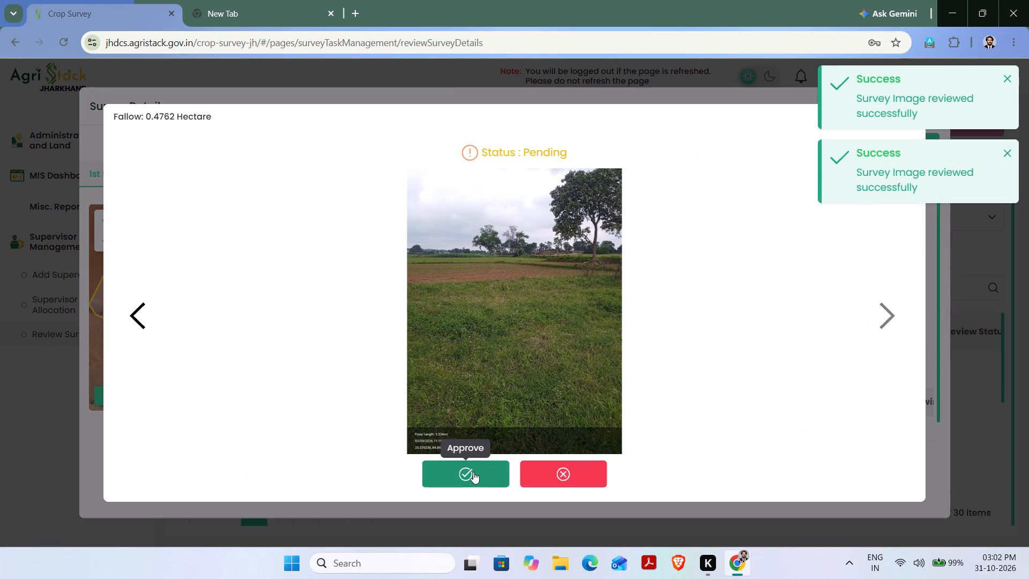
left_click(473, 472)
left_click_drag(573, 351, 535, 359)
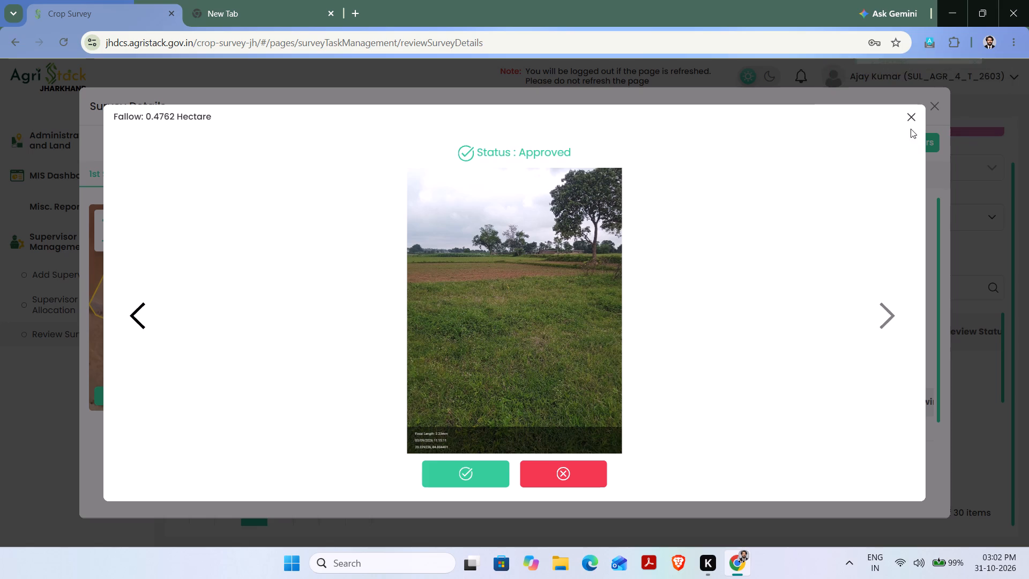
left_click(913, 119)
Set the 1st Survey review of survey number 1423 to Approve, save it and close the survey details.
scroll(551, 315, "down", 3)
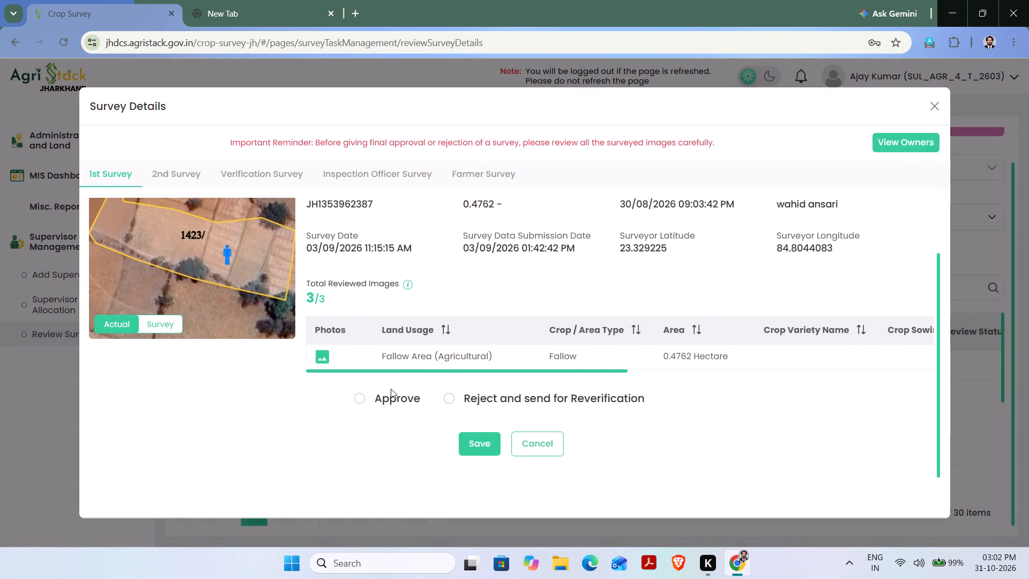
left_click(393, 378)
left_click(470, 425)
left_click(531, 318)
left_click(527, 327)
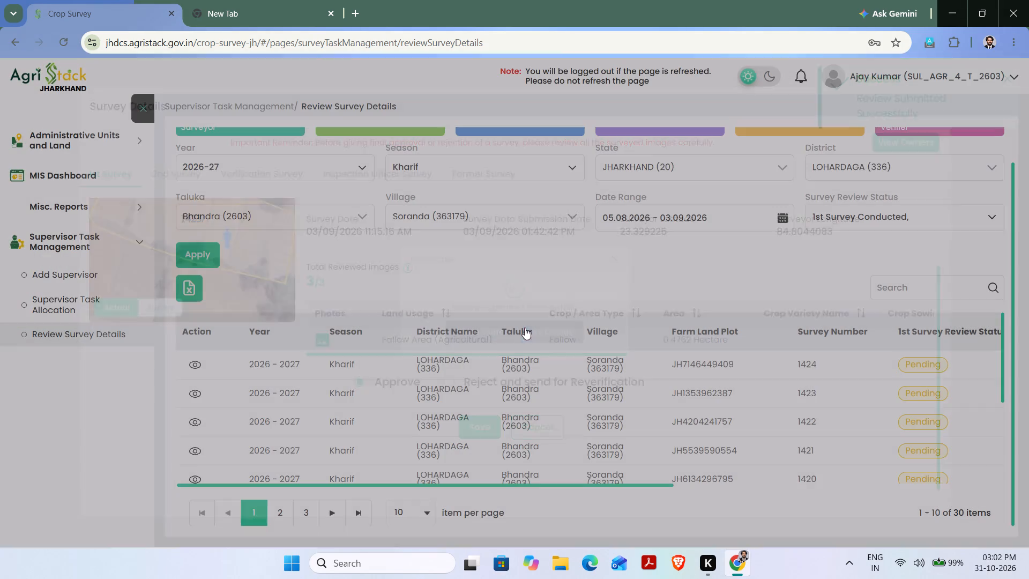
Open the survey details of survey number 1422 and approve all three of its Fallow survey images.
left_click(193, 424)
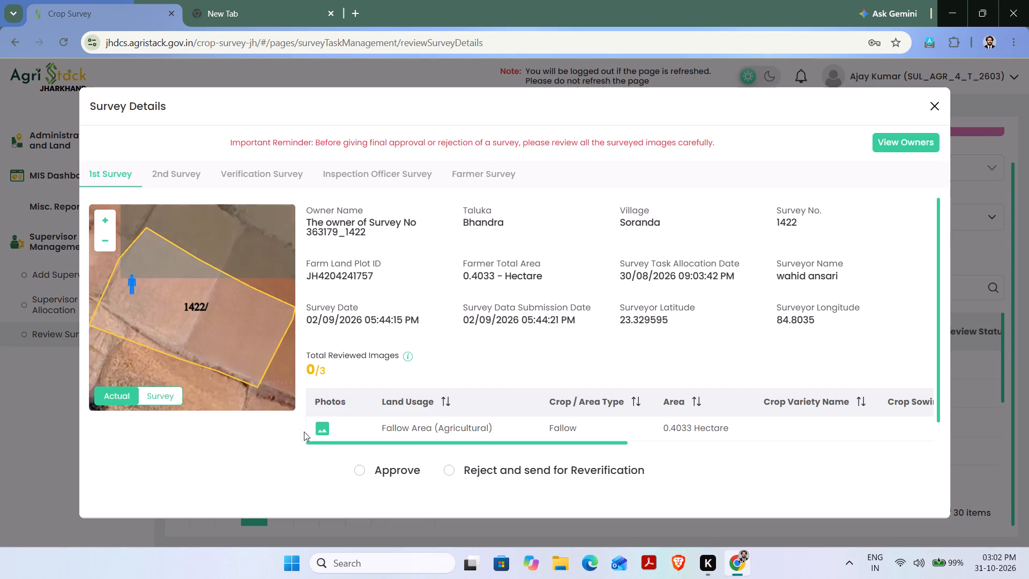
left_click(333, 429)
left_click(324, 427)
left_click(437, 472)
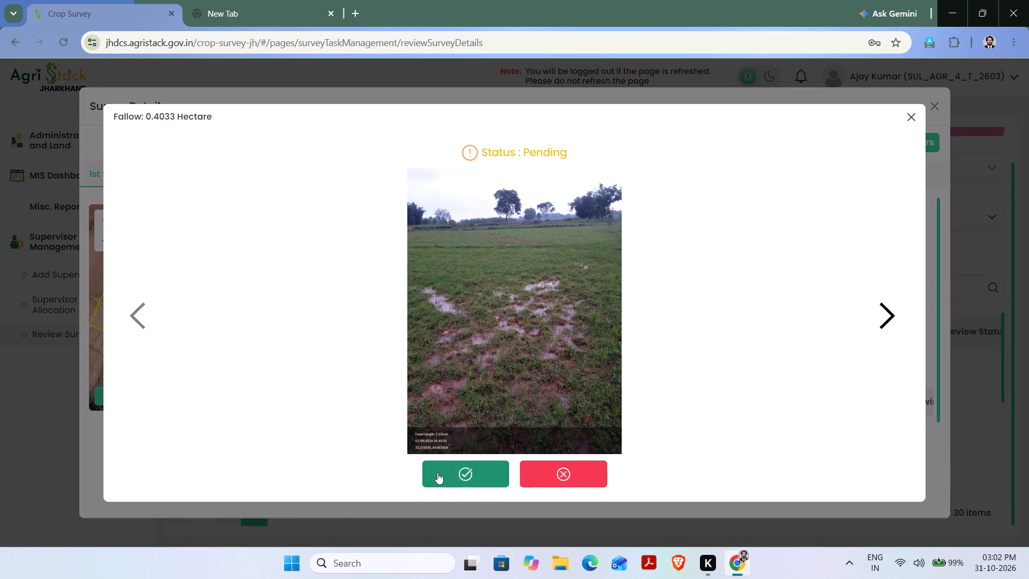
left_click_drag(534, 409, 471, 420)
left_click(441, 478)
left_click_drag(530, 403, 527, 403)
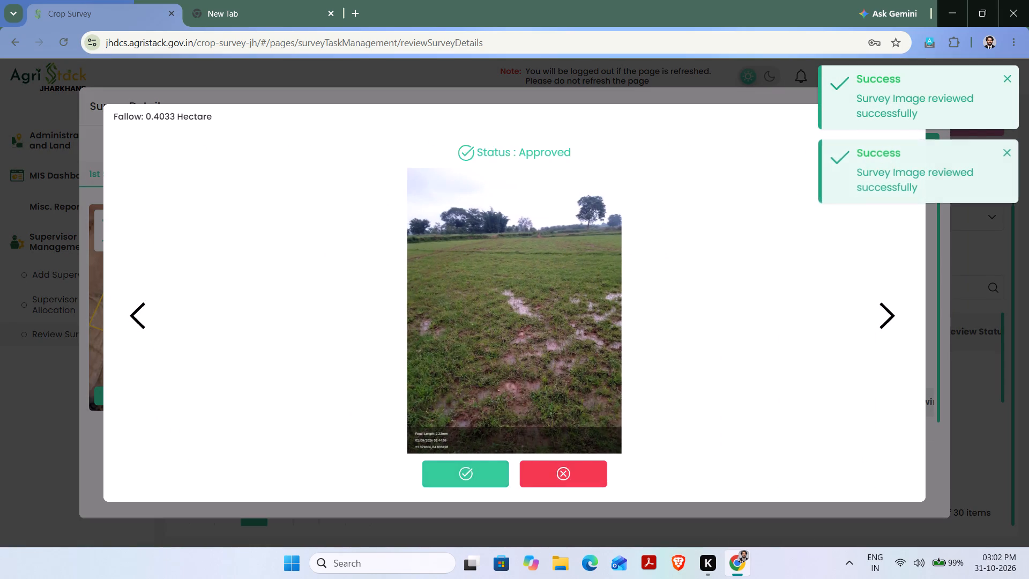
left_click_drag(527, 403, 497, 408)
left_click(460, 474)
left_click_drag(546, 373, 522, 377)
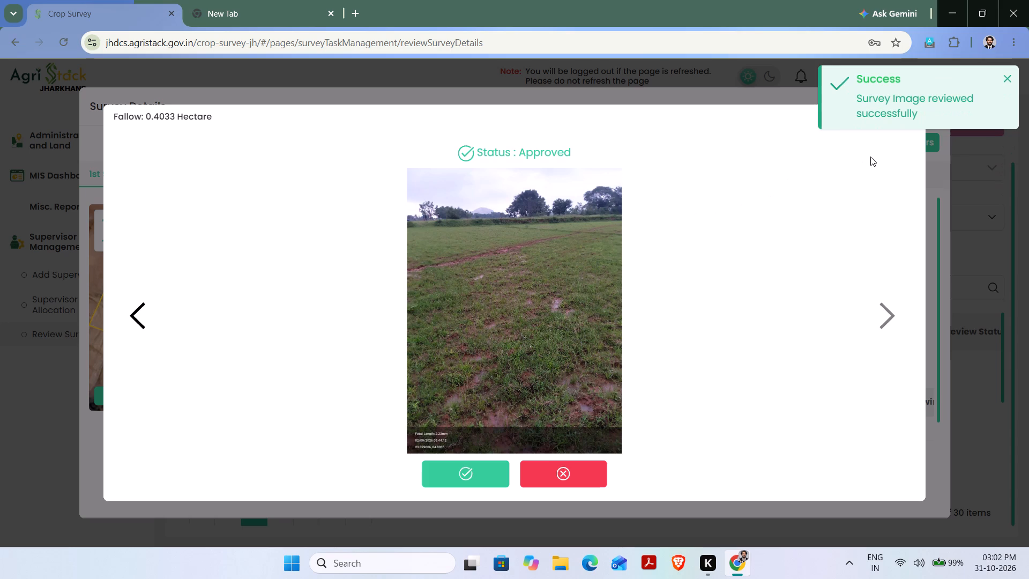
left_click(911, 120)
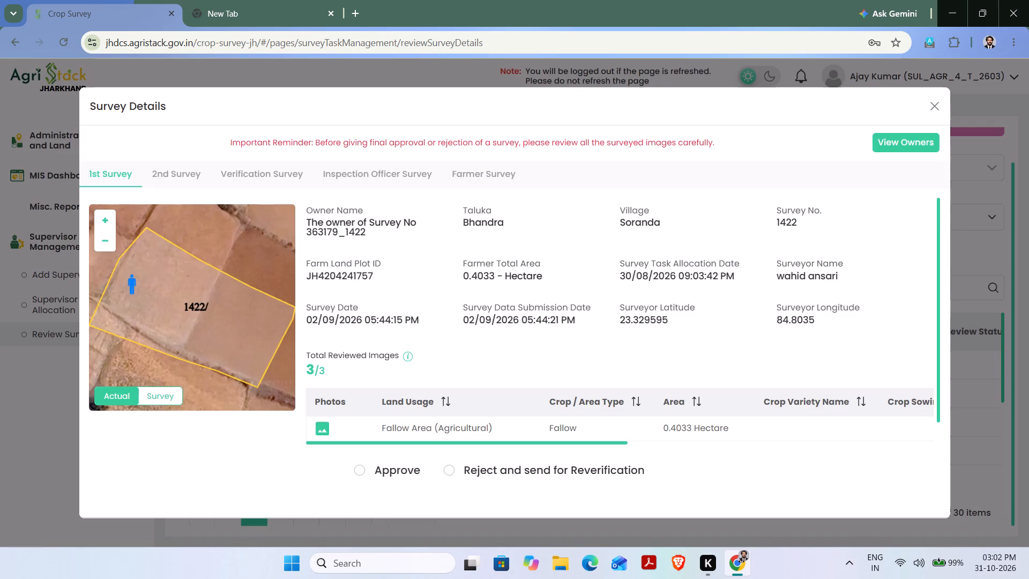
Set the 1st Survey review of survey number 1422 to Approve, save it and close the survey details.
scroll(506, 325, "down", 2)
left_click(389, 384)
left_click(475, 423)
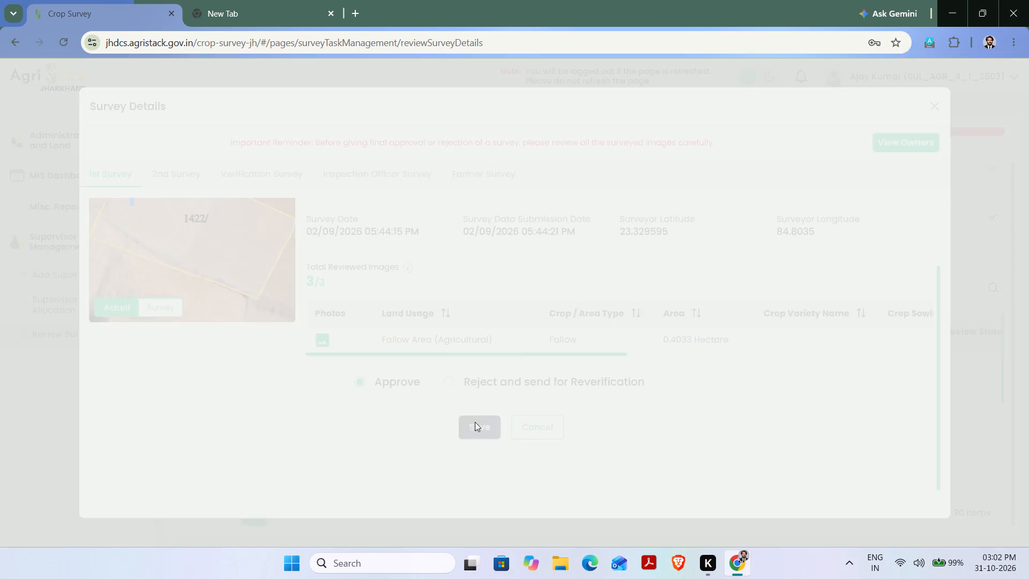
left_click_drag(520, 335, 488, 349)
left_click(495, 333)
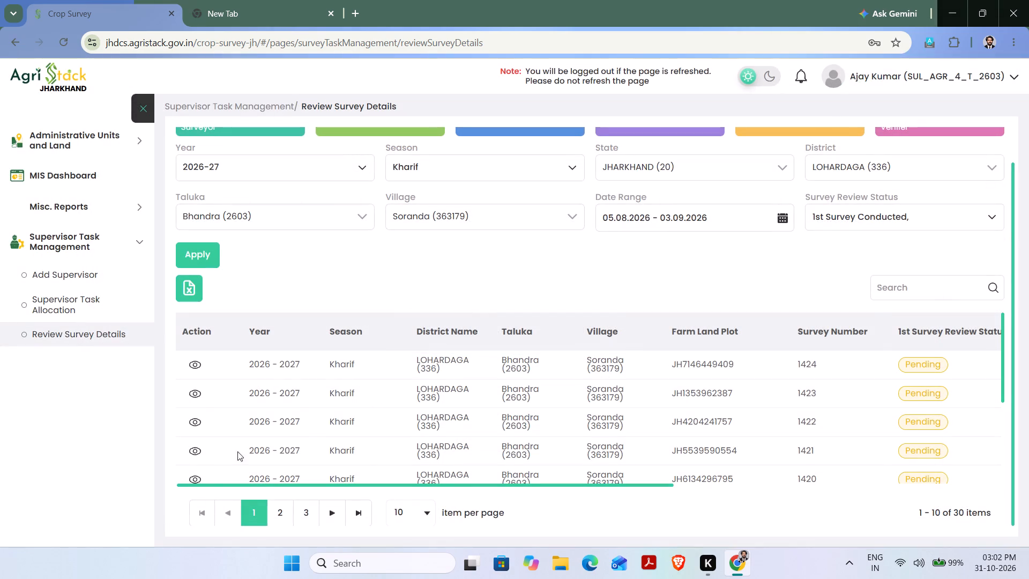
Open the survey details of survey number 1421 and approve both of its Fallow survey images.
left_click(197, 450)
left_click(324, 425)
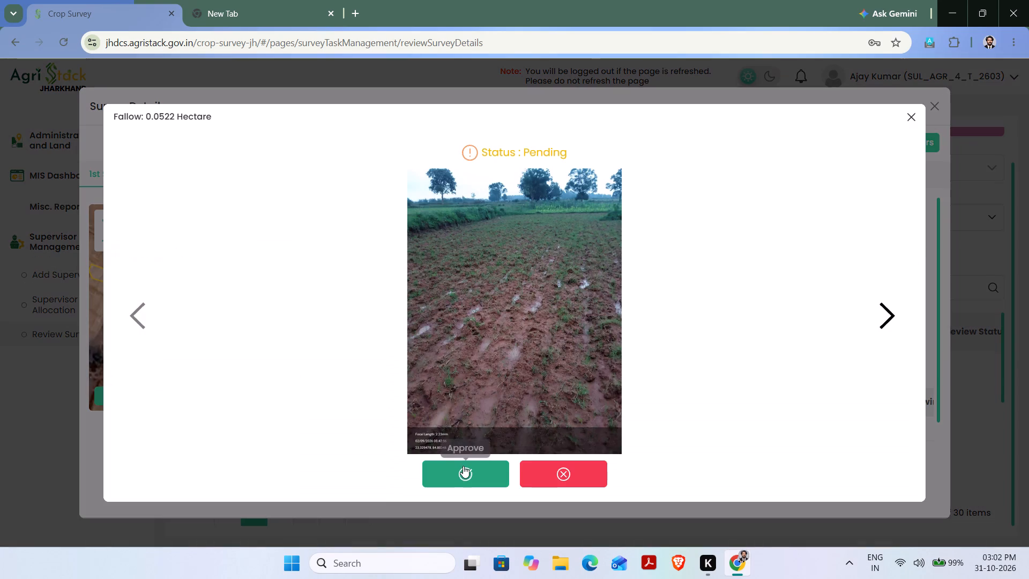
left_click(464, 466)
left_click_drag(546, 406, 483, 420)
left_click(469, 477)
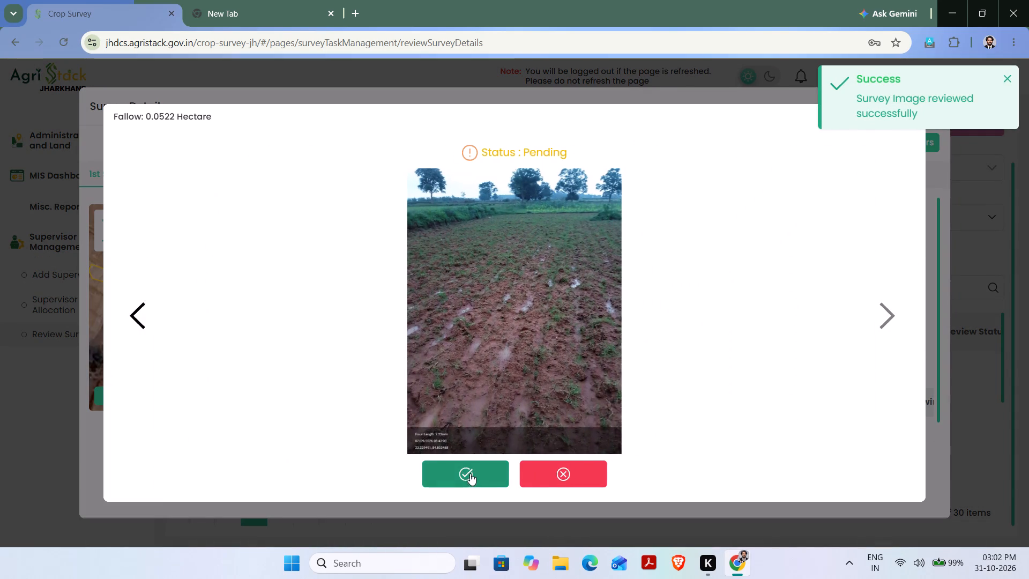
left_click_drag(546, 399, 511, 405)
left_click_drag(586, 313, 507, 330)
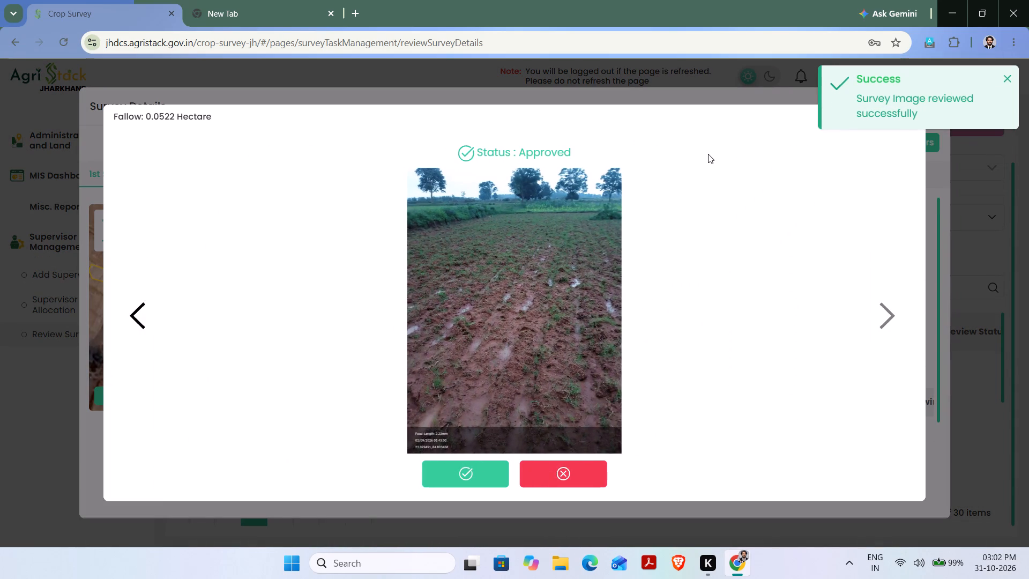
left_click(910, 117)
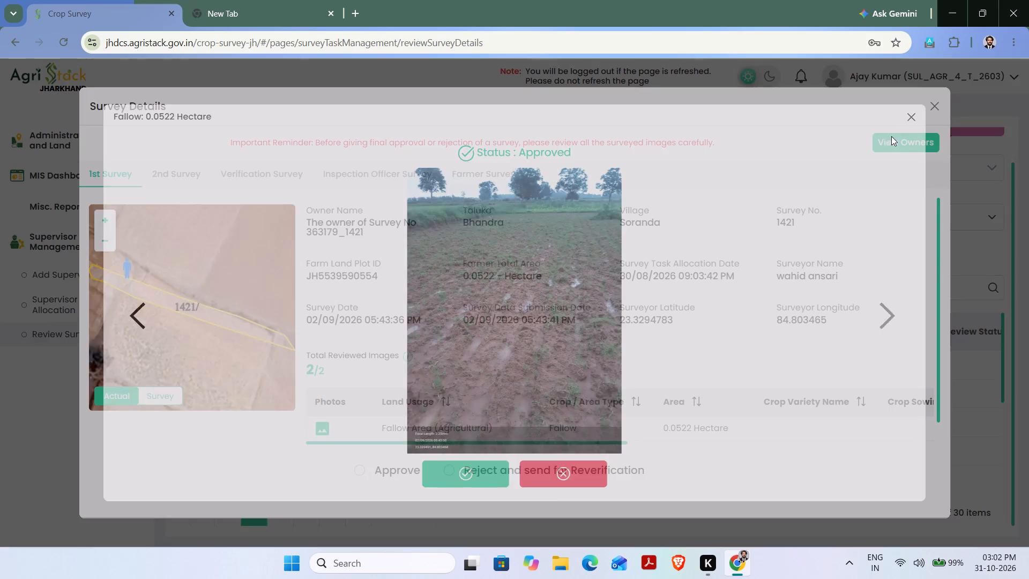
Set the 1st Survey review of survey number 1421 to Approve, save it and close the survey details.
scroll(474, 382, "down", 2)
left_click(397, 398)
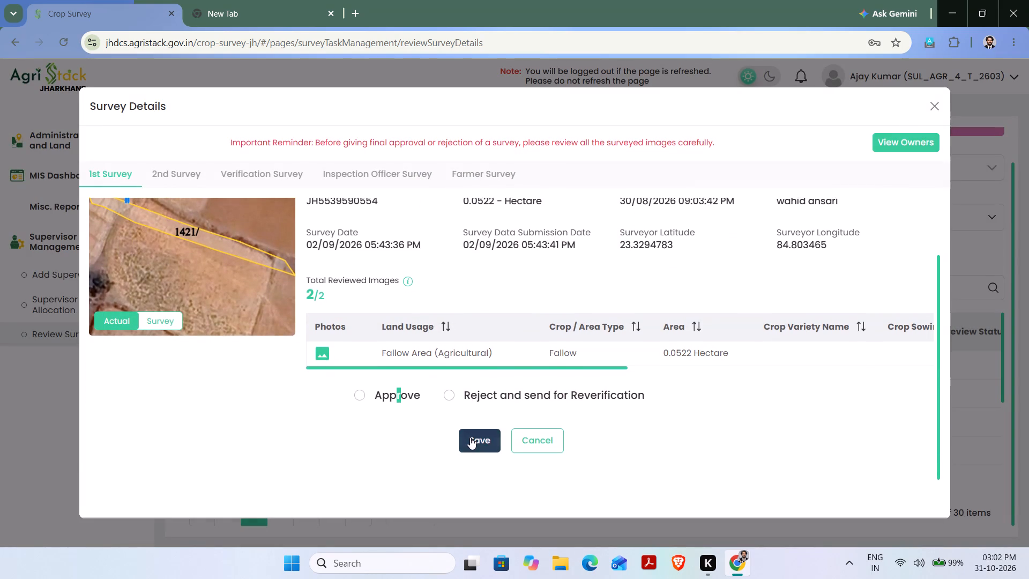
left_click(398, 397)
left_click(481, 441)
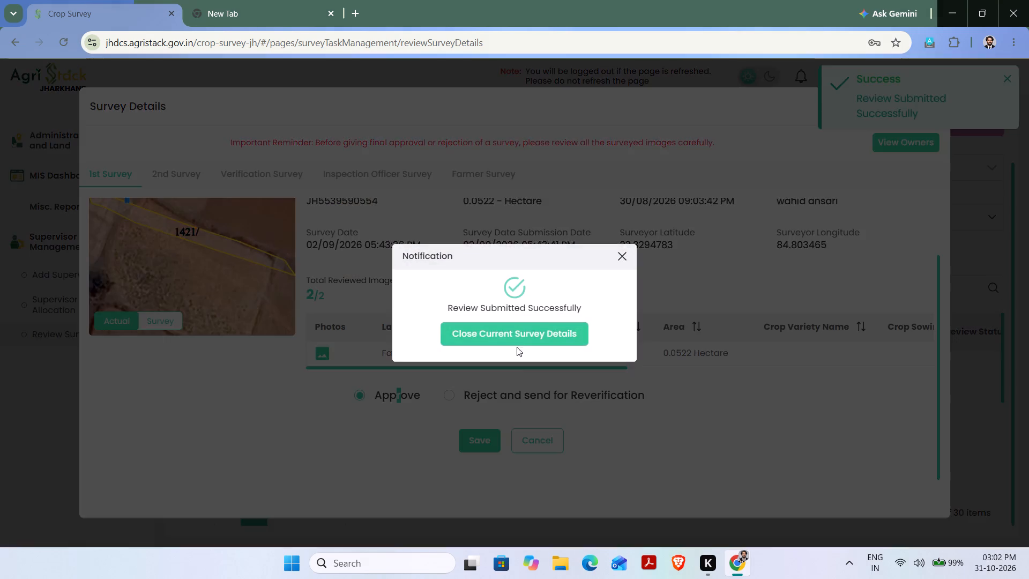
left_click(516, 338)
left_click(200, 451)
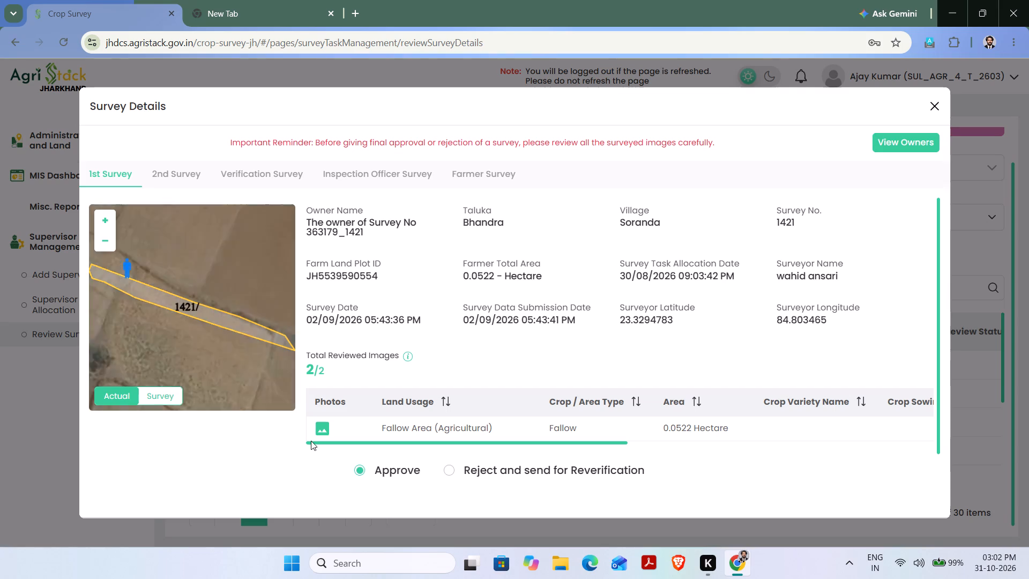
left_click(930, 109)
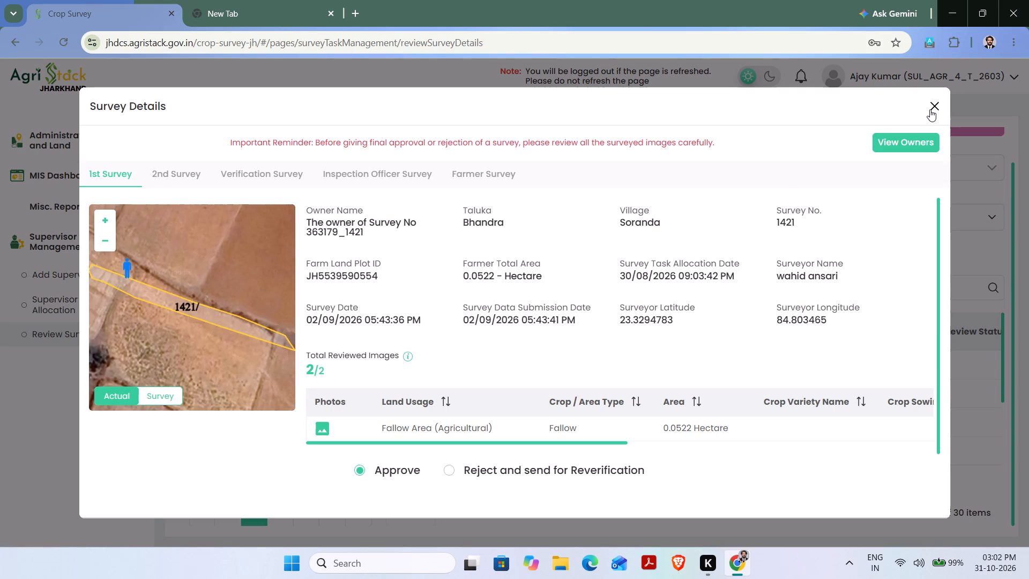
Open the survey details of survey number 1420 and approve all three of its चावल survey images.
left_click(190, 480)
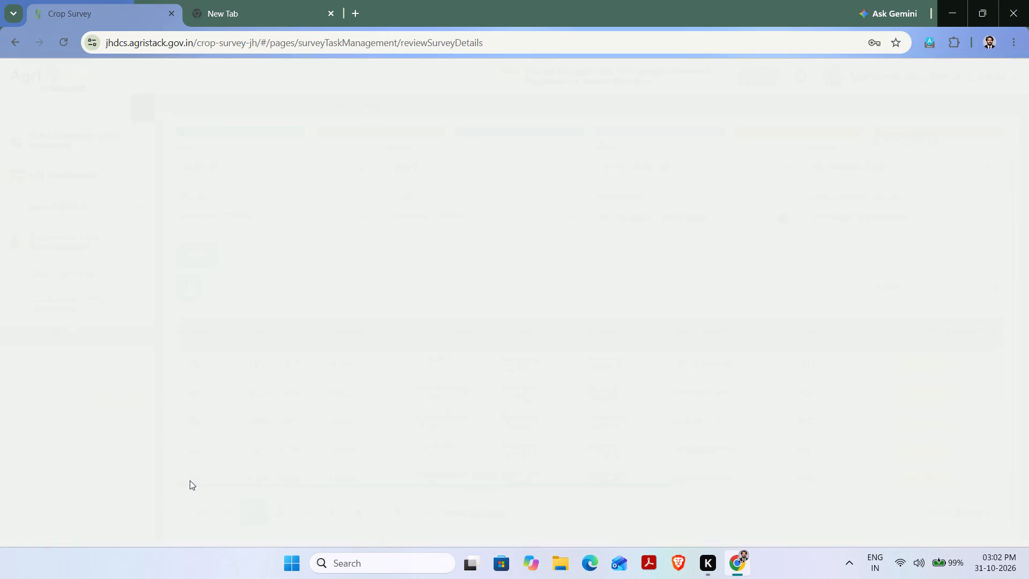
left_click(317, 431)
left_click(453, 465)
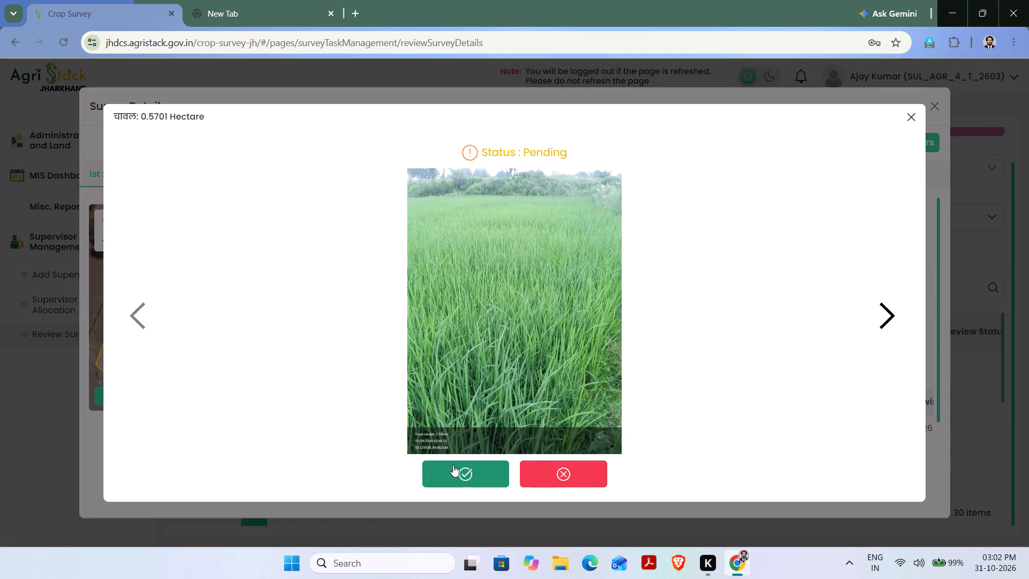
left_click_drag(530, 400, 471, 415)
left_click(468, 469)
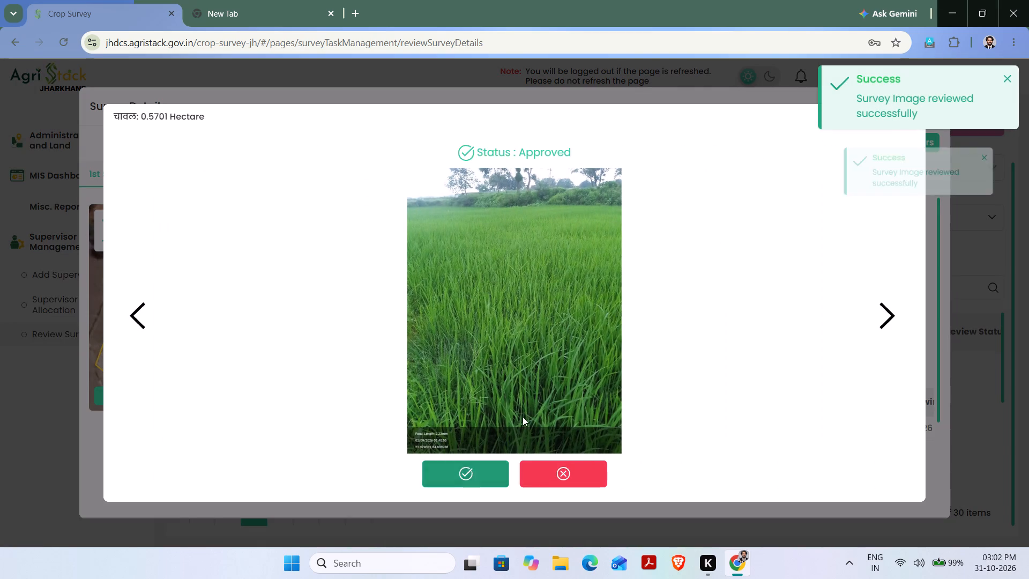
left_click_drag(546, 387, 508, 399)
left_click(469, 473)
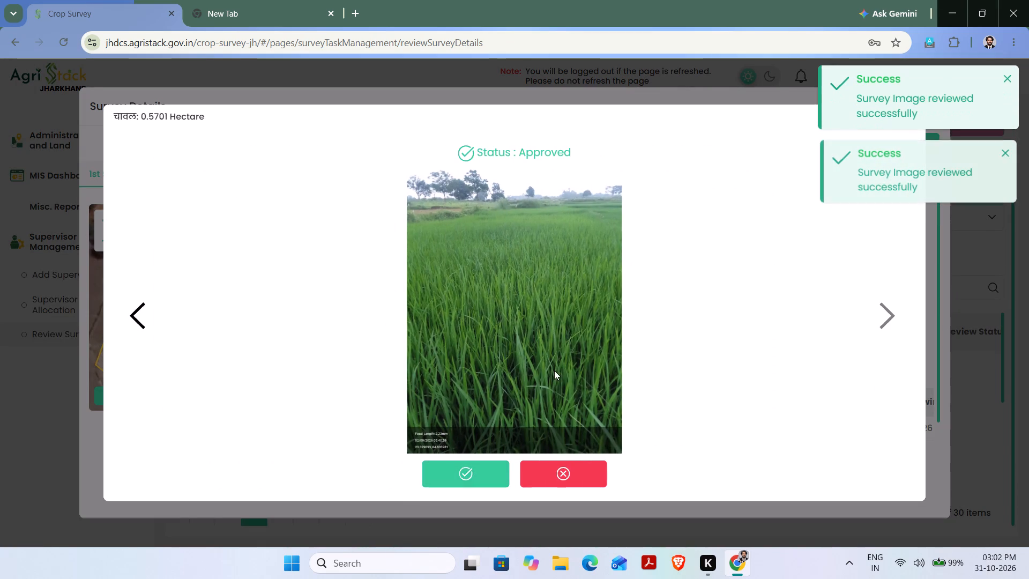
left_click_drag(550, 371, 510, 377)
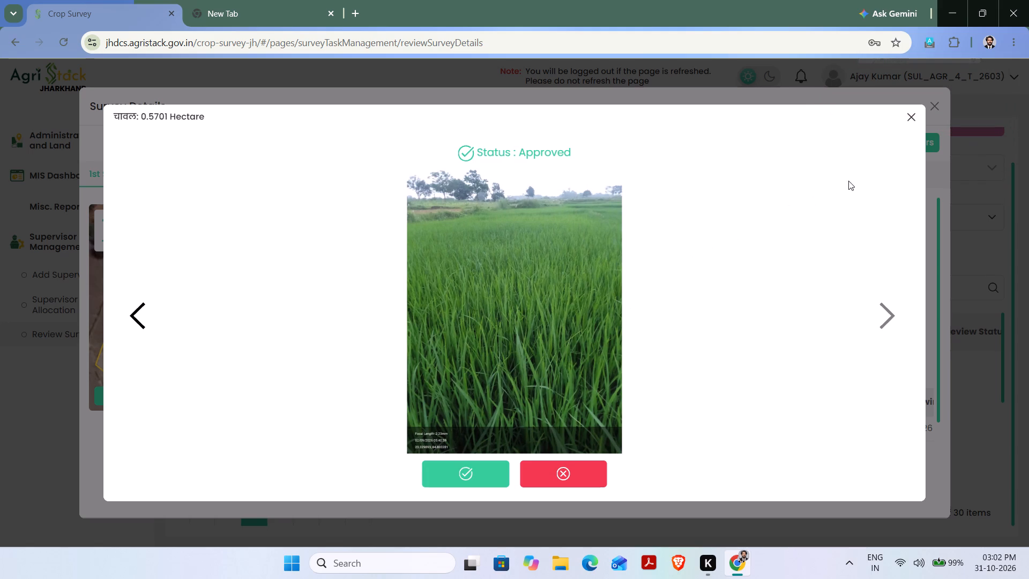
Set the 1st Survey review of survey number 1420 to Approve, save it and close the survey details.
left_click(910, 121)
scroll(447, 374, "down", 2)
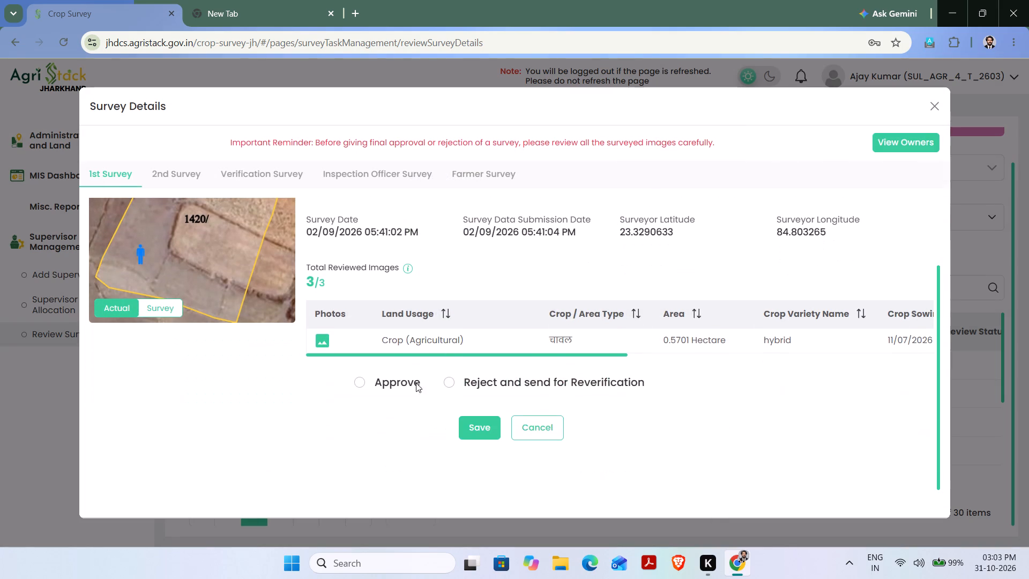
left_click(400, 381)
left_click(475, 419)
left_click(523, 328)
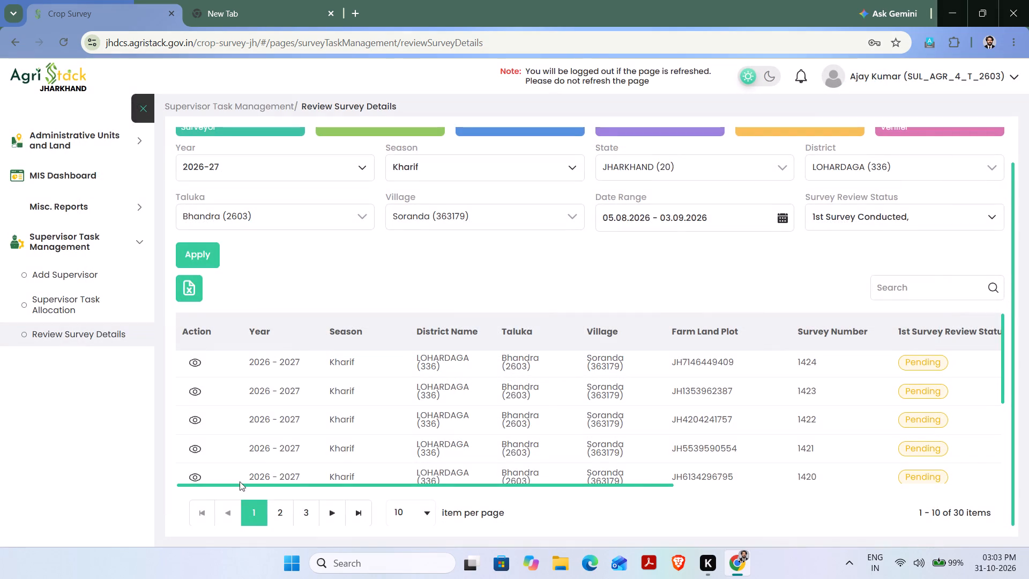
Reopen the survey details of survey numbers 1421 and 1420 in turn to check their review decisions, closing each.
left_click(189, 447)
left_click(197, 446)
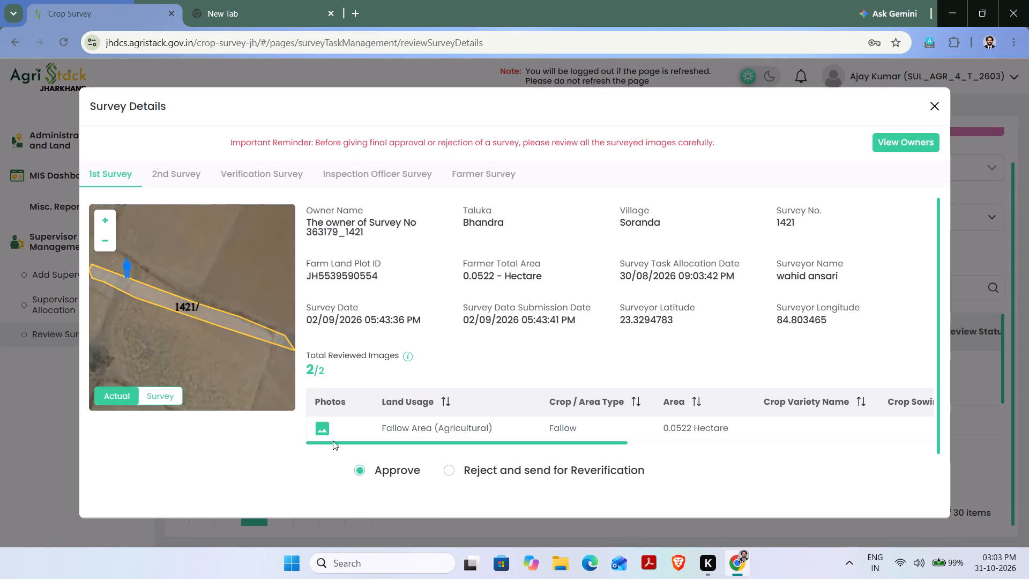
left_click(933, 101)
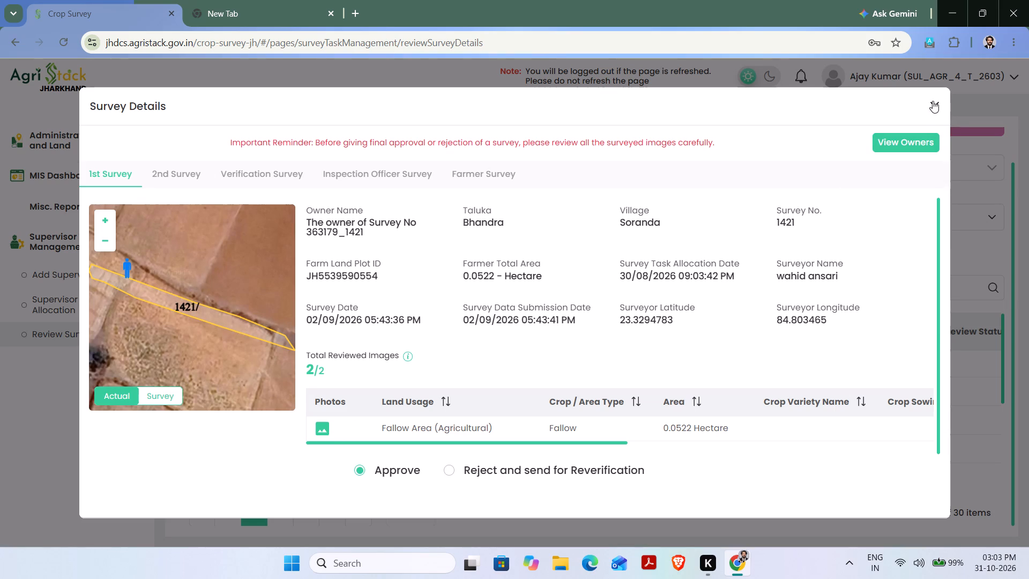
left_click(192, 477)
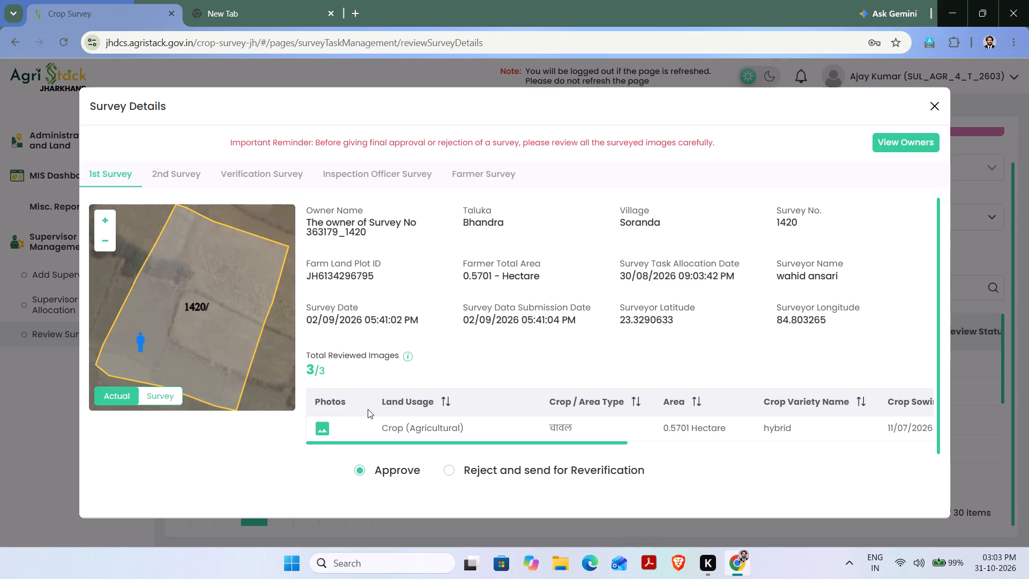
left_click(930, 104)
Open the survey details of survey number 1429 and approve all three of its मूंगफली survey images.
scroll(414, 429, "down", 3)
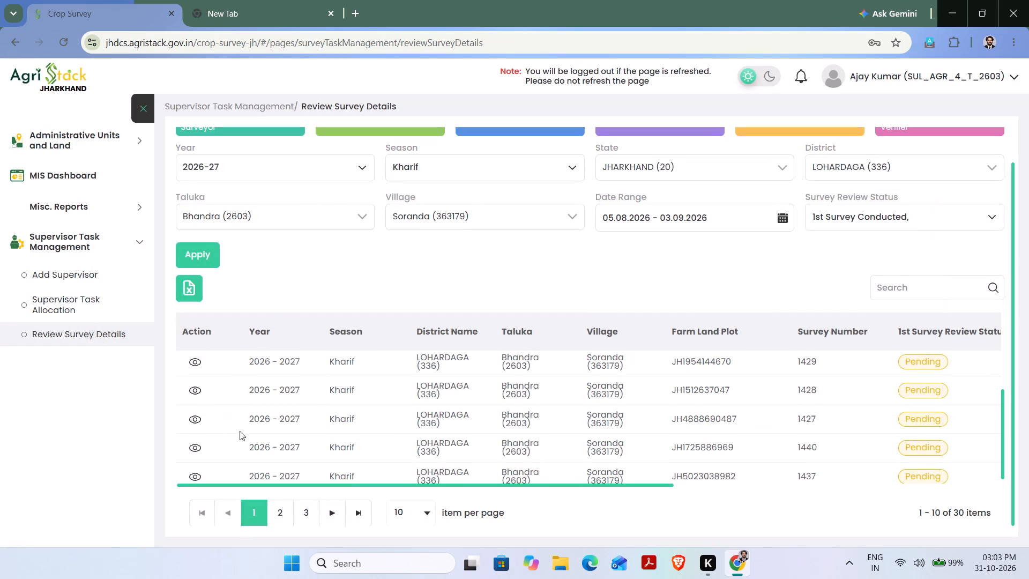
left_click(195, 351)
left_click(323, 428)
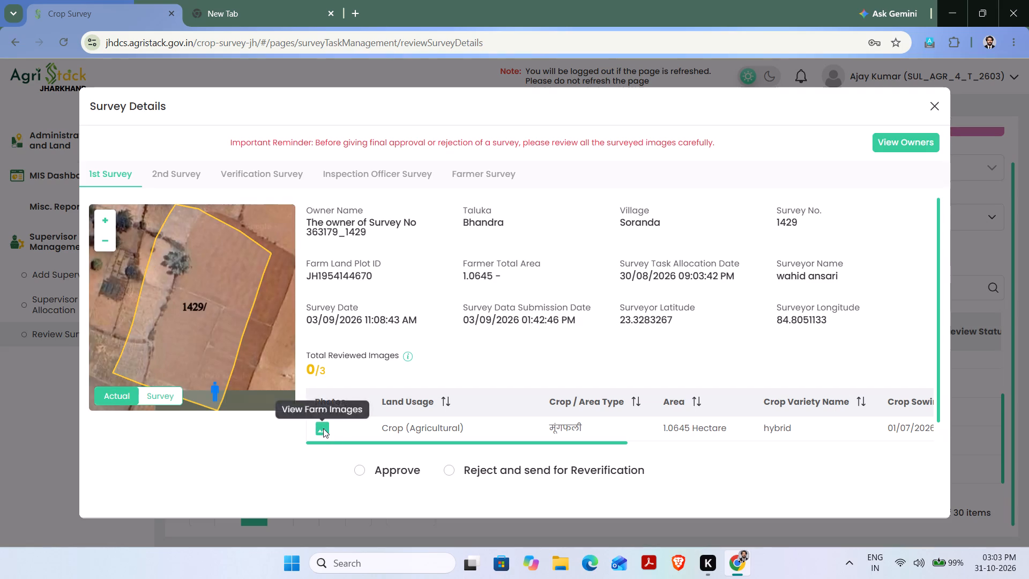
left_click(438, 478)
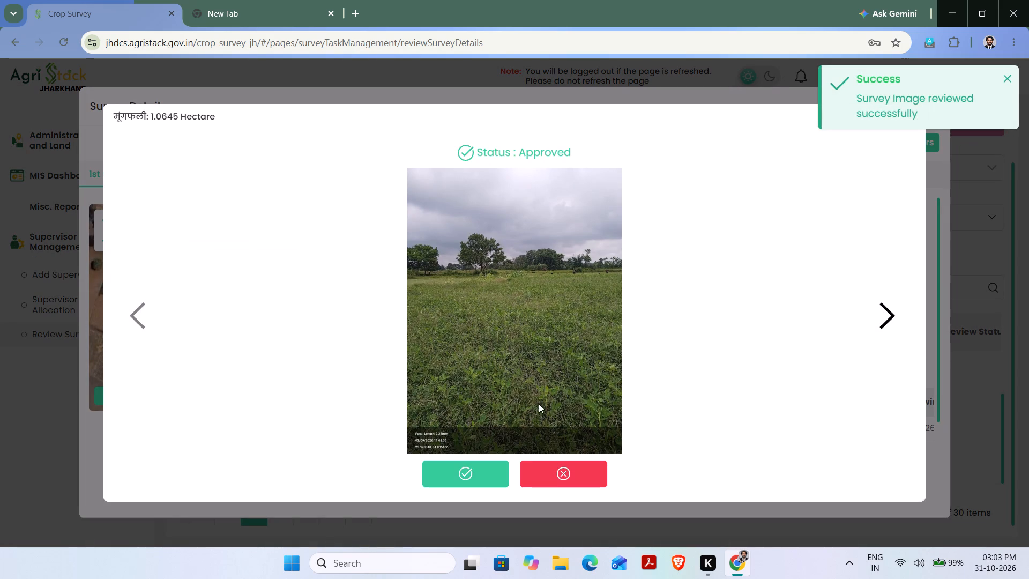
left_click_drag(478, 407, 450, 407)
left_click(462, 476)
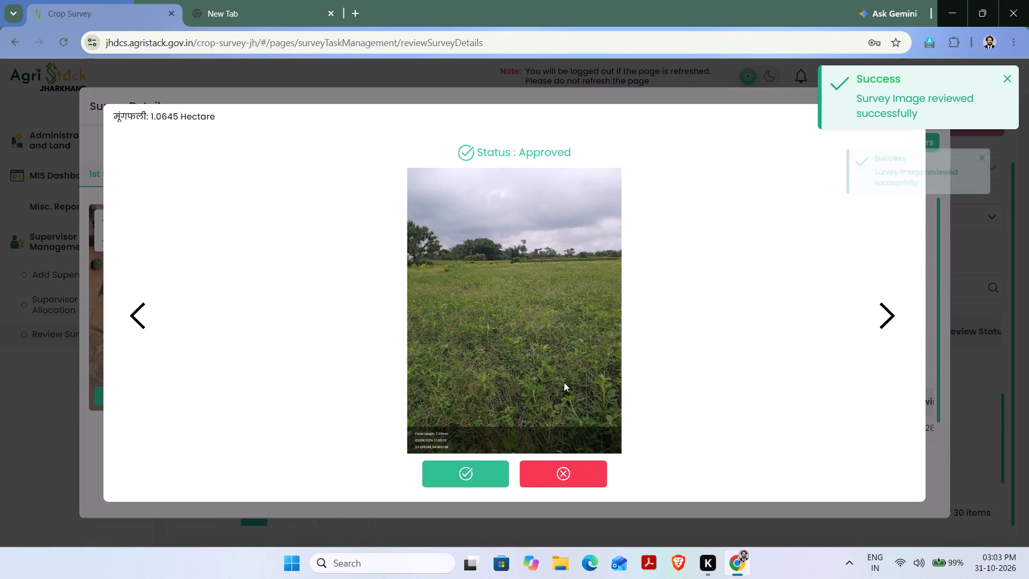
left_click_drag(558, 383, 505, 395)
left_click(474, 469)
left_click_drag(560, 376, 538, 378)
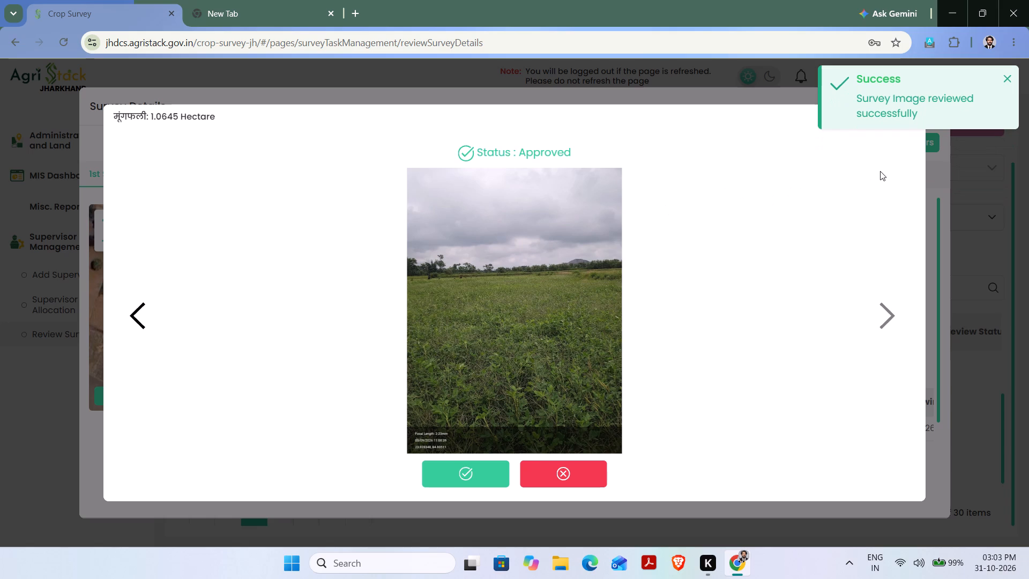
left_click(913, 117)
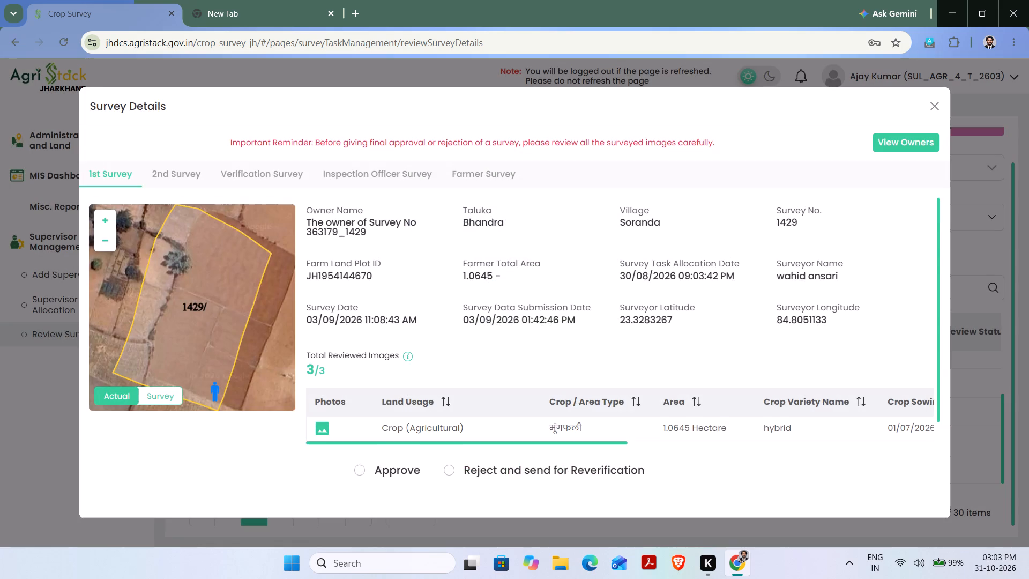
Set the 1st Survey review of survey number 1429 to Approve, save it and close the survey details.
scroll(518, 319, "down", 2)
left_click(405, 380)
left_click(478, 417)
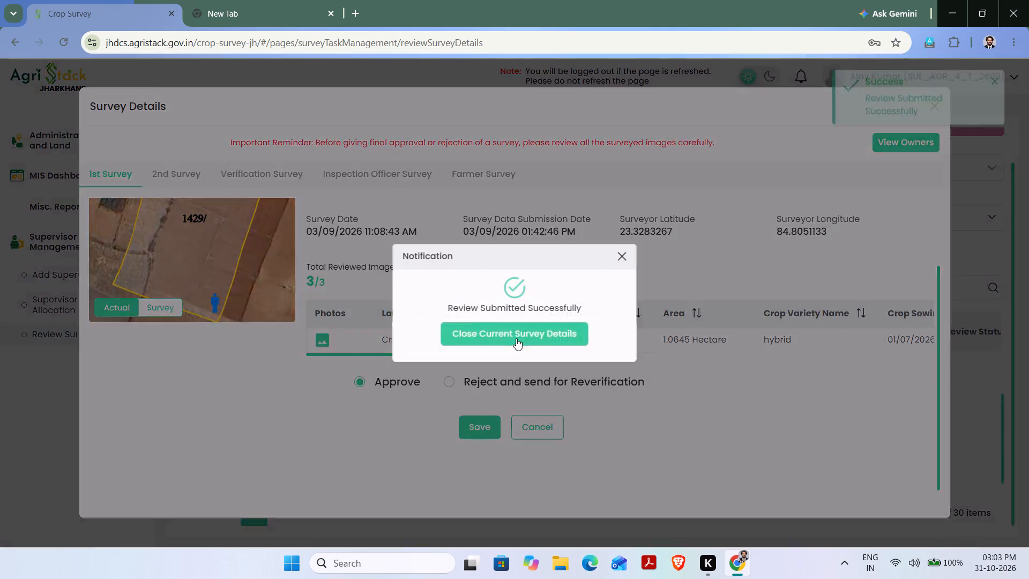
left_click(519, 328)
Open the survey details of survey number 1428 and approve all three of its Fallow survey images.
left_click(197, 379)
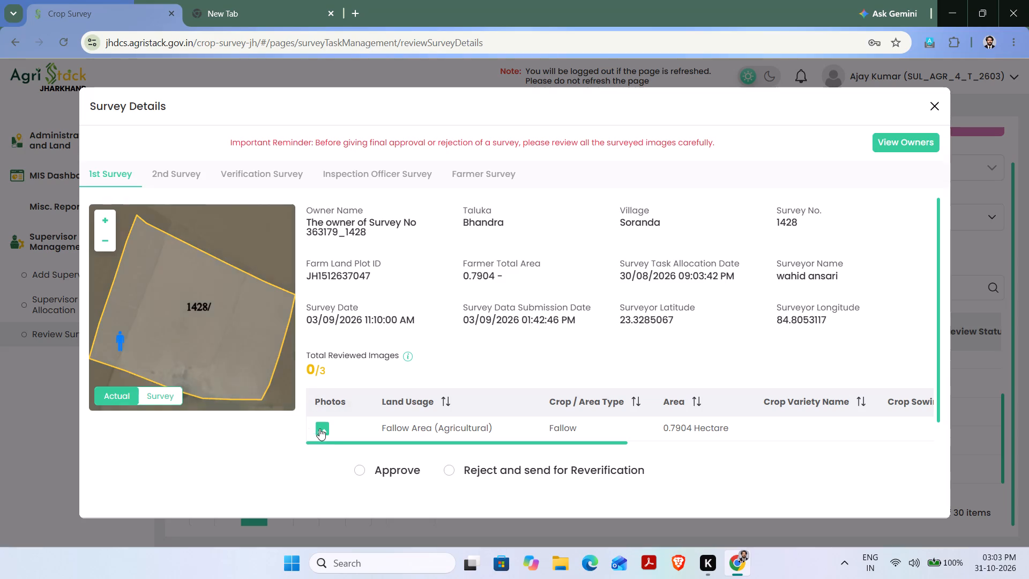
left_click(327, 427)
left_click(444, 472)
left_click_drag(542, 385, 468, 404)
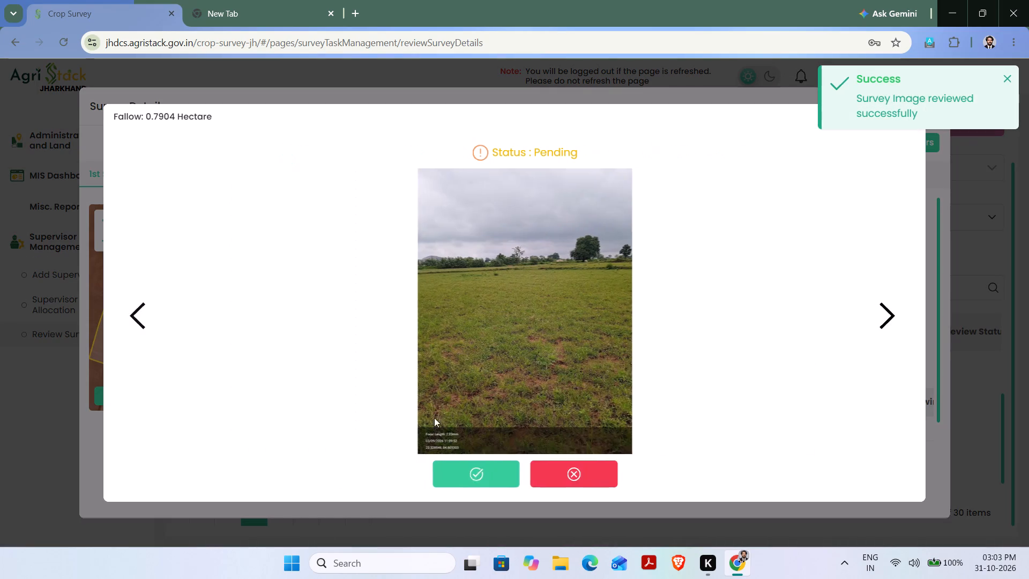
left_click(450, 471)
left_click_drag(531, 382, 497, 392)
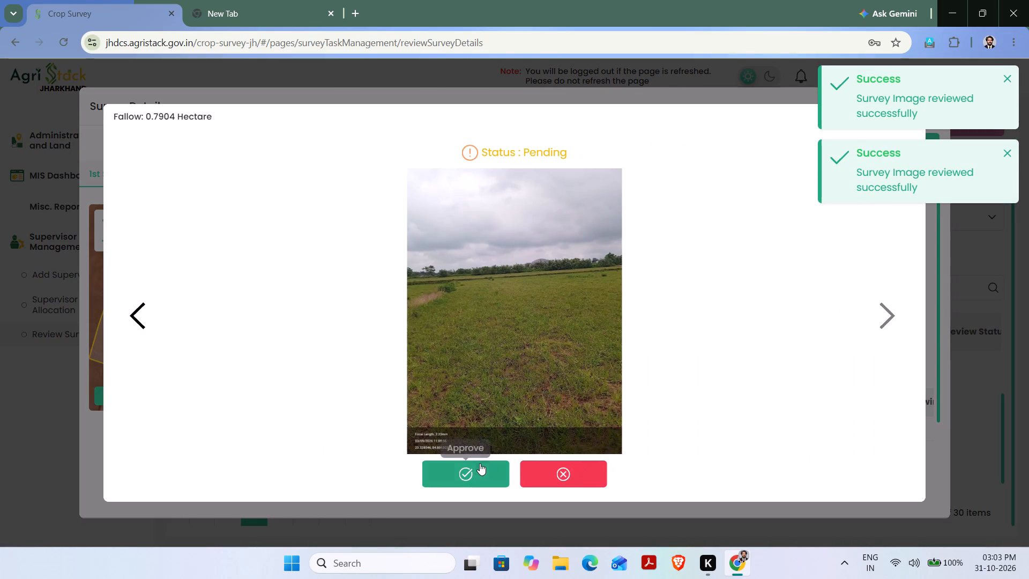
left_click(478, 469)
left_click_drag(568, 366, 535, 374)
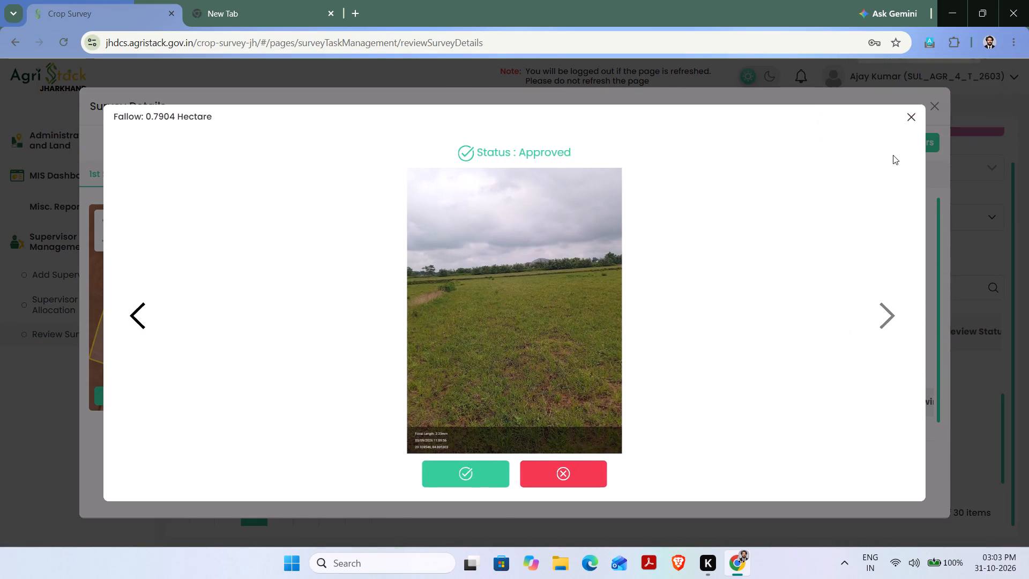
left_click(913, 115)
Set the 1st Survey review of survey number 1428 to Approve, save it and close the survey details.
scroll(480, 382, "down", 2)
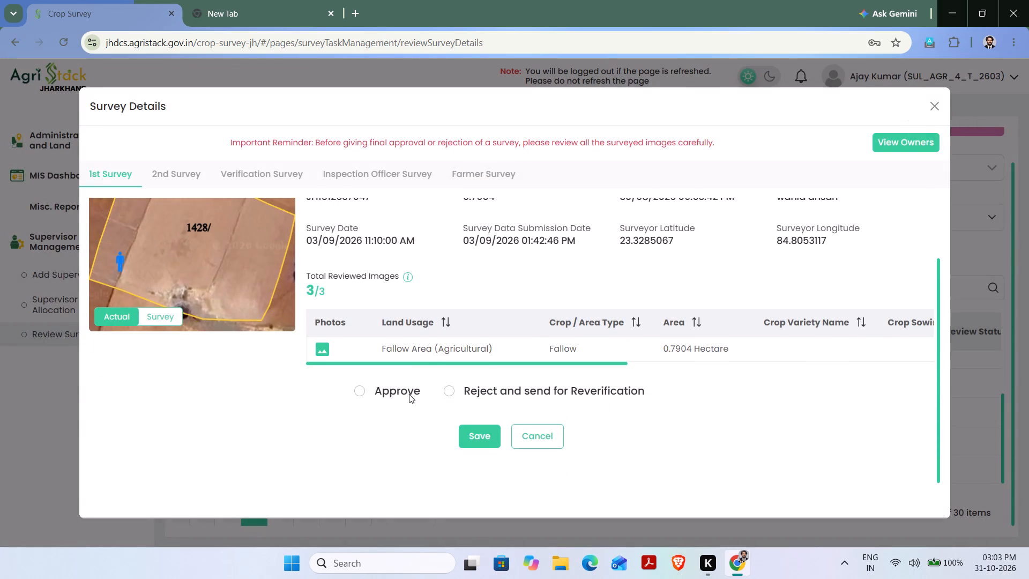
left_click(407, 392)
left_click(484, 430)
left_click(516, 342)
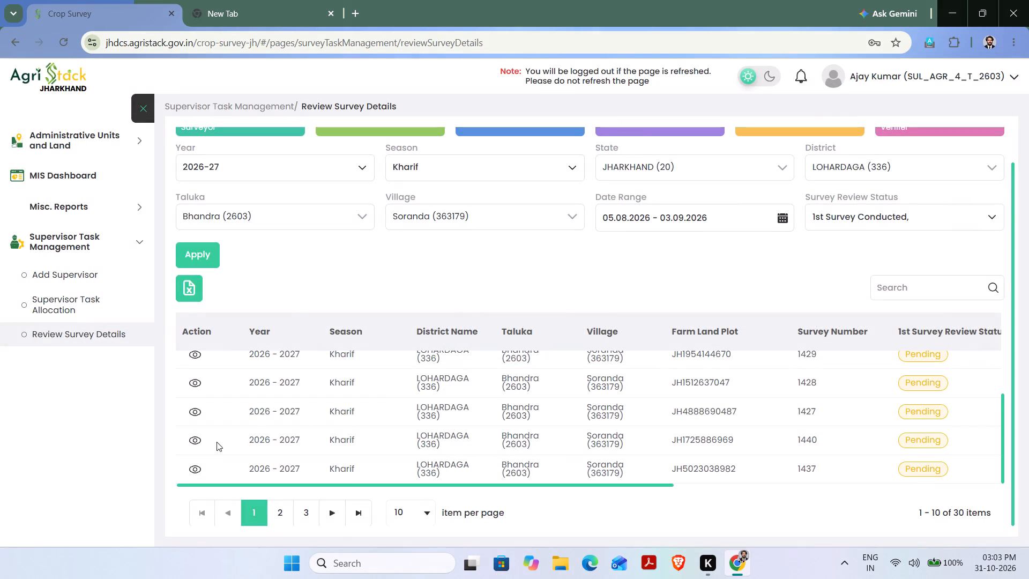
Open the survey details of survey number 1427 and approve all three of its Fallow survey images.
left_click(197, 411)
left_click(324, 425)
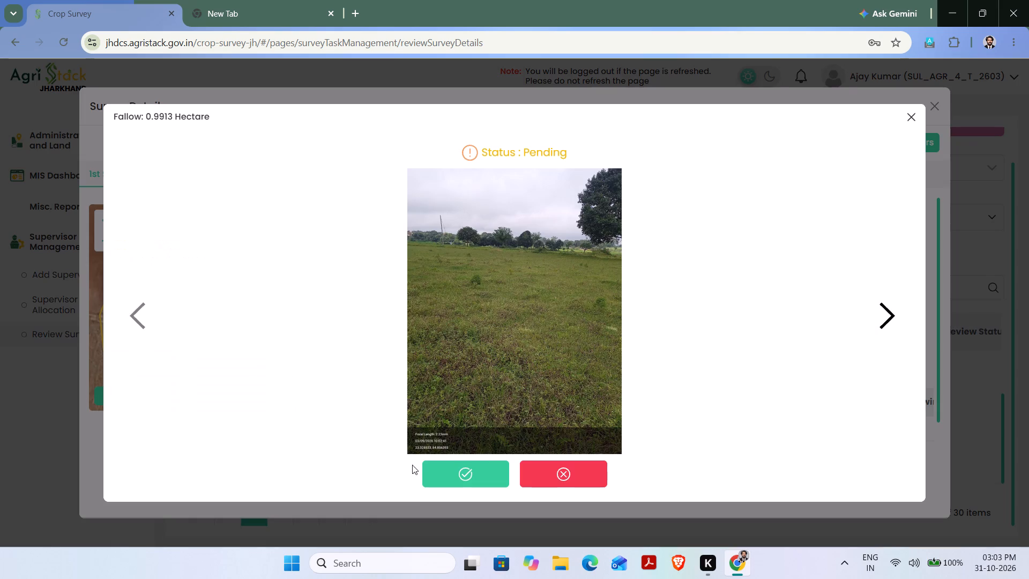
left_click(438, 468)
left_click_drag(541, 397, 485, 405)
left_click(464, 465)
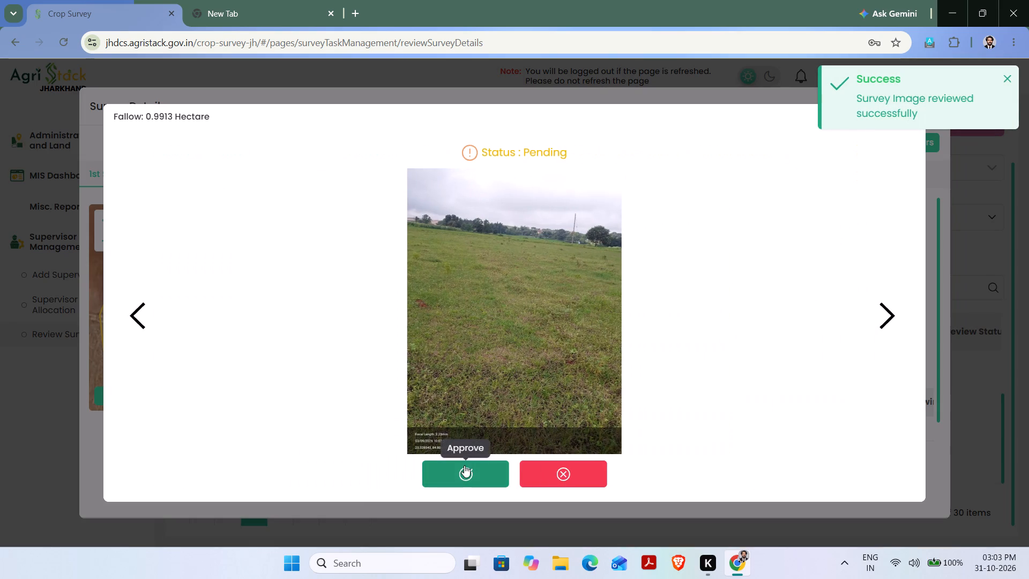
left_click_drag(556, 391, 492, 400)
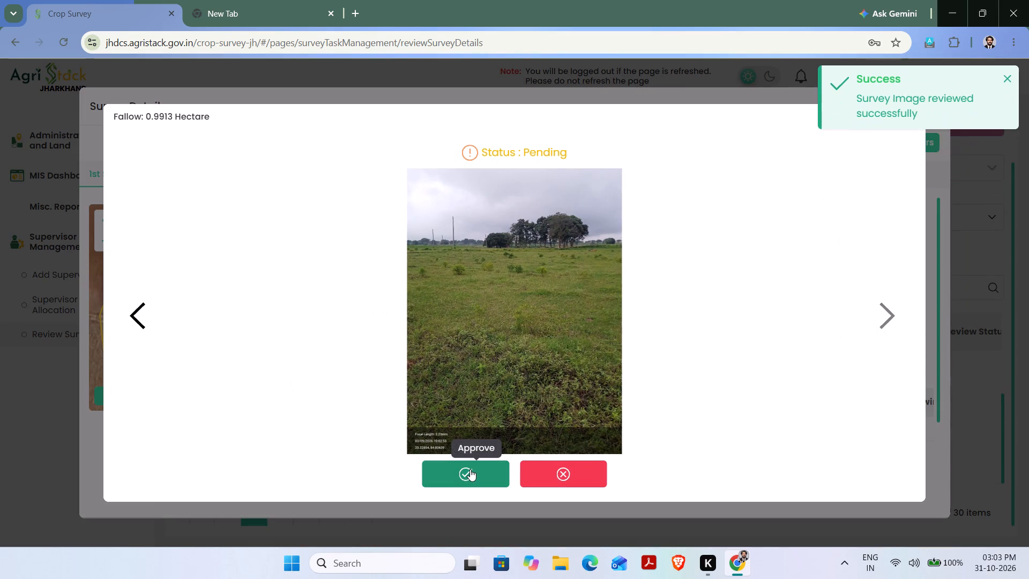
left_click(470, 469)
left_click_drag(578, 373, 541, 380)
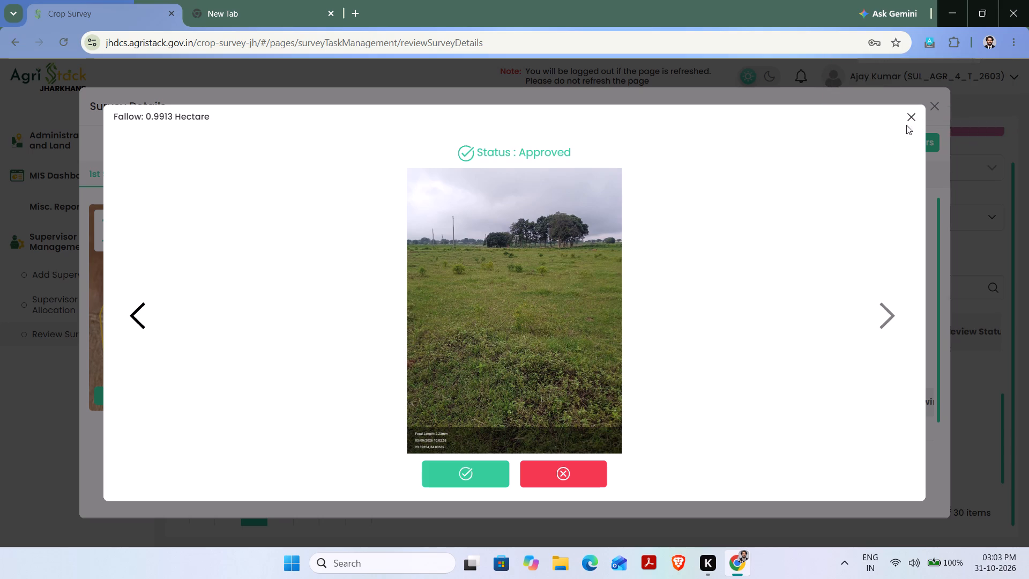
left_click(911, 116)
Set the 1st Survey review of survey number 1427 to Approve, save it and close the survey details.
scroll(538, 349, "down", 2)
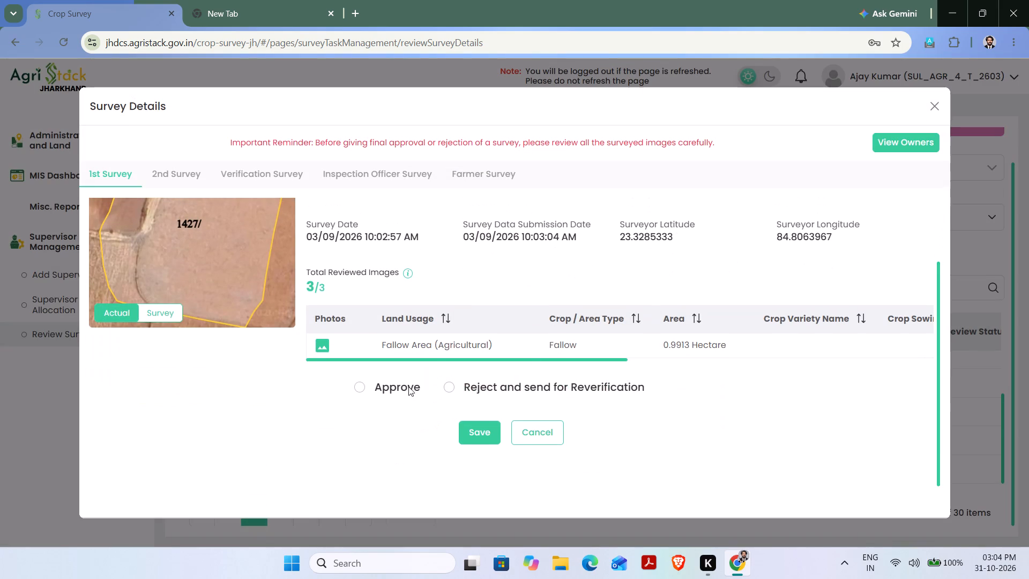
left_click(408, 387)
left_click(471, 422)
left_click(534, 346)
left_click(533, 339)
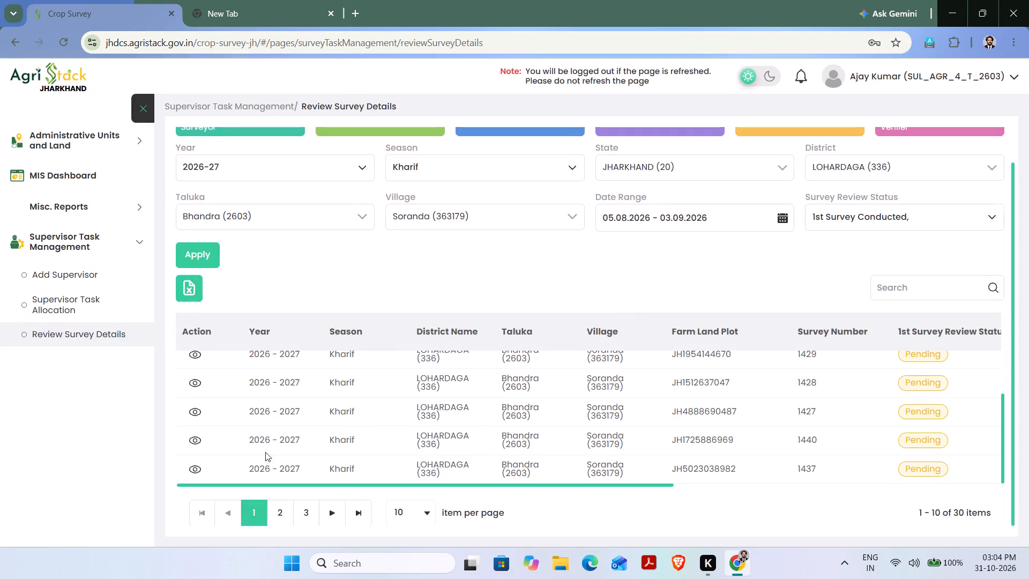
Open the survey details of survey number 1440 and approve all three of its अदरक survey images.
left_click(193, 442)
left_click(324, 430)
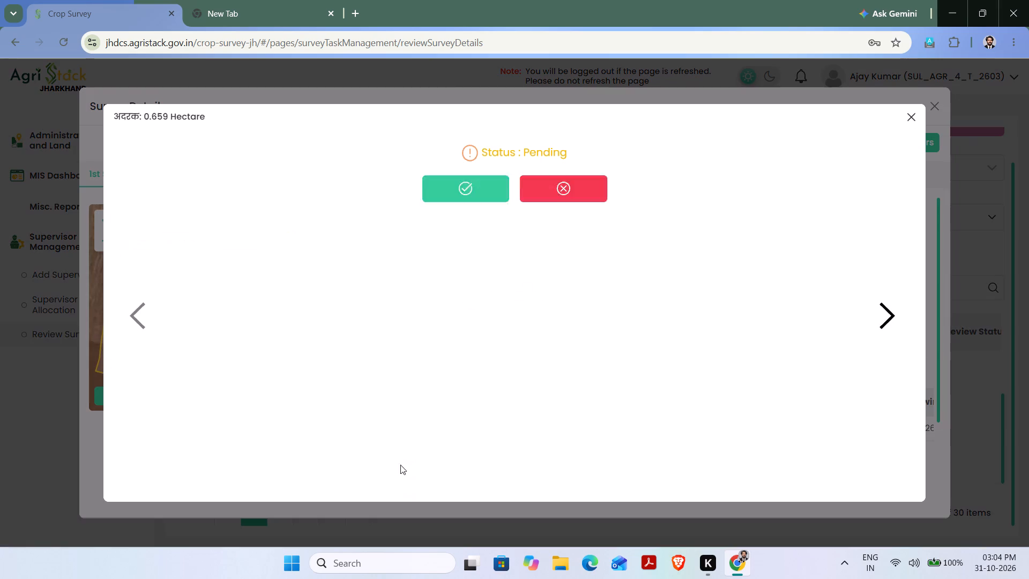
left_click(434, 475)
left_click_drag(509, 409, 441, 420)
left_click(446, 477)
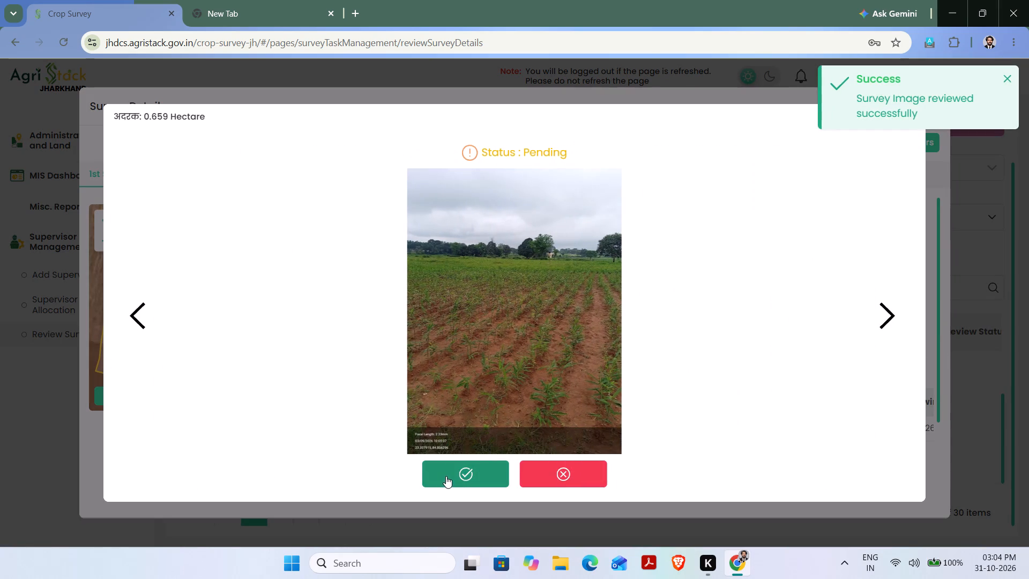
left_click_drag(520, 407, 460, 418)
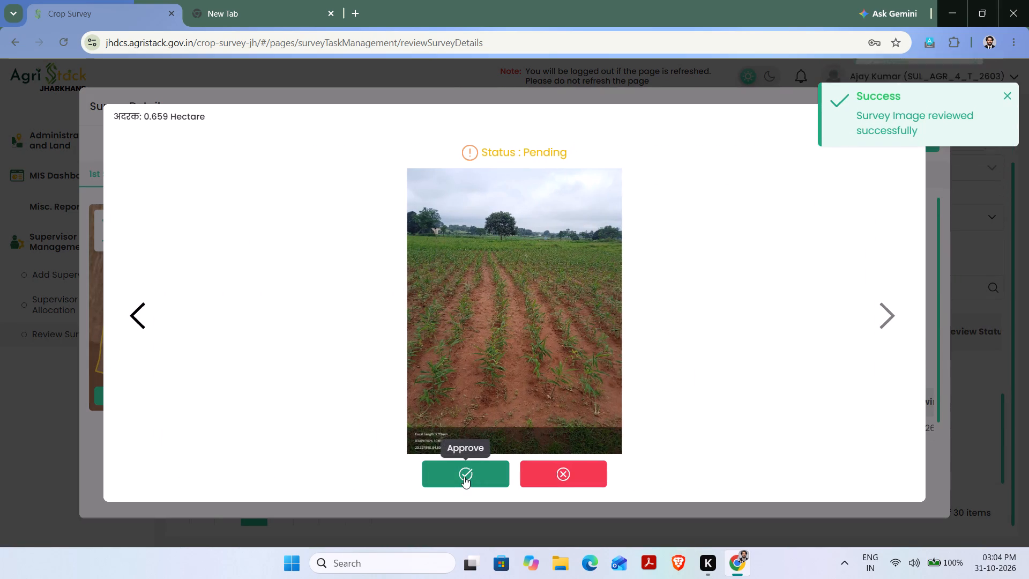
left_click(464, 477)
left_click_drag(542, 395, 524, 396)
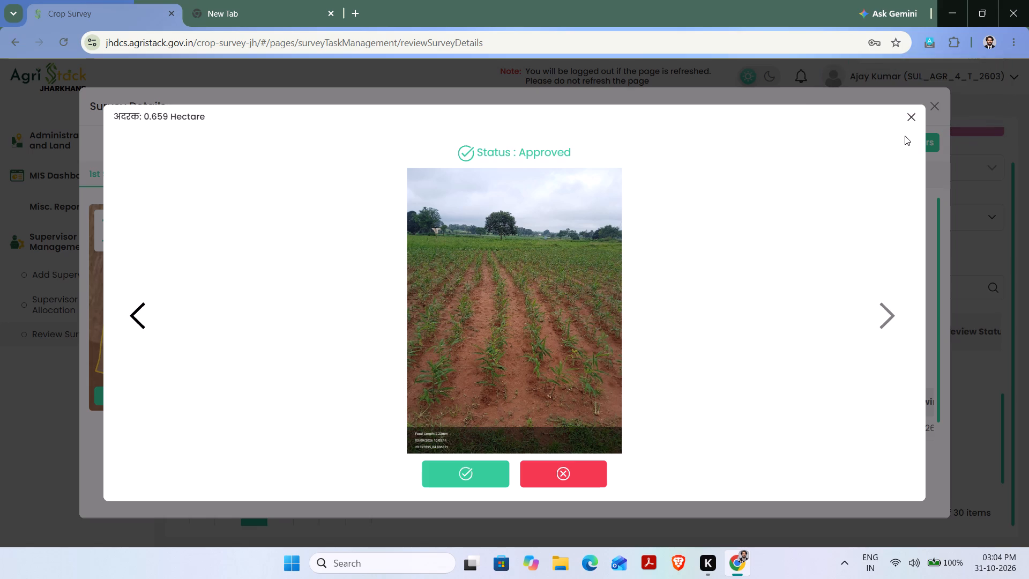
left_click(914, 109)
left_click(912, 116)
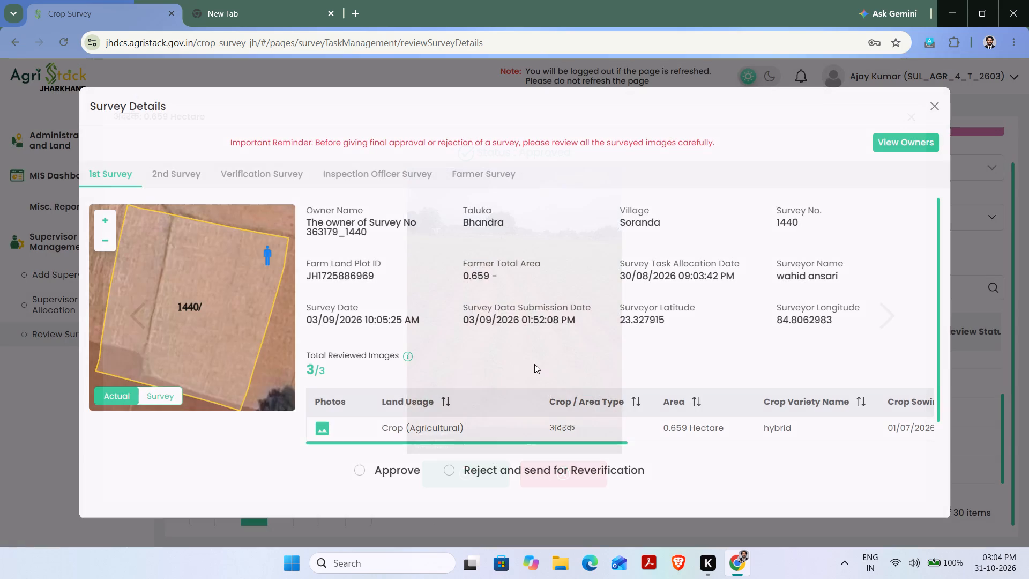
Set the 1st Survey review of survey number 1440 to Approve, save it and close the survey details.
scroll(534, 364, "down", 2)
left_click(397, 385)
left_click(476, 422)
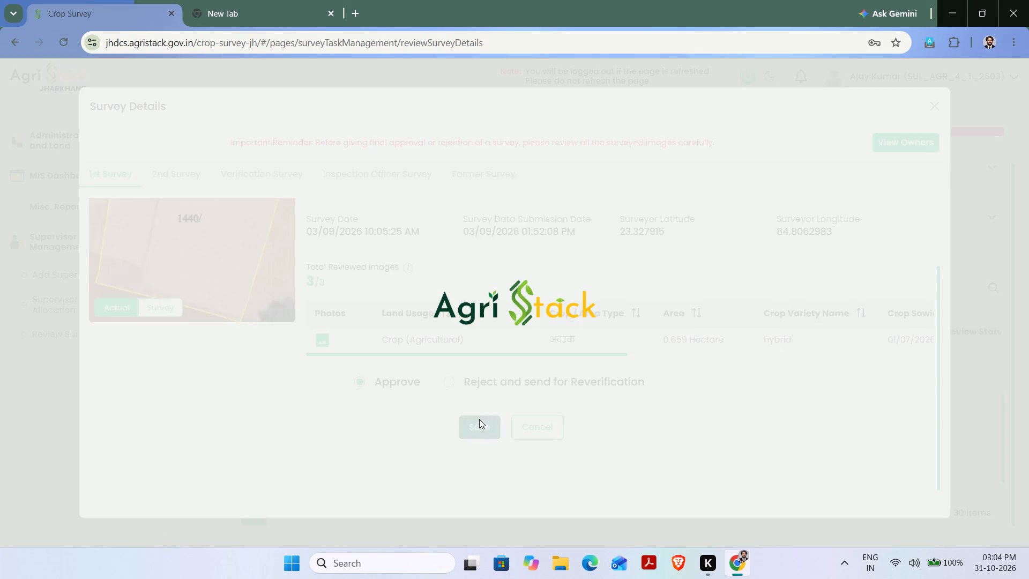
left_click(527, 340)
Open the survey details of survey number 1437 and approve all three of its रागी survey images.
left_click(191, 470)
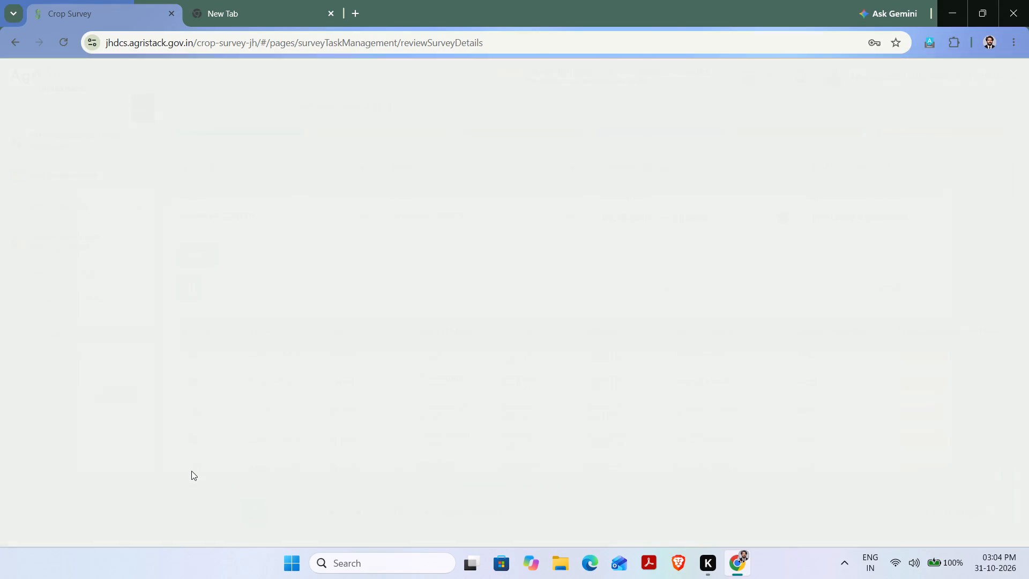
left_click(325, 434)
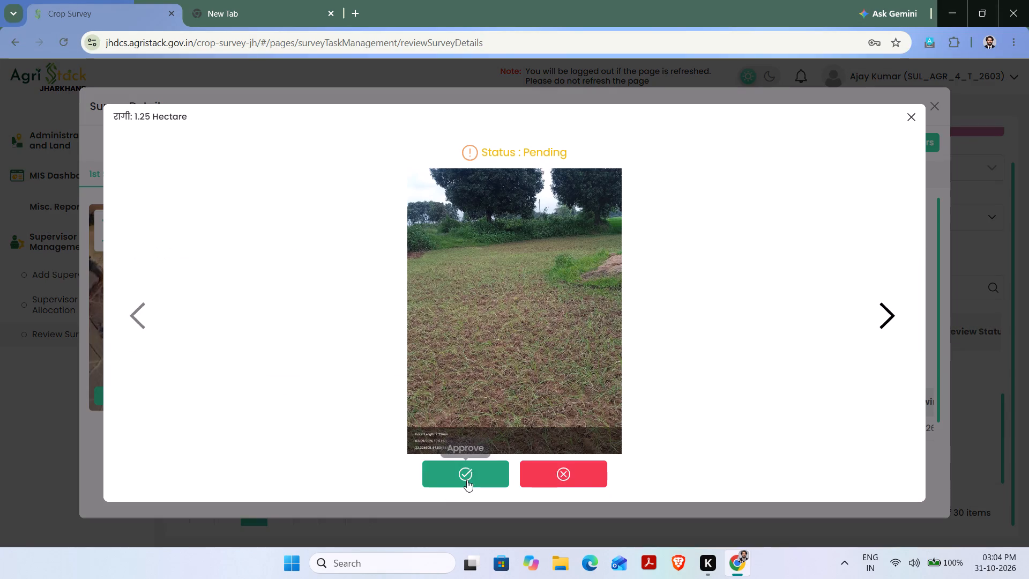
left_click(467, 480)
left_click_drag(552, 412, 512, 419)
left_click(453, 478)
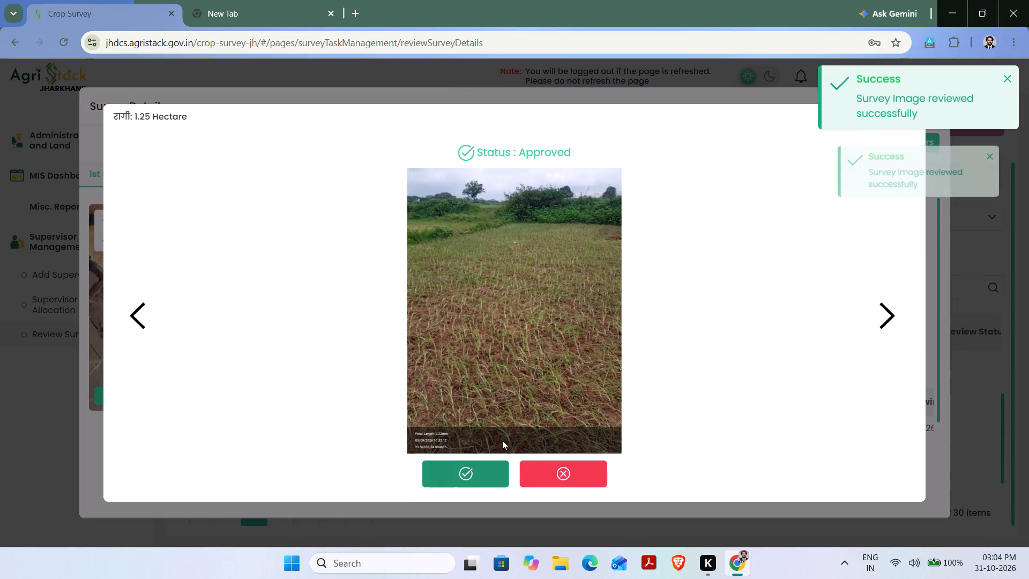
left_click_drag(528, 412, 503, 419)
left_click(477, 469)
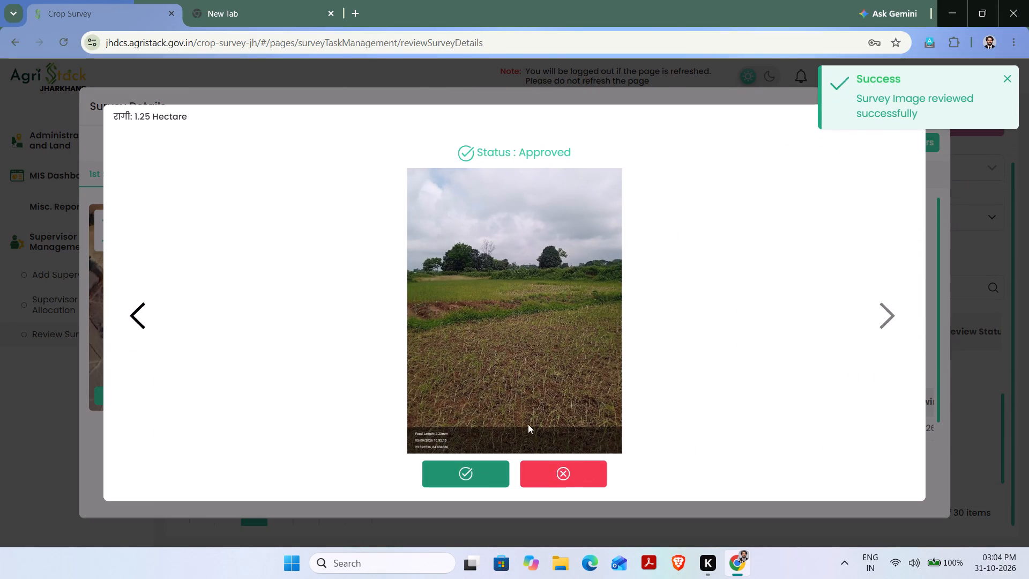
left_click_drag(545, 391, 521, 392)
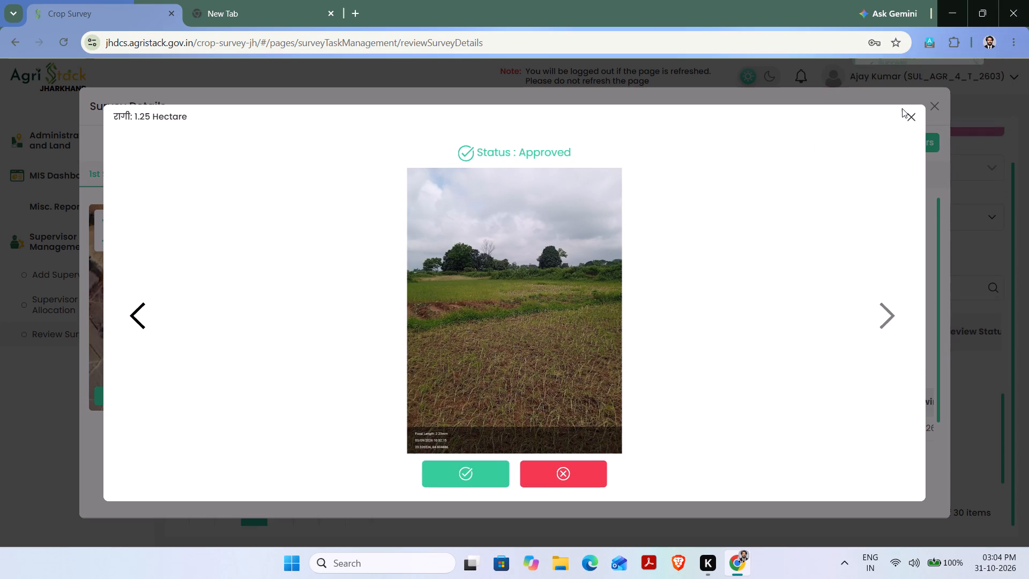
Set the 1st Survey review of survey number 1437 to Approve, save it and close the survey details.
left_click(908, 115)
scroll(507, 315, "down", 2)
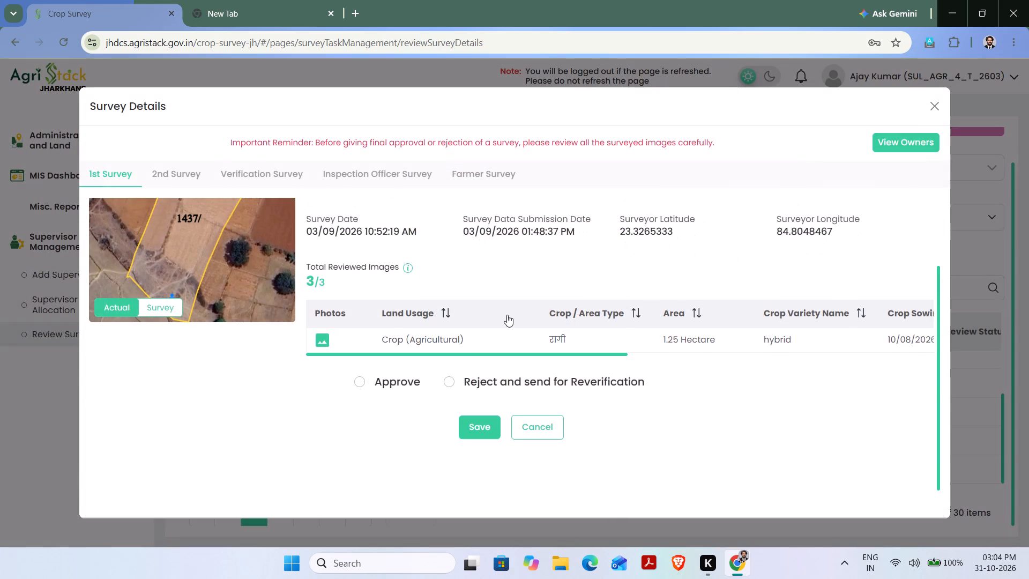
left_click(401, 380)
left_click(474, 415)
left_click(514, 336)
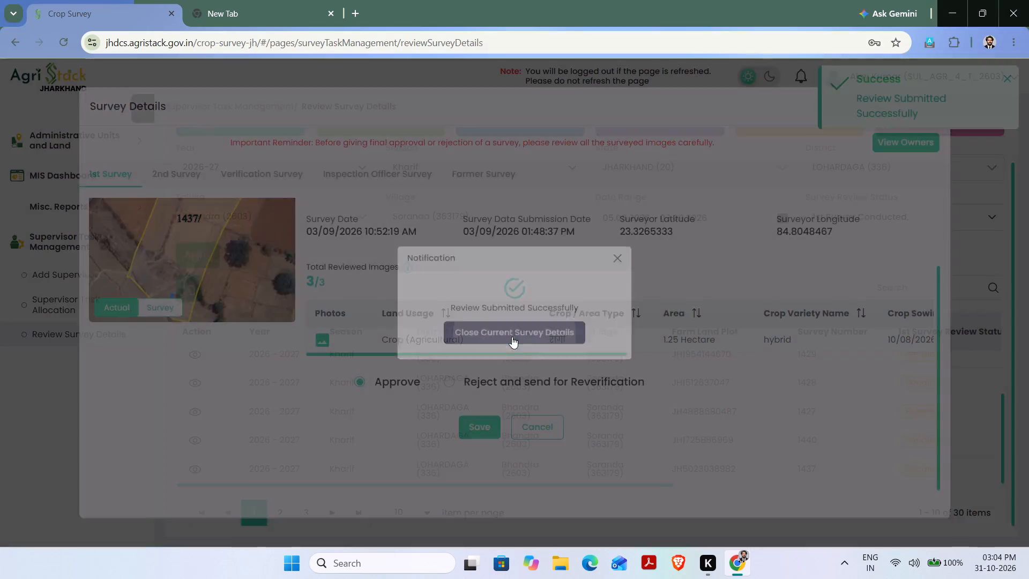
Reapply the current filters to refresh the list of Soranda surveys awaiting review.
left_click(204, 260)
scroll(285, 400, "up", 3)
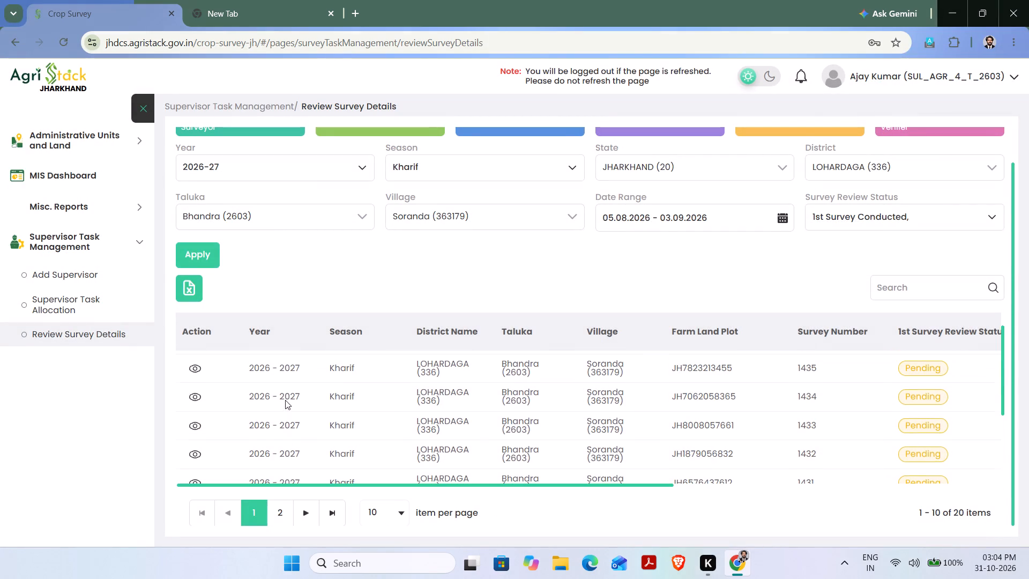
scroll(285, 400, "up", 3)
Open the survey details of survey number 1436 and approve all three of its चावल survey images.
left_click(195, 368)
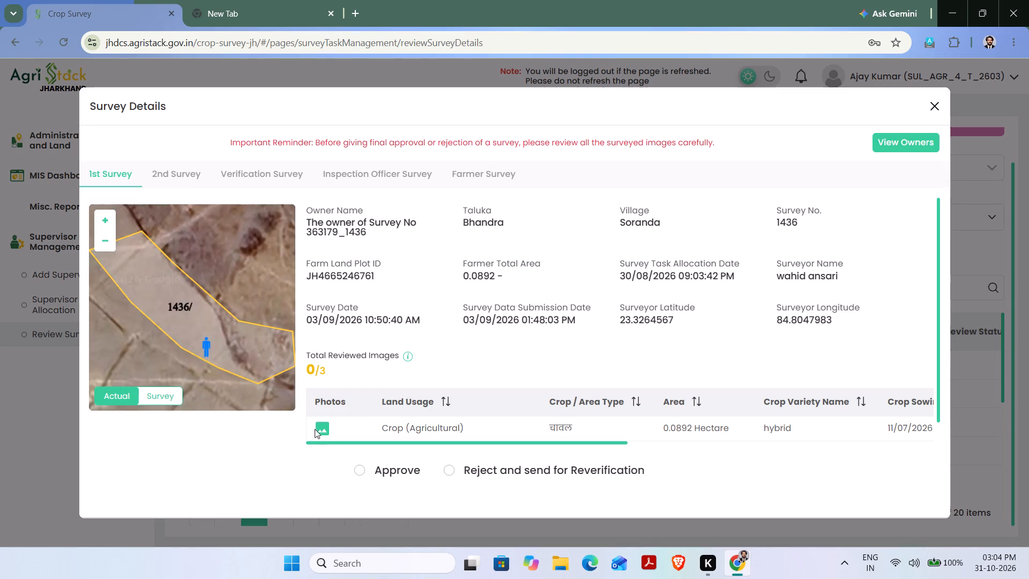
left_click(324, 430)
left_click(469, 467)
left_click_drag(554, 409, 509, 415)
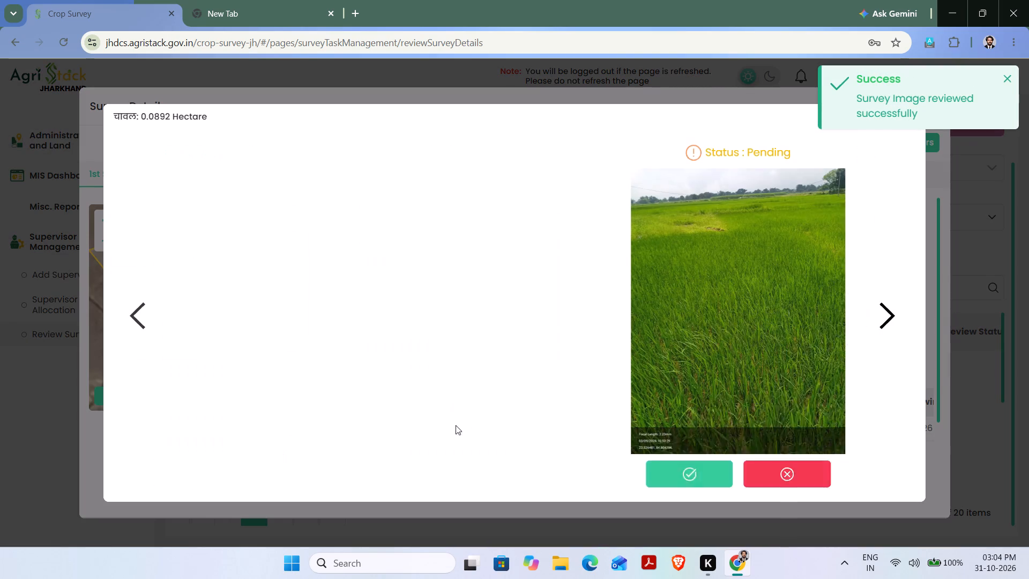
left_click(458, 474)
left_click_drag(530, 406, 503, 412)
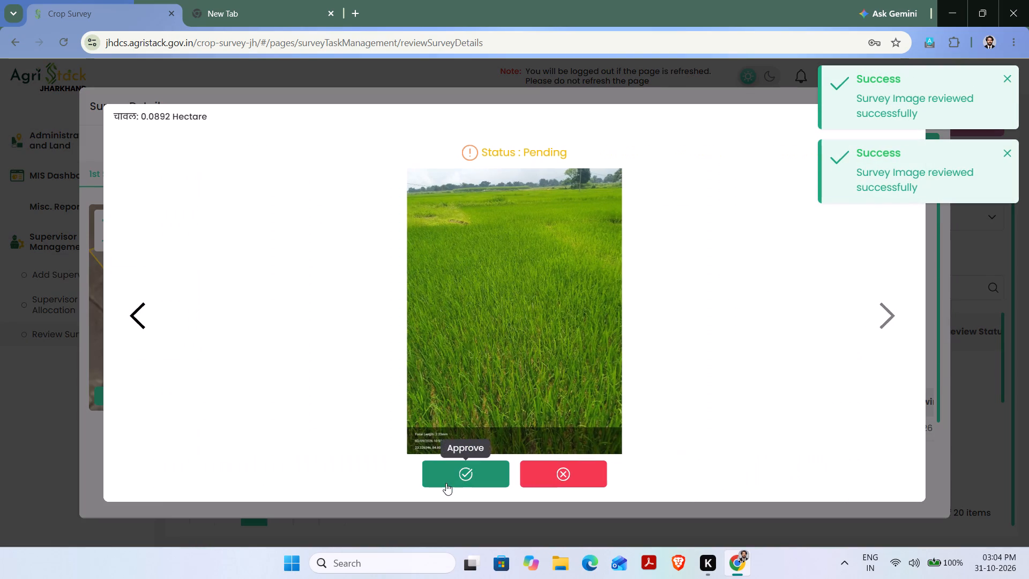
left_click(451, 471)
left_click(495, 382)
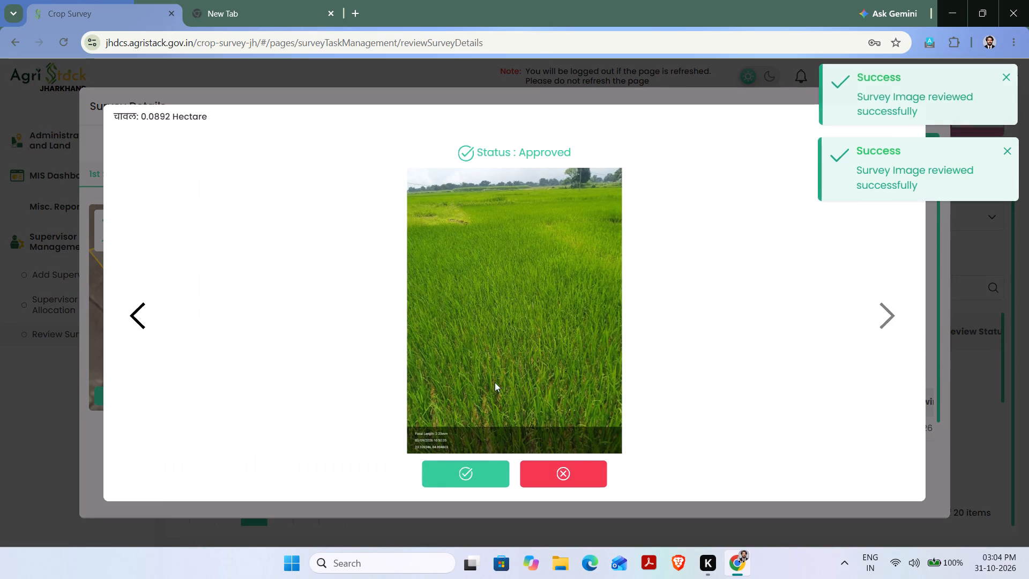
left_click_drag(495, 382, 451, 380)
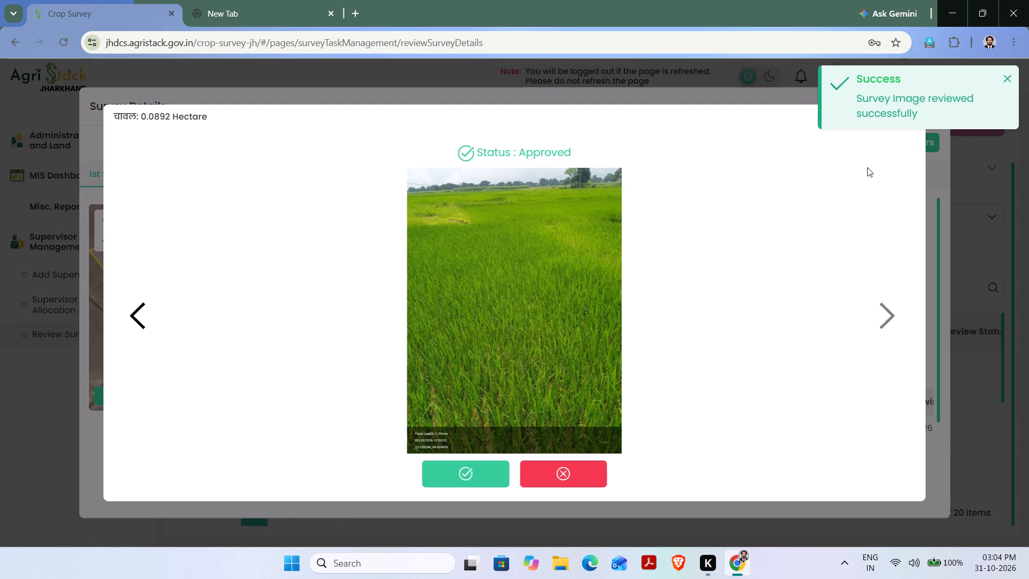
left_click(912, 117)
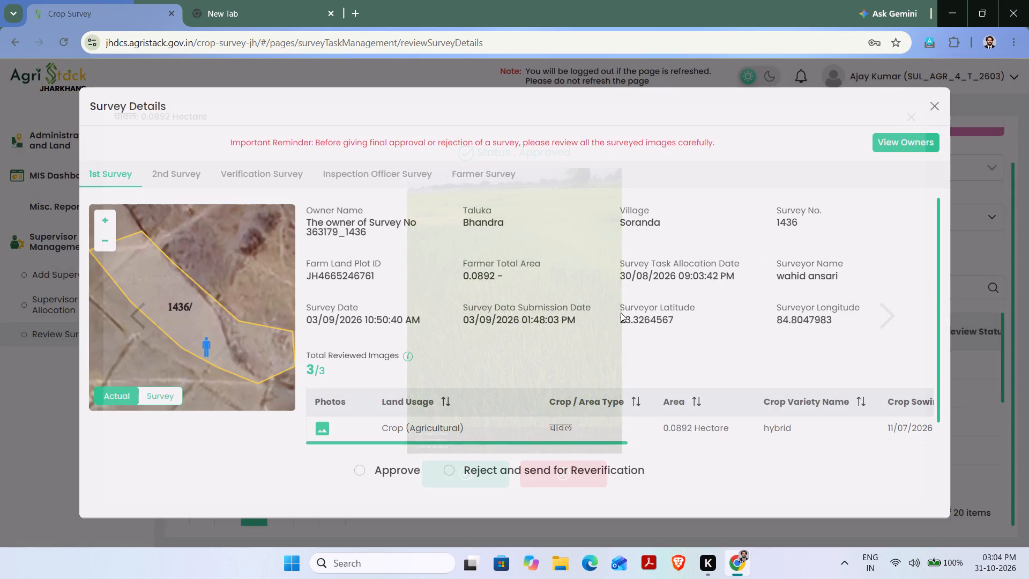
Set the 1st Survey review of survey number 1436 to Approve, save it and close the survey details.
scroll(621, 313, "down", 2)
left_click(405, 382)
left_click(475, 419)
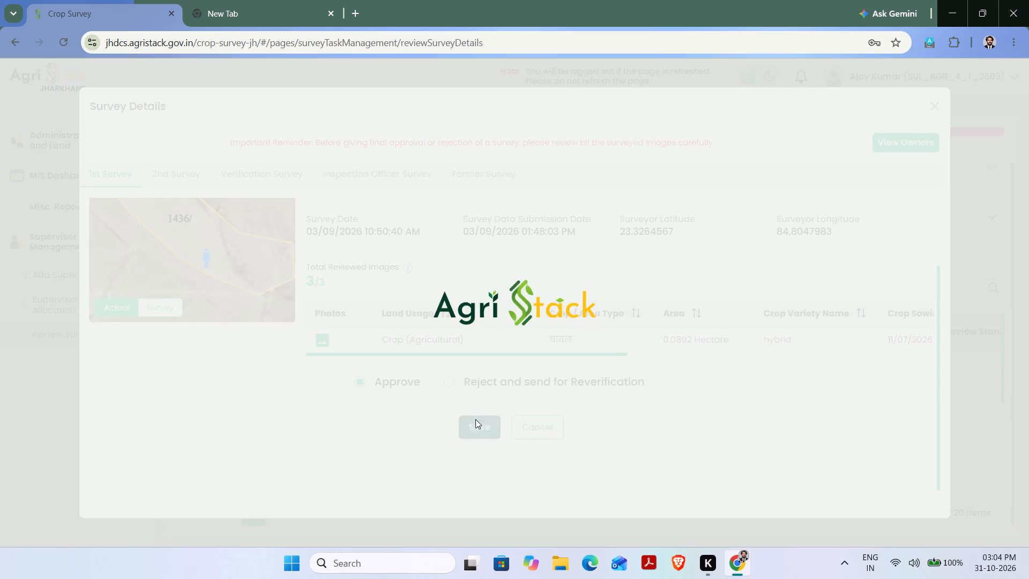
left_click(513, 344)
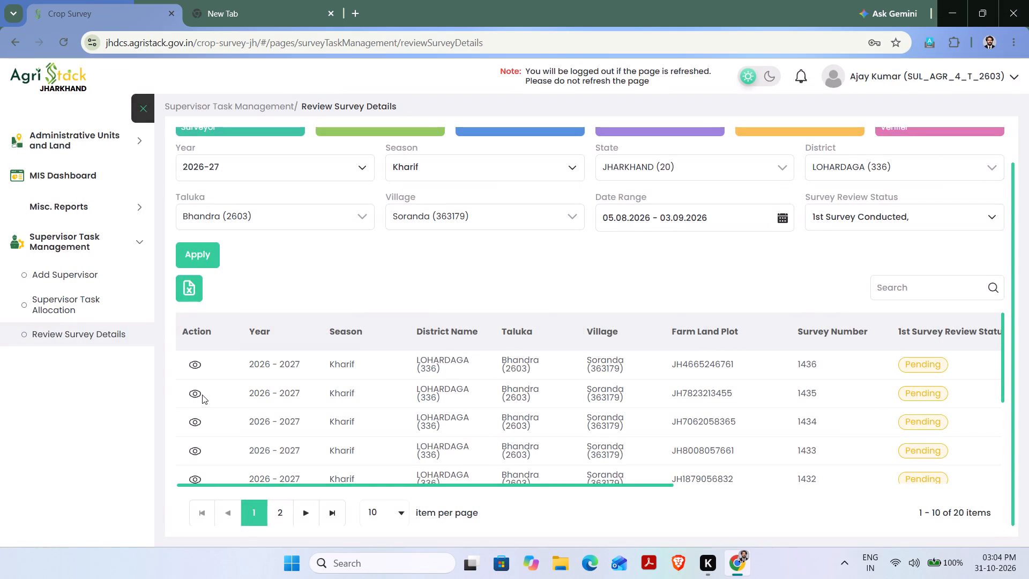
Open the survey details of survey number 1435 and approve all three of its चावल survey images.
left_click(201, 393)
left_click(319, 422)
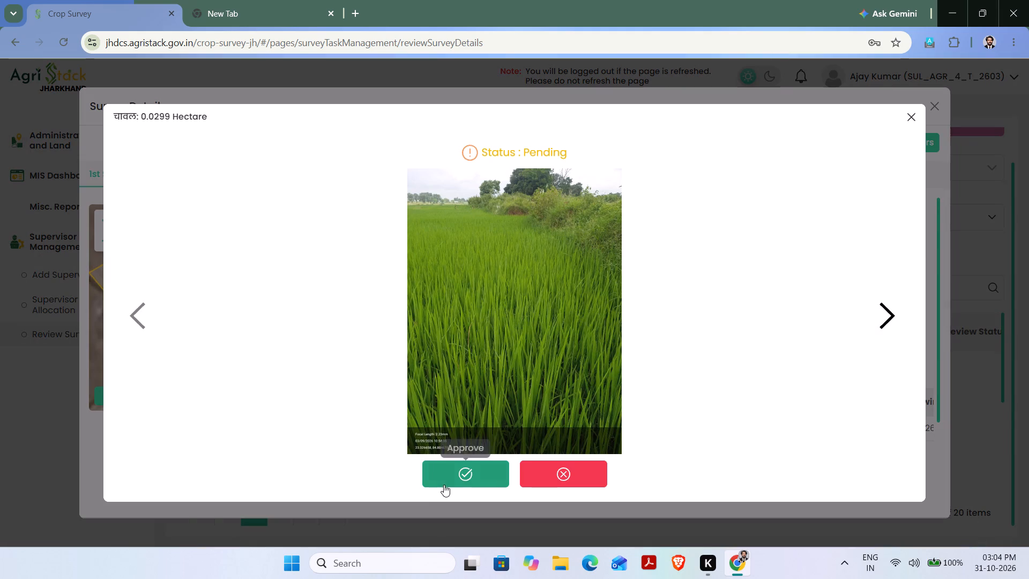
left_click(448, 472)
left_click_drag(543, 394, 458, 419)
left_click(456, 466)
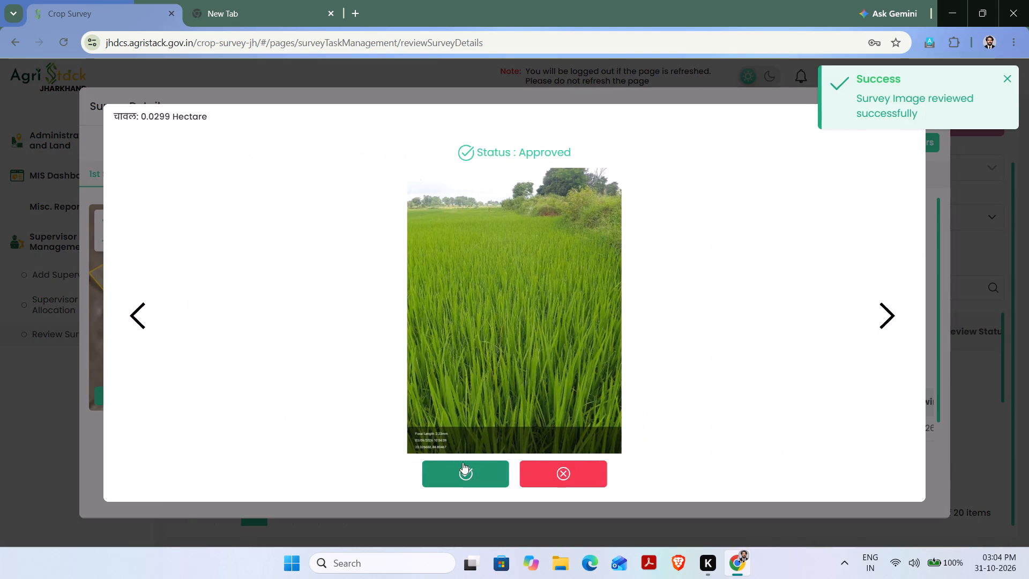
left_click_drag(548, 399, 478, 412)
left_click(482, 469)
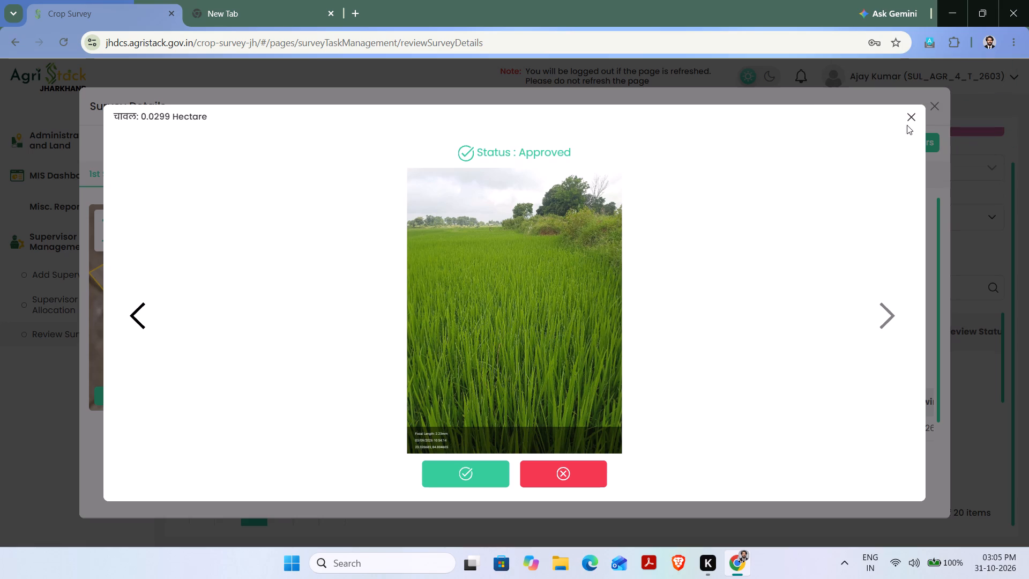
left_click(909, 117)
Set the 1st Survey review of survey number 1435 to Approve, save it and close the survey details.
scroll(504, 396, "down", 2)
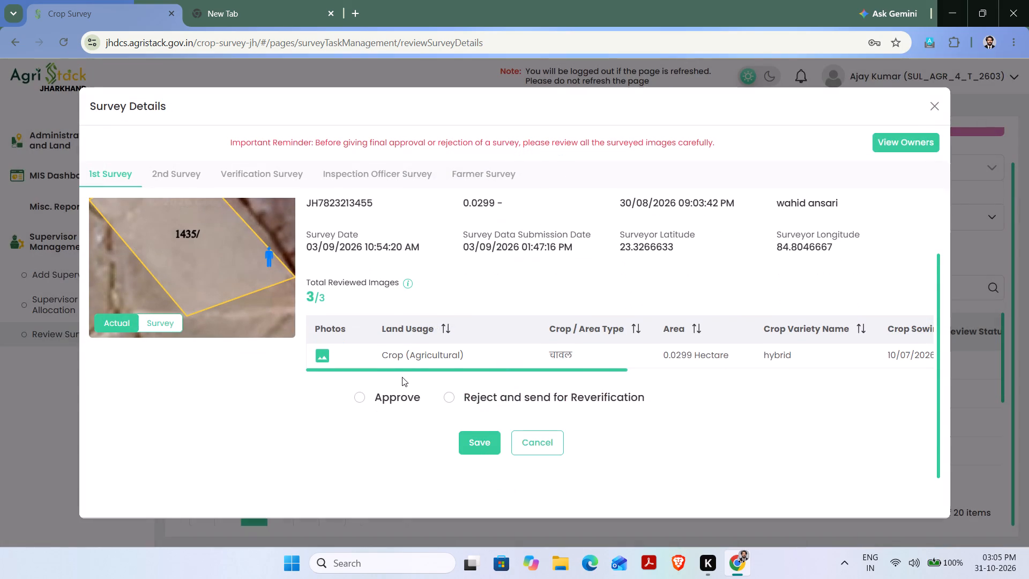
left_click(402, 377)
left_click(476, 422)
left_click(526, 339)
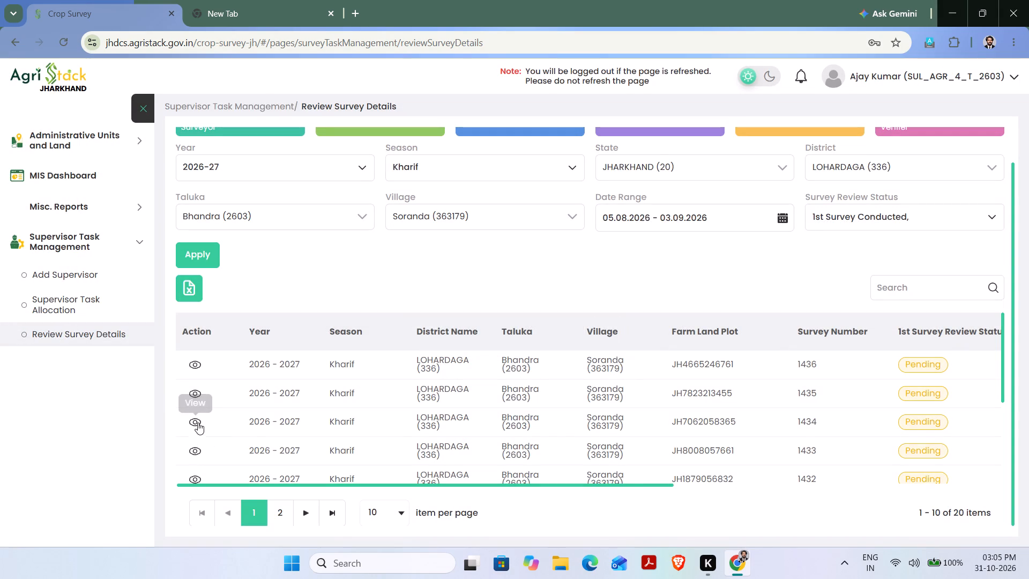
Open the survey details of survey number 1434 and approve all three of its चावल survey images.
left_click(199, 421)
left_click(198, 424)
left_click(325, 425)
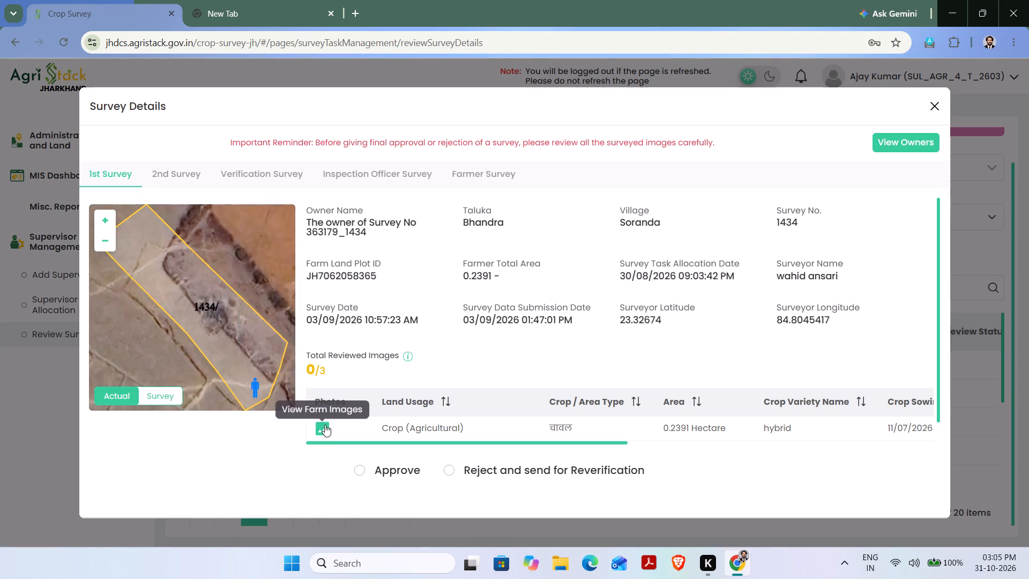
left_click(438, 466)
left_click_drag(527, 422, 475, 433)
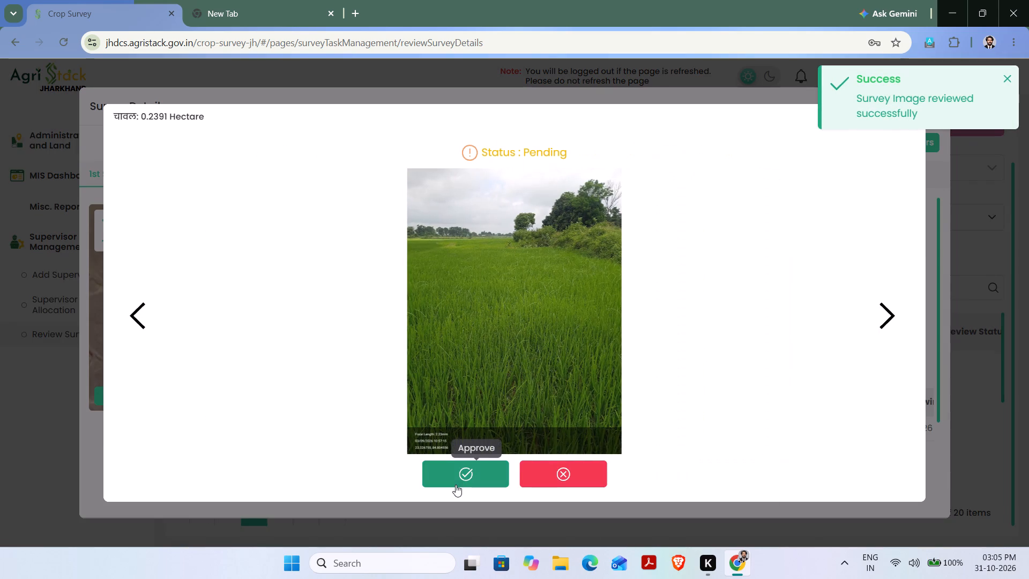
left_click(456, 485)
left_click_drag(512, 436, 438, 449)
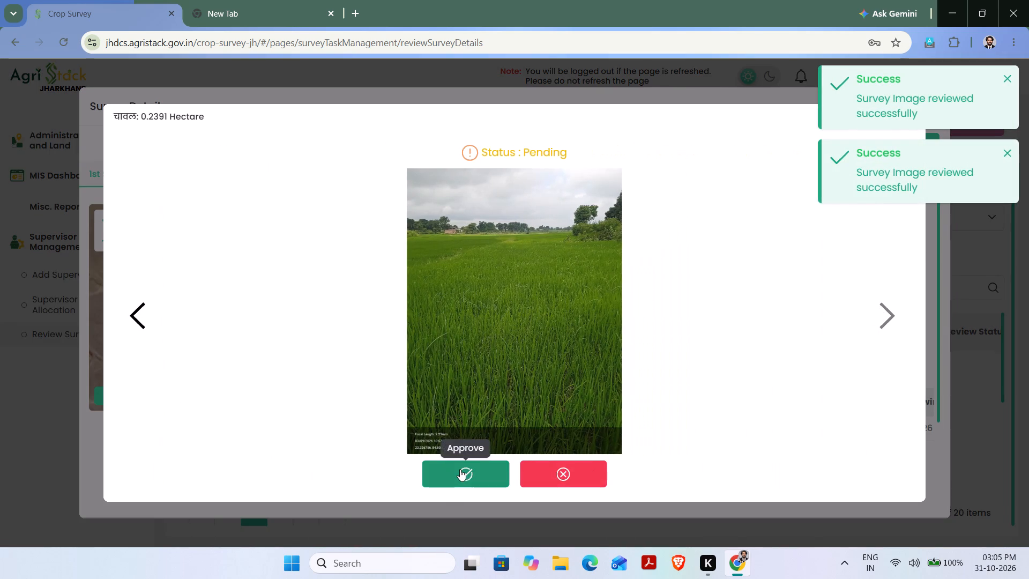
left_click(458, 472)
left_click_drag(539, 378, 501, 383)
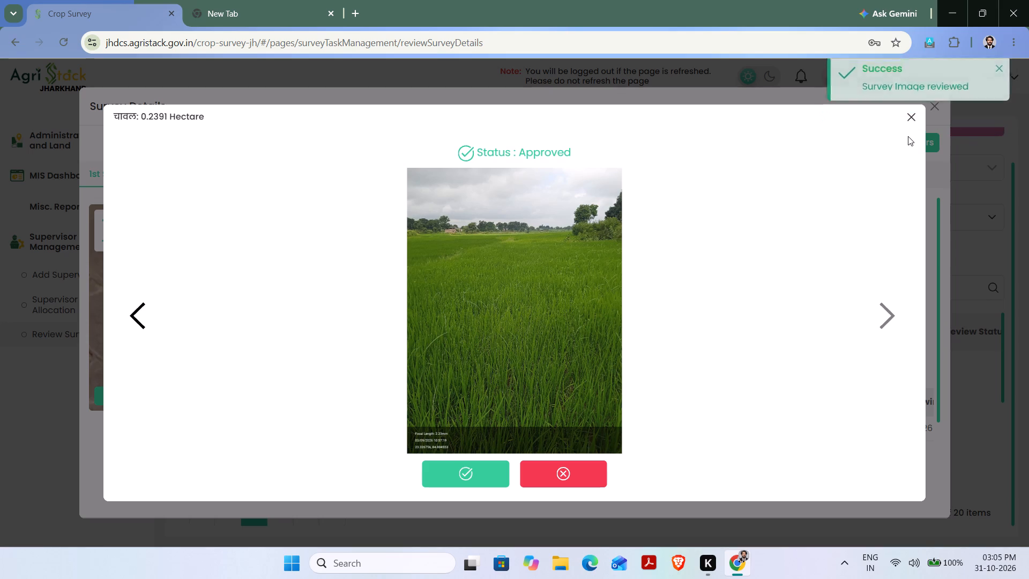
left_click(914, 125)
left_click(907, 113)
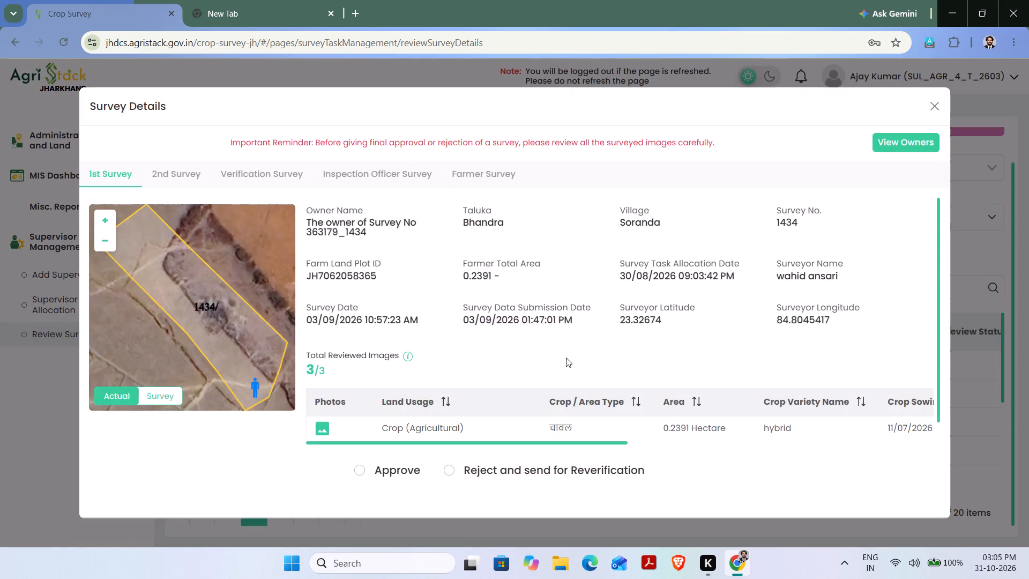
Set the 1st Survey review of survey number 1434 to Approve, save it and close the survey details.
scroll(566, 358, "down", 2)
left_click(395, 382)
left_click(470, 429)
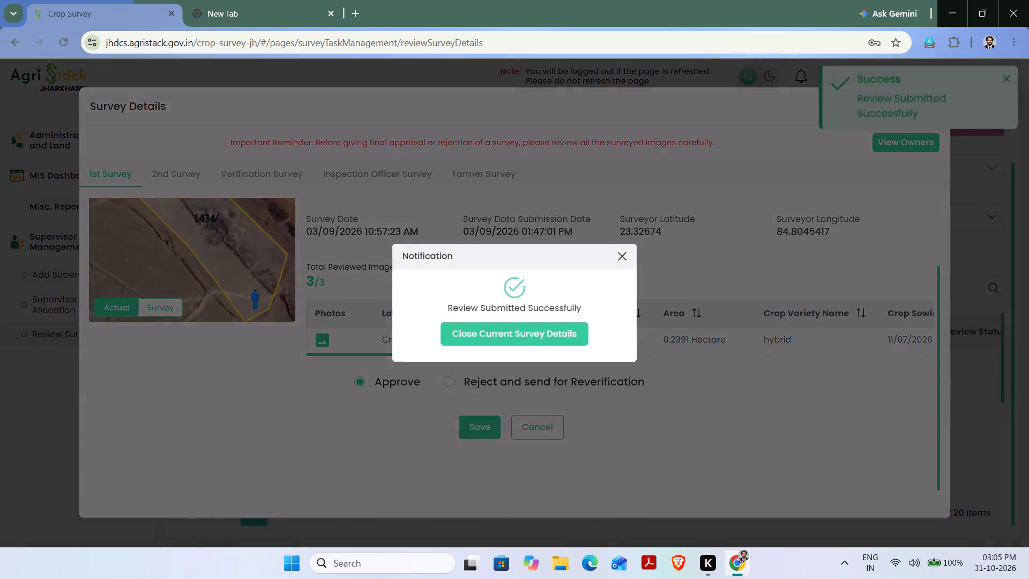
left_click(539, 334)
Open the survey details of survey number 1433 and approve all three of its Fallow survey images.
left_click(197, 451)
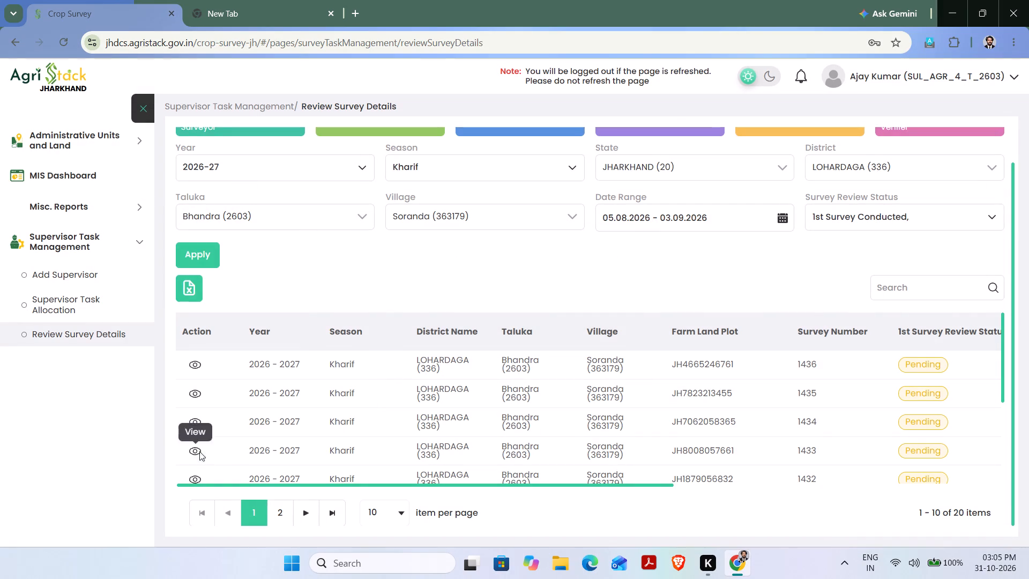
left_click(318, 429)
left_click(453, 472)
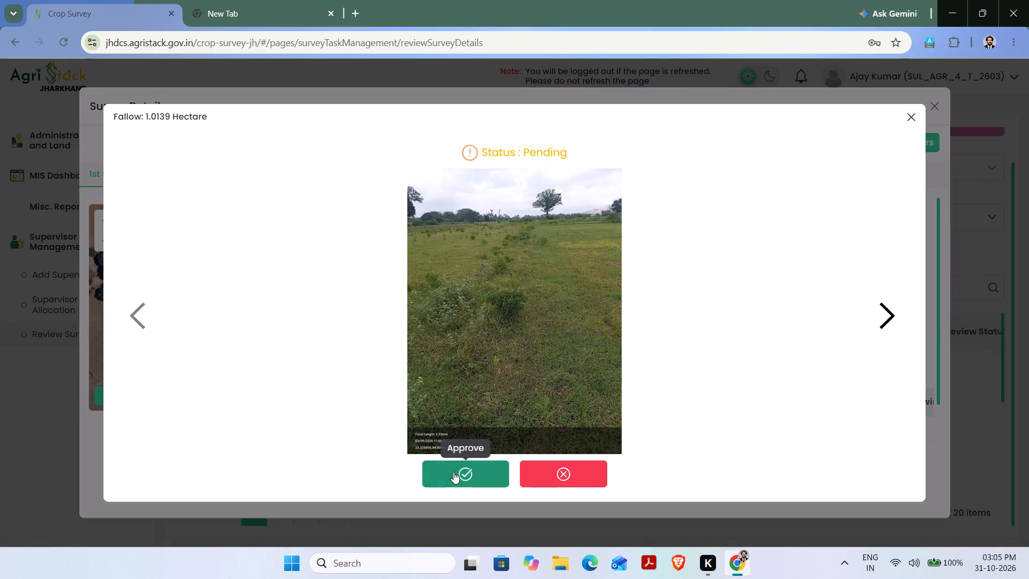
left_click_drag(535, 406, 466, 419)
left_click(460, 477)
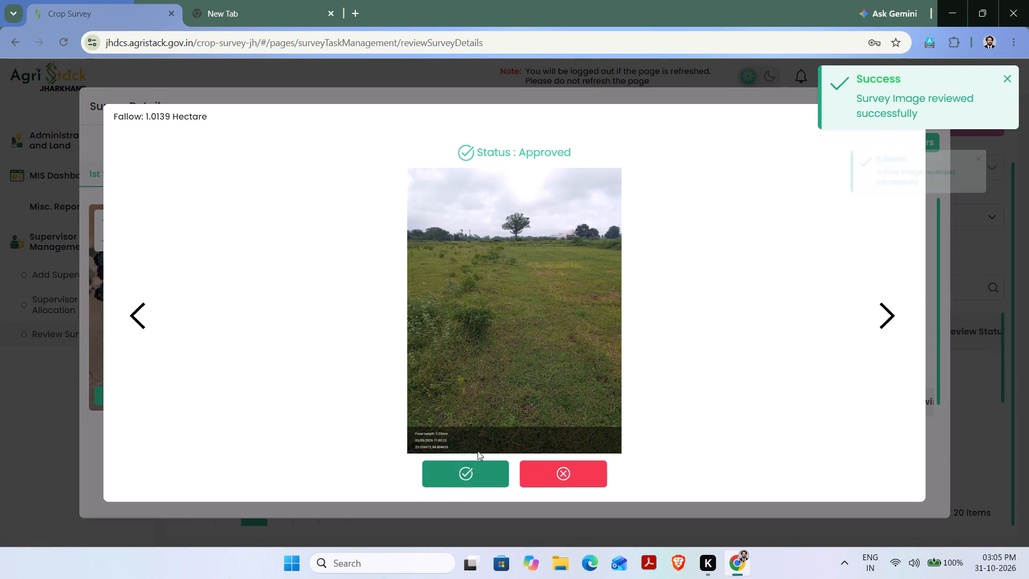
left_click_drag(537, 390, 457, 412)
left_click(464, 473)
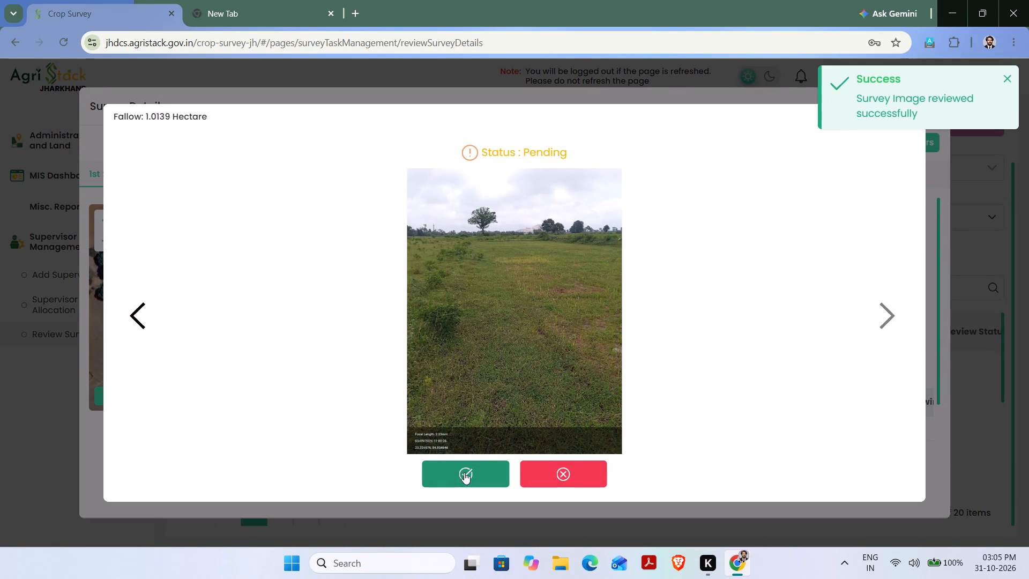
left_click_drag(538, 375, 497, 383)
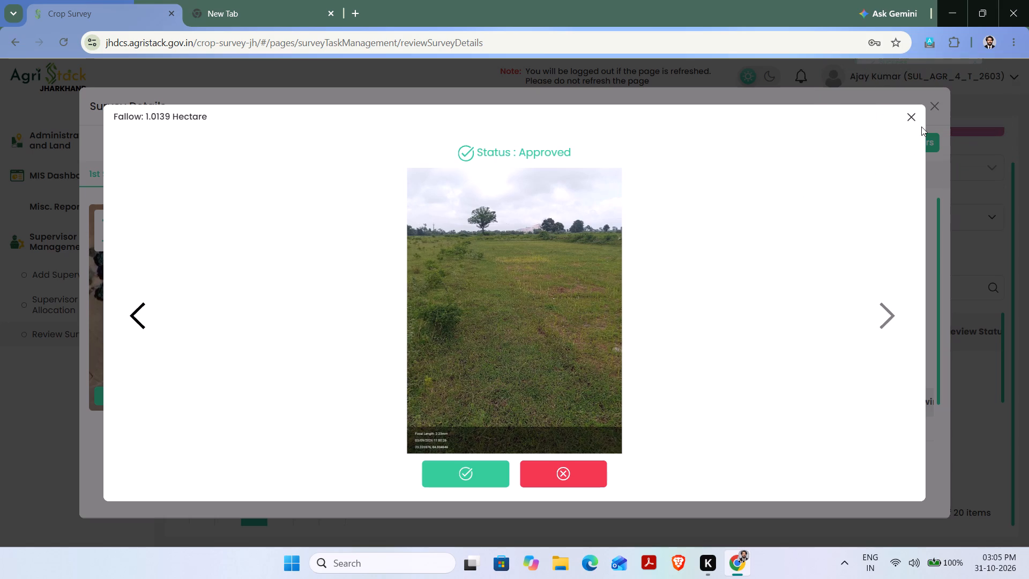
left_click(909, 116)
Enter the captcha for survey number 1433, set its 1st Survey review to Approve, save it and close the survey details.
scroll(546, 394, "down", 2)
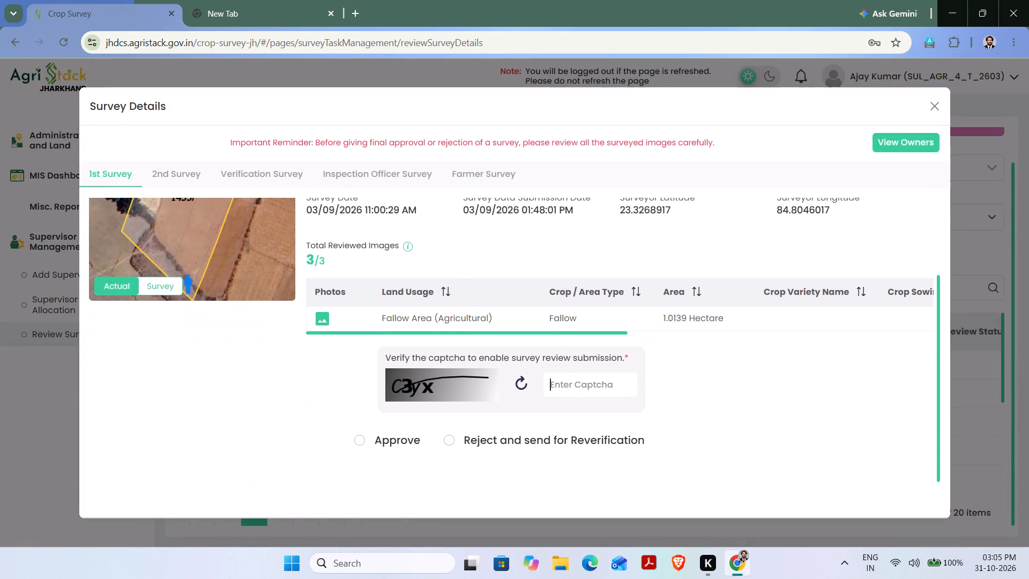
left_click(574, 390)
key("shift+c")
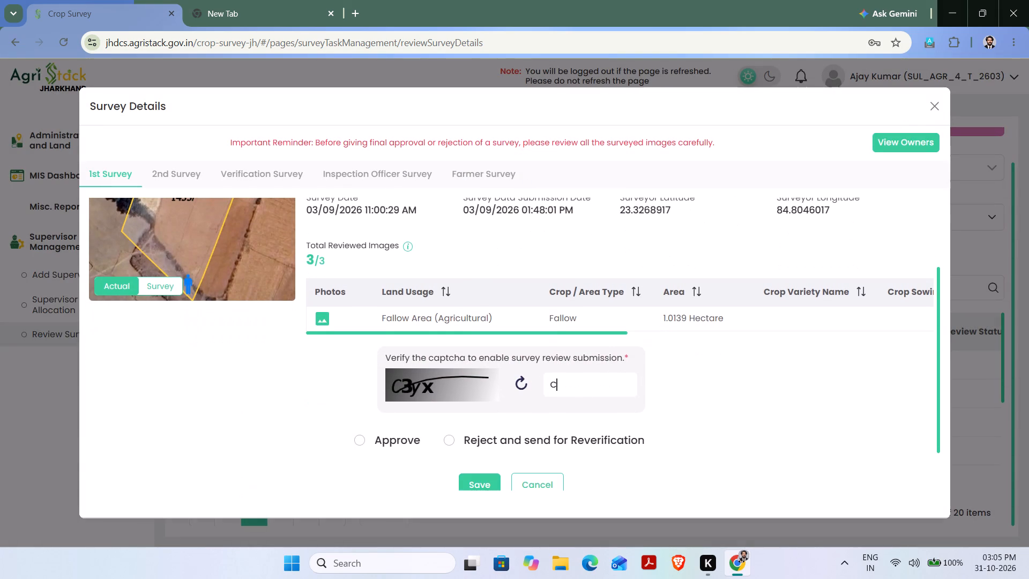
key("3")
type("yx")
scroll(574, 390, "down", 1)
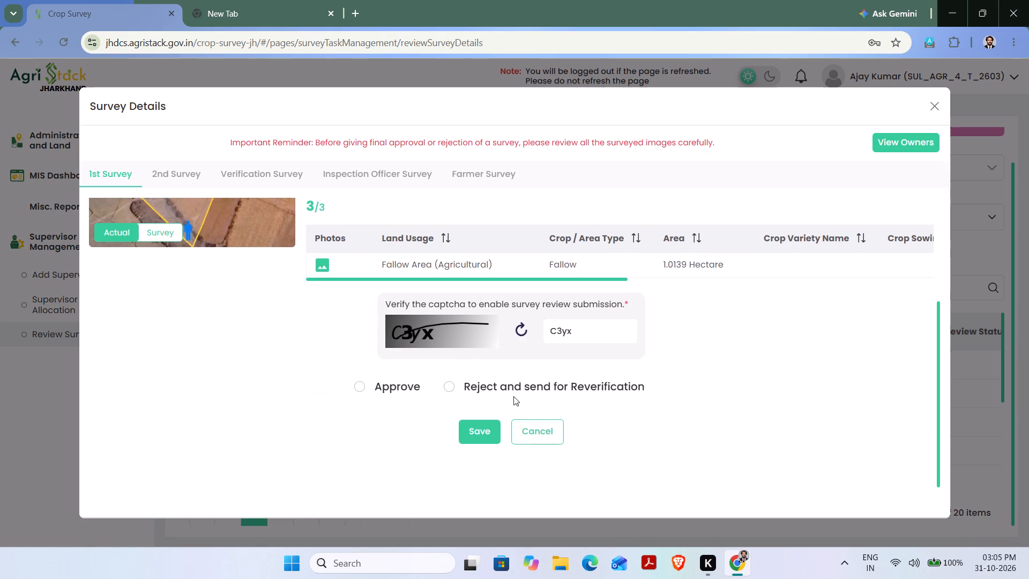
left_click(399, 392)
left_click(474, 429)
left_click(545, 347)
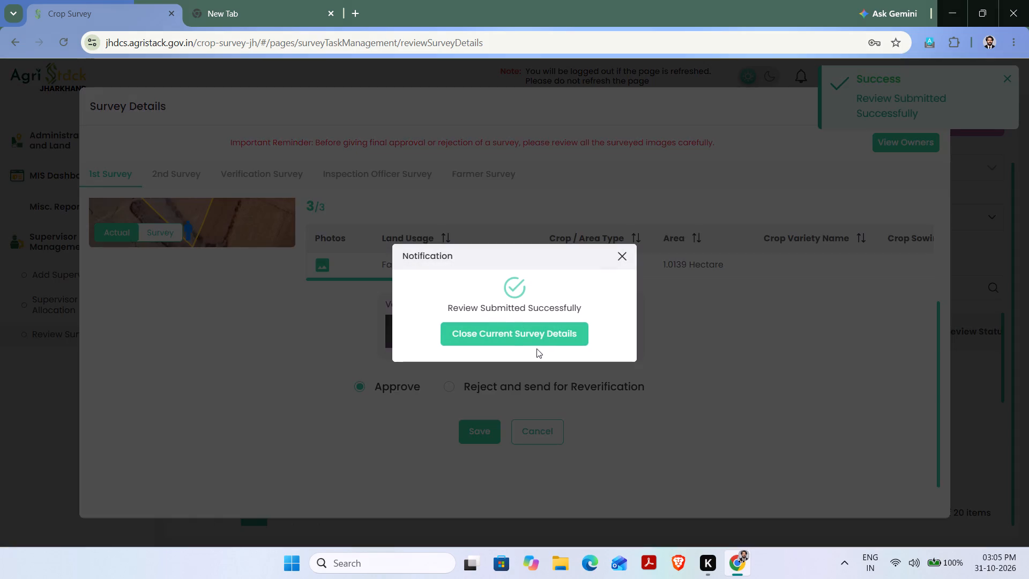
left_click(532, 338)
left_click(192, 450)
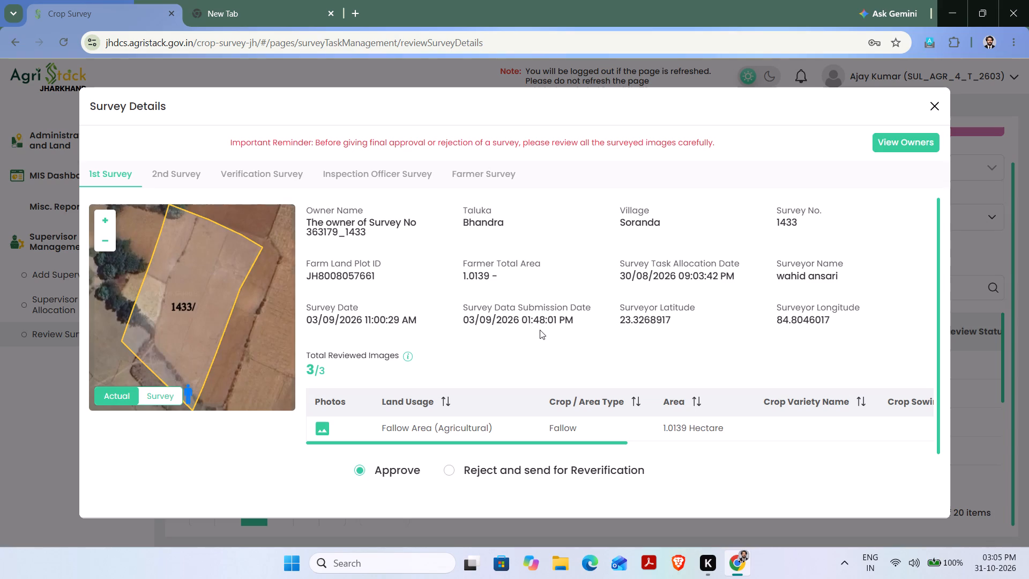
left_click(936, 101)
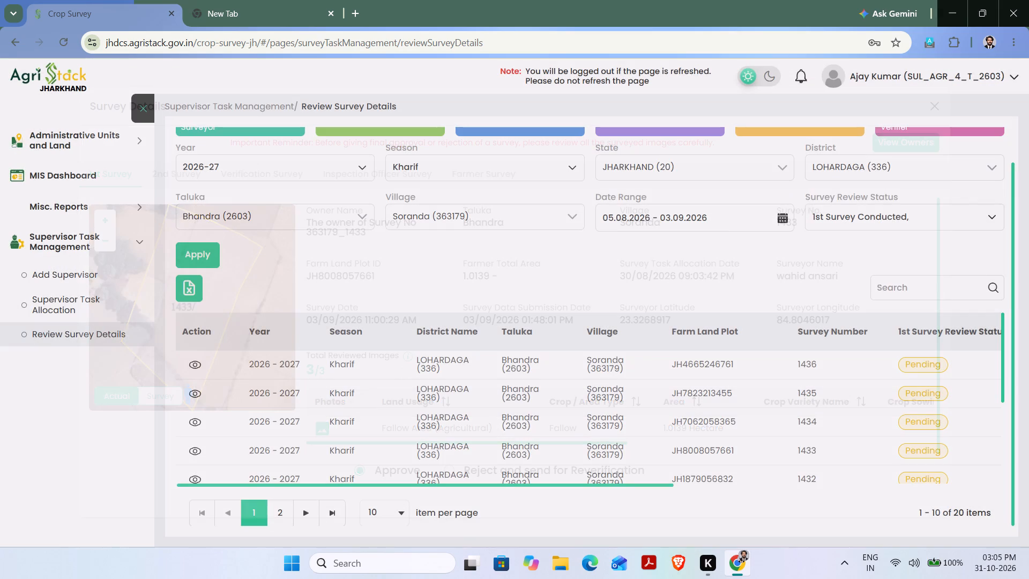
Open the survey details of survey number 1432 and approve all three of its Fallow survey images.
left_click(195, 482)
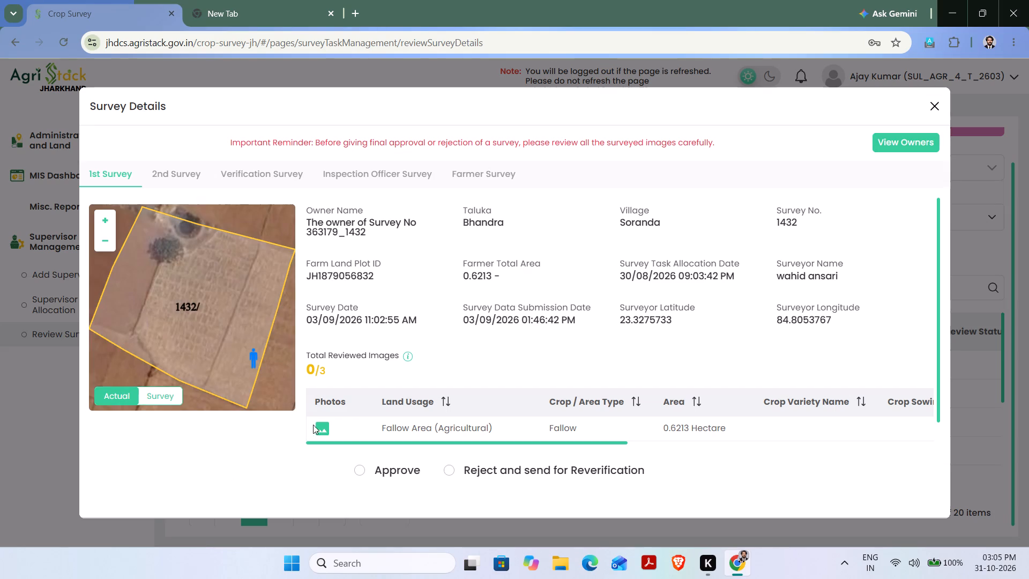
left_click(322, 425)
left_click(437, 469)
left_click_drag(523, 411, 445, 427)
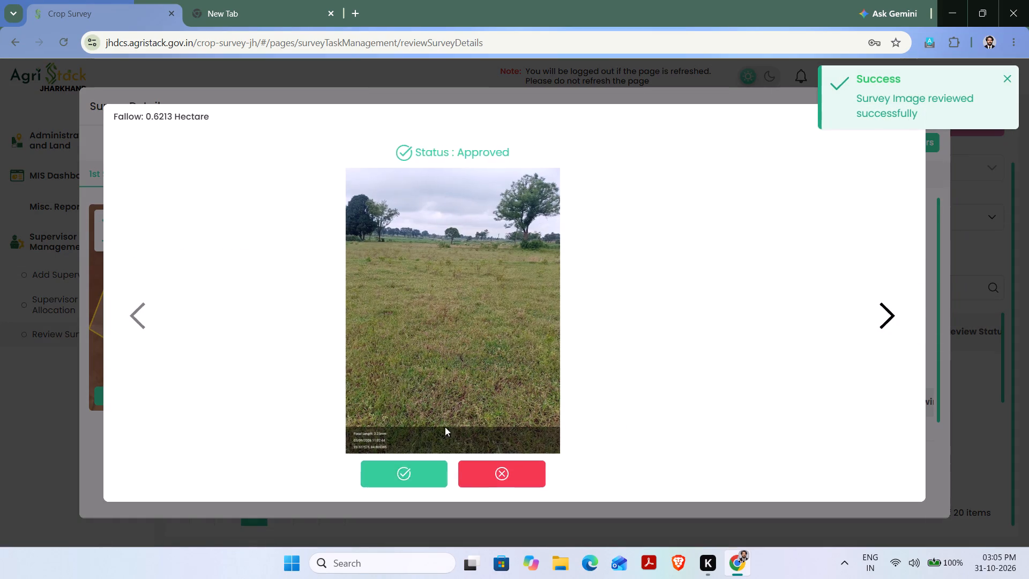
left_click_drag(445, 427, 453, 426)
left_click(449, 470)
left_click_drag(531, 400, 470, 414)
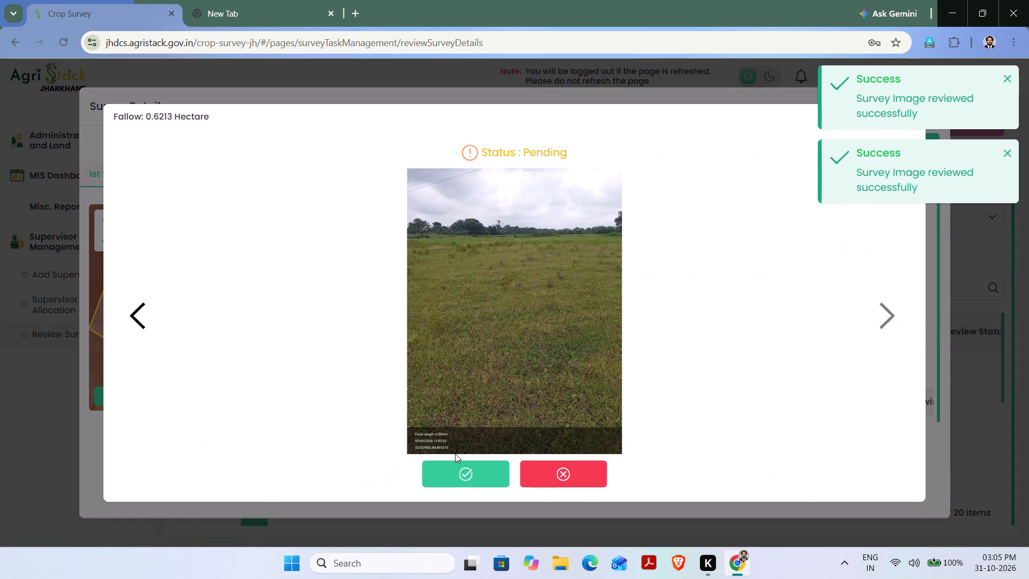
left_click(454, 471)
left_click_drag(541, 366, 510, 370)
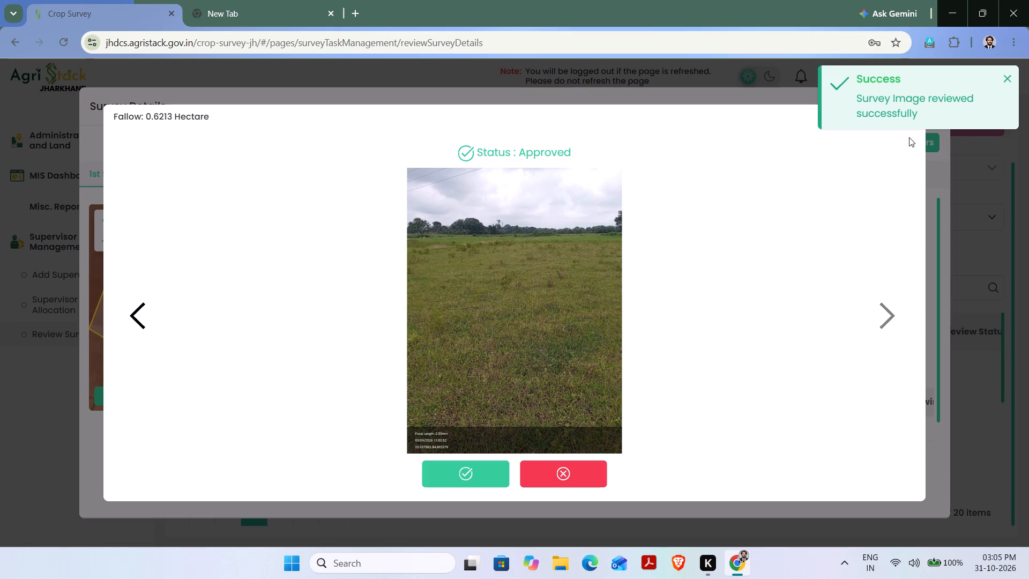
left_click(911, 118)
Set the 1st Survey review of survey number 1432 to Approve, save it and close the survey details.
scroll(508, 368, "down", 2)
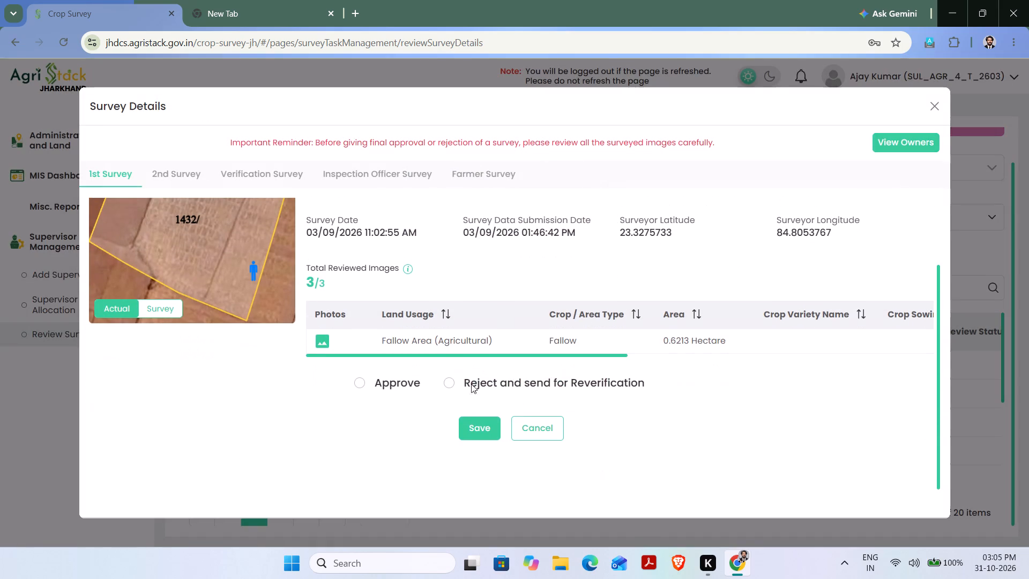
left_click(392, 385)
left_click(473, 427)
left_click(528, 331)
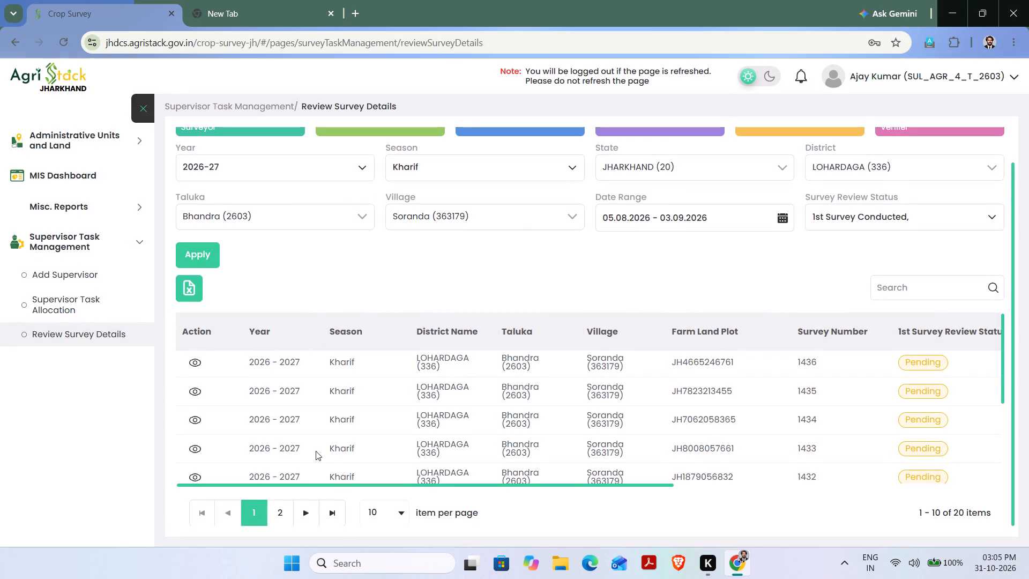
Open the survey details of survey number 1431 and approve all three of its अदरक survey images.
scroll(314, 446, "down", 5)
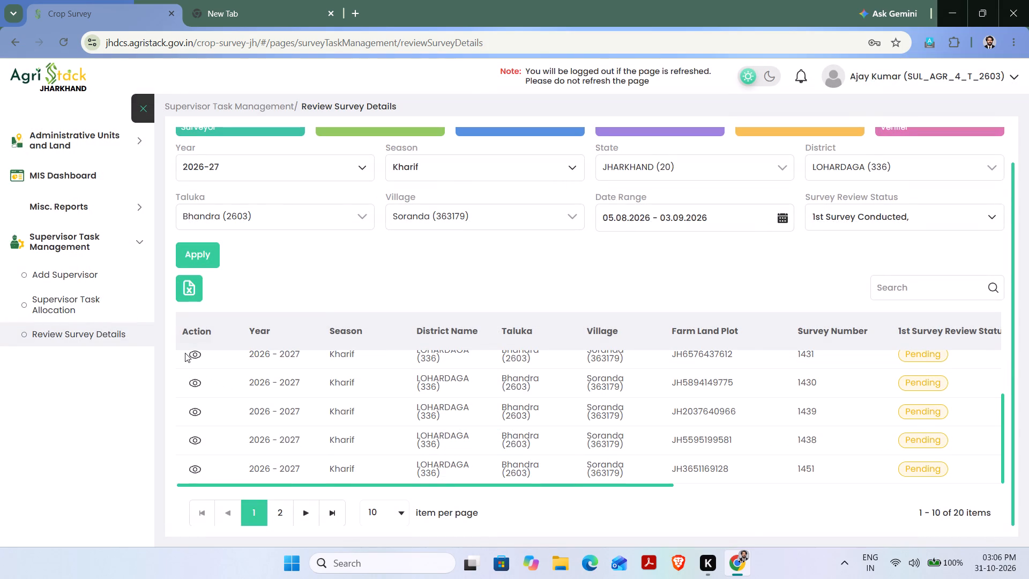
left_click(193, 354)
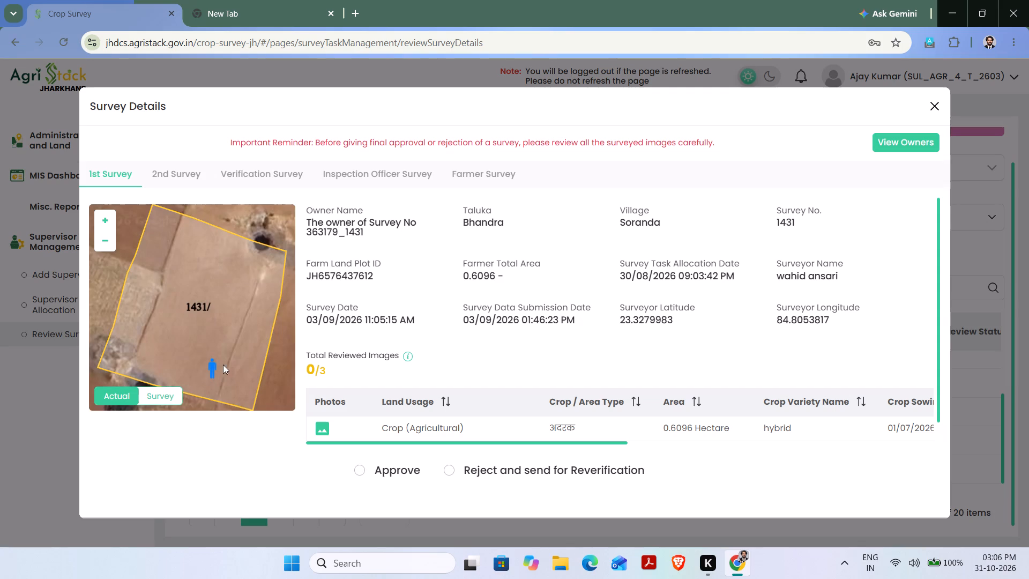
left_click(318, 431)
left_click(451, 476)
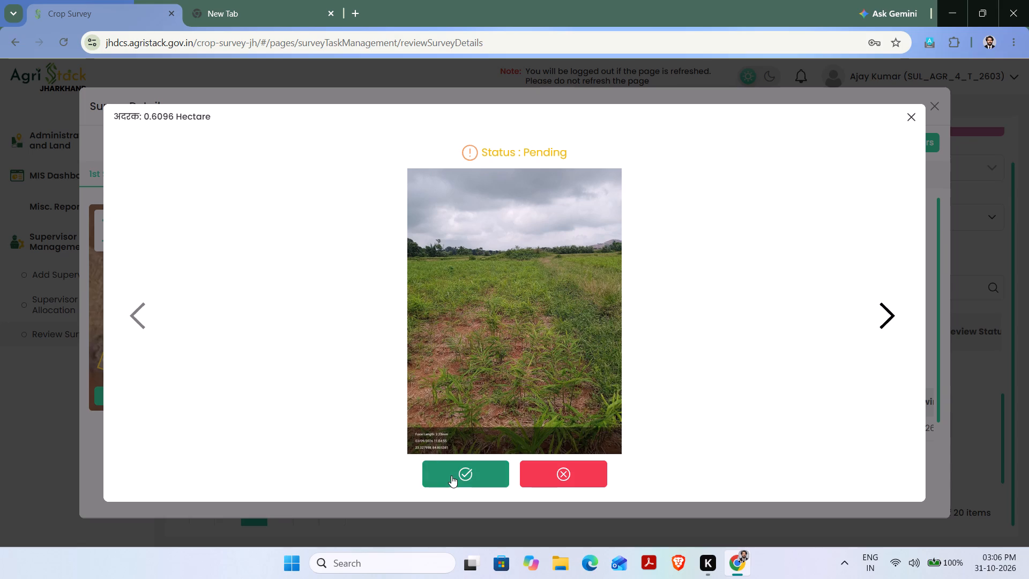
left_click_drag(521, 403, 448, 406)
left_click(461, 468)
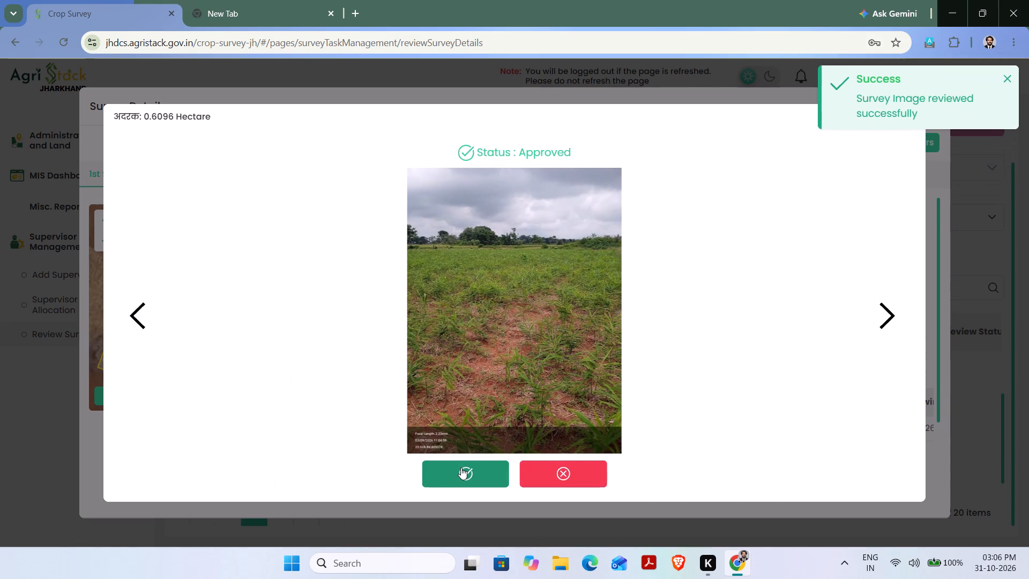
left_click_drag(546, 380, 489, 394)
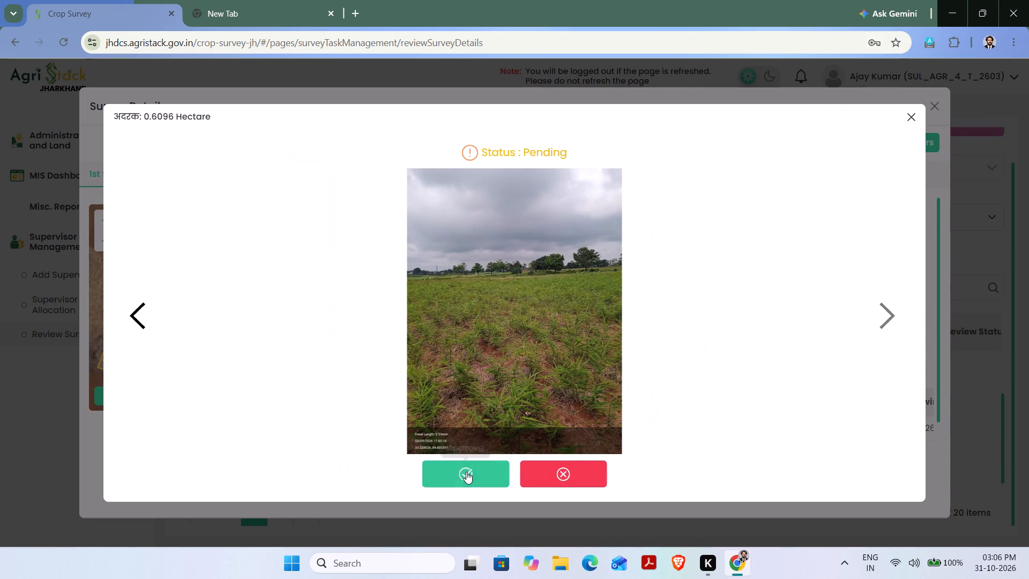
left_click(465, 472)
left_click_drag(545, 374, 506, 378)
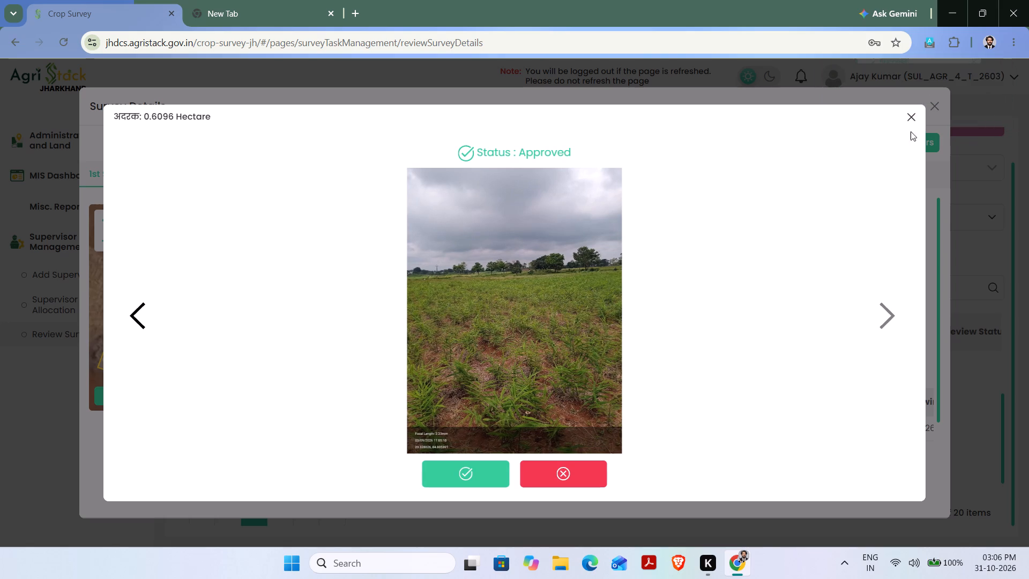
left_click(909, 119)
Set the 1st Survey review of survey number 1431 to Approve, save it and close the survey details.
scroll(525, 340, "down", 2)
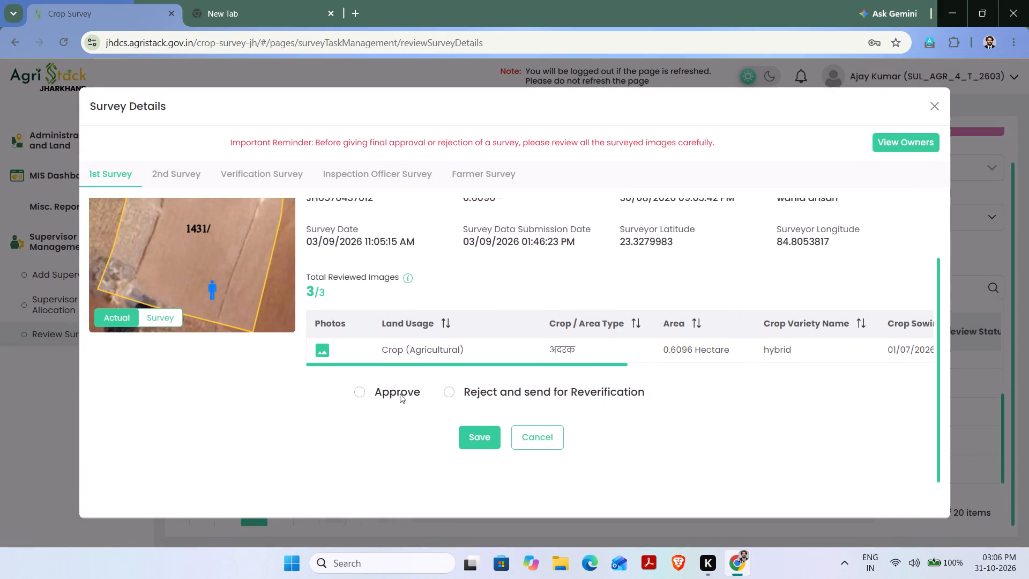
left_click(392, 388)
left_click(404, 390)
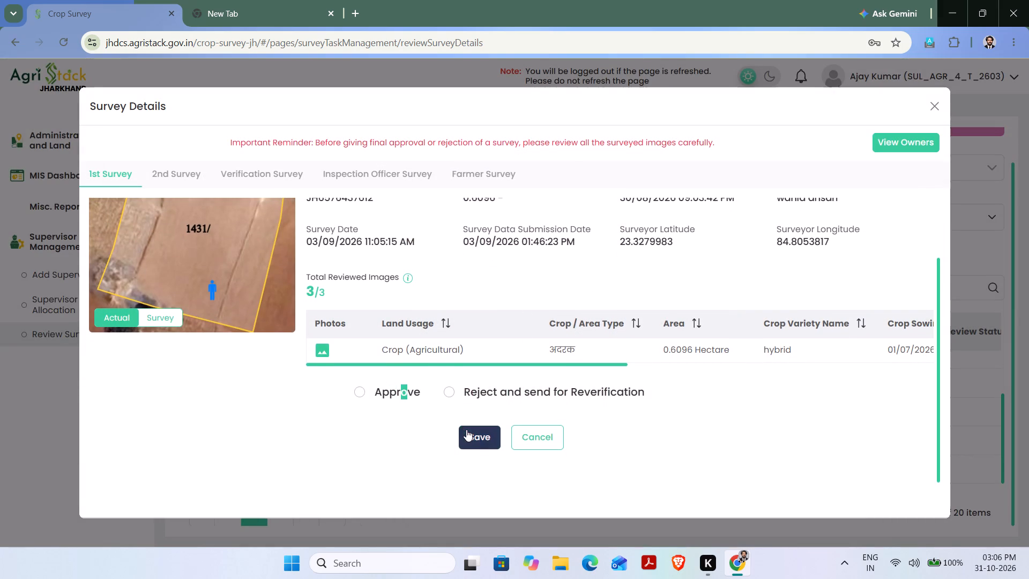
left_click(401, 390)
left_click(471, 428)
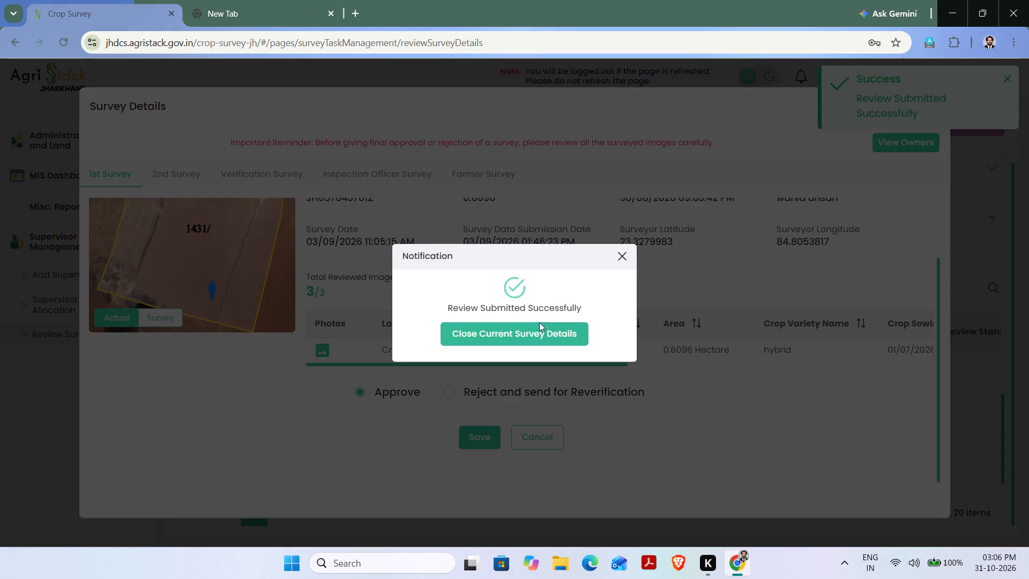
left_click(538, 331)
Open the survey details of survey number 1430 and approve all three of its Fallow survey images.
left_click(191, 385)
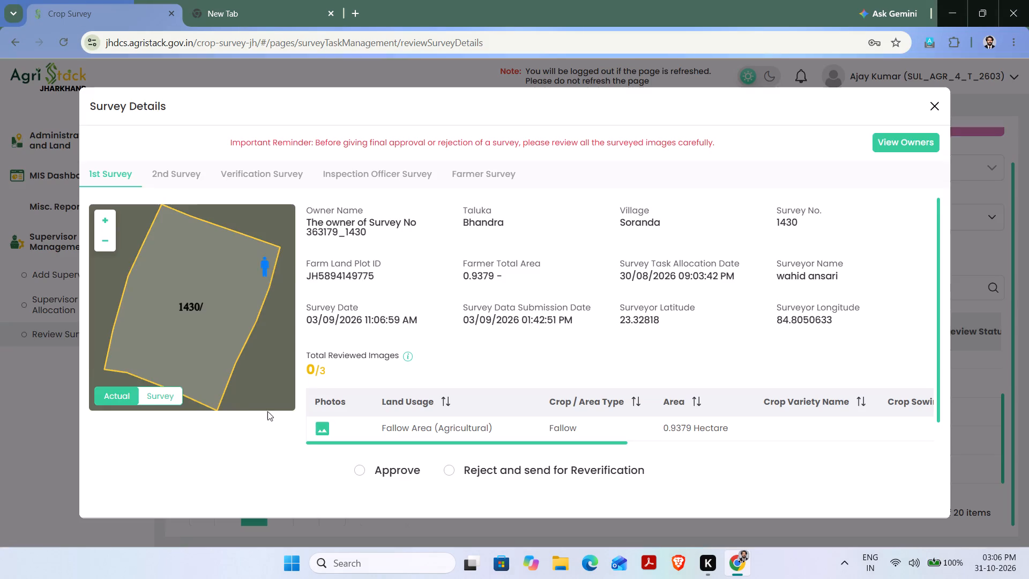
left_click(327, 426)
left_click(438, 479)
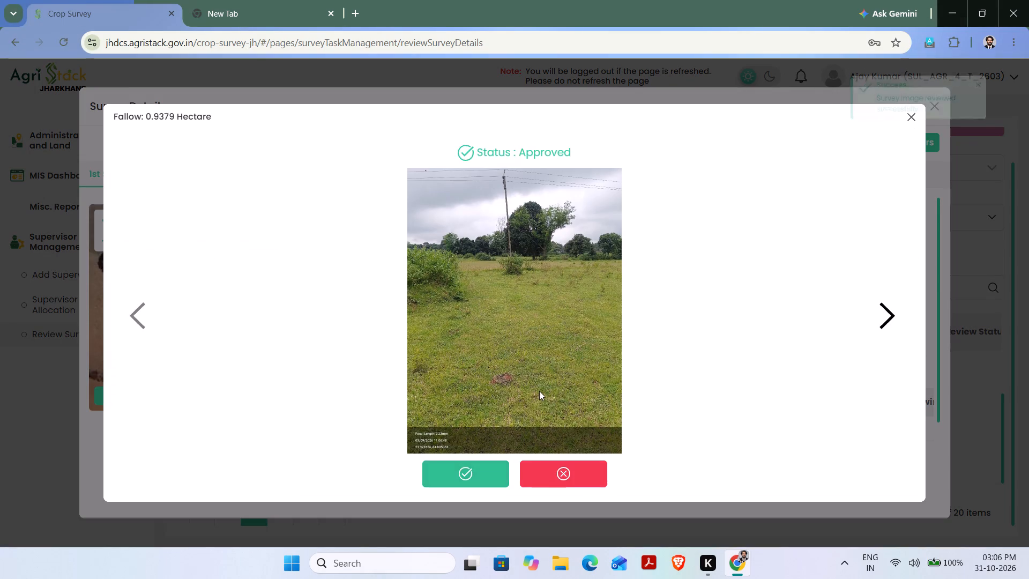
left_click_drag(539, 391, 458, 401)
left_click(449, 474)
left_click_drag(518, 394, 485, 398)
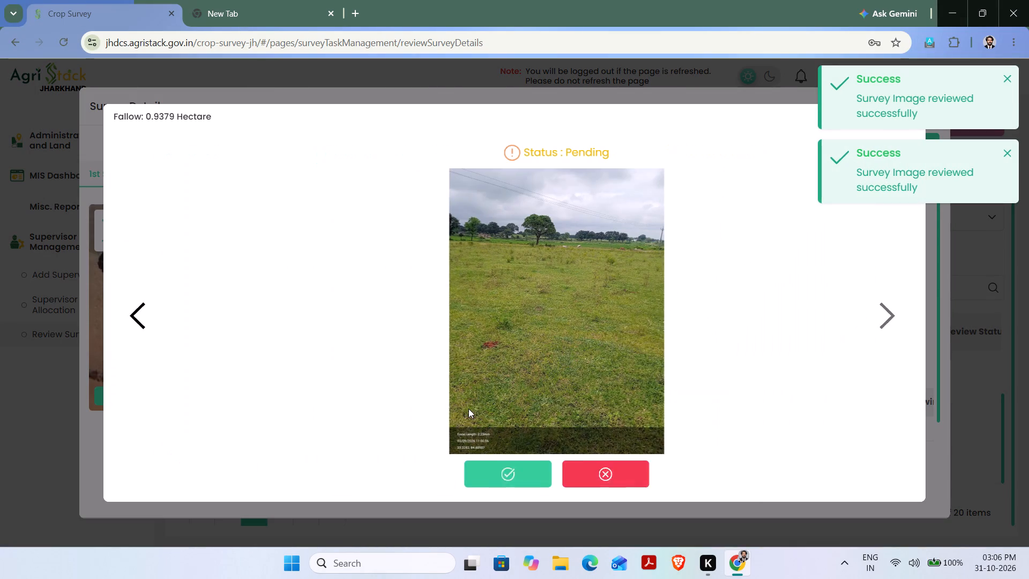
left_click(483, 477)
left_click_drag(556, 399, 527, 401)
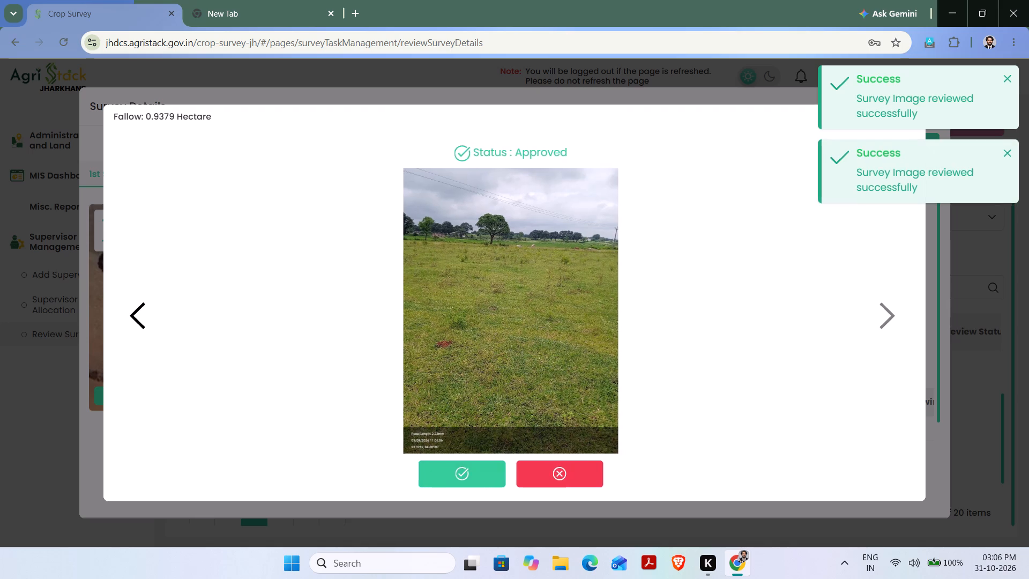
left_click_drag(527, 401, 521, 401)
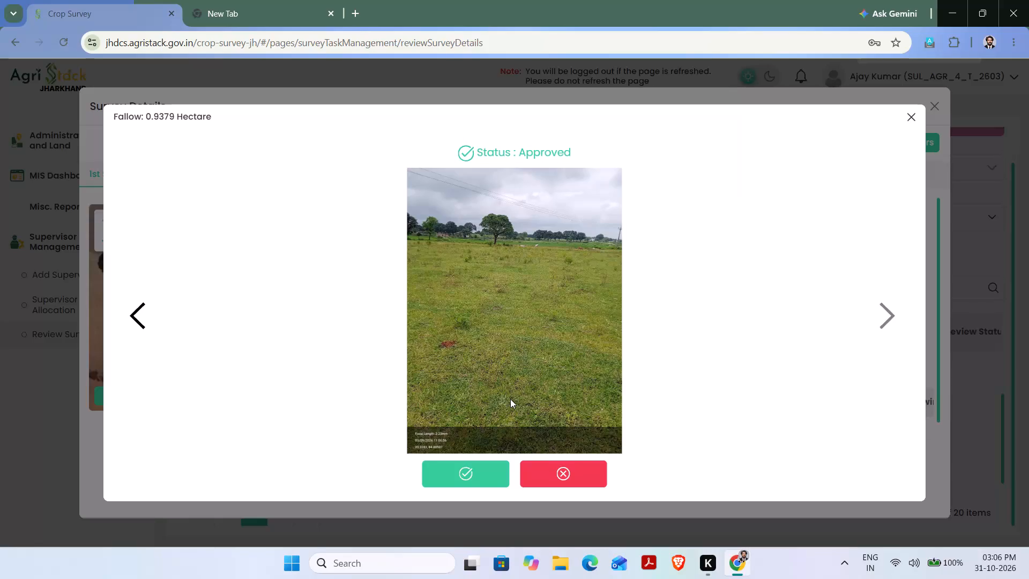
left_click_drag(554, 379, 502, 380)
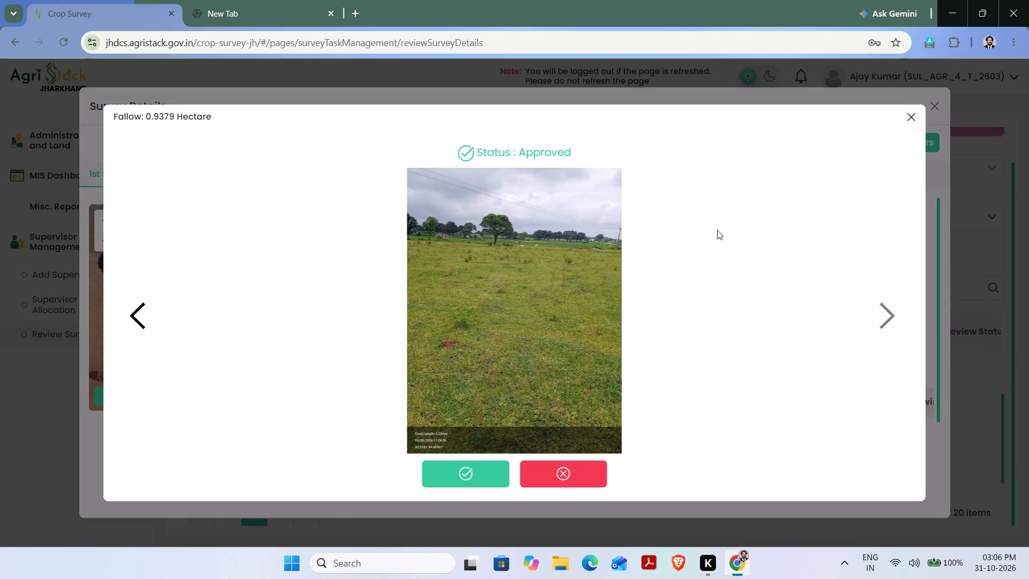
left_click(909, 118)
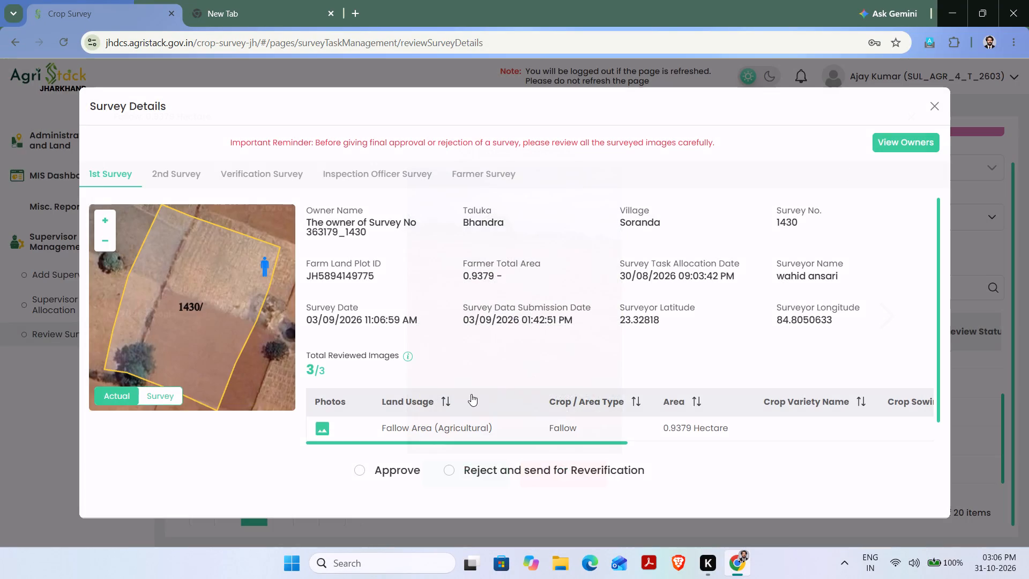
Set the 1st Survey review of survey number 1430 to Approve, save it and close the survey details.
scroll(471, 394, "down", 2)
left_click(416, 386)
left_click(469, 421)
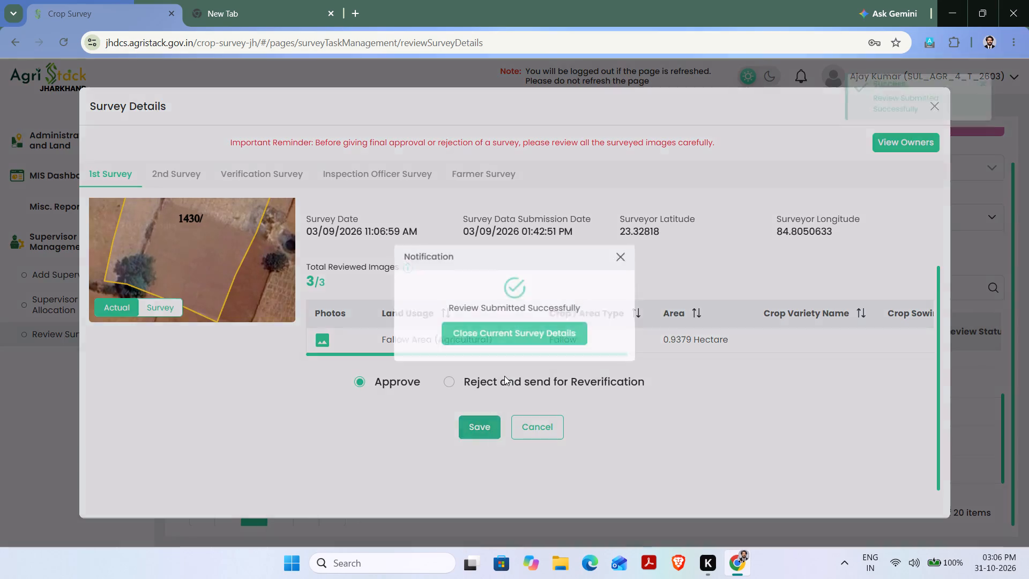
left_click(520, 340)
left_click(193, 387)
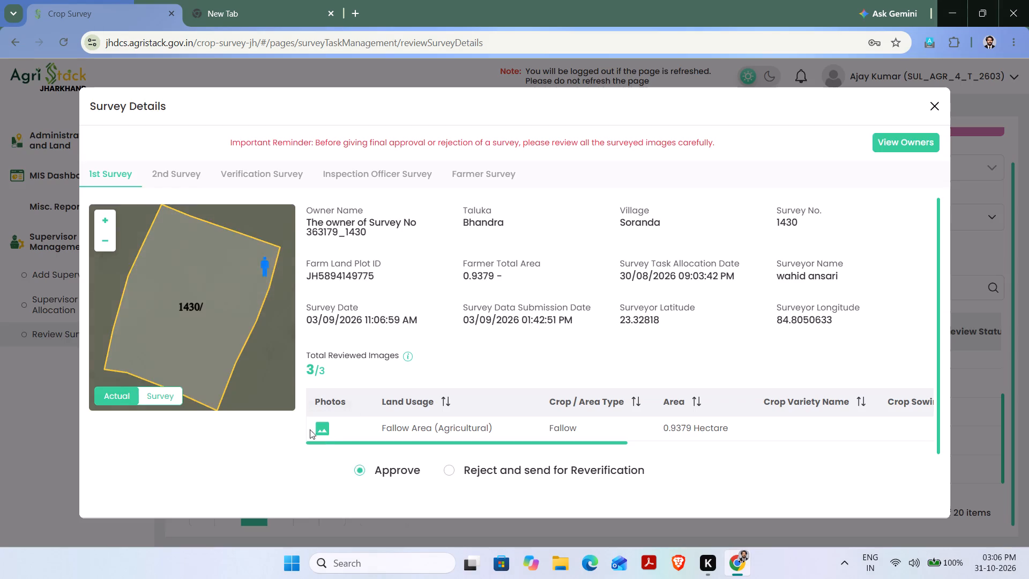
left_click(931, 108)
Open the survey details of survey number 1439 and approve all three of its अदरक survey images.
left_click(198, 409)
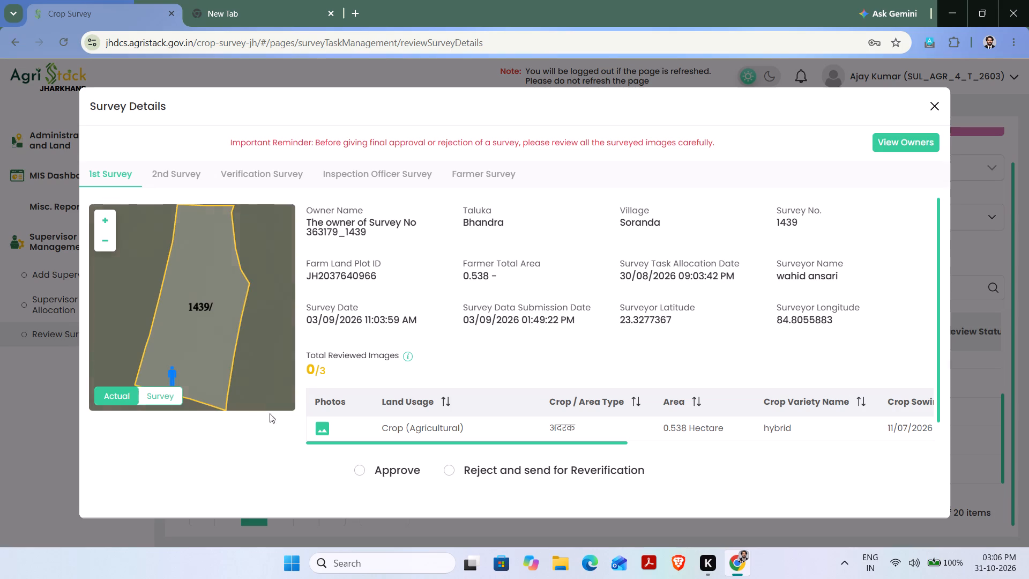
left_click(322, 425)
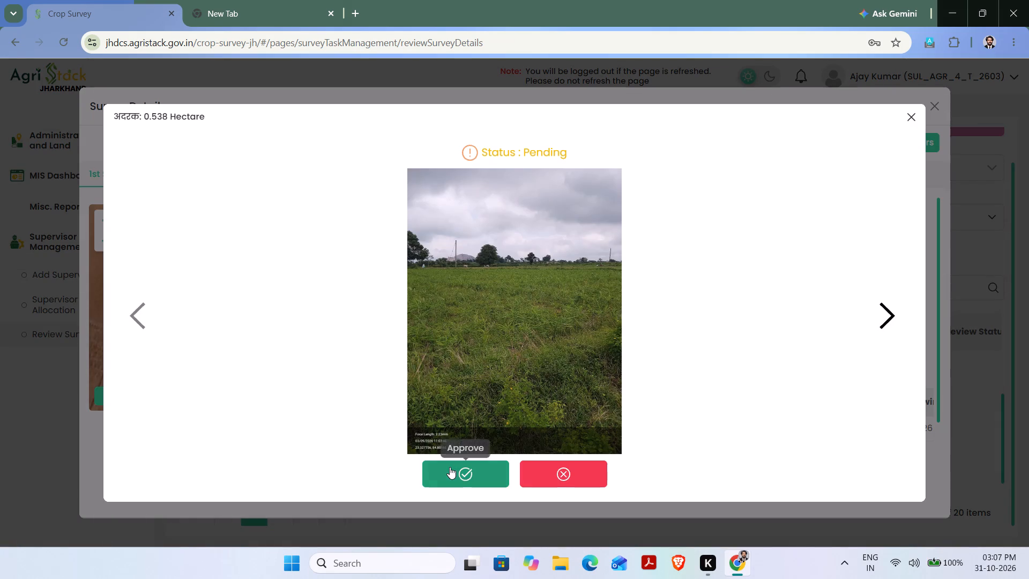
left_click(450, 467)
left_click_drag(524, 406, 500, 408)
left_click(465, 465)
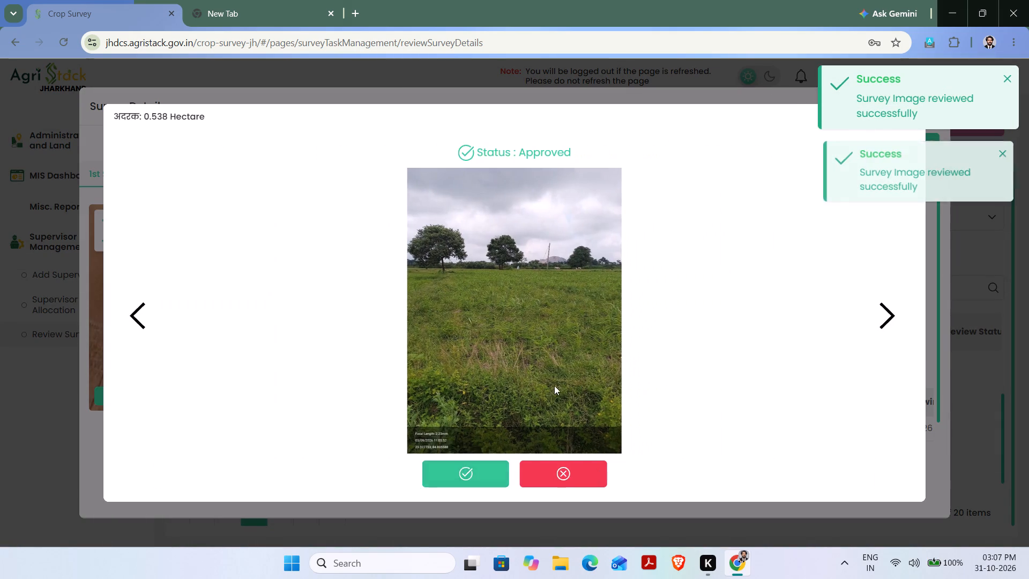
left_click_drag(544, 387, 471, 398)
left_click(472, 475)
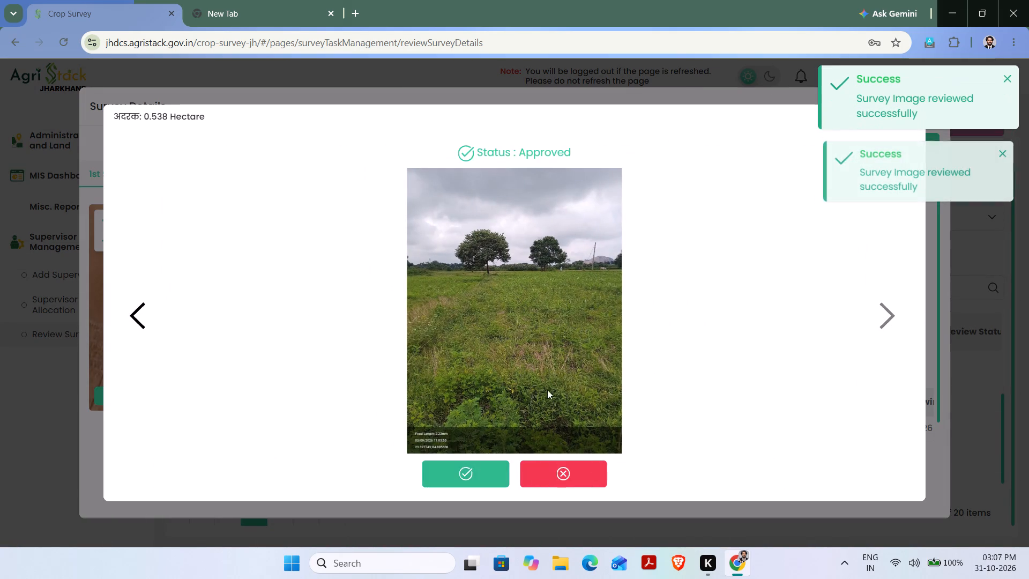
left_click_drag(546, 389, 490, 391)
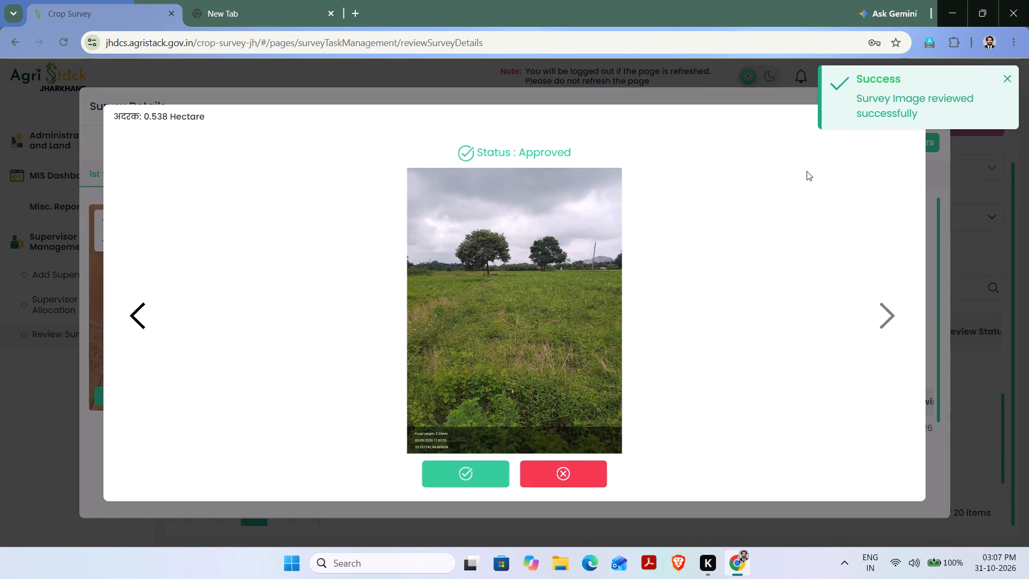
left_click(908, 118)
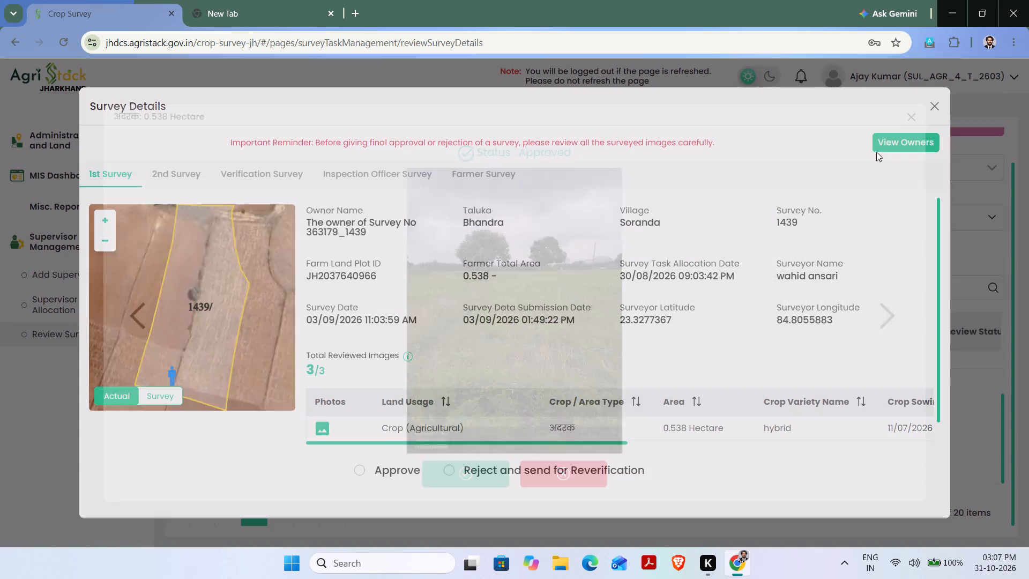
Set the 1st Survey review of survey number 1439 to Approve, save it and close the survey details.
scroll(503, 385, "down", 3)
left_click(396, 384)
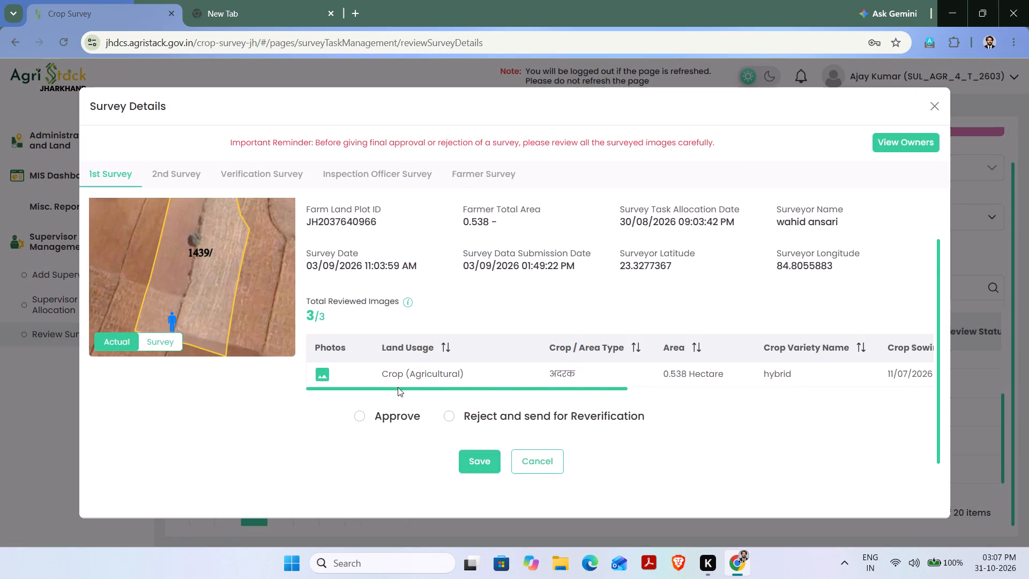
left_click(483, 428)
left_click(519, 340)
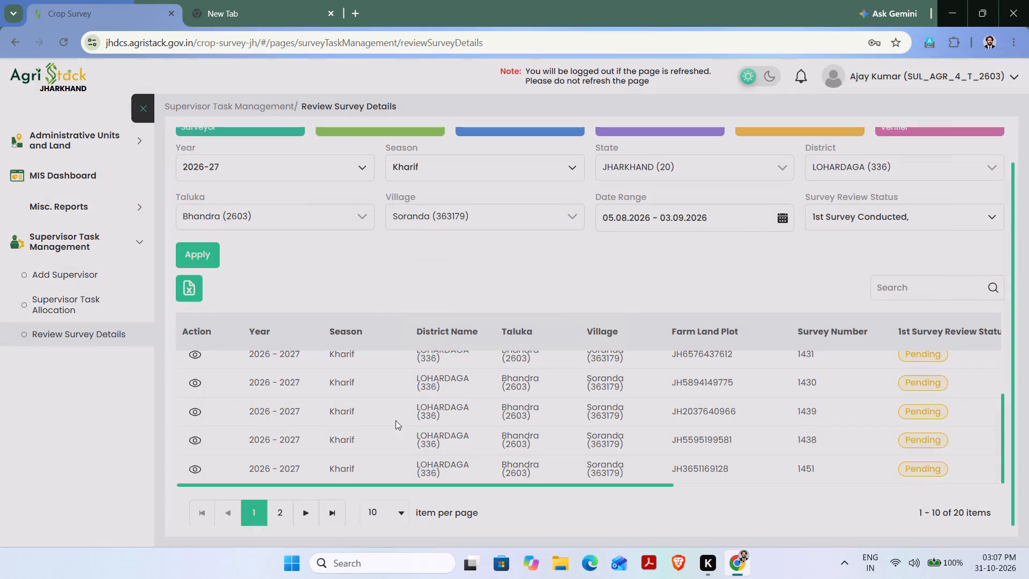
Open the survey details of survey number 1438 and approve all three of its Fallow survey images.
left_click(191, 446)
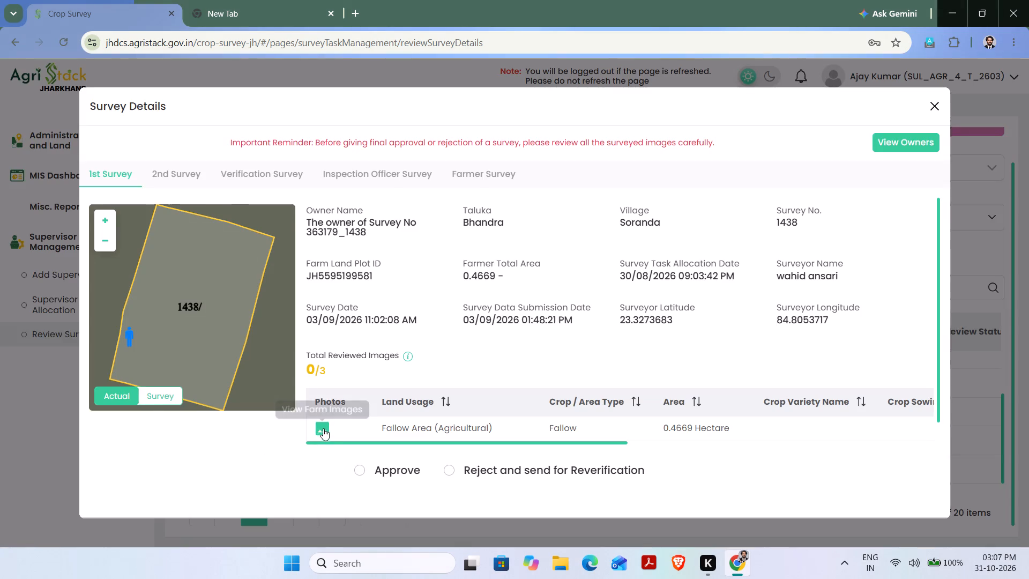
left_click(324, 427)
left_click(428, 472)
left_click_drag(506, 430, 452, 433)
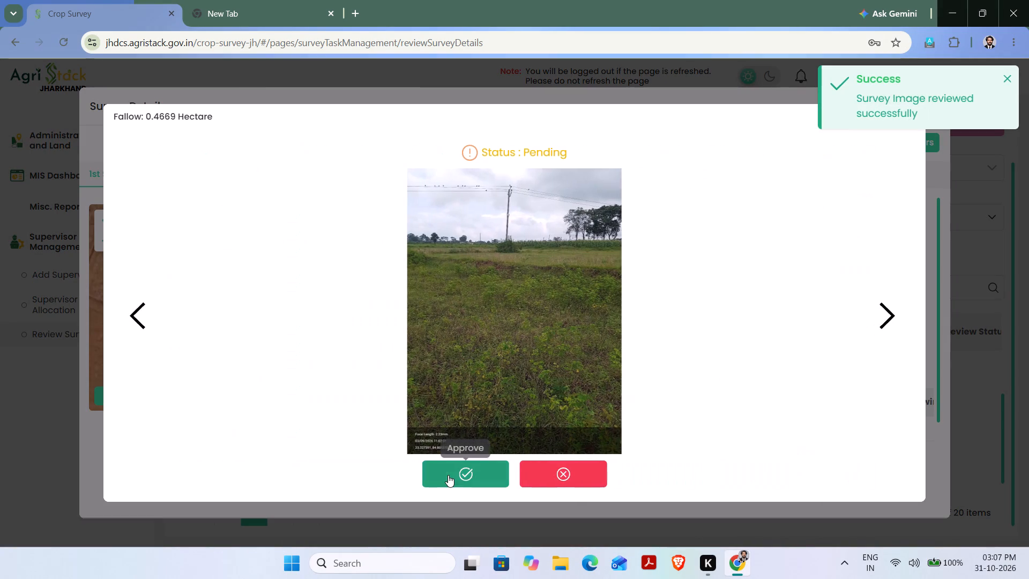
left_click(448, 474)
left_click_drag(518, 404, 457, 417)
left_click(441, 465)
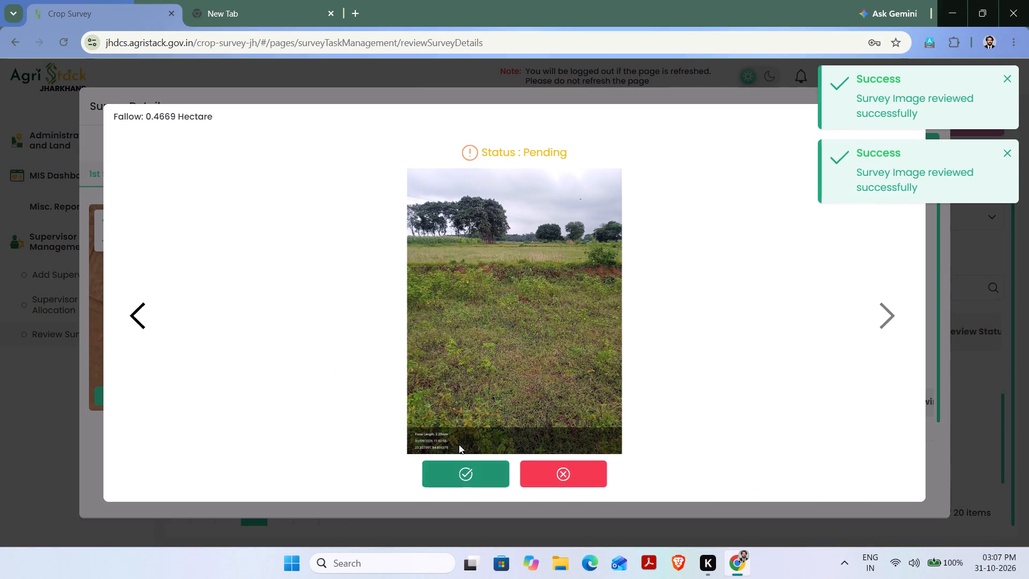
left_click_drag(508, 383, 489, 383)
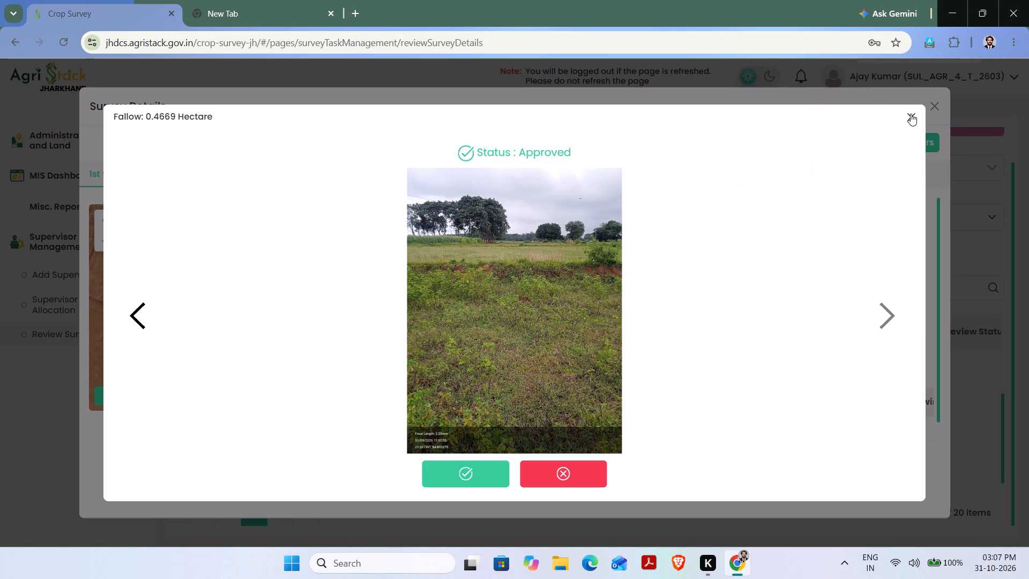
left_click(911, 113)
Set the 1st Survey review of survey number 1438 to Approve, save it and close the survey details.
scroll(537, 359, "down", 1)
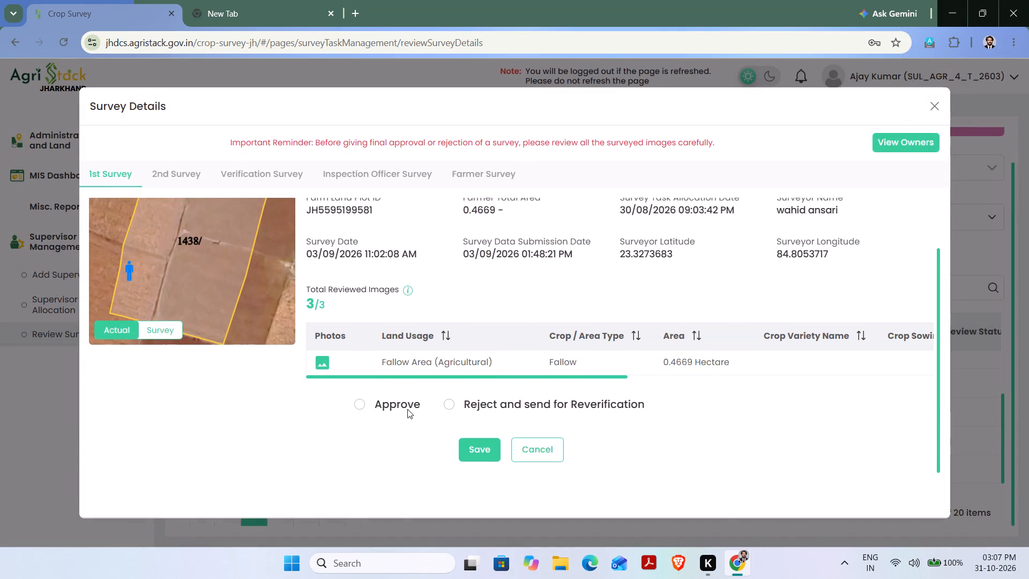
left_click(412, 409)
left_click(475, 446)
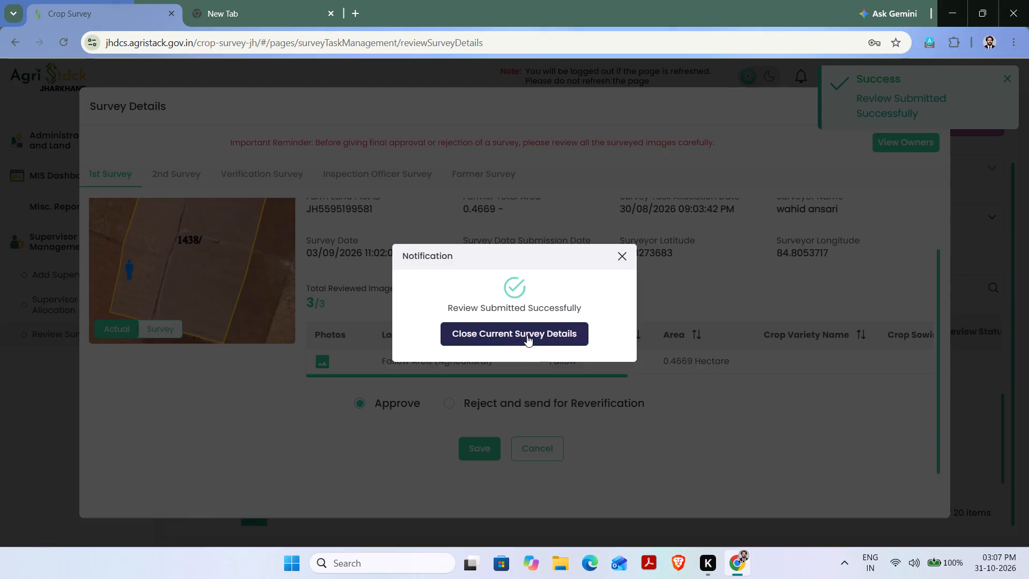
left_click_drag(525, 339, 518, 344)
Open the survey details of survey number 1451 and approve all three of its चावल survey images.
left_click(196, 469)
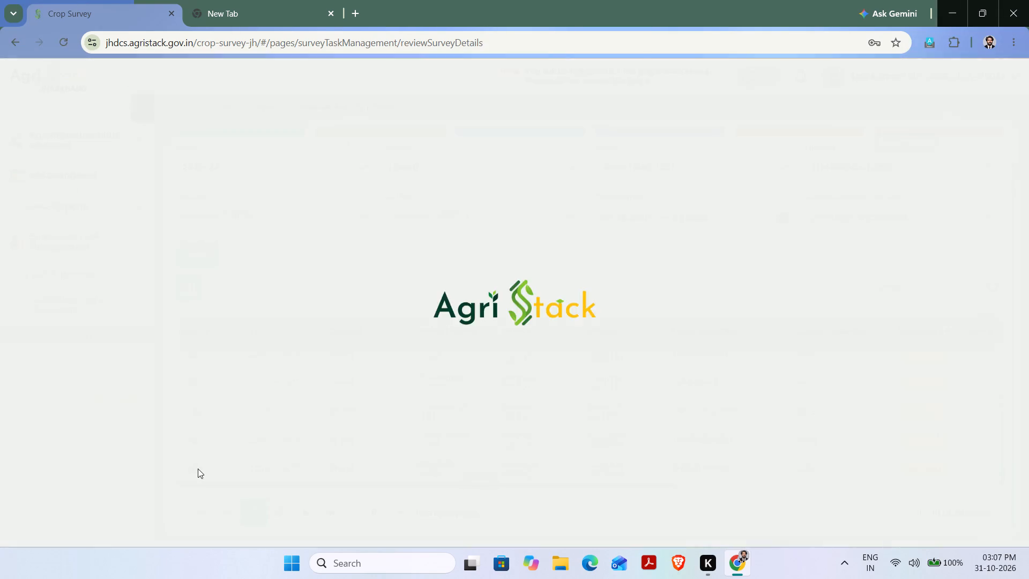
left_click(321, 428)
left_click(425, 466)
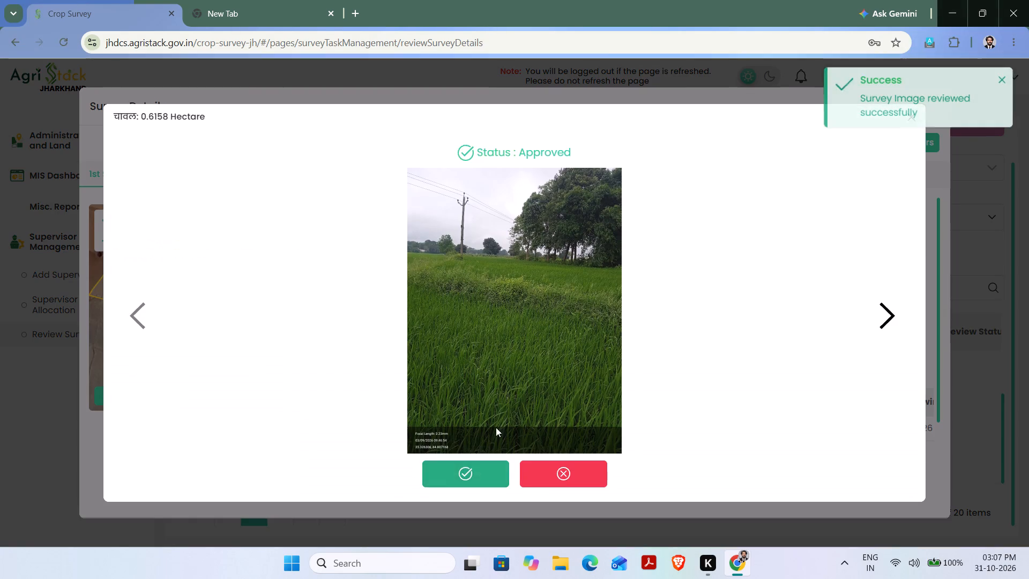
left_click_drag(505, 415, 436, 424)
left_click(447, 474)
left_click_drag(504, 414, 452, 421)
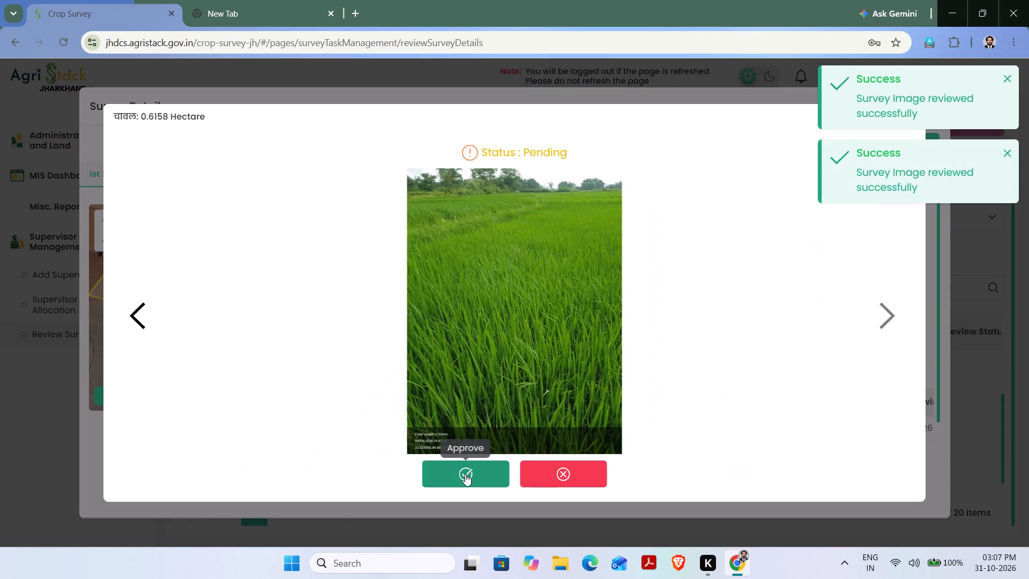
left_click(465, 472)
left_click_drag(548, 367, 522, 367)
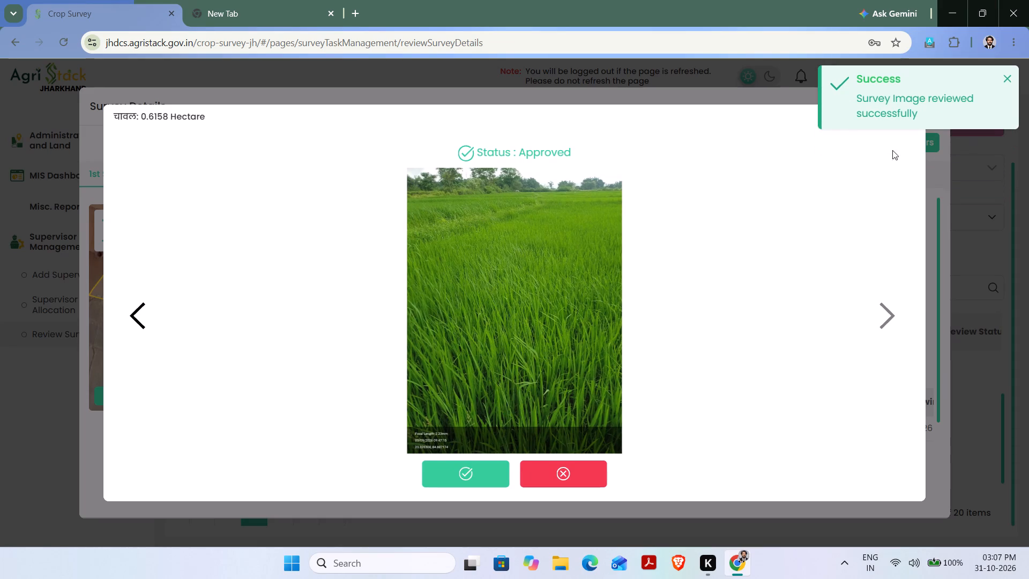
left_click(913, 116)
Set the 1st Survey review of survey number 1451 to Approve, save it and close the survey details.
left_click(601, 105)
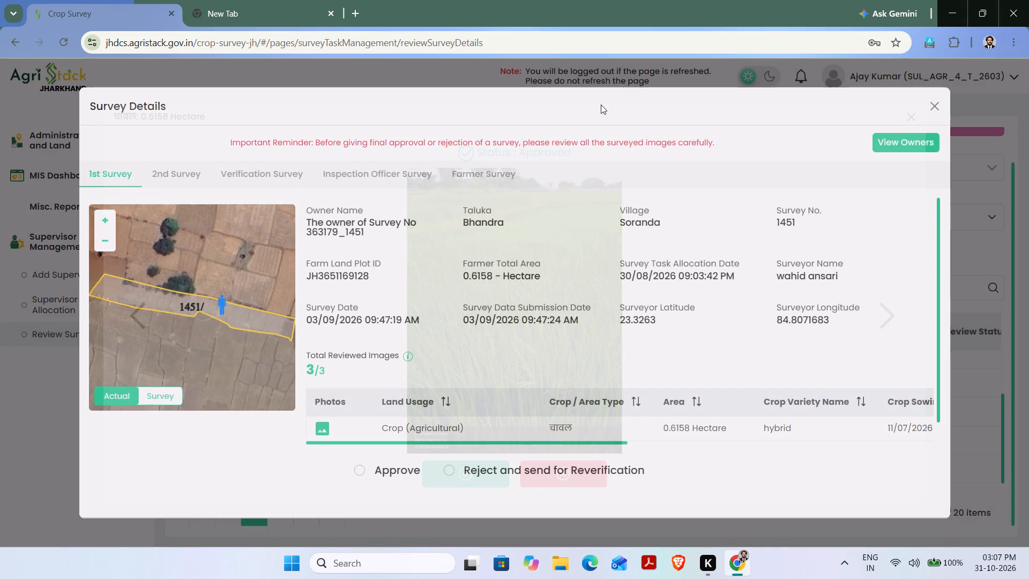
scroll(601, 105, "down", 2)
scroll(488, 306, "down", 3)
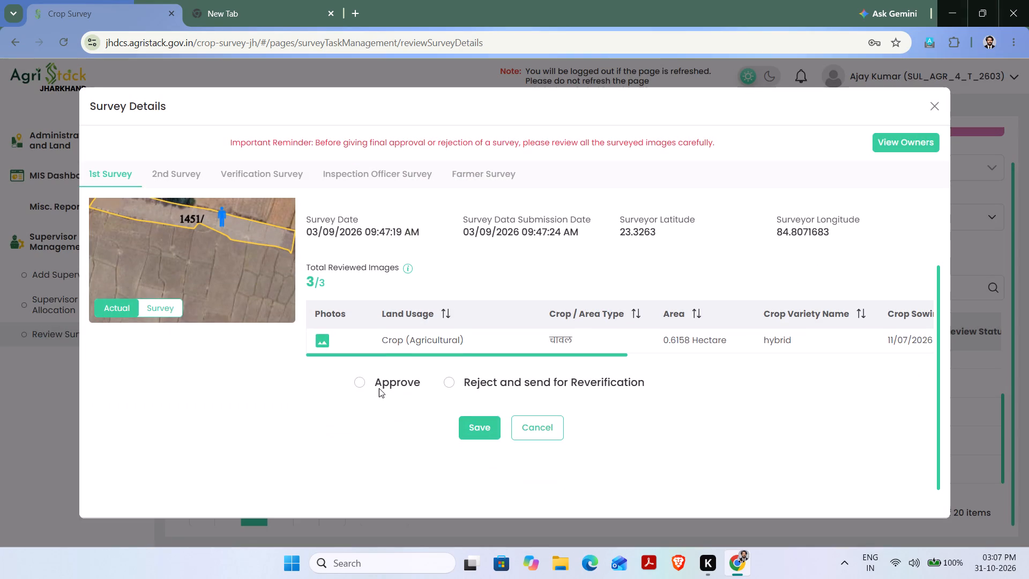
left_click(379, 388)
left_click(474, 422)
left_click(508, 331)
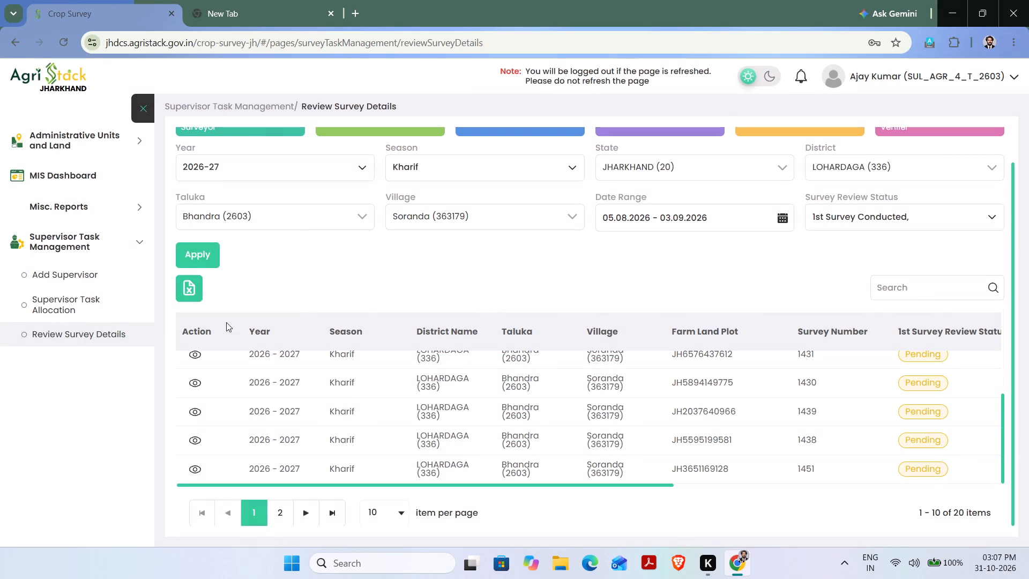
Reapply the current Soranda village filters to refresh the list of survey records awaiting review.
left_click(207, 254)
Open the survey details of survey number 1450 and approve all three of its चावल survey images.
scroll(262, 380, "up", 4)
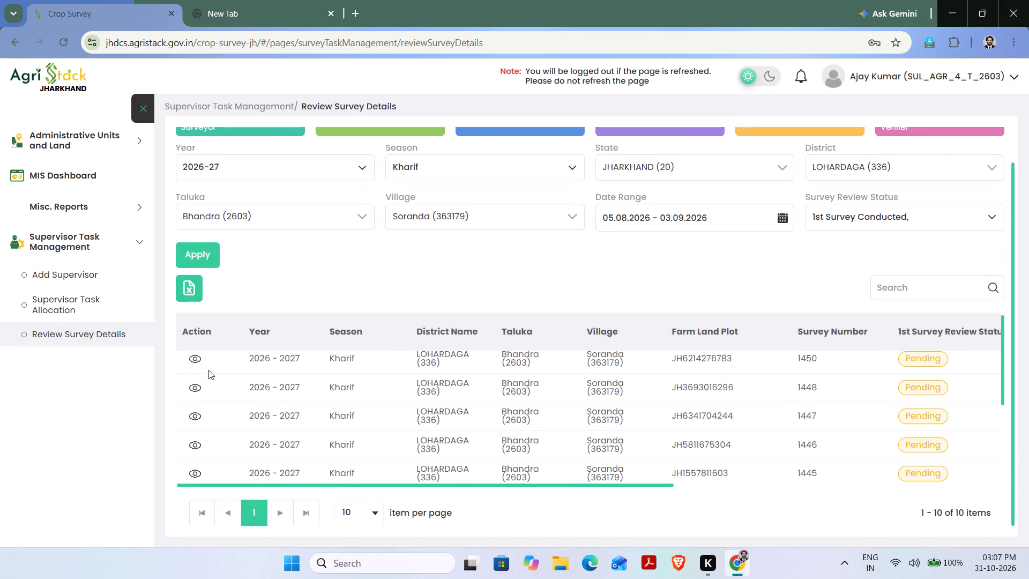
left_click(192, 363)
left_click(326, 430)
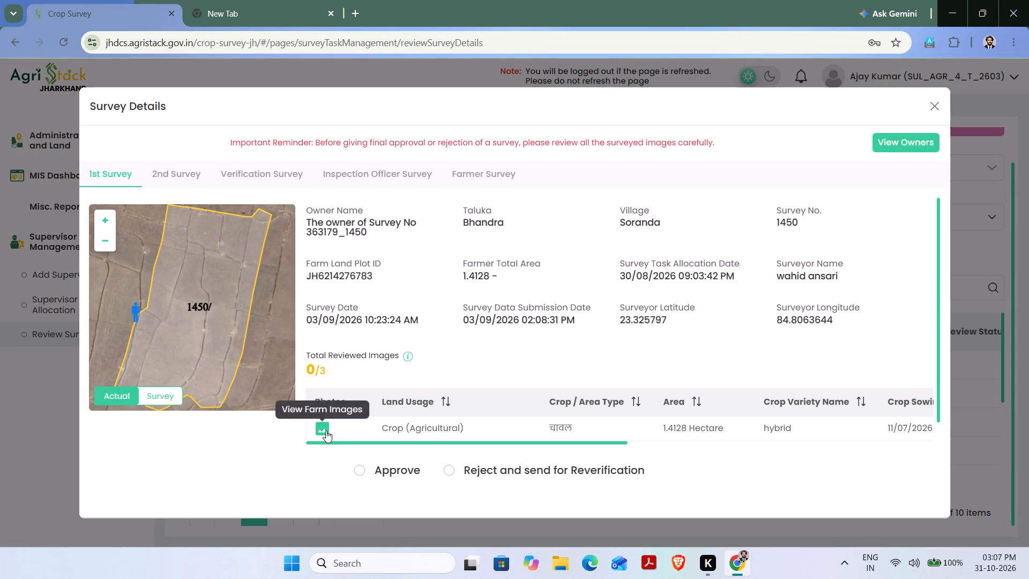
left_click(459, 469)
left_click_drag(567, 382, 491, 392)
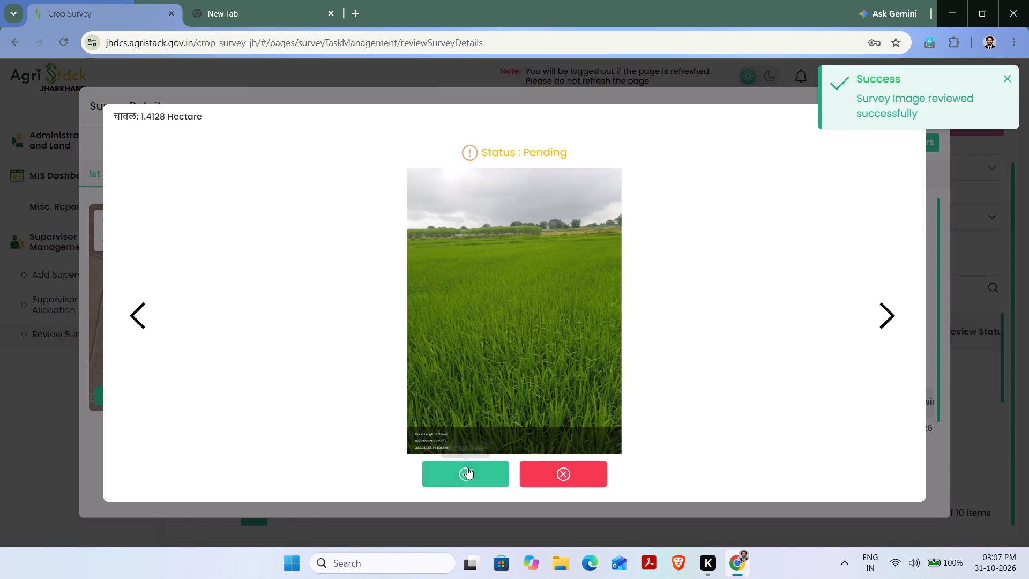
left_click(467, 469)
left_click_drag(545, 389, 502, 394)
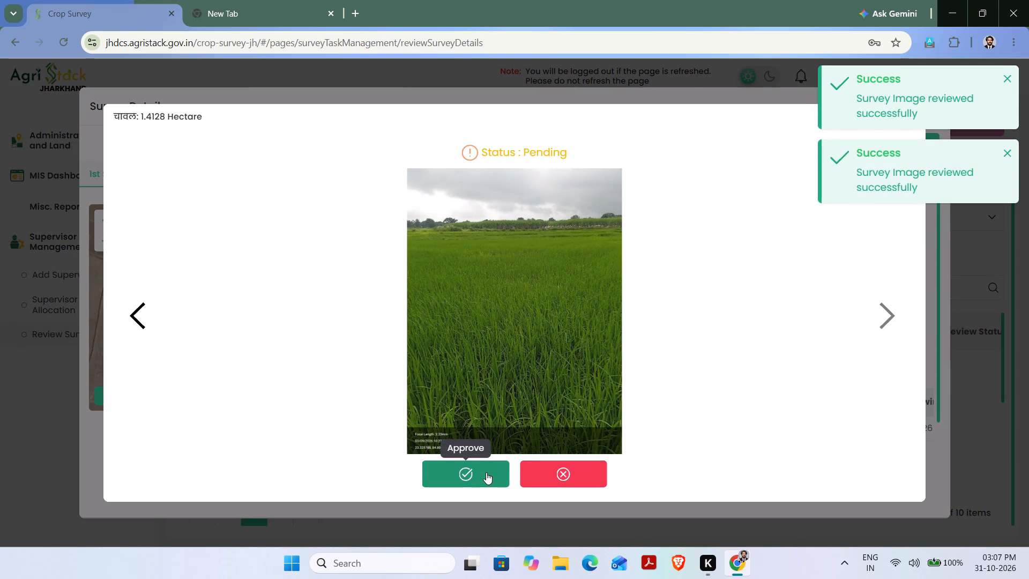
left_click(486, 472)
left_click_drag(575, 343, 554, 349)
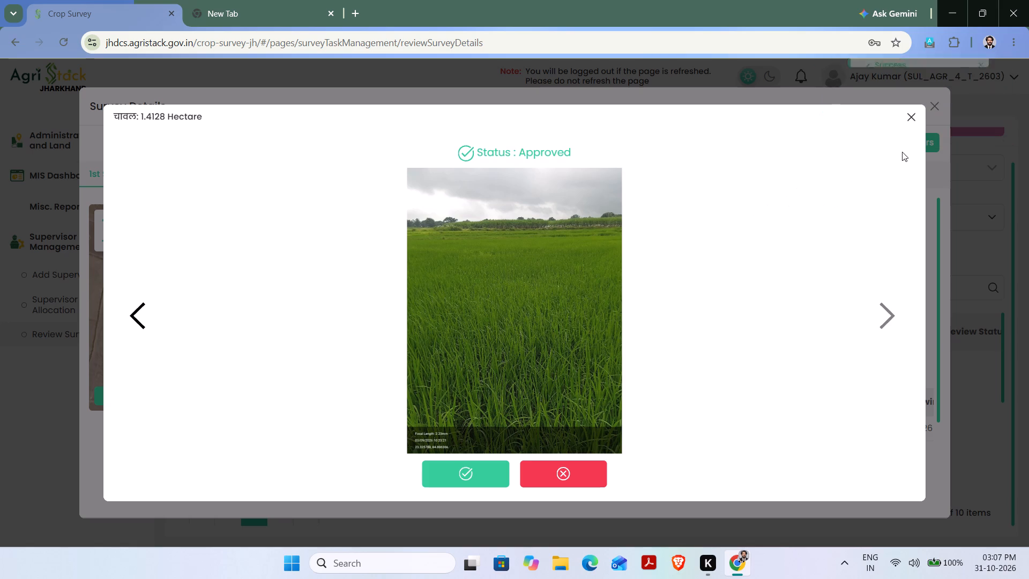
left_click(915, 115)
Set the 1st Survey review of survey number 1450 to Approve, save it and close the survey details.
scroll(588, 328, "down", 3)
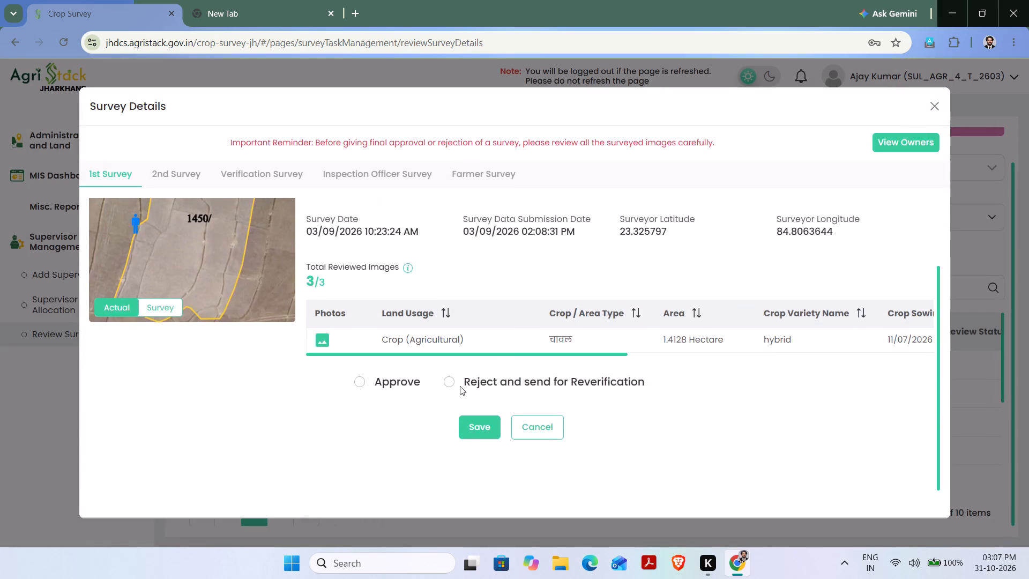
left_click(408, 383)
left_click(480, 420)
left_click(532, 332)
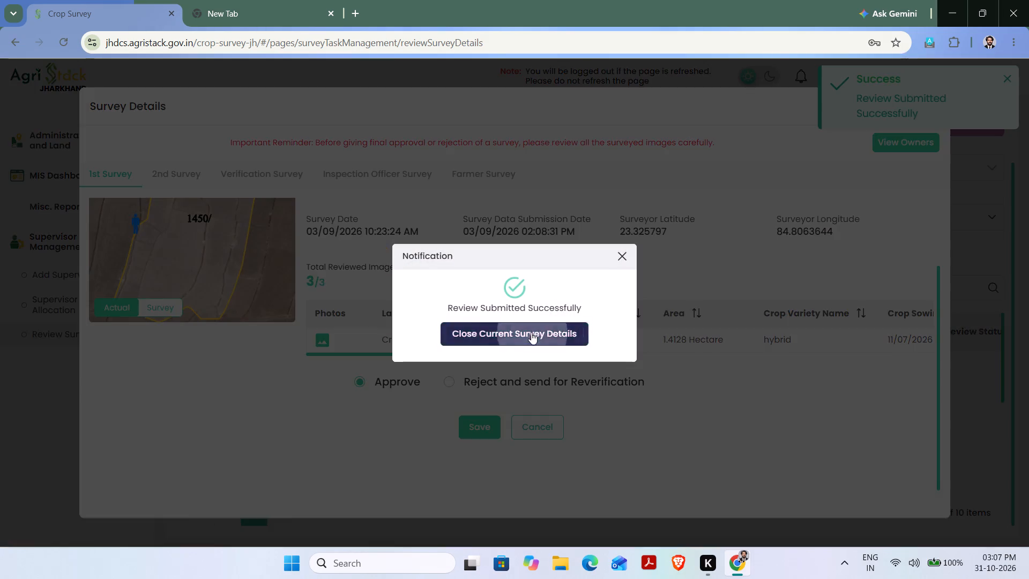
Open the survey details of survey number 1448 and approve all three of its चावल survey images.
left_click(198, 392)
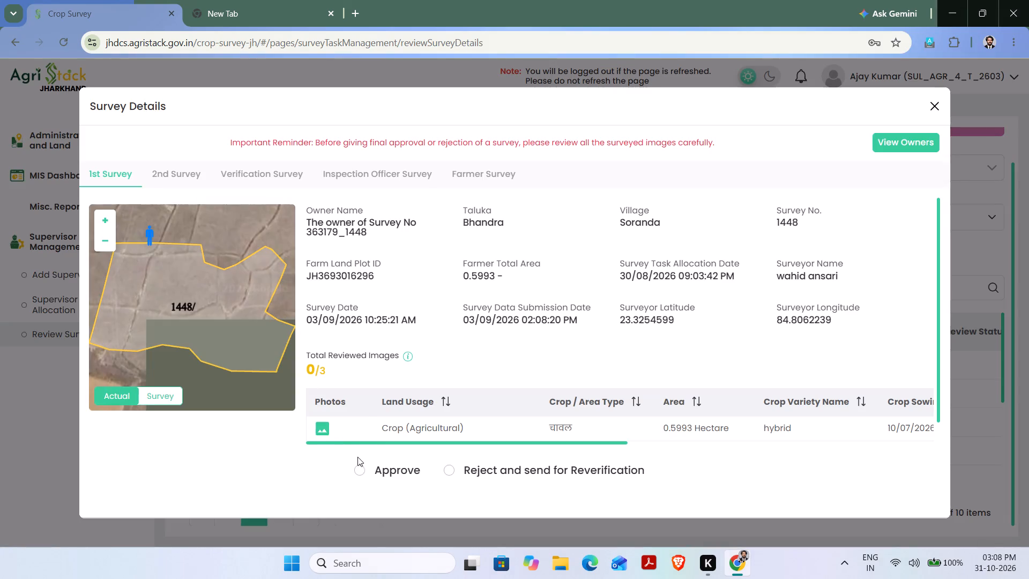
left_click(317, 422)
left_click(439, 477)
left_click_drag(525, 417, 468, 424)
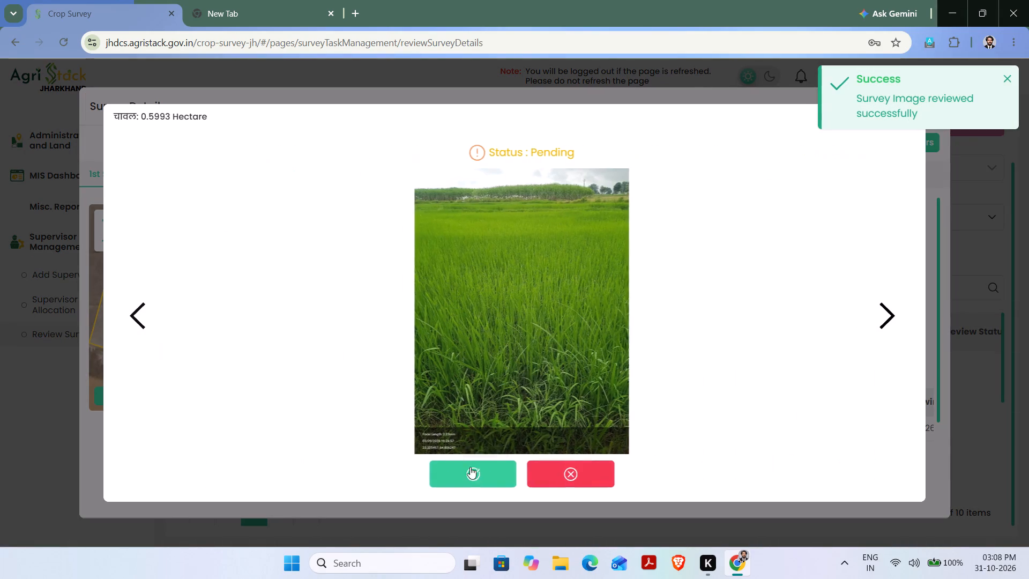
left_click(473, 473)
left_click_drag(520, 424, 459, 435)
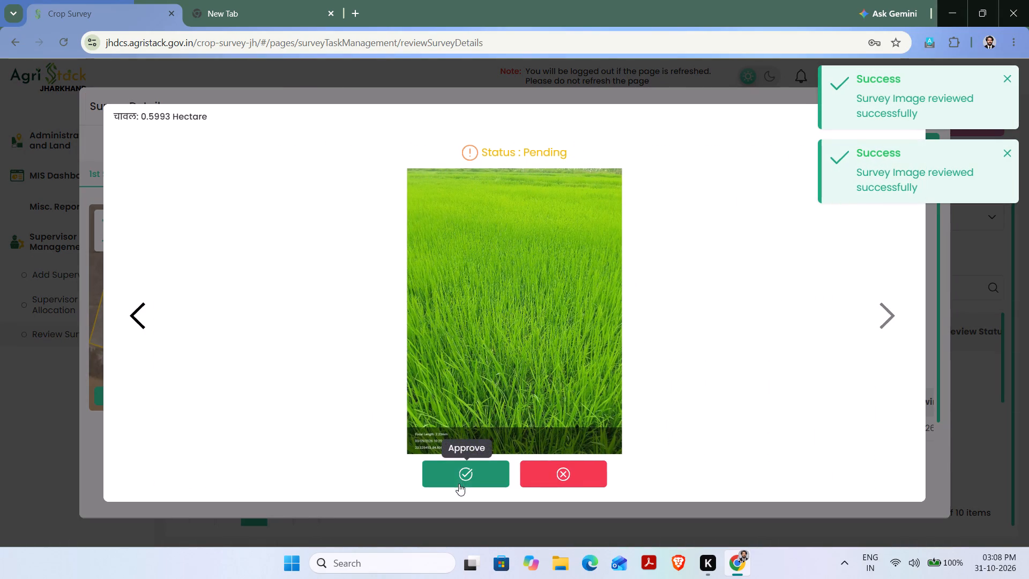
left_click(460, 472)
left_click_drag(536, 387, 502, 389)
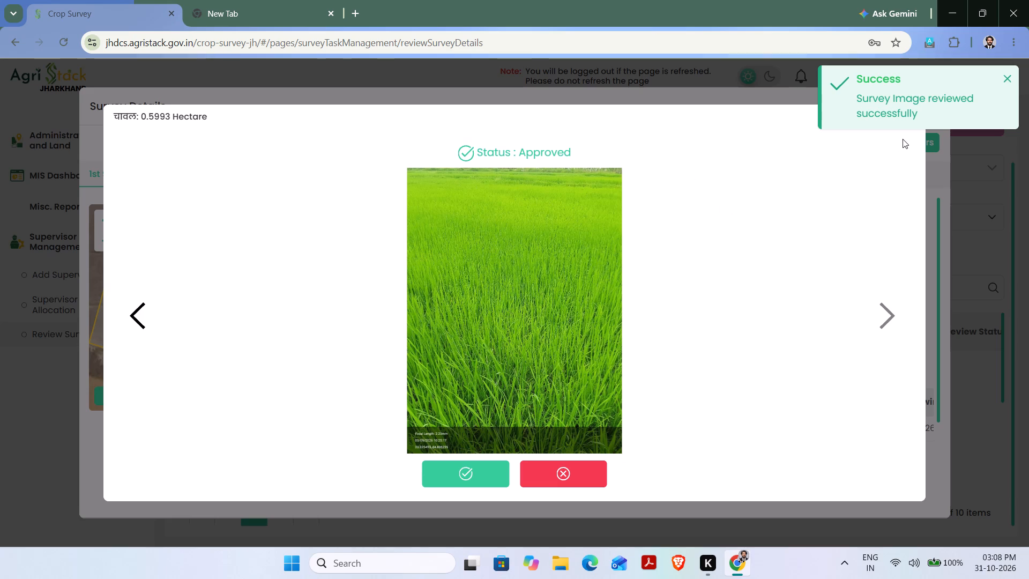
left_click(913, 115)
Set the 1st Survey review of survey number 1448 to Approve, save it and close the survey details.
scroll(473, 359, "down", 2)
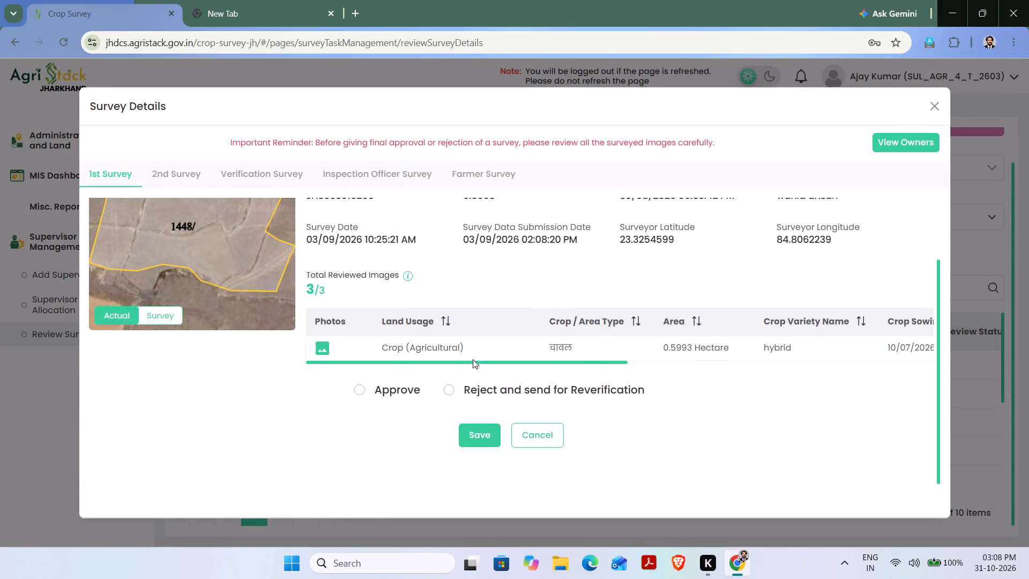
left_click(392, 384)
left_click(483, 424)
left_click(513, 333)
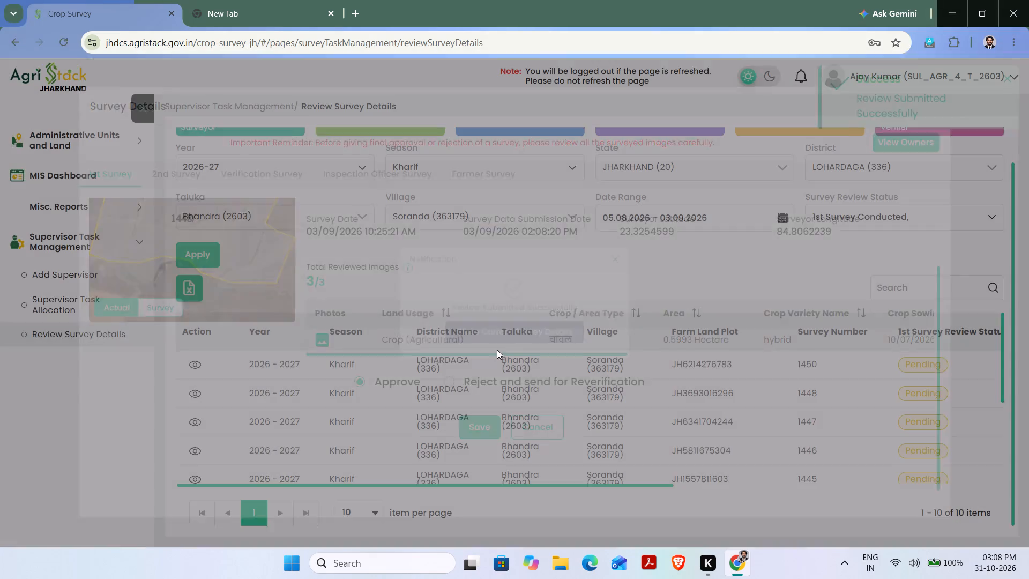
Open the survey details of survey number 1447 and approve all three of its चावल survey images.
left_click(196, 424)
left_click(325, 430)
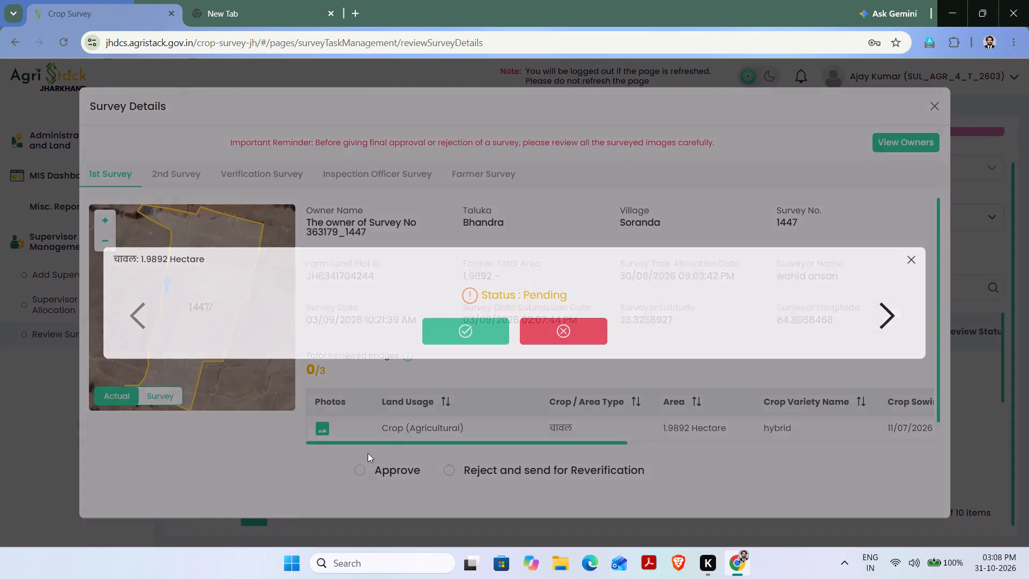
left_click(432, 479)
left_click_drag(518, 403, 460, 410)
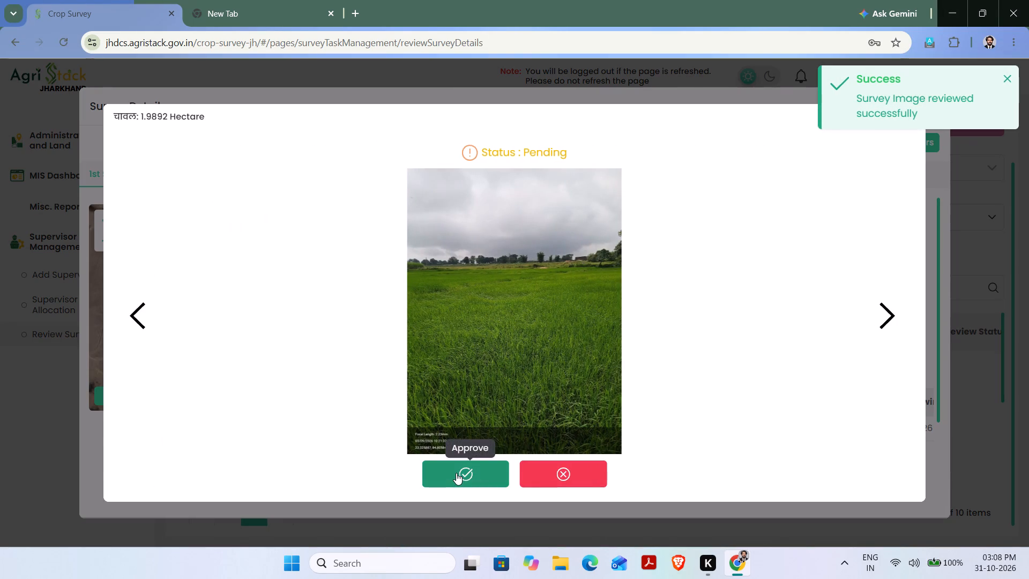
left_click(456, 473)
left_click_drag(520, 413, 457, 425)
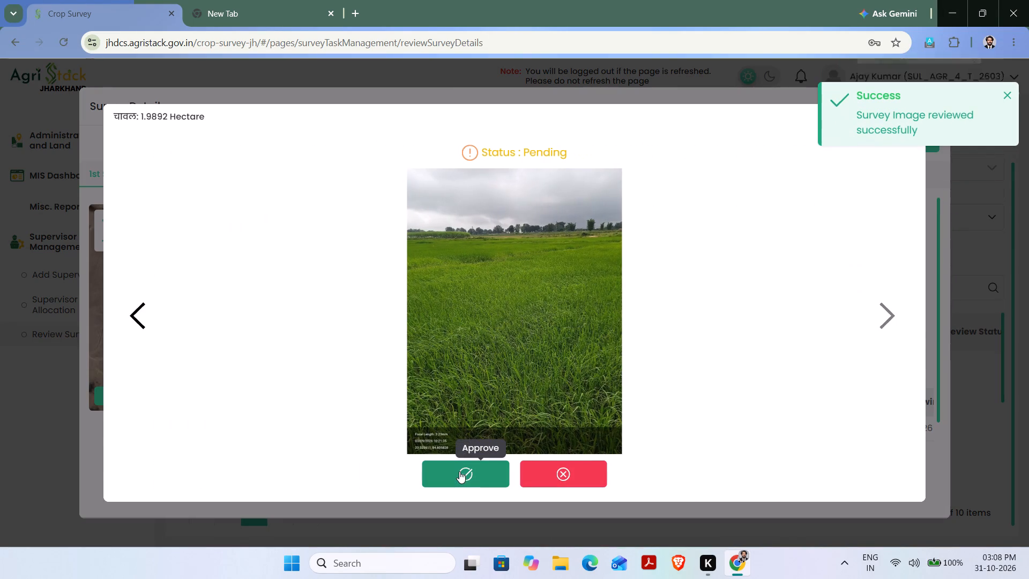
left_click(459, 471)
left_click_drag(534, 394, 502, 396)
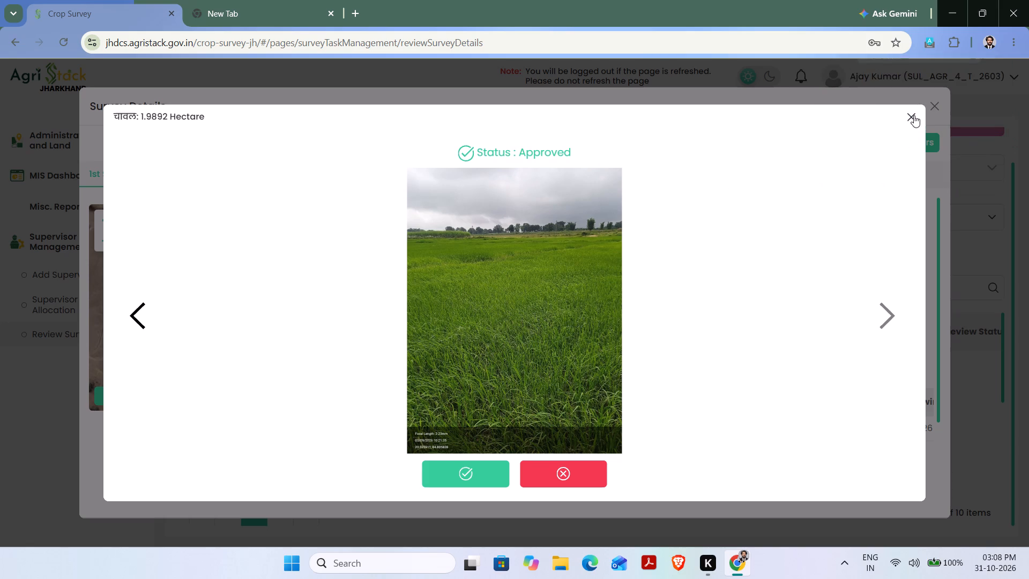
left_click(914, 115)
Set the 1st Survey review of survey number 1447 to Approve, save it and close the survey details.
scroll(530, 310, "down", 2)
left_click(386, 390)
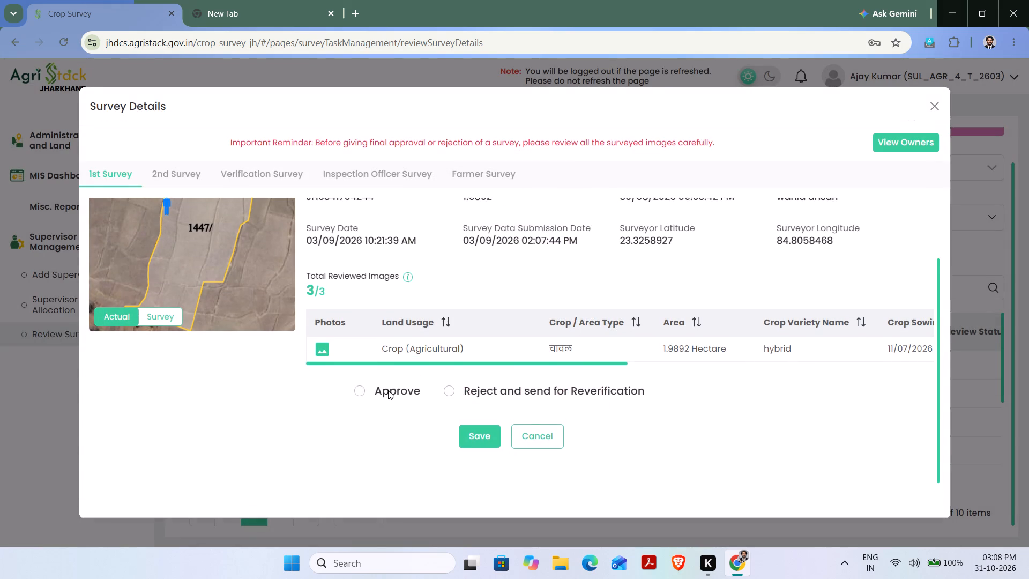
left_click(491, 424)
left_click(517, 354)
left_click(516, 340)
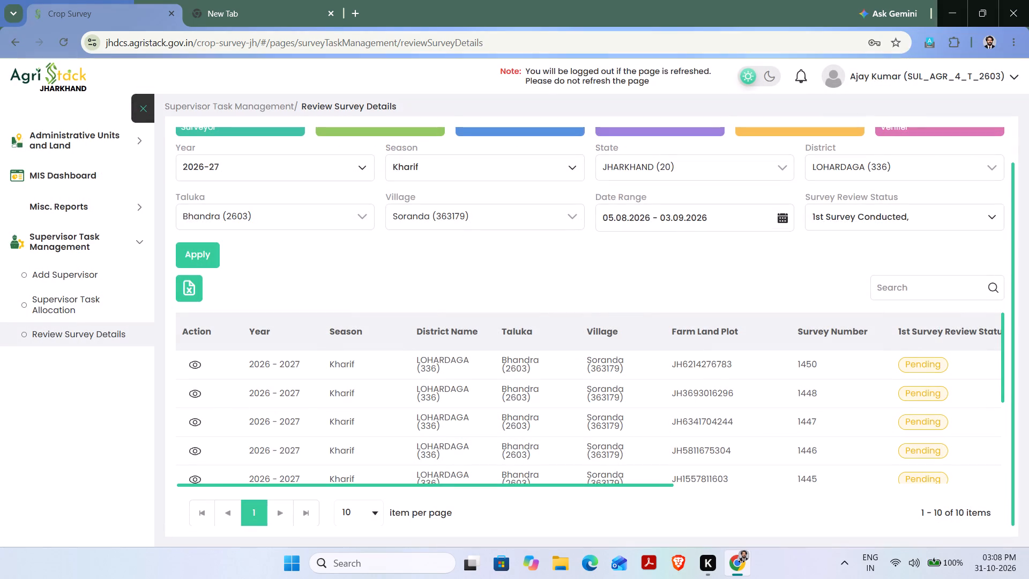
left_click(197, 419)
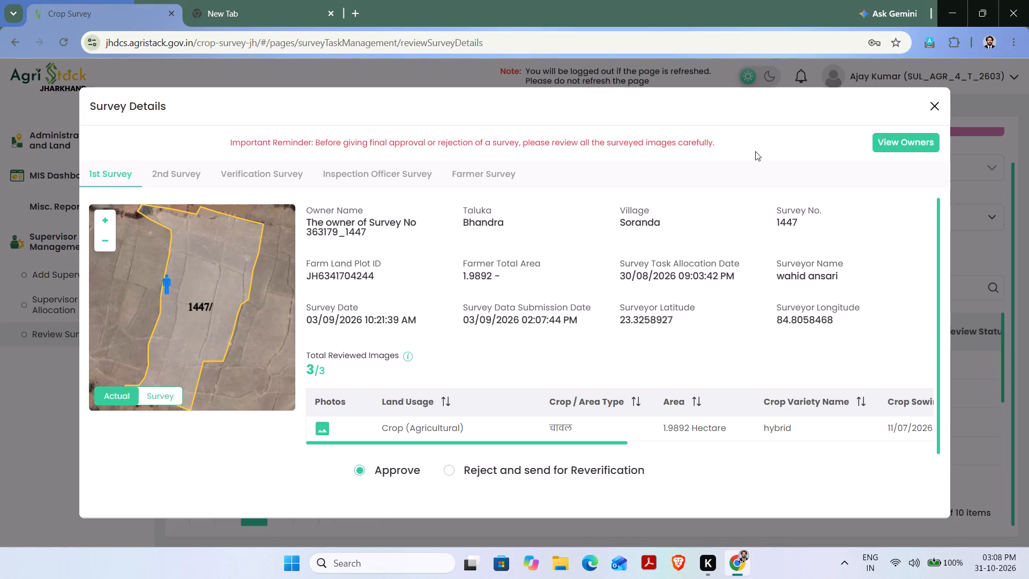
left_click(930, 106)
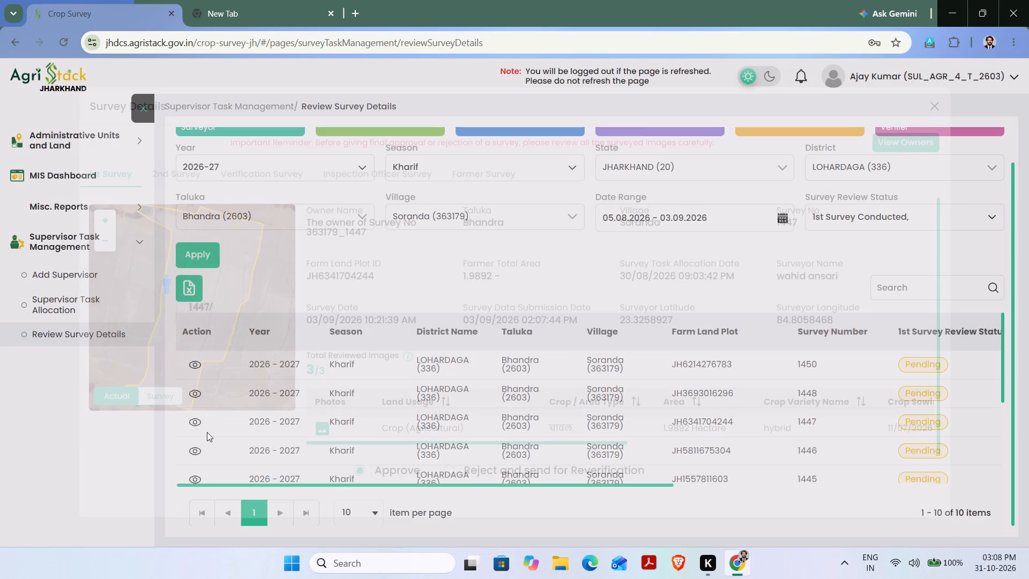
Open the survey details of survey number 1446 and approve all three of its चावल survey images.
left_click(195, 446)
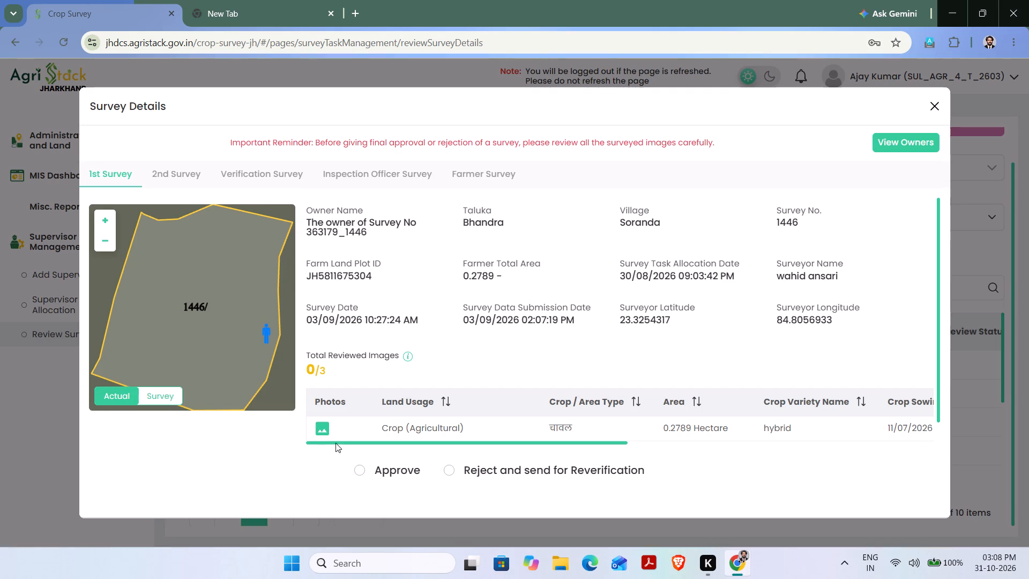
left_click(323, 435)
left_click(446, 473)
left_click_drag(538, 384, 444, 404)
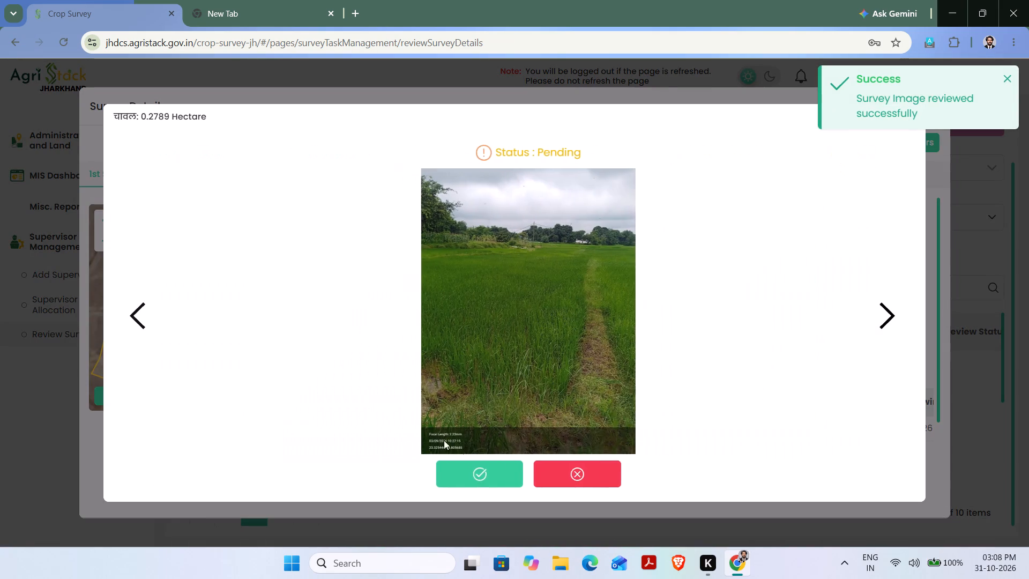
left_click(450, 476)
left_click_drag(533, 367, 482, 378)
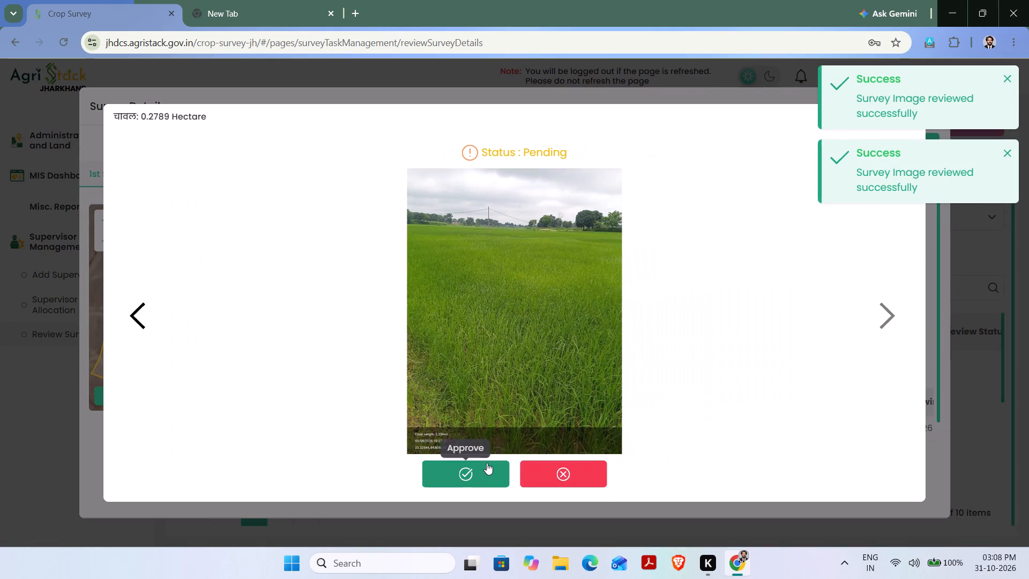
left_click(487, 464)
left_click_drag(543, 374, 522, 374)
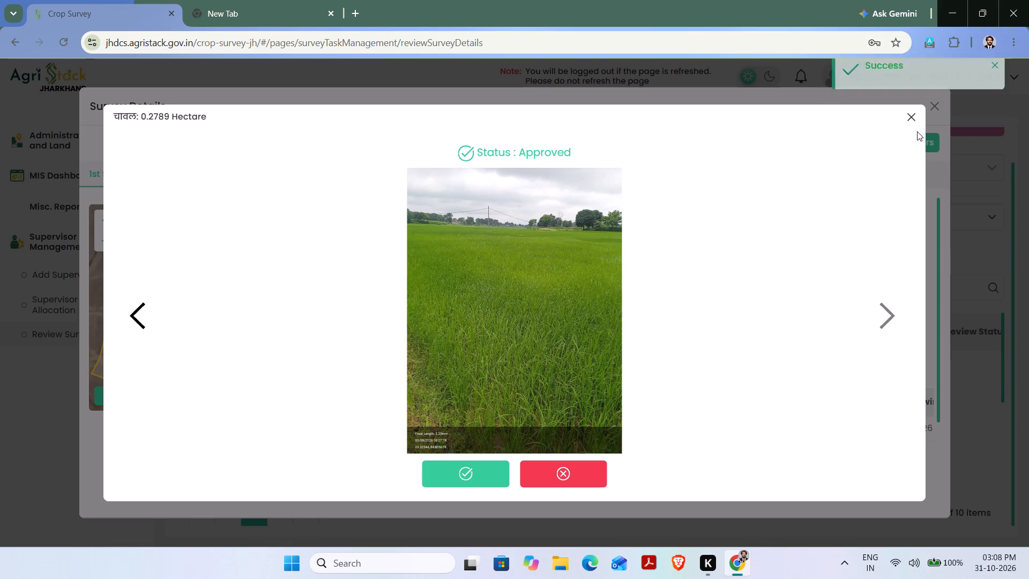
left_click(904, 116)
left_click(909, 113)
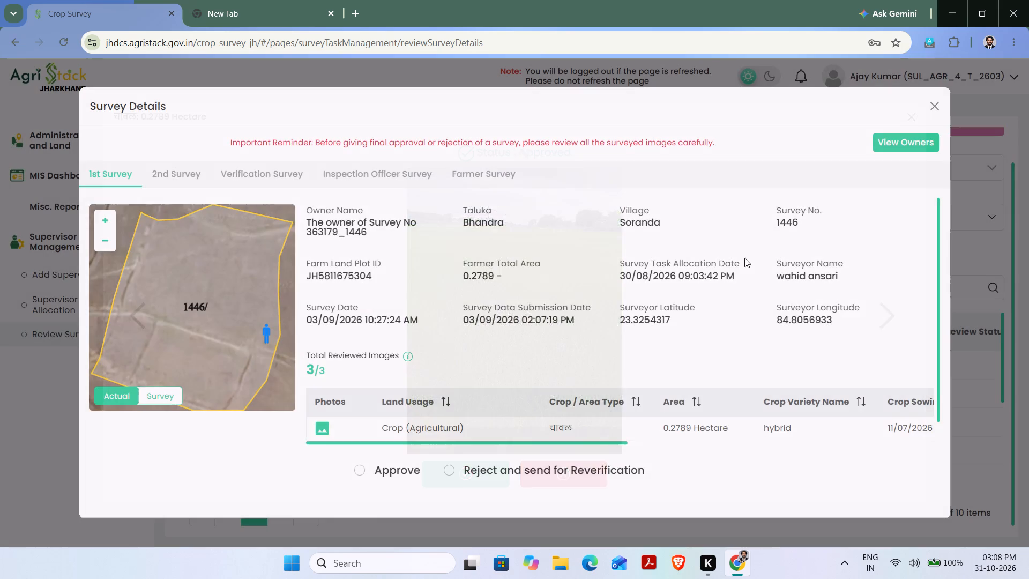
Set the 1st Survey review of survey number 1446 to Approve, save it and close the survey details.
scroll(567, 370, "down", 2)
left_click(404, 385)
left_click(478, 425)
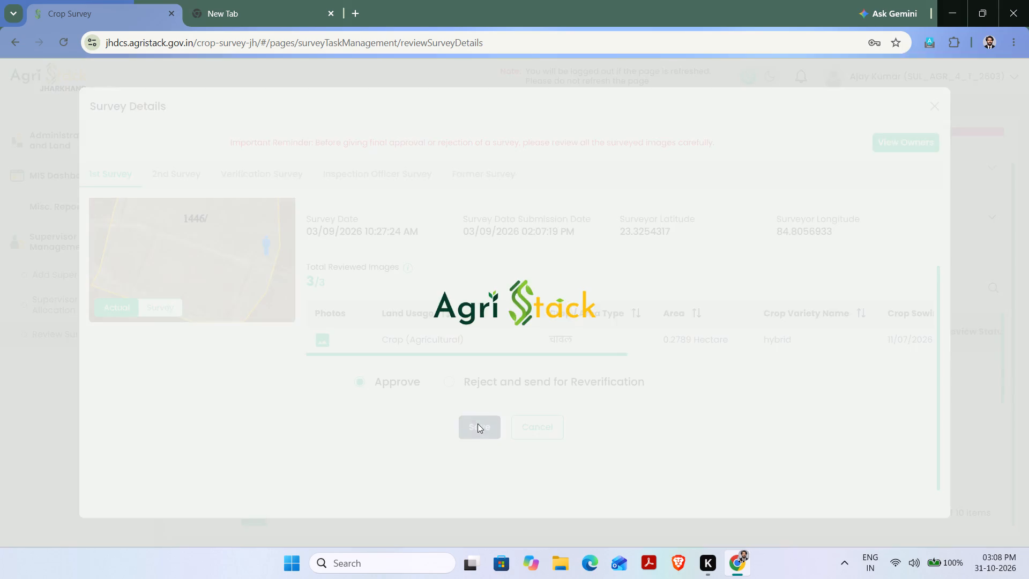
left_click(527, 333)
Open the survey details of survey number 1445 and approve all three of its चावल survey images.
left_click(199, 479)
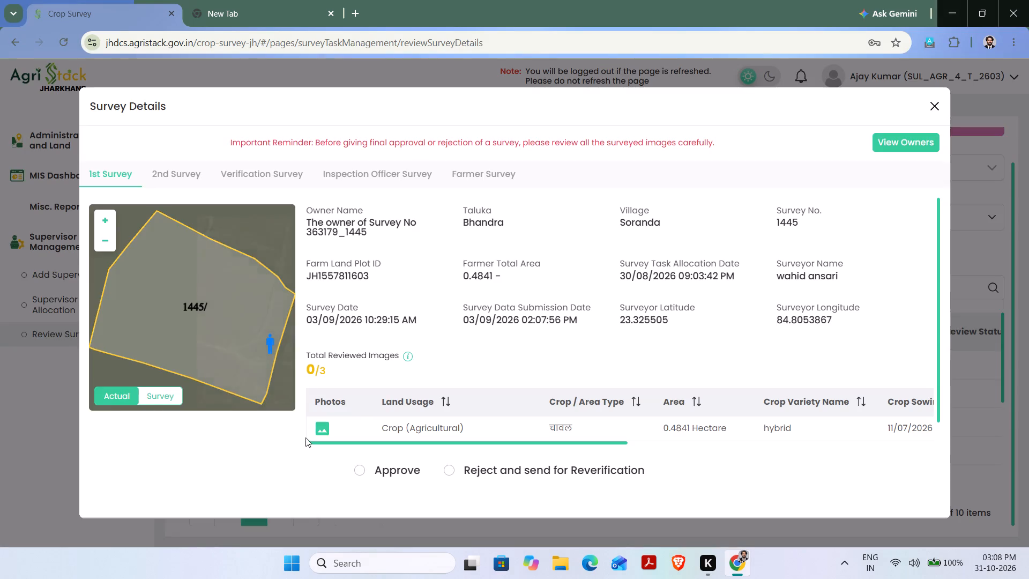
left_click(317, 430)
left_click(466, 464)
left_click_drag(547, 412, 473, 428)
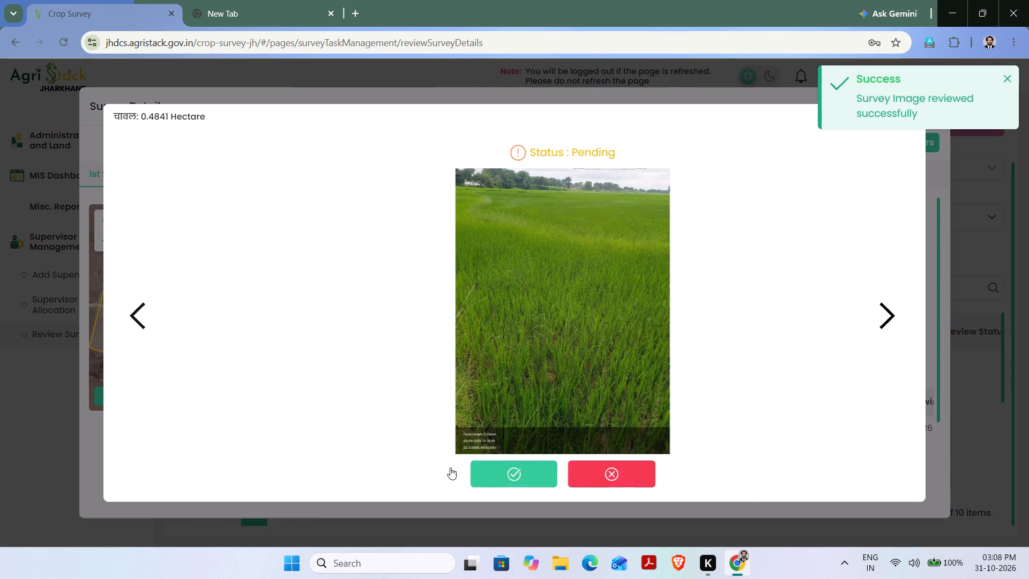
left_click(451, 482)
left_click_drag(513, 418, 453, 426)
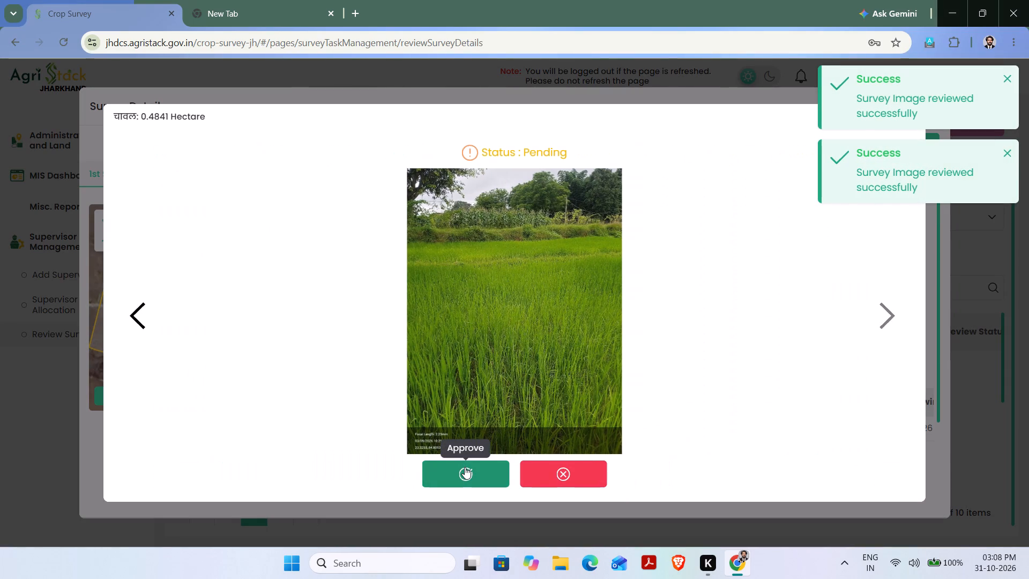
left_click(465, 466)
left_click_drag(555, 362, 521, 364)
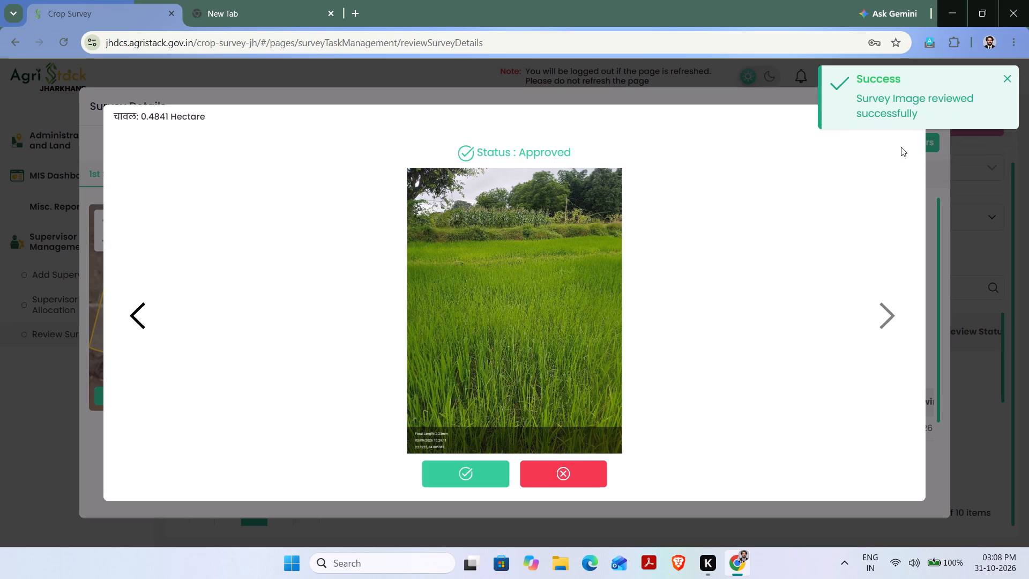
left_click(911, 121)
Set the 1st Survey review of survey number 1445 to Approve, save it and close the survey details.
scroll(523, 352, "down", 2)
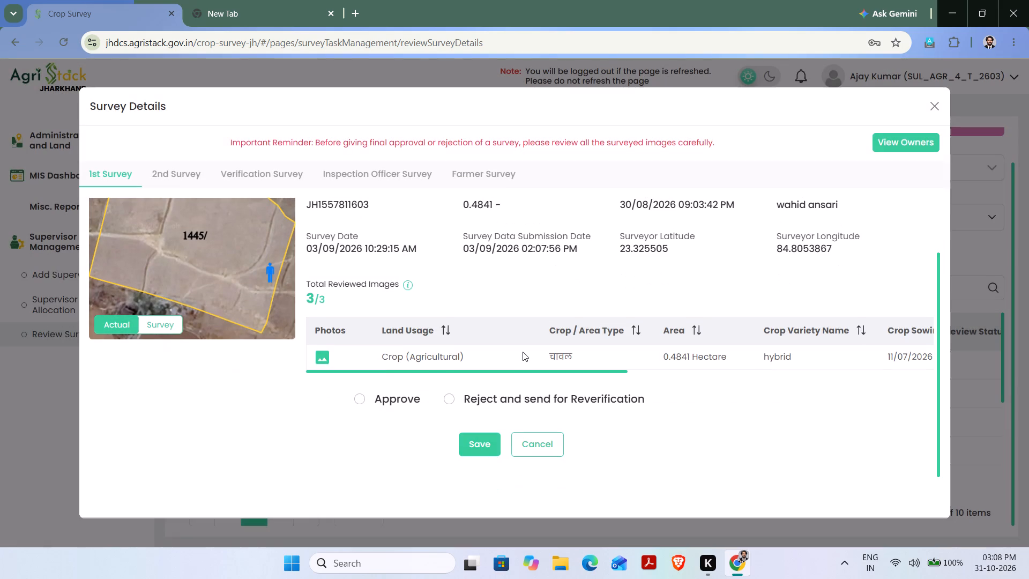
left_click(385, 386)
left_click(487, 422)
left_click(539, 326)
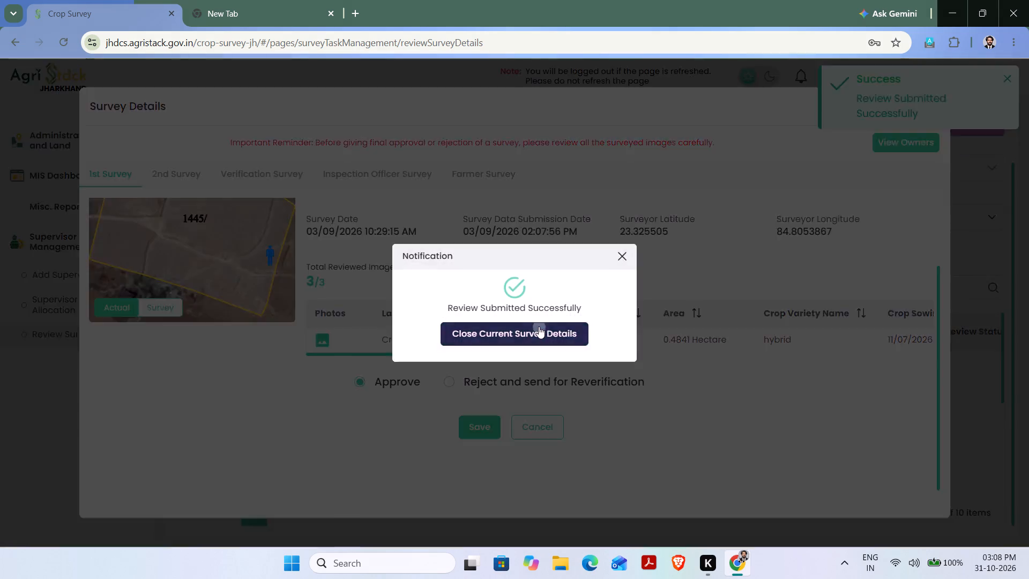
Open the survey details of survey number 1444 and approve all three of its चावल survey images.
scroll(295, 446, "down", 4)
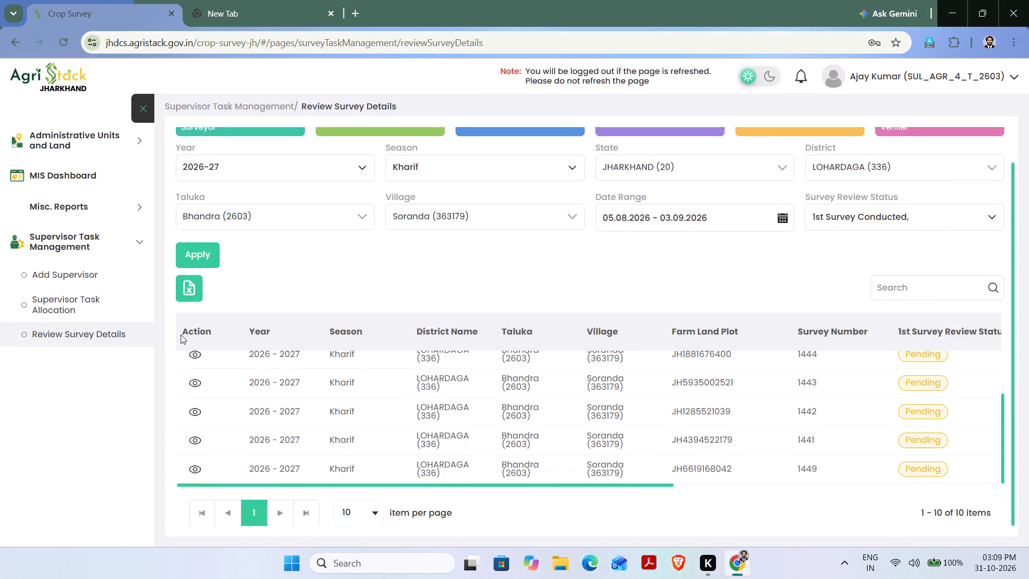
left_click(197, 357)
left_click(318, 426)
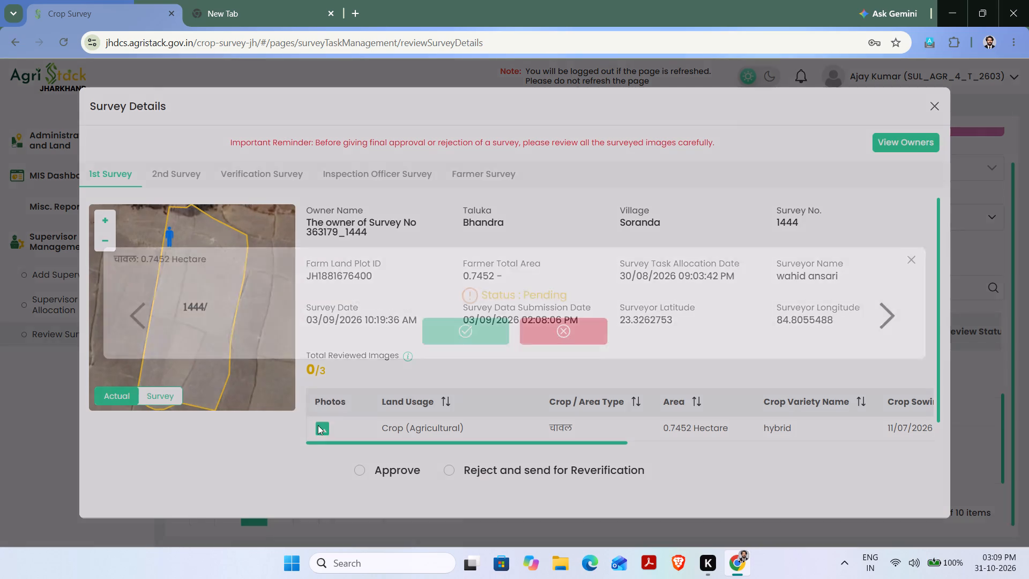
left_click(461, 468)
left_click_drag(545, 403, 487, 410)
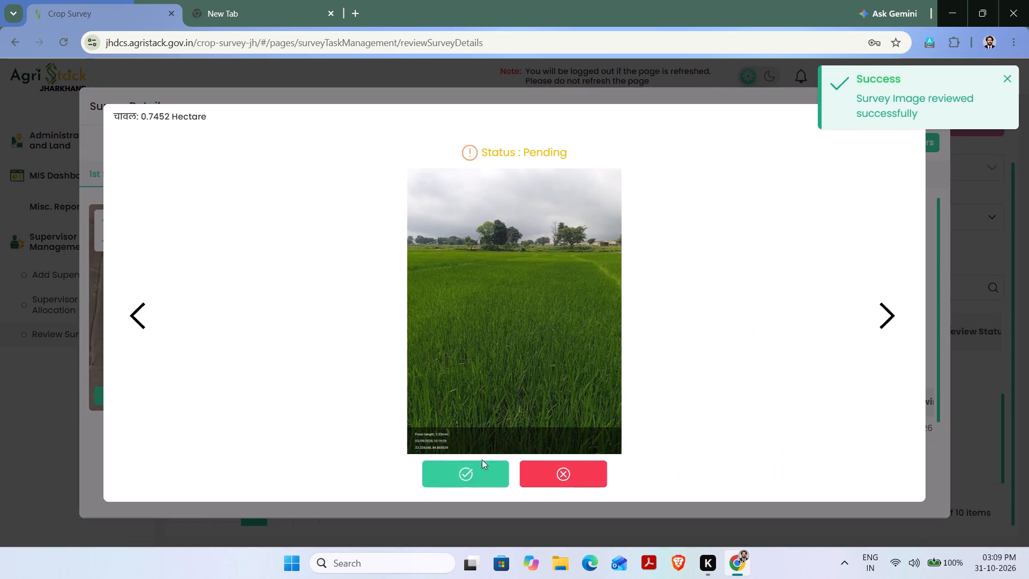
left_click(481, 472)
left_click_drag(534, 414, 472, 425)
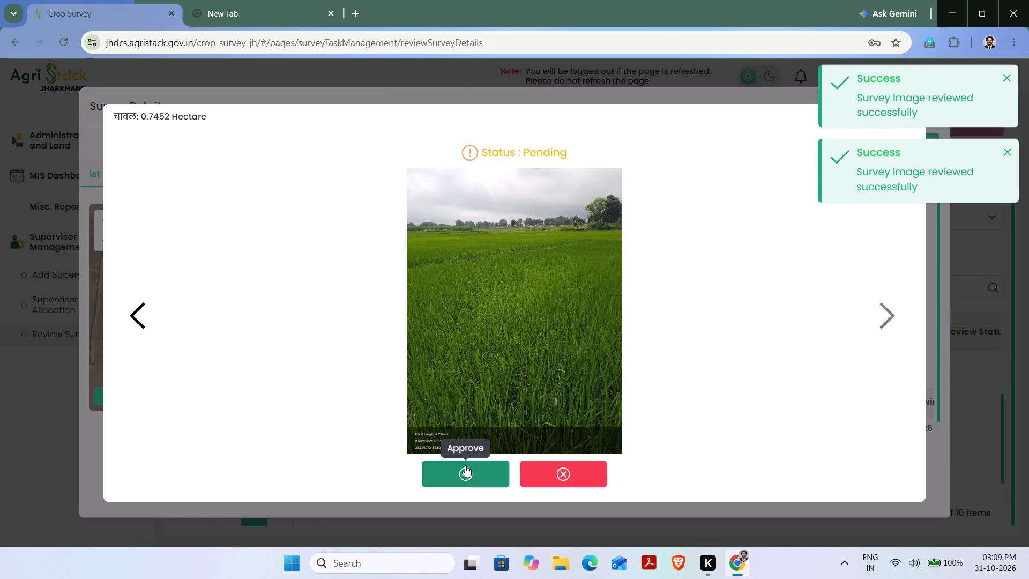
left_click(465, 465)
left_click_drag(529, 375, 503, 377)
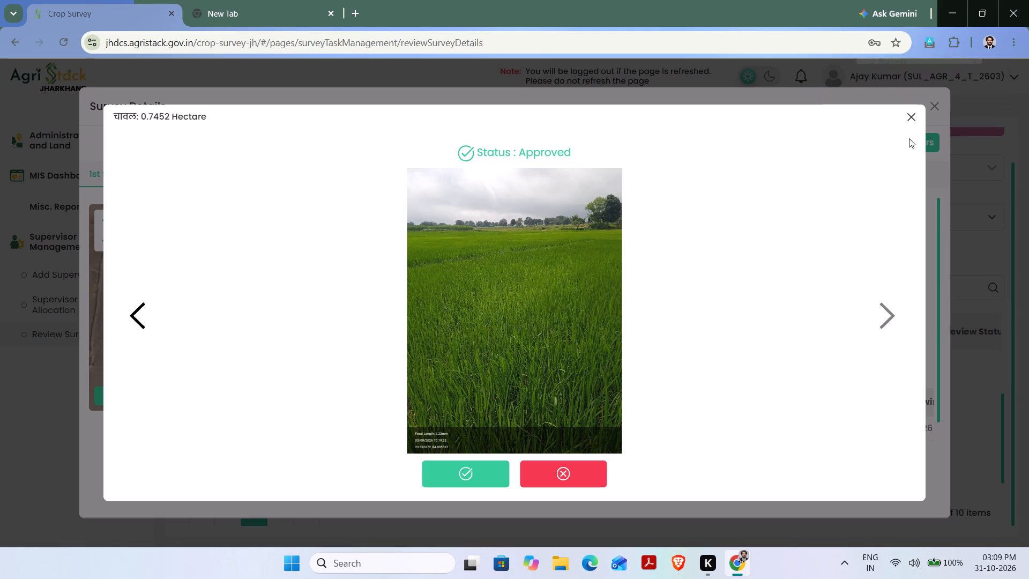
left_click(911, 119)
Set the 1st Survey review of survey number 1444 to Approve, save it and close the survey details.
scroll(502, 373, "down", 2)
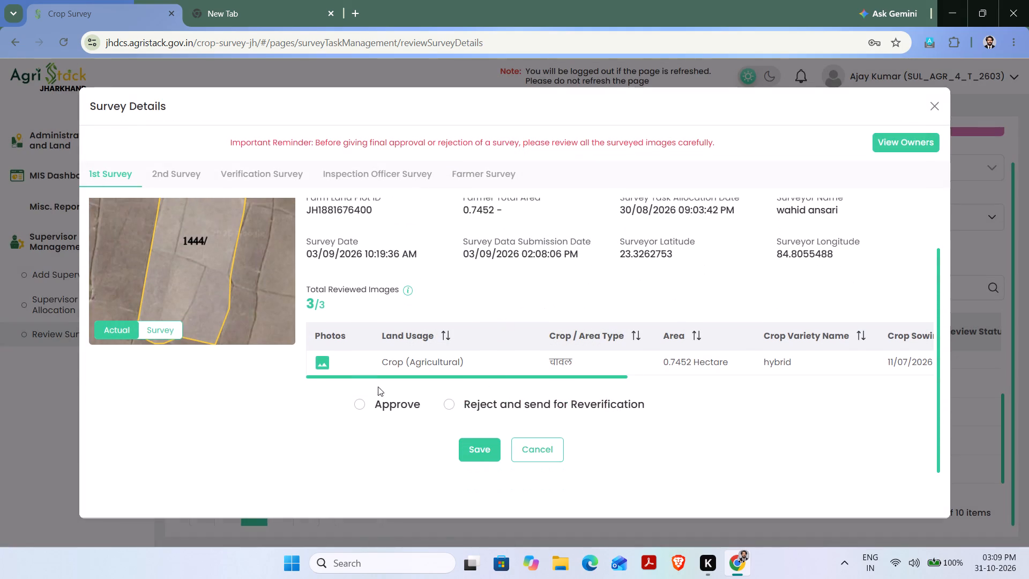
left_click(379, 384)
left_click(471, 430)
left_click(520, 337)
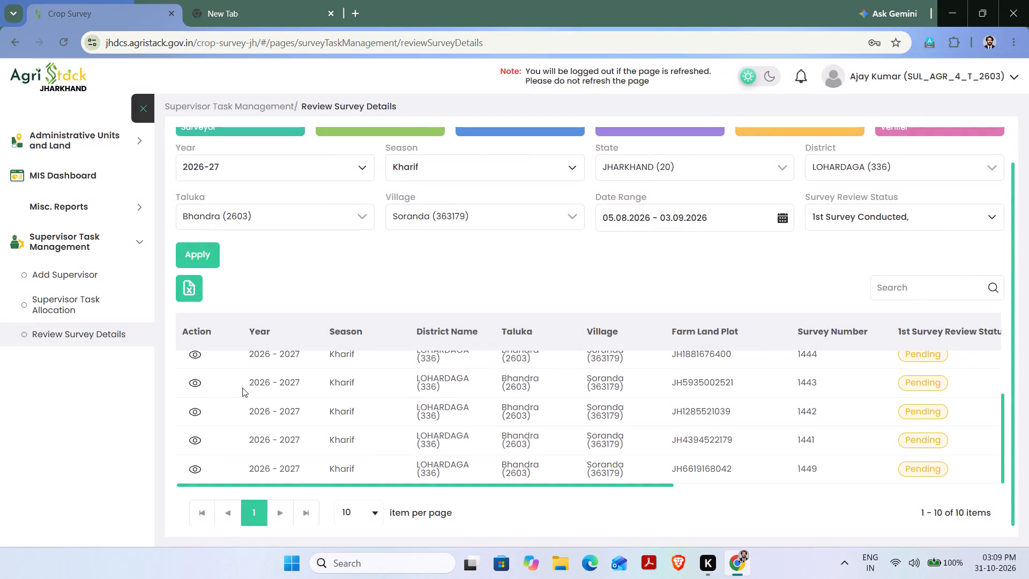
Open the survey details of survey number 1443 and approve all three of its चावल survey images.
left_click(191, 377)
left_click(318, 425)
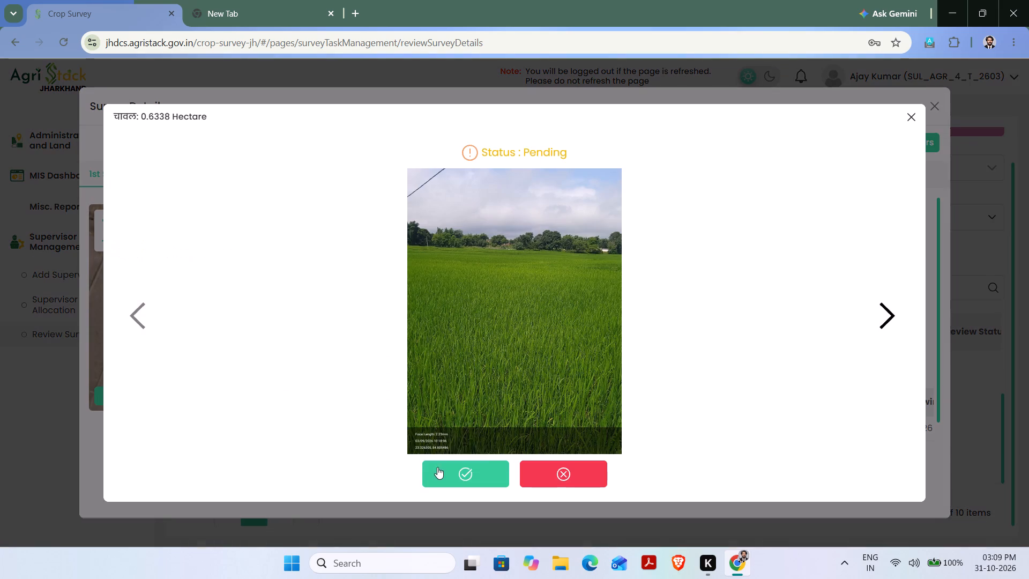
left_click(440, 467)
left_click_drag(521, 415, 479, 421)
left_click(458, 472)
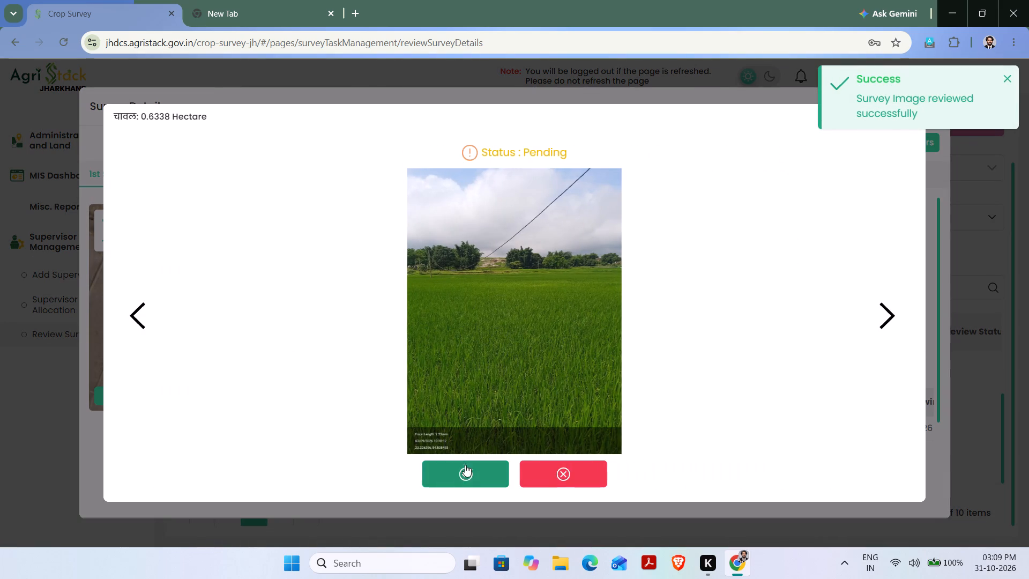
left_click_drag(526, 396, 461, 407)
left_click(469, 466)
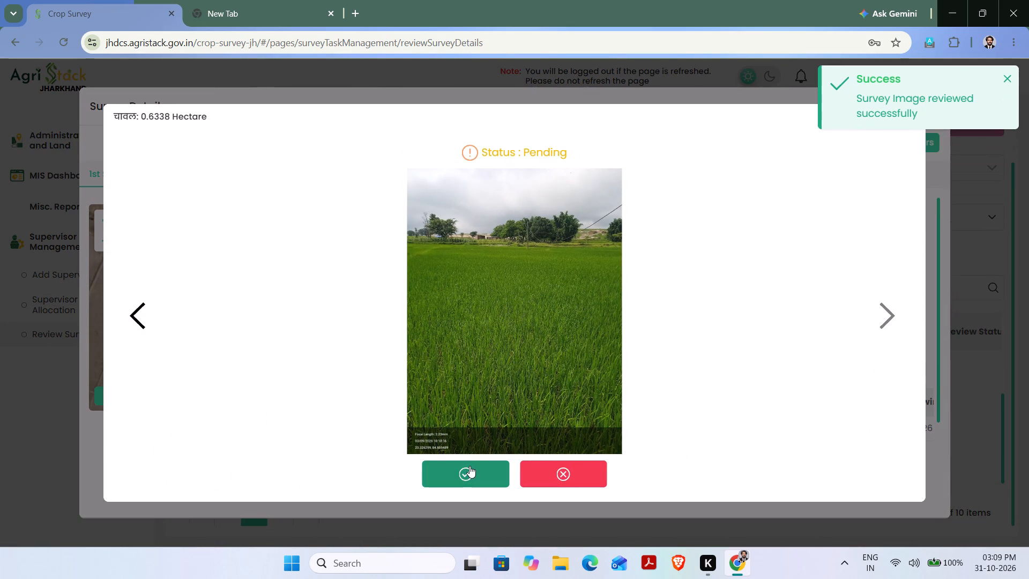
left_click_drag(532, 385, 499, 388)
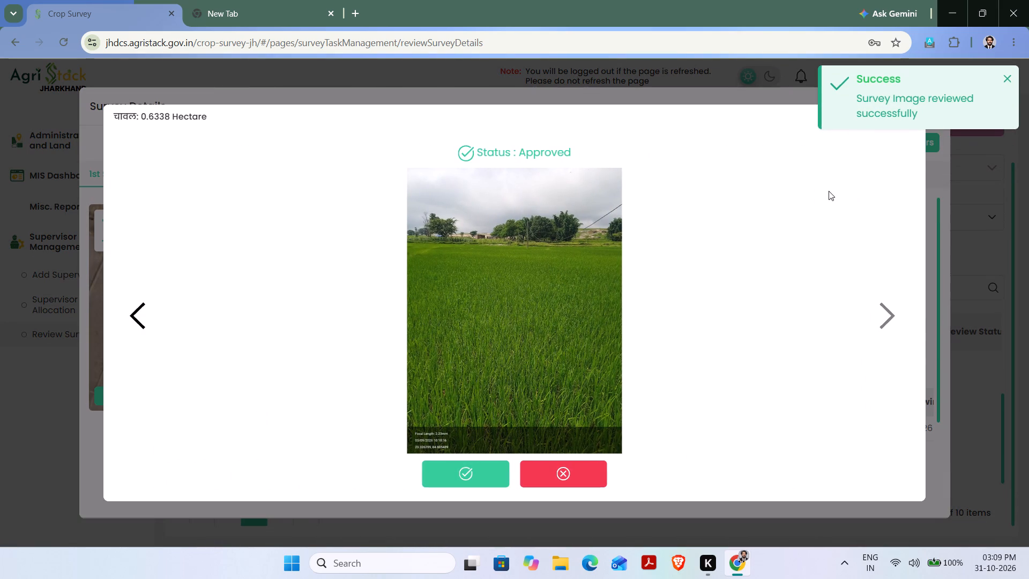
left_click(913, 116)
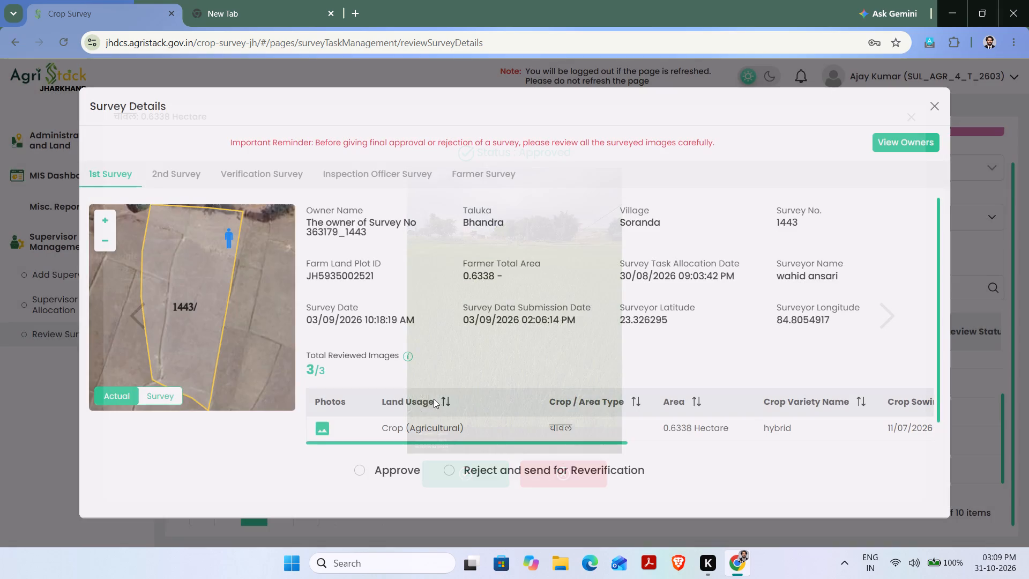
Set the 1st Survey review of survey number 1443 to Approve, save it and close the survey details.
scroll(427, 395, "down", 2)
left_click(397, 375)
left_click(474, 421)
left_click(520, 318)
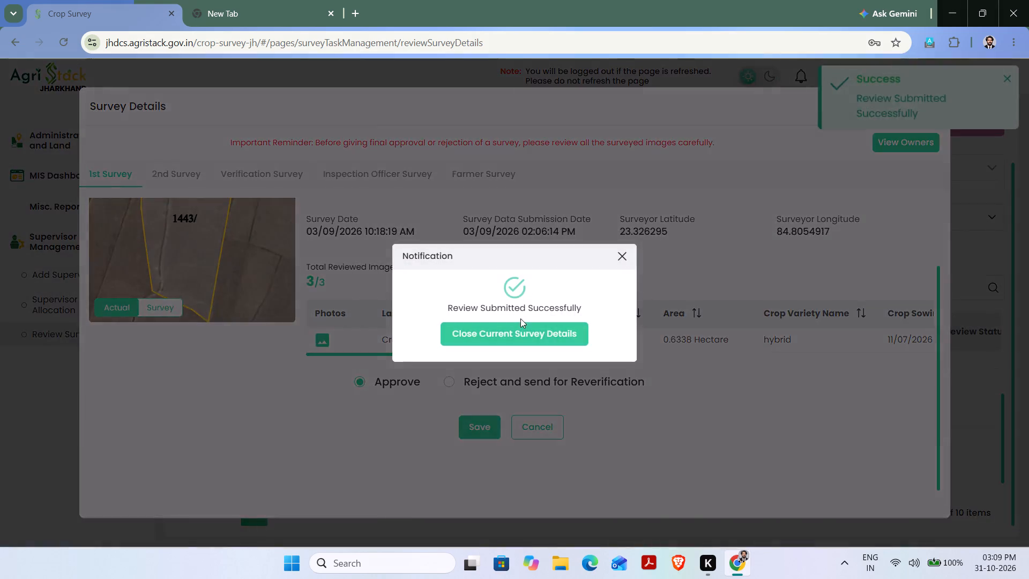
left_click(513, 329)
left_click(197, 386)
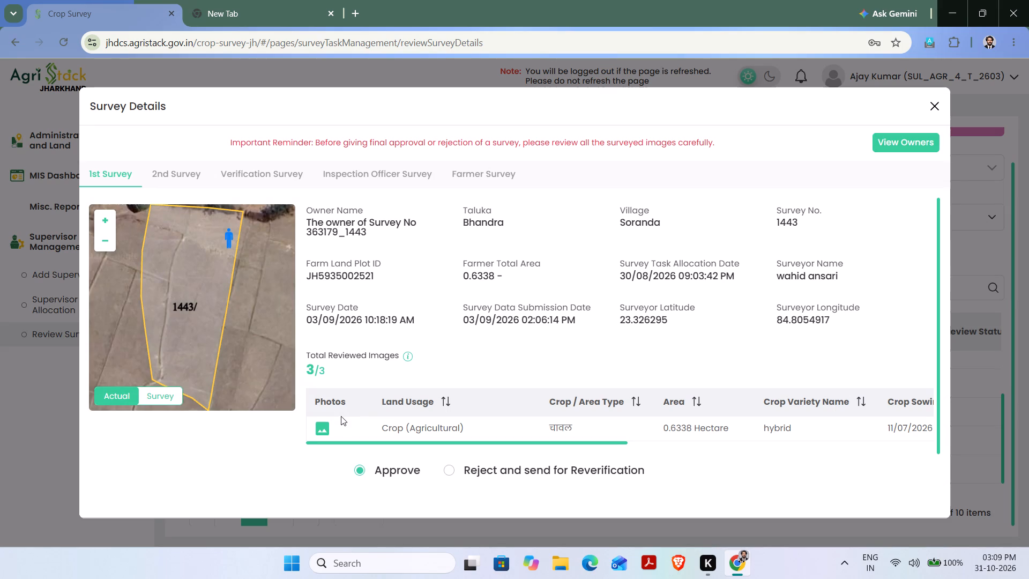
left_click(935, 103)
Open the survey details of survey number 1442 and approve all three of its रागी survey images.
left_click(191, 407)
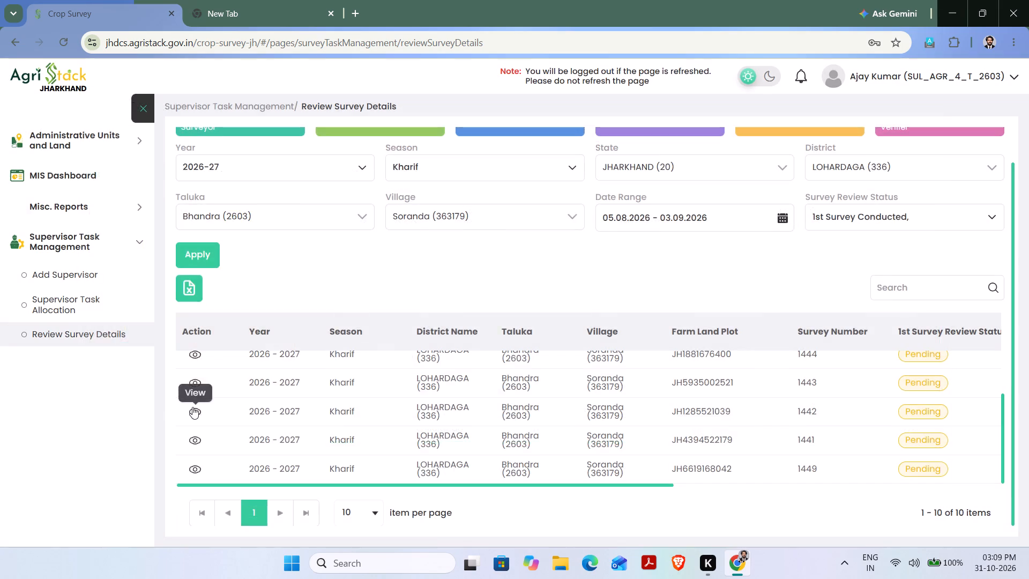
left_click(319, 425)
left_click(451, 468)
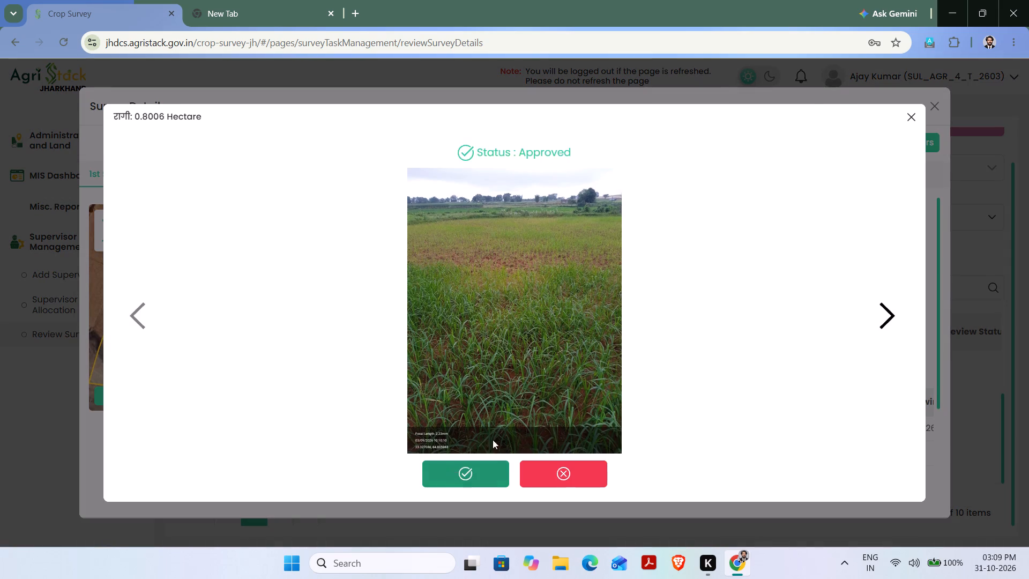
left_click_drag(504, 417, 423, 416)
left_click(464, 473)
left_click_drag(536, 387, 485, 391)
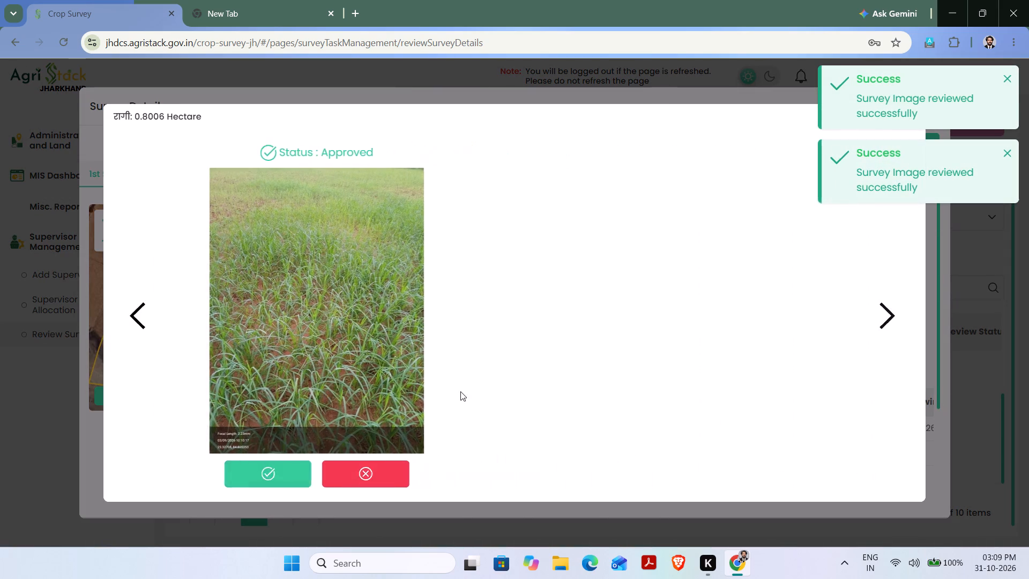
left_click(480, 462)
left_click_drag(567, 347, 536, 347)
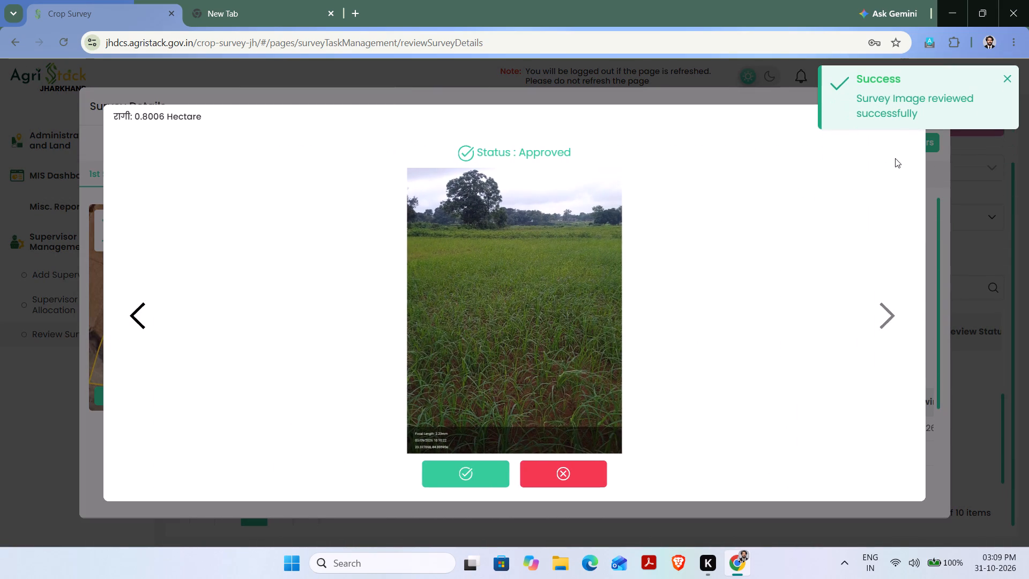
left_click(912, 122)
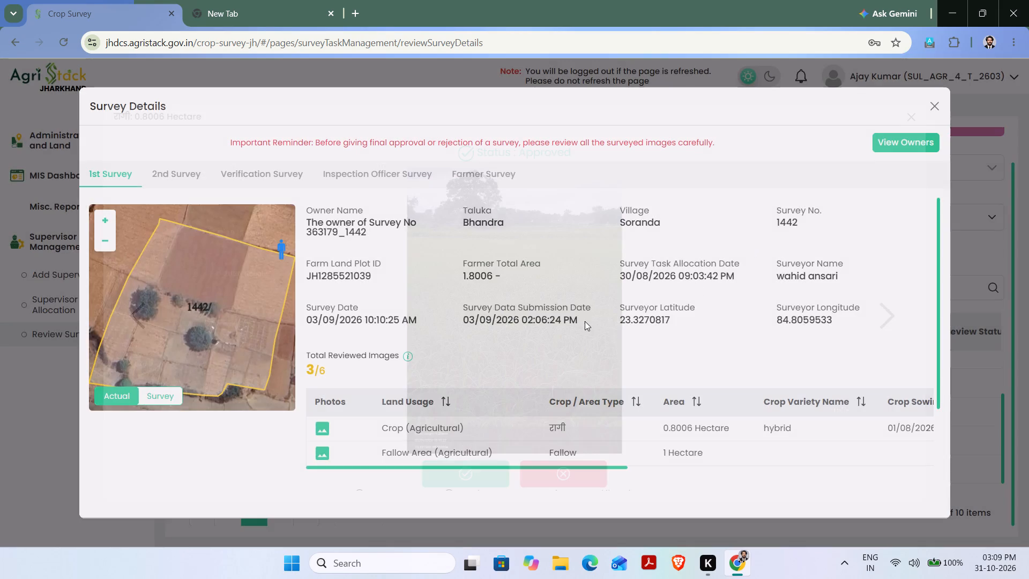
Approve all three Fallow area survey images of survey number 1442.
scroll(585, 321, "down", 2)
left_click(324, 350)
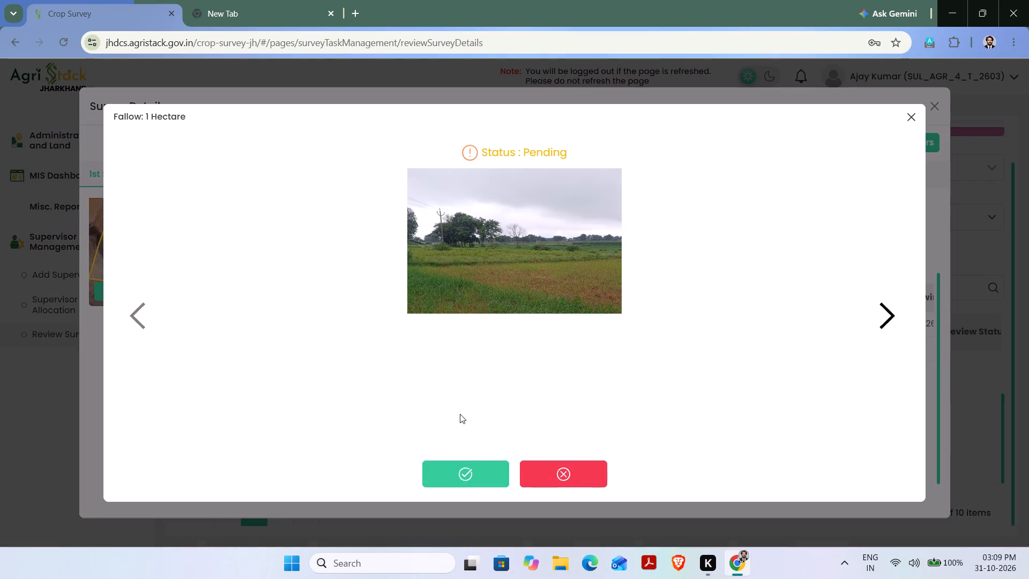
left_click(475, 471)
left_click_drag(531, 414, 444, 422)
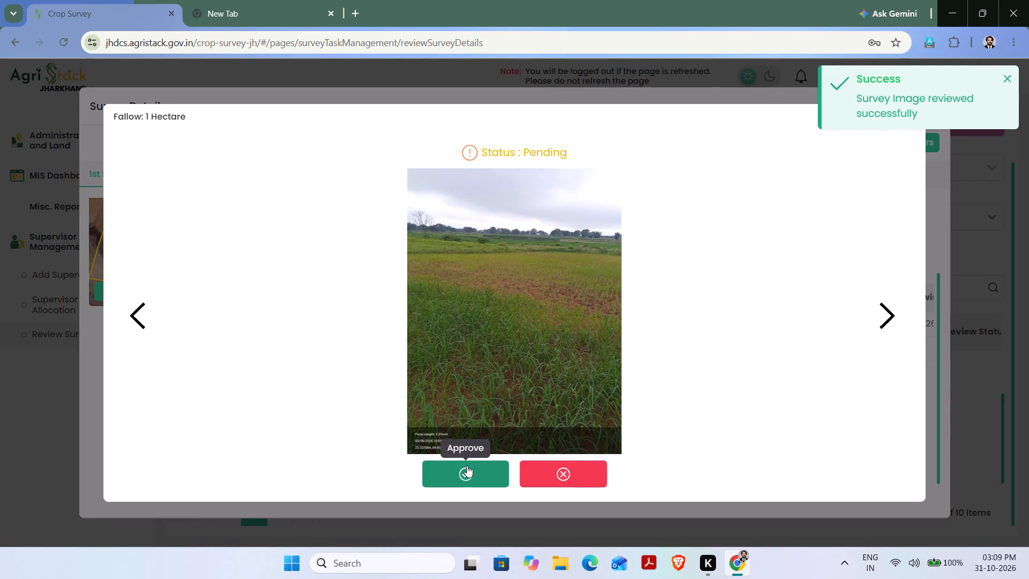
left_click(467, 465)
left_click_drag(540, 399, 499, 408)
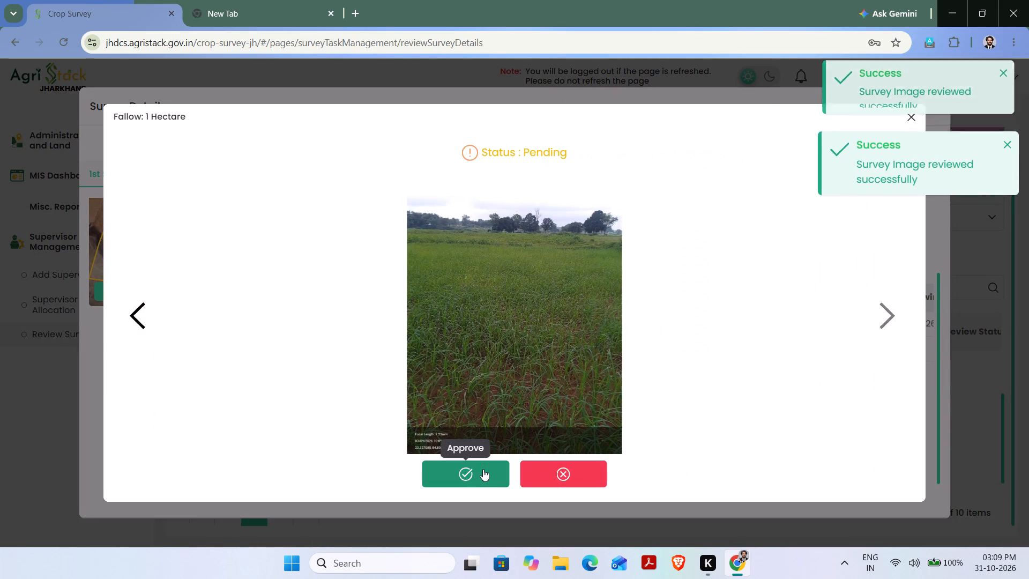
left_click(483, 468)
left_click_drag(541, 392, 524, 394)
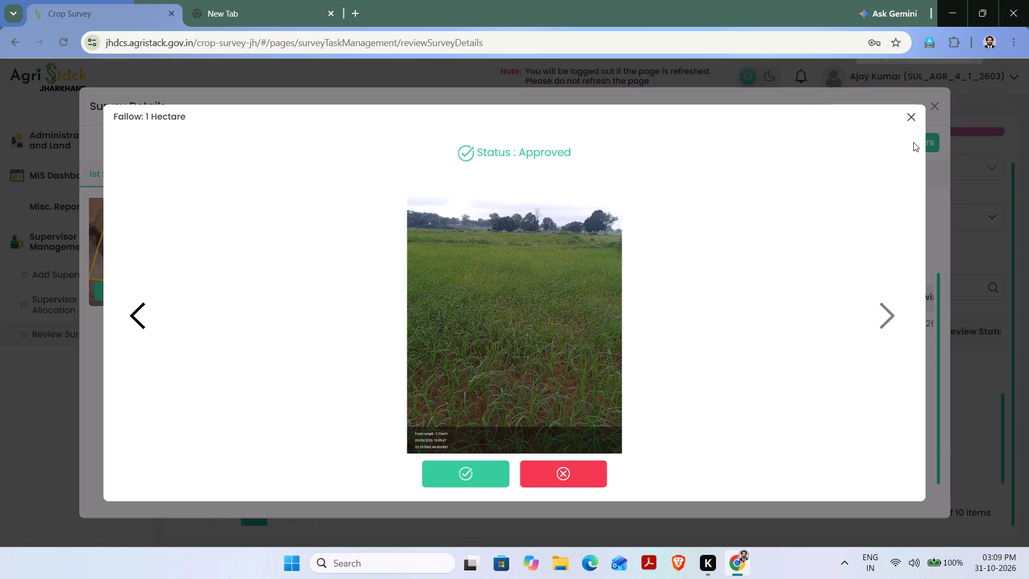
Set the 1st Survey review of survey number 1442 to Approve, save it and close the survey details.
left_click(913, 122)
scroll(564, 366, "down", 1)
left_click(407, 383)
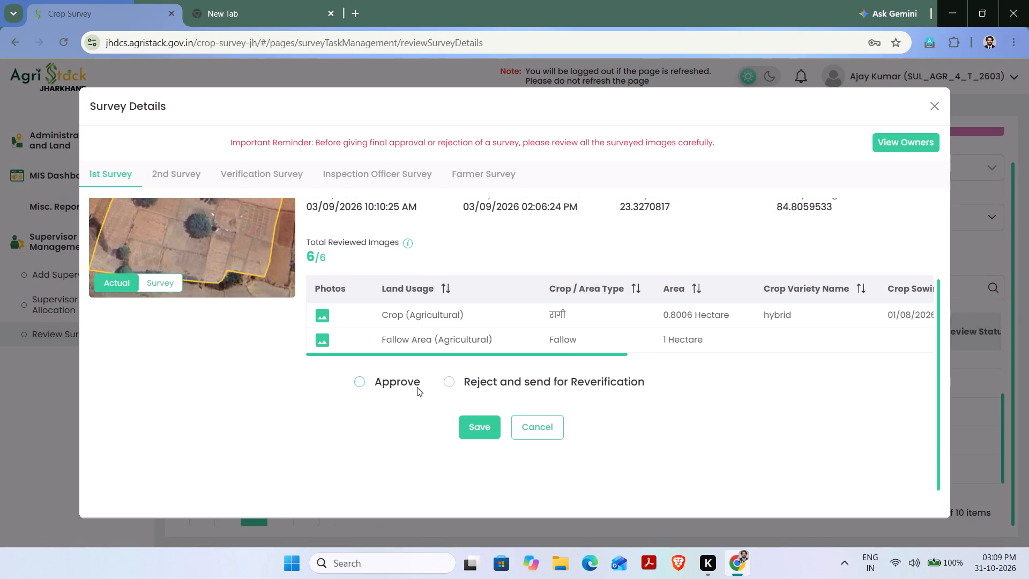
left_click(481, 430)
left_click(543, 345)
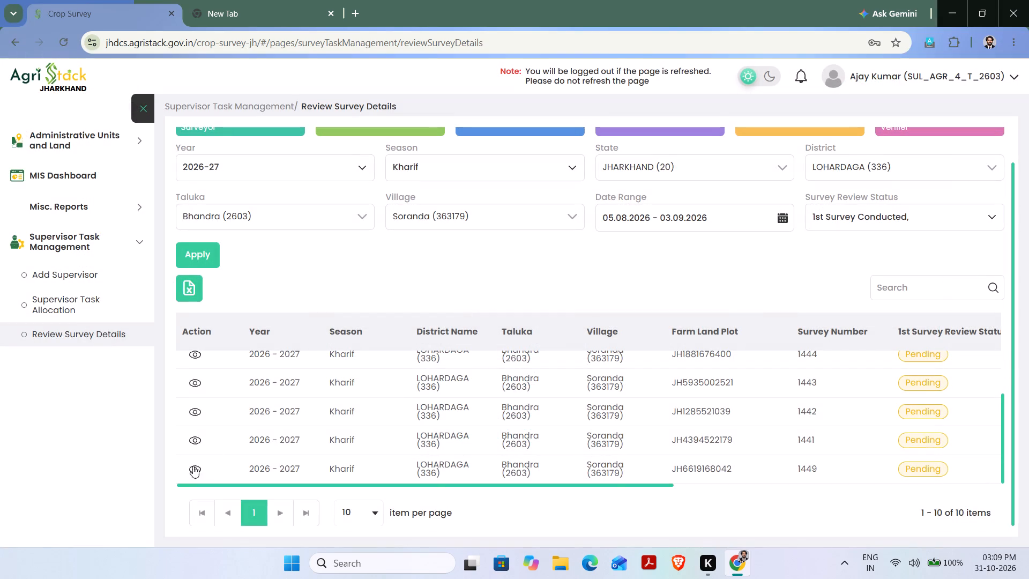
Open the survey details of survey number 1441 and approve all three of its मक्का survey images.
left_click(197, 443)
left_click(326, 430)
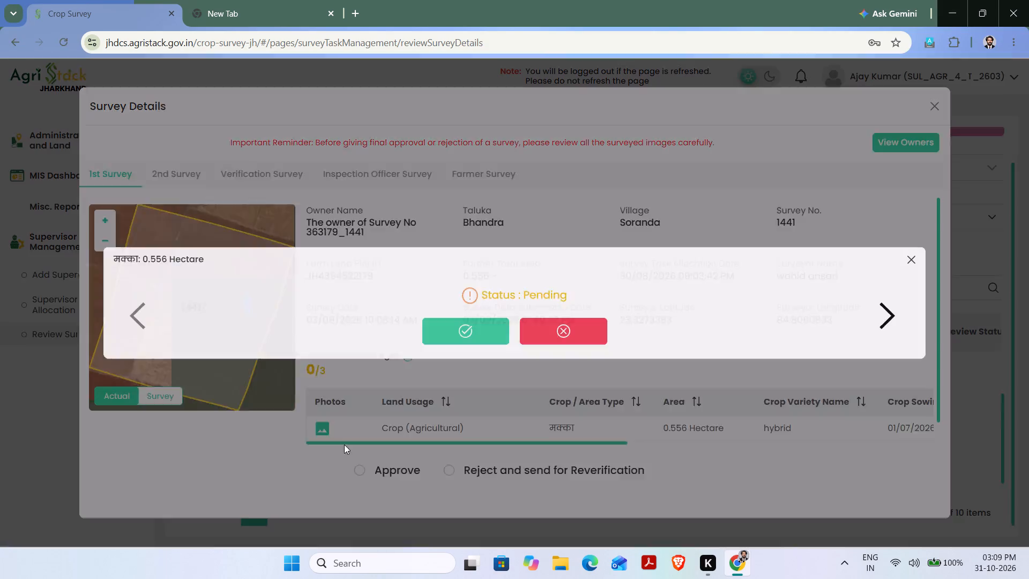
left_click(443, 467)
left_click_drag(526, 420, 473, 429)
left_click(472, 477)
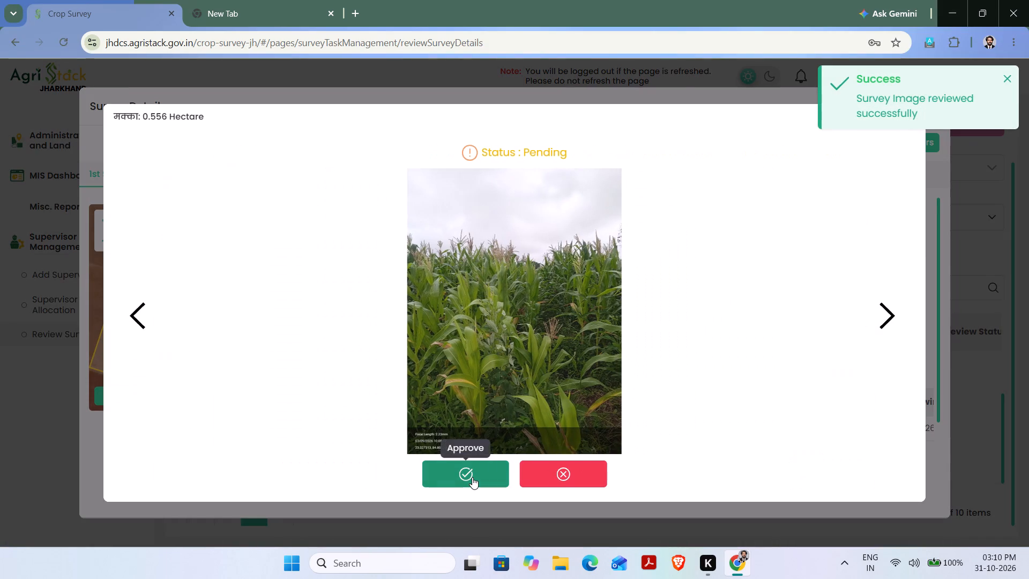
left_click_drag(493, 420, 437, 428)
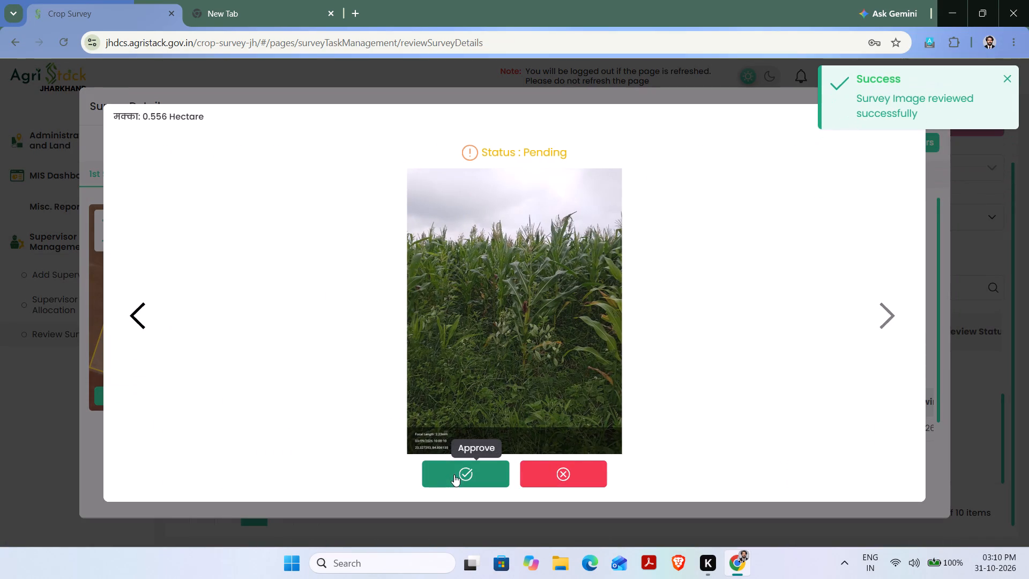
left_click(454, 474)
left_click_drag(556, 376, 518, 376)
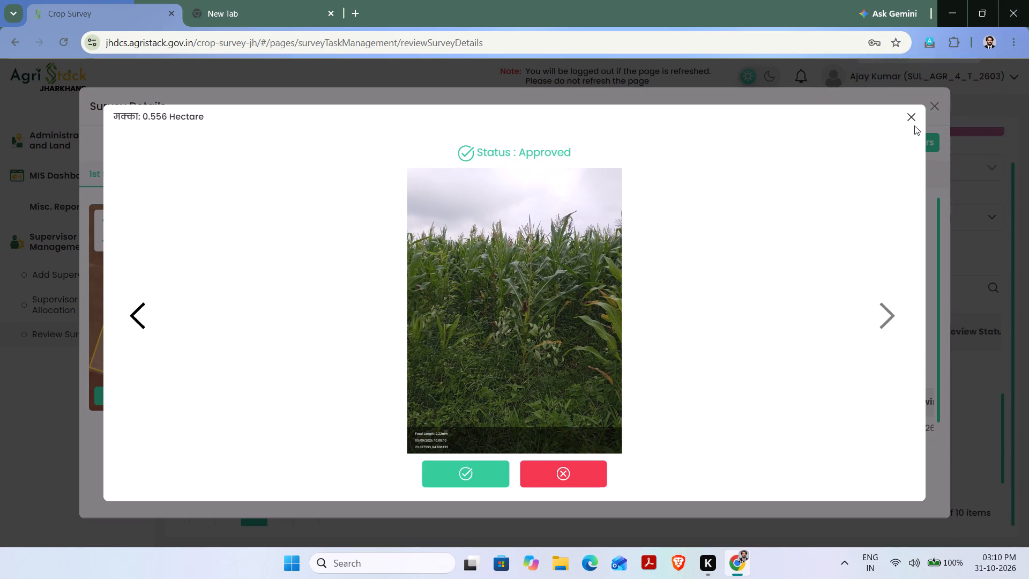
left_click(912, 123)
Set the 1st Survey review of survey number 1441 to Approve, save it and close the survey details.
scroll(550, 357, "down", 1)
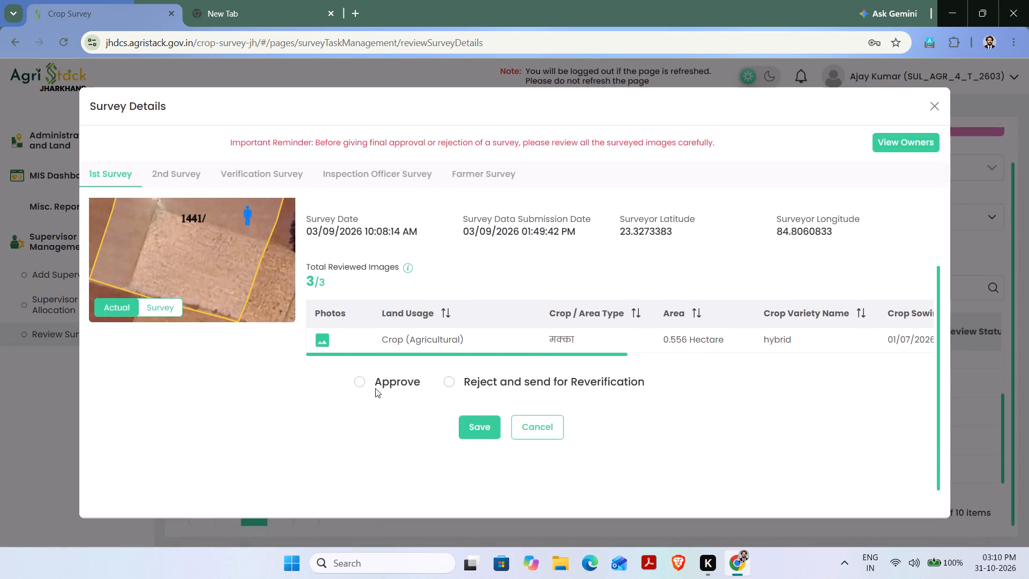
left_click(376, 388)
left_click(492, 425)
left_click(533, 334)
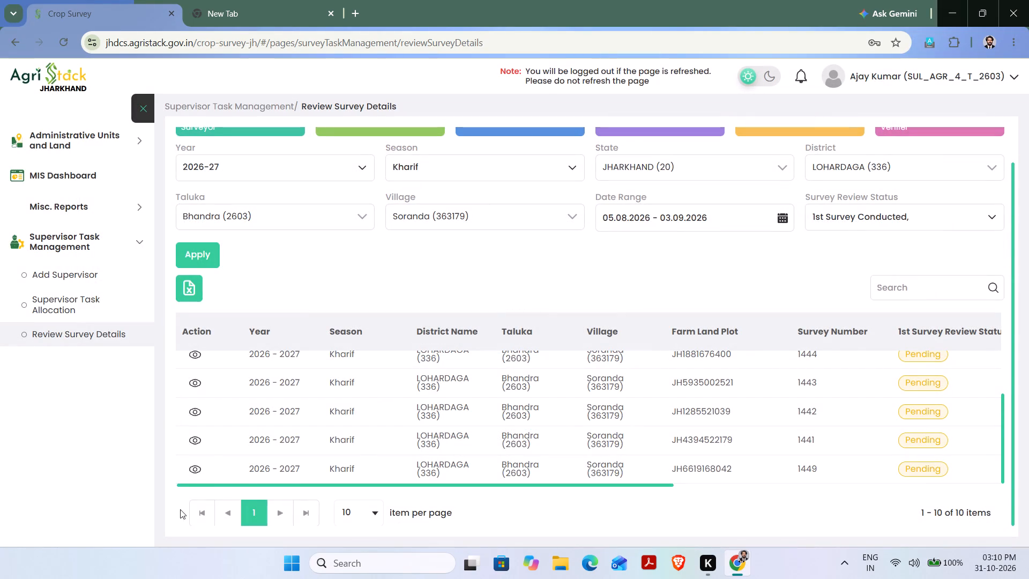
Open the survey details of survey number 1449 and approve both of its चावल survey images.
left_click(194, 470)
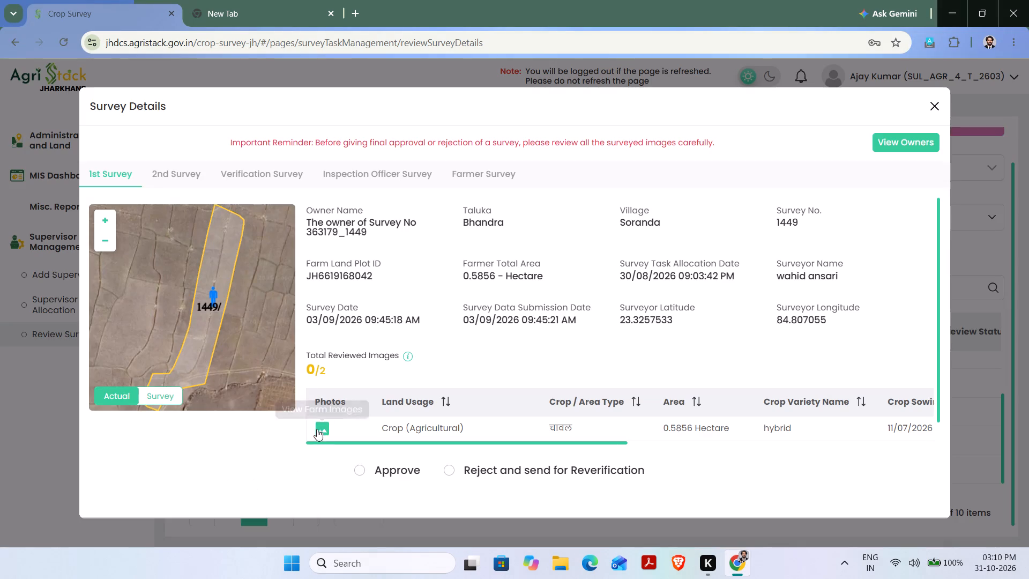
left_click(318, 427)
left_click(460, 467)
left_click_drag(510, 422, 430, 438)
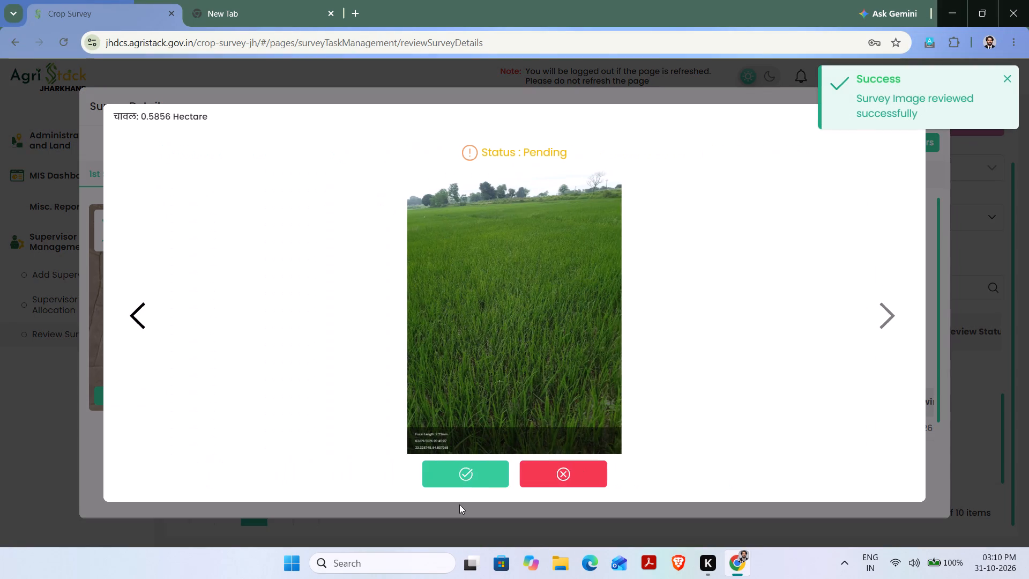
left_click(465, 472)
left_click_drag(536, 403, 464, 419)
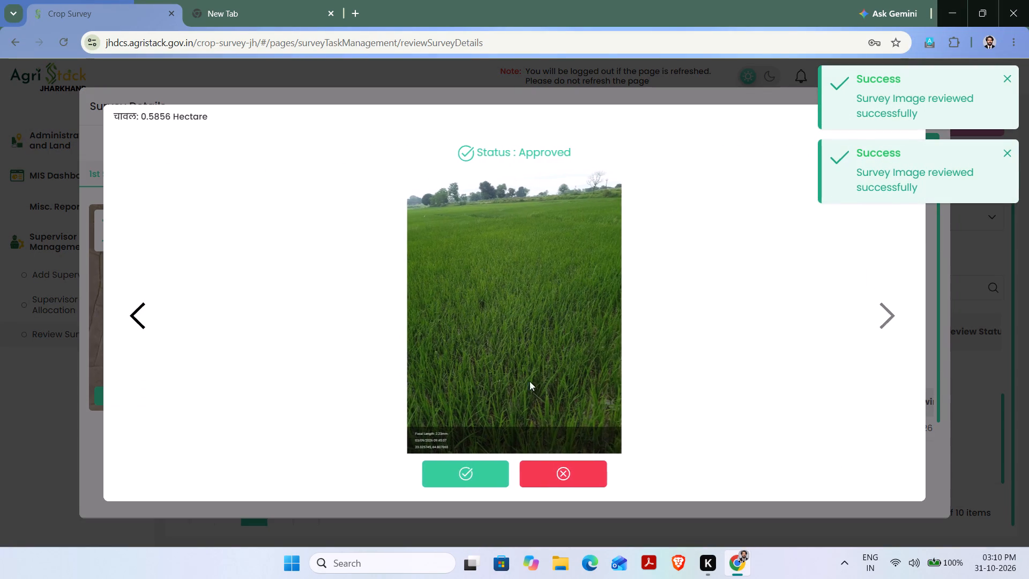
left_click_drag(533, 376, 416, 379)
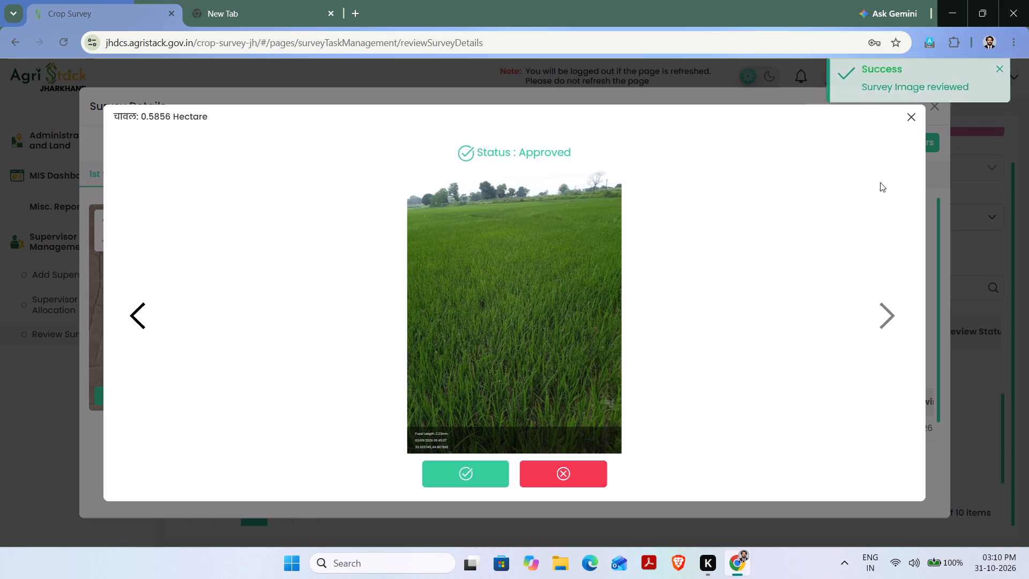
left_click(911, 124)
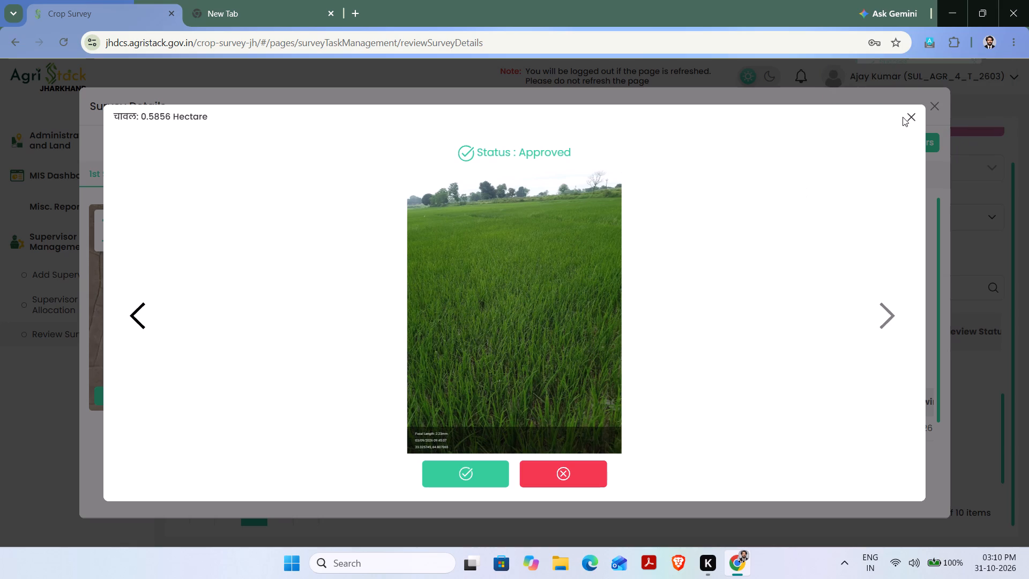
left_click(909, 120)
Set the 1st Survey review of survey number 1449 to Approve, save it and close the survey details.
scroll(426, 429, "down", 1)
left_click(400, 407)
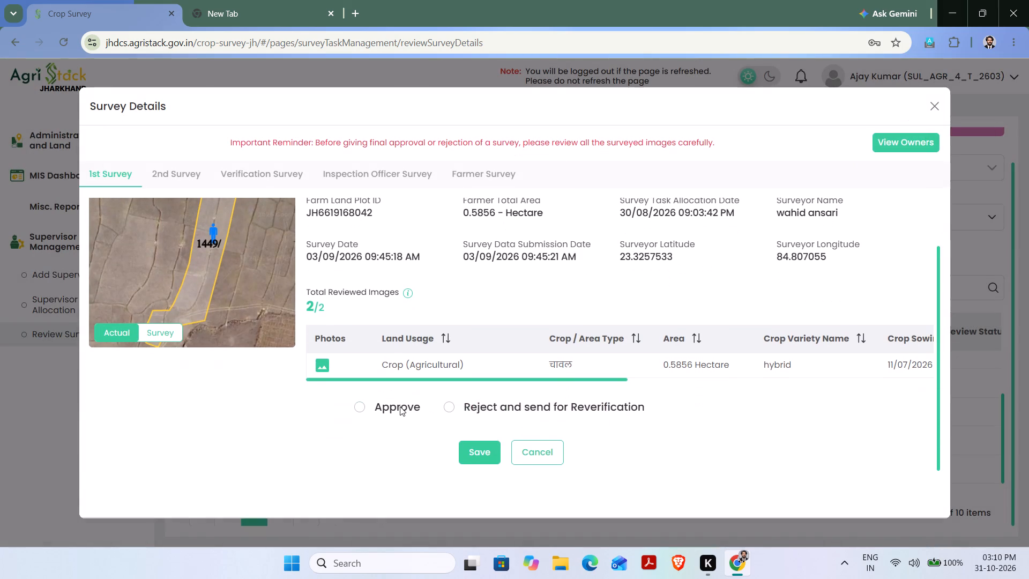
left_click(494, 447)
left_click(535, 345)
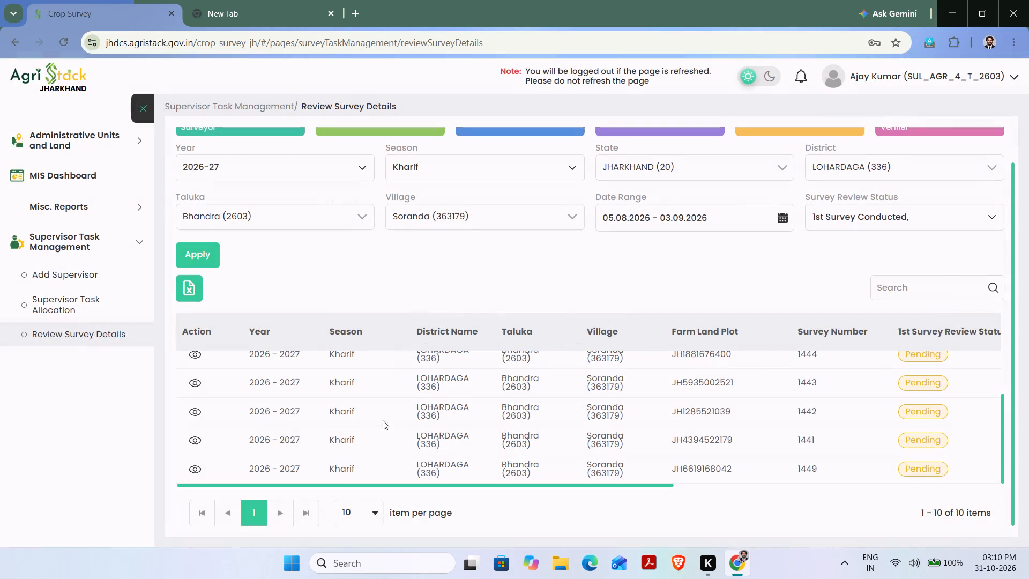
Reapply the current filters to refresh the list of Soranda survey records awaiting review.
left_click(207, 262)
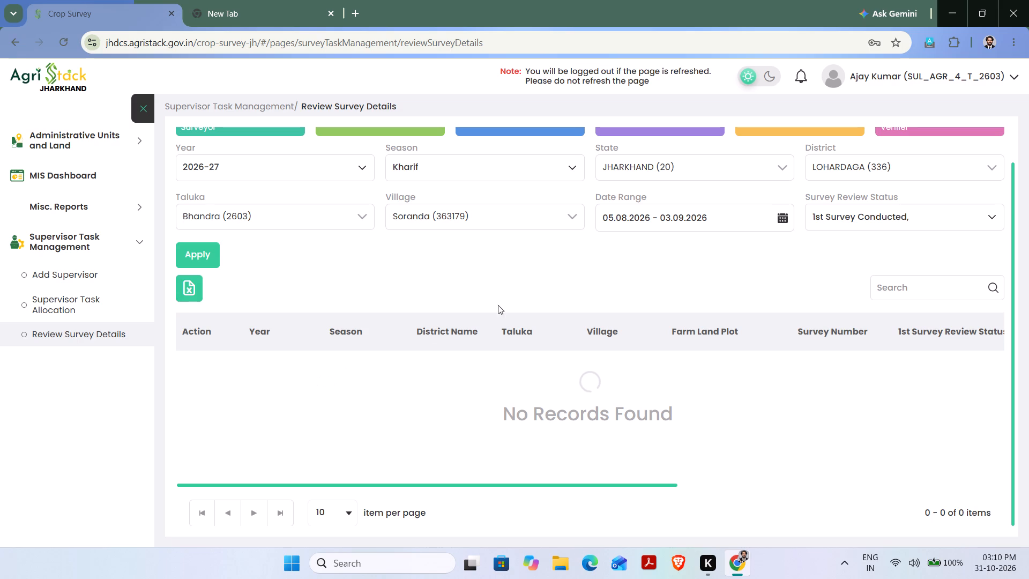
Set the date range to 03.09.2026 - 02.10.2026 and apply it to the Soranda survey records.
left_click(786, 223)
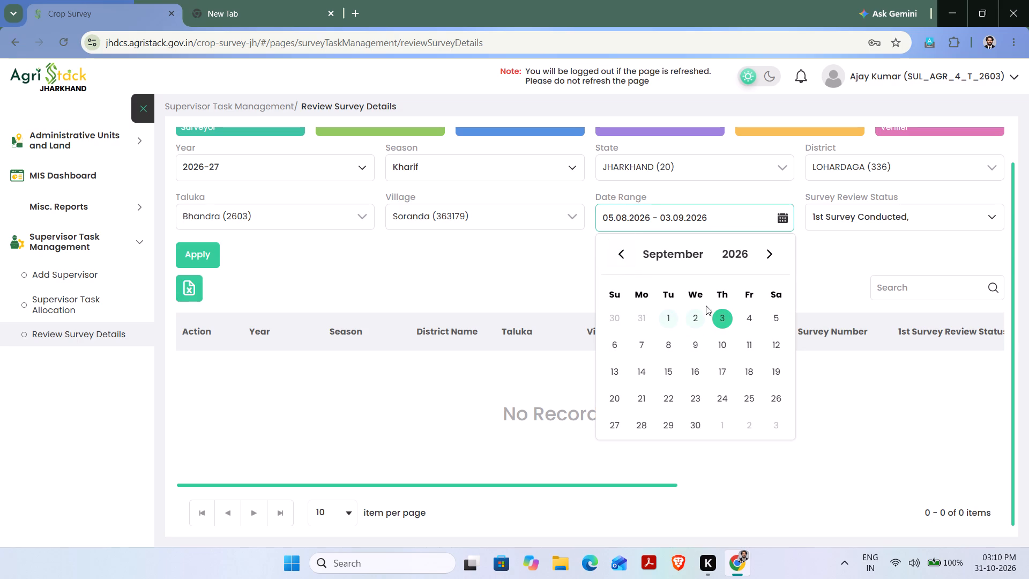
left_click(727, 317)
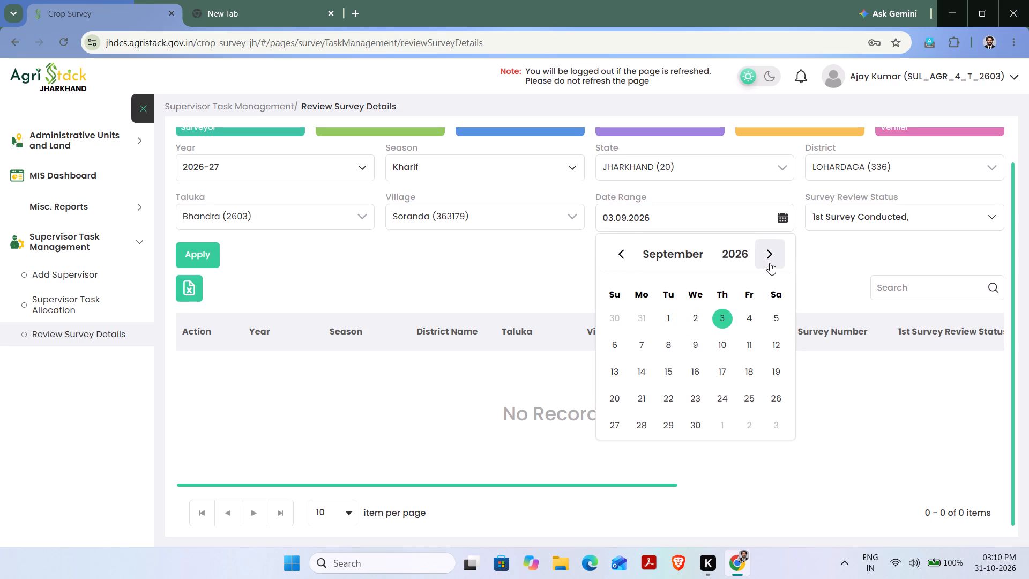
left_click(770, 262)
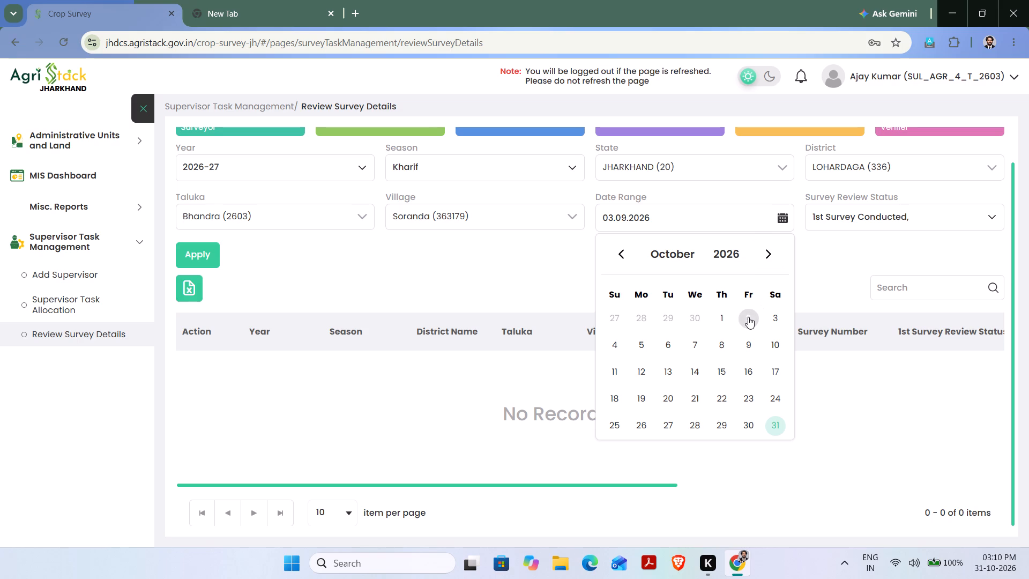
left_click(748, 317)
left_click(189, 258)
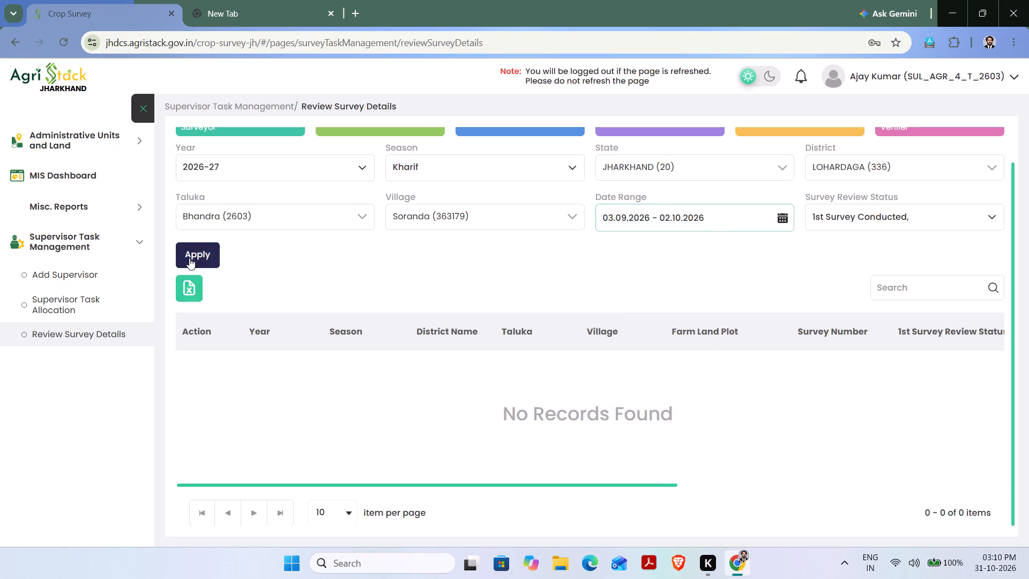
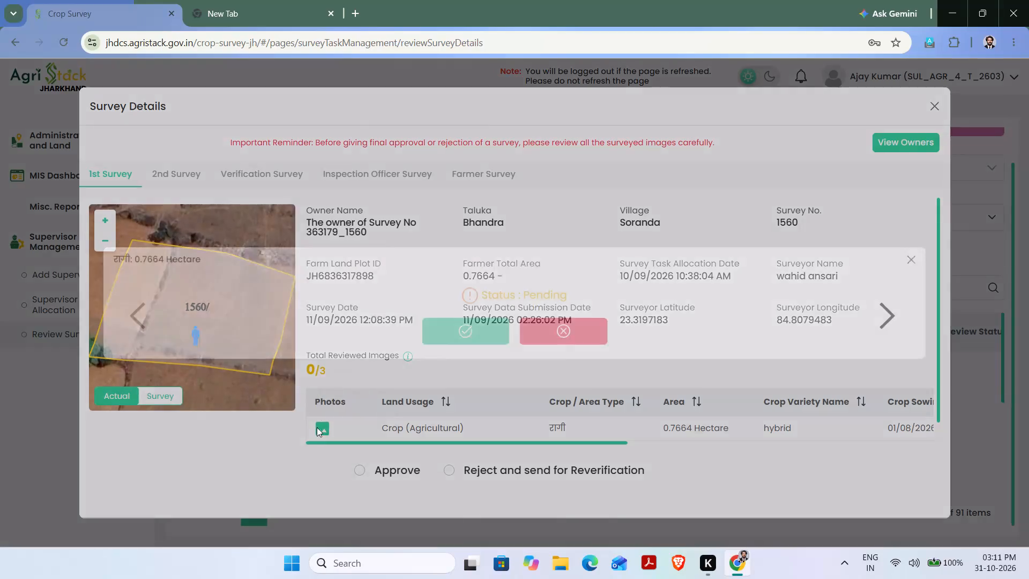
Approve all three रागी survey images of survey number 1560 and close the image viewer.
left_click(461, 482)
left_click_drag(538, 391, 497, 402)
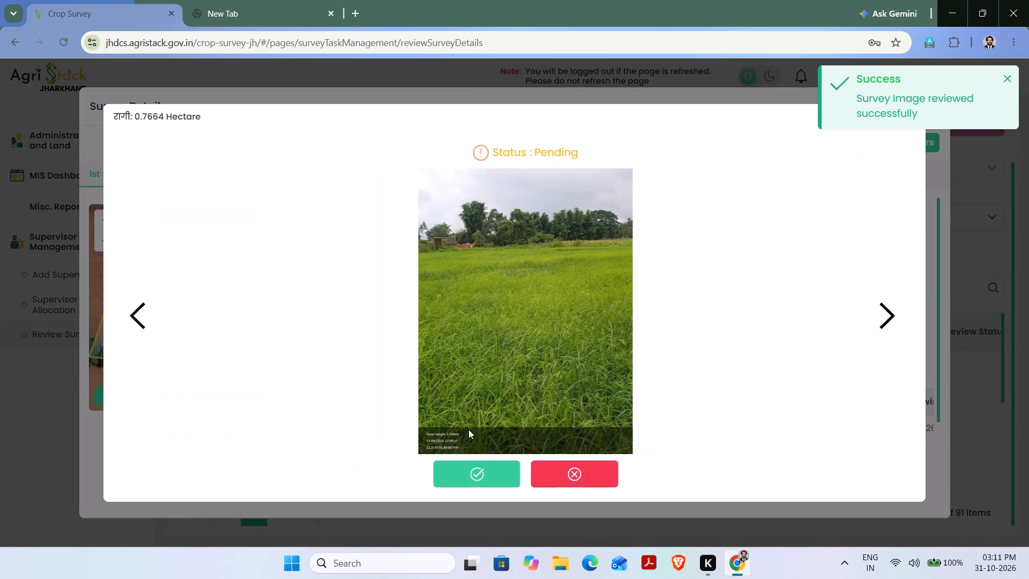
left_click(465, 467)
left_click_drag(524, 388, 500, 397)
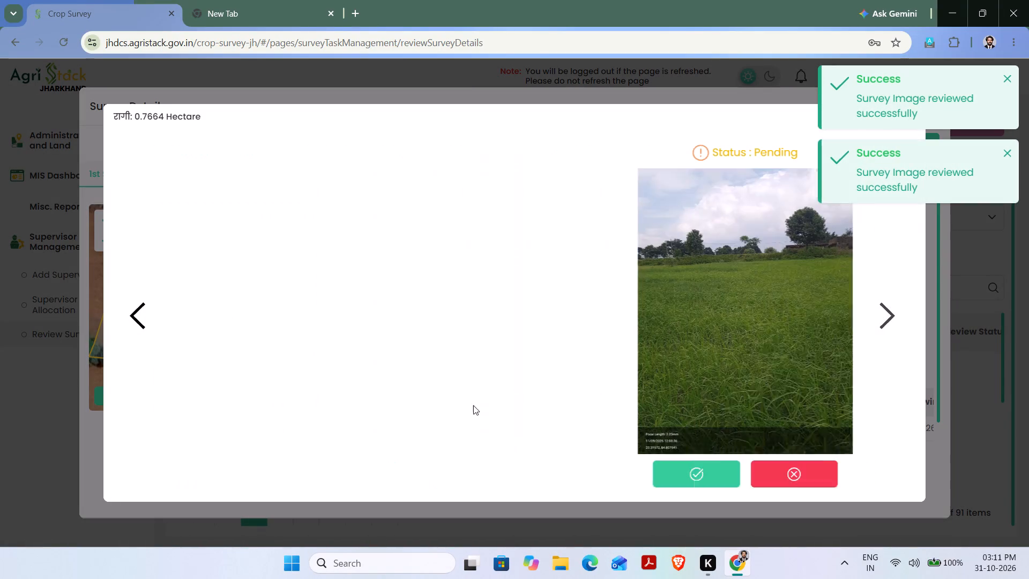
left_click(475, 466)
left_click_drag(532, 381, 516, 386)
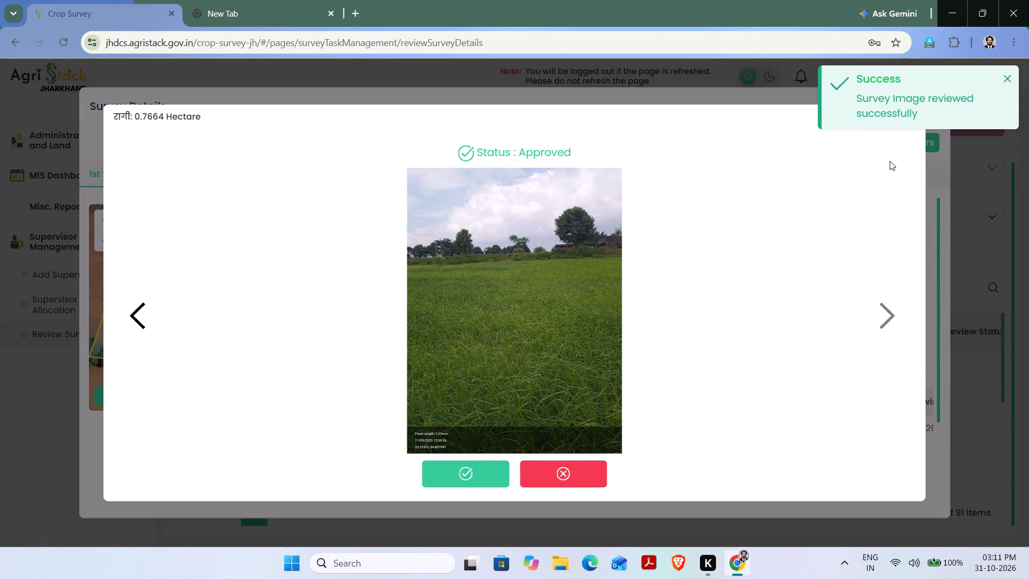
left_click(913, 116)
Set the 1st Survey review of survey number 1560 to Approve, save it and close the survey details.
scroll(509, 359, "down", 3)
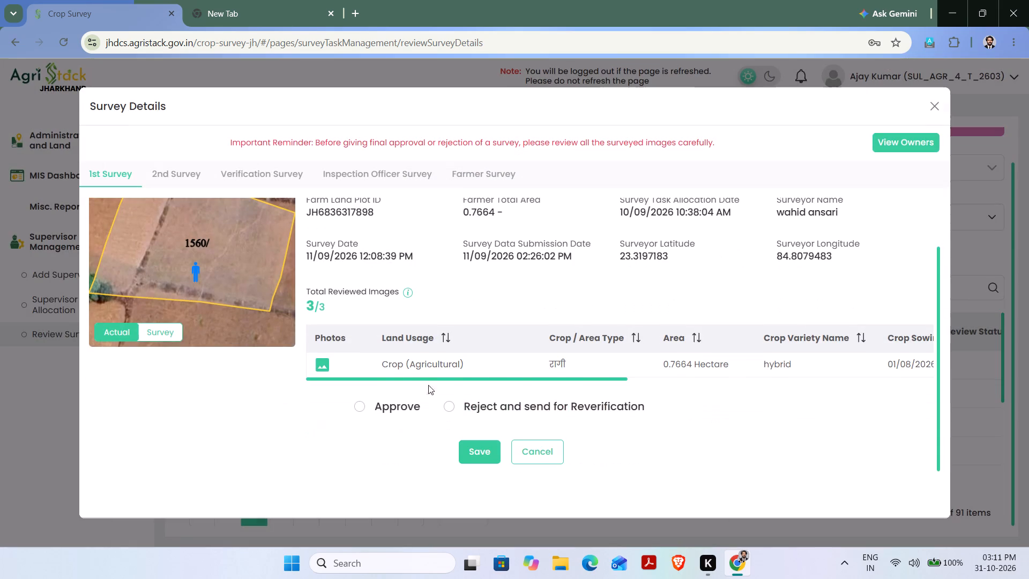
left_click(383, 389)
left_click(480, 429)
left_click_drag(513, 339, 508, 340)
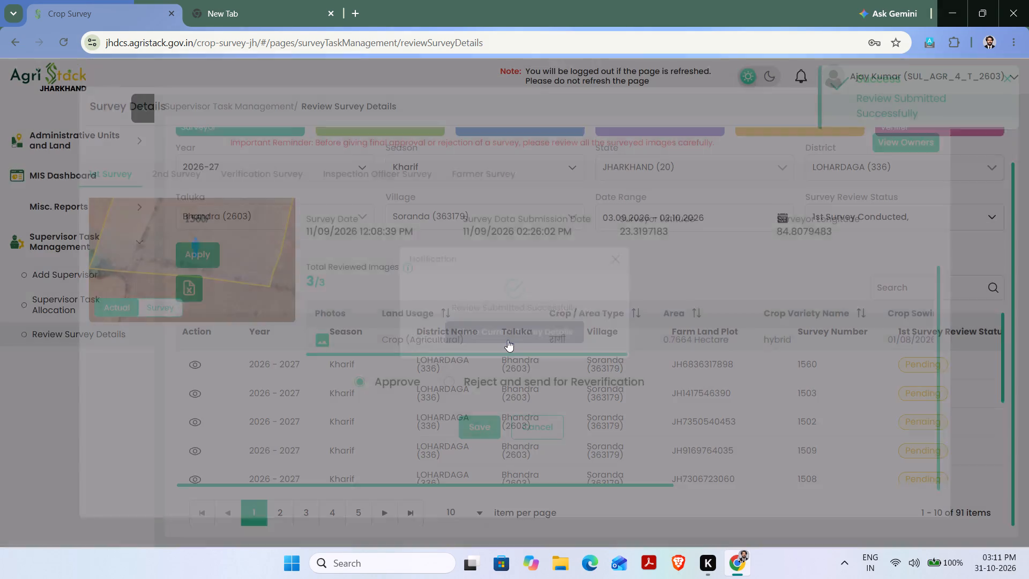
Open the survey details of survey number 1503 and approve all three of its मक्का survey images.
left_click(191, 396)
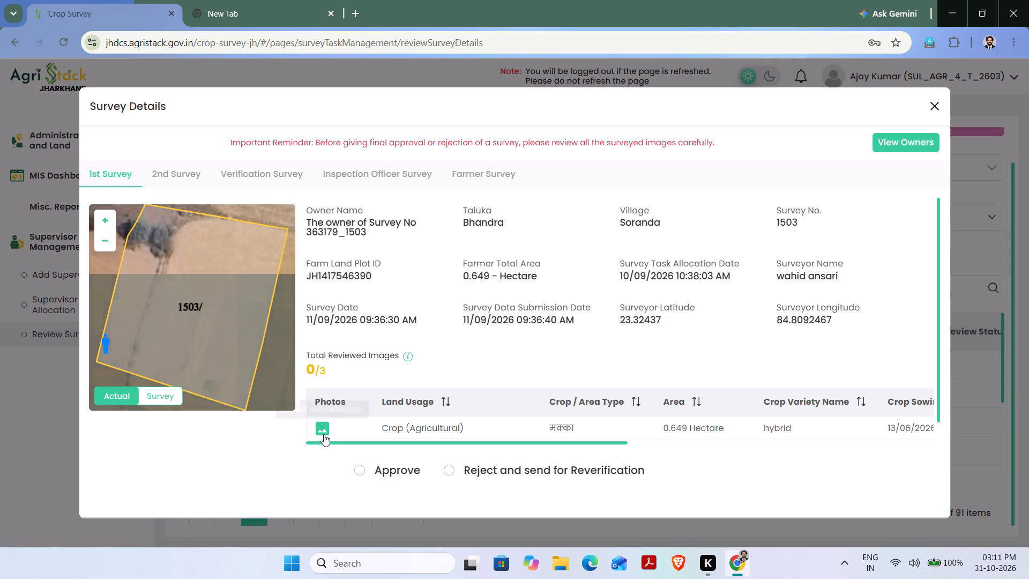
left_click(324, 433)
left_click(446, 479)
left_click_drag(512, 406, 465, 421)
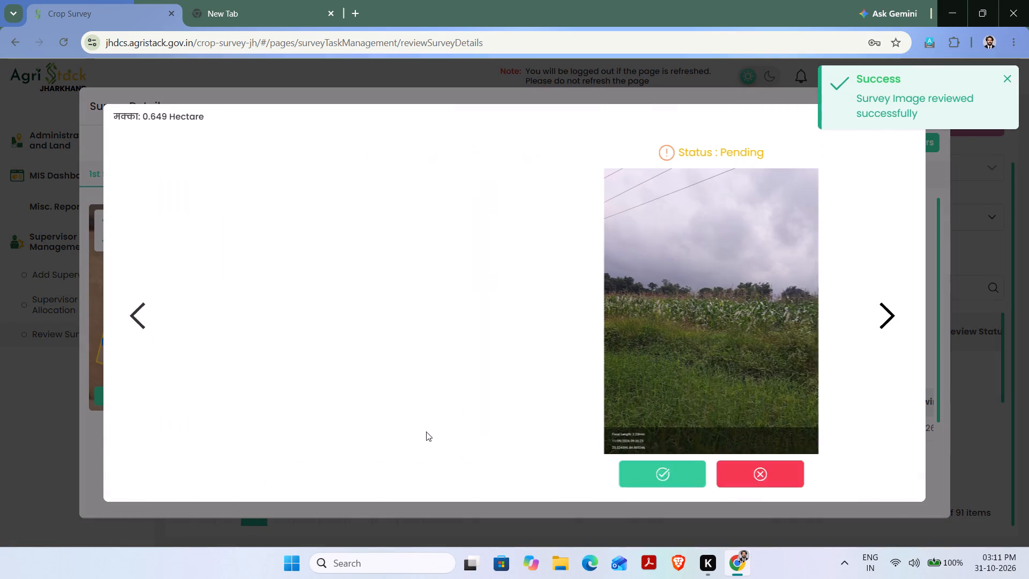
left_click(441, 470)
left_click_drag(528, 382, 489, 395)
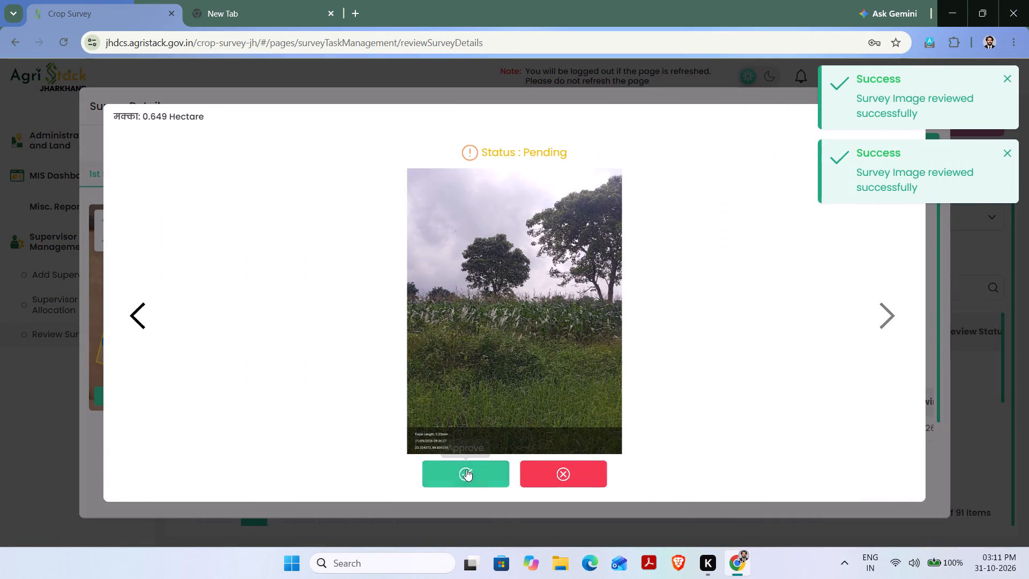
left_click(466, 470)
left_click_drag(548, 363, 511, 369)
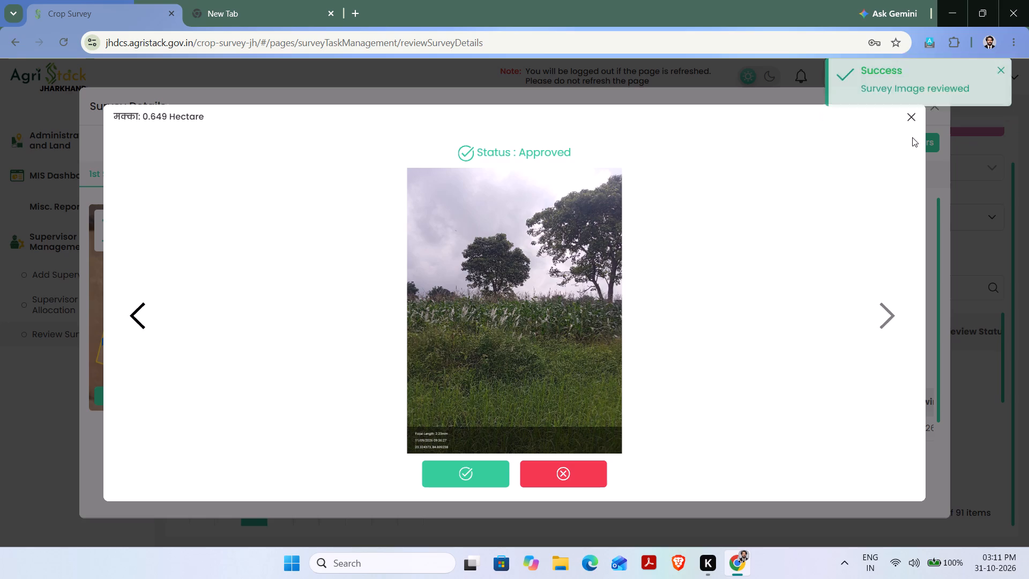
left_click(913, 115)
Set the 1st Survey review of survey number 1503 to Approve, save it and close the survey details.
scroll(520, 356, "down", 2)
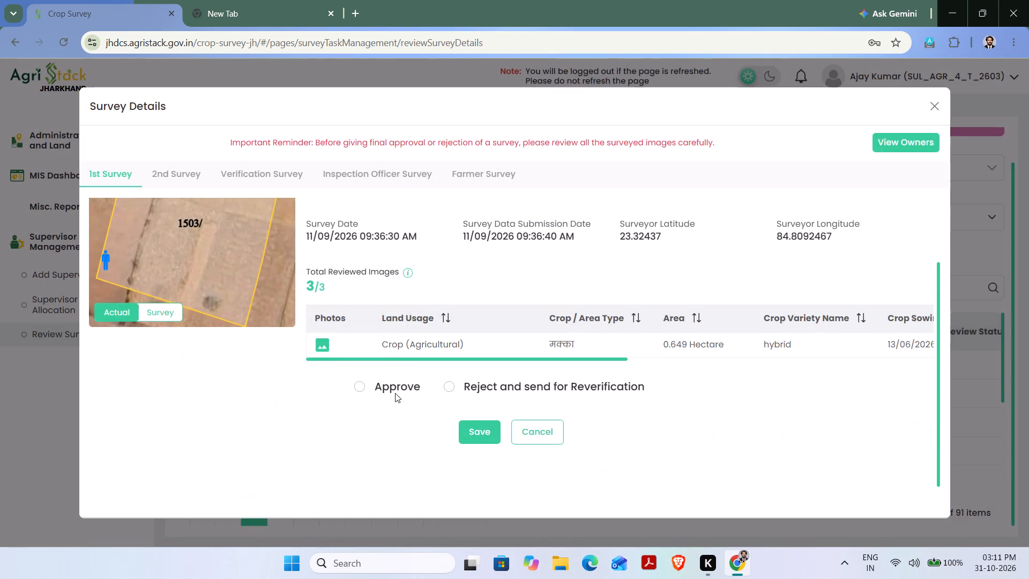
left_click(399, 388)
left_click(479, 424)
left_click(520, 325)
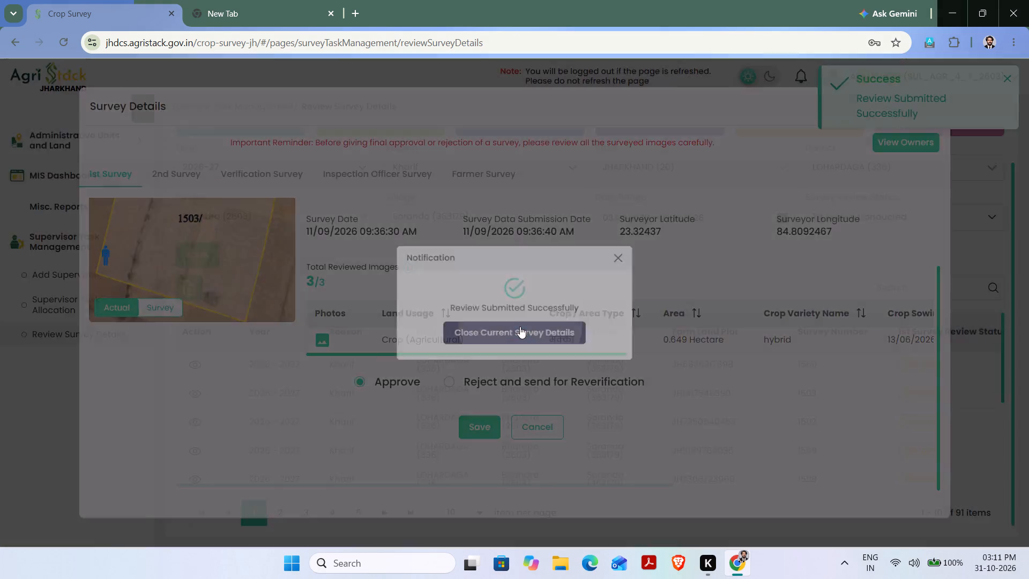
Open the survey details of survey number 1502 and approve all three of its Fallow survey images.
left_click(192, 422)
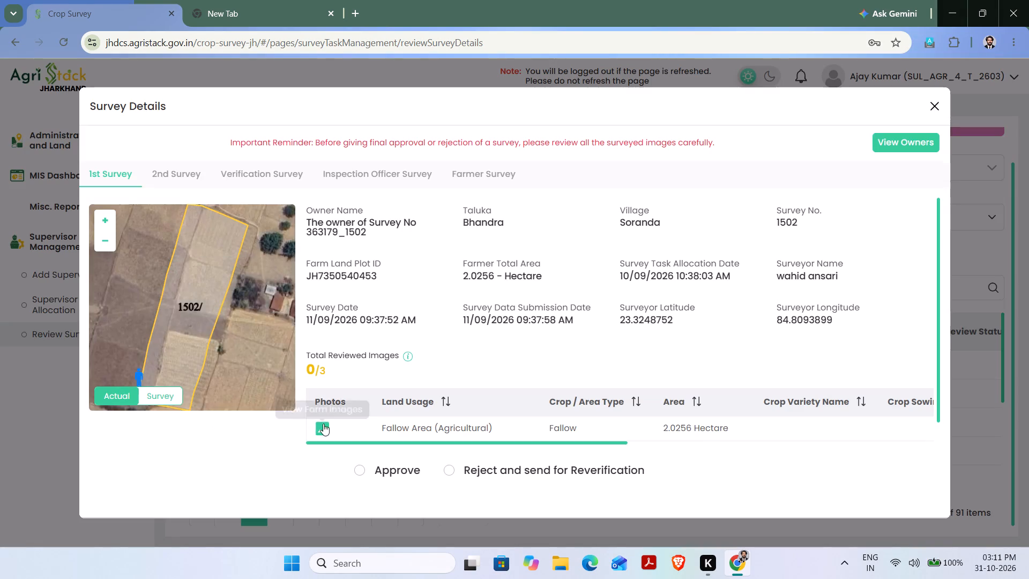
left_click(326, 424)
left_click(444, 465)
left_click_drag(534, 404, 466, 412)
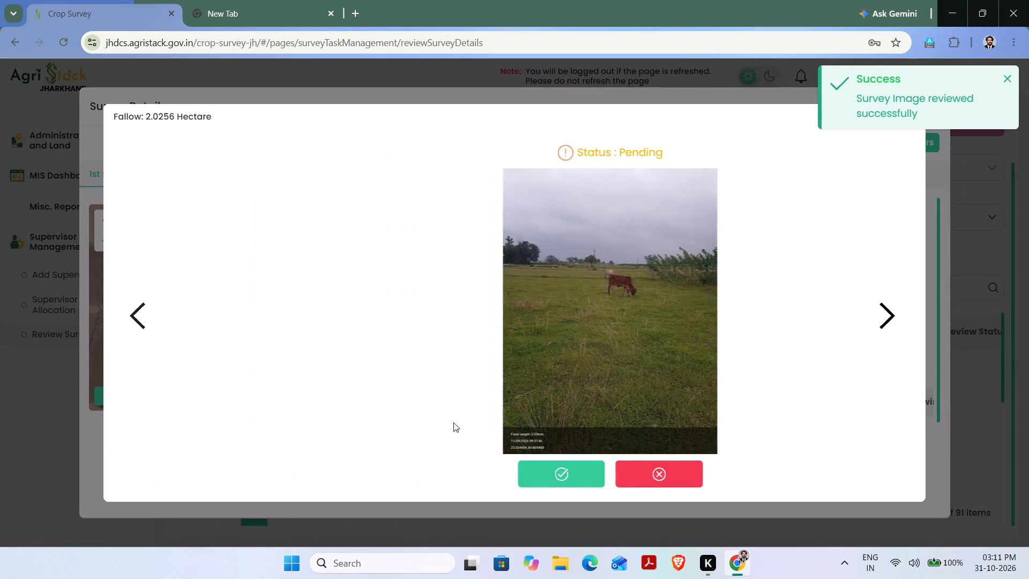
left_click(457, 466)
left_click_drag(536, 388, 476, 396)
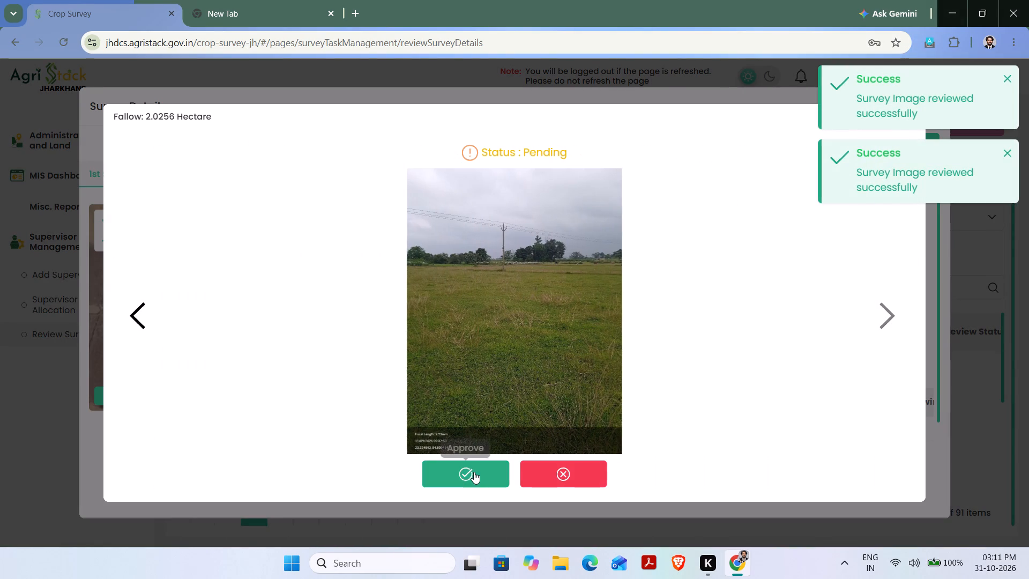
left_click(472, 472)
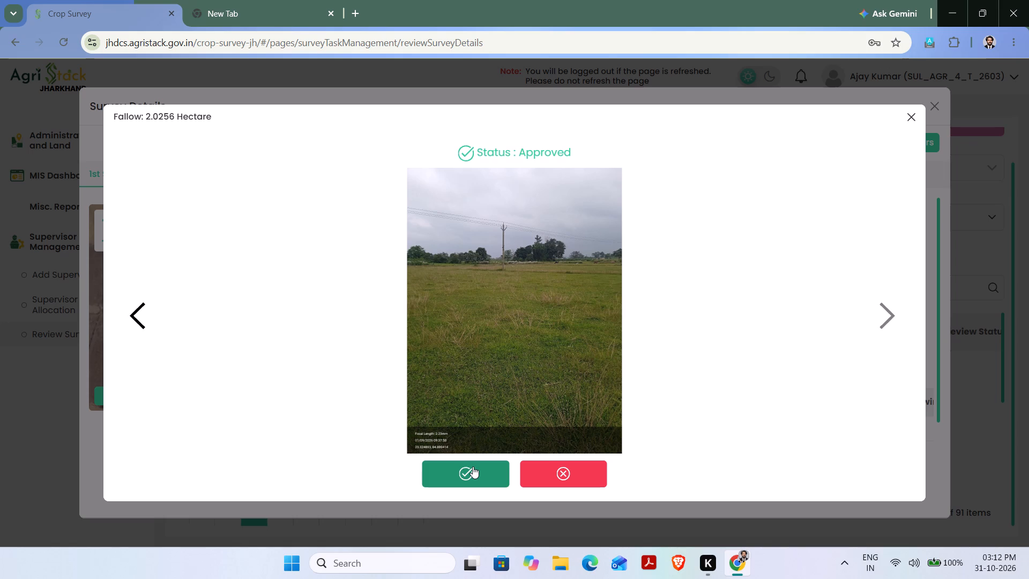
left_click_drag(562, 376, 485, 375)
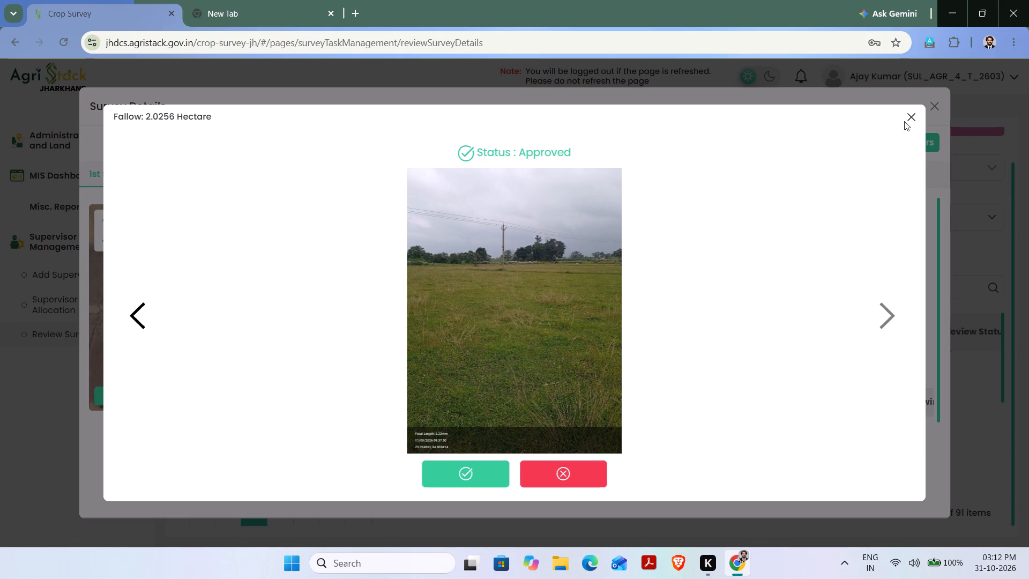
left_click(911, 118)
Set the 1st Survey review of survey number 1502 to Approve, save it and close the survey details.
scroll(535, 330, "down", 2)
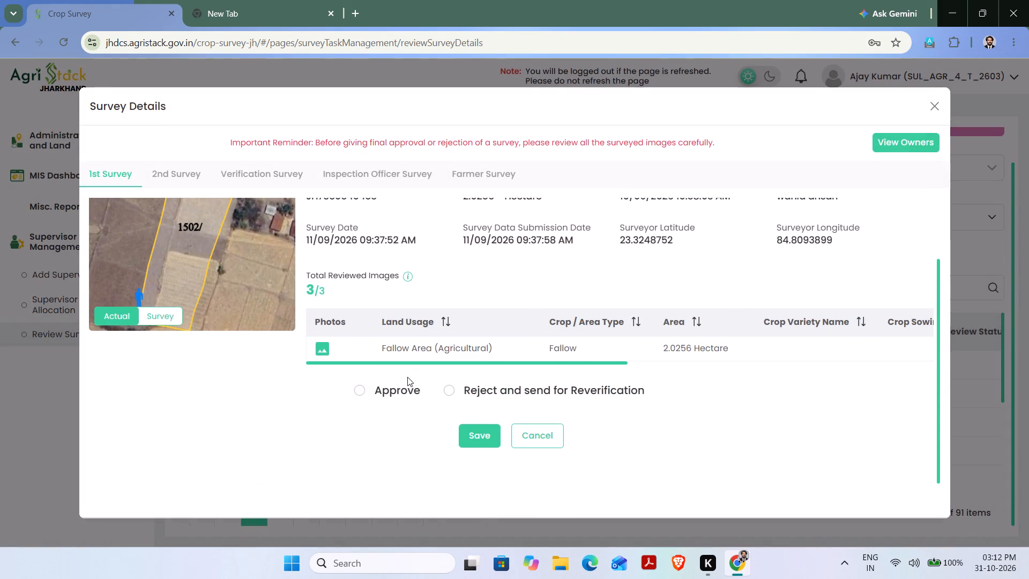
left_click(406, 381)
left_click(474, 425)
left_click(518, 329)
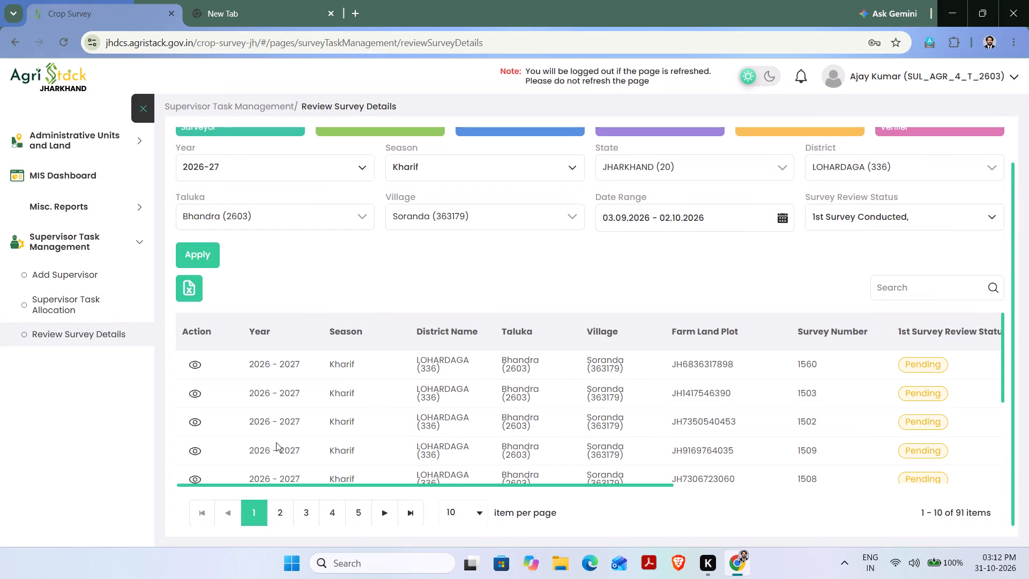
Open the survey details of survey number 1509 and approve all three of its Fallow survey images.
left_click(193, 449)
left_click(322, 432)
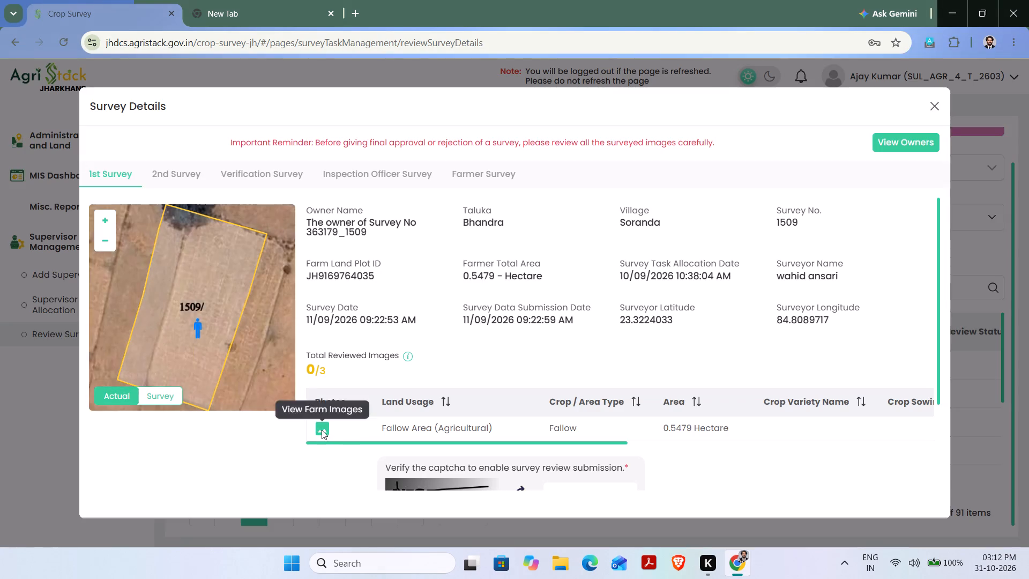
left_click(453, 467)
left_click_drag(519, 426, 478, 436)
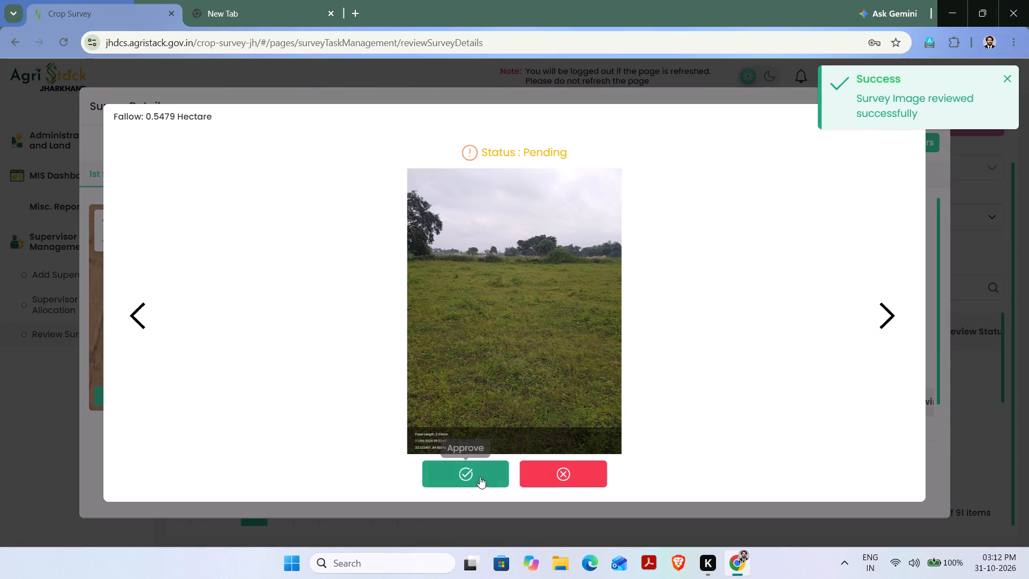
left_click(479, 473)
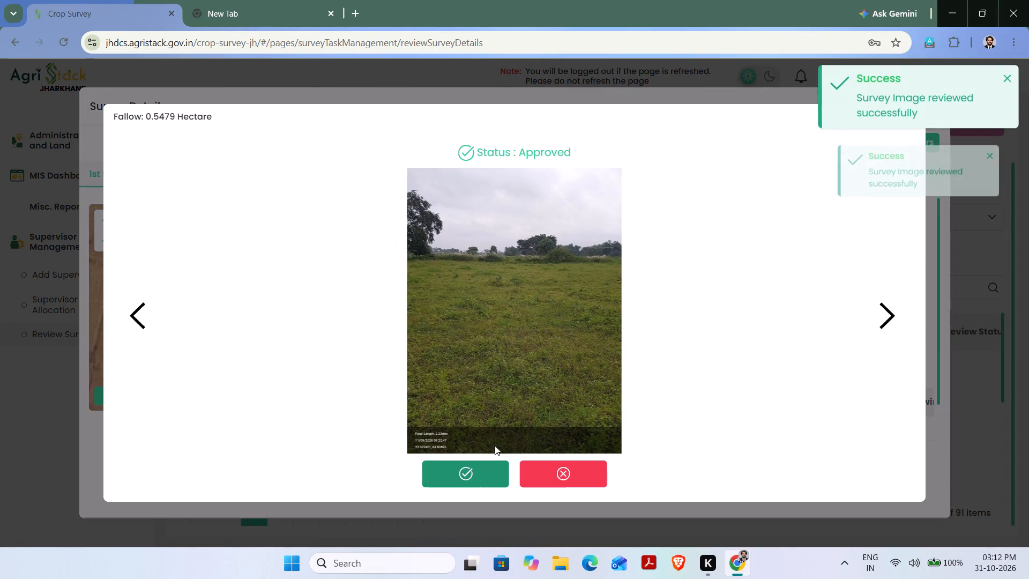
left_click_drag(551, 383, 511, 394)
left_click(486, 469)
left_click_drag(570, 362, 550, 368)
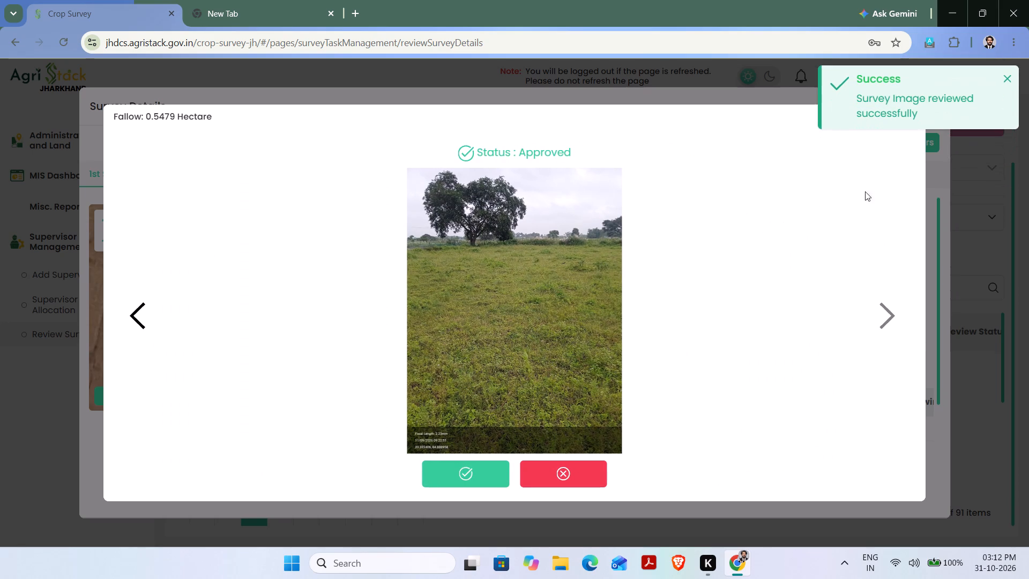
left_click(913, 110)
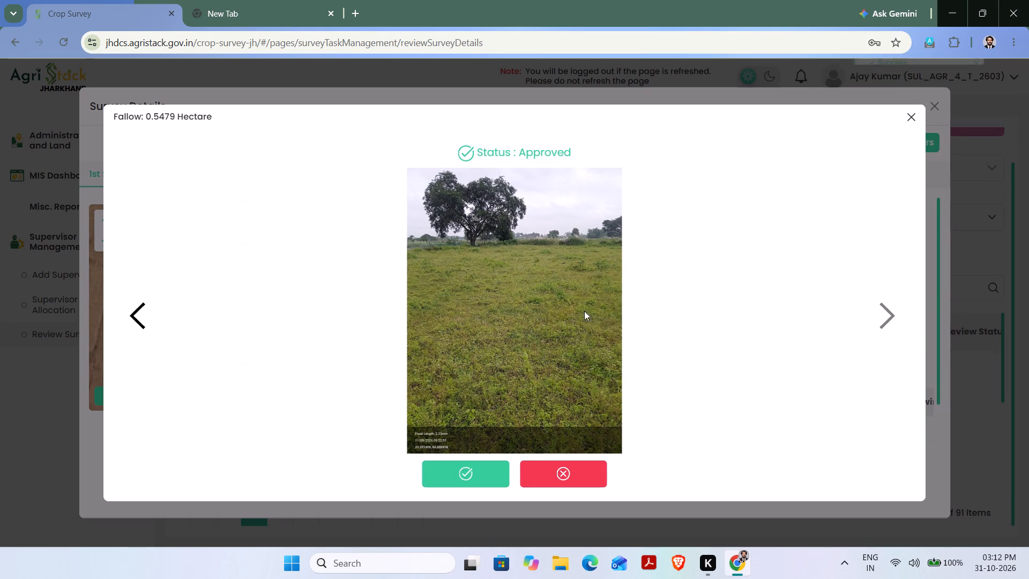
left_click(909, 120)
Enter the displayed captcha to enable the review submission for survey number 1509.
scroll(461, 389, "down", 1)
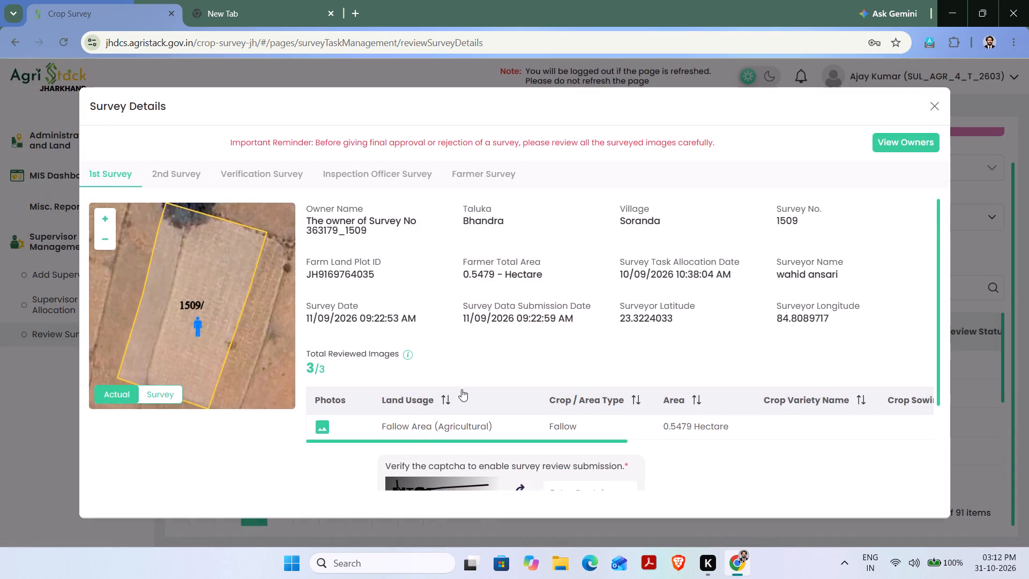
scroll(461, 389, "down", 1)
left_click(563, 422)
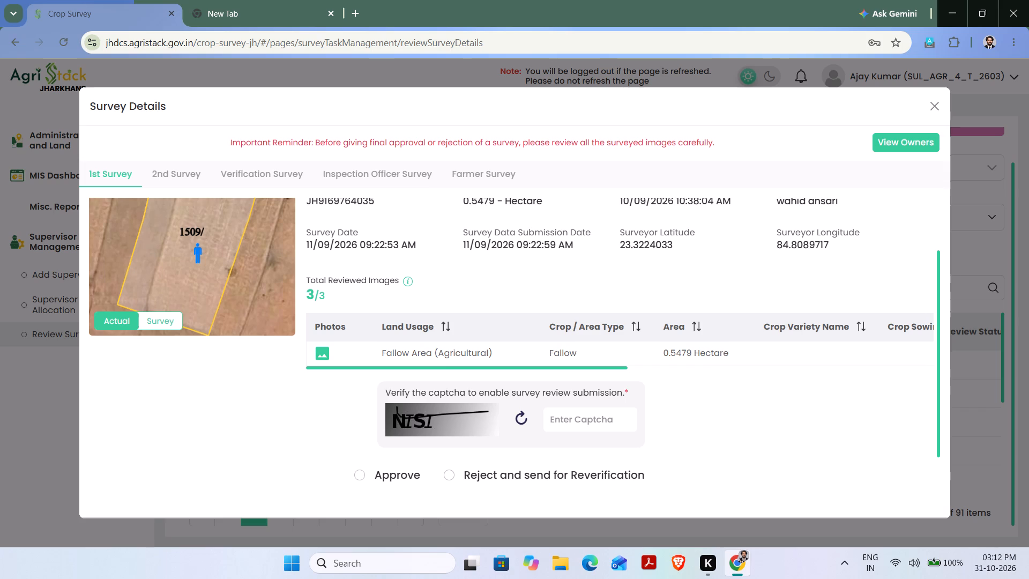
key("shift+n")
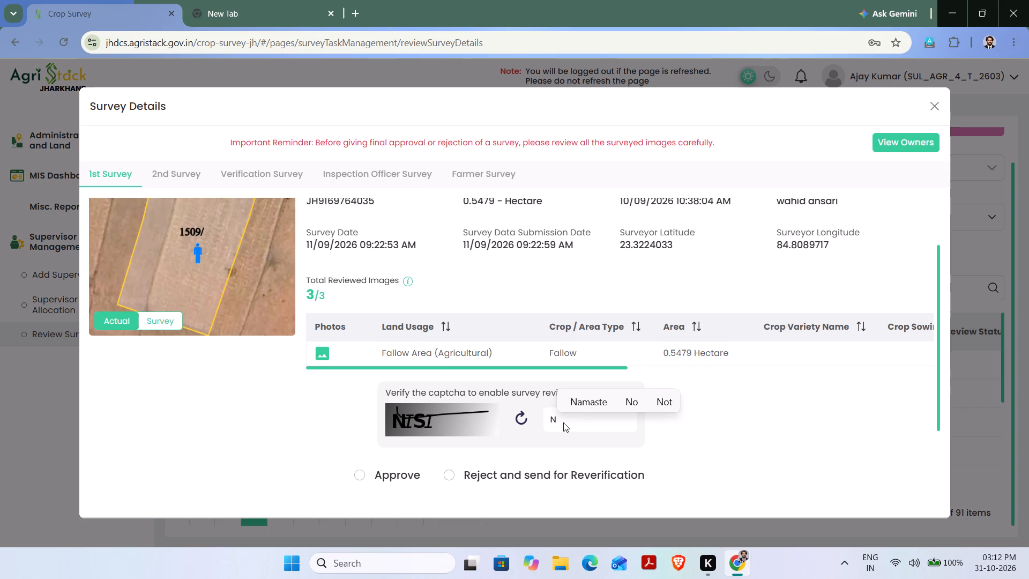
key("shift+i")
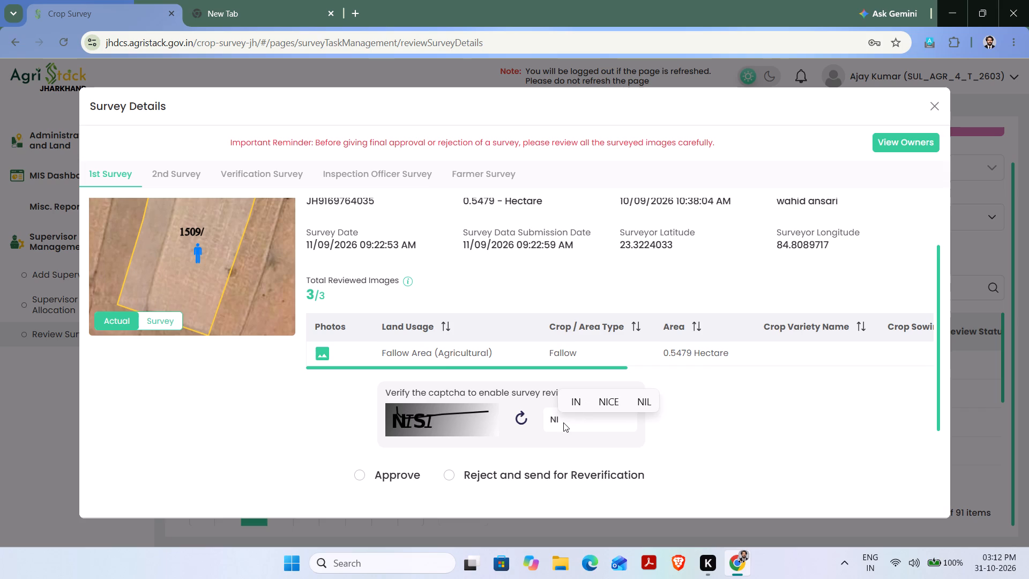
key("shift+s")
key("shift+i")
Set the 1st Survey review of survey number 1509 to Approve, save it and close the survey details.
scroll(563, 422, "down", 1)
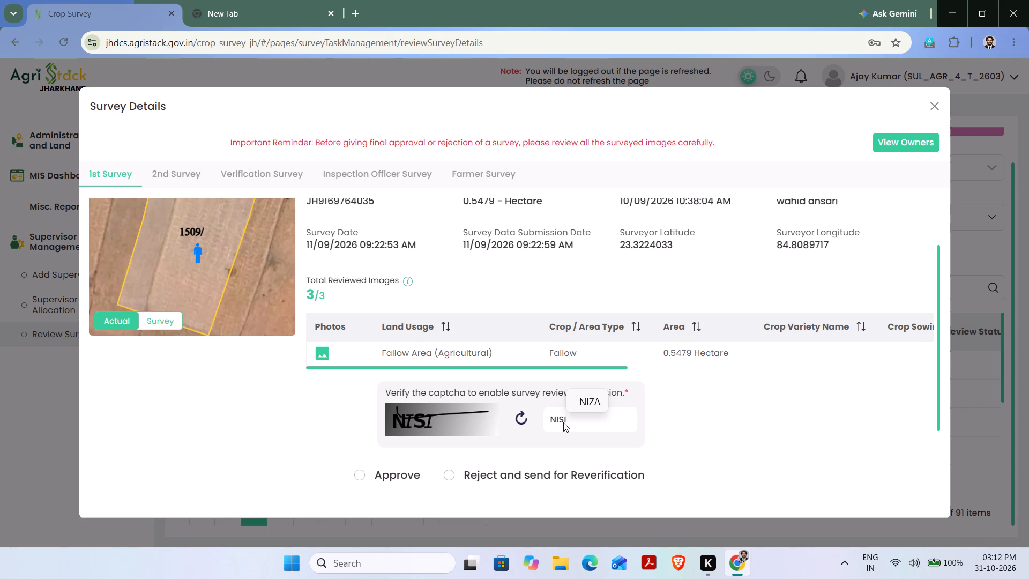
scroll(563, 422, "down", 1)
scroll(457, 390, "down", 1)
left_click(400, 386)
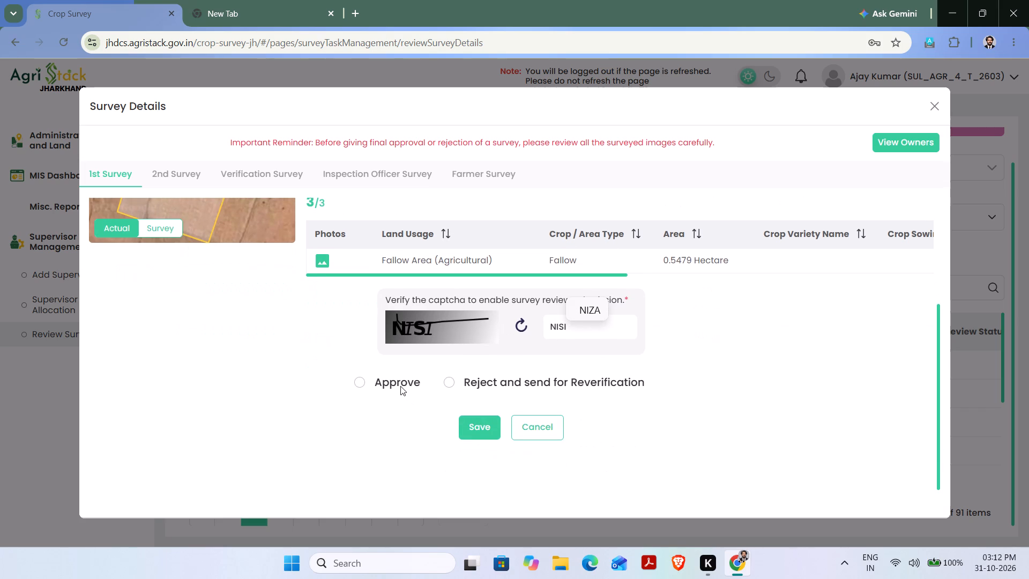
left_click(483, 430)
left_click(527, 338)
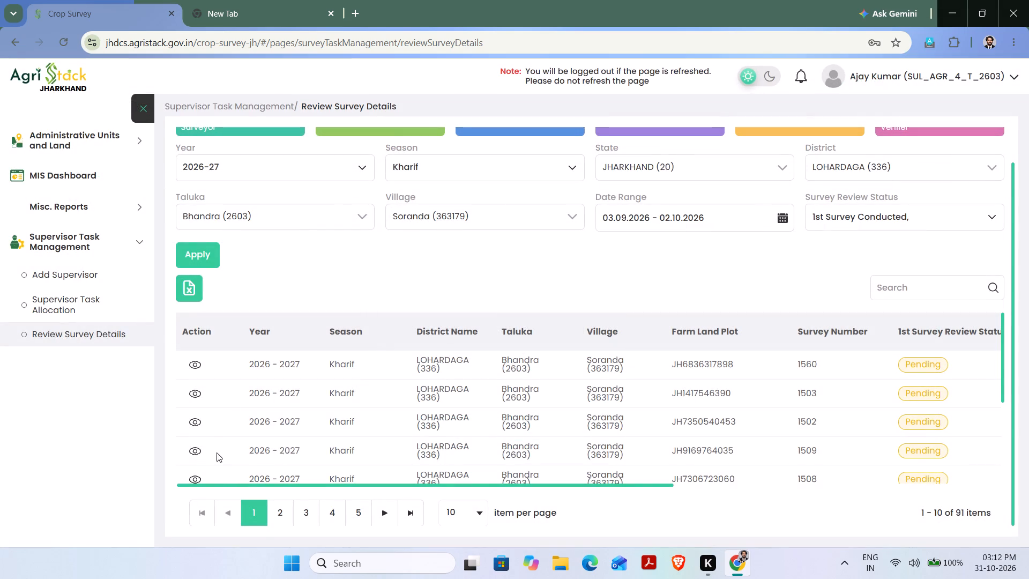
left_click(199, 449)
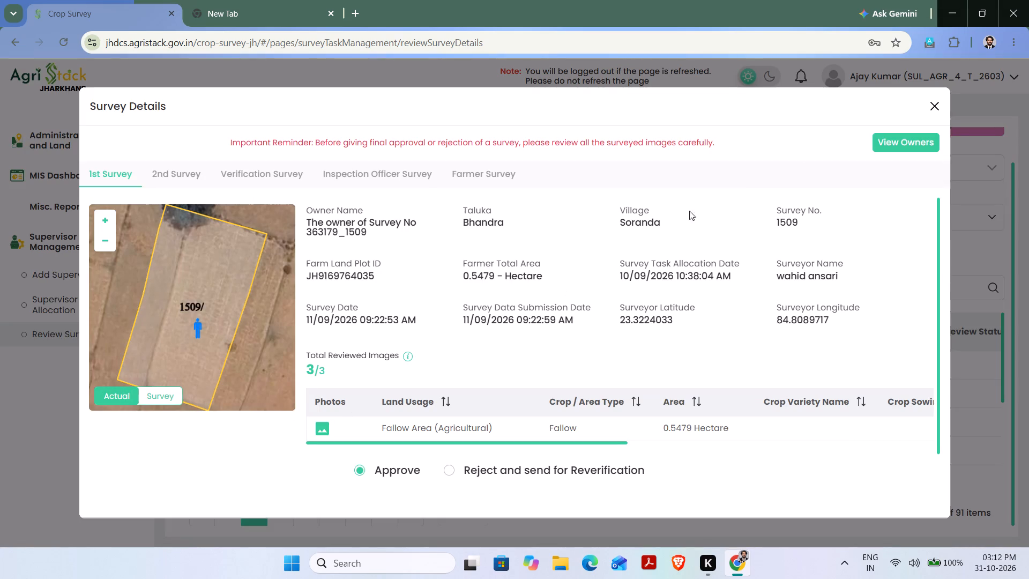
left_click(939, 101)
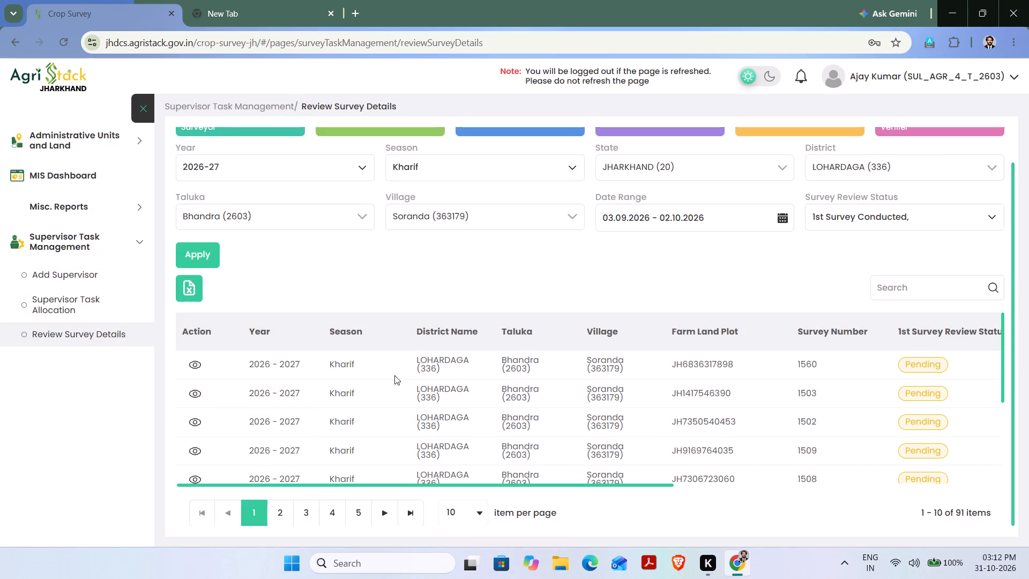
Open the survey details of survey number 1508 and approve all three of its टमाटर (tomato) survey images.
left_click(192, 474)
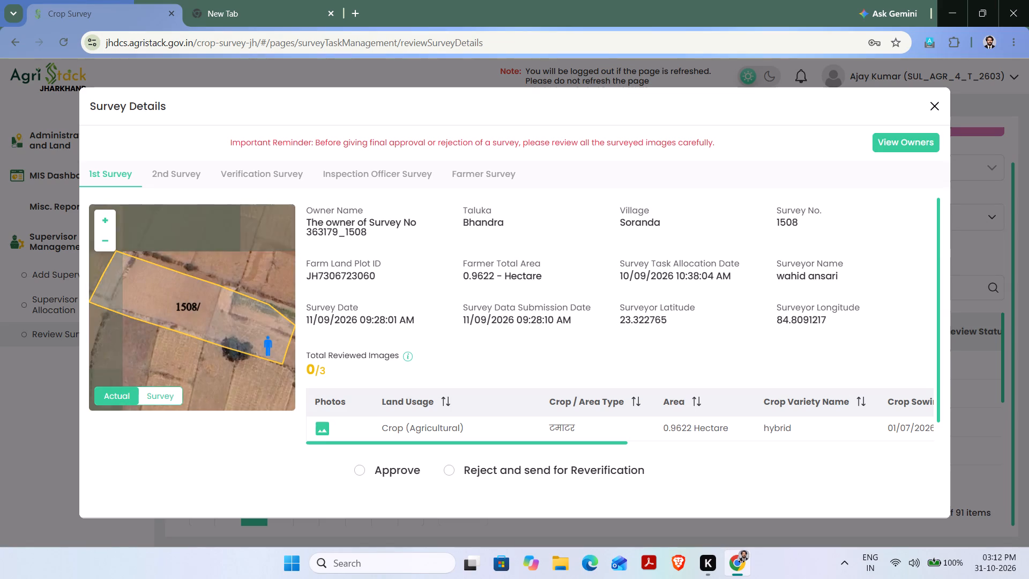
left_click(320, 430)
left_click(448, 472)
left_click_drag(553, 402, 497, 410)
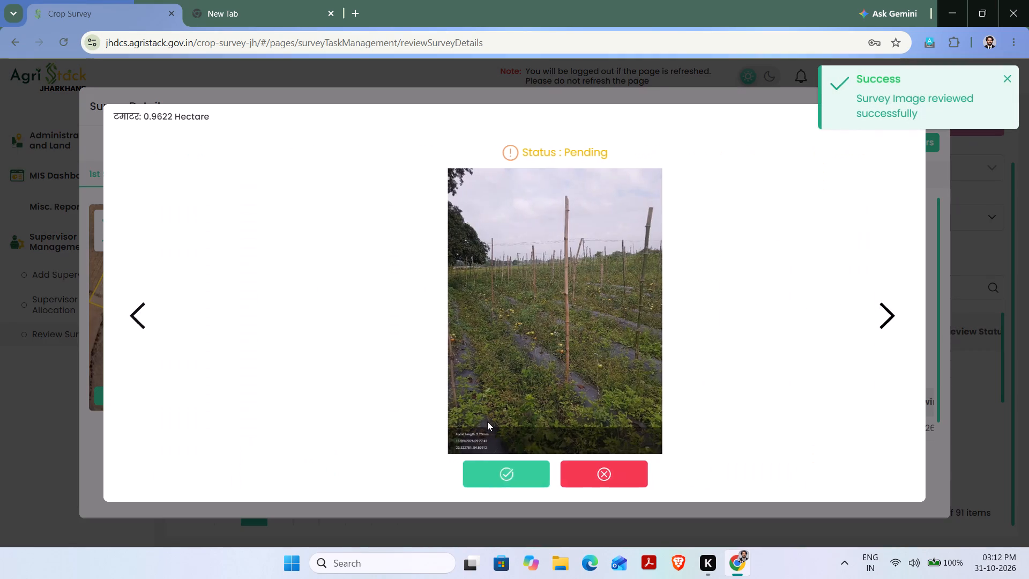
left_click(476, 470)
left_click_drag(573, 378, 518, 392)
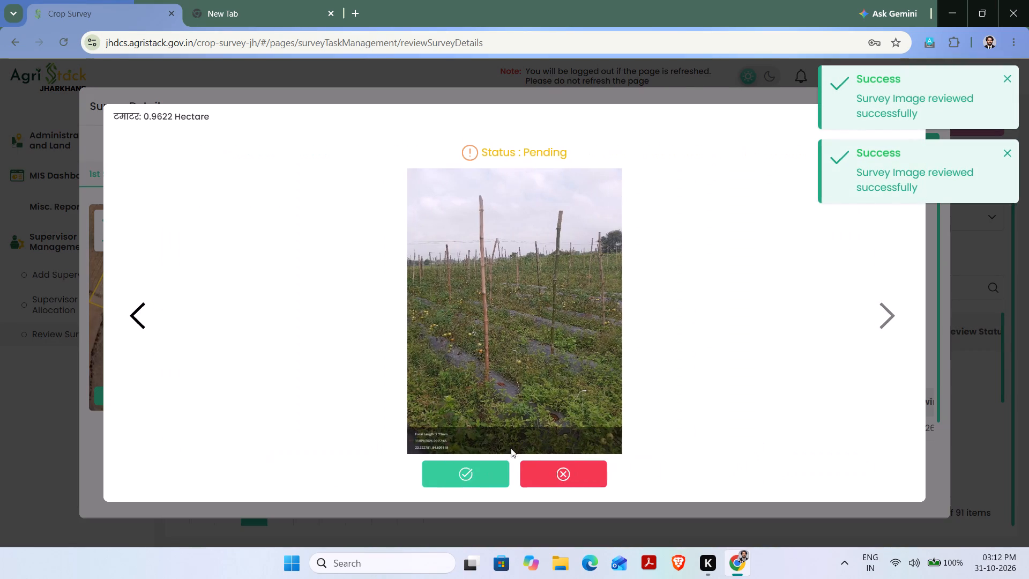
left_click(491, 469)
left_click_drag(565, 378, 534, 383)
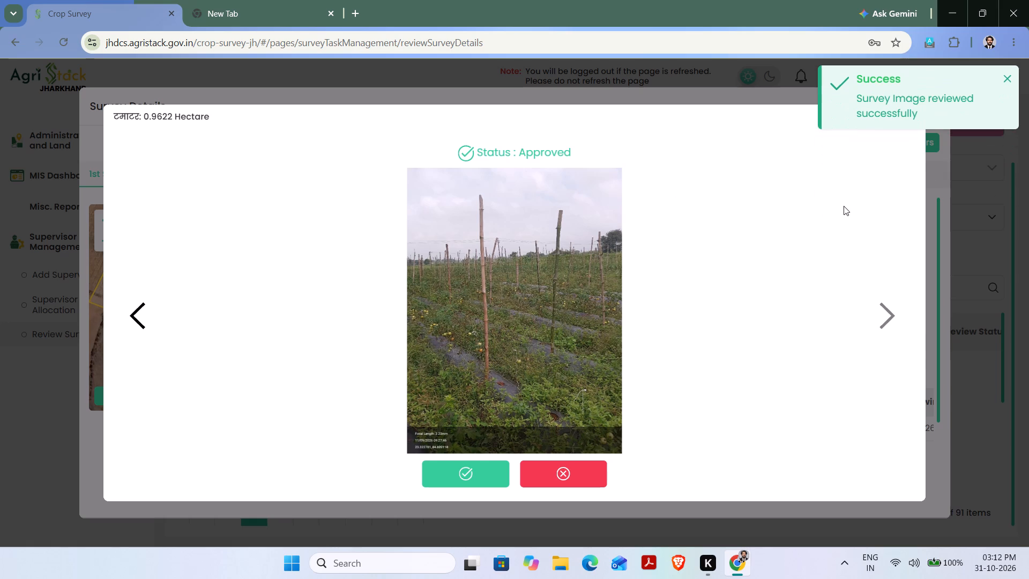
left_click(911, 115)
Set the 1st Survey review of survey number 1508 to Approve, save it and close the survey details.
scroll(445, 392, "down", 1)
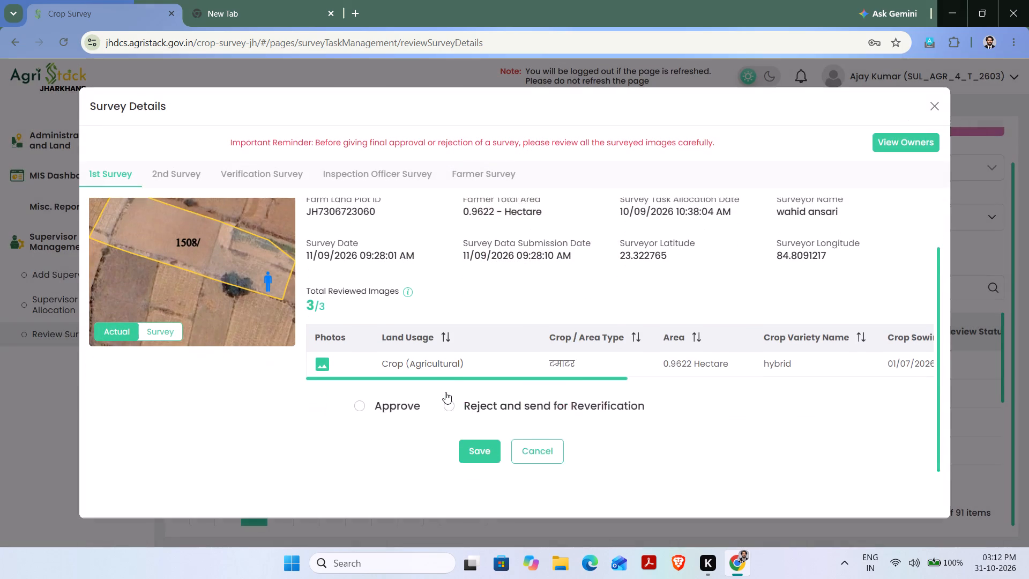
scroll(445, 392, "down", 1)
left_click(407, 379)
left_click(480, 433)
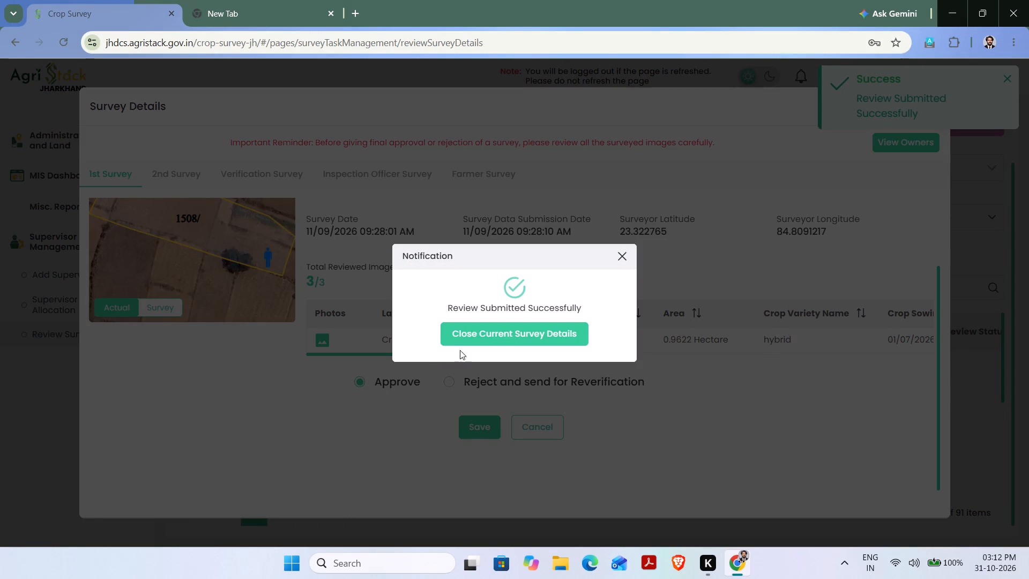
left_click(499, 335)
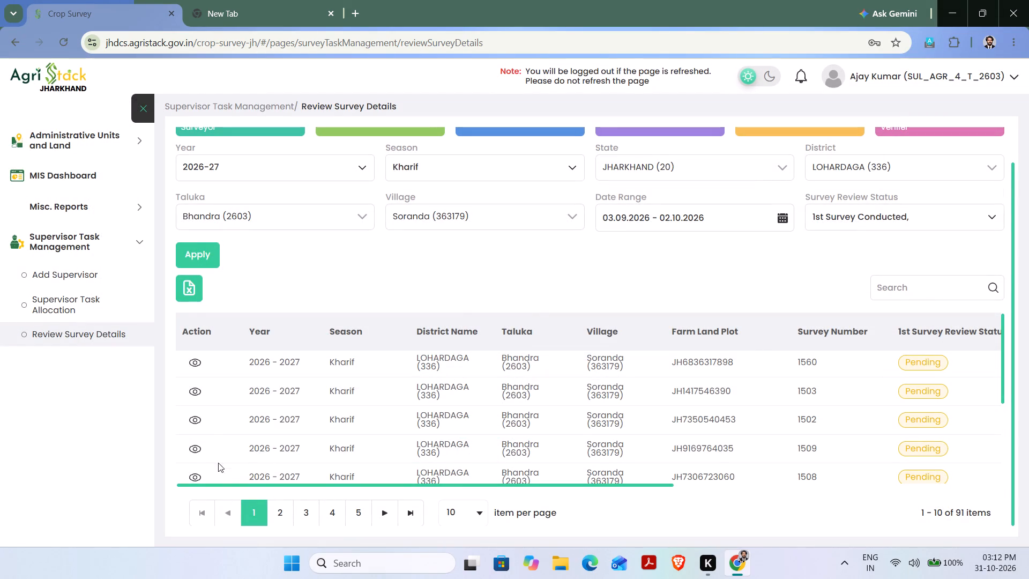
Reopen the survey details of survey numbers 1509 and 1508 to check their review status, closing each again.
left_click(194, 448)
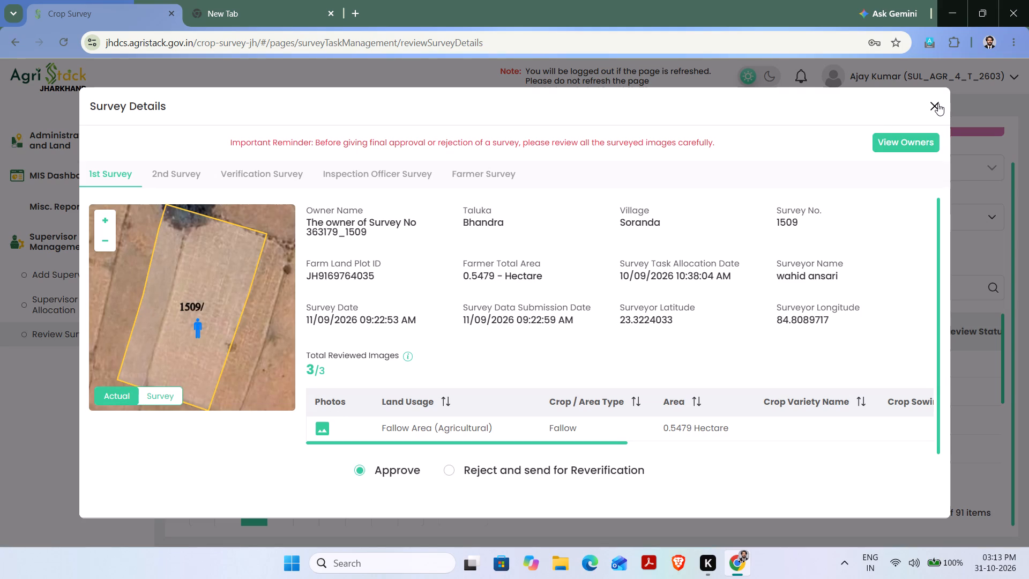
left_click(938, 103)
left_click(197, 479)
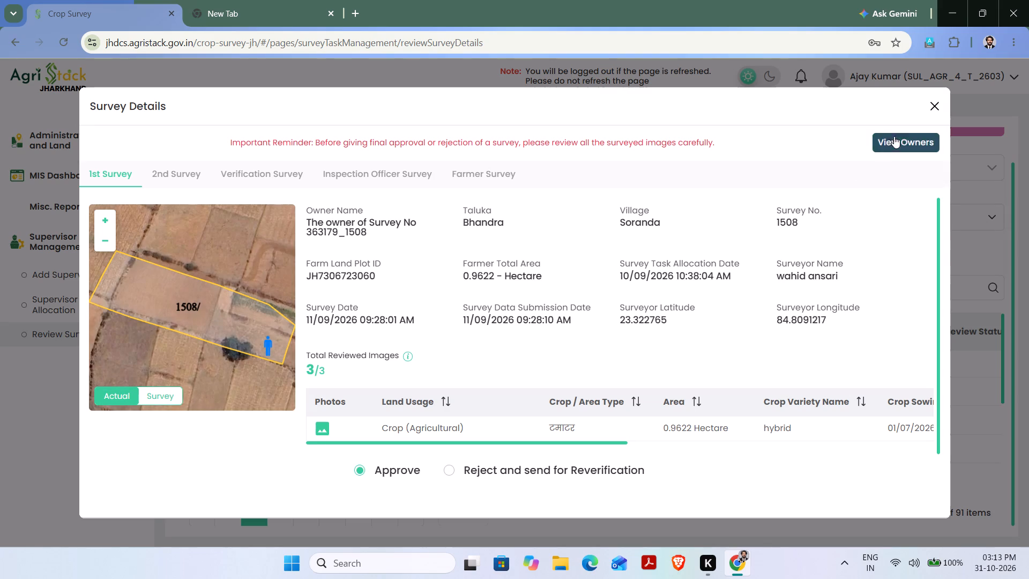
left_click(931, 100)
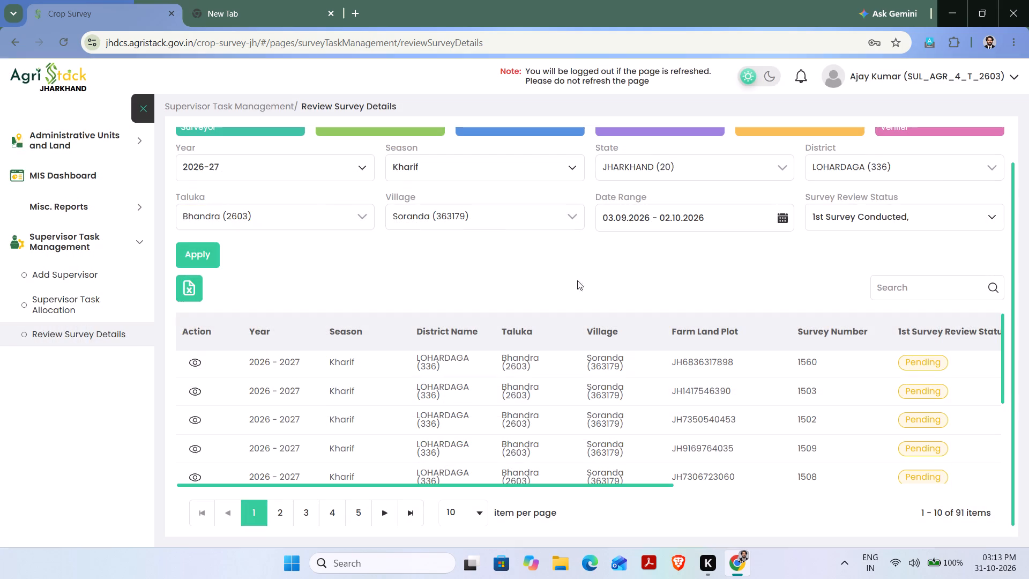
Open the survey details of survey number 1507 and approve all three of its Fallow survey images.
scroll(262, 440, "down", 3)
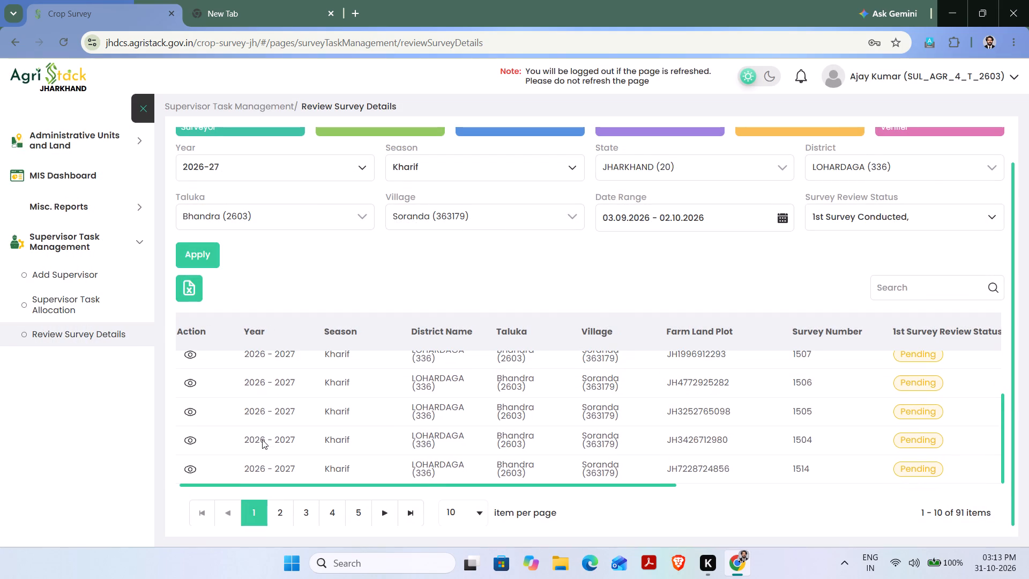
scroll(262, 440, "down", 1)
scroll(262, 440, "right", 1)
left_click(199, 357)
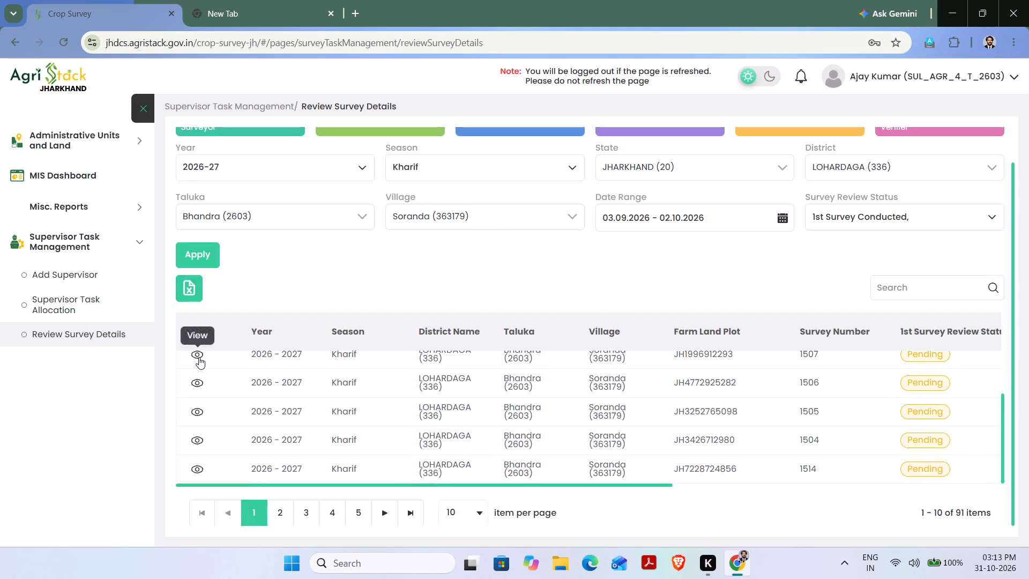
left_click(324, 430)
left_click(427, 474)
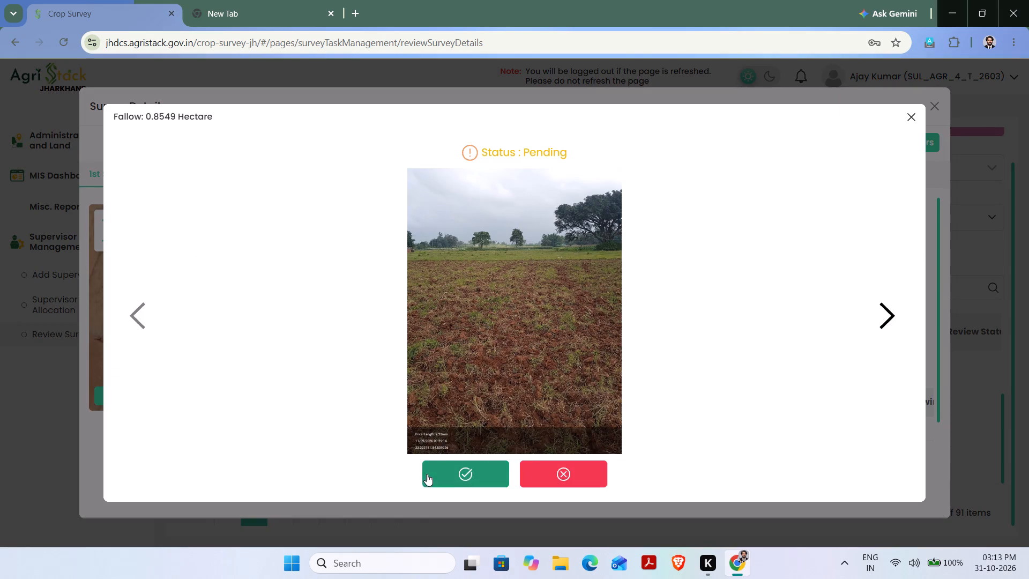
left_click_drag(526, 420, 457, 423)
left_click(448, 463)
left_click_drag(534, 393, 521, 393)
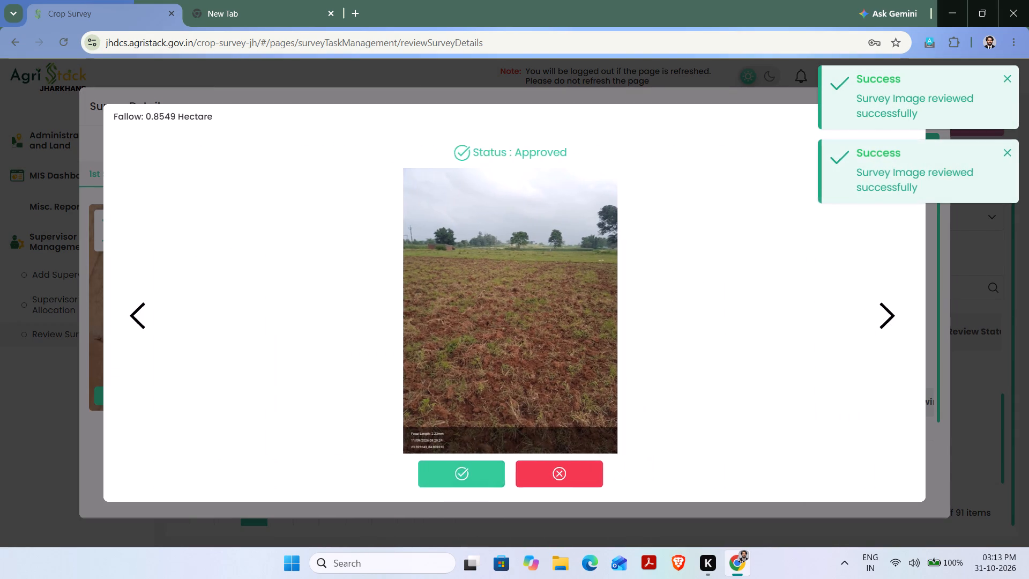
left_click_drag(521, 393, 505, 394)
left_click(475, 471)
left_click_drag(584, 340, 545, 345)
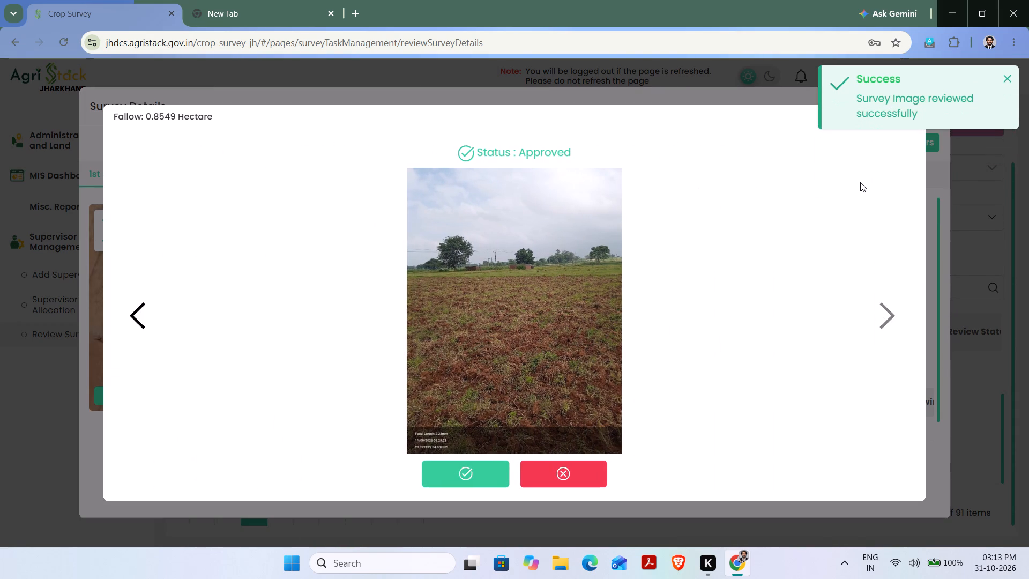
left_click(911, 115)
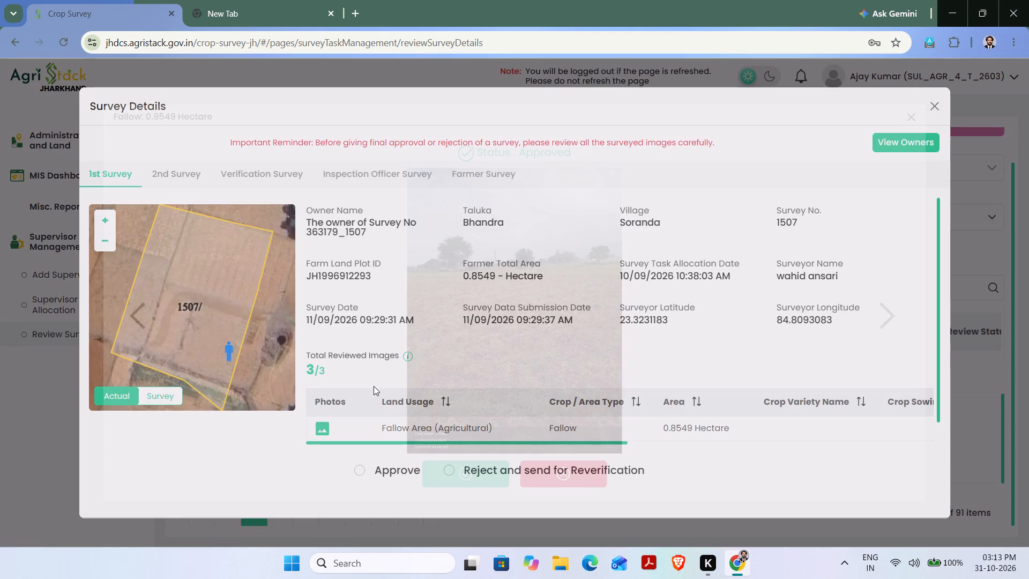
Set the 1st Survey review of survey number 1507 to Approve, save it and close the survey details.
scroll(374, 386, "down", 1)
left_click(374, 400)
left_click(466, 438)
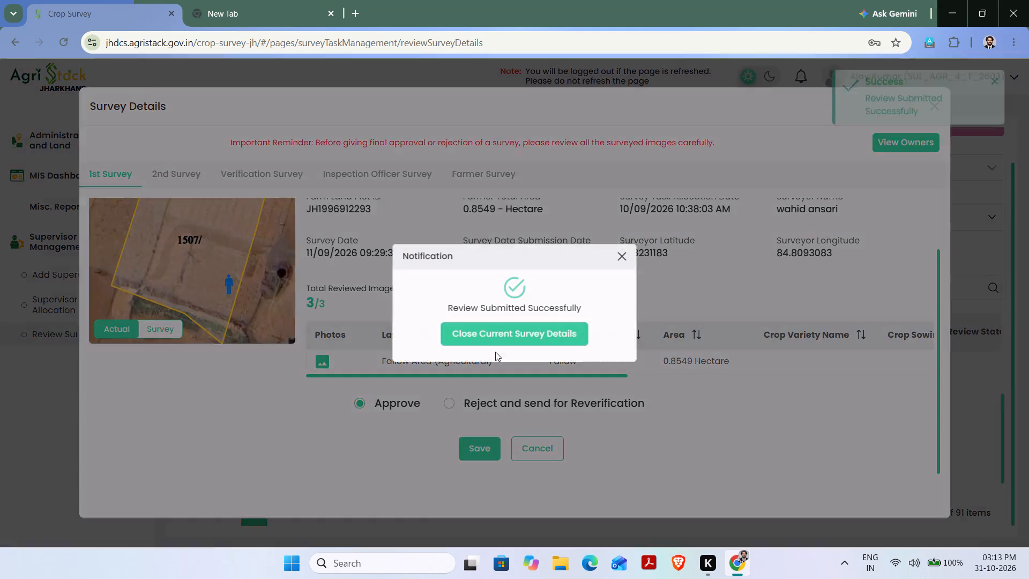
left_click(495, 351)
left_click(494, 335)
Open the survey details of survey number 1506 and approve all three of its Fallow survey images.
left_click(195, 385)
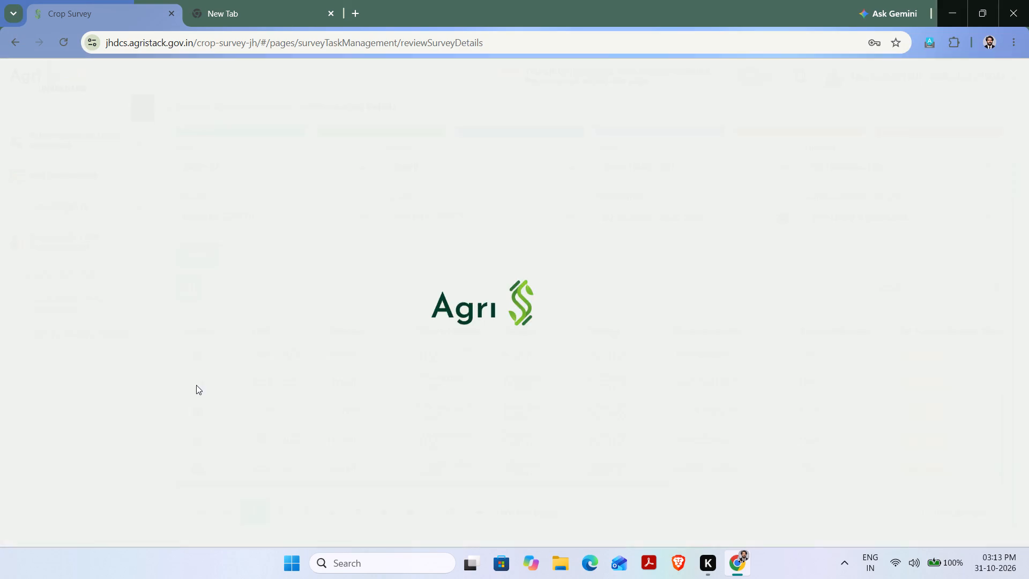
left_click(323, 430)
left_click(435, 469)
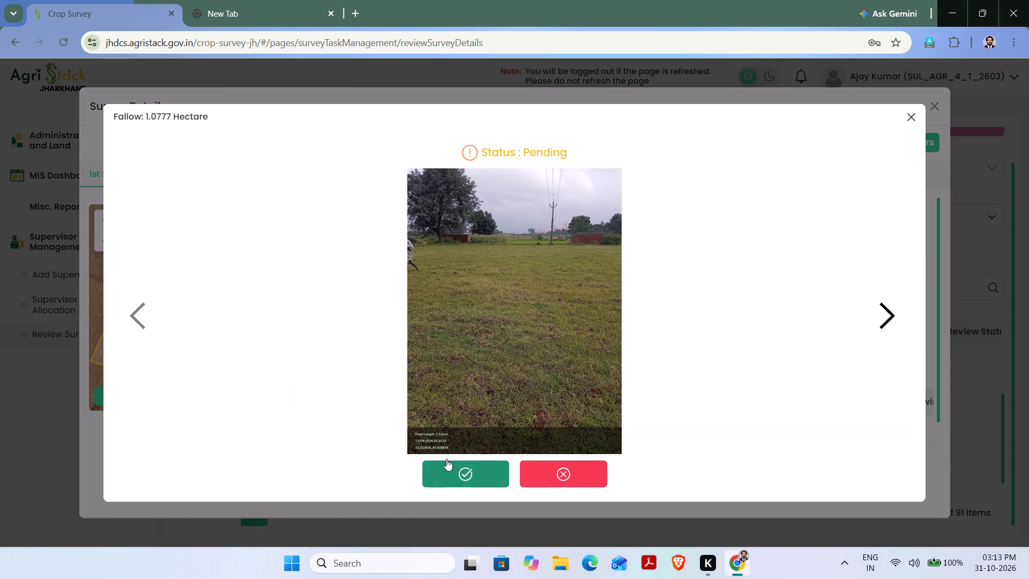
left_click_drag(504, 414, 446, 414)
left_click(444, 474)
left_click_drag(546, 374, 496, 380)
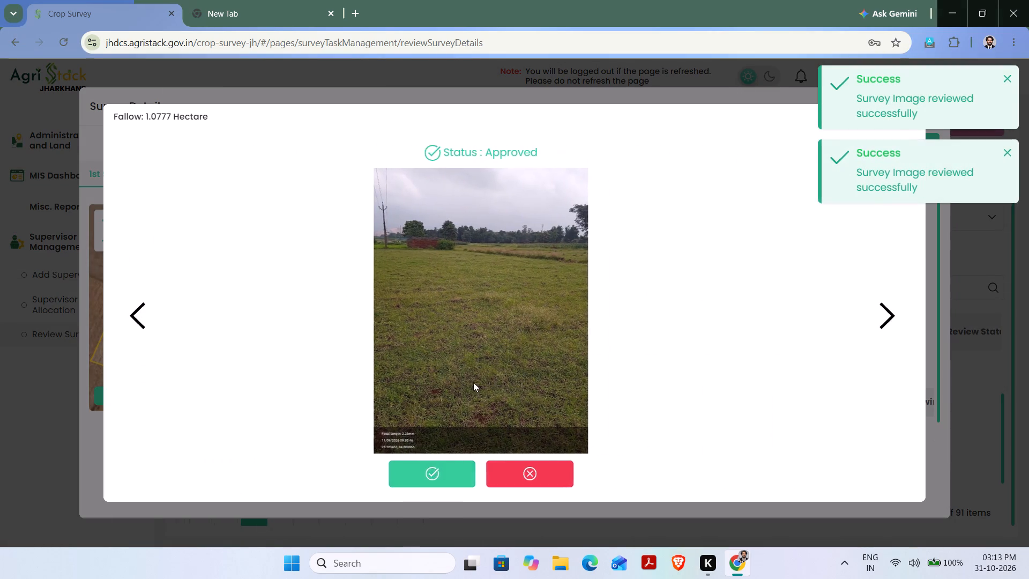
left_click(472, 467)
left_click_drag(546, 363, 527, 367)
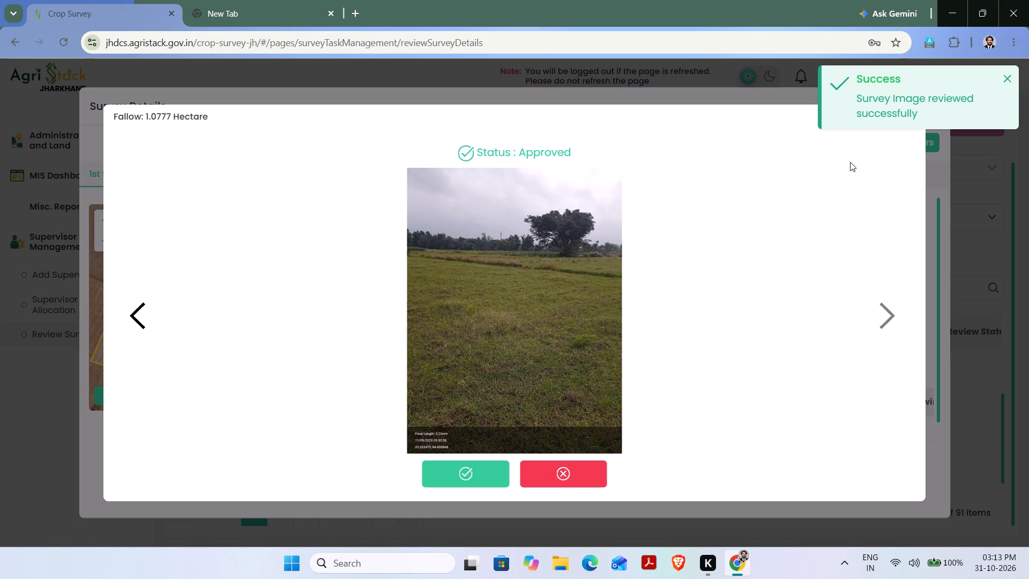
left_click(912, 118)
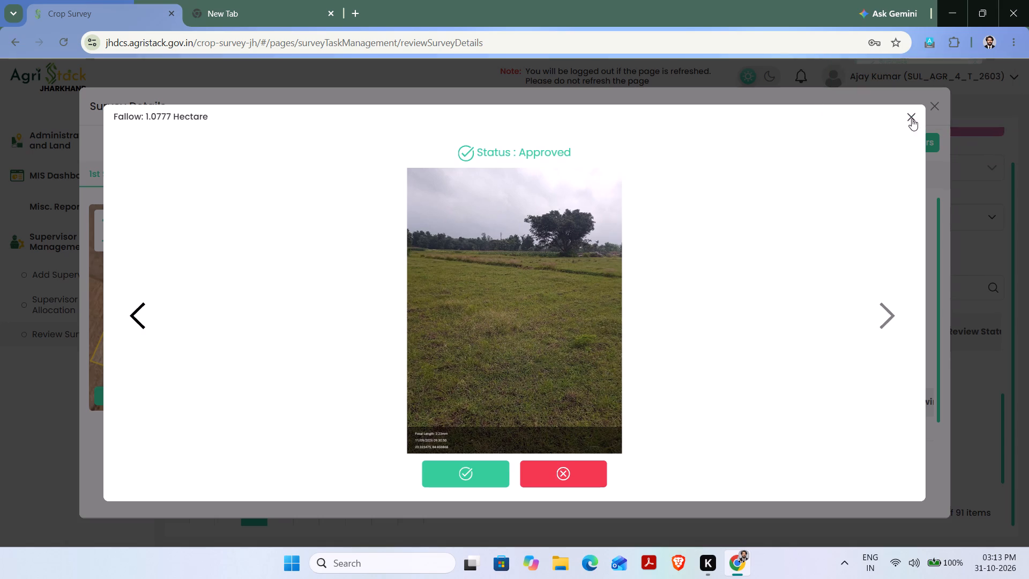
Set the 1st Survey review of survey number 1506 to Approve, save it and close the survey details.
scroll(608, 270, "down", 1)
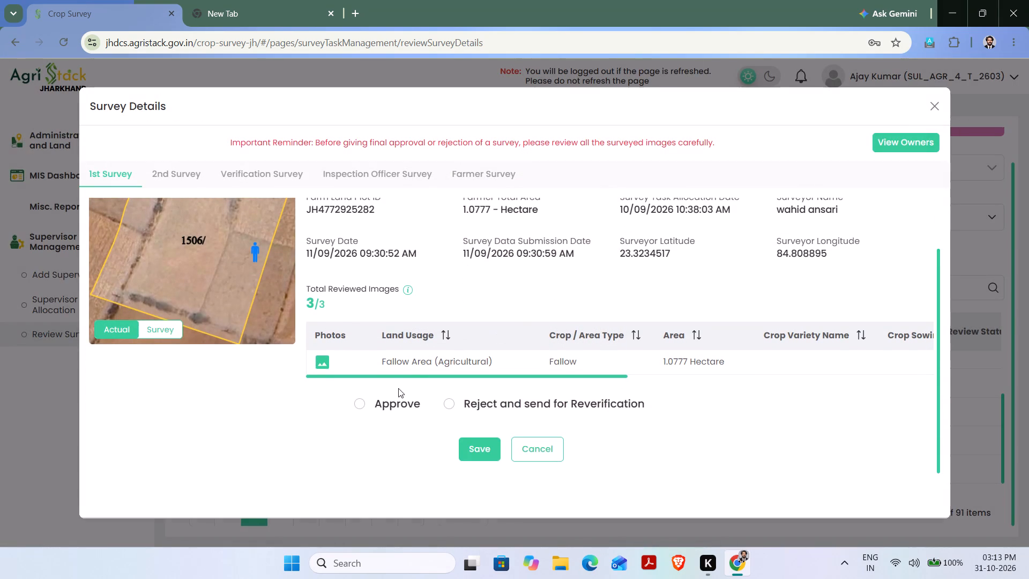
left_click(393, 410)
left_click(468, 448)
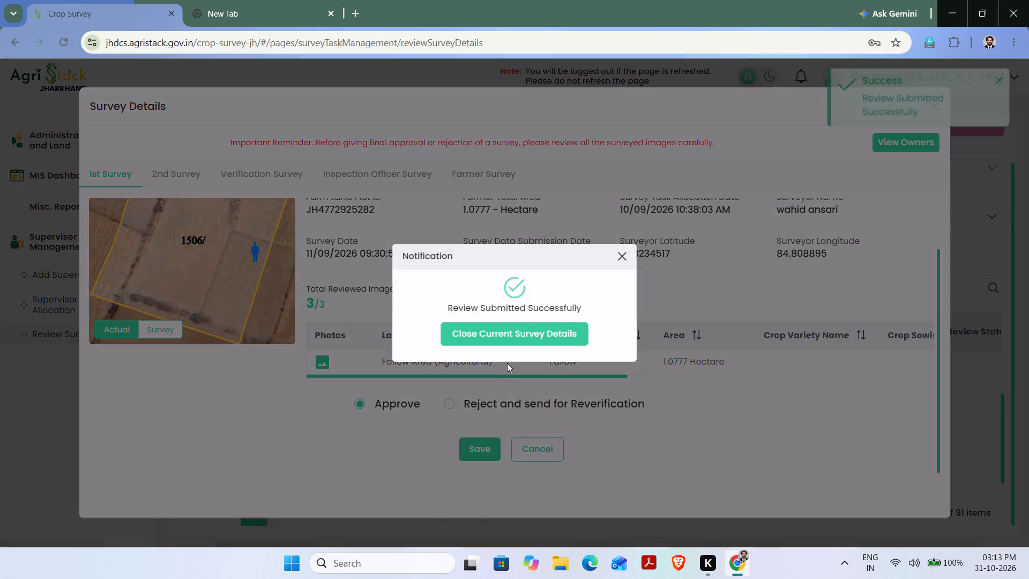
left_click(499, 336)
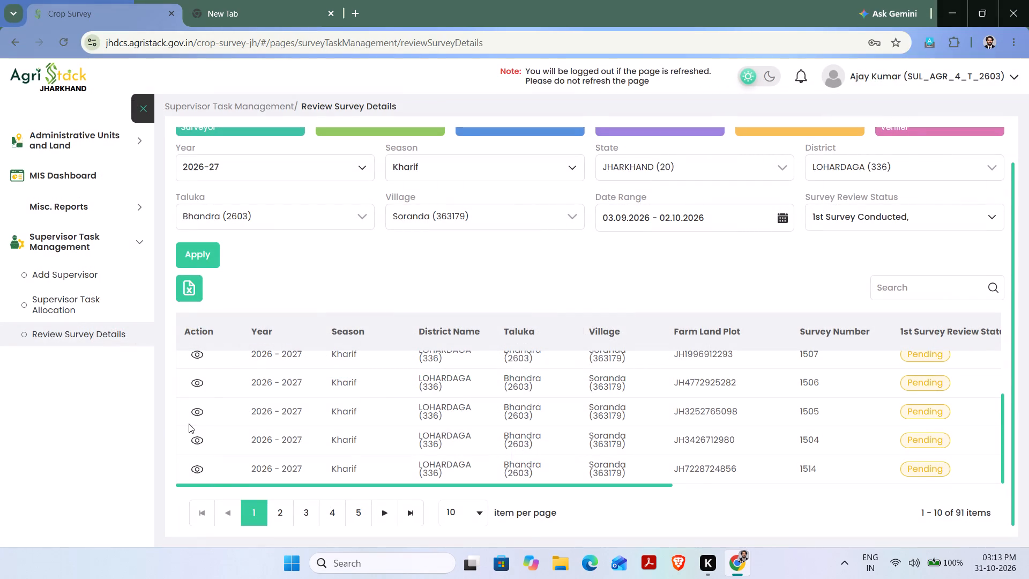
Open the survey details of survey number 1505 and approve all three survey images of its रागी crop.
left_click(193, 415)
left_click(324, 427)
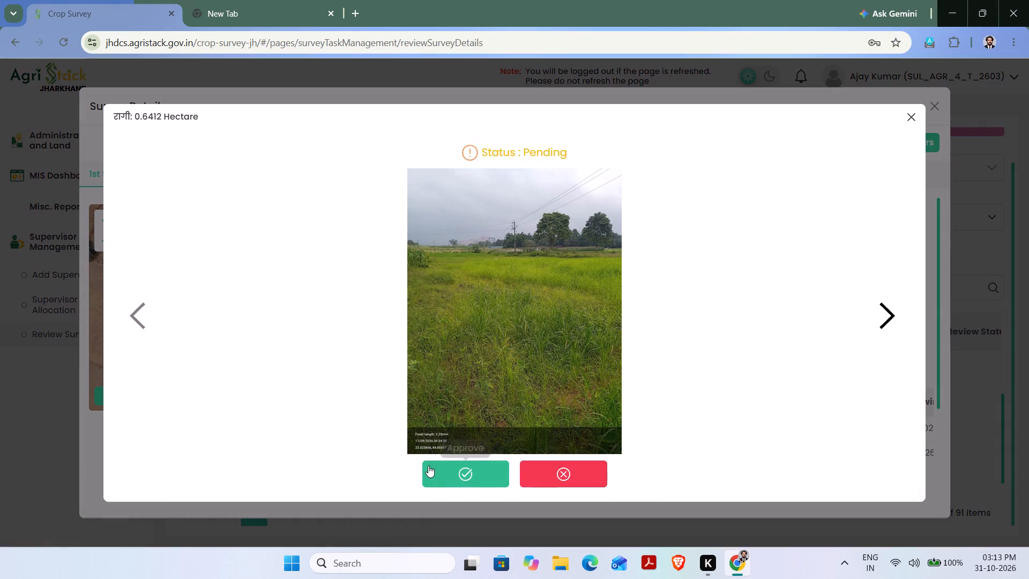
left_click(434, 465)
left_click_drag(499, 416, 443, 429)
left_click(454, 483)
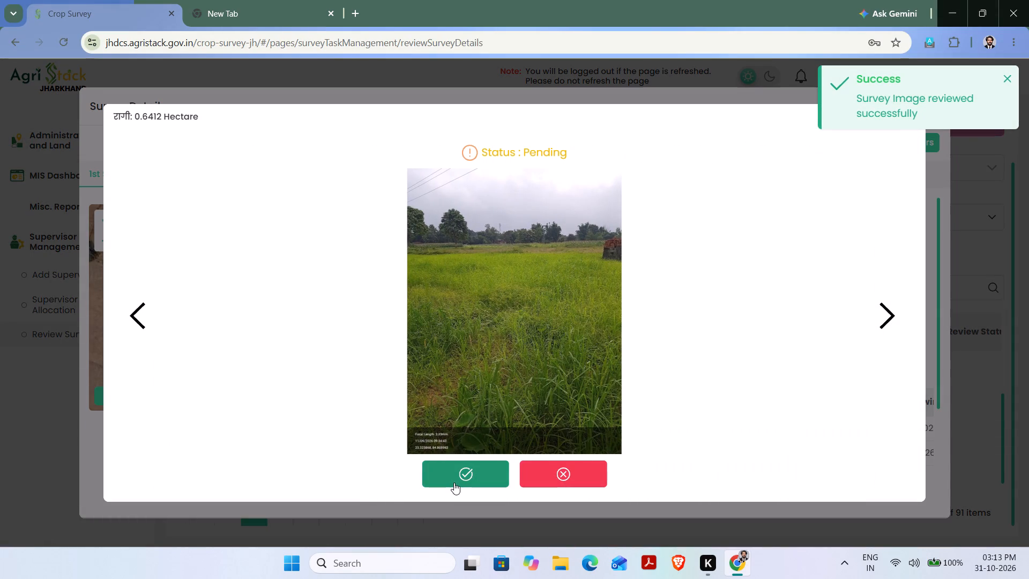
left_click_drag(510, 421, 480, 427)
left_click(448, 472)
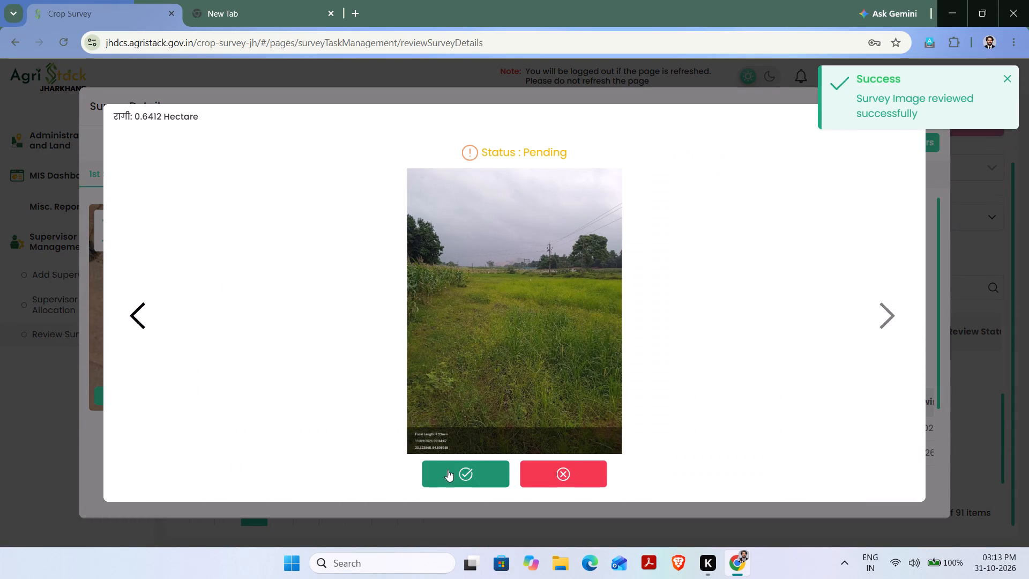
left_click_drag(528, 374, 512, 377)
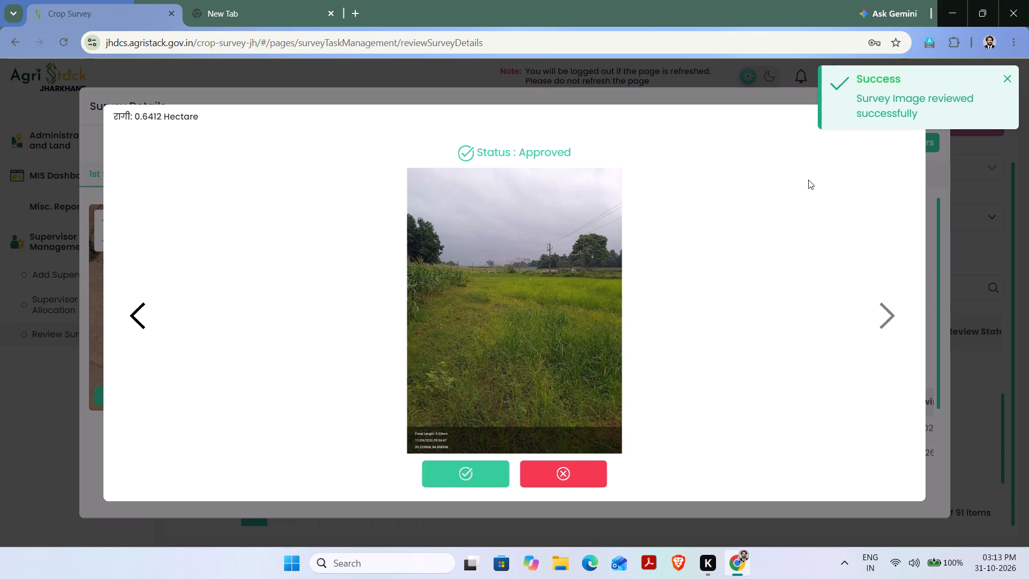
left_click(914, 122)
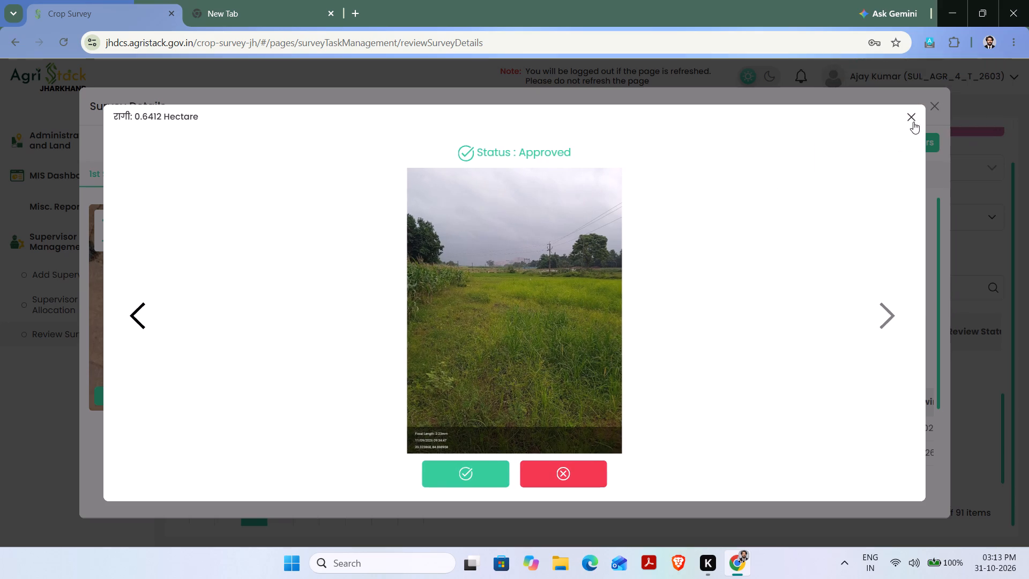
Open the farm images of the मक्का crop in survey number 1505 and approve all three.
scroll(568, 305, "down", 2)
left_click(313, 339)
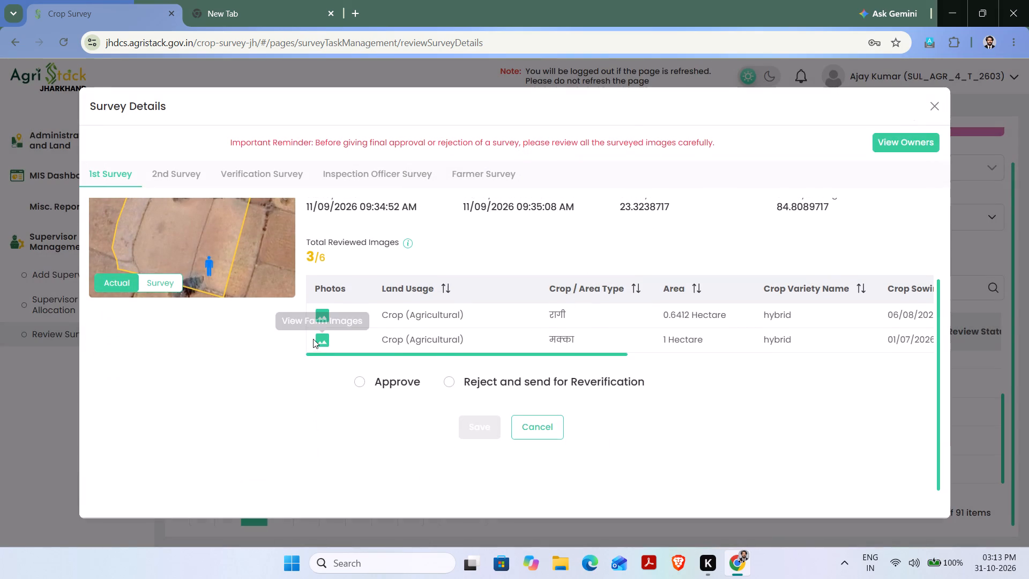
left_click(316, 338)
left_click(465, 472)
left_click_drag(562, 378, 516, 381)
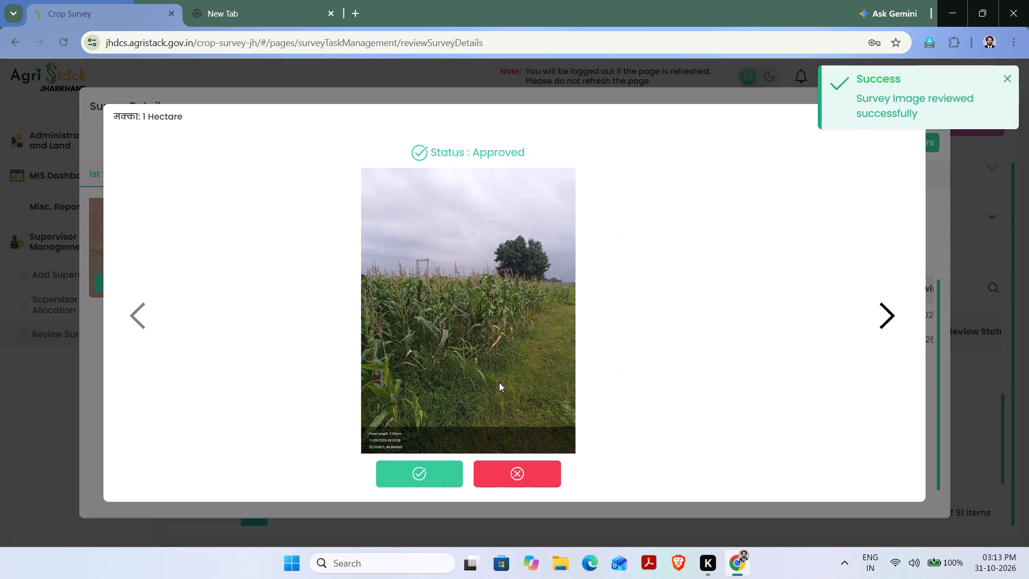
left_click(485, 467)
left_click_drag(591, 345, 548, 360)
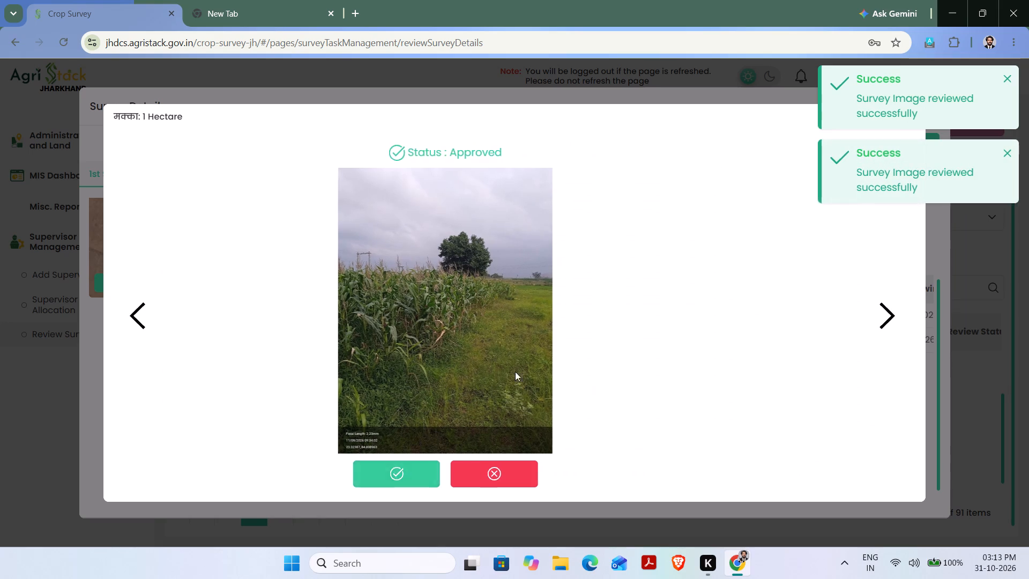
left_click(480, 476)
left_click_drag(545, 387, 543, 388)
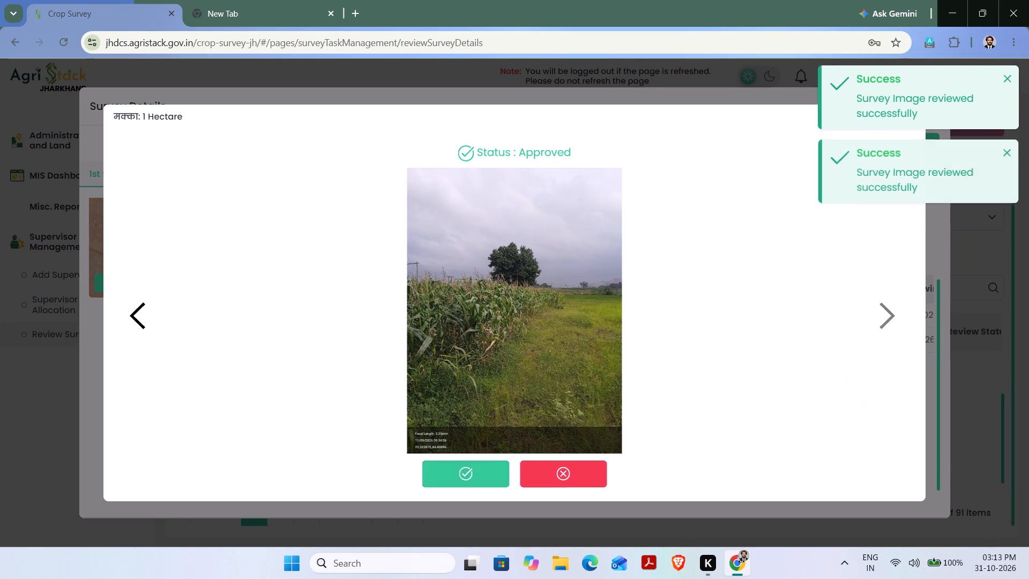
left_click_drag(543, 388, 535, 394)
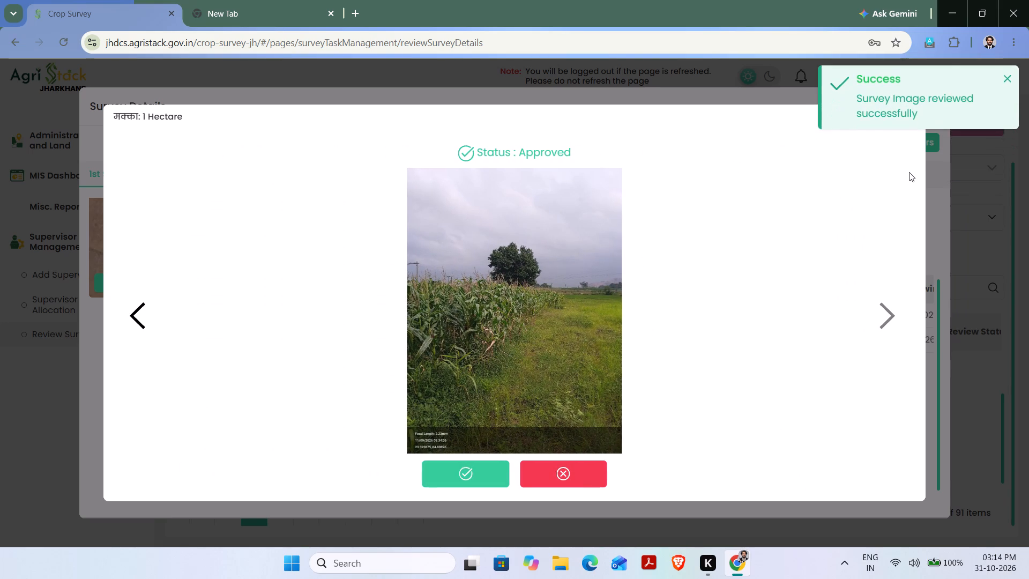
Set the 1st Survey review of survey number 1505 to Approve, save it and close the survey details.
left_click(914, 117)
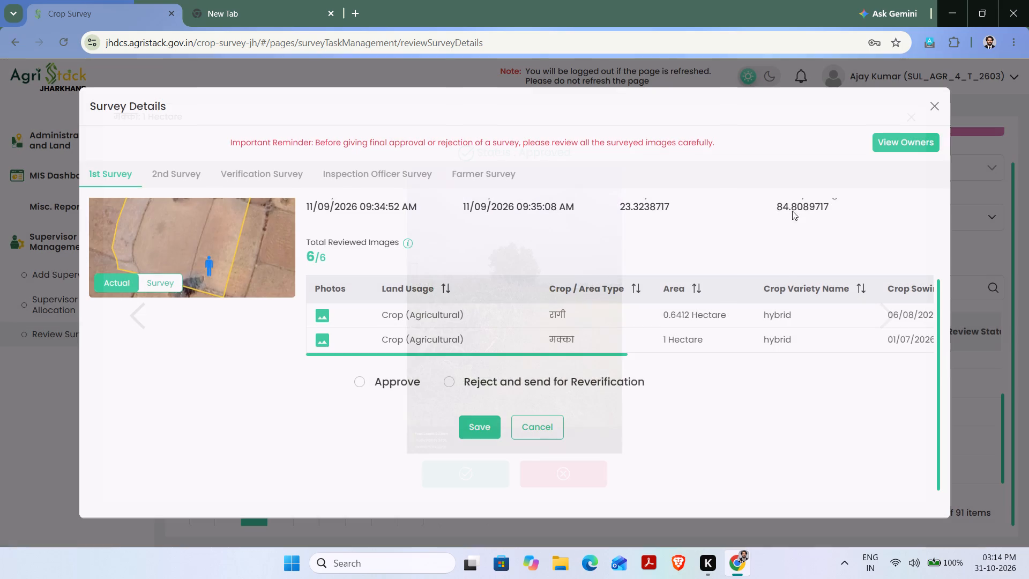
scroll(484, 382, "down", 1)
left_click(399, 381)
left_click(482, 433)
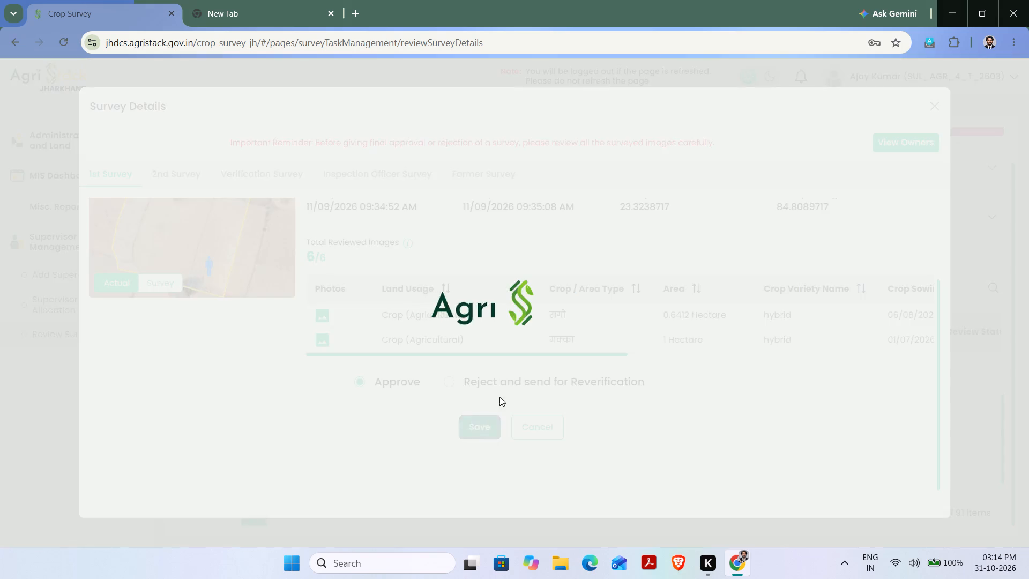
left_click(535, 330)
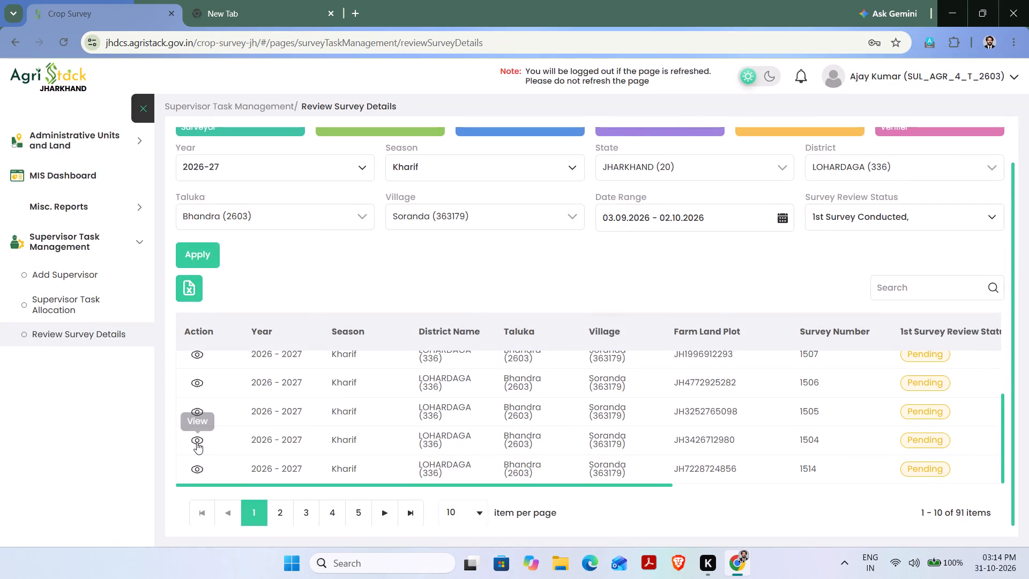
Open the survey details of survey number 1504 and approve all three of its Fallow survey images.
left_click(197, 442)
left_click(327, 423)
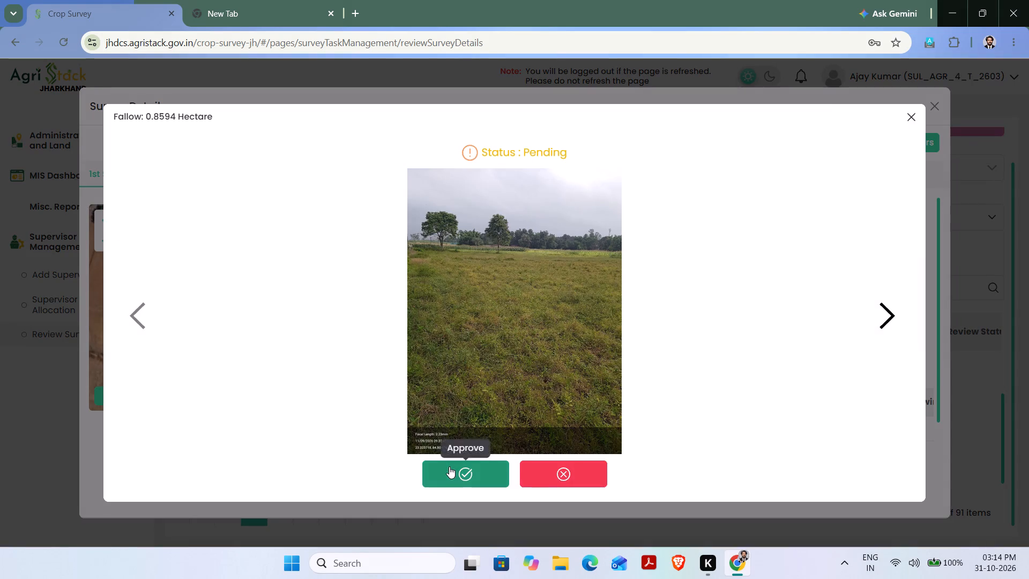
left_click(449, 466)
left_click_drag(531, 403, 484, 414)
left_click(485, 468)
left_click_drag(541, 394, 509, 403)
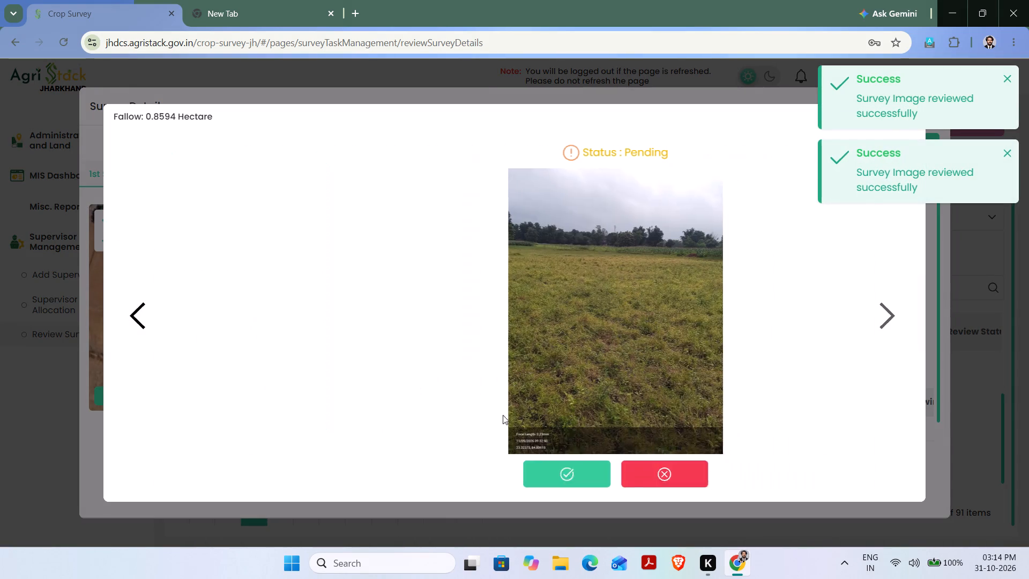
left_click(484, 473)
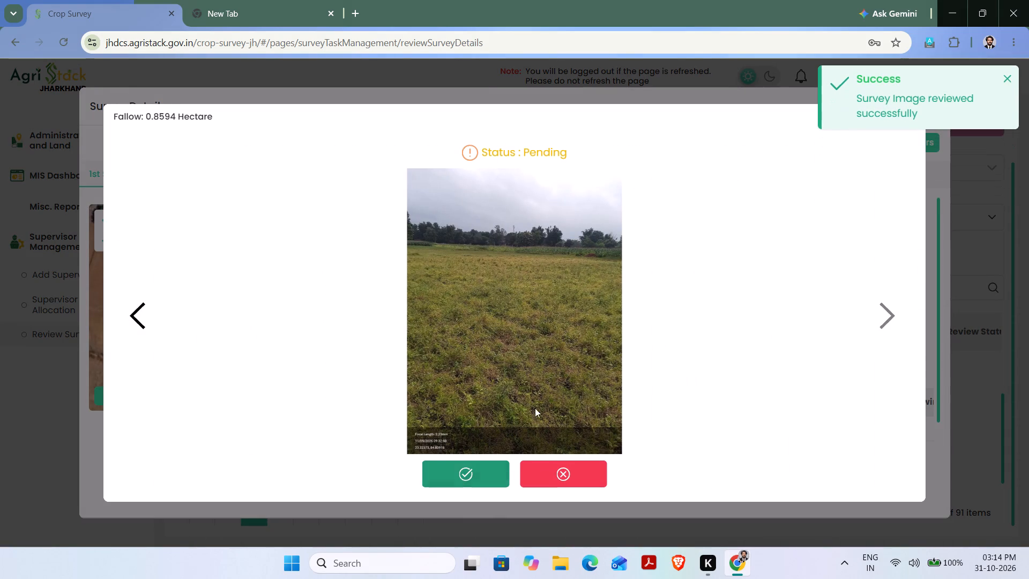
left_click_drag(565, 375, 539, 381)
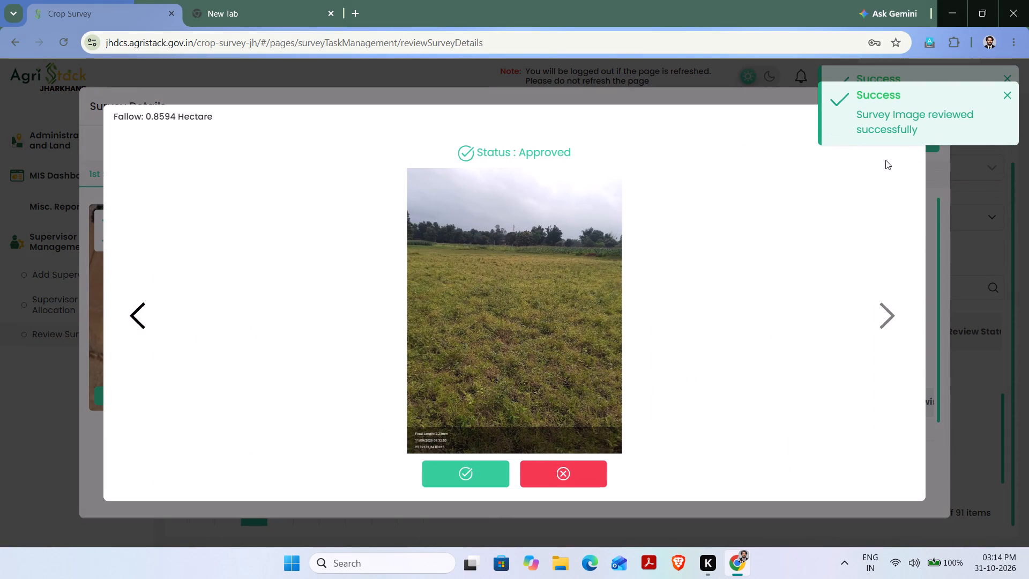
left_click(912, 117)
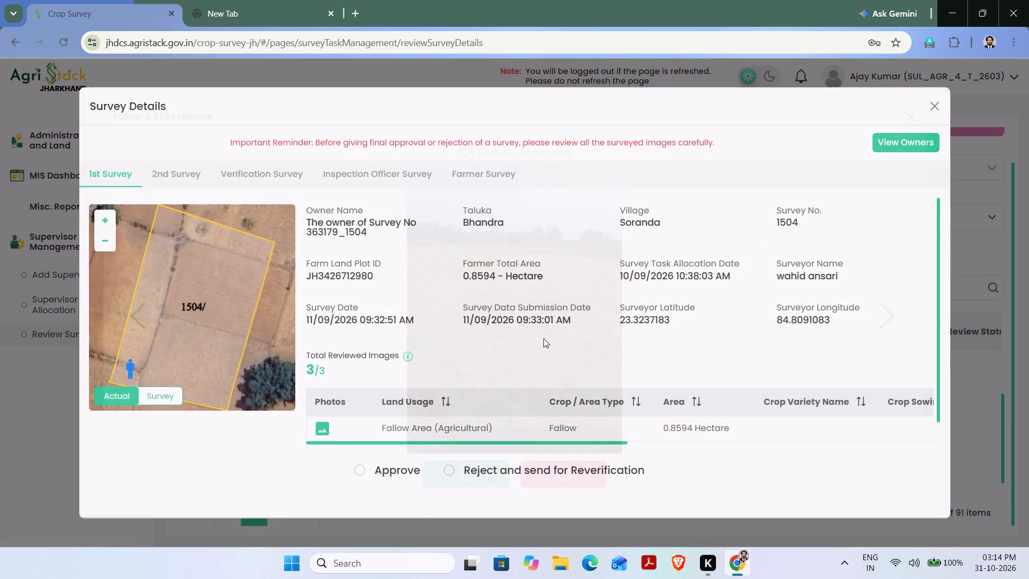
Set the 1st Survey review of survey number 1504 to Approve, save it and close the survey details.
scroll(505, 346, "down", 1)
left_click(389, 389)
left_click(491, 432)
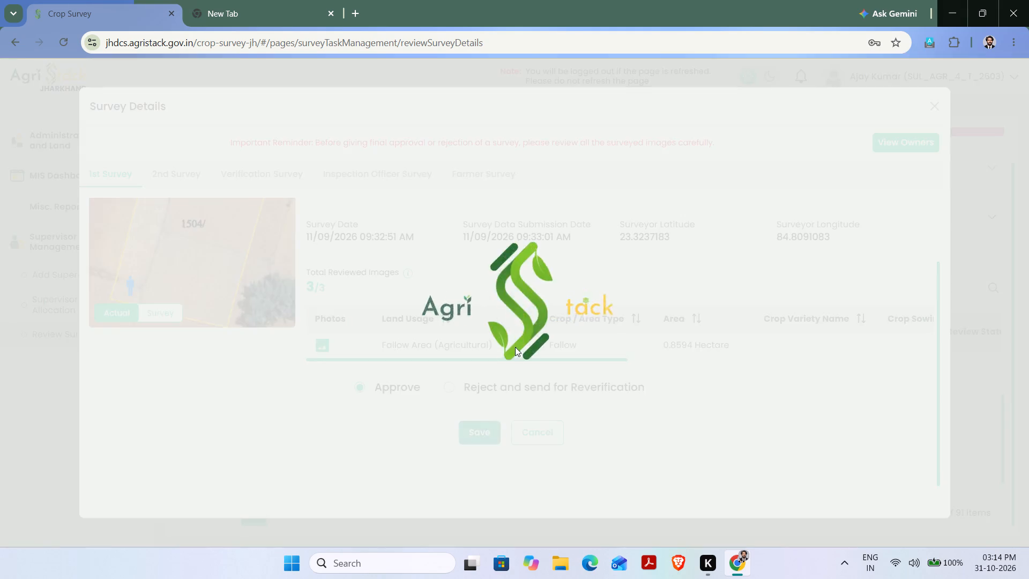
left_click(519, 329)
Open the survey details of survey number 1514 and approve all three survey images of its रागी crop.
left_click(199, 465)
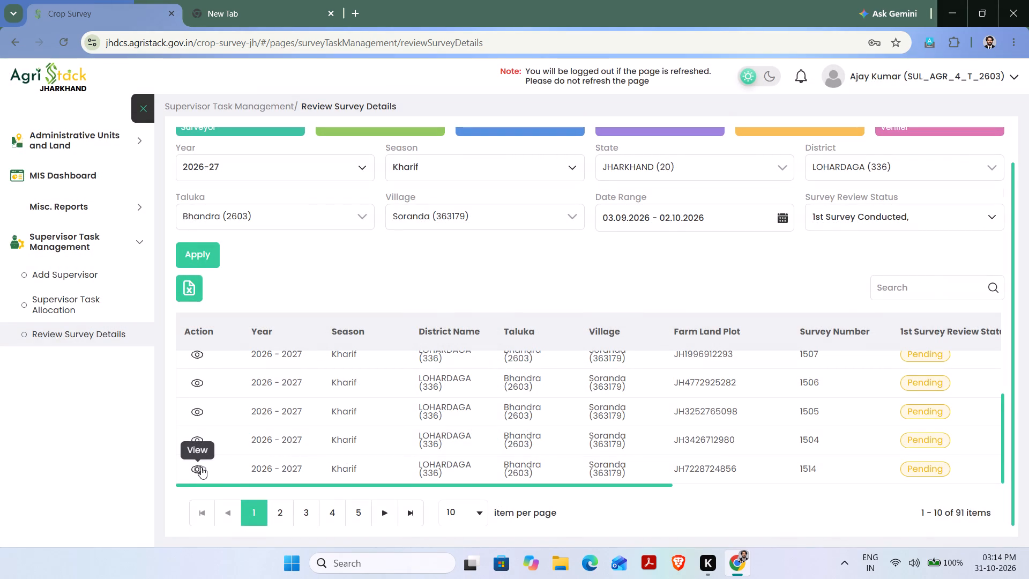
left_click(201, 467)
left_click(325, 433)
left_click(458, 472)
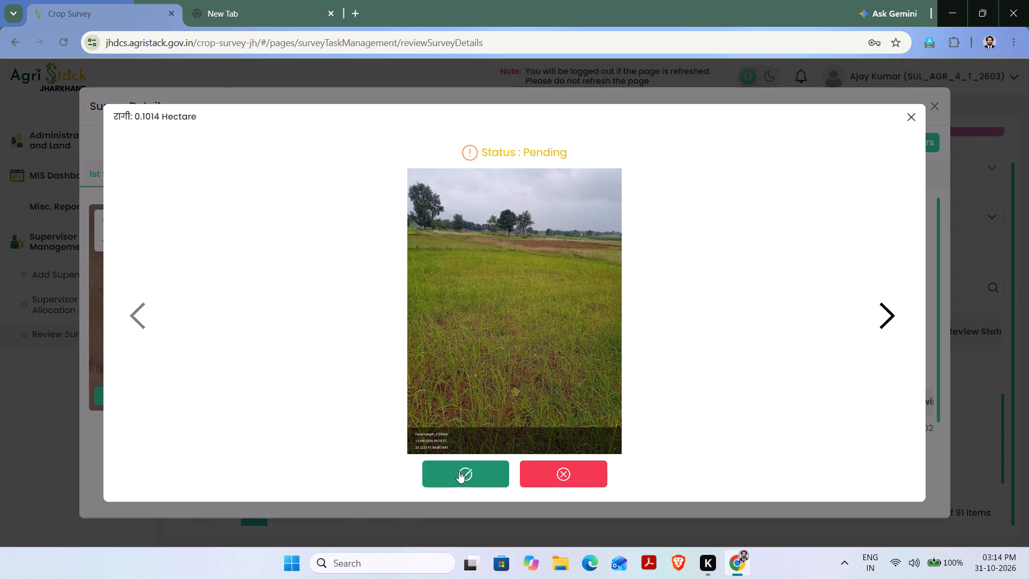
left_click_drag(540, 401, 497, 408)
left_click(478, 473)
left_click_drag(547, 394, 488, 411)
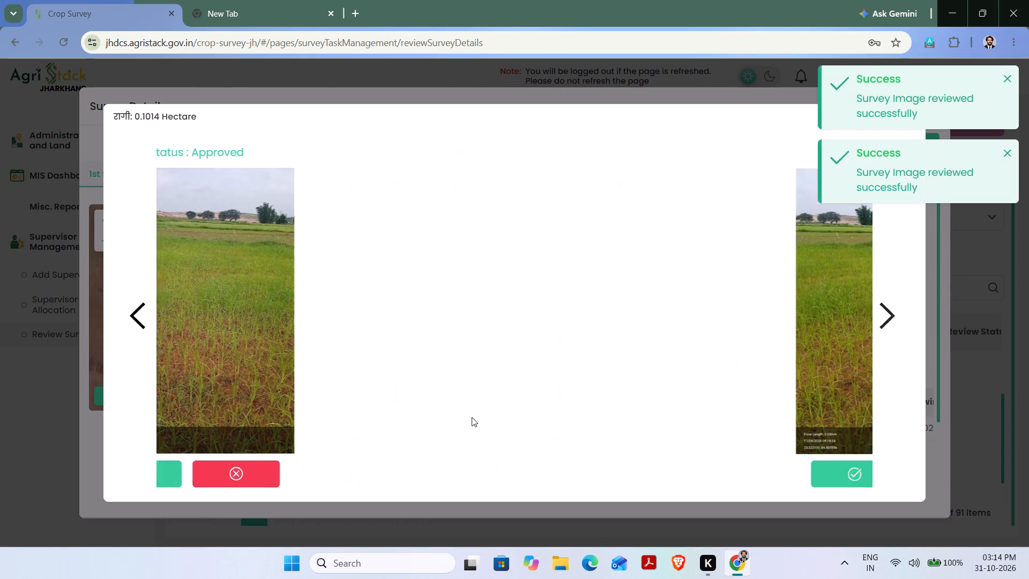
left_click(458, 477)
left_click_drag(578, 342, 541, 354)
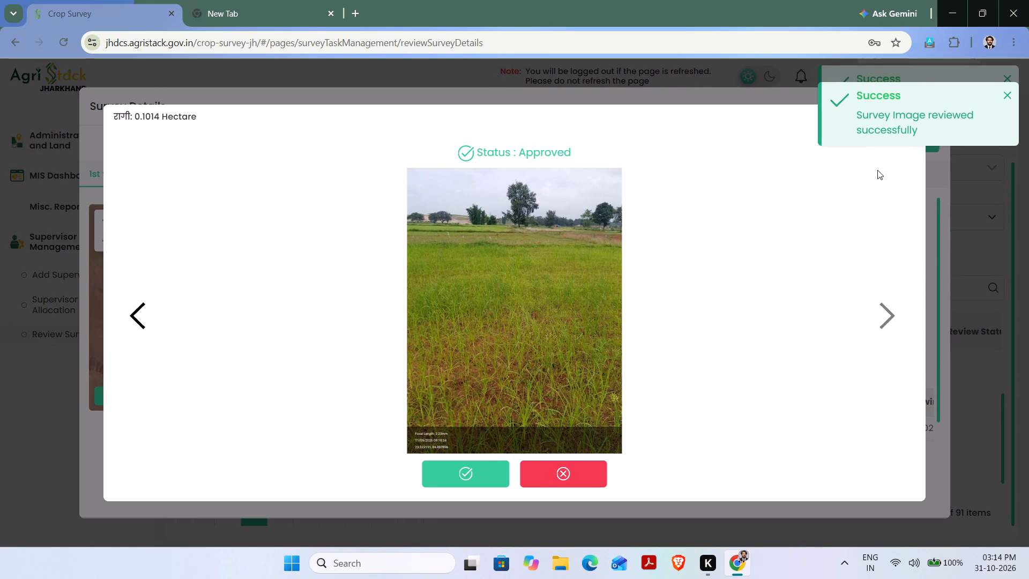
left_click(910, 115)
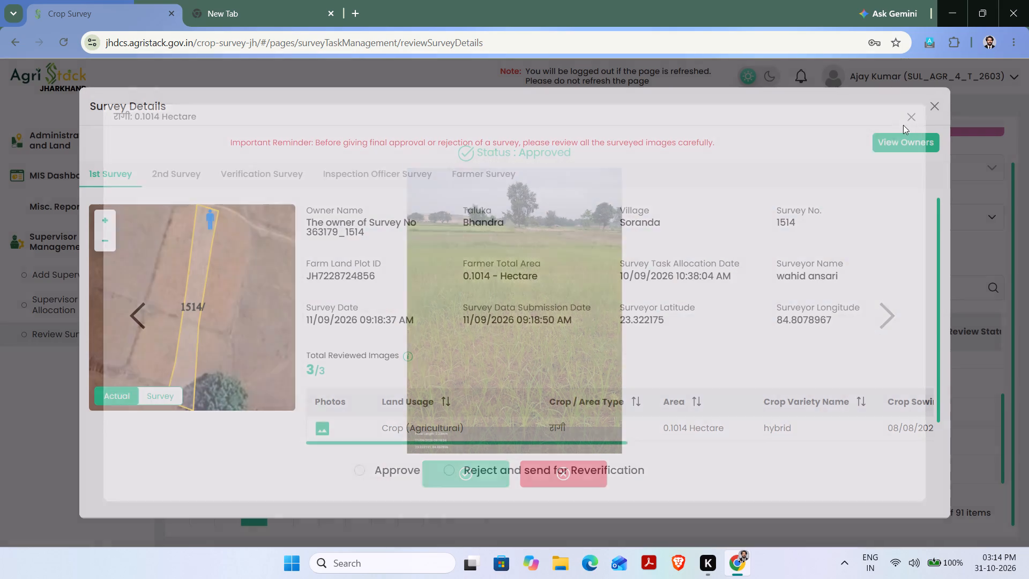
Set the 1st Survey review of survey number 1514 to Approve, save it and close the survey details.
scroll(400, 342, "down", 1)
left_click(378, 401)
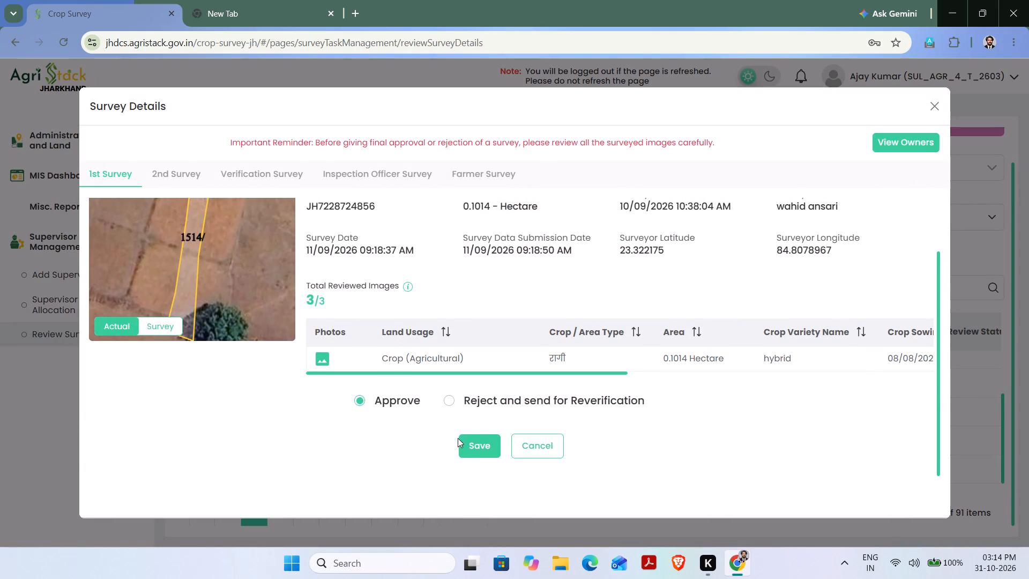
left_click(468, 443)
left_click(494, 333)
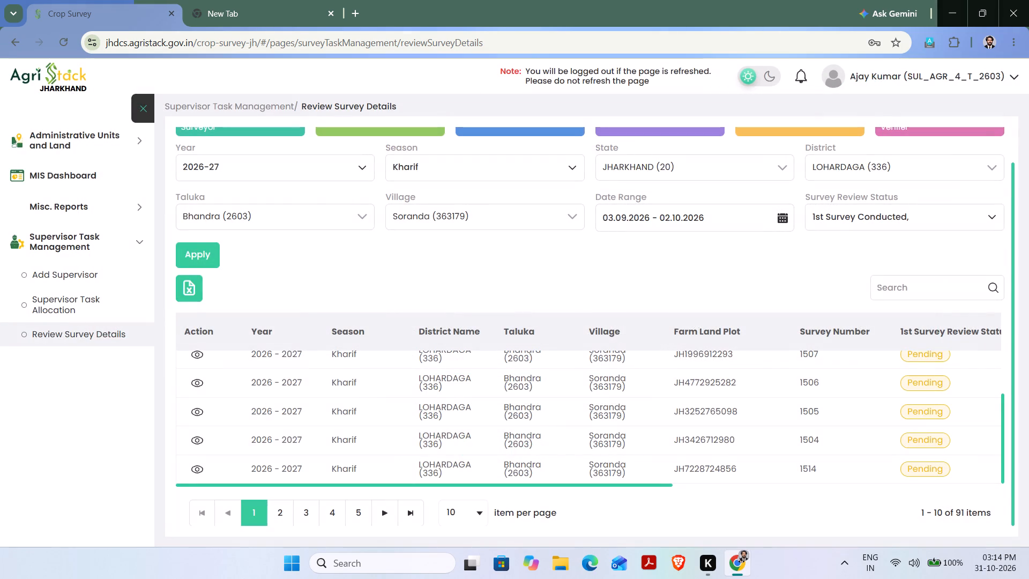
Reapply the current Soranda village filters to reload the list of pending 1st Survey records.
left_click(200, 248)
scroll(259, 375, "up", 5)
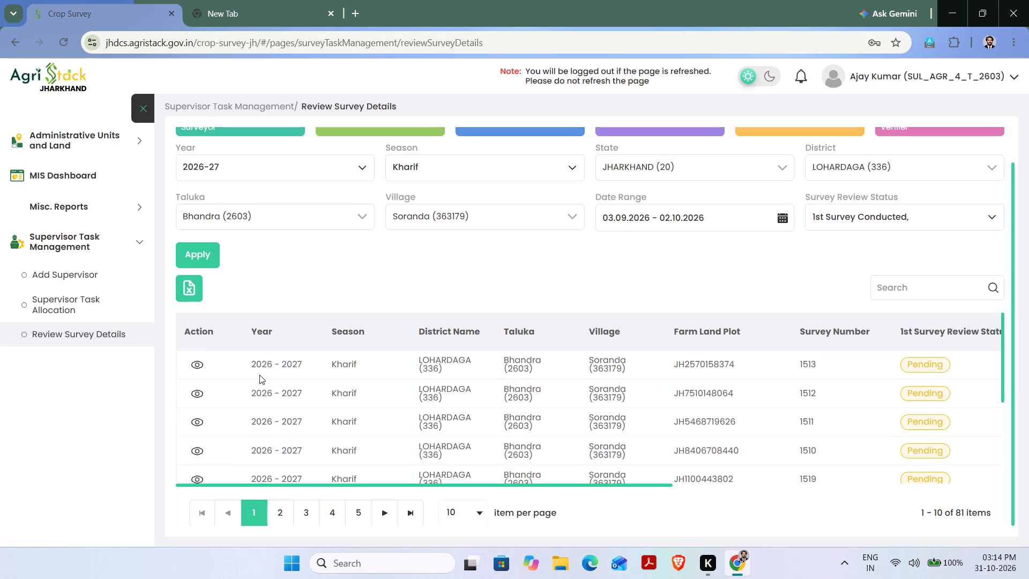
Open the survey details of survey number 1513 and approve all three of its Fallow survey images.
left_click(193, 365)
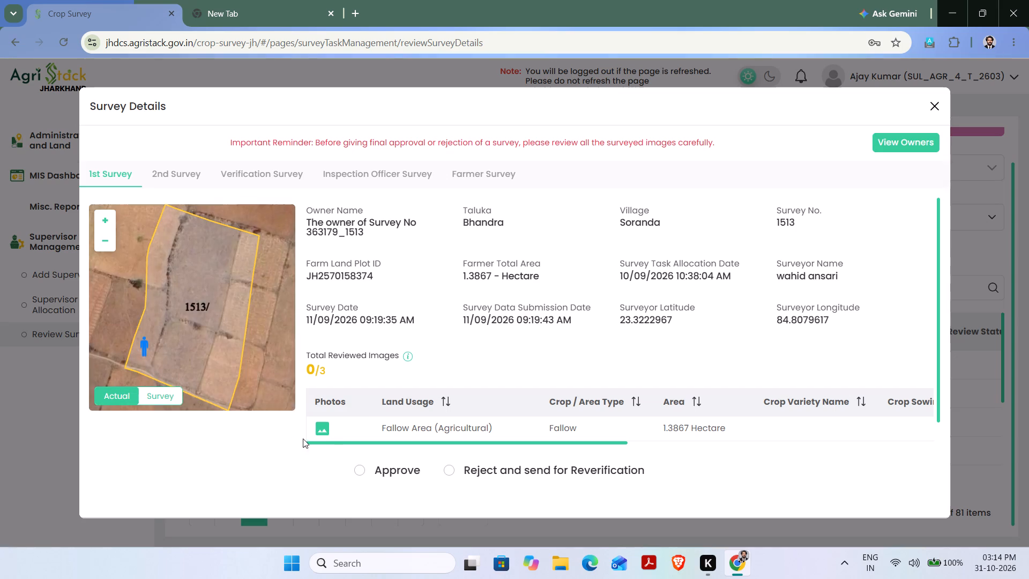
left_click(325, 429)
left_click(441, 477)
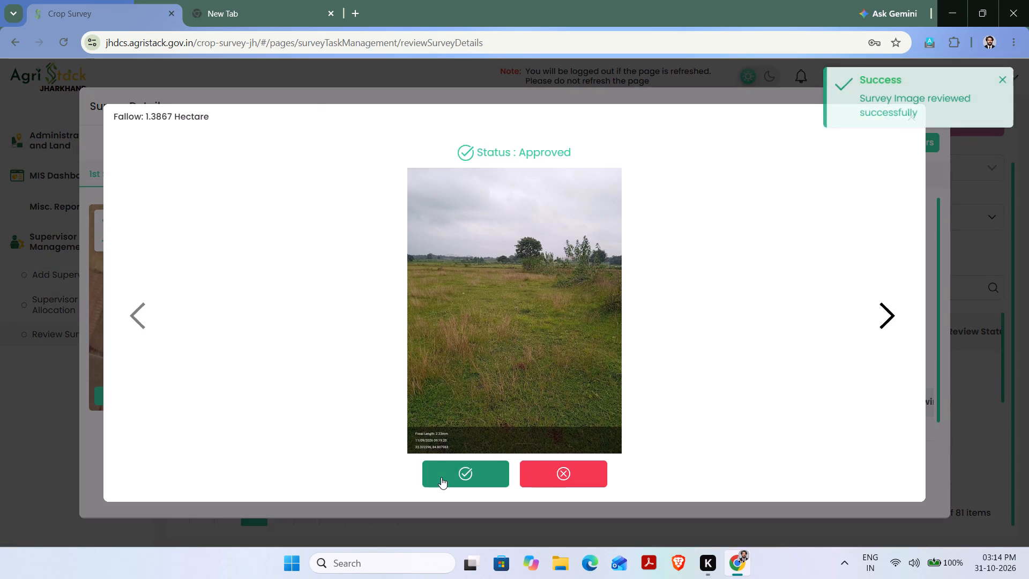
left_click_drag(535, 420, 454, 430)
left_click(452, 472)
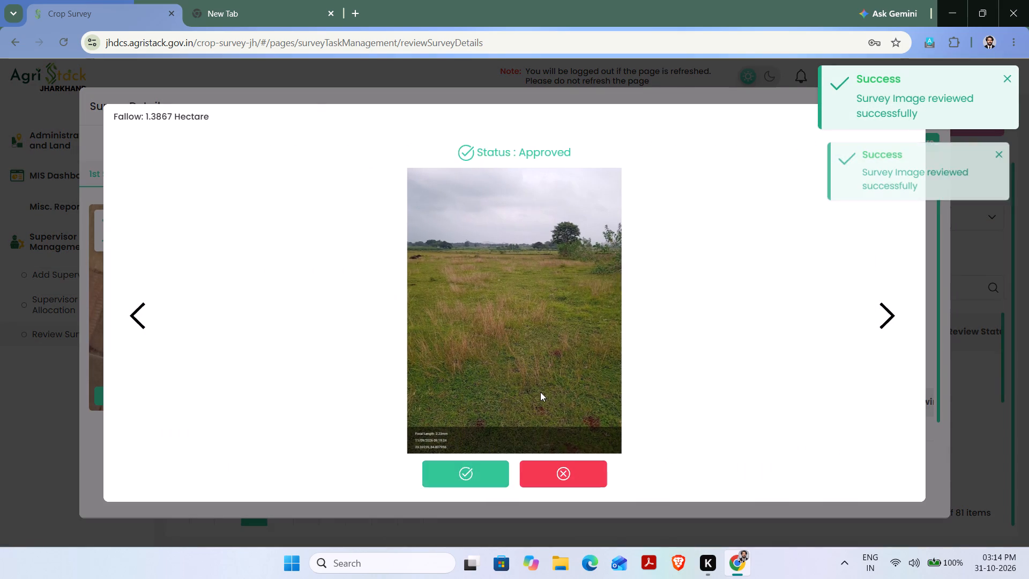
left_click_drag(539, 392, 491, 409)
left_click(469, 478)
left_click_drag(553, 365, 527, 375)
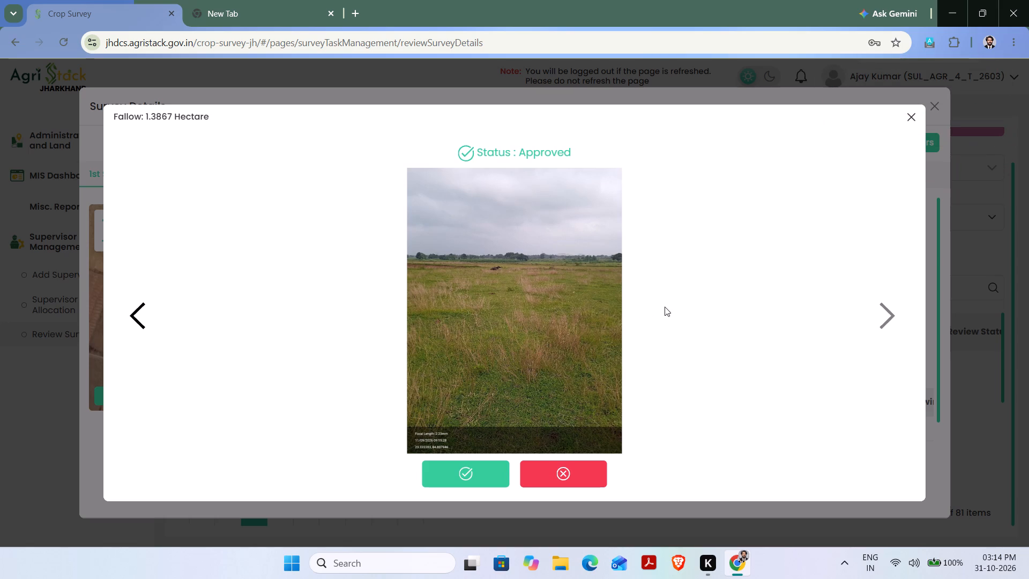
left_click(915, 121)
Set the 1st Survey review of survey number 1513 to Approve, save it and close the survey details.
scroll(584, 354, "down", 2)
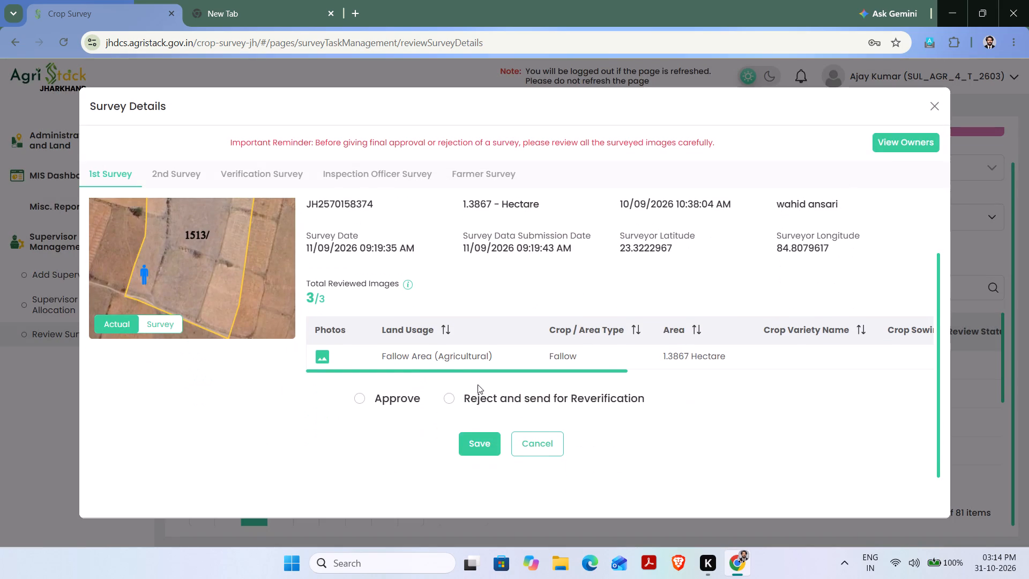
left_click(404, 376)
left_click(480, 440)
left_click(496, 411)
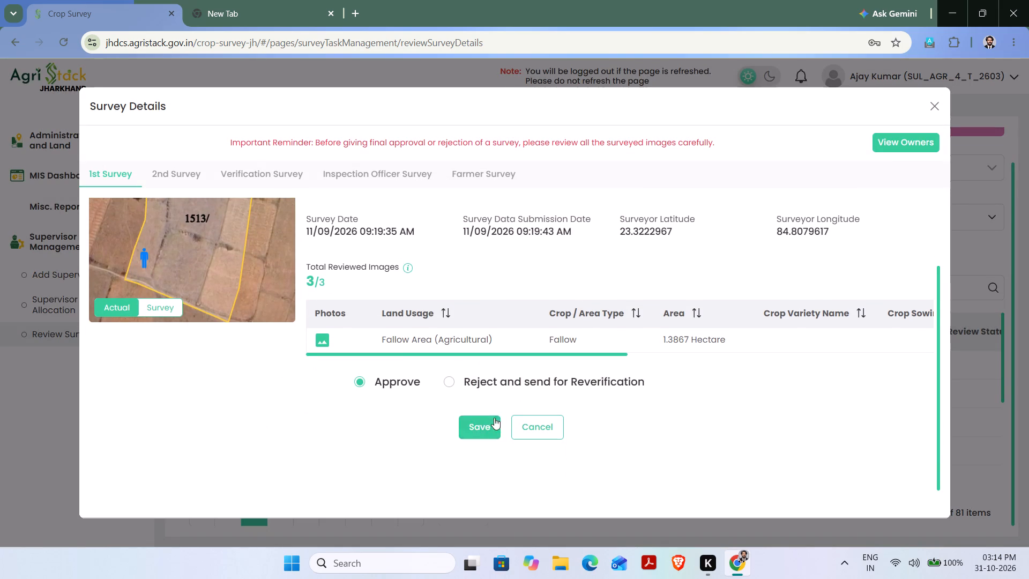
left_click(488, 427)
left_click(527, 321)
left_click(523, 331)
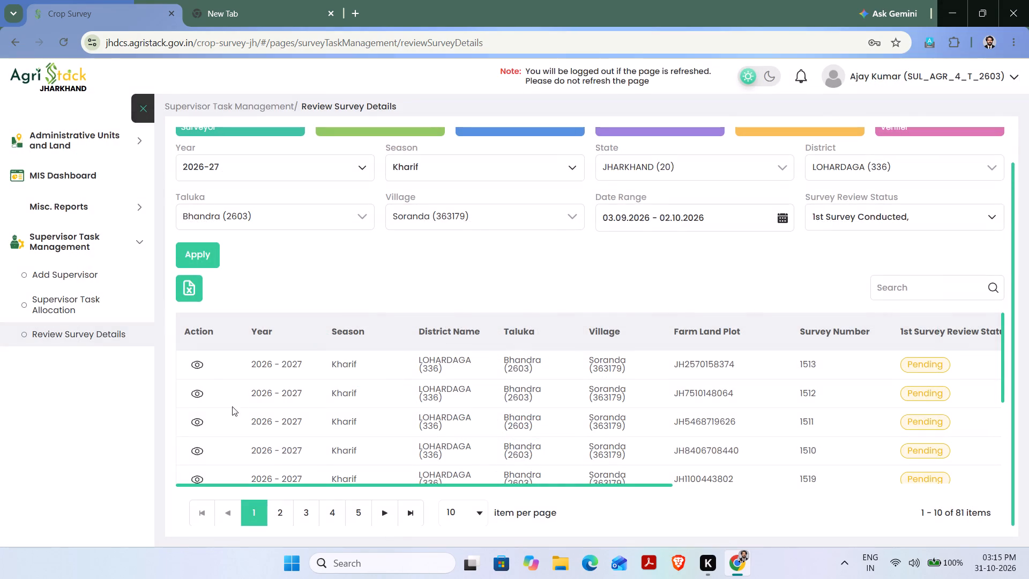
Open the survey details of survey number 1512 and approve all three of its Fallow survey images.
left_click(196, 397)
left_click(326, 423)
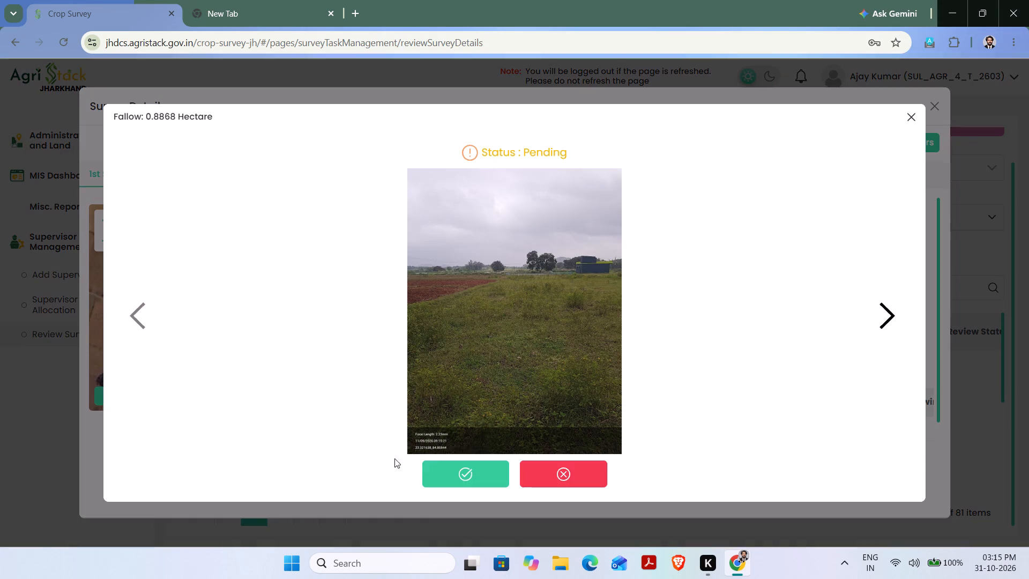
left_click(433, 466)
left_click_drag(535, 402, 458, 413)
left_click(473, 470)
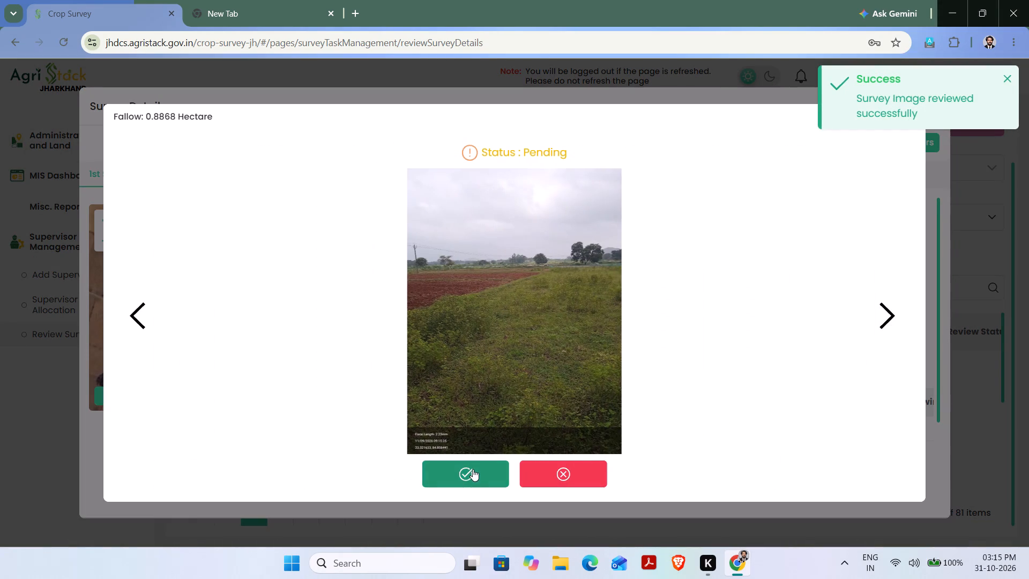
left_click_drag(528, 388, 474, 395)
left_click(486, 476)
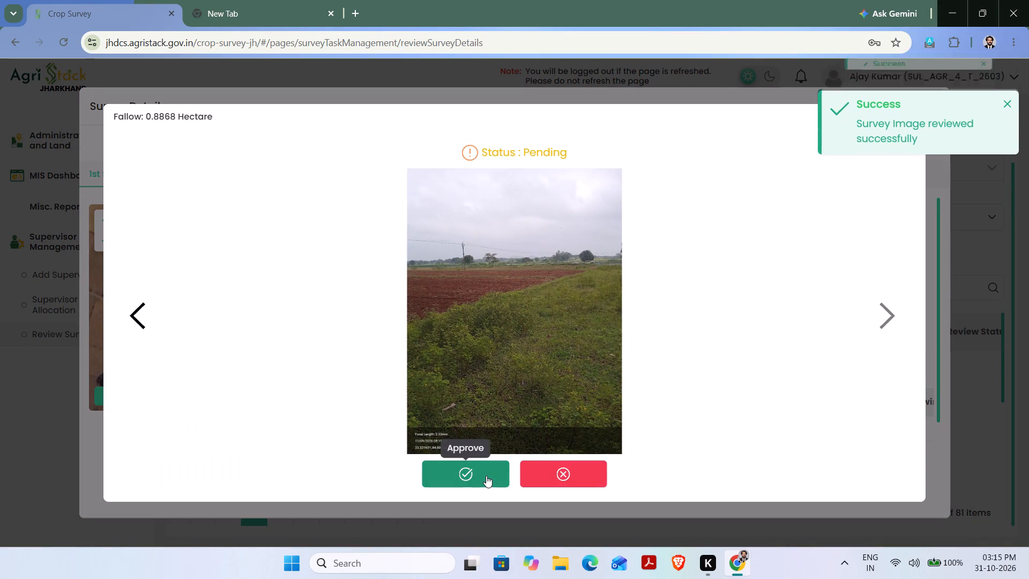
left_click_drag(554, 374, 524, 378)
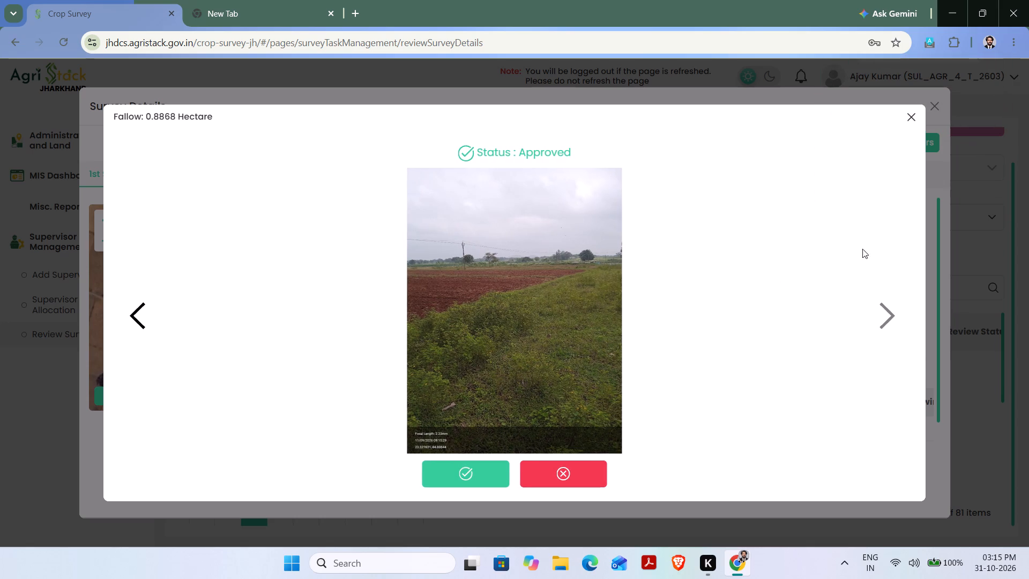
left_click(914, 119)
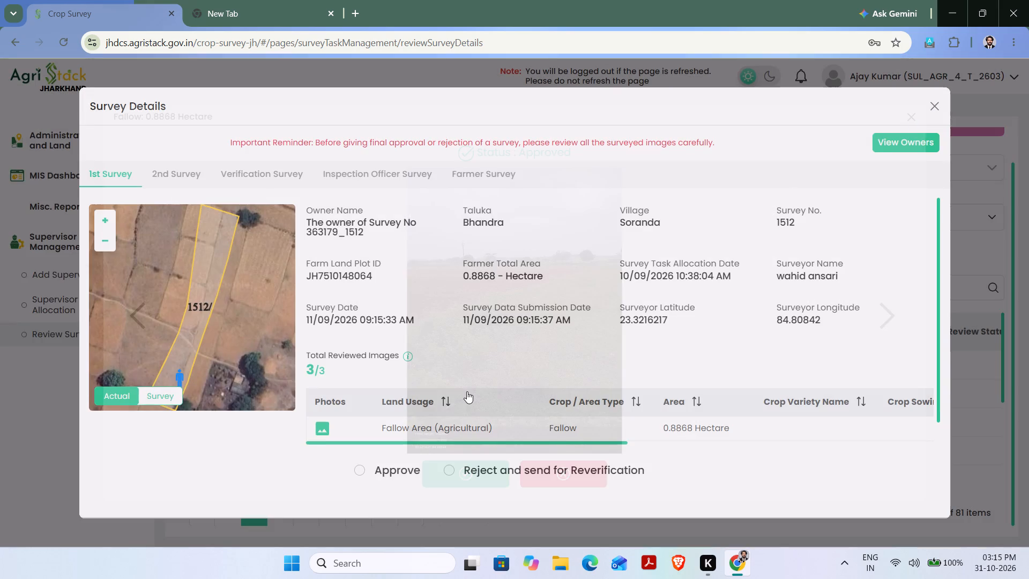
Set the 1st Survey review of survey number 1512 to Approve, save it and close the survey details.
scroll(467, 391, "down", 2)
left_click(368, 382)
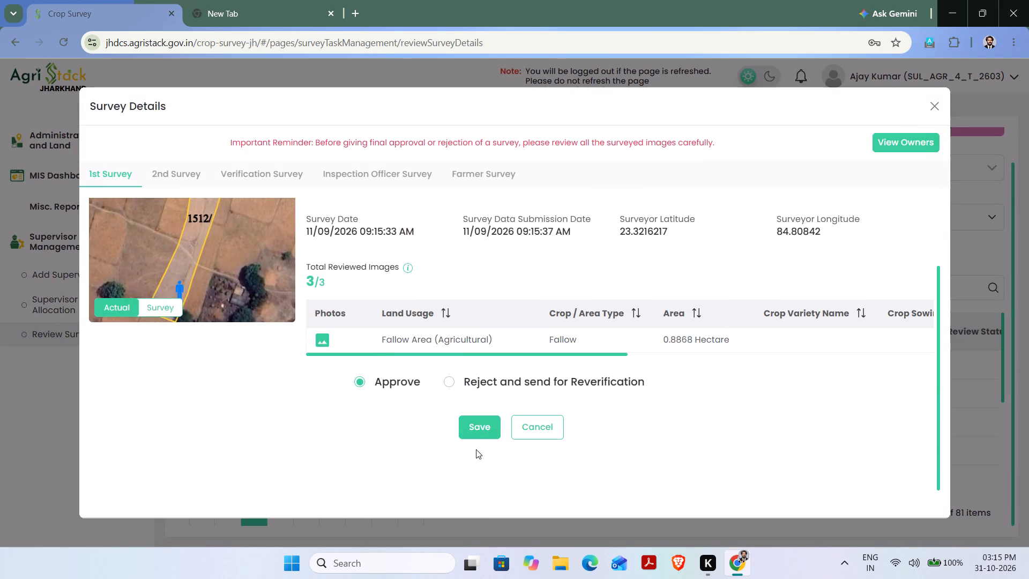
left_click(490, 412)
left_click(486, 426)
left_click(533, 326)
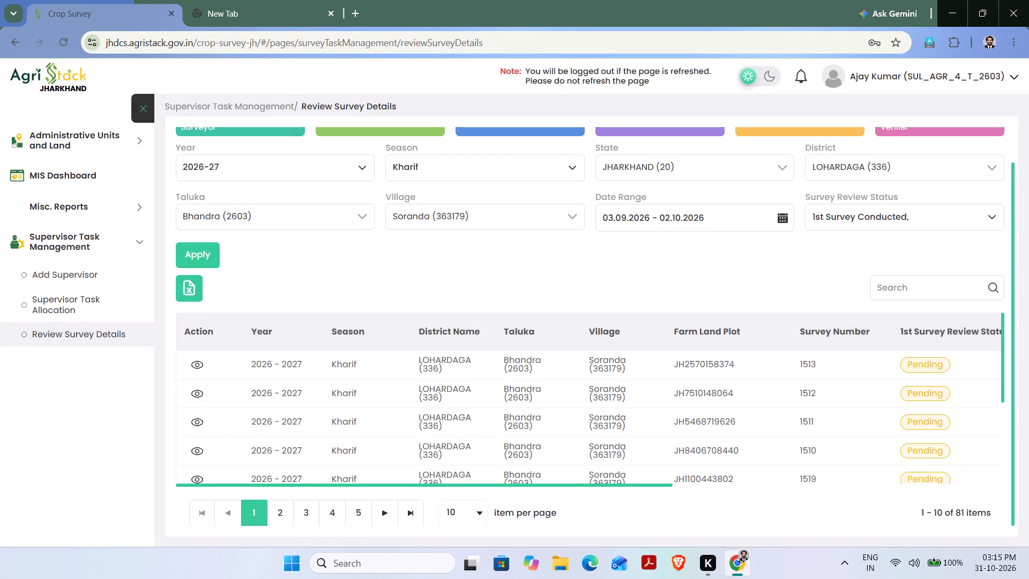
Open the survey details of survey number 1511 and approve all three survey images of its आम crop.
left_click(193, 422)
left_click(318, 428)
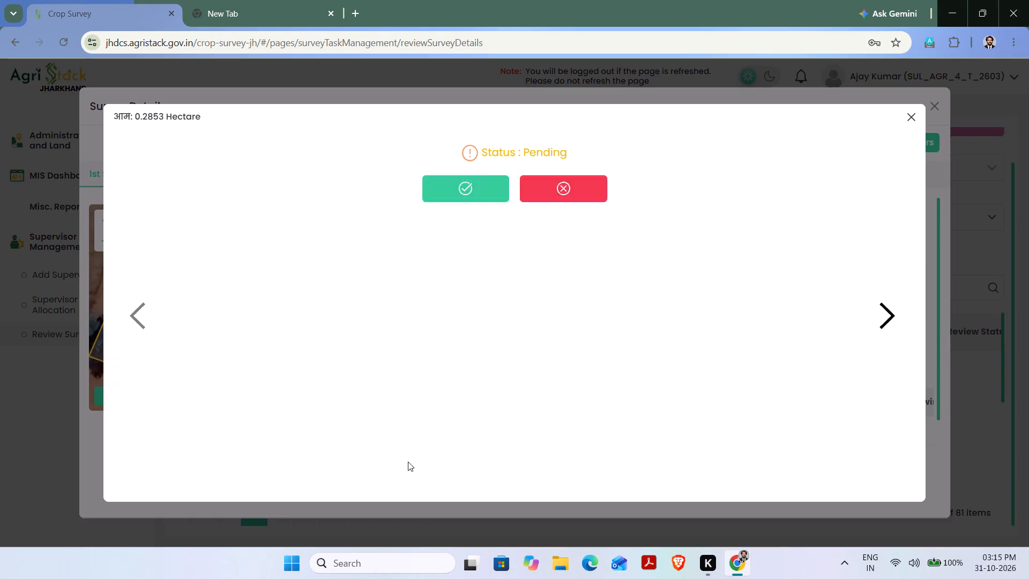
left_click(446, 472)
left_click_drag(506, 418, 449, 427)
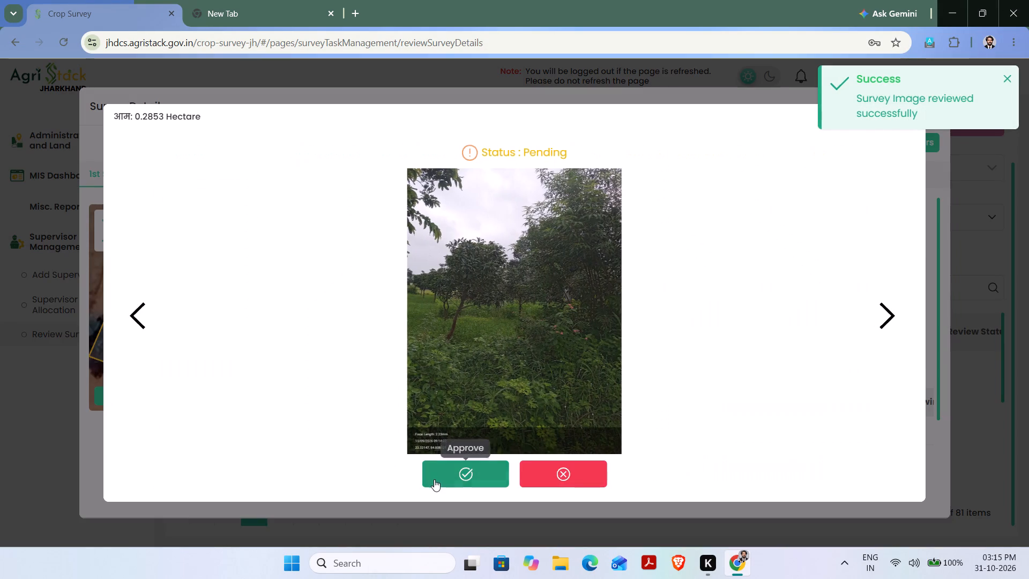
left_click(435, 480)
left_click_drag(498, 404, 445, 421)
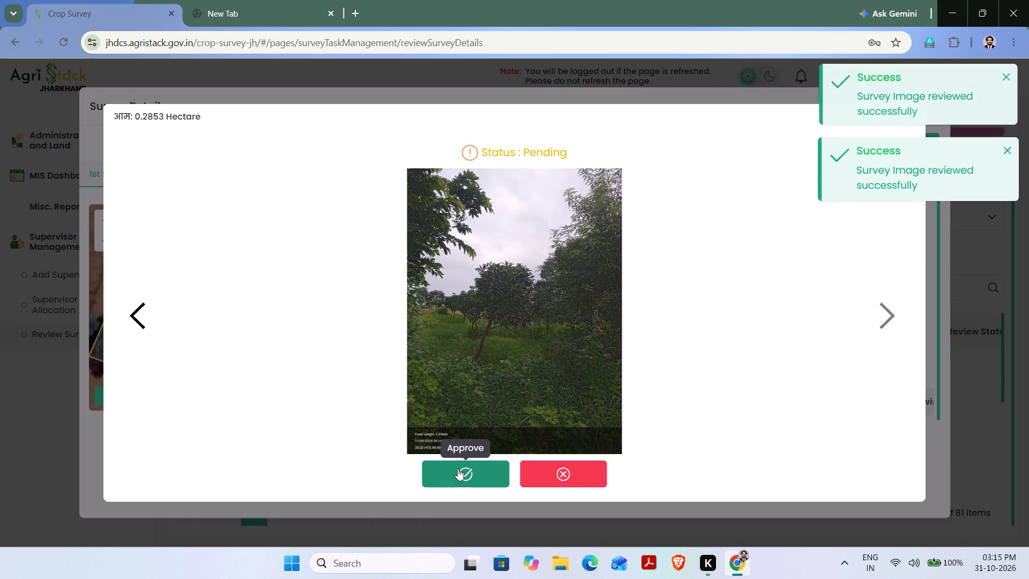
left_click(458, 469)
left_click_drag(532, 384, 507, 388)
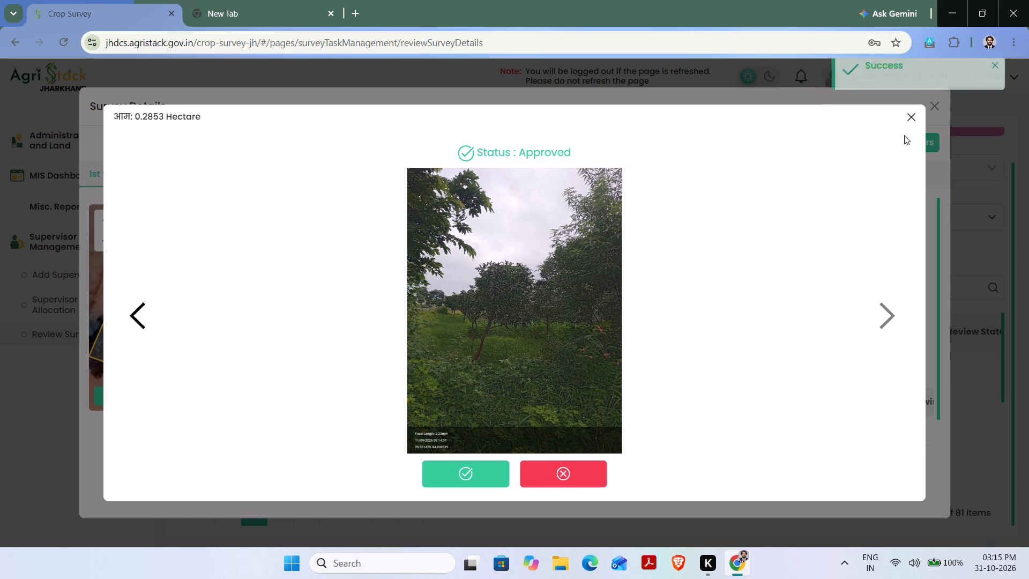
Set the 1st Survey review of survey number 1511 to Approve, save it and close the survey details.
left_click(910, 110)
scroll(469, 348, "down", 1)
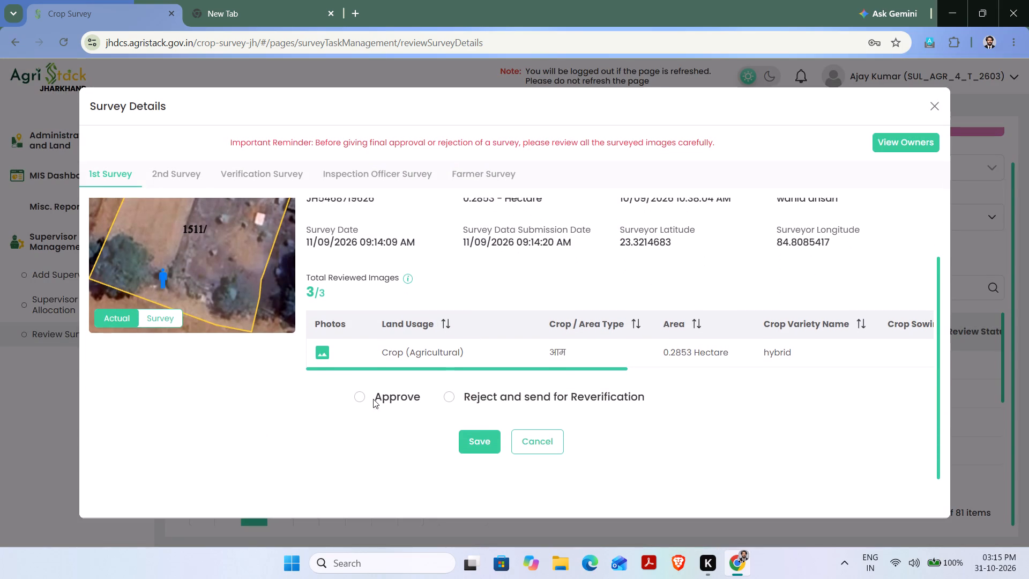
left_click(351, 403)
left_click(416, 396)
left_click(471, 430)
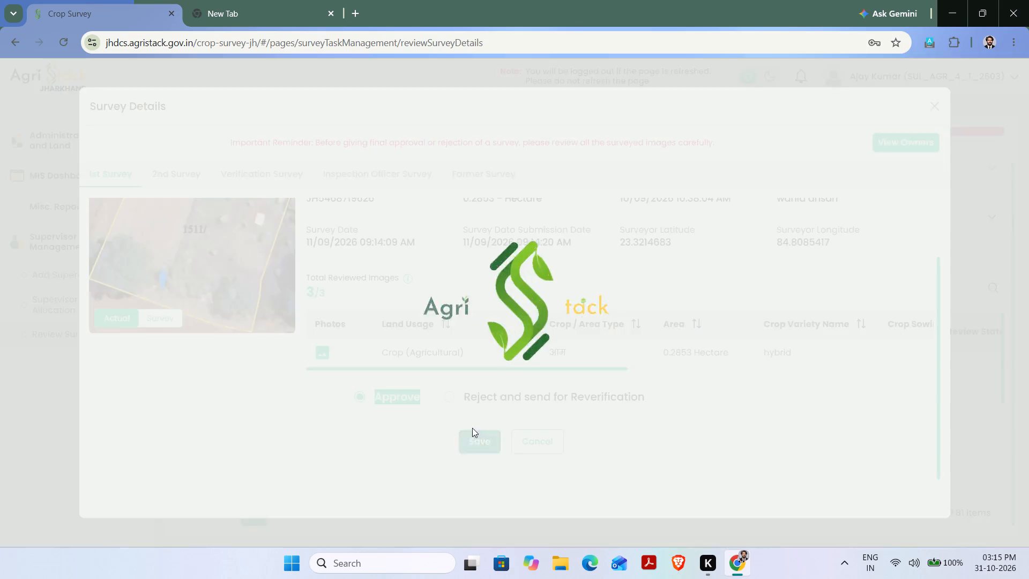
left_click(517, 332)
Open the survey details of survey number 1510 and approve all three of its Fallow survey images.
left_click(199, 448)
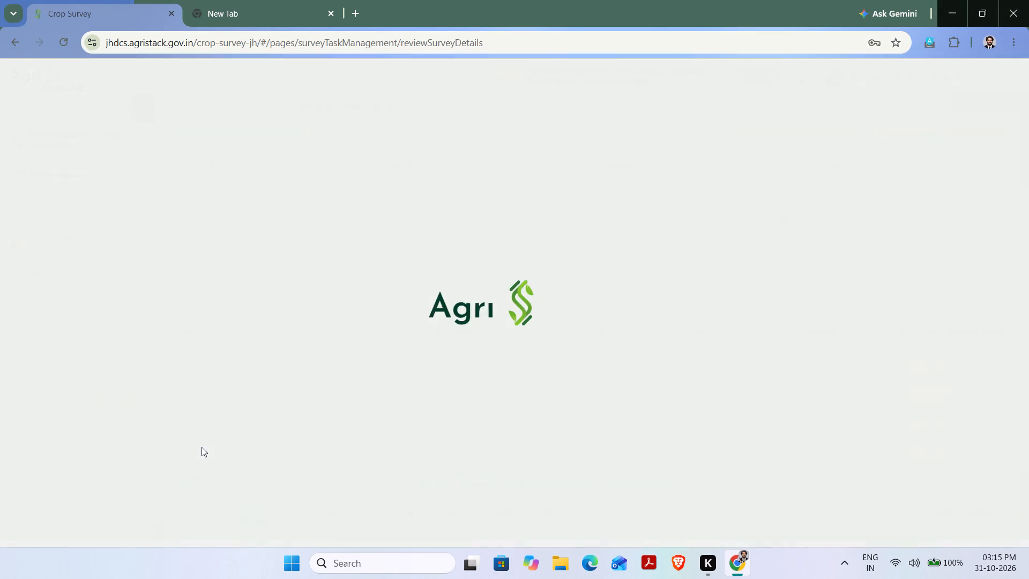
left_click(318, 422)
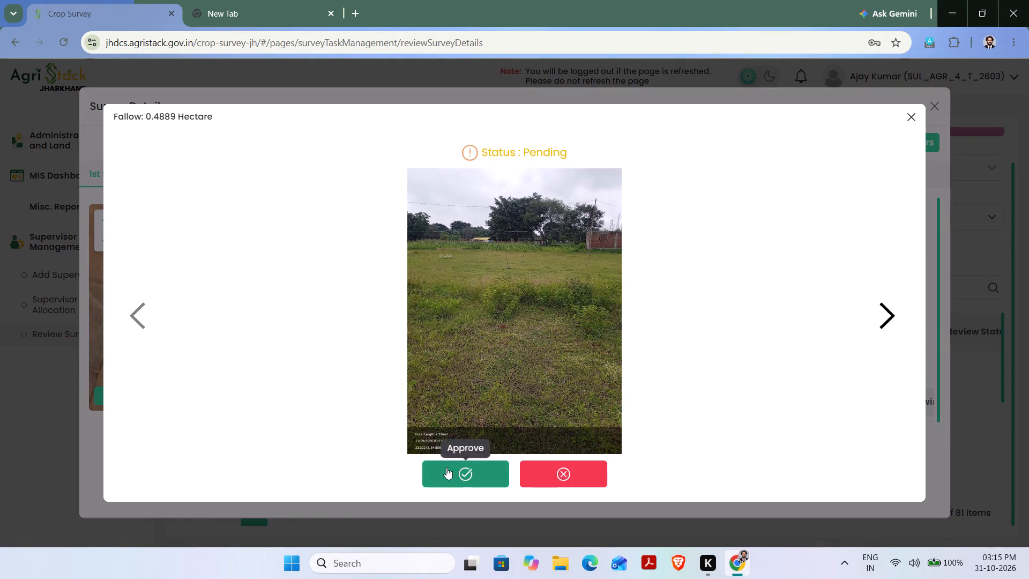
left_click(446, 467)
left_click_drag(514, 409, 489, 413)
left_click(464, 474)
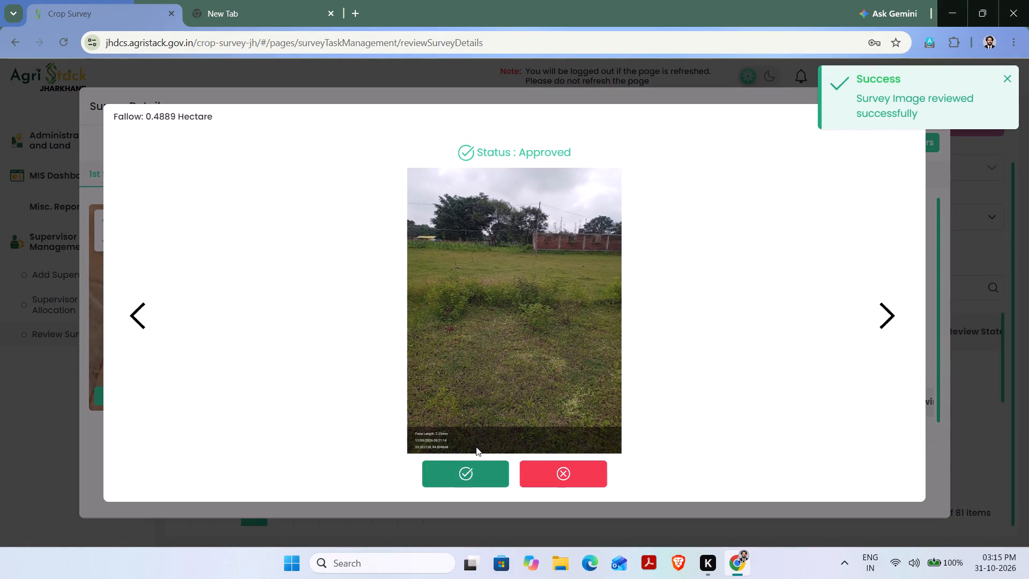
left_click_drag(516, 376, 488, 388)
left_click(476, 470)
left_click_drag(537, 371, 527, 372)
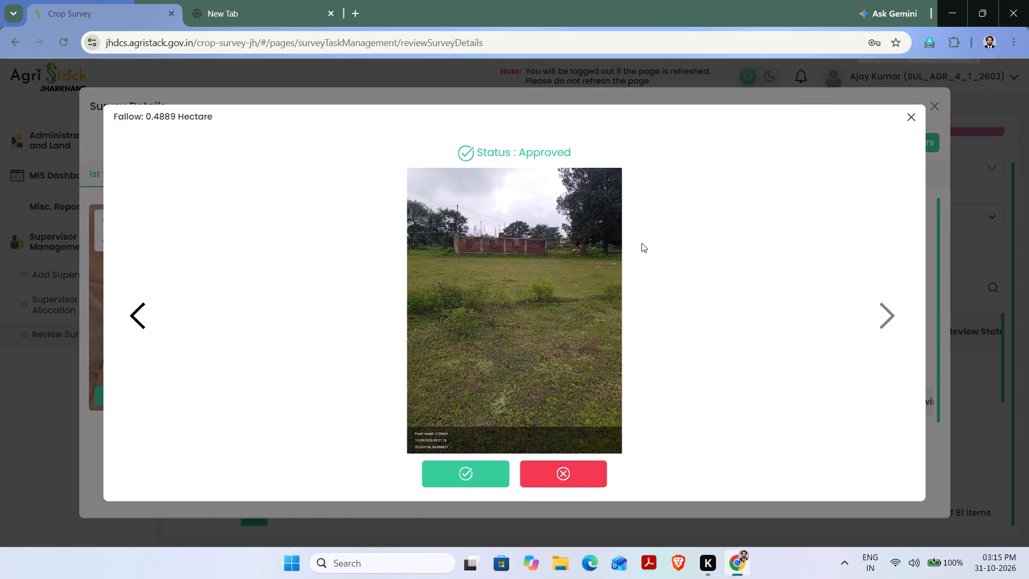
left_click(914, 117)
Set the 1st Survey review of survey number 1510 to Approve, save it and close the survey details.
scroll(527, 322, "down", 2)
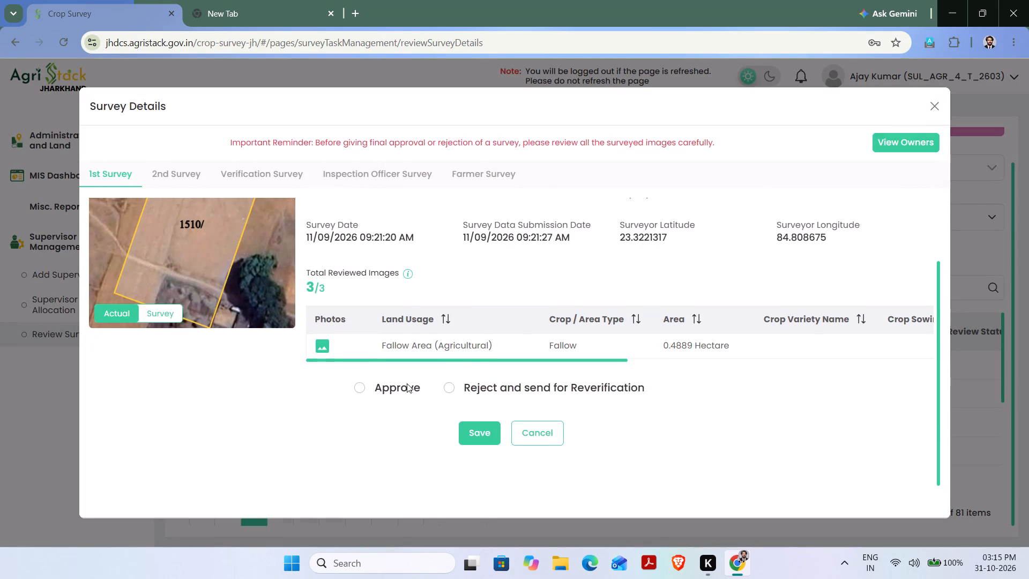
left_click(405, 387)
left_click(481, 437)
left_click(526, 343)
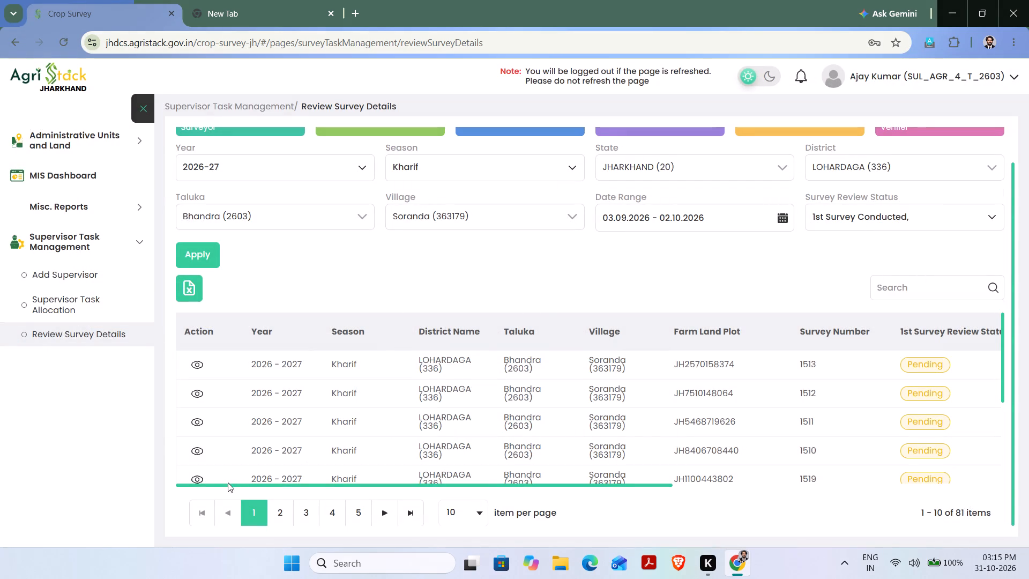
Open the survey details of survey number 1519 and approve all three survey images of its रागी crop.
left_click(192, 478)
left_click(323, 425)
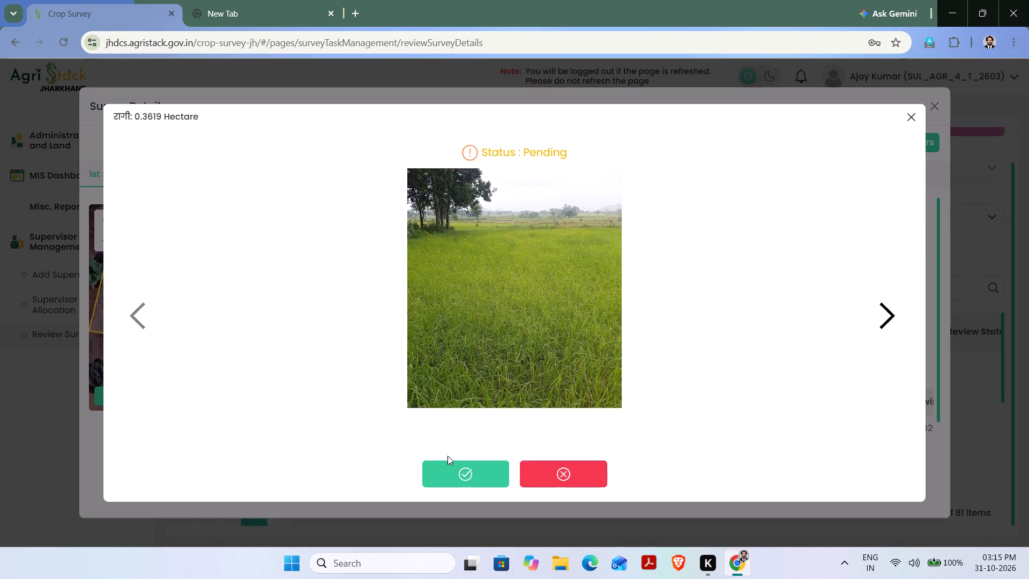
left_click(448, 456)
left_click(449, 466)
left_click_drag(542, 385, 486, 401)
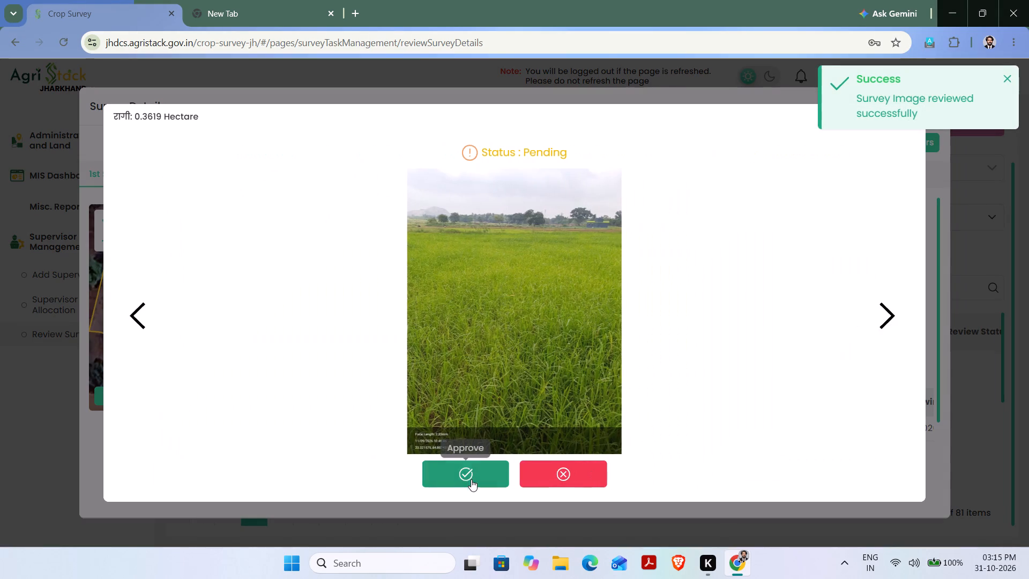
left_click(471, 478)
left_click_drag(547, 377, 513, 389)
left_click(475, 463)
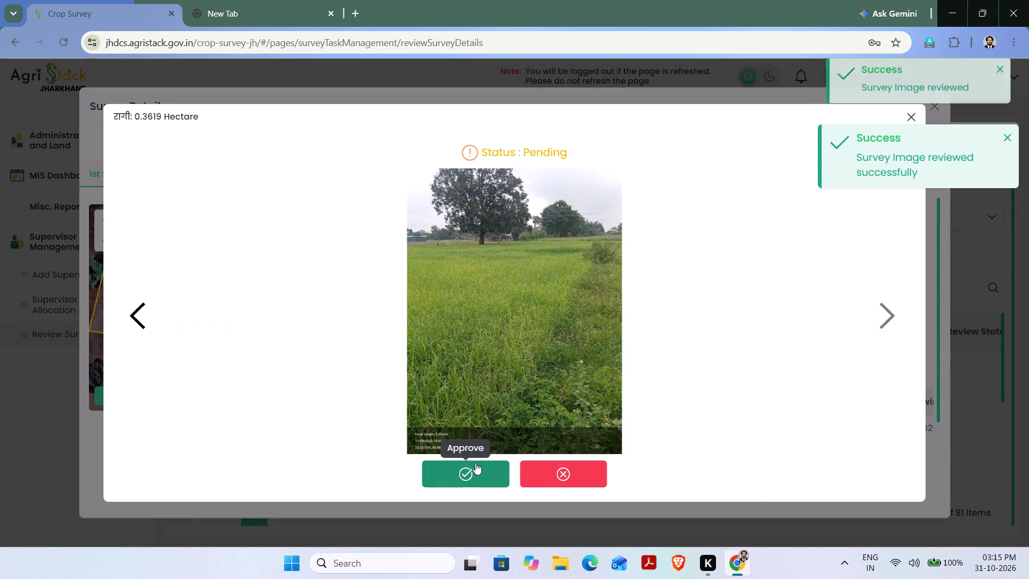
left_click_drag(553, 362, 521, 360)
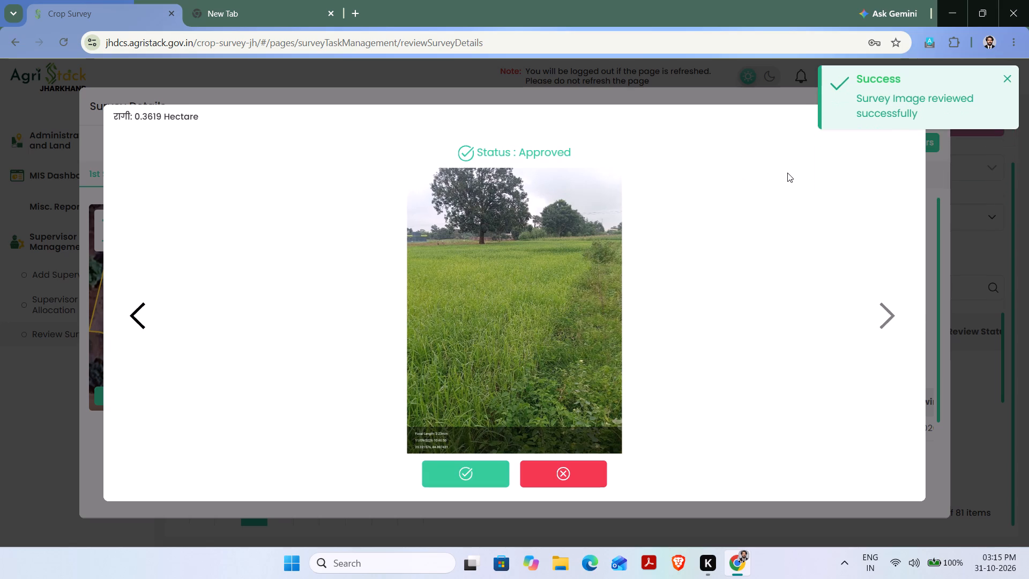
left_click(910, 118)
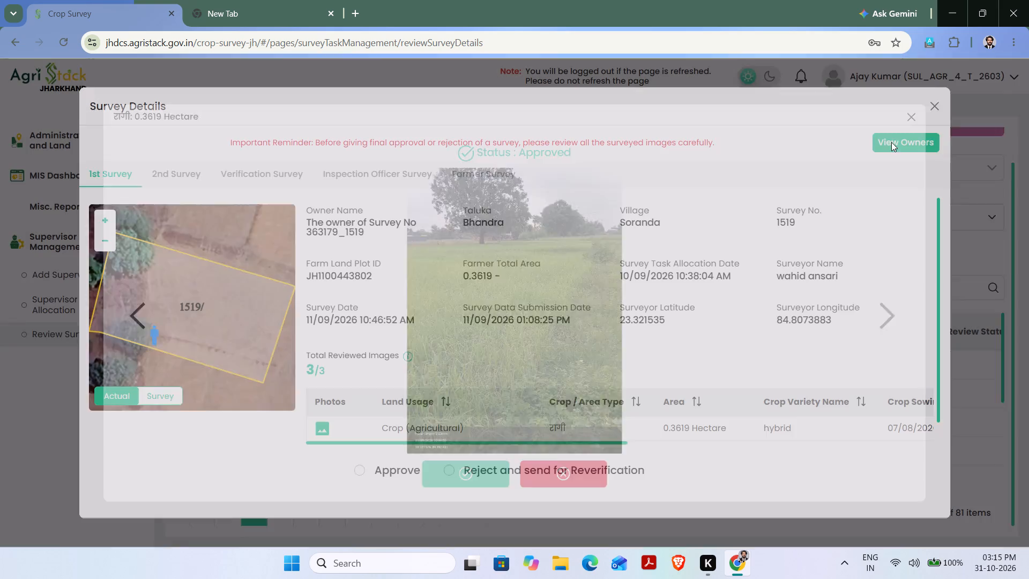
Set the 1st Survey review of survey number 1519 to Approve, save it and close the survey details.
scroll(451, 359, "down", 2)
left_click(405, 377)
left_click(483, 427)
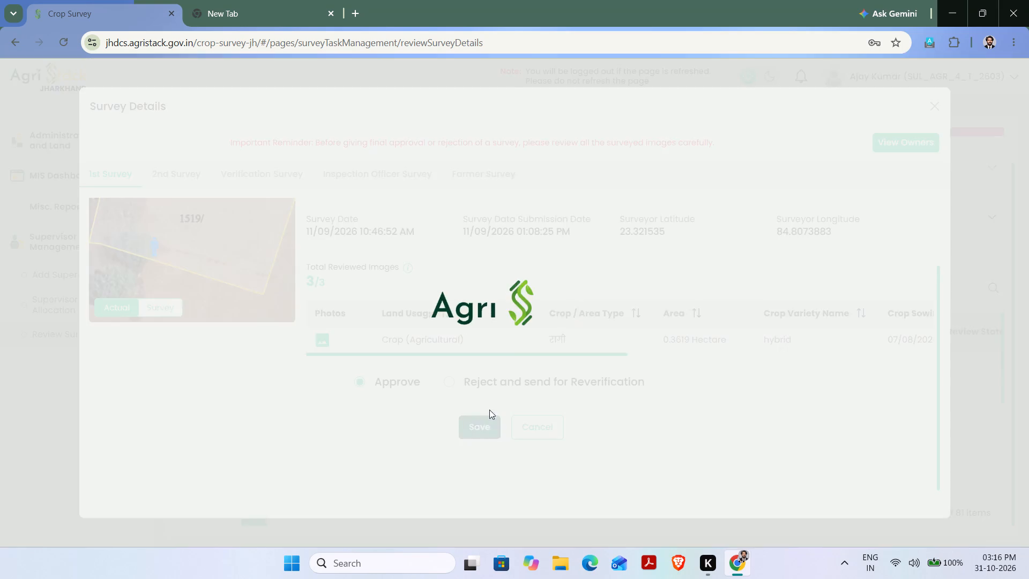
left_click(527, 309)
left_click(525, 325)
Open the survey details of survey number 1518 and approve all three survey images of its शकरकंद crop.
scroll(288, 433, "down", 1)
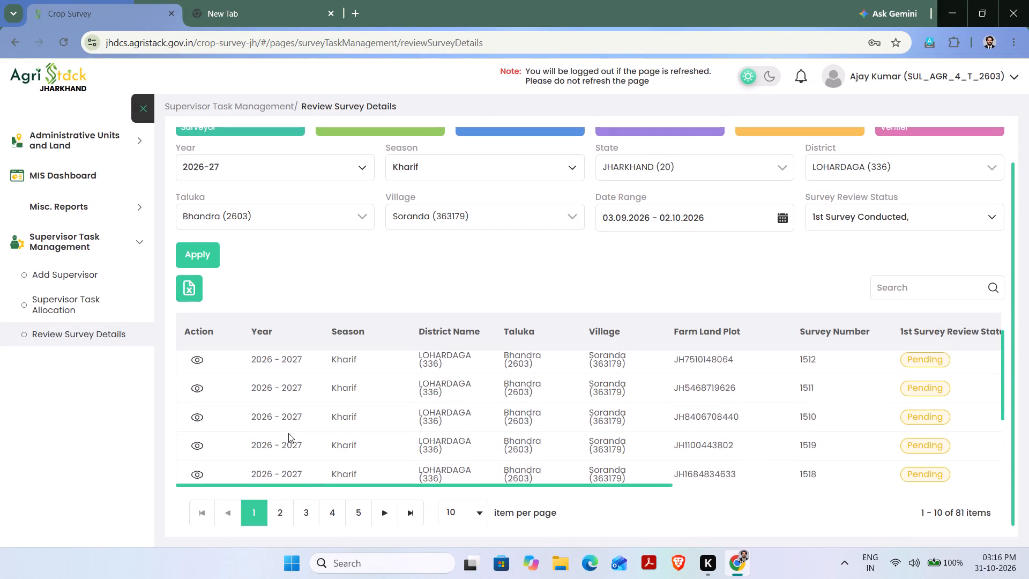
scroll(288, 433, "down", 4)
left_click(197, 354)
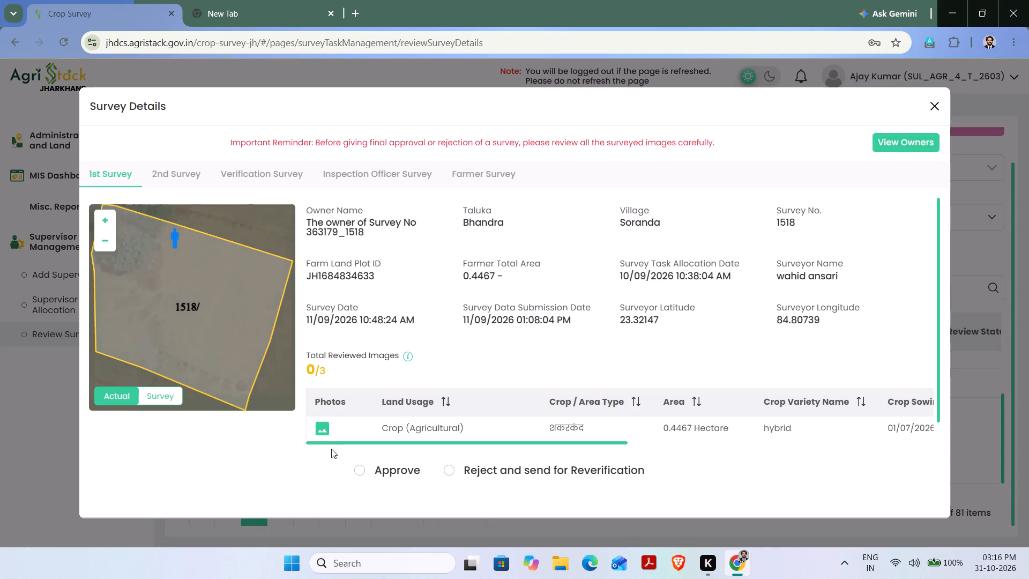
left_click(318, 427)
left_click(434, 481)
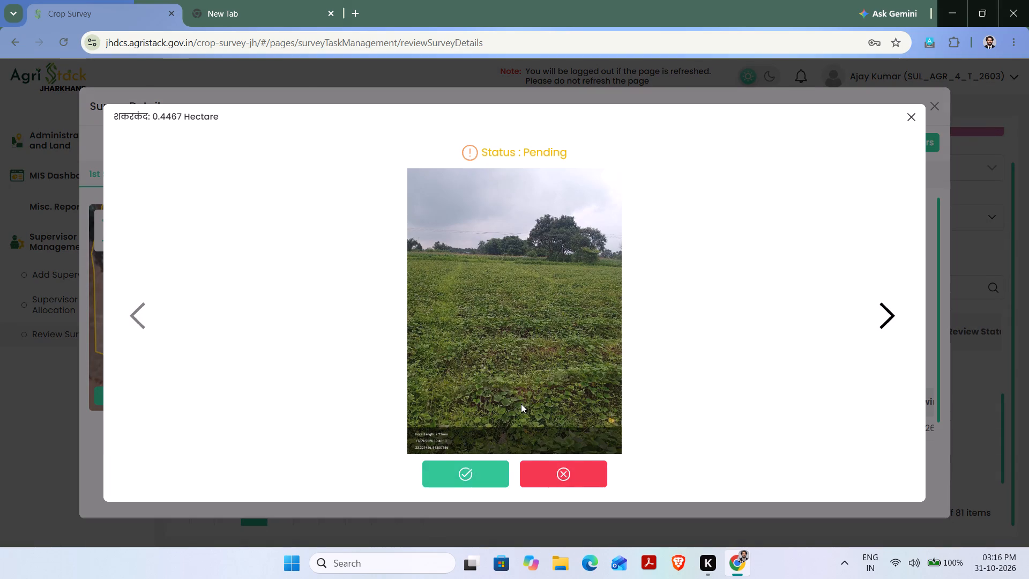
left_click_drag(532, 389, 475, 412)
left_click(467, 479)
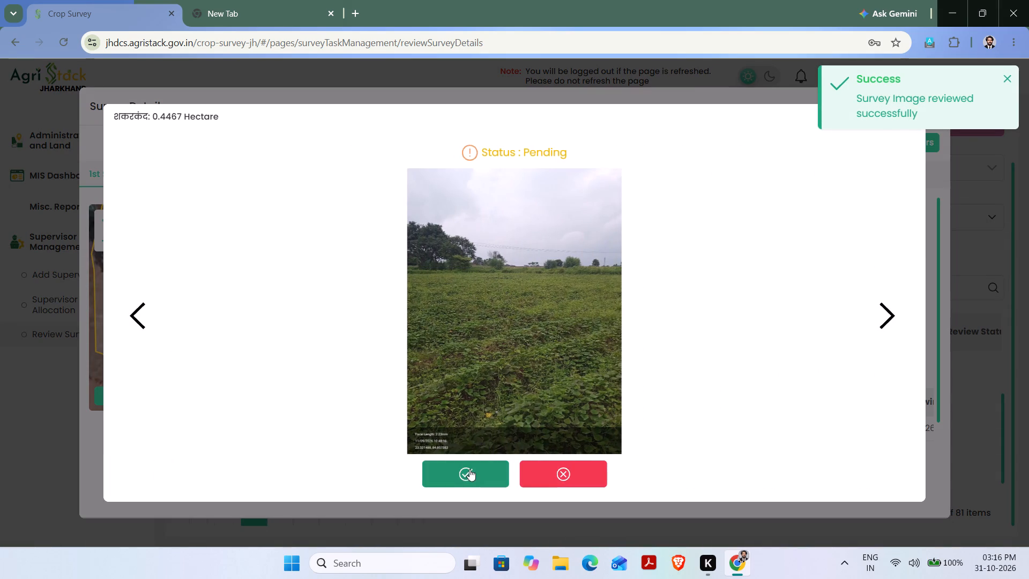
left_click_drag(536, 394, 484, 404)
left_click(478, 474)
left_click_drag(579, 346, 549, 357)
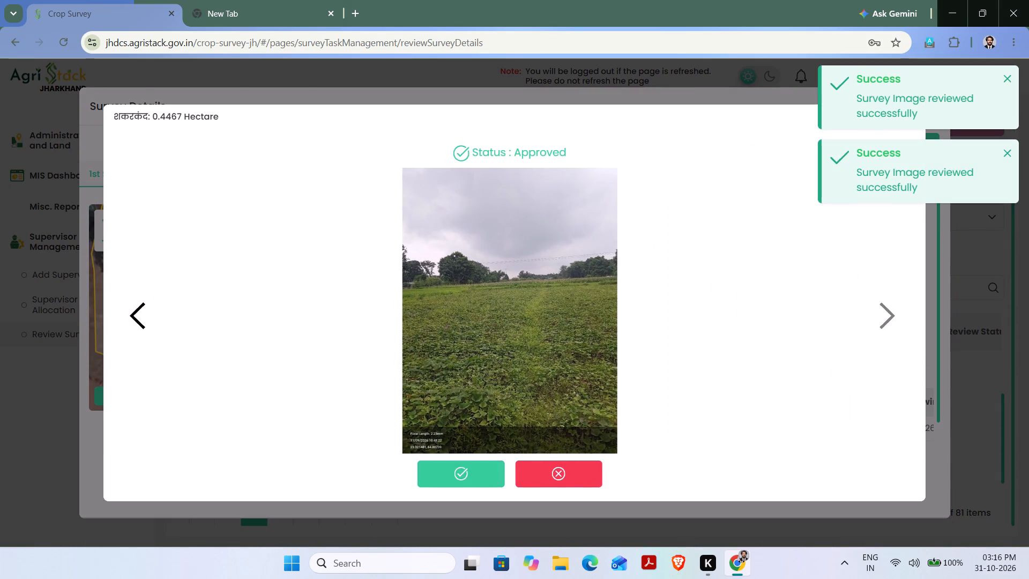
left_click_drag(549, 357, 533, 361)
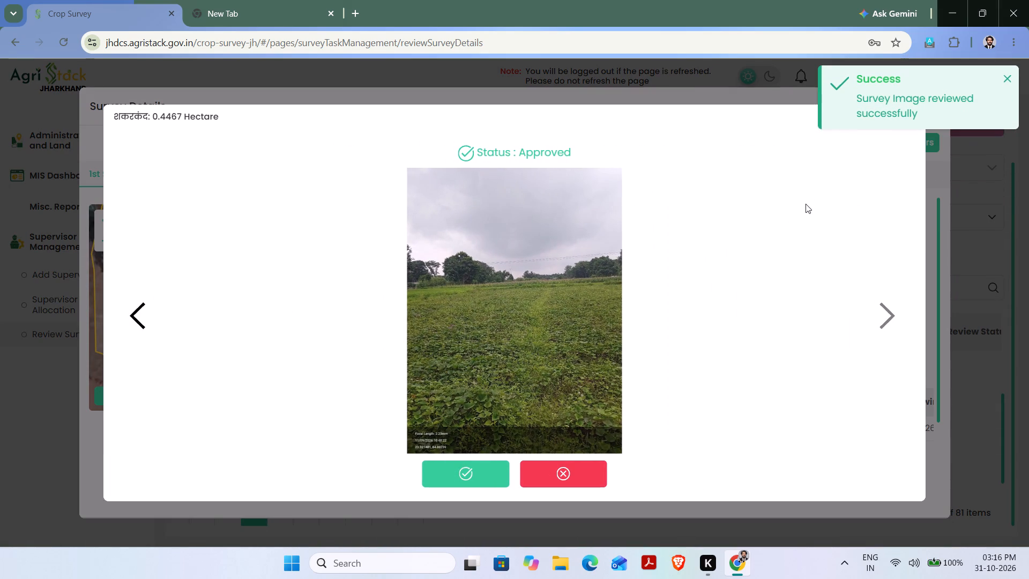
left_click(912, 120)
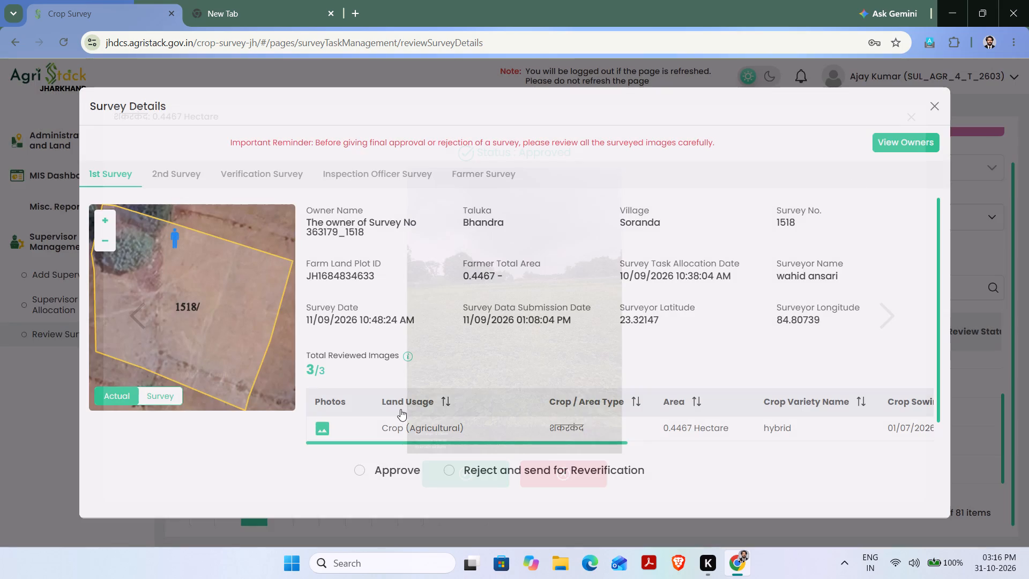
Set the 1st Survey review of survey number 1518 to Approve, save it and close the survey details.
scroll(400, 409, "down", 1)
left_click(389, 380)
left_click(409, 390)
left_click(469, 424)
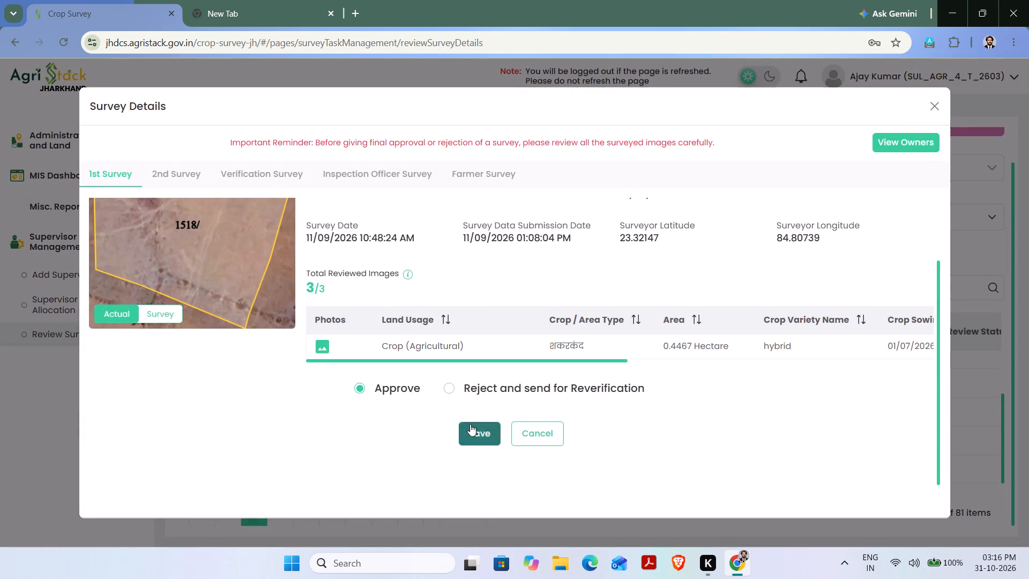
left_click(508, 329)
Open the survey details of survey number 1517 and approve all three survey images of its शकरकंद crop.
left_click(192, 384)
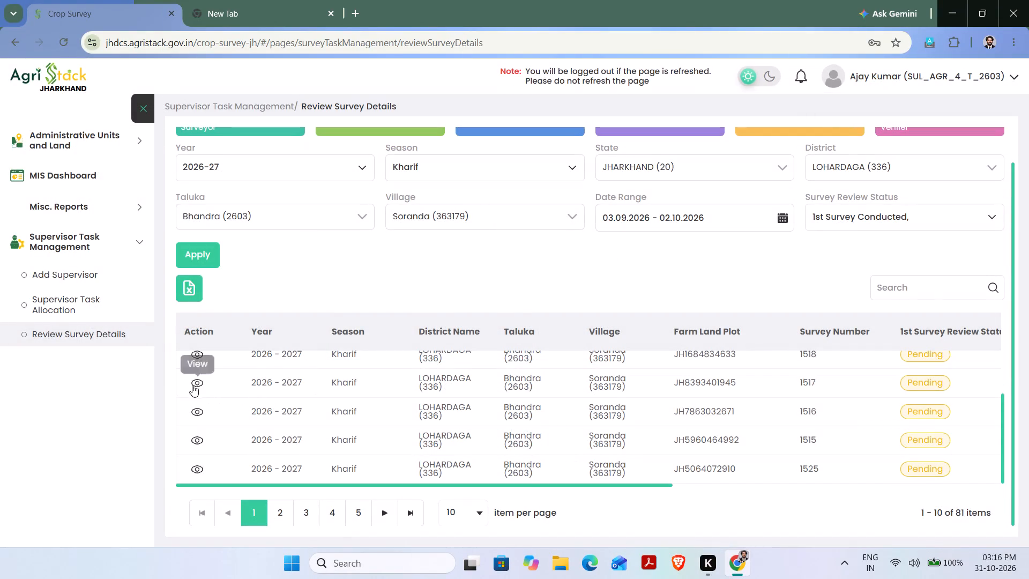
left_click(325, 426)
left_click(451, 463)
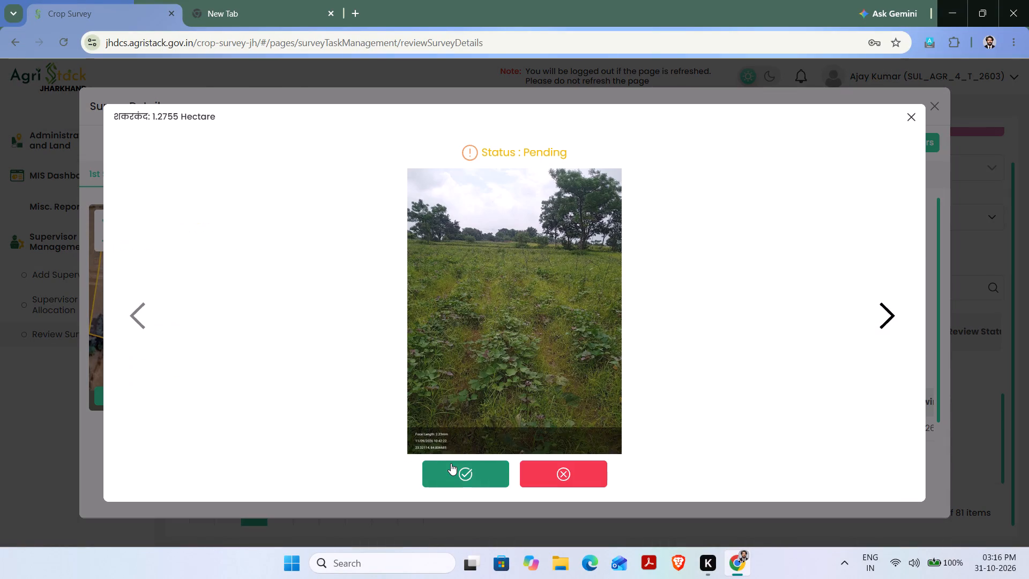
left_click_drag(525, 408, 451, 417)
left_click(456, 476)
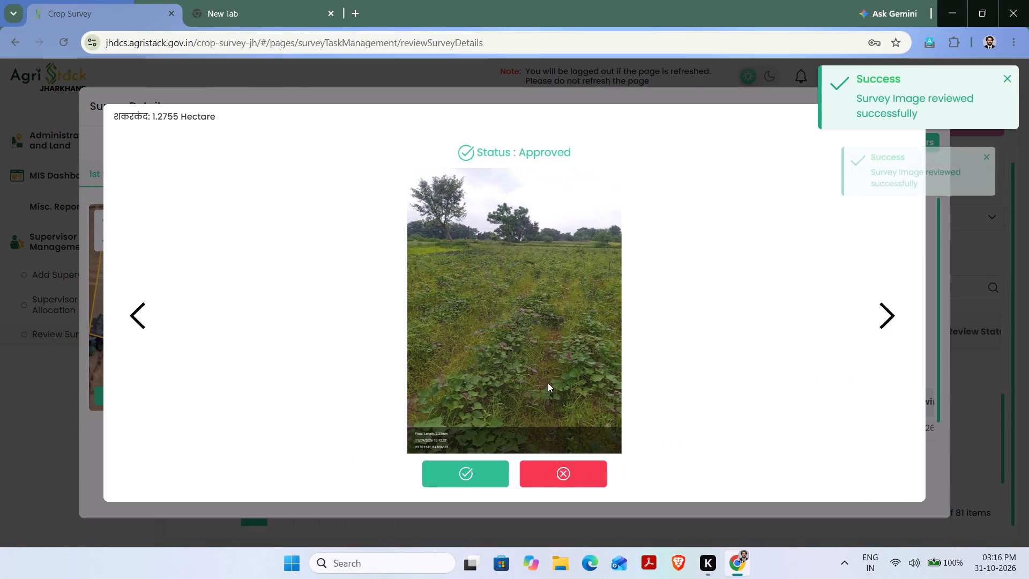
left_click_drag(541, 384, 480, 395)
left_click(478, 471)
left_click_drag(564, 376, 541, 379)
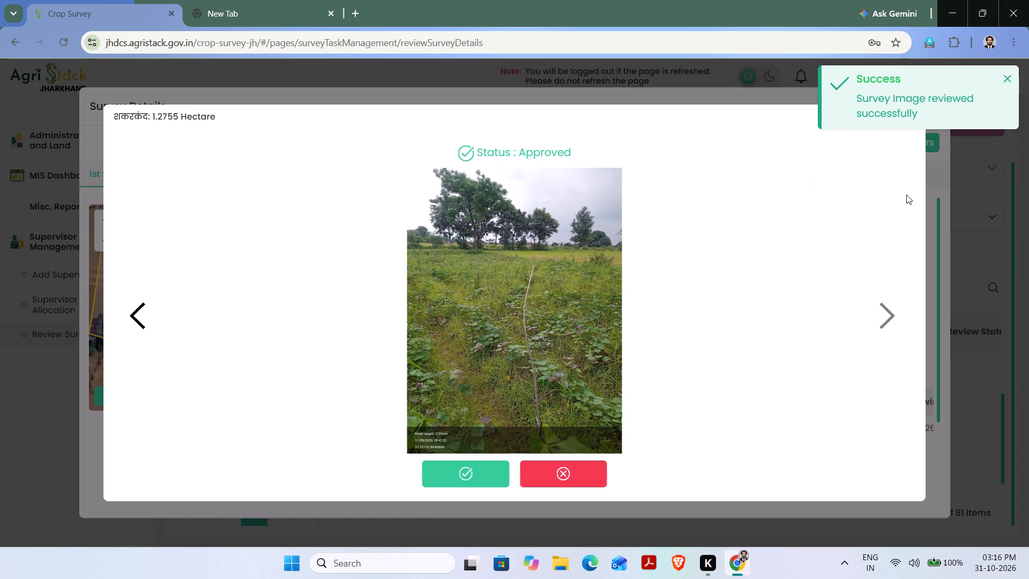
left_click(911, 120)
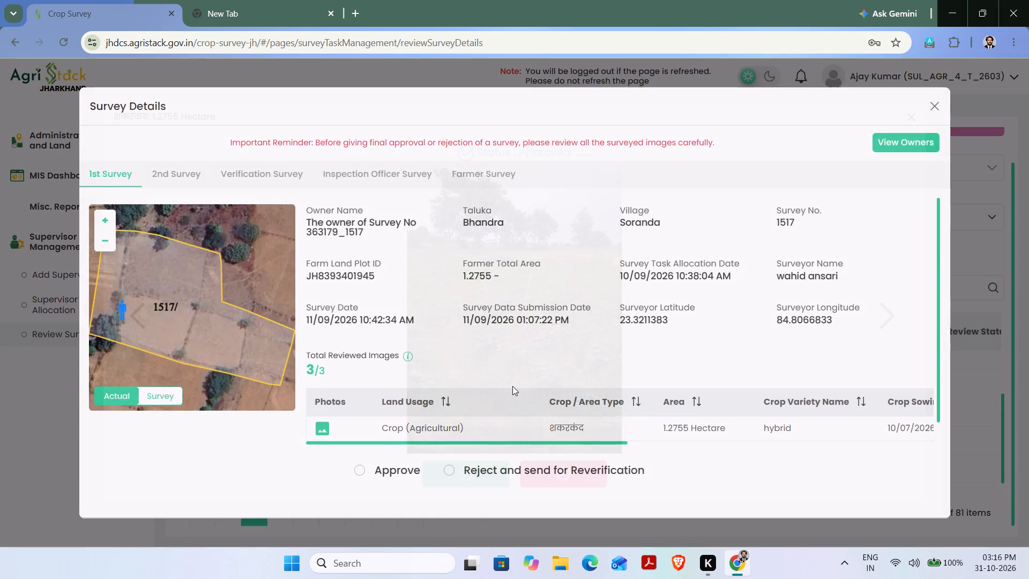
Set the 1st Survey review of survey number 1517 to Approve, save it and close the survey details.
scroll(512, 386, "down", 2)
left_click(407, 387)
left_click(482, 435)
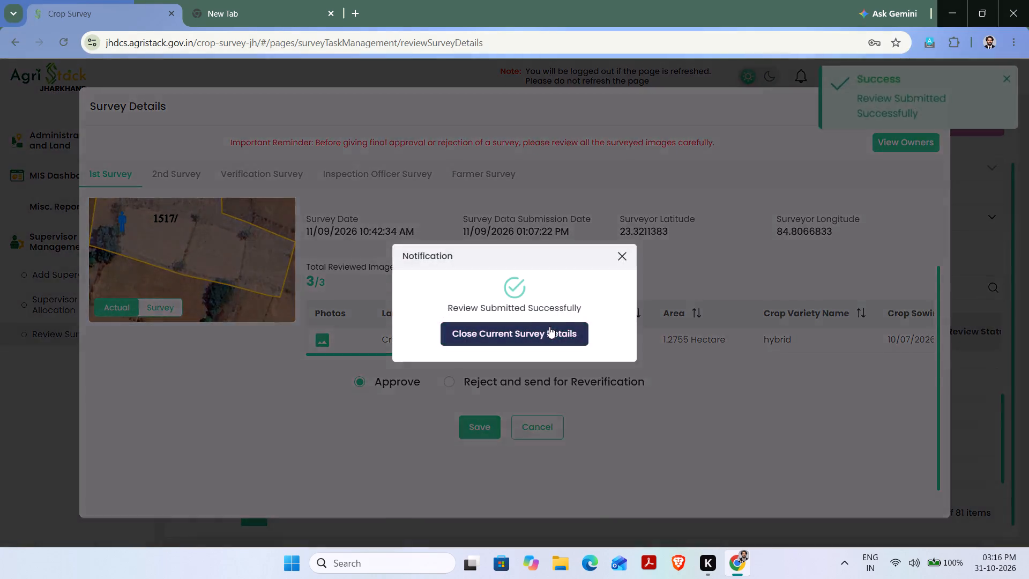
left_click(549, 326)
Open the survey details of survey number 1516 and approve all three survey images of its मक्का crop.
left_click(197, 412)
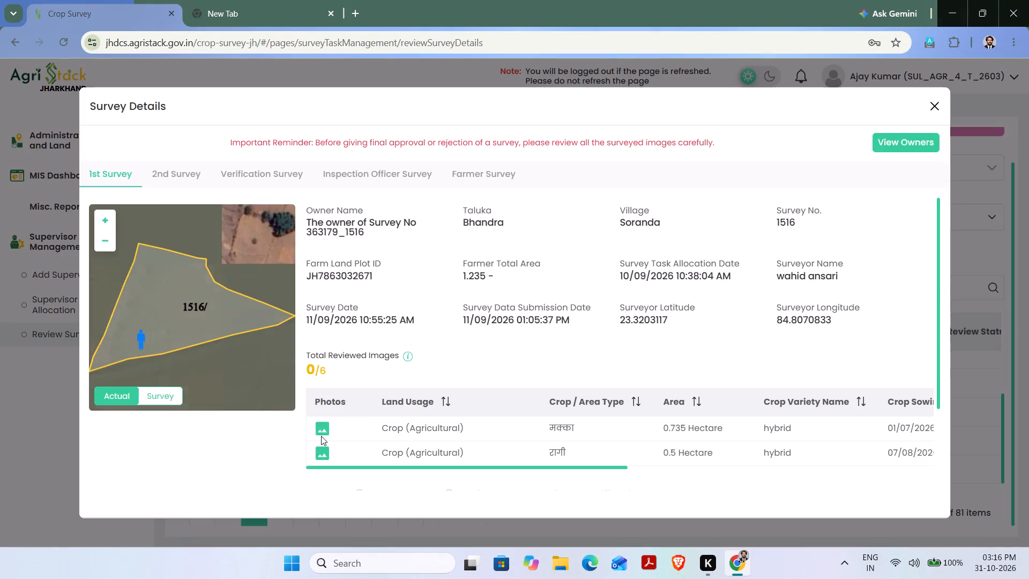
left_click(327, 421)
left_click(475, 480)
left_click_drag(548, 406, 487, 418)
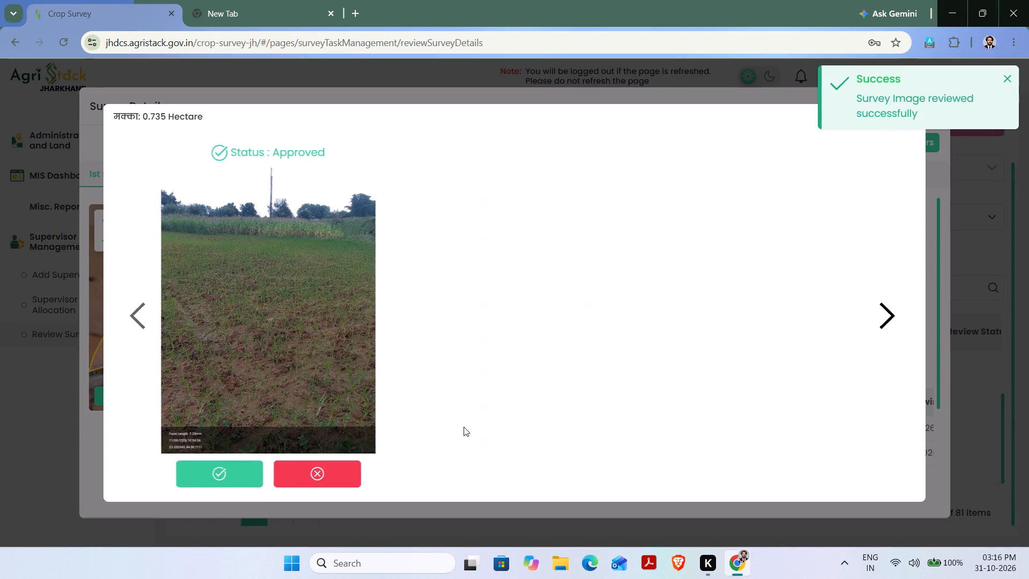
left_click(464, 482)
left_click_drag(551, 403, 505, 414)
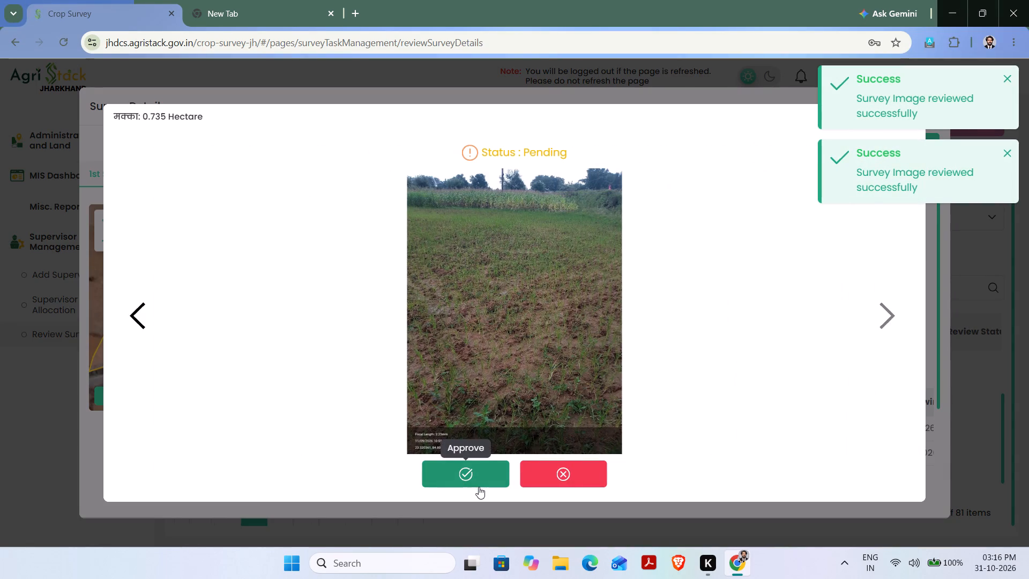
left_click(479, 473)
left_click_drag(568, 368, 545, 375)
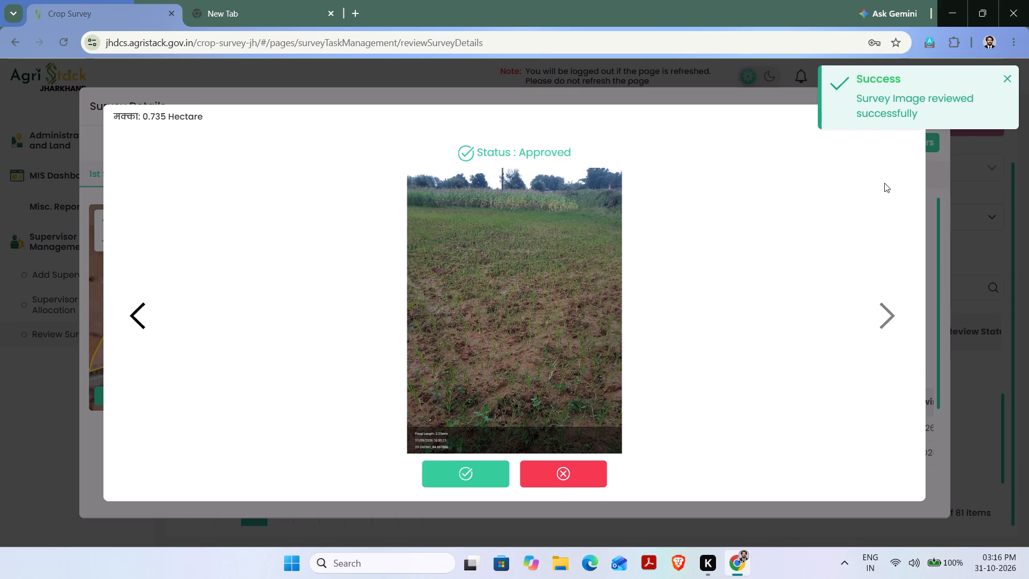
left_click(910, 118)
Approve all three survey images of the रागी crop of survey number 1516.
scroll(551, 315, "down", 1)
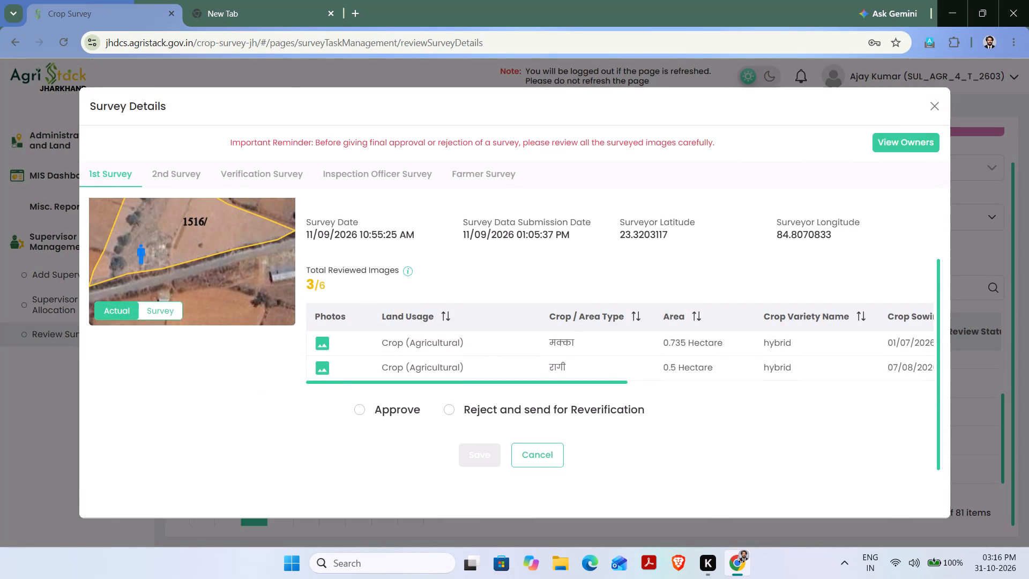
left_click(323, 370)
left_click(468, 473)
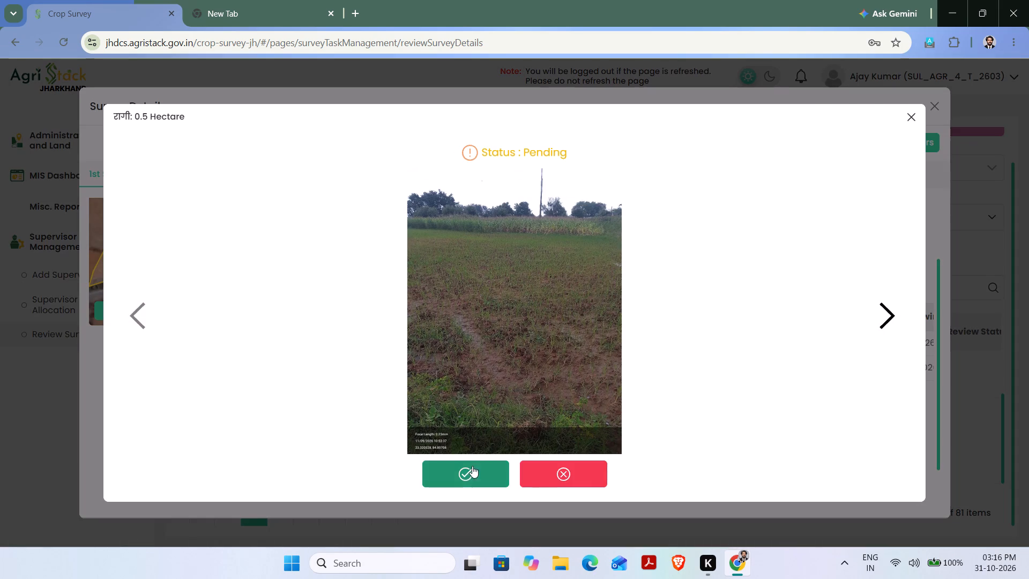
left_click_drag(533, 381, 473, 386)
left_click(468, 467)
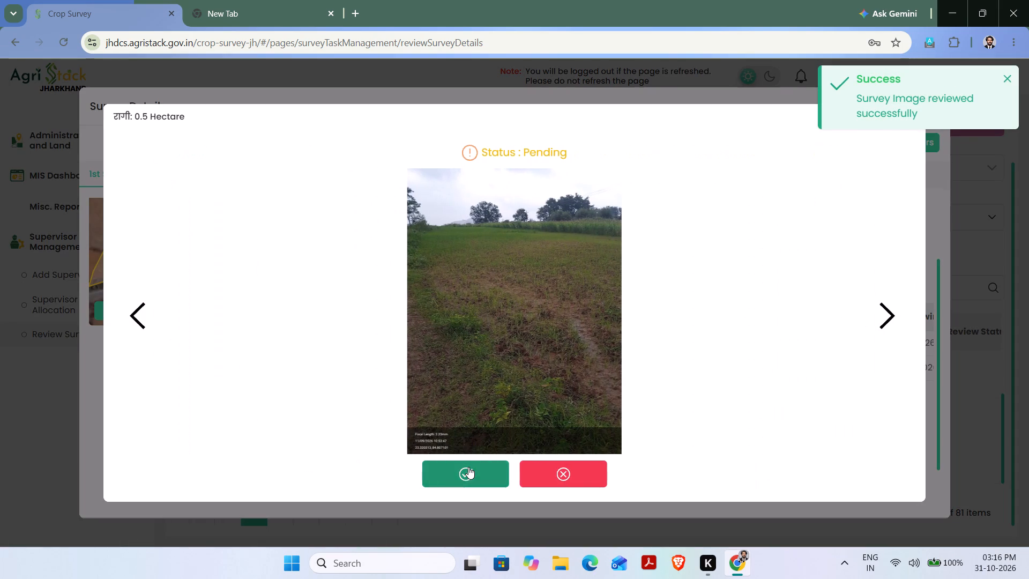
left_click_drag(542, 393, 479, 403)
left_click(488, 465)
left_click_drag(571, 356, 569, 354)
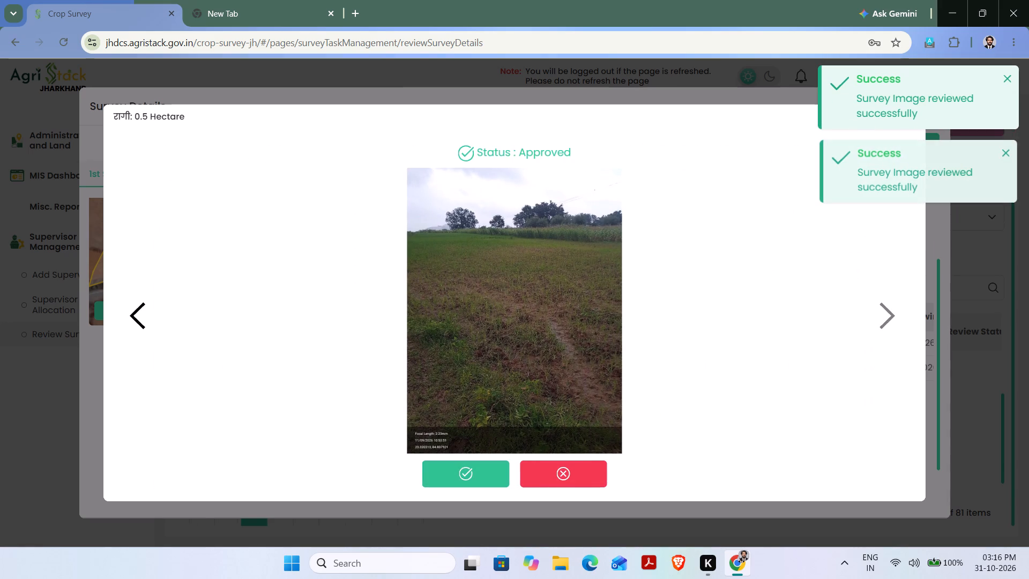
left_click_drag(569, 354, 549, 358)
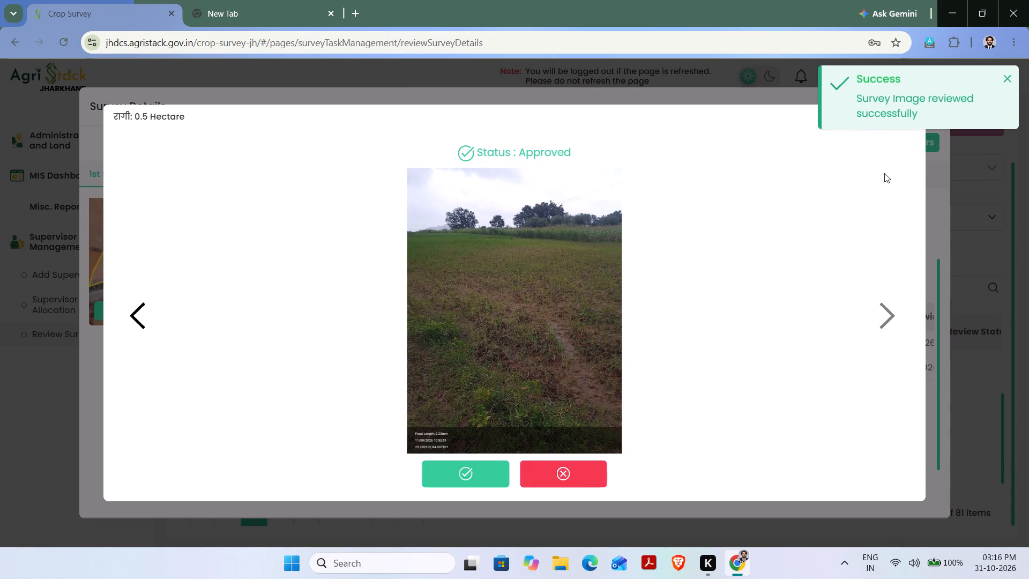
left_click(911, 116)
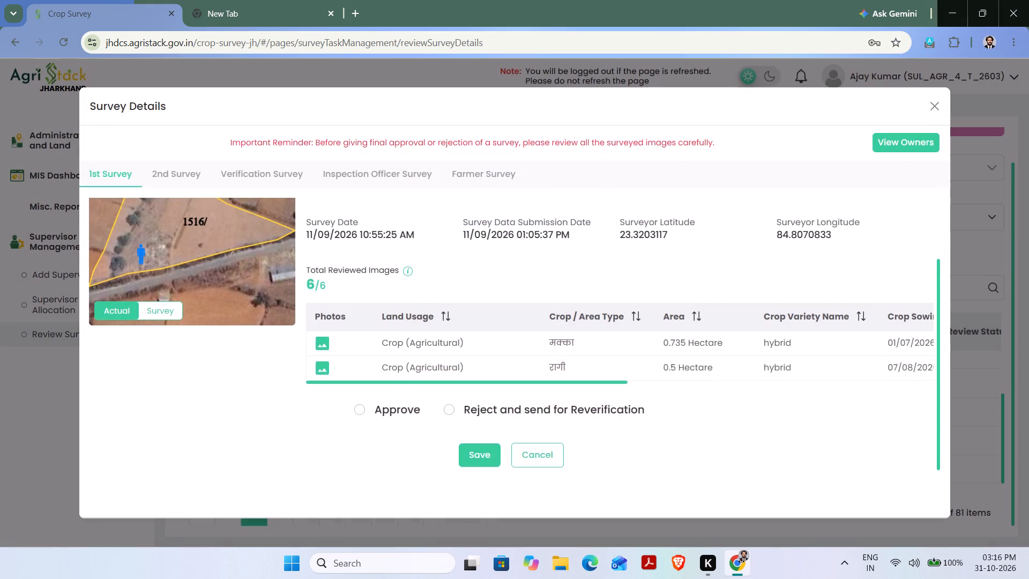
Set the 1st Survey review of survey number 1516 to Approve, save it and close the survey details.
scroll(445, 373, "down", 1)
left_click(404, 386)
left_click(468, 421)
left_click(402, 380)
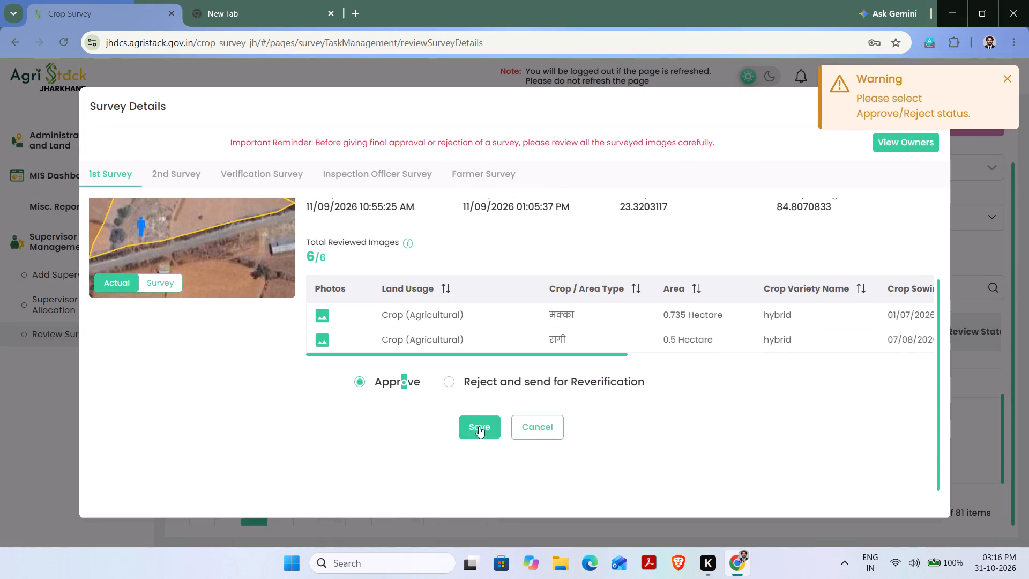
left_click(483, 430)
left_click(524, 330)
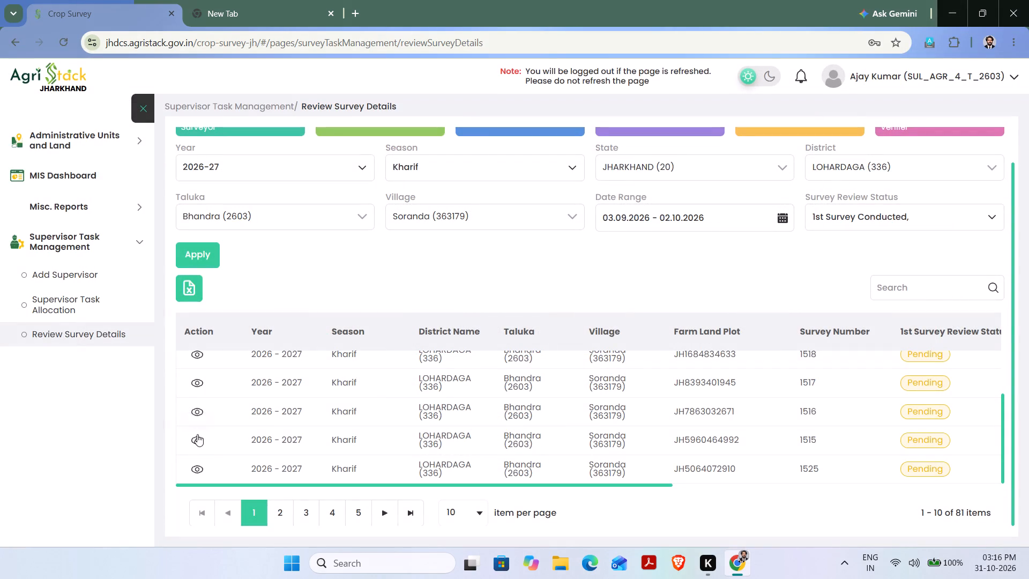
Open the survey details of survey number 1515 and approve all three survey images of its रागी crop.
left_click(198, 437)
left_click(325, 427)
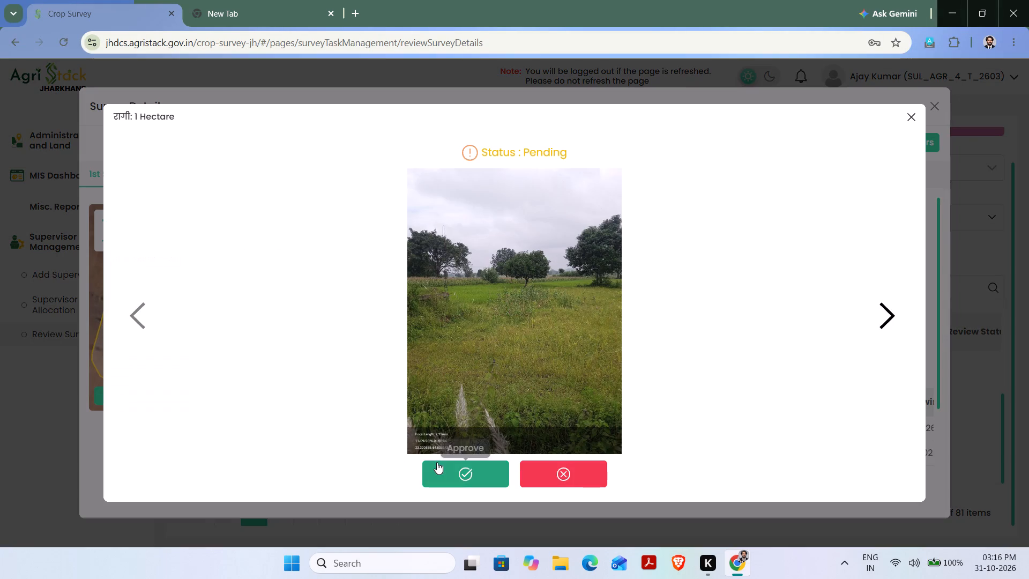
left_click(437, 462)
left_click_drag(529, 395, 490, 399)
left_click(452, 470)
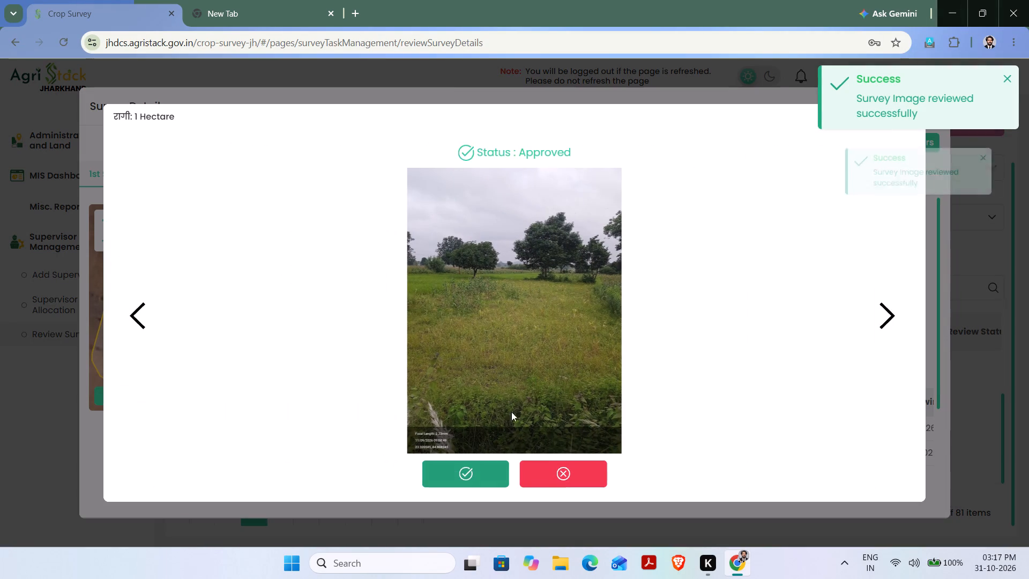
left_click_drag(530, 396, 484, 413)
left_click(476, 467)
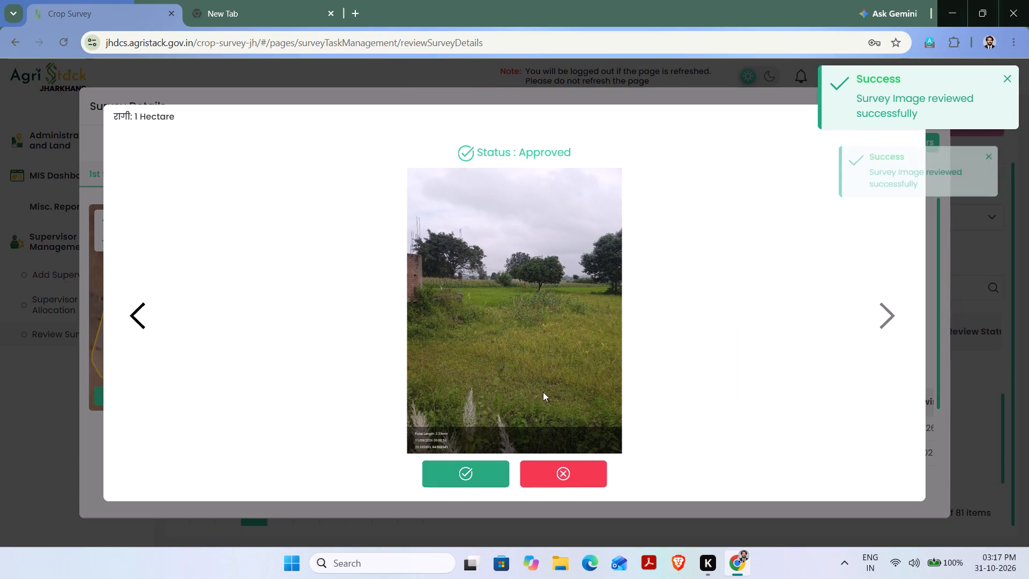
left_click_drag(552, 378, 533, 378)
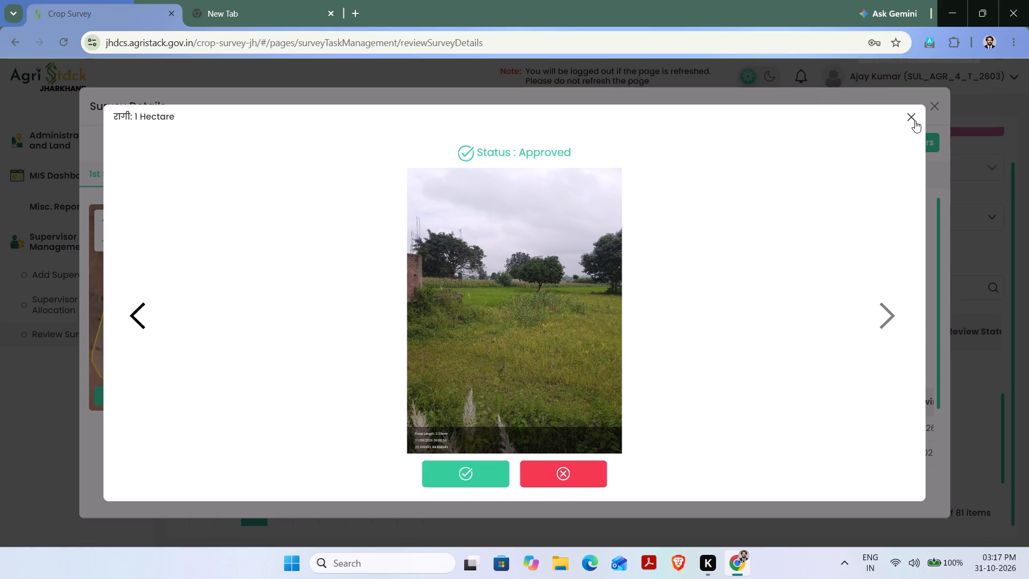
left_click(915, 121)
Approve all three survey images of the मक्का crop of survey number 1515.
scroll(466, 352, "down", 1)
left_click(322, 401)
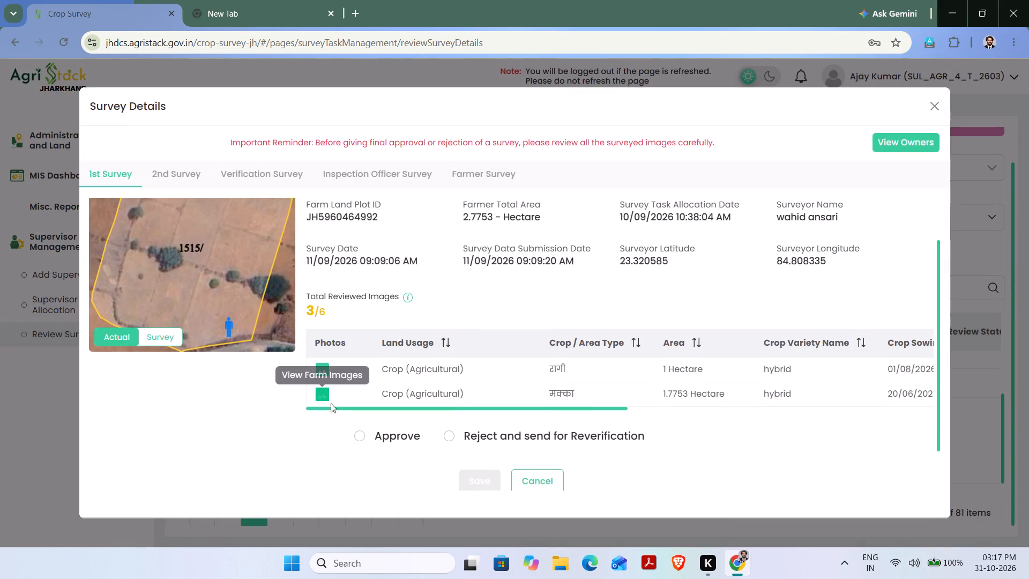
left_click(323, 396)
left_click(451, 472)
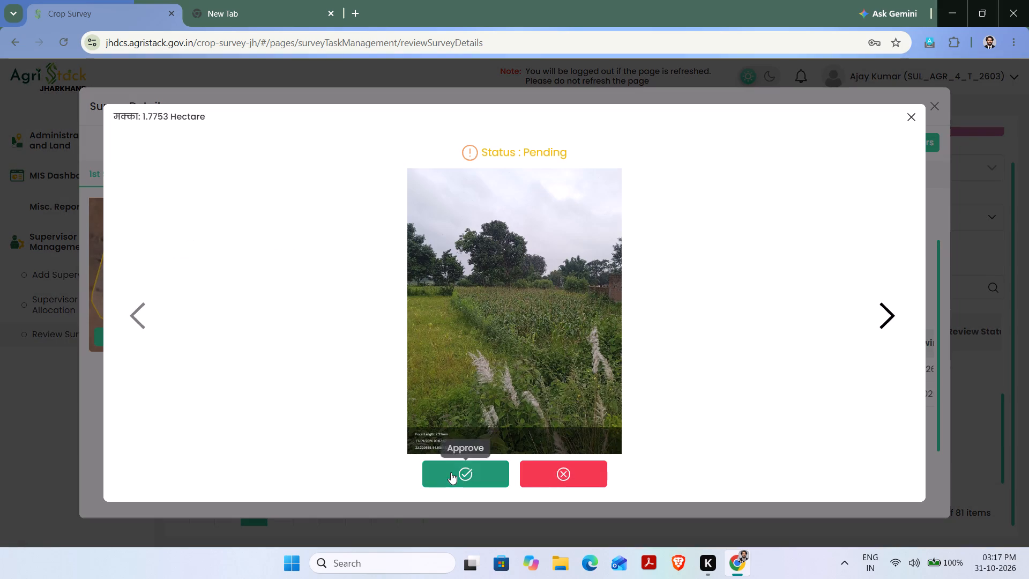
left_click_drag(540, 403, 490, 406)
left_click(481, 463)
left_click_drag(542, 408, 482, 427)
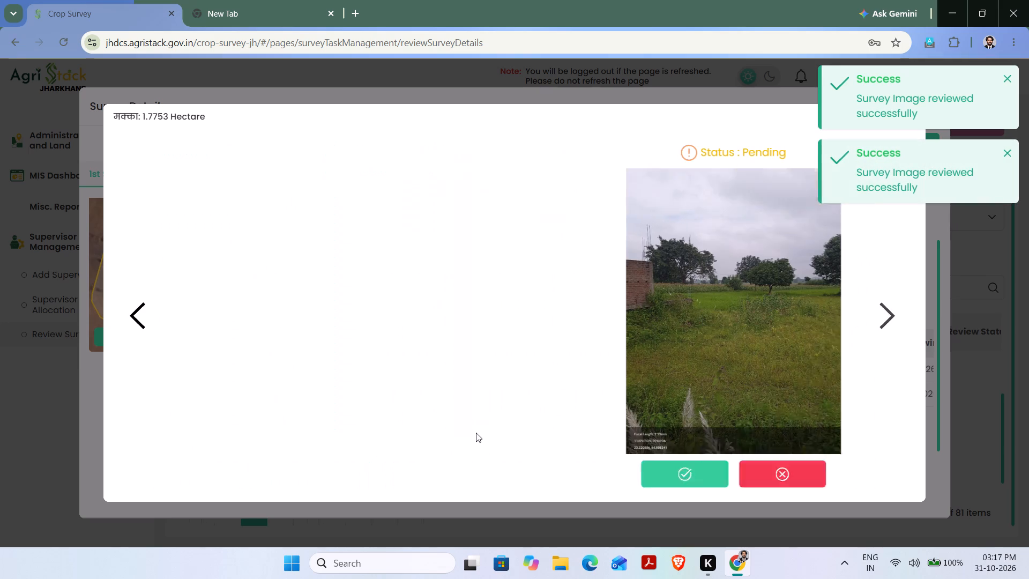
left_click(468, 471)
left_click_drag(534, 400, 529, 397)
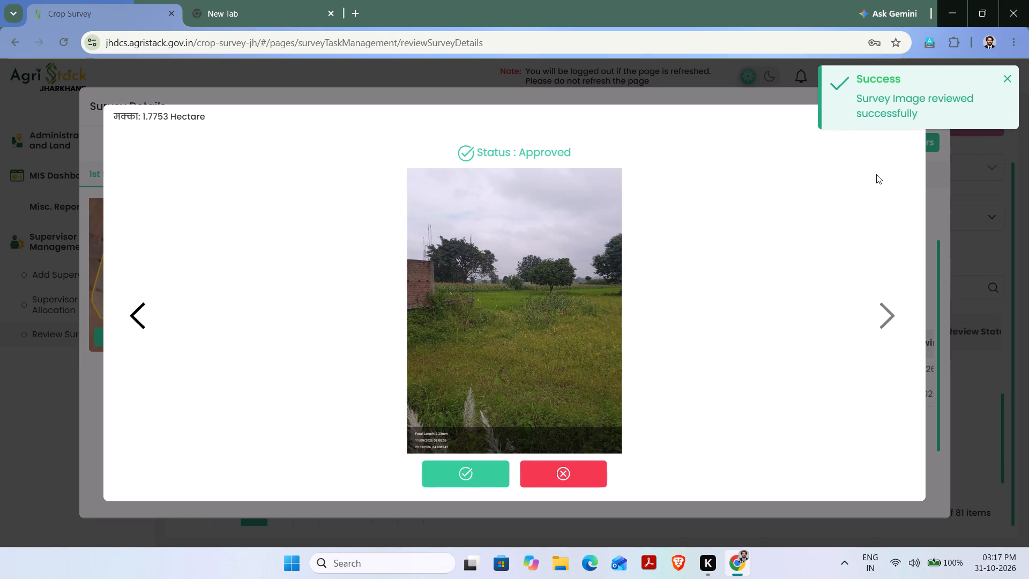
left_click(912, 118)
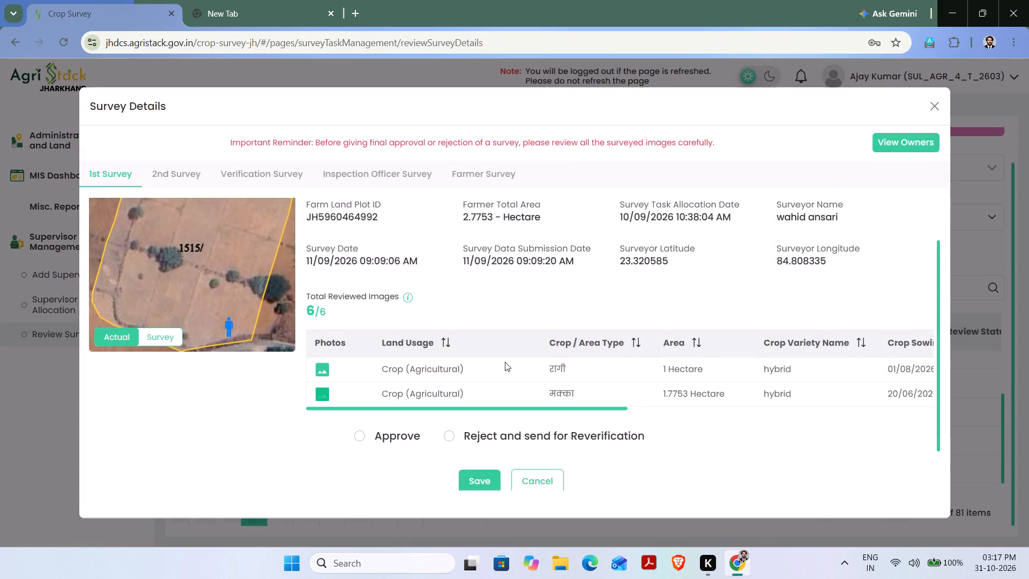
Set the 1st Survey review of survey number 1515 to Approve, save it and close the survey details.
scroll(505, 362, "down", 1)
left_click(402, 389)
left_click(479, 439)
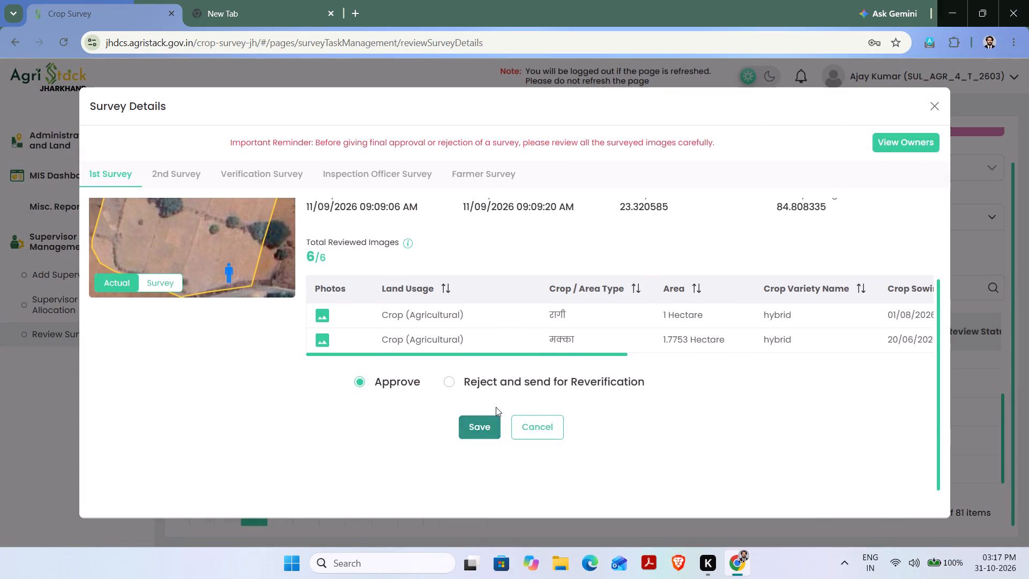
left_click(496, 407)
left_click(488, 422)
left_click(520, 340)
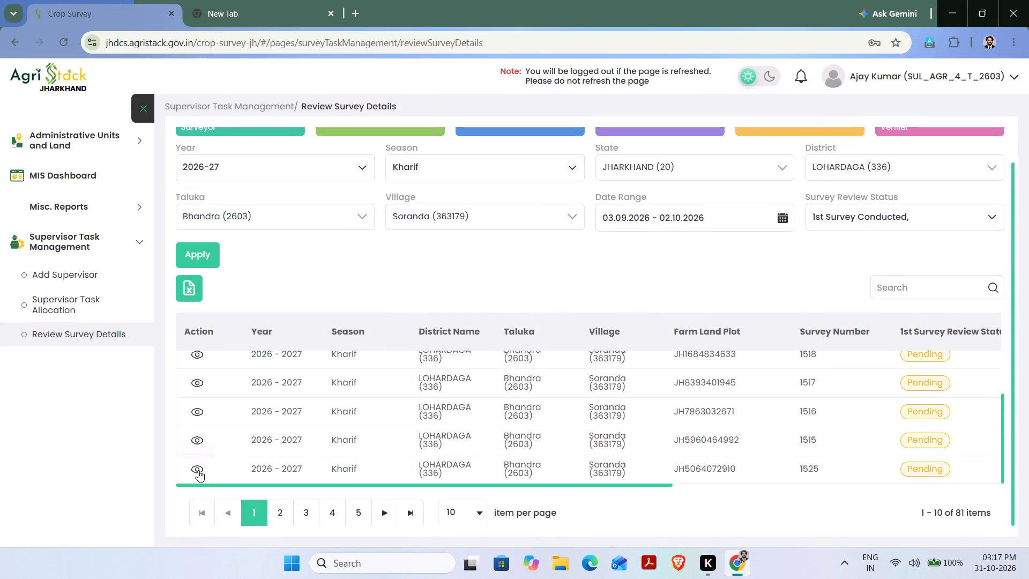
Open the survey details of survey number 1525 and approve all three survey images of its Fallow area.
left_click(198, 466)
left_click(323, 429)
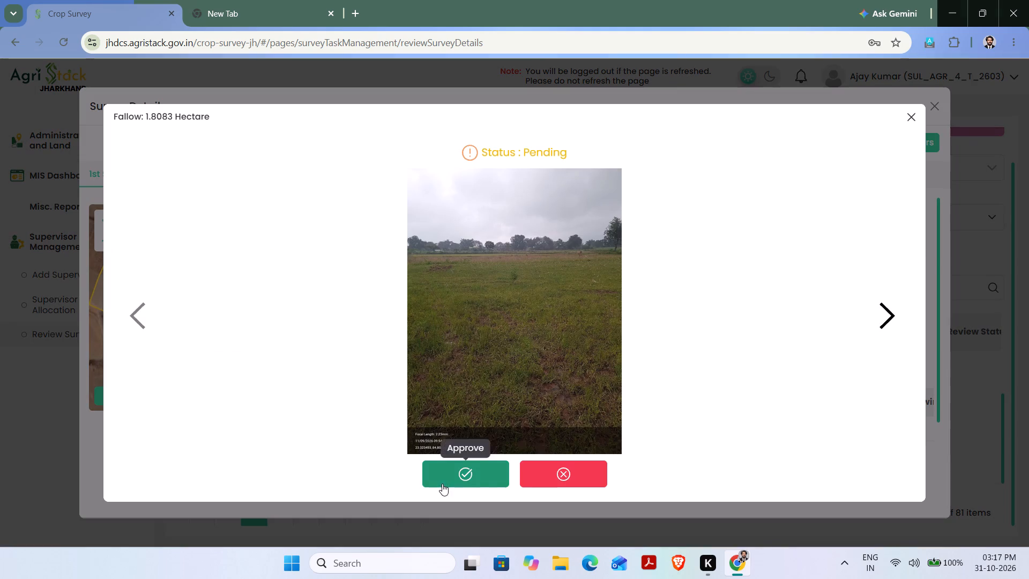
left_click(442, 484)
left_click_drag(522, 401, 481, 414)
left_click(475, 481)
left_click_drag(533, 402, 497, 410)
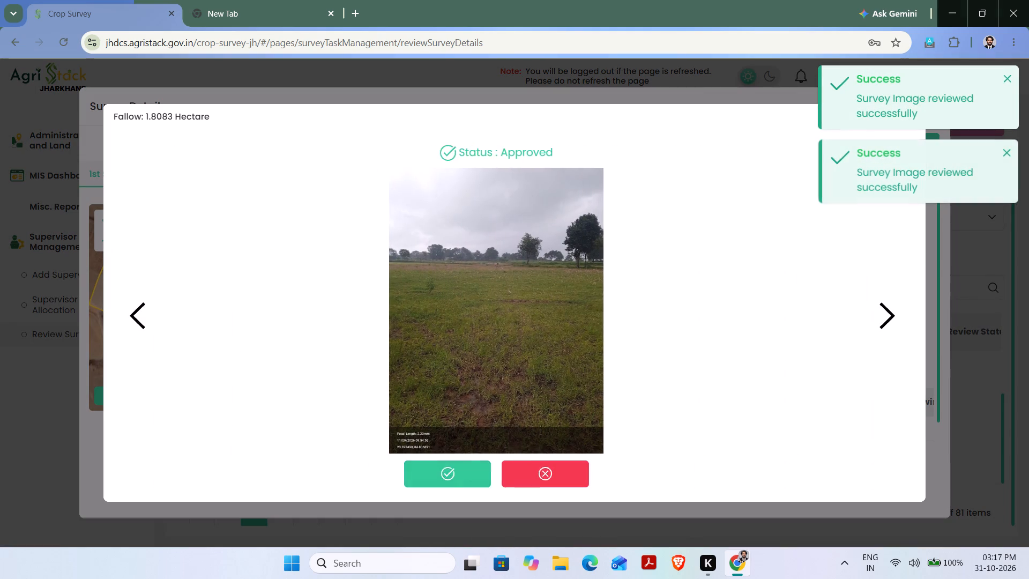
left_click_drag(497, 410, 476, 415)
left_click(494, 478)
left_click_drag(582, 358, 561, 367)
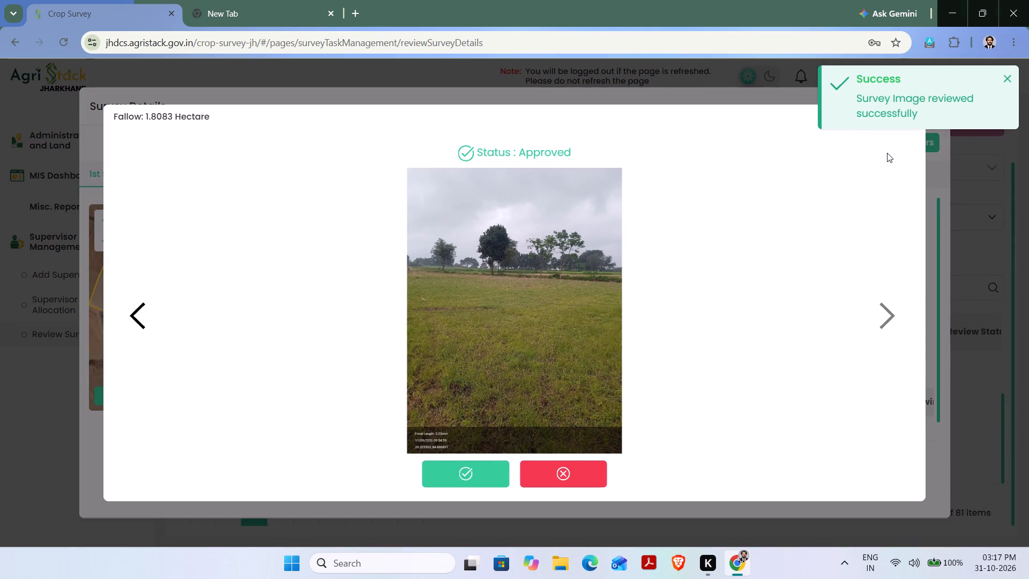
left_click(908, 117)
Set the 1st Survey review of survey number 1525 to Approve, save it and close the survey details.
scroll(388, 404, "down", 1)
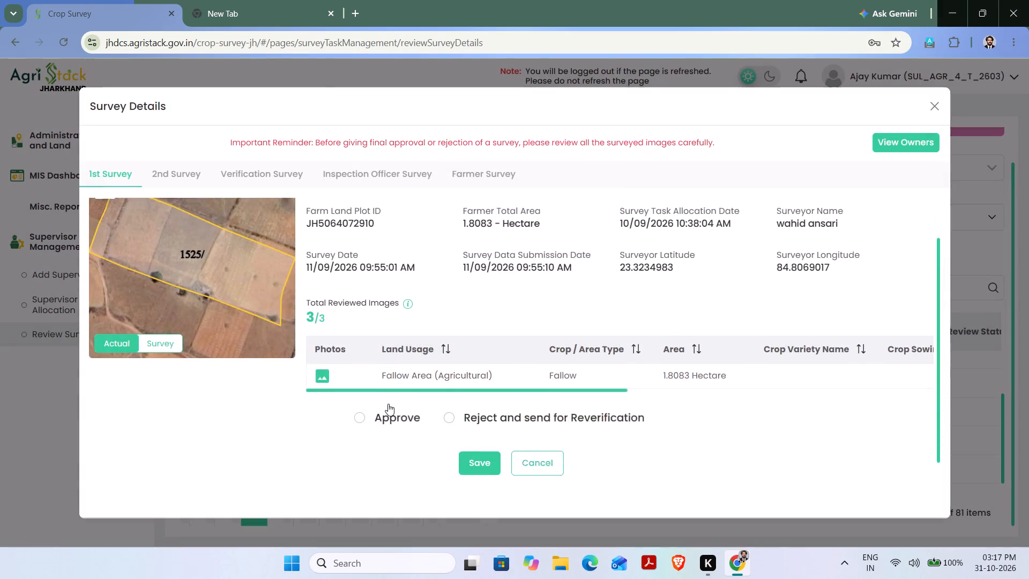
scroll(388, 404, "down", 1)
left_click(382, 402)
left_click(487, 432)
left_click(523, 344)
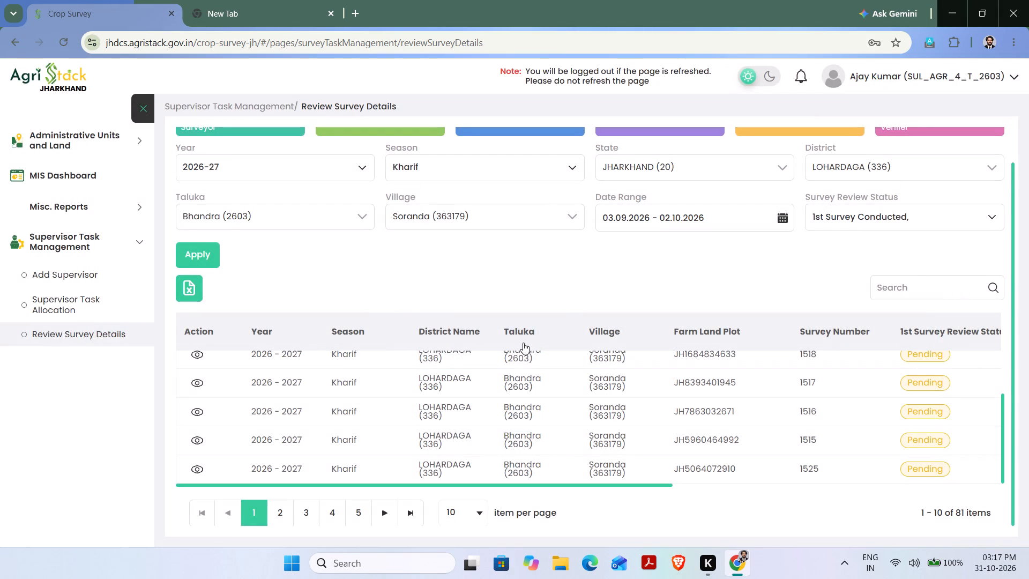
Reapply the current Soranda village filters to refresh the list of surveys awaiting review.
left_click(210, 262)
scroll(279, 359, "up", 7)
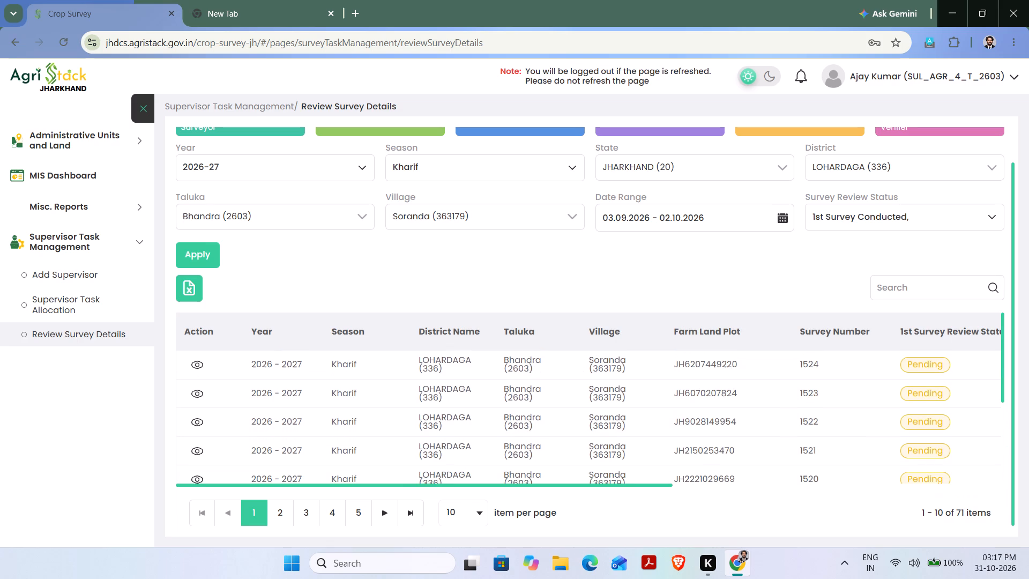
Open the survey details of survey number 1524 and approve all three survey images of its Fallow area.
left_click(196, 364)
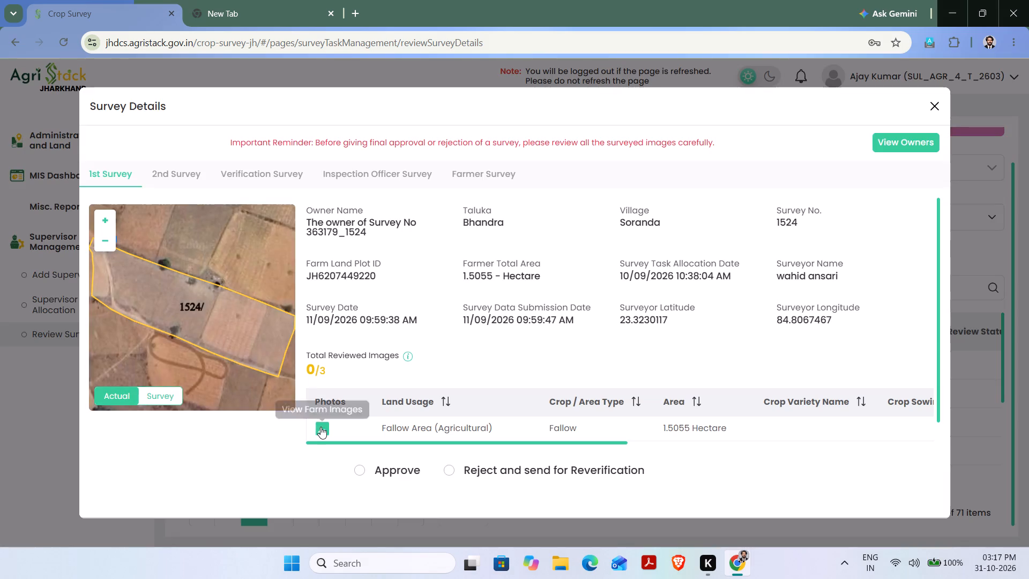
left_click(322, 428)
left_click(453, 478)
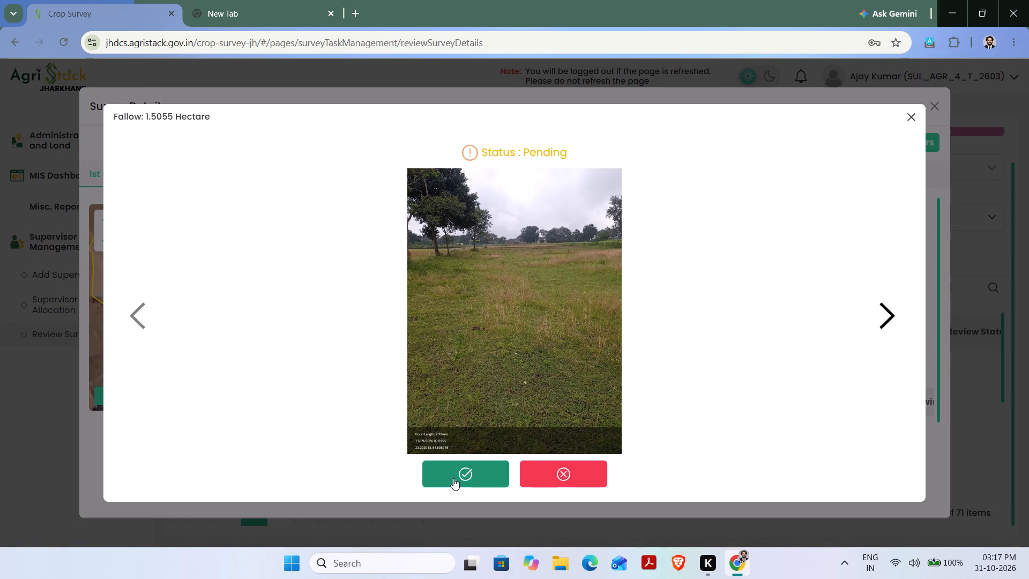
left_click_drag(532, 418, 479, 430)
left_click(479, 473)
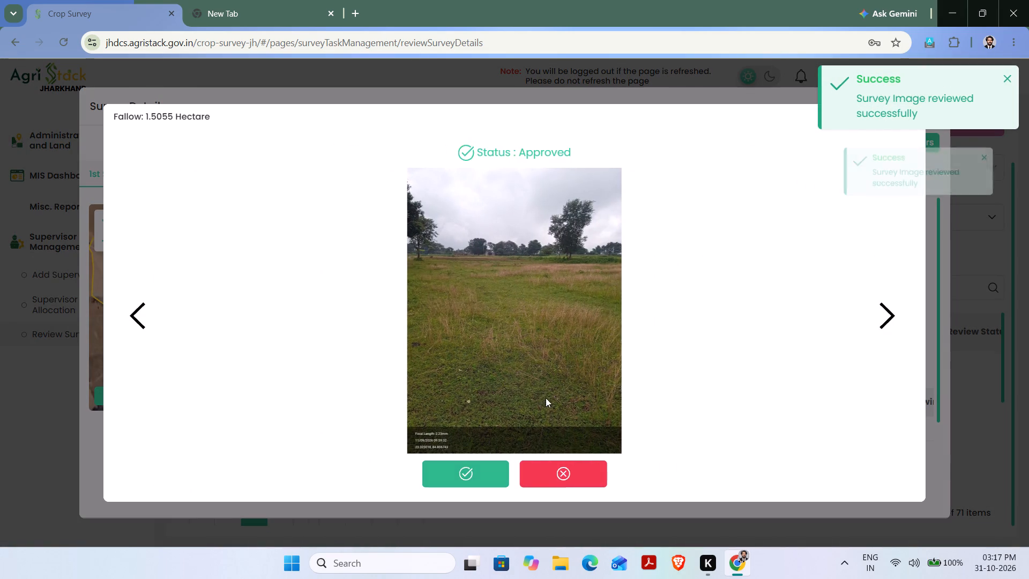
left_click_drag(544, 397, 504, 411)
left_click(482, 463)
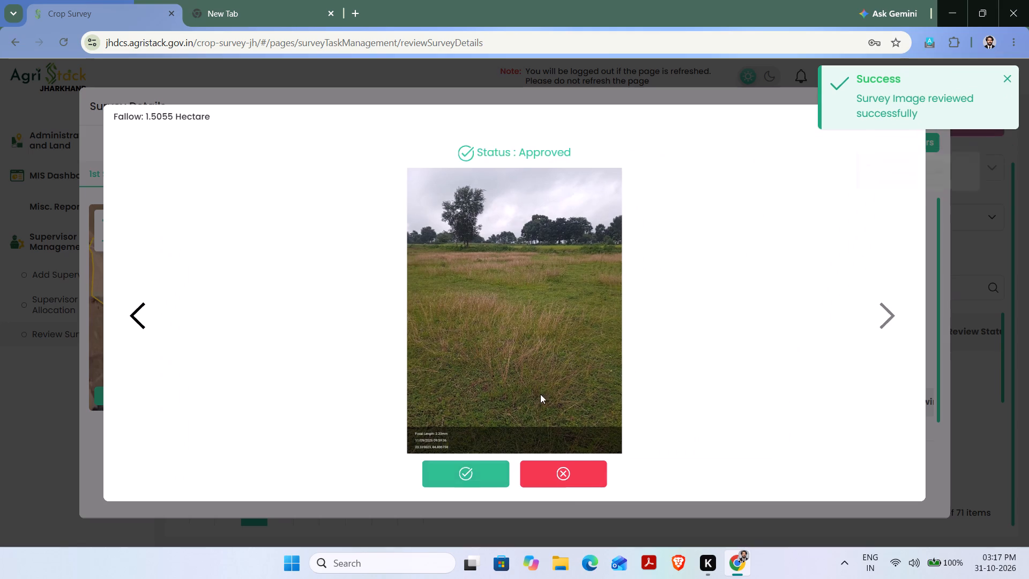
left_click_drag(542, 391, 512, 391)
left_click(908, 120)
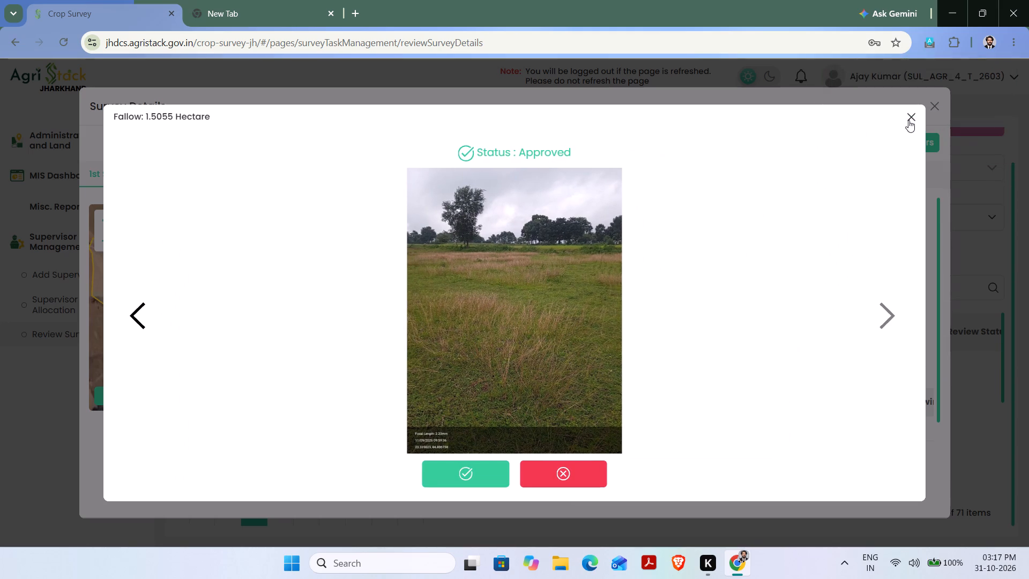
Set the 1st Survey review of survey number 1524 to Approve, save it and close the survey details.
scroll(496, 389, "down", 1)
left_click(407, 391)
left_click(476, 434)
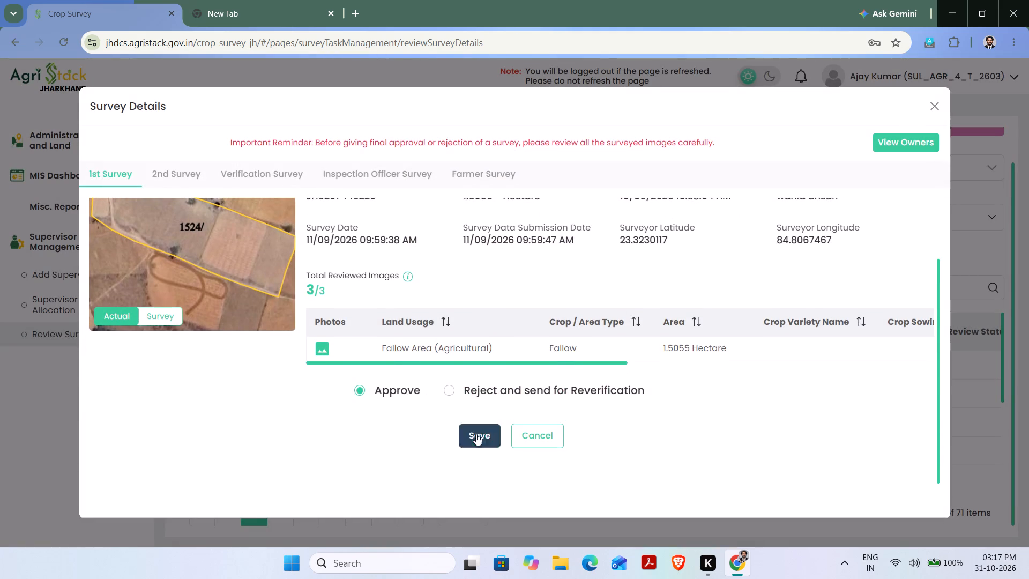
left_click(537, 340)
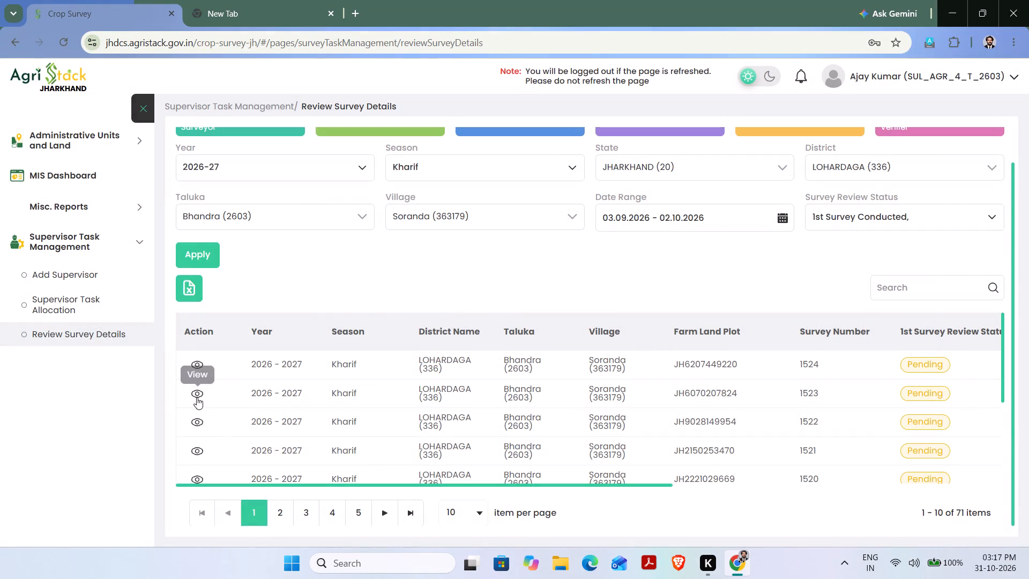
Open the survey details of survey number 1523 and approve all three survey images of its Fallow area.
left_click(197, 397)
left_click(326, 428)
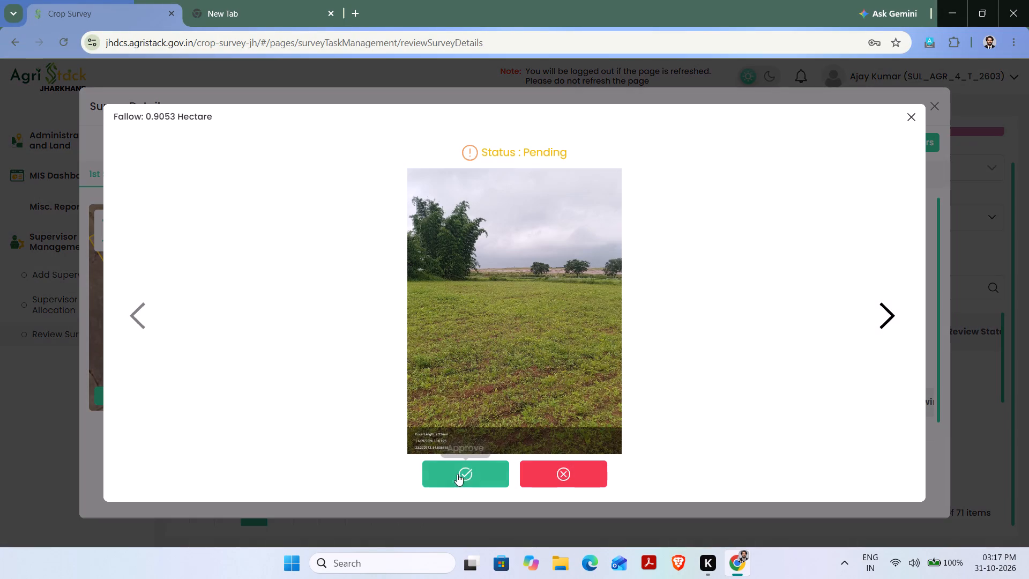
left_click(461, 475)
left_click_drag(535, 396, 469, 414)
left_click(480, 468)
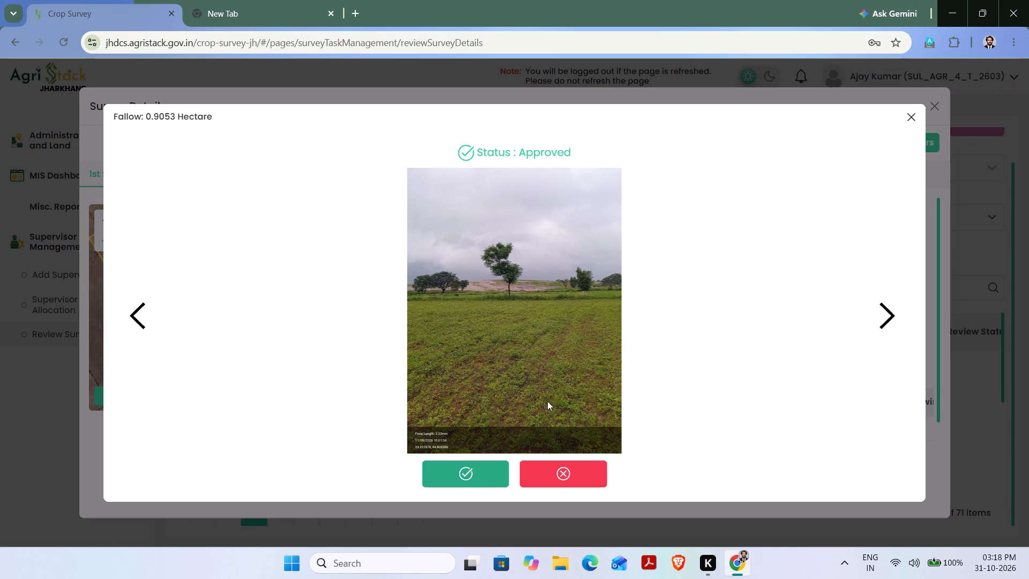
left_click_drag(547, 400, 489, 413)
left_click(471, 480)
left_click_drag(539, 408, 513, 416)
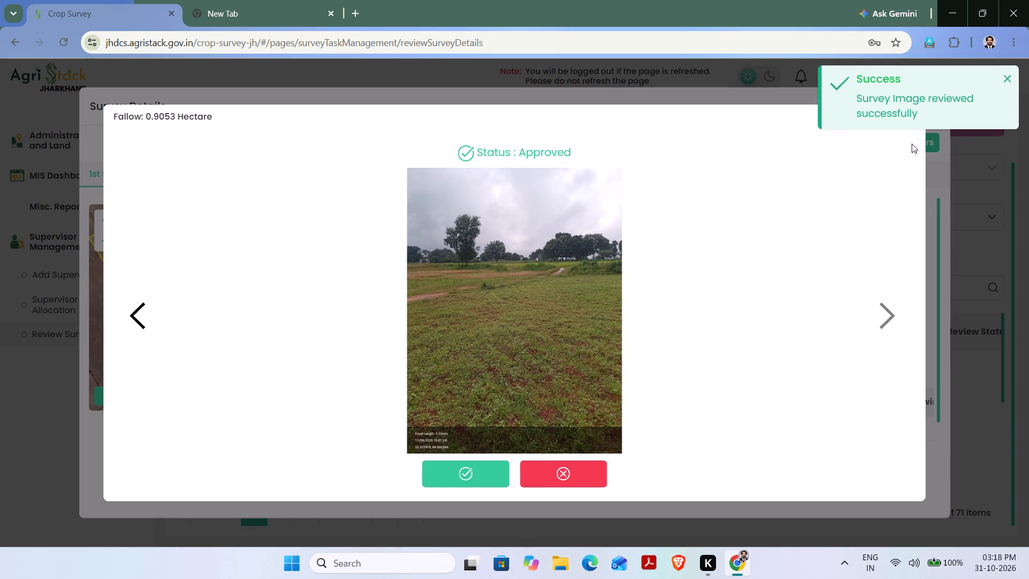
left_click(915, 120)
Set the 1st Survey review of survey number 1523 to Approve, save it and close the survey details.
scroll(496, 350, "down", 1)
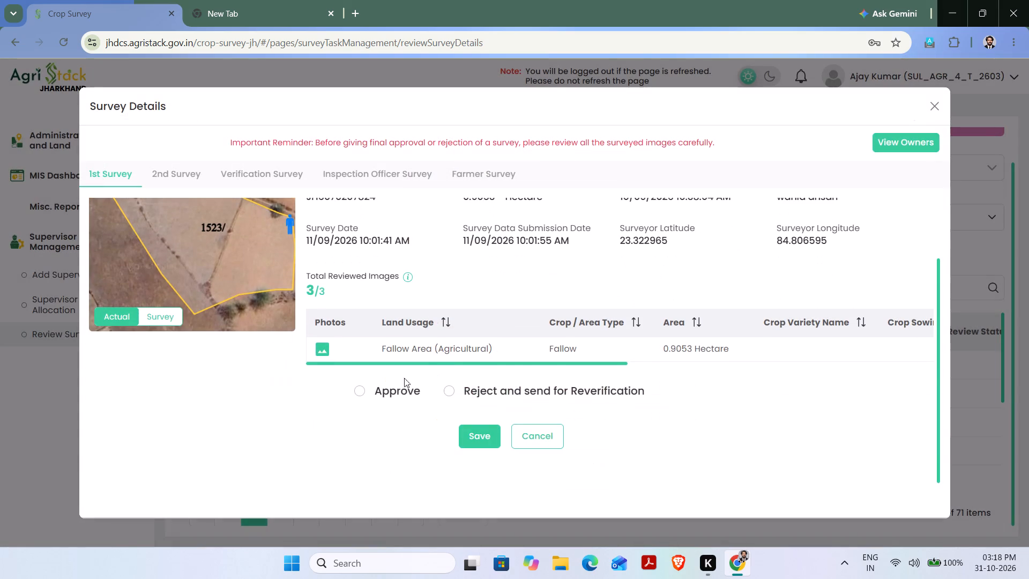
left_click(392, 382)
left_click(478, 426)
left_click(527, 321)
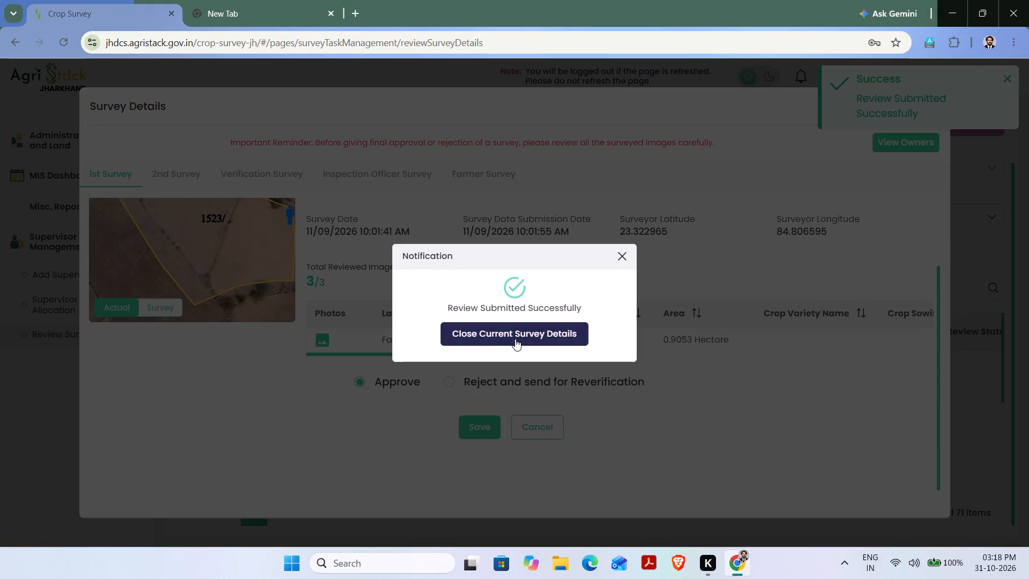
left_click(475, 329)
Open the survey details of survey number 1522 and approve all three survey images of its रागी crop.
left_click(193, 420)
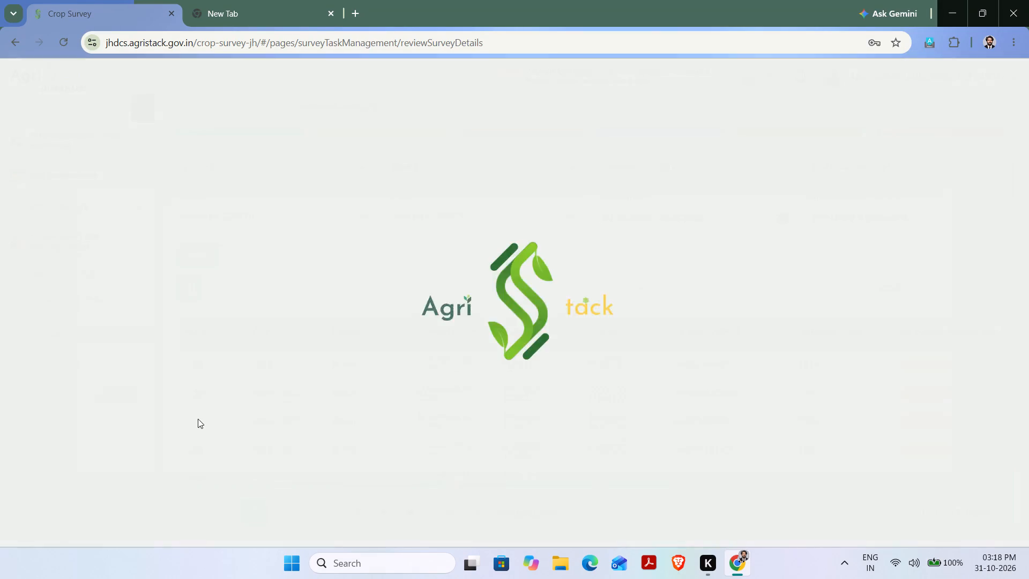
left_click(314, 422)
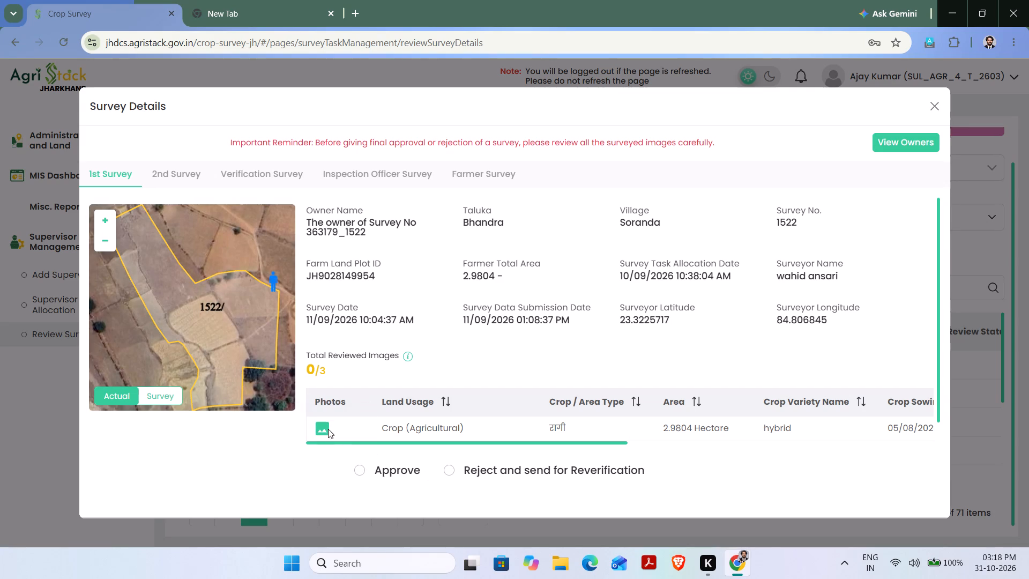
left_click(324, 427)
left_click(441, 487)
left_click_drag(526, 398, 509, 403)
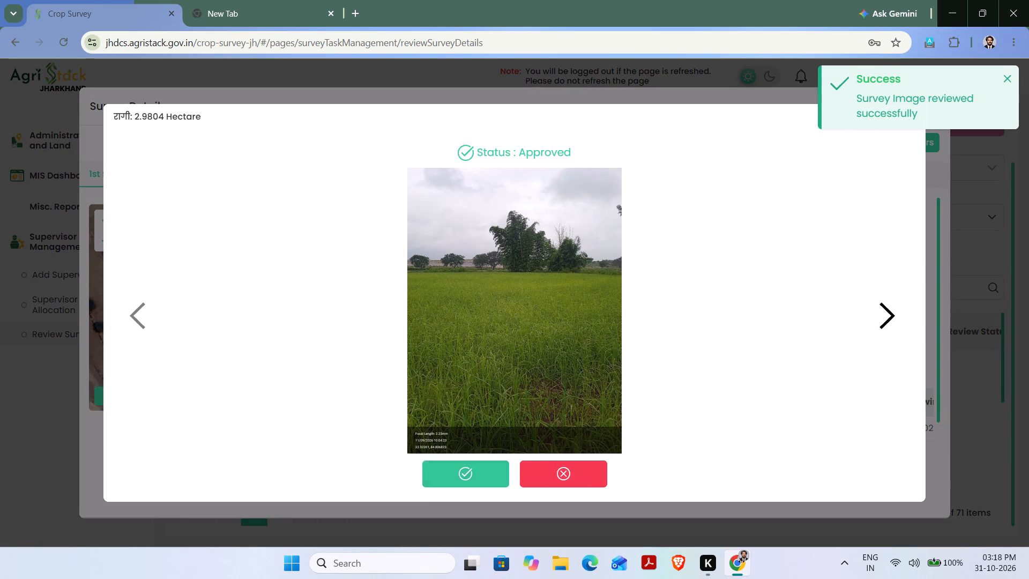
left_click_drag(509, 403, 484, 410)
left_click(459, 472)
left_click_drag(526, 383, 497, 392)
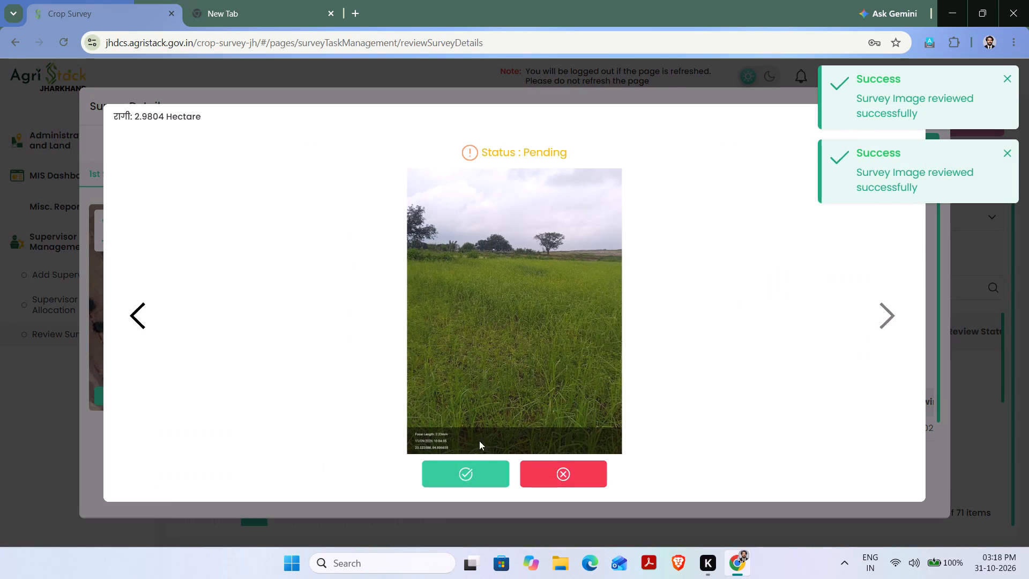
left_click(481, 476)
left_click_drag(557, 368, 540, 370)
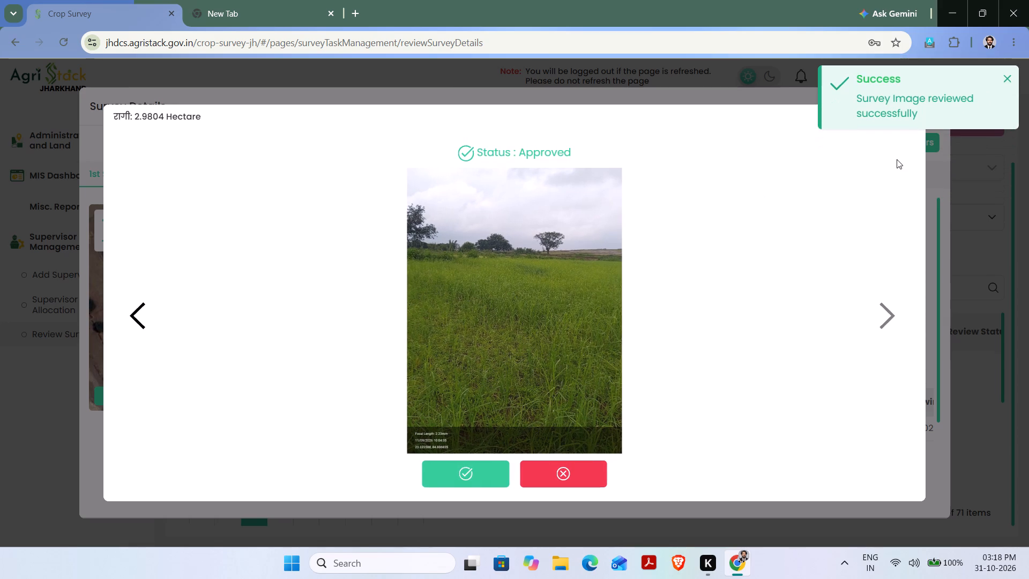
left_click(912, 120)
Set the 1st Survey review of survey number 1522 to Approve, save it and close the survey details.
scroll(468, 367, "down", 2)
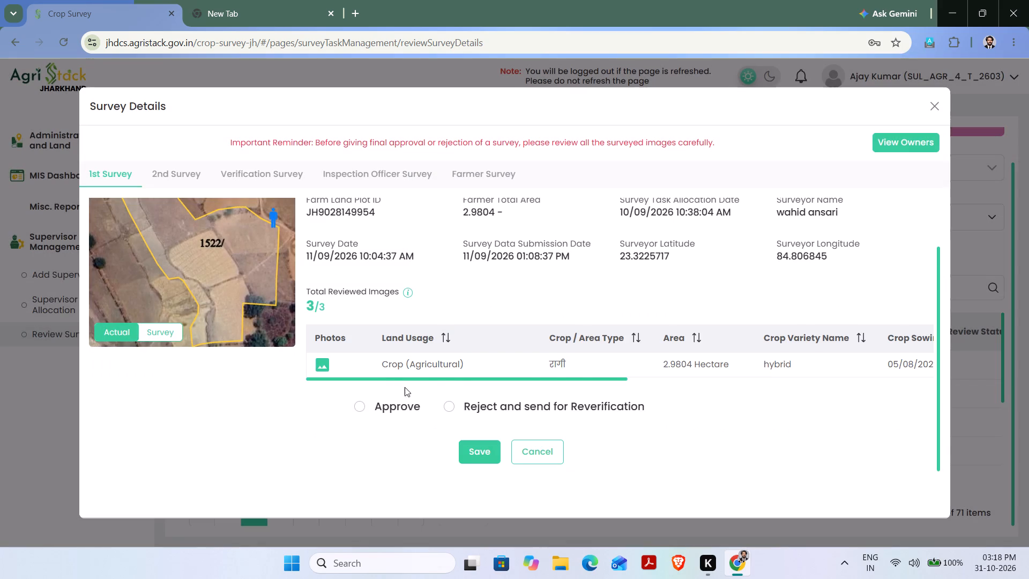
left_click(392, 384)
left_click(416, 388)
left_click(480, 421)
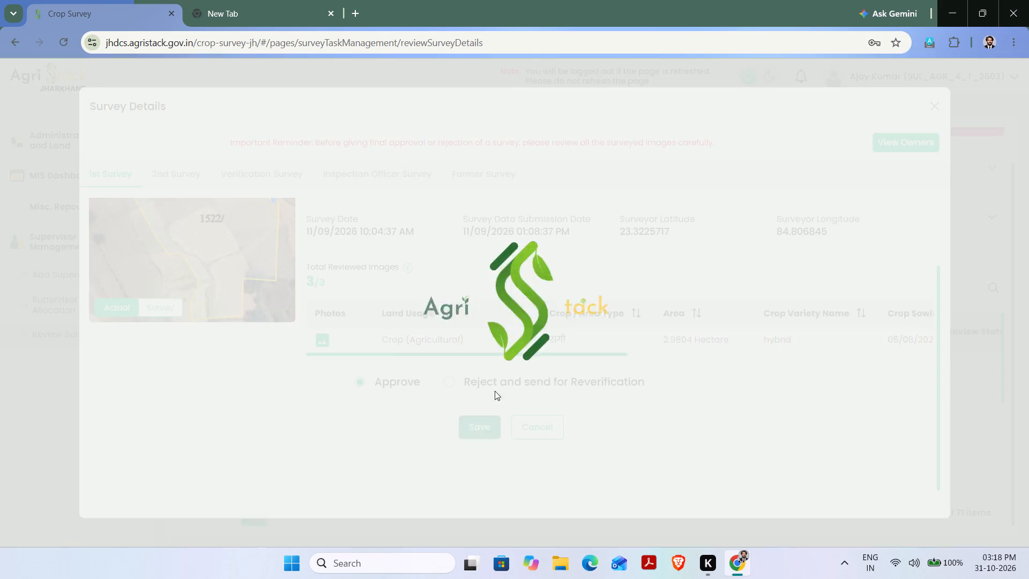
left_click(512, 345)
Open the survey details of survey number 1521 and approve all three survey images of its रागी crop.
left_click(199, 452)
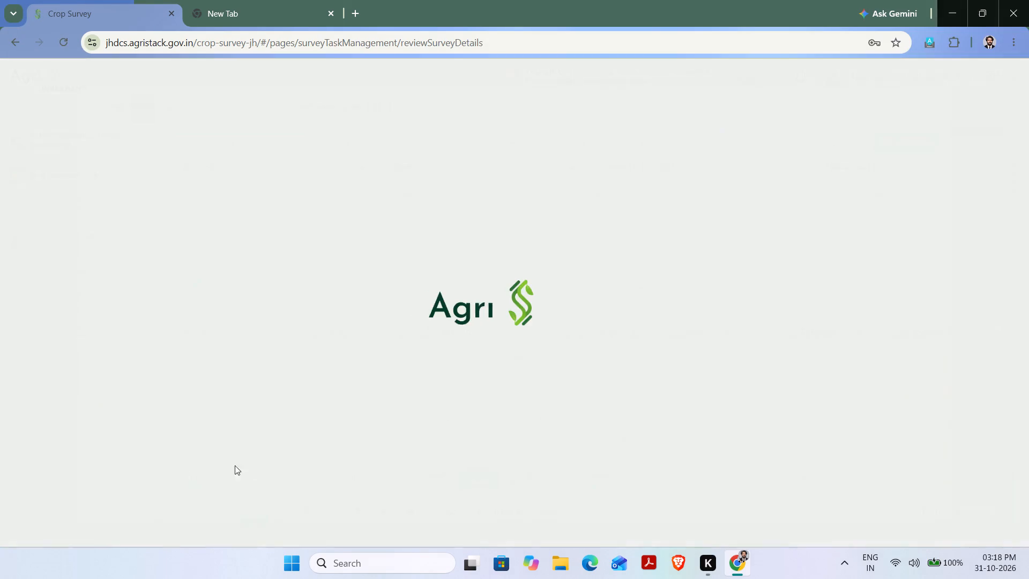
left_click(321, 428)
left_click(426, 470)
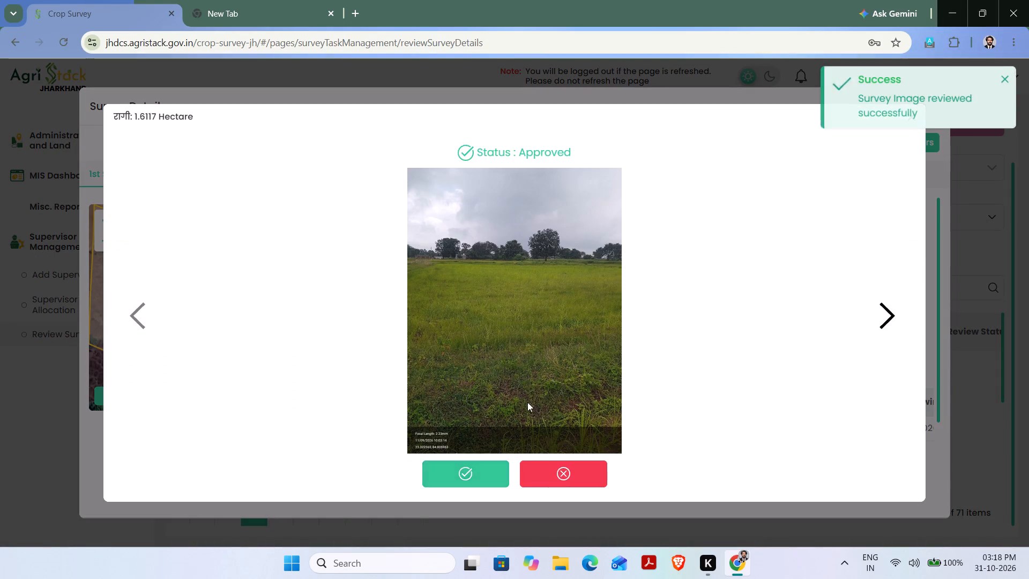
left_click_drag(524, 402, 457, 421)
left_click(463, 473)
left_click_drag(528, 411, 472, 426)
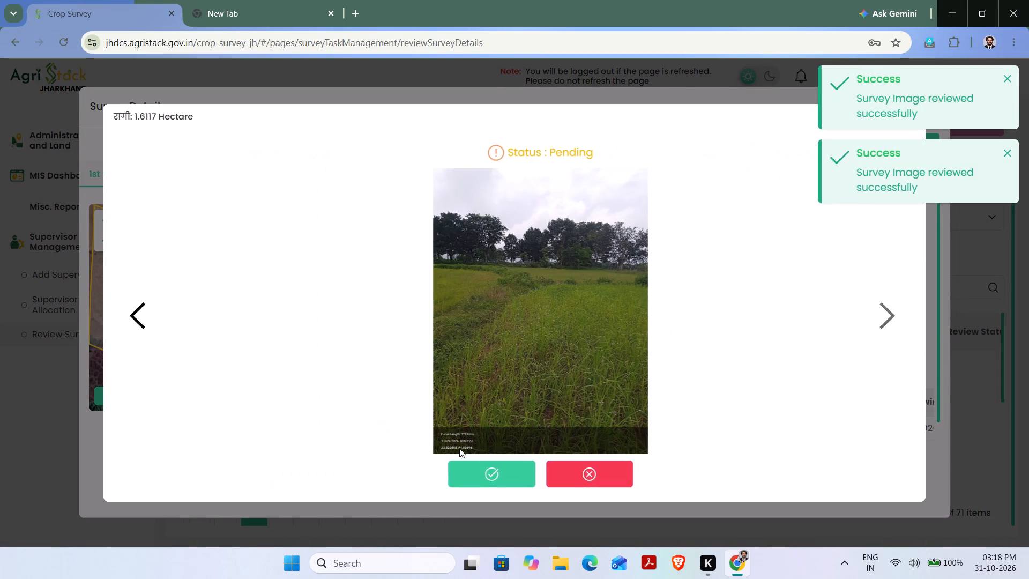
left_click(467, 472)
left_click_drag(554, 380, 533, 383)
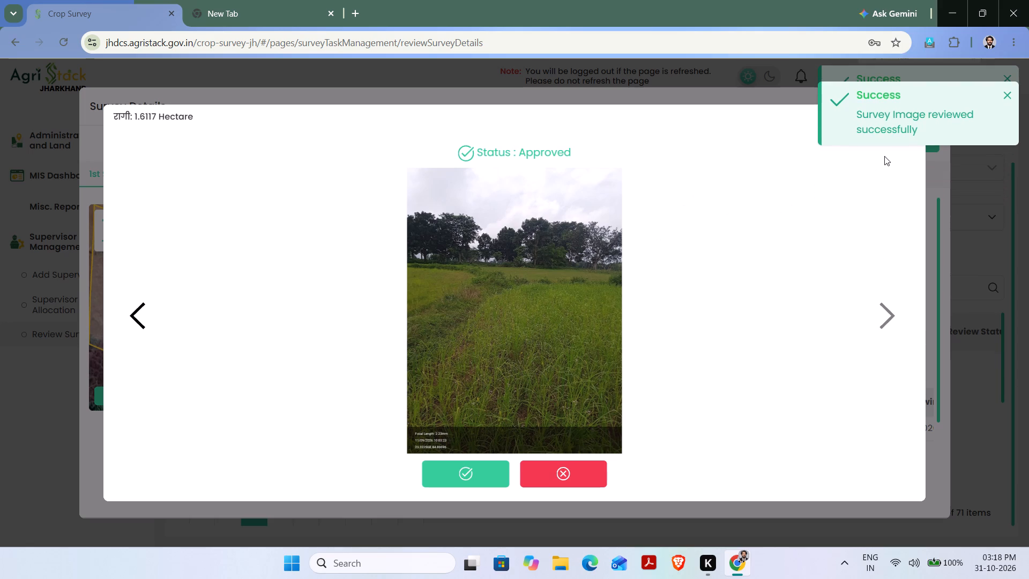
left_click(913, 115)
Set the 1st Survey review of survey number 1521 to Approve, save it and close the survey details.
scroll(535, 337, "down", 1)
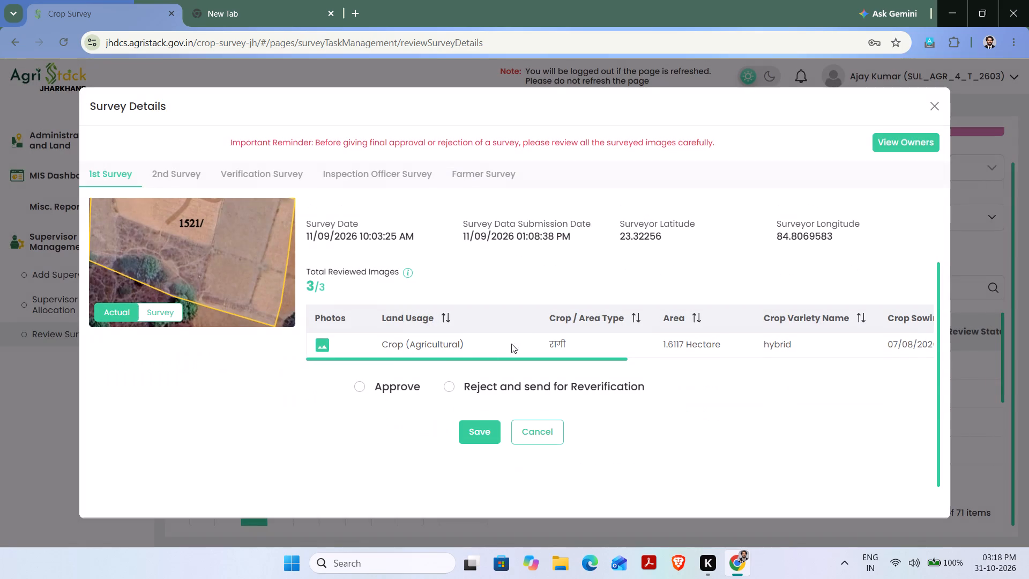
left_click(398, 376)
left_click(469, 417)
left_click(516, 329)
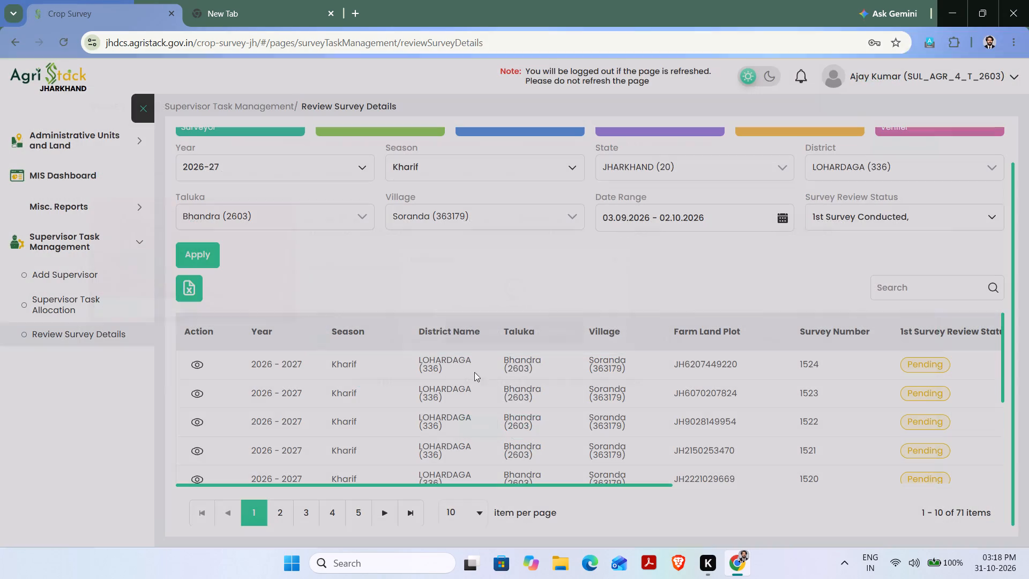
Open the survey details of survey number 1520 and approve all three survey images of its बाँस crop.
left_click(194, 475)
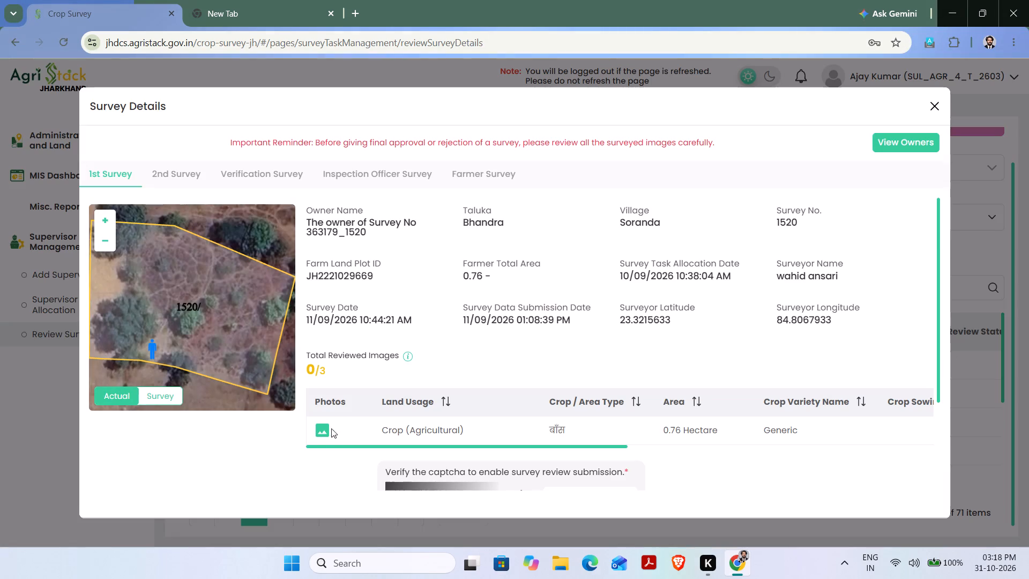
left_click(326, 427)
left_click(472, 467)
left_click_drag(554, 384, 481, 395)
left_click(478, 465)
left_click_drag(556, 395, 484, 409)
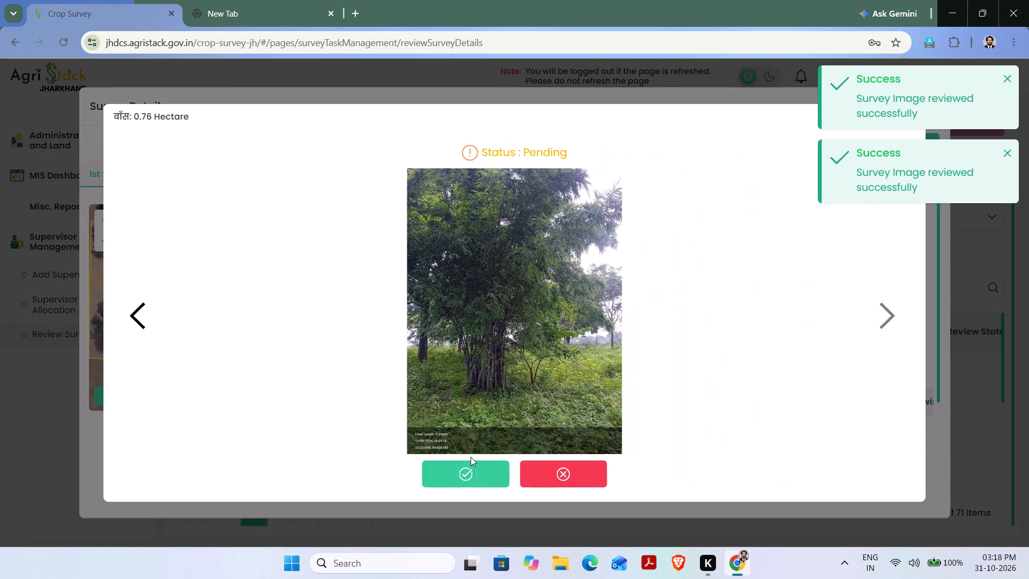
left_click(469, 464)
left_click_drag(557, 345, 531, 351)
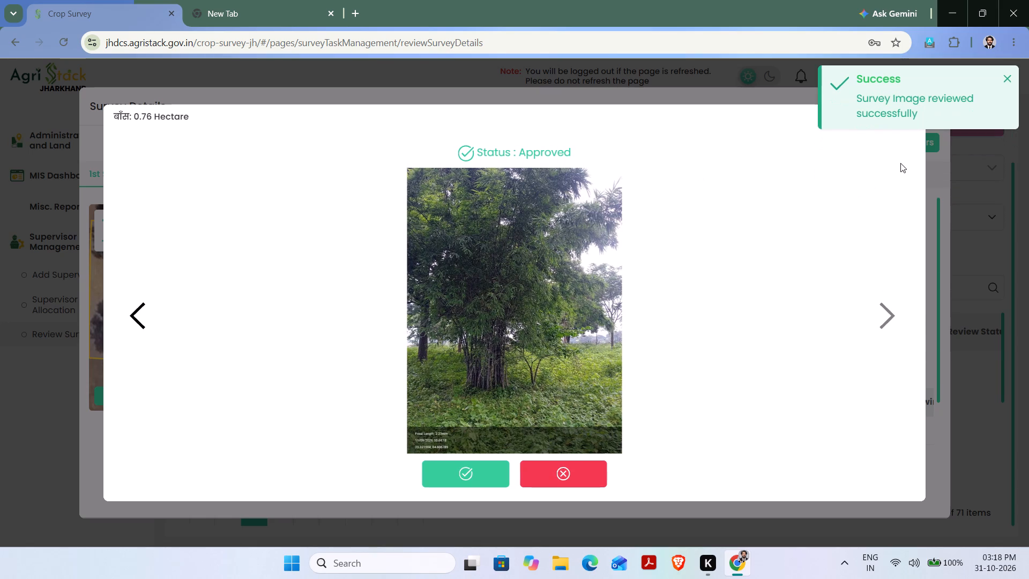
left_click(910, 114)
Enter the captcha for survey number 1520, set its 1st Survey review to Approve, save it and close the survey details.
scroll(481, 378, "down", 2)
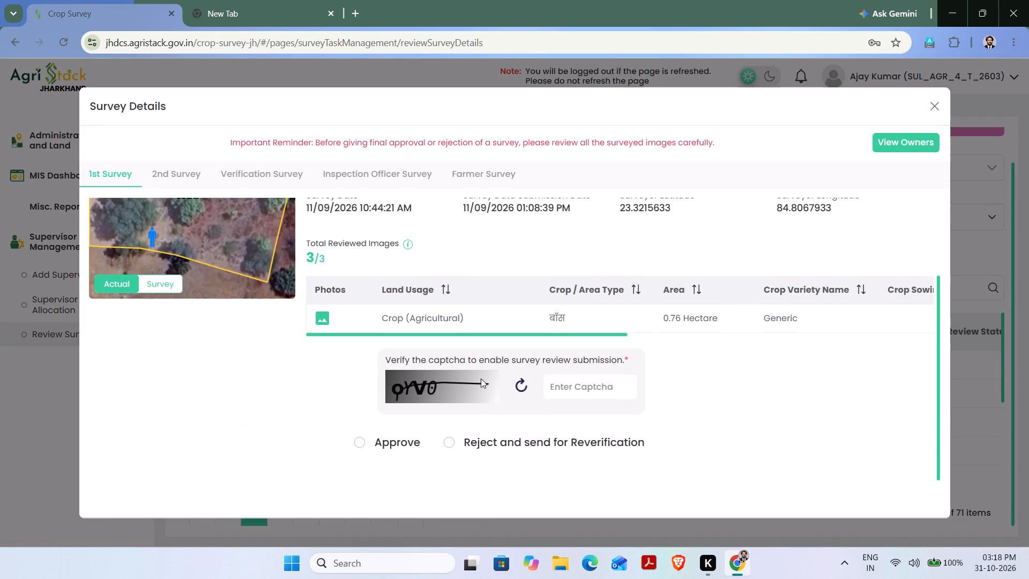
left_click(577, 387)
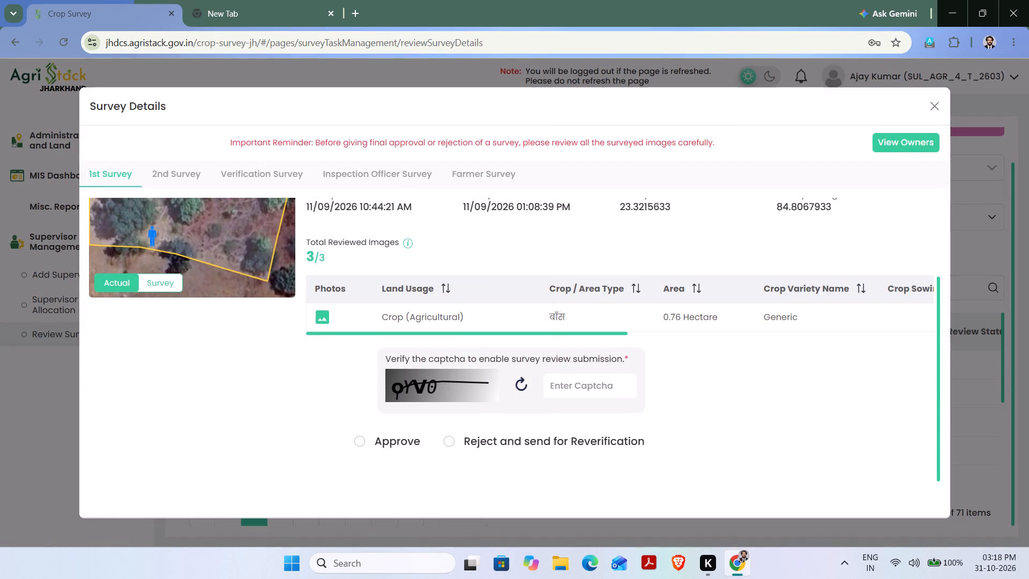
key("o")
key("shift+y")
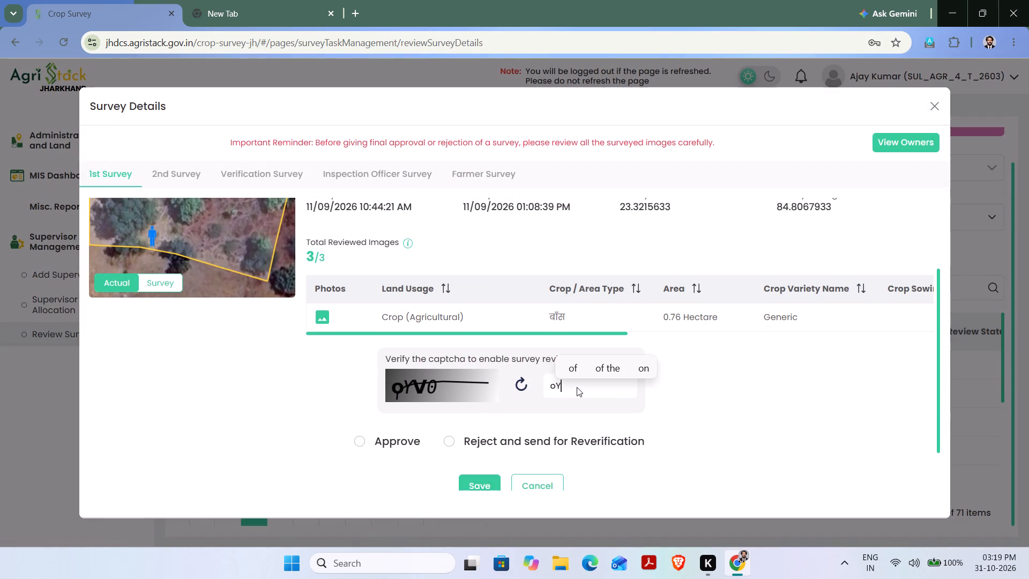
key("shift+v")
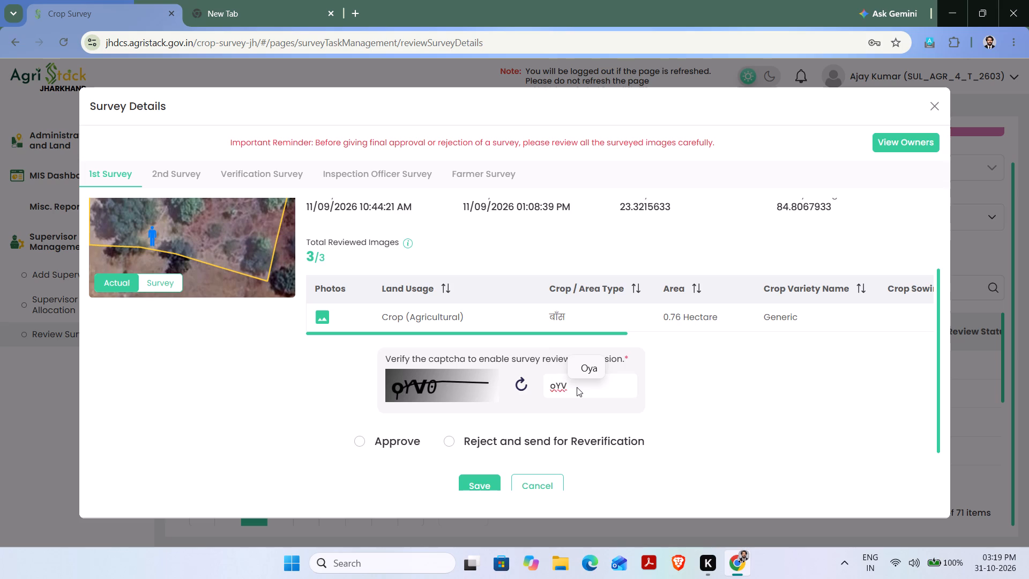
key("0")
left_click(409, 439)
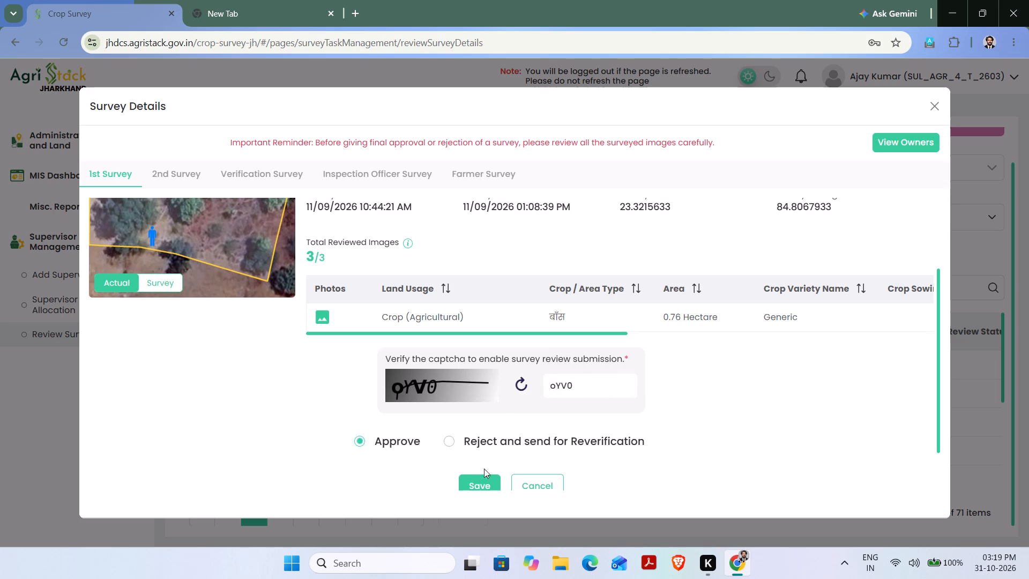
left_click(491, 476)
left_click(544, 330)
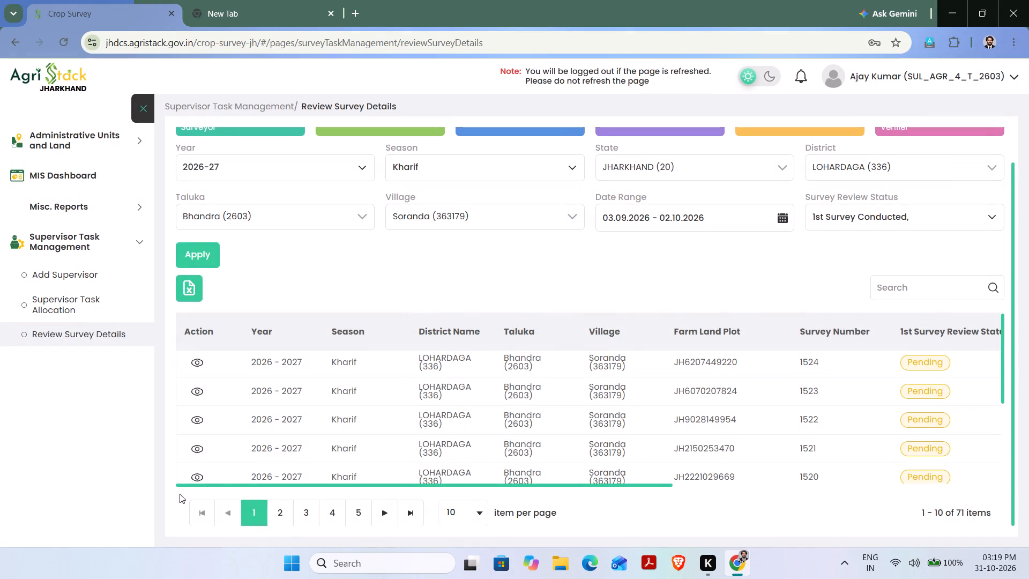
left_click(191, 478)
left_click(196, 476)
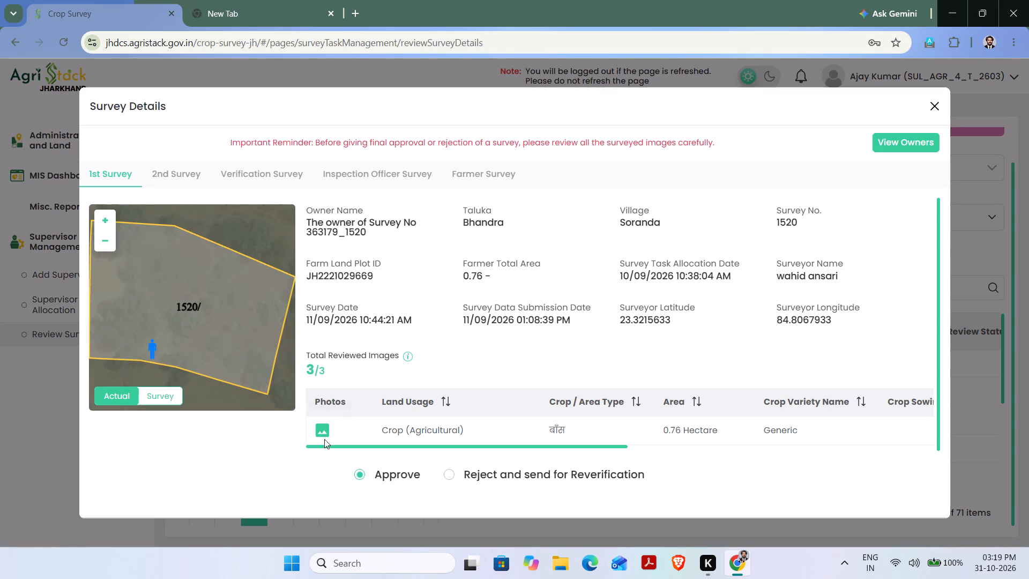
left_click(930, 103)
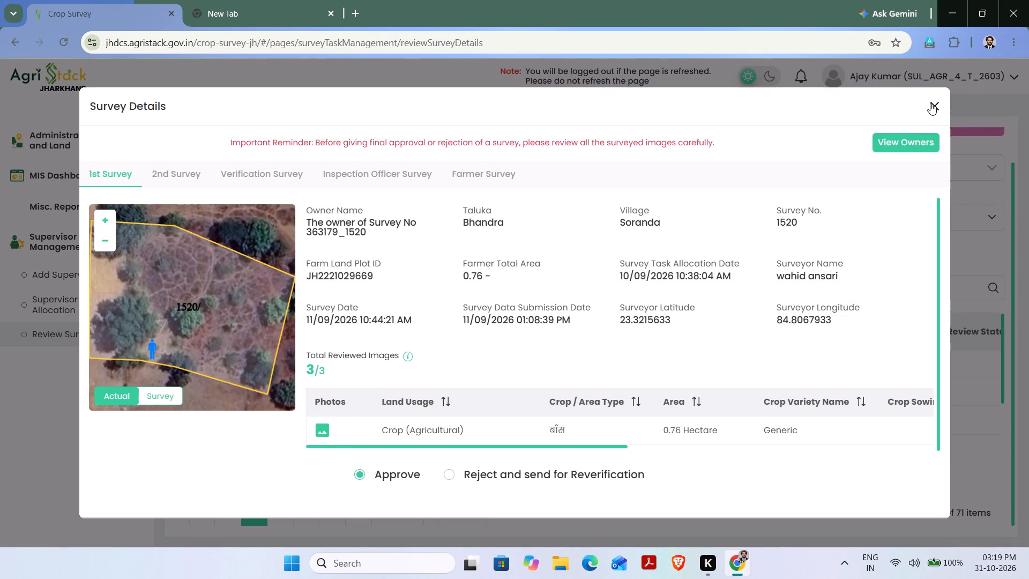
Open the survey details of survey number 1529 and approve all three survey images of its गन्ना crop.
scroll(360, 444, "down", 5)
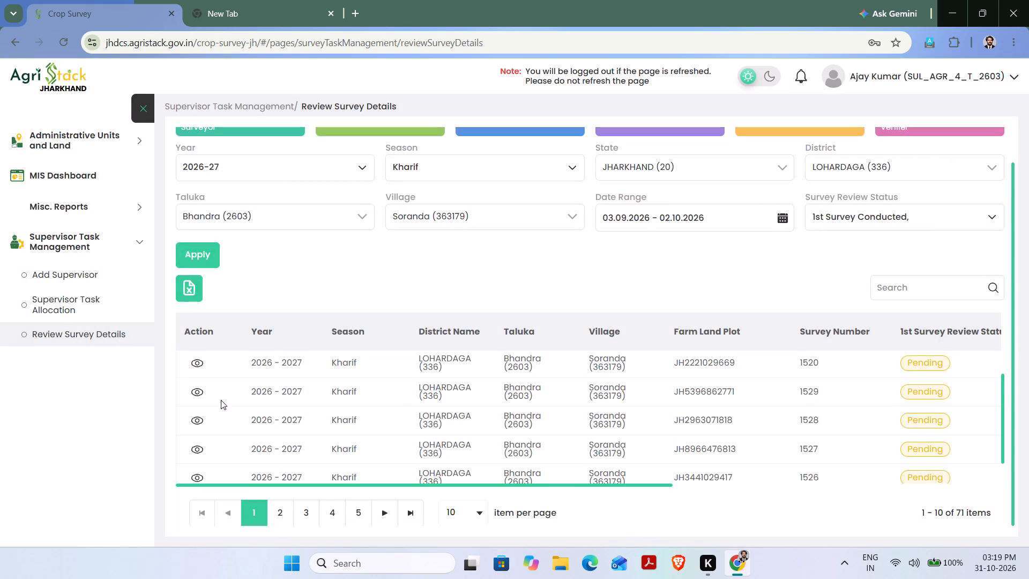
left_click(198, 355)
left_click(322, 421)
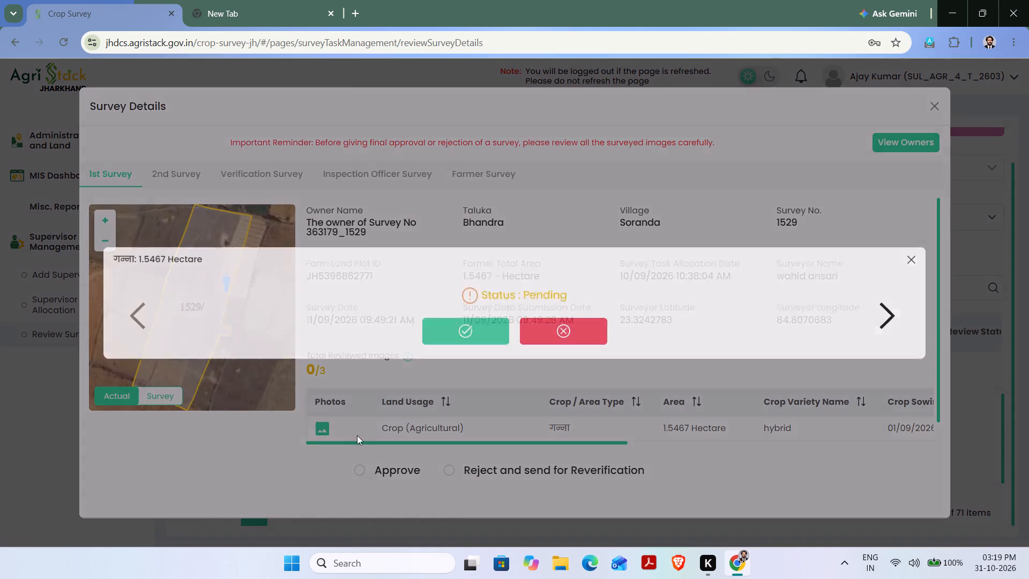
left_click(454, 468)
left_click_drag(535, 416, 493, 418)
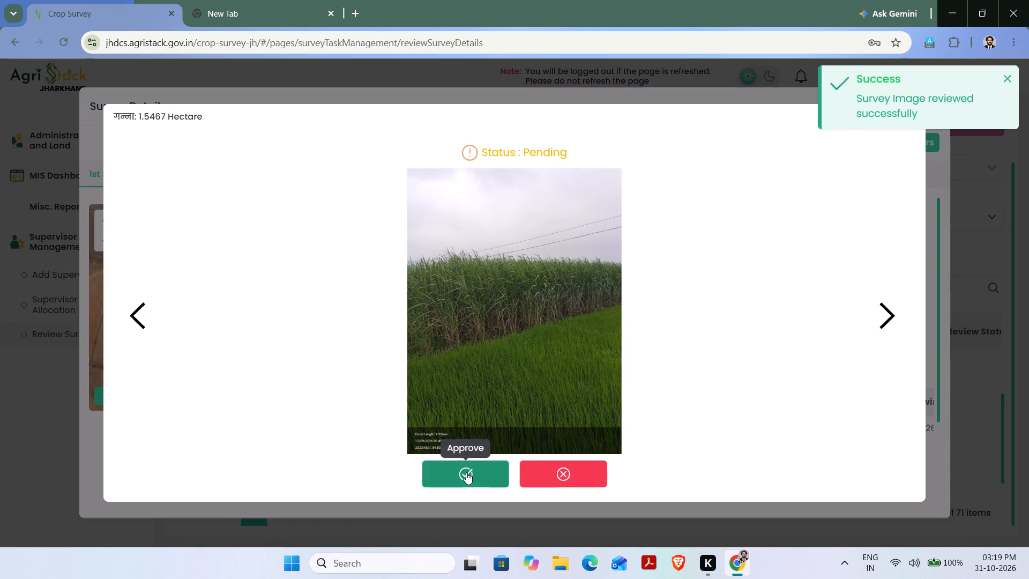
left_click(466, 472)
left_click_drag(525, 403, 486, 417)
left_click(463, 472)
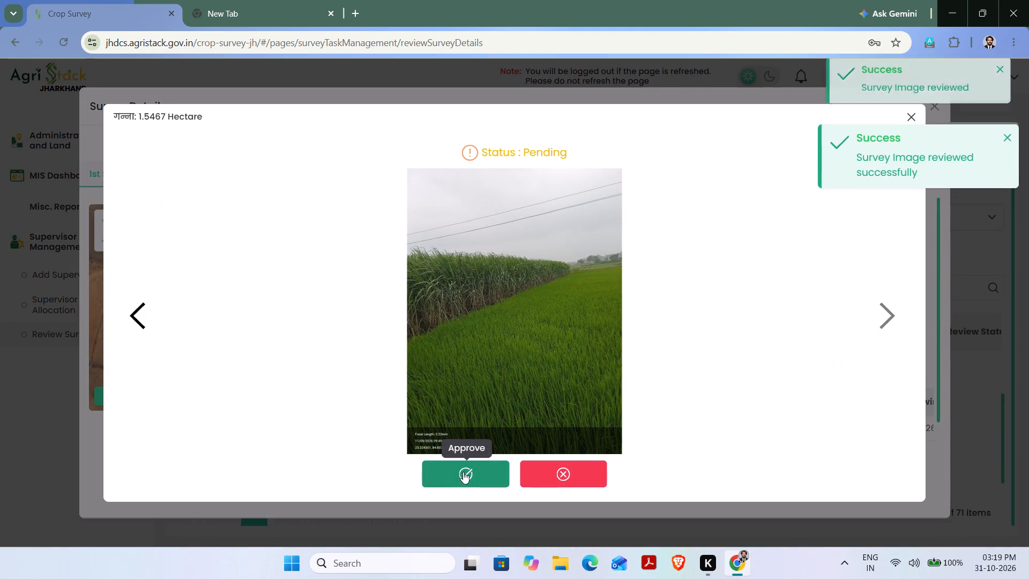
left_click_drag(537, 387, 514, 395)
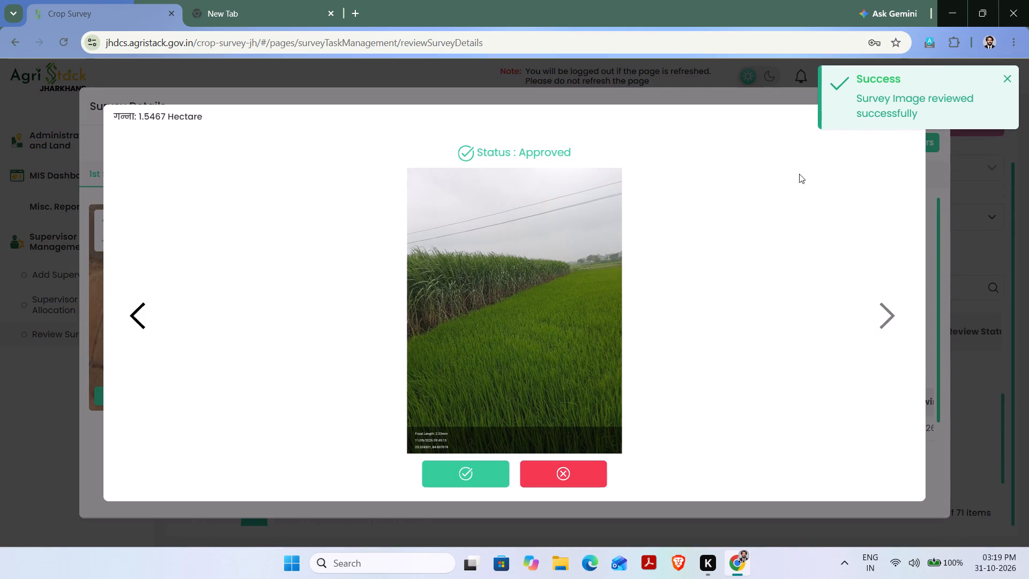
left_click(912, 112)
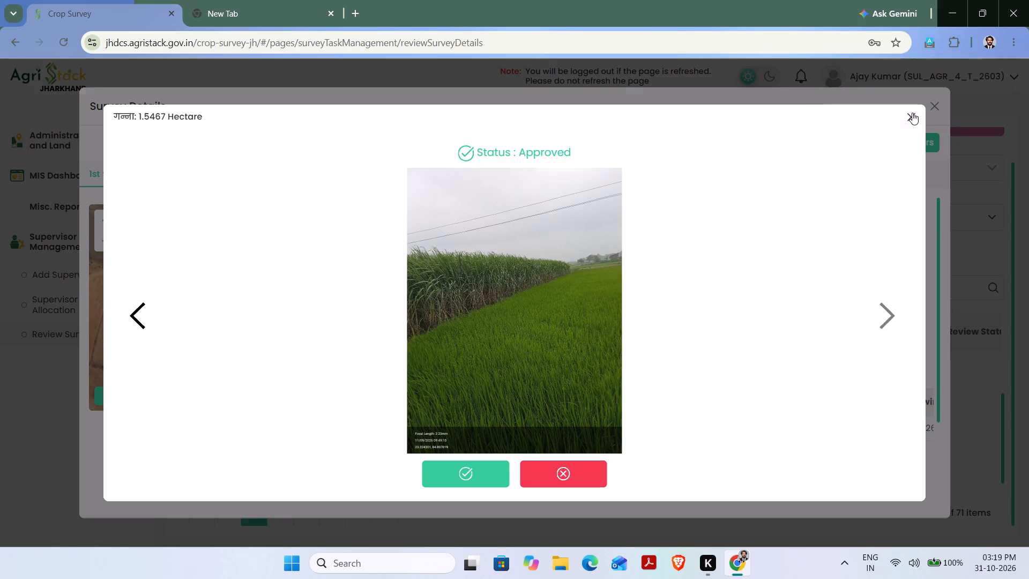
Set the 1st Survey review of survey number 1529 to Approve, save it and close the survey details.
scroll(332, 442, "down", 1)
left_click(389, 424)
left_click(454, 454)
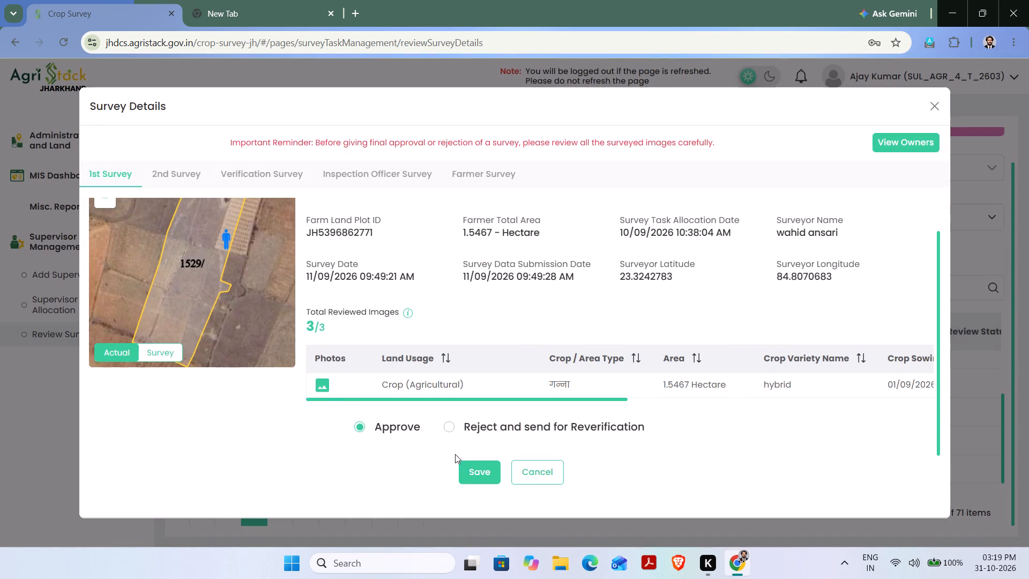
left_click(469, 464)
left_click(513, 337)
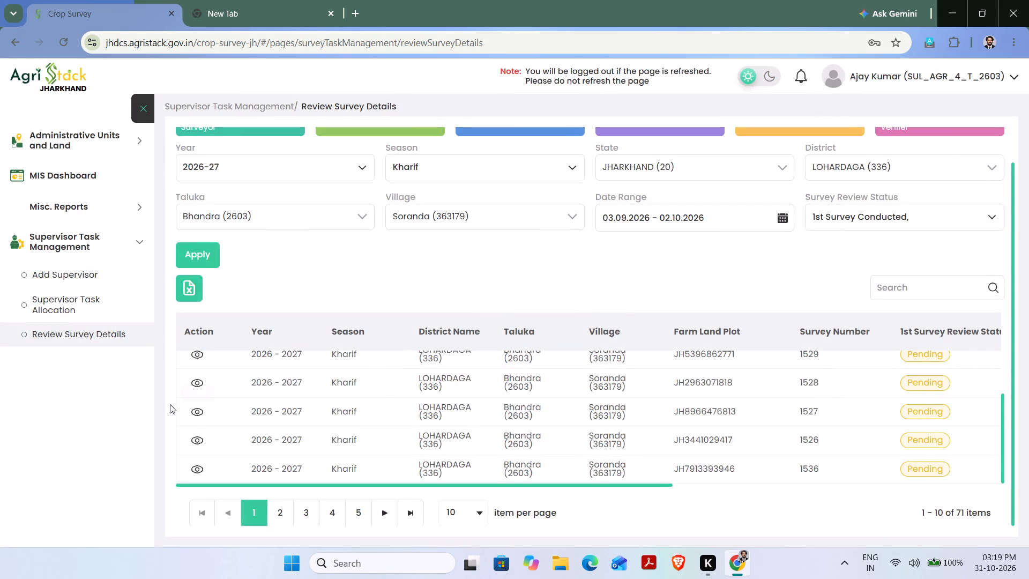
Open the survey details of survey number 1528 and approve all three survey images of its Fallow area.
left_click(198, 386)
left_click(322, 428)
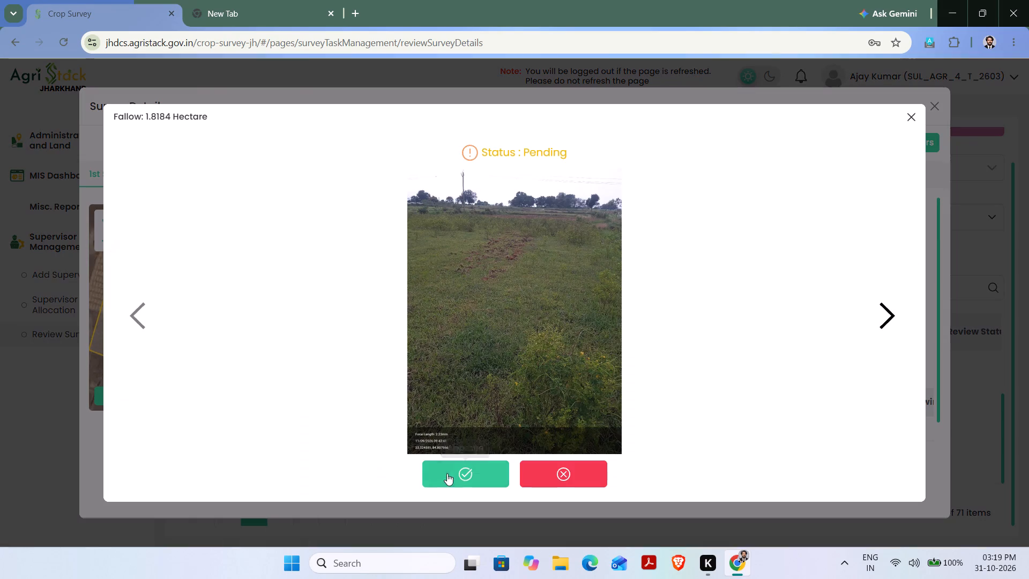
left_click(454, 473)
left_click_drag(494, 403, 428, 420)
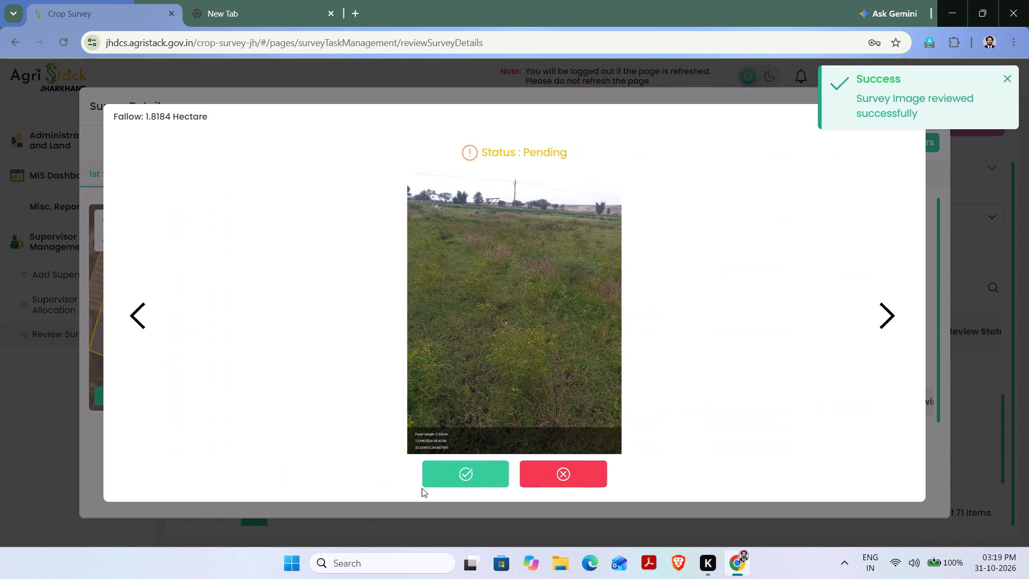
left_click(445, 477)
left_click_drag(574, 377, 531, 383)
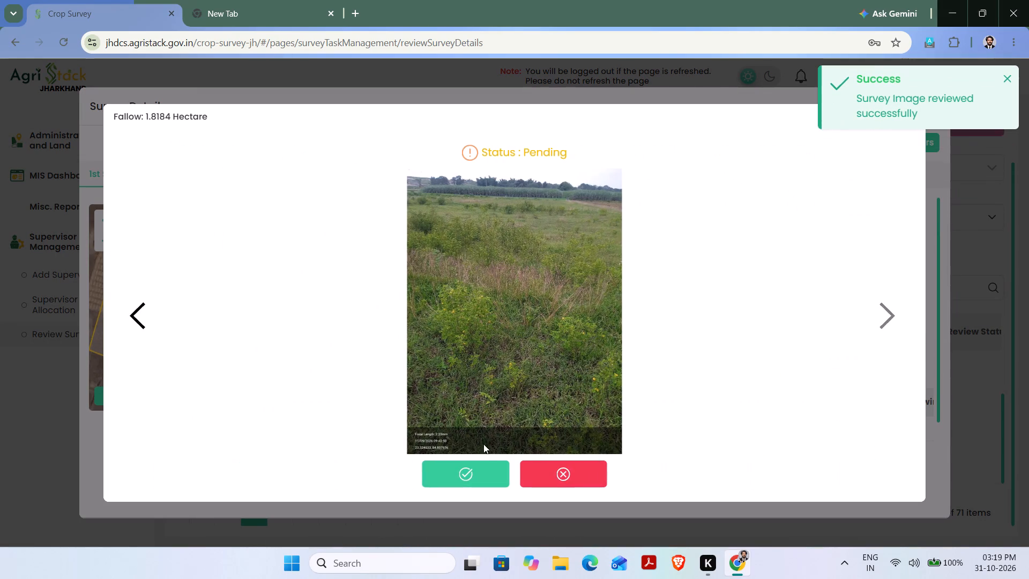
left_click(483, 471)
left_click_drag(570, 363, 533, 372)
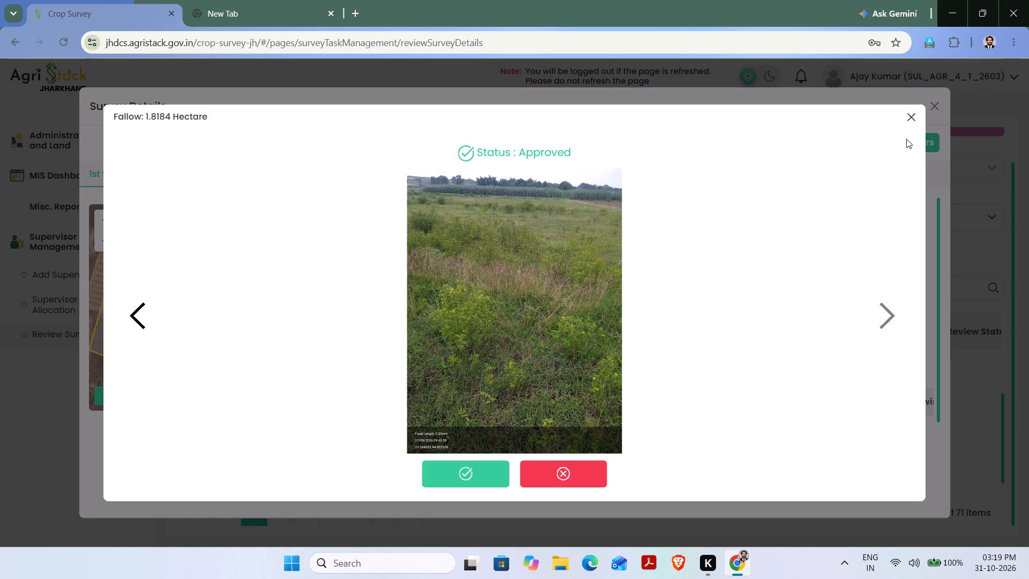
left_click(908, 123)
left_click(909, 120)
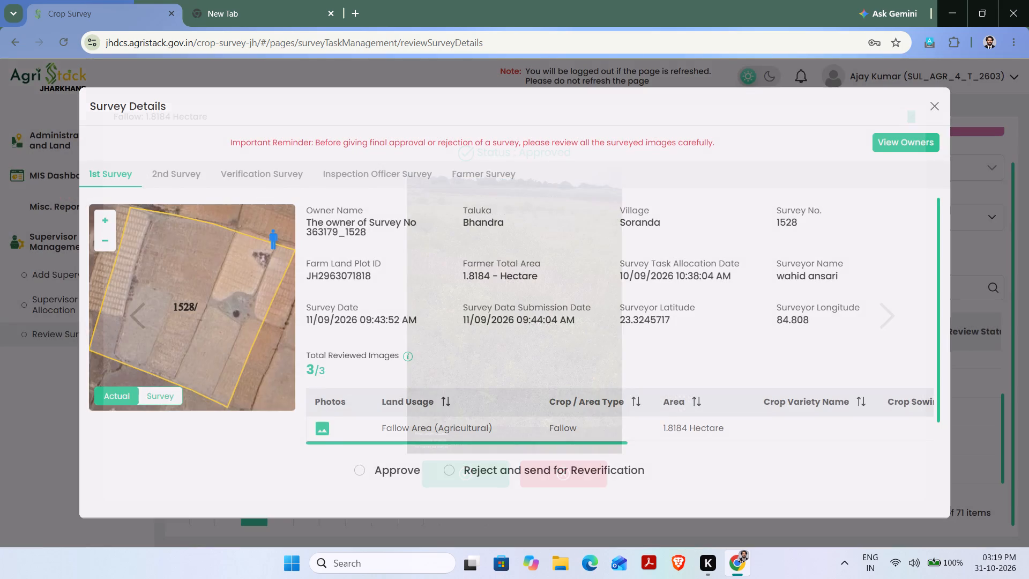
Set the 1st Survey review of survey number 1528 to Approve, save it and close the survey details.
scroll(443, 430, "down", 1)
left_click(399, 385)
left_click(480, 426)
left_click(527, 332)
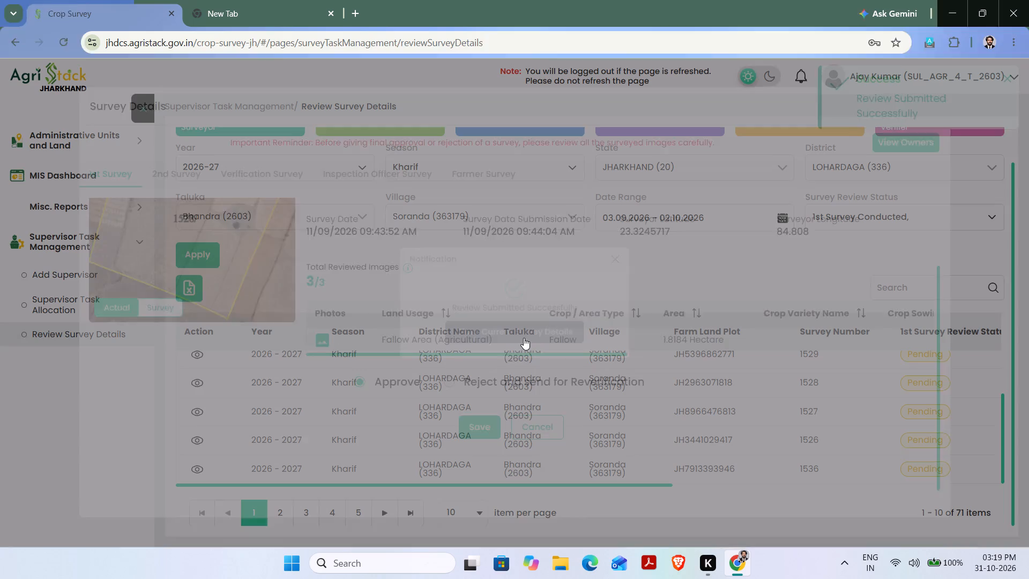
left_click(197, 379)
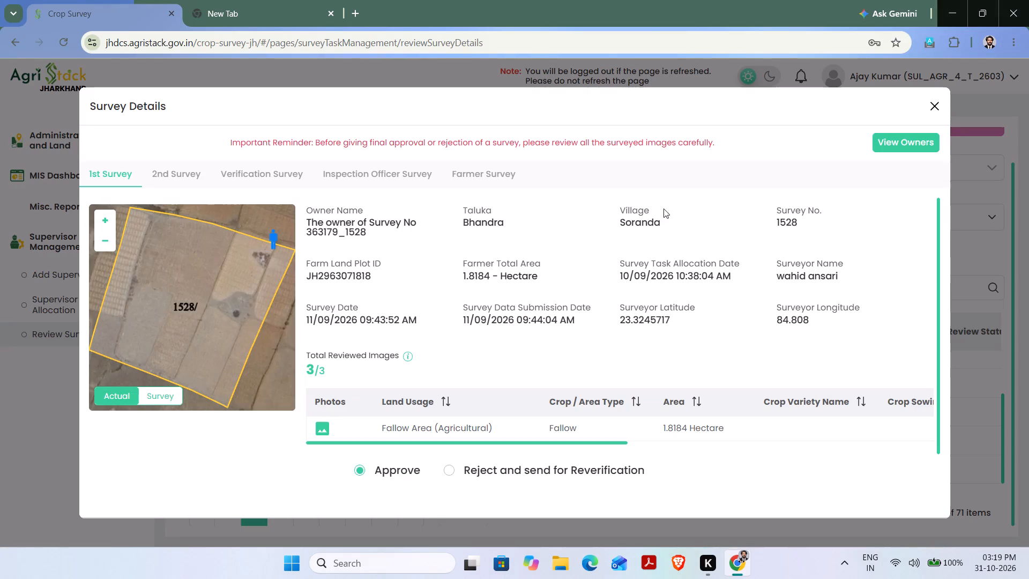
left_click(932, 100)
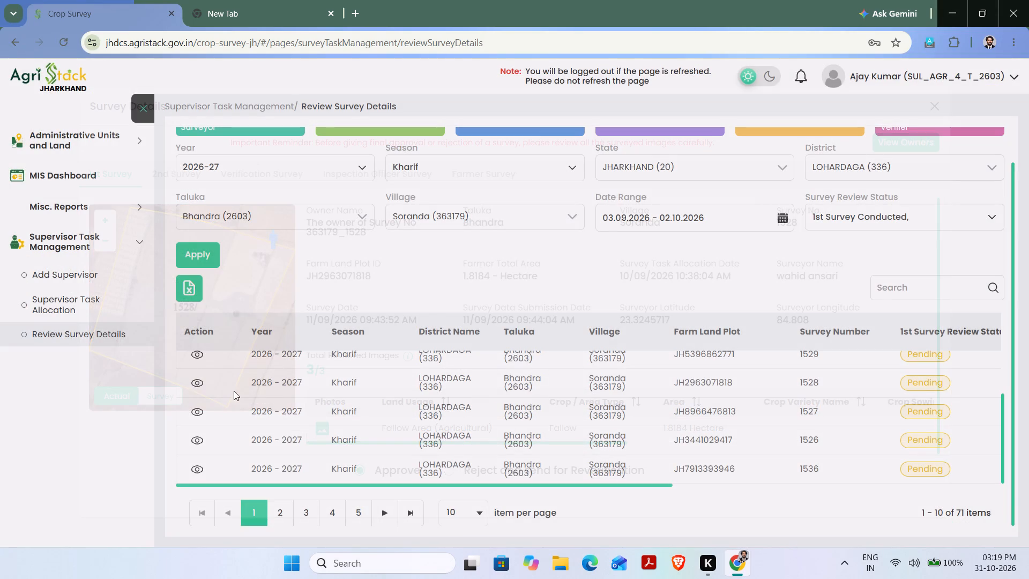
Open the survey details of survey number 1527 and approve all three survey images of its रागी crop.
double_click(205, 405)
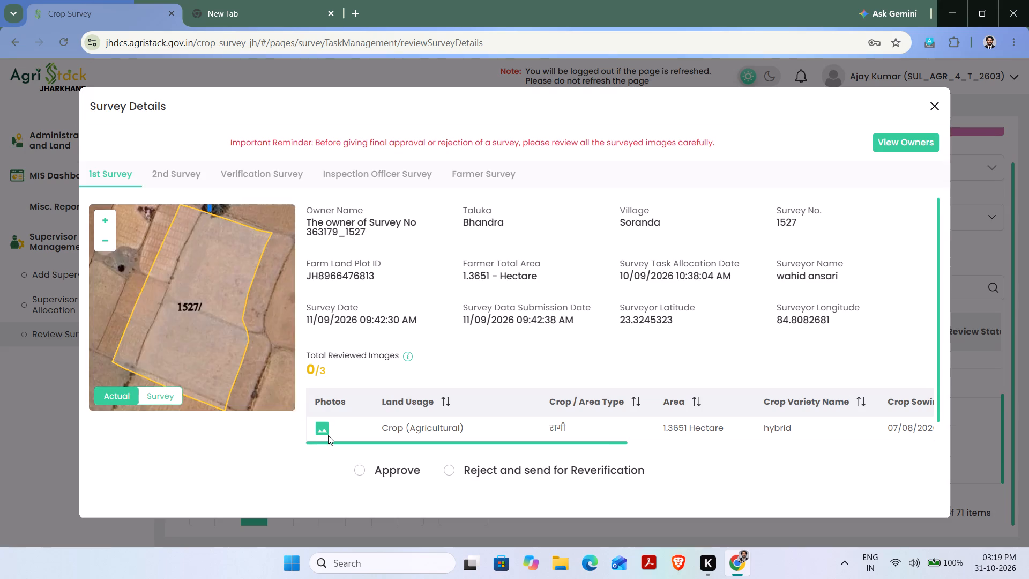
left_click(329, 435)
left_click(450, 471)
left_click_drag(550, 392, 491, 405)
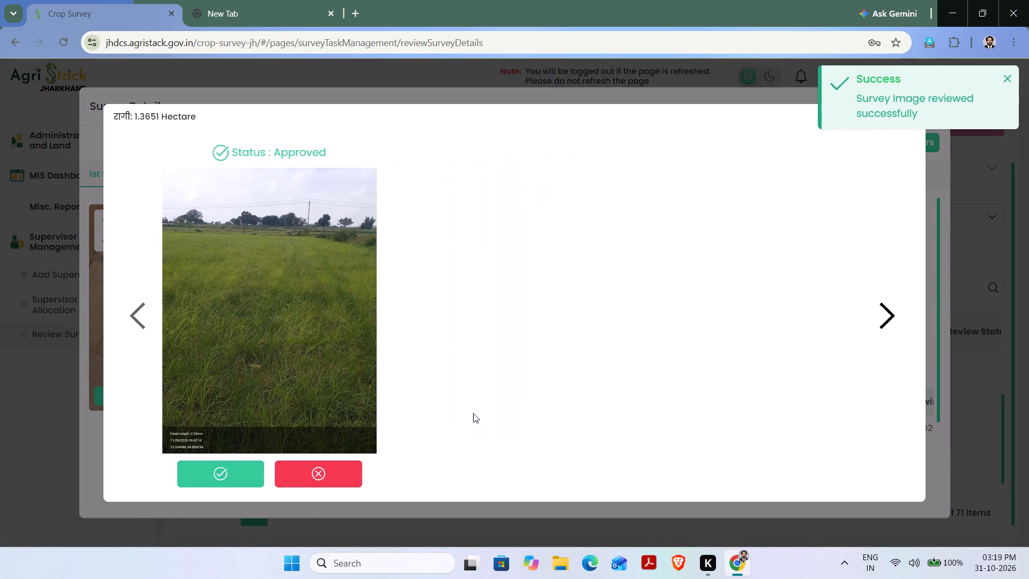
left_click(476, 478)
left_click_drag(582, 366, 542, 374)
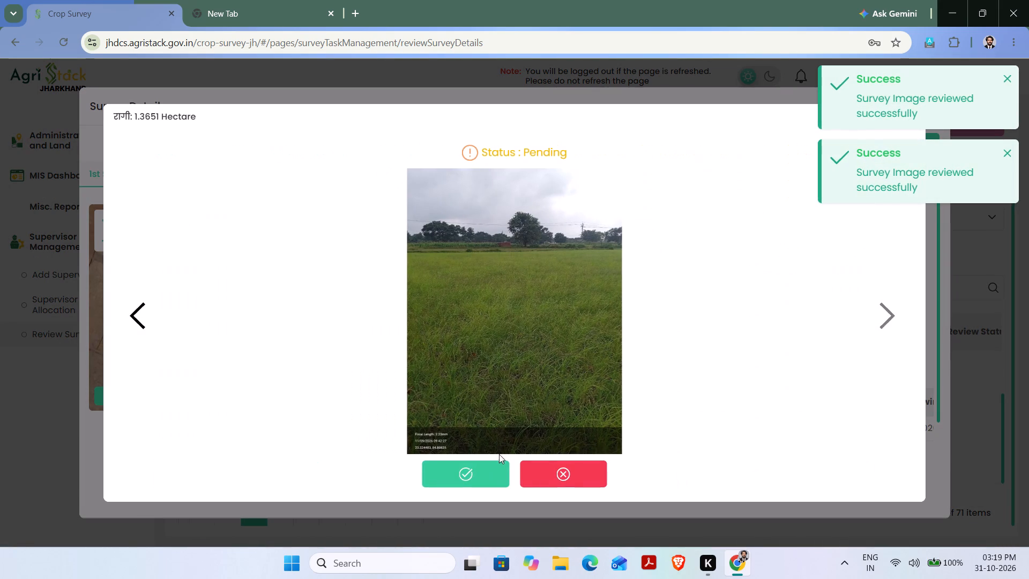
left_click(493, 469)
left_click_drag(579, 336, 561, 340)
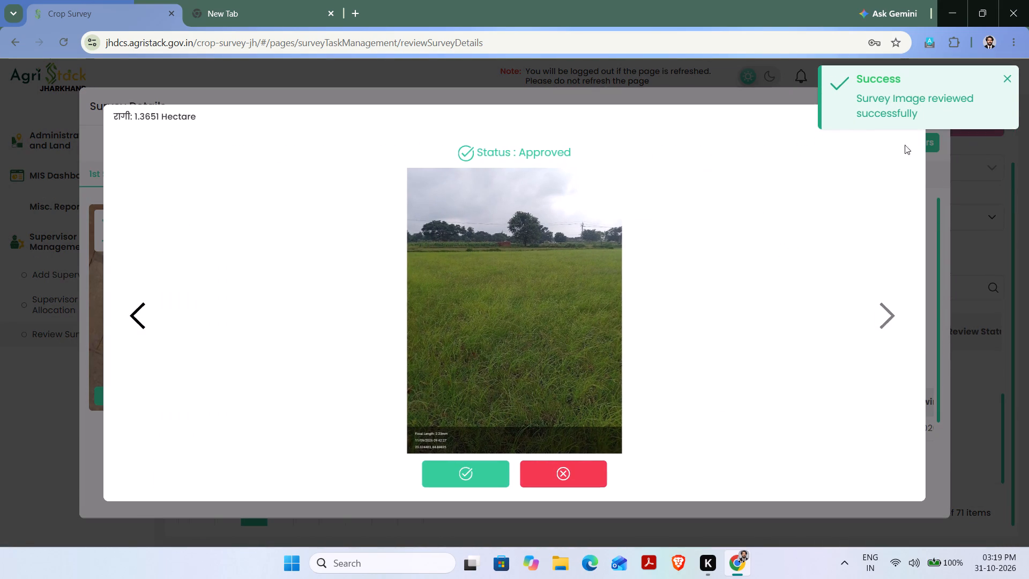
left_click(911, 117)
Set the 1st Survey review of survey number 1527 to Approve, save it and close the survey details.
scroll(450, 380, "down", 1)
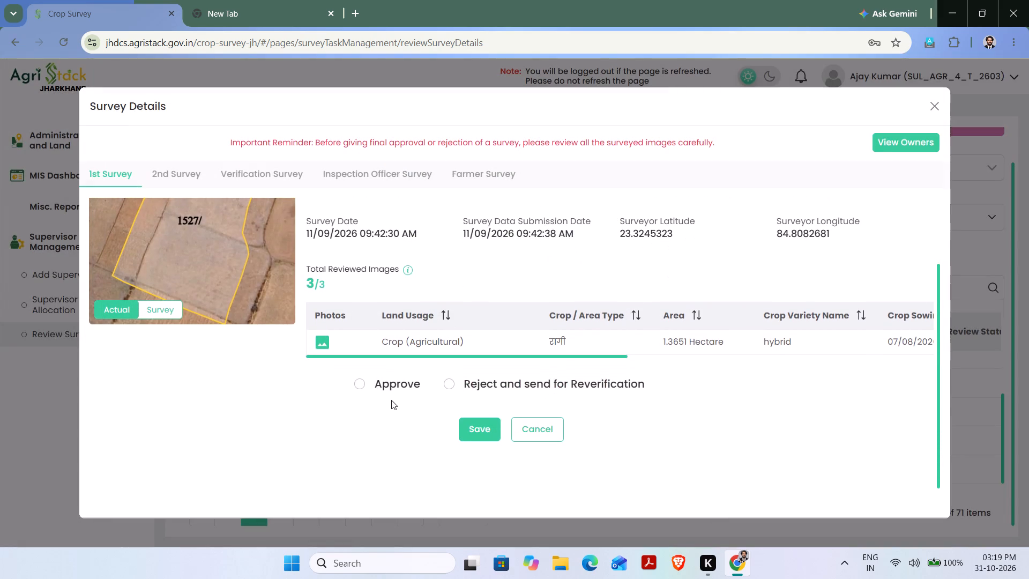
left_click(393, 386)
left_click(476, 426)
left_click(524, 336)
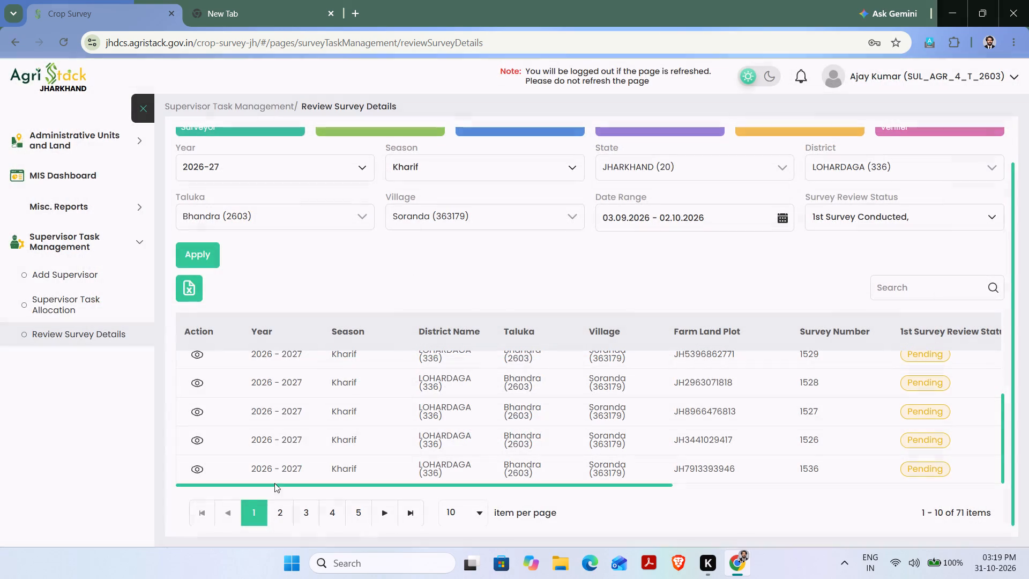
Open the survey details of survey number 1526 and approve all three survey images of its Fallow area.
left_click(200, 440)
left_click(322, 430)
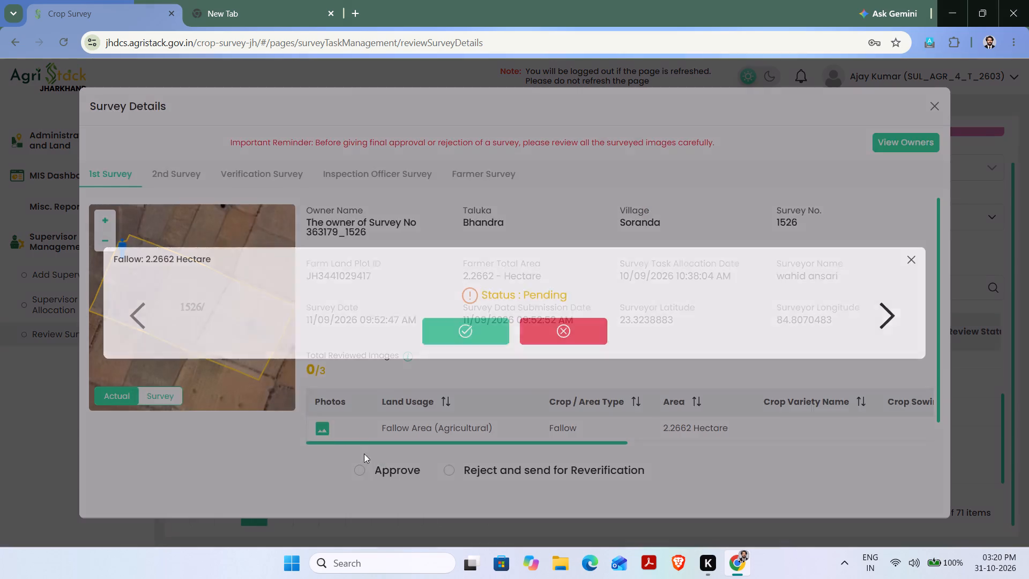
left_click(439, 467)
left_click_drag(543, 390, 459, 406)
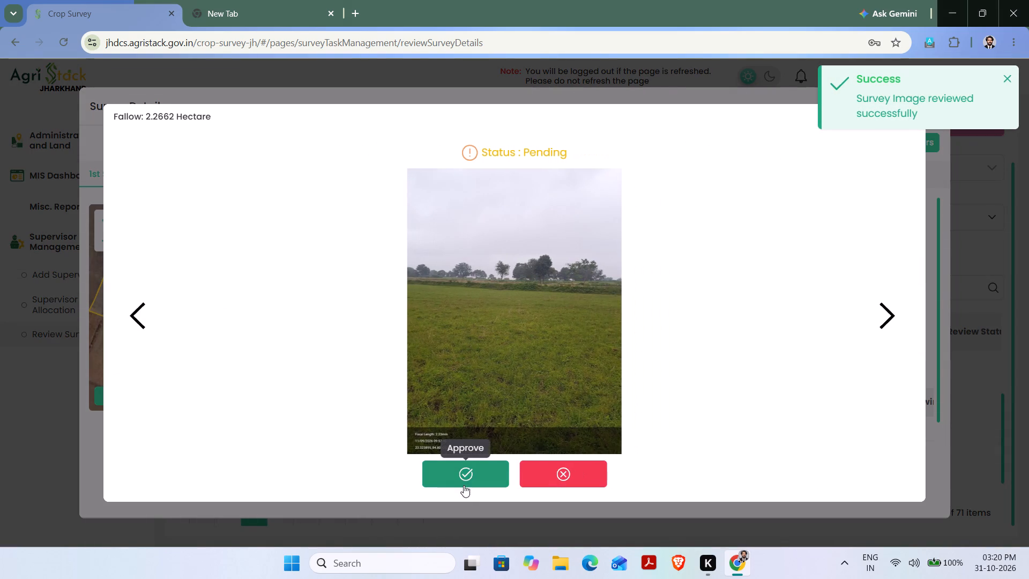
left_click(464, 473)
left_click_drag(539, 394, 493, 403)
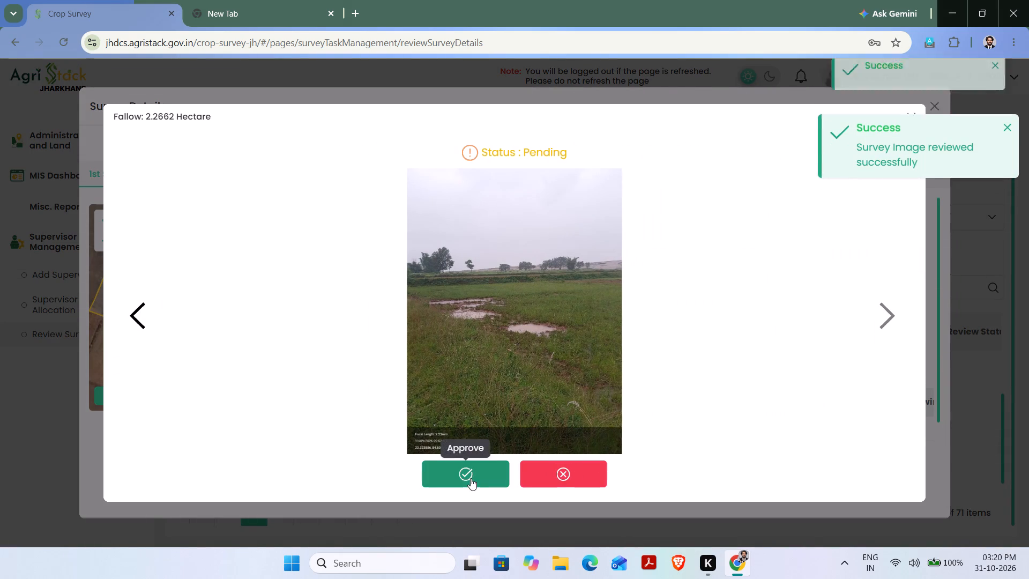
left_click(471, 478)
left_click_drag(551, 360, 531, 366)
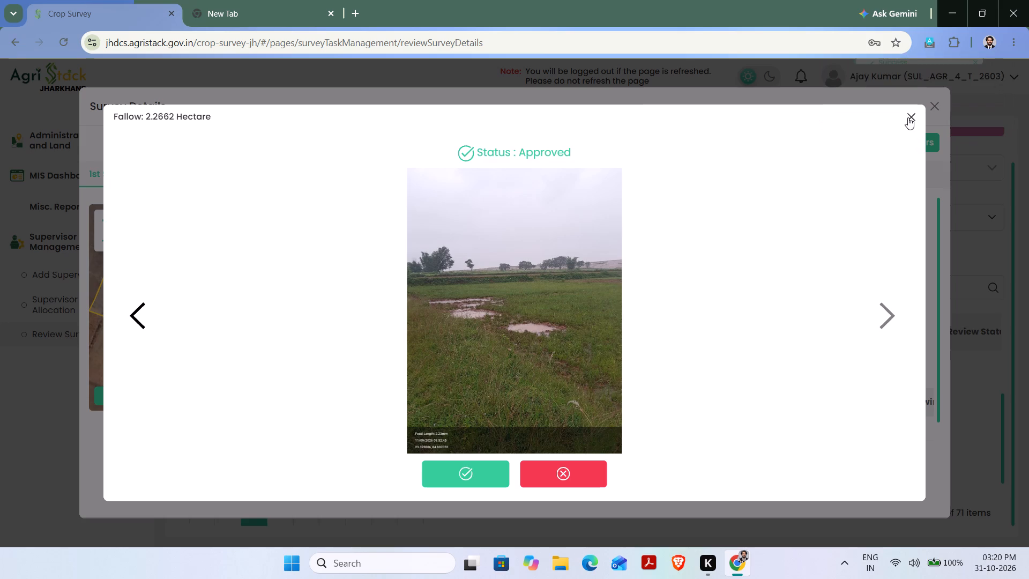
left_click(908, 118)
Set the 1st Survey review of survey number 1526 to Approve, save it and close the survey details.
scroll(549, 342, "down", 1)
left_click(398, 382)
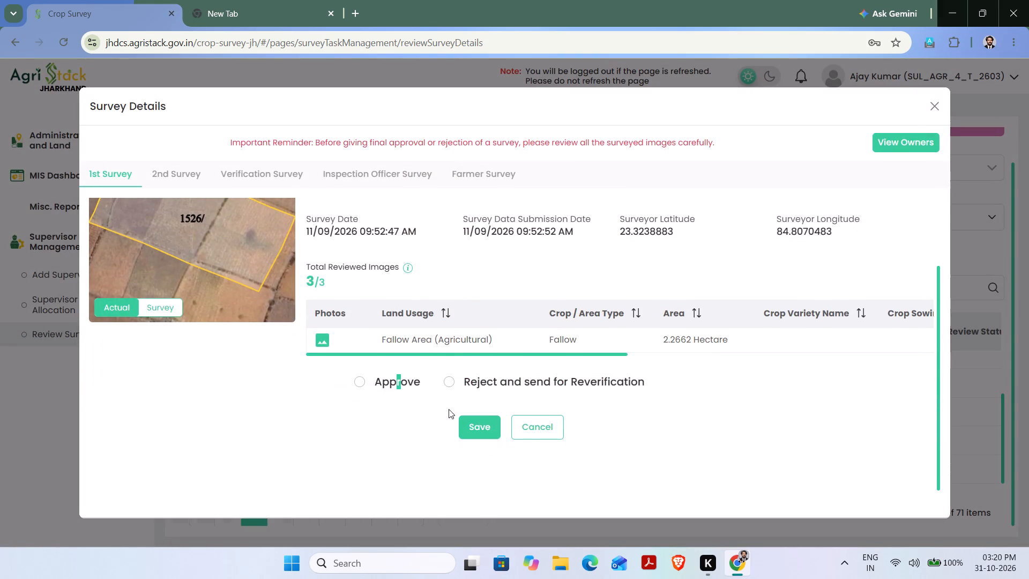
left_click(413, 381)
left_click(474, 421)
left_click(509, 337)
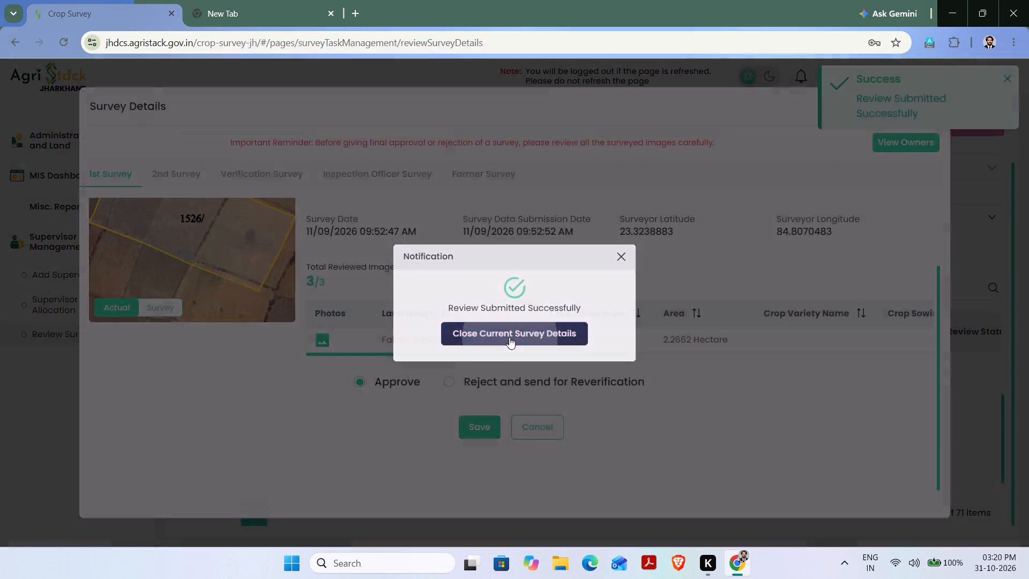
Open the survey details of survey number 1536 and approve all three survey images of its रागी crop.
left_click(196, 469)
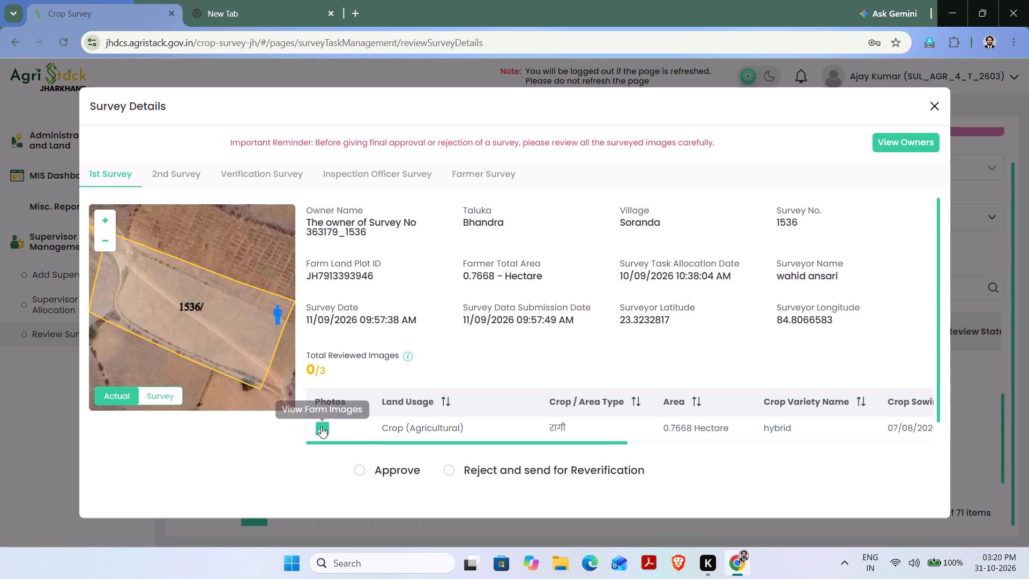
left_click(321, 426)
left_click(437, 475)
left_click_drag(527, 396, 476, 403)
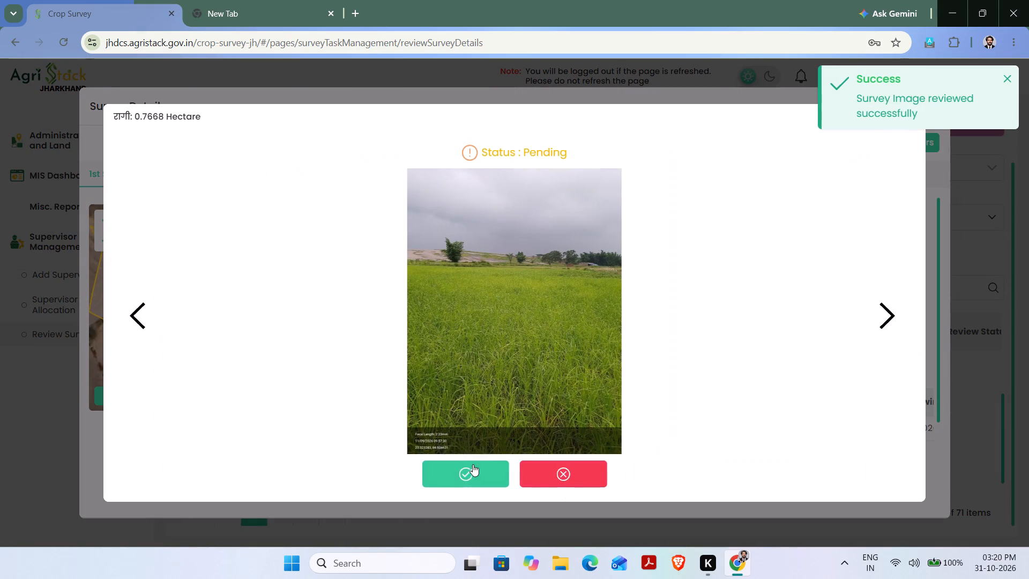
left_click(473, 466)
left_click_drag(543, 394, 502, 399)
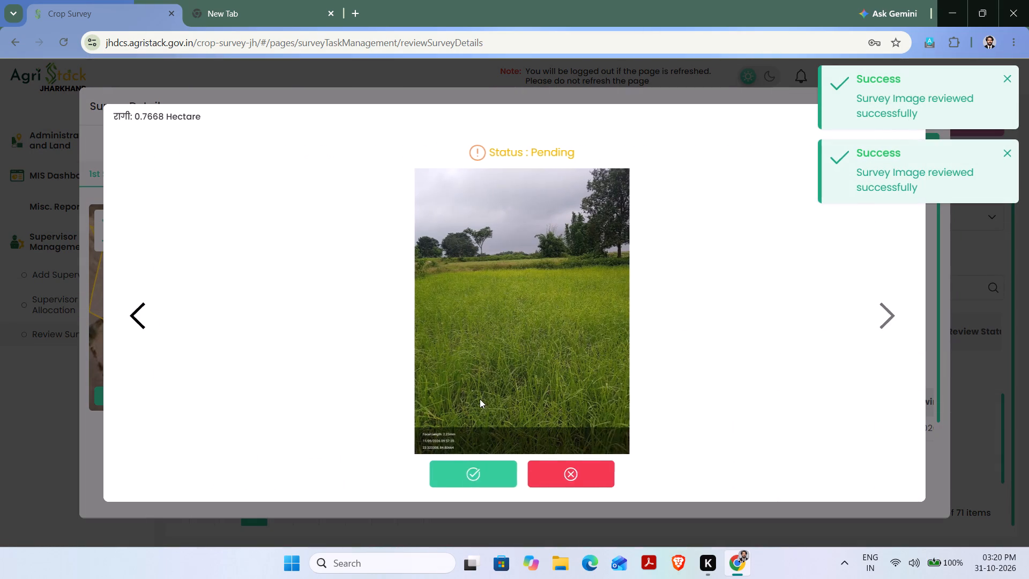
left_click(469, 474)
left_click_drag(539, 373, 514, 375)
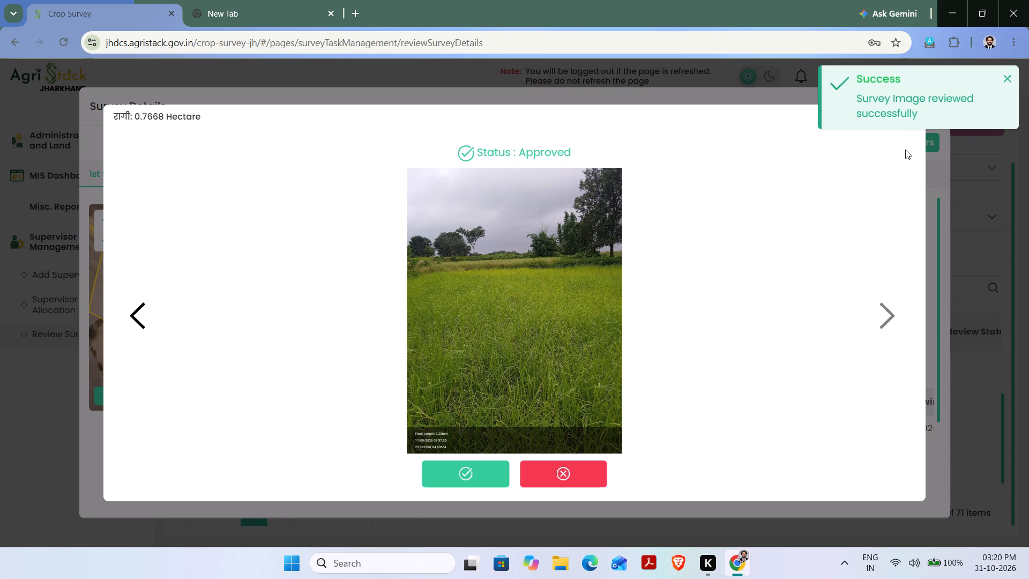
left_click(914, 117)
Set the 1st Survey review of survey number 1536 to Approve, save it and close the survey details.
scroll(423, 364, "down", 1)
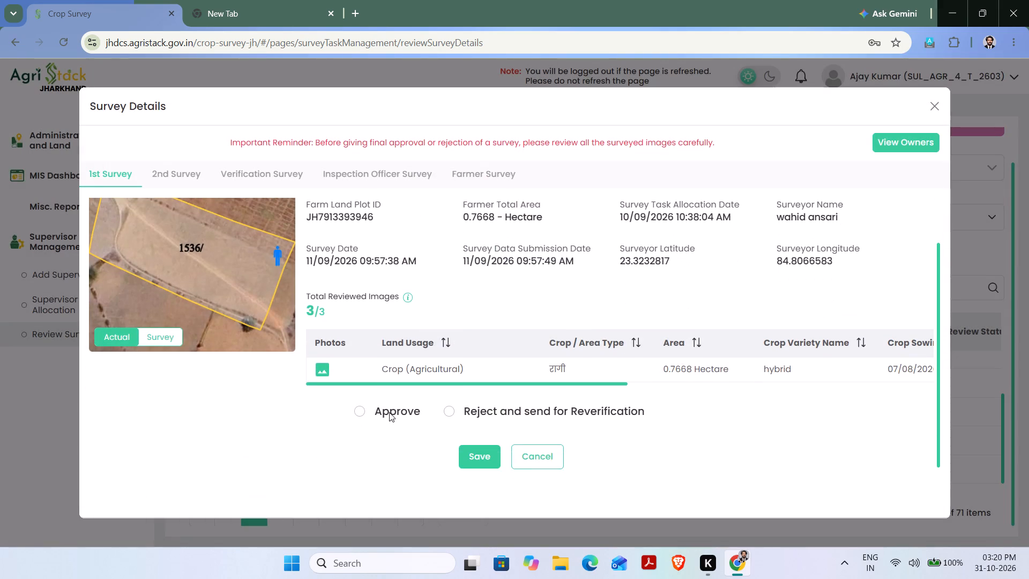
left_click(386, 411)
left_click(466, 448)
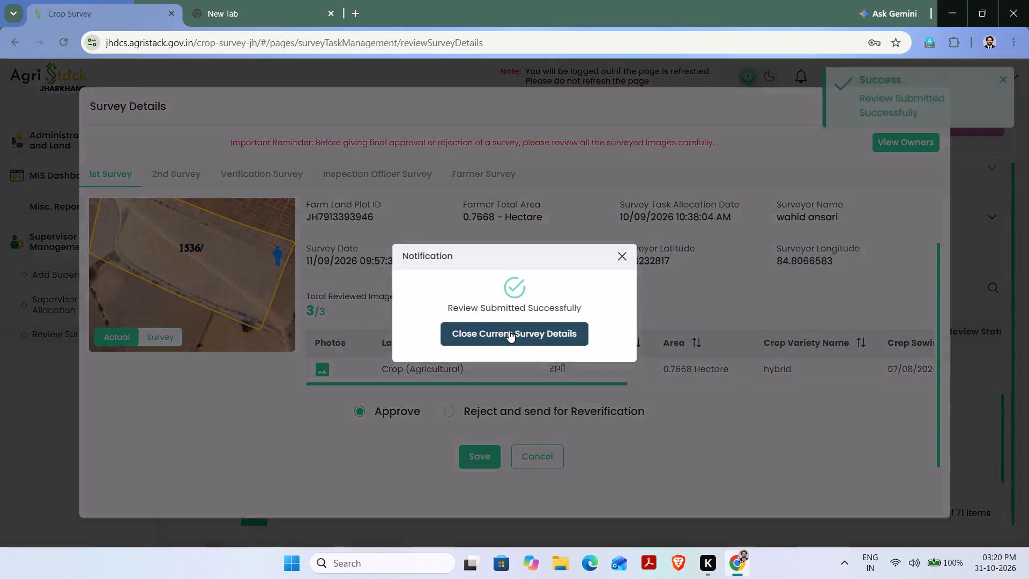
left_click(509, 330)
Reapply the current Soranda village filters to refresh the list of pending survey records.
left_click(197, 259)
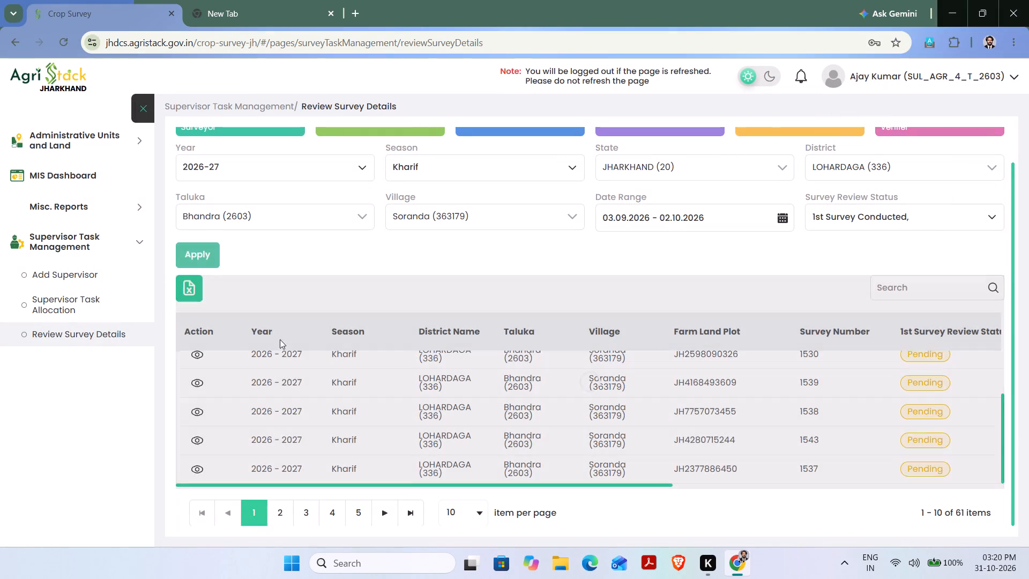
Open the survey details of survey number 1535 and approve all three survey images of its Fallow area.
scroll(270, 392, "up", 5)
left_click(196, 360)
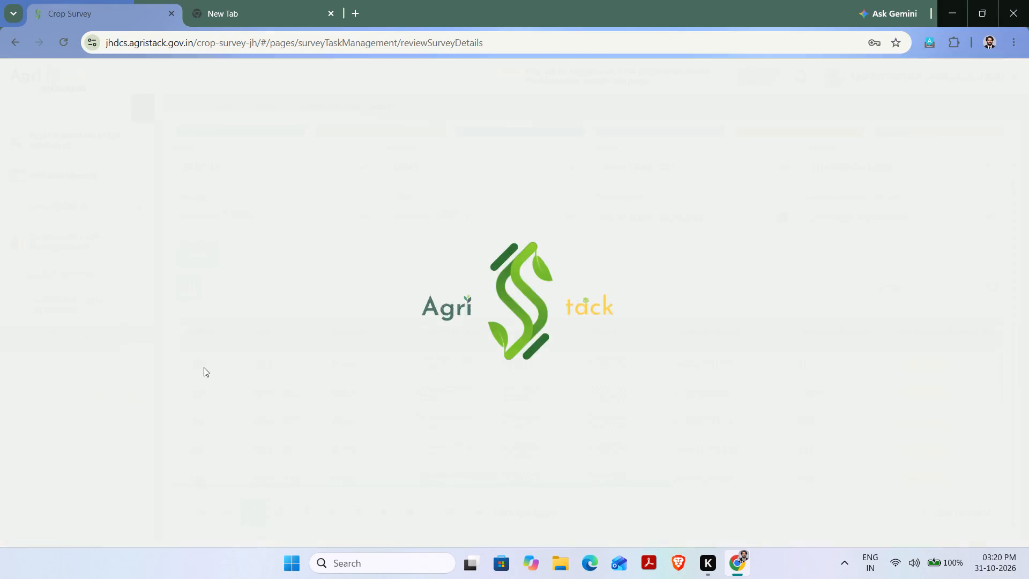
left_click(320, 424)
left_click(453, 474)
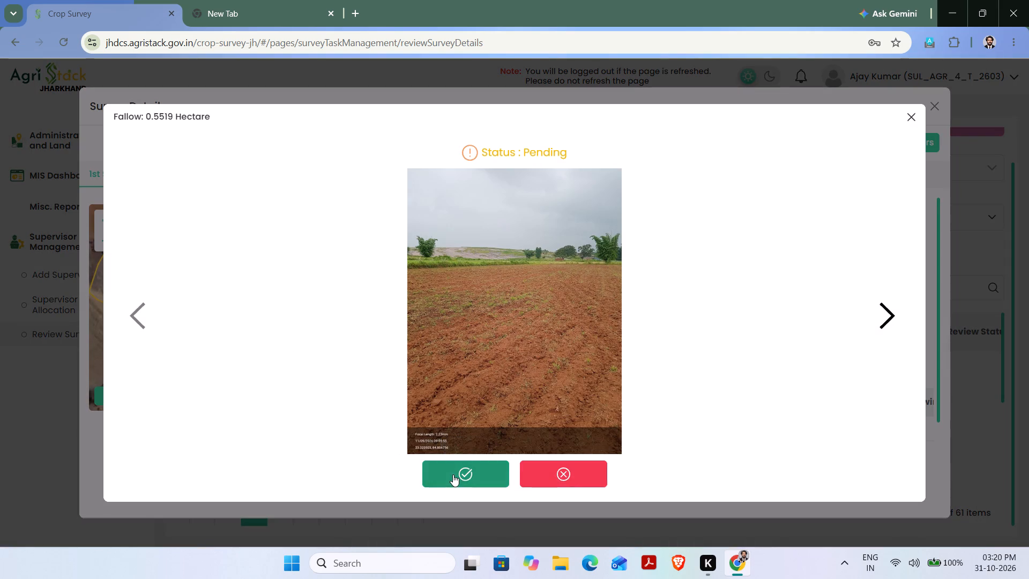
left_click_drag(549, 397, 497, 406)
left_click(490, 472)
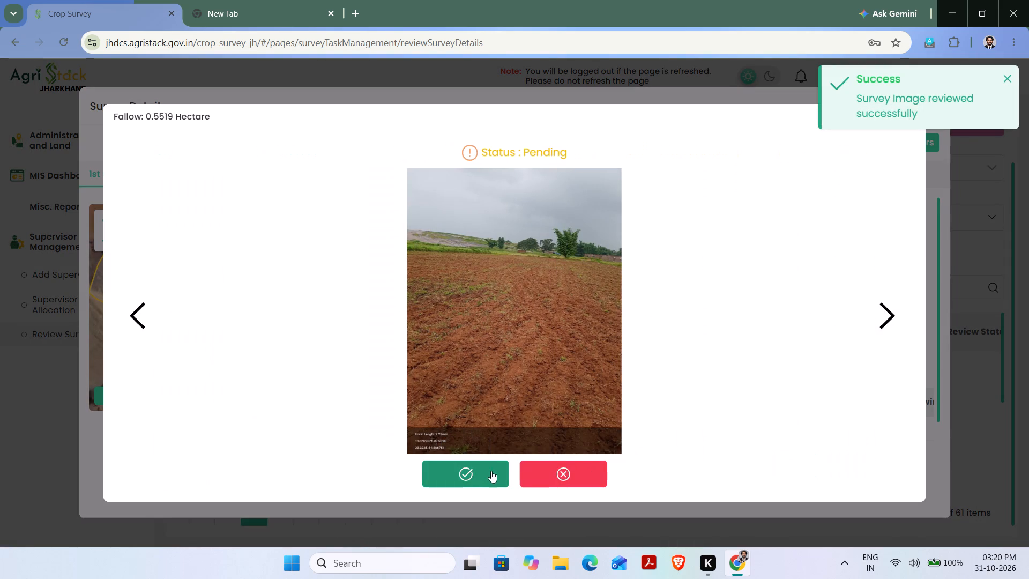
left_click_drag(572, 381, 533, 390)
left_click(483, 470)
left_click_drag(562, 379, 561, 379)
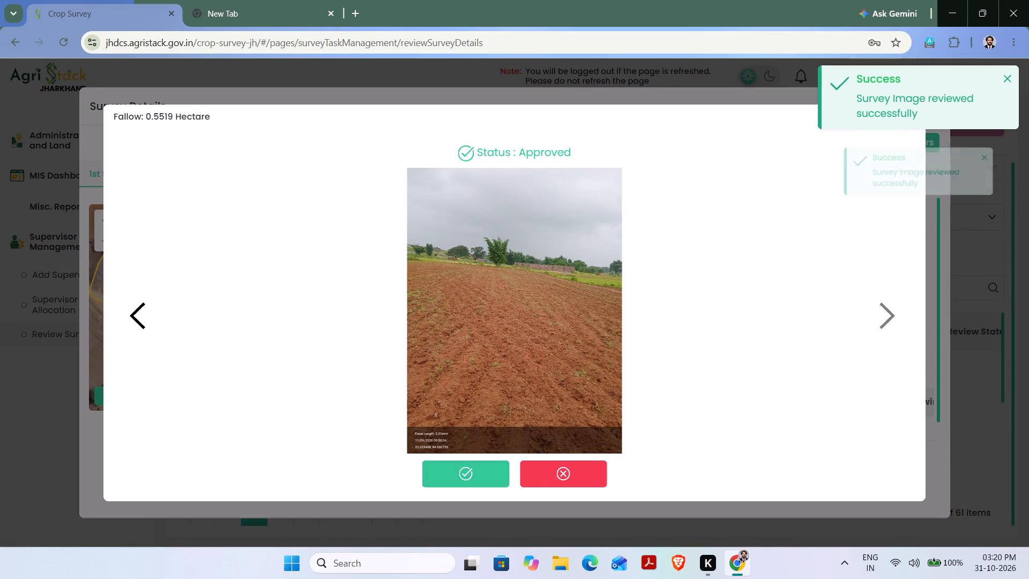
left_click_drag(561, 379, 537, 382)
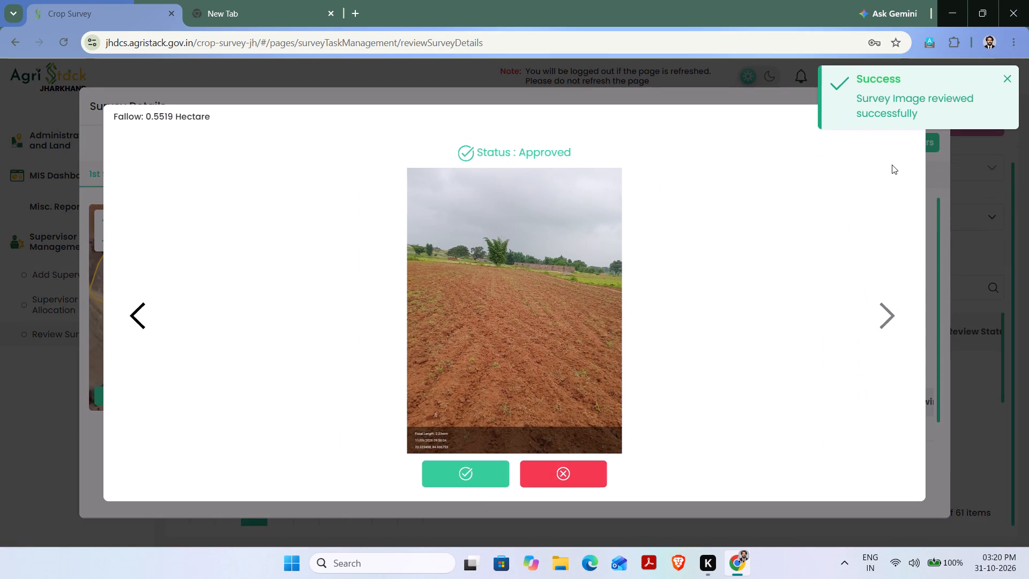
left_click(913, 118)
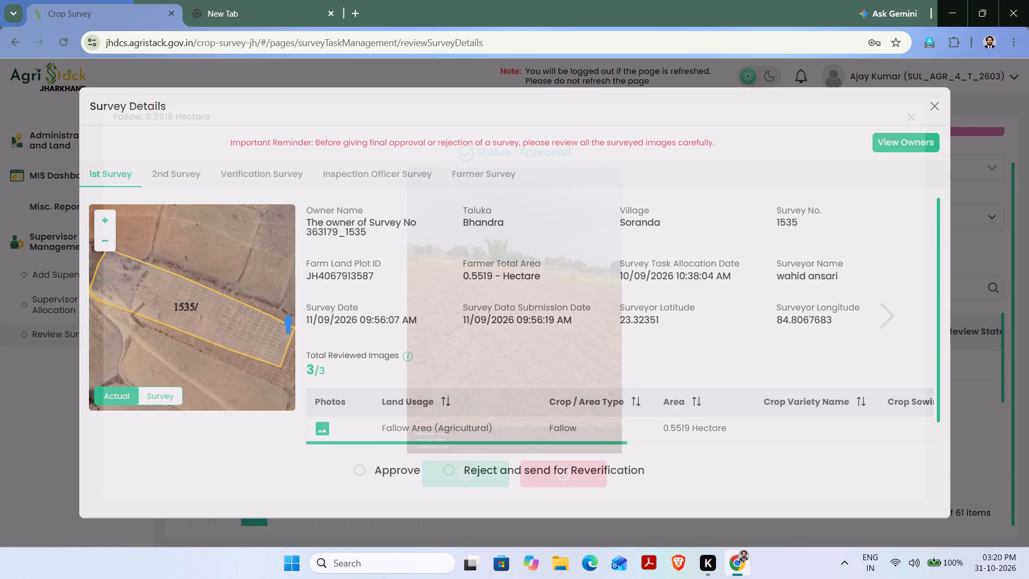
Set the 1st Survey review of survey number 1535 to Approve, save it and close the survey details.
scroll(552, 343, "down", 2)
left_click(407, 385)
left_click(478, 425)
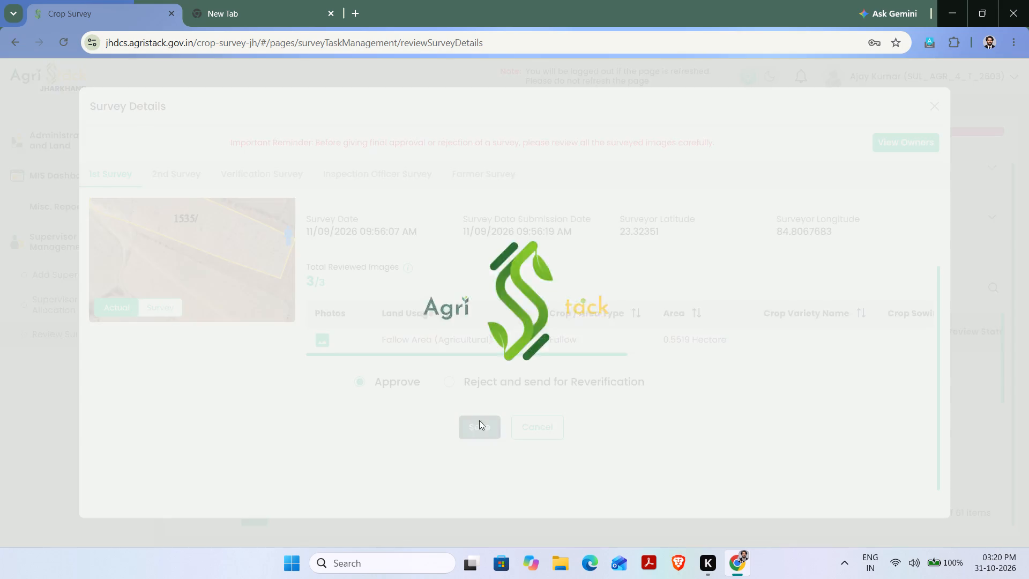
left_click(536, 327)
Open the survey details of survey number 1534 and approve all three survey images of its Fallow area.
left_click(198, 392)
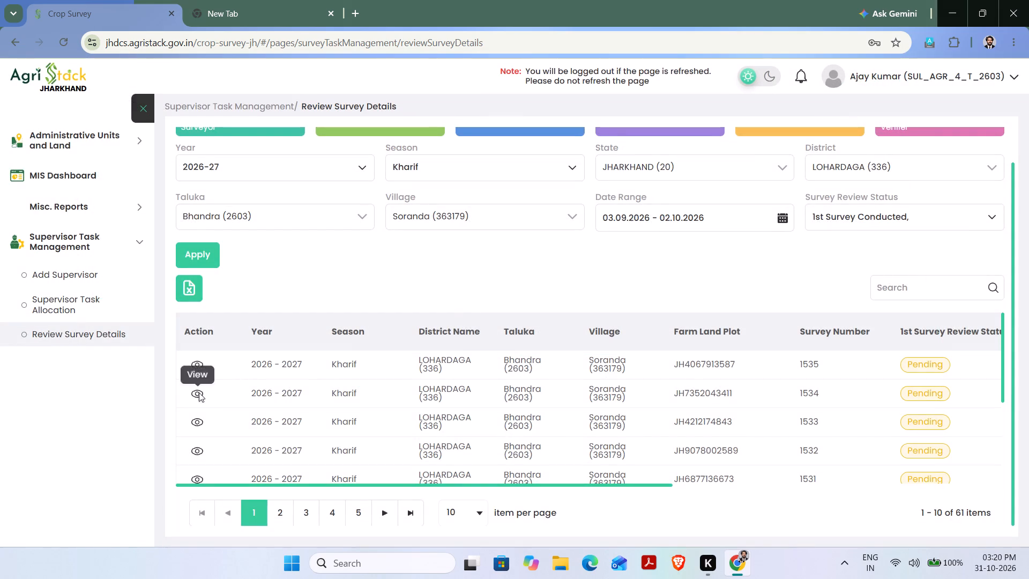
left_click(318, 425)
left_click(464, 473)
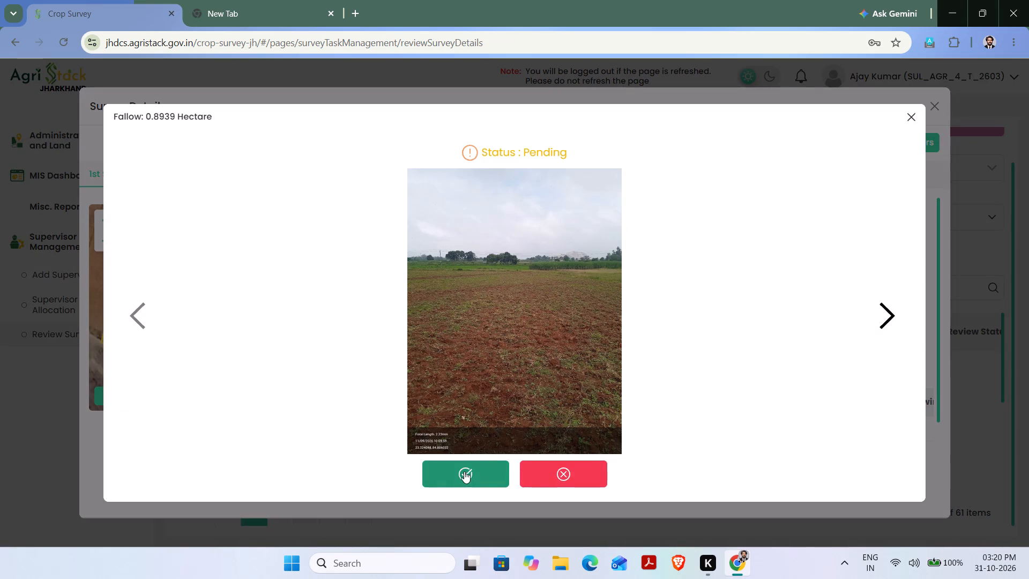
left_click_drag(556, 394, 487, 406)
left_click(477, 468)
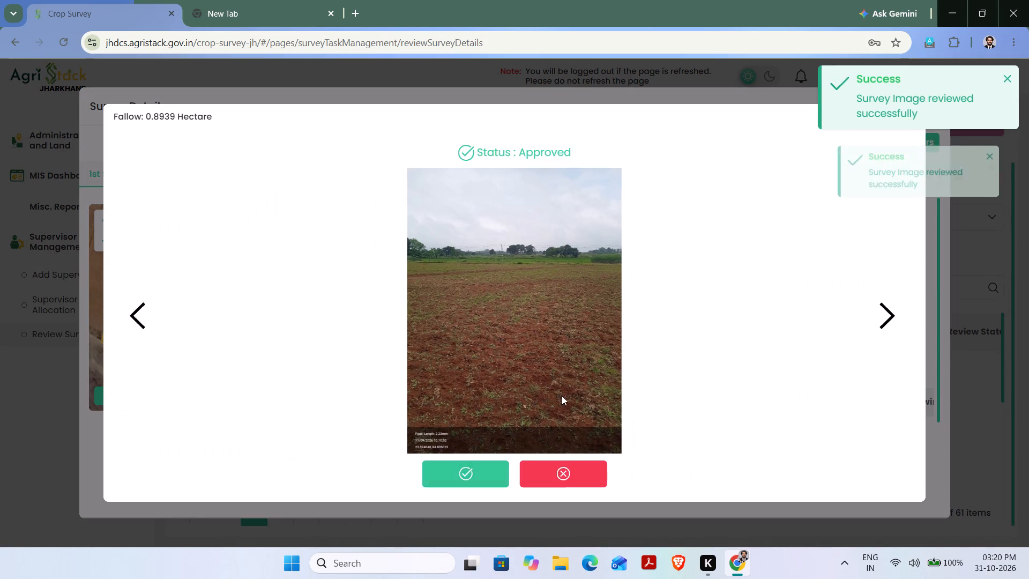
left_click_drag(553, 394, 490, 405)
left_click(482, 467)
left_click_drag(561, 390, 550, 393)
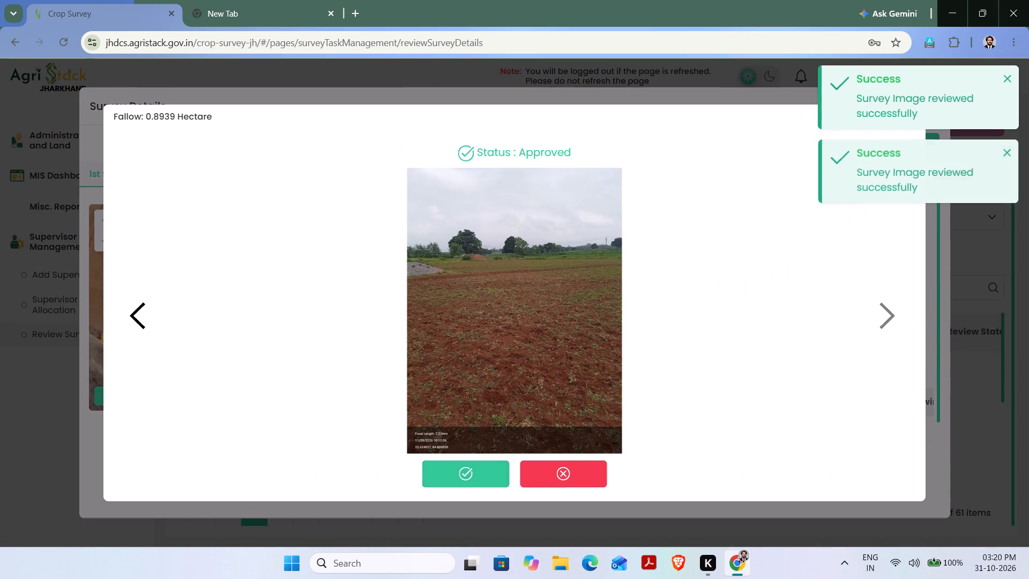
left_click_drag(550, 393, 542, 394)
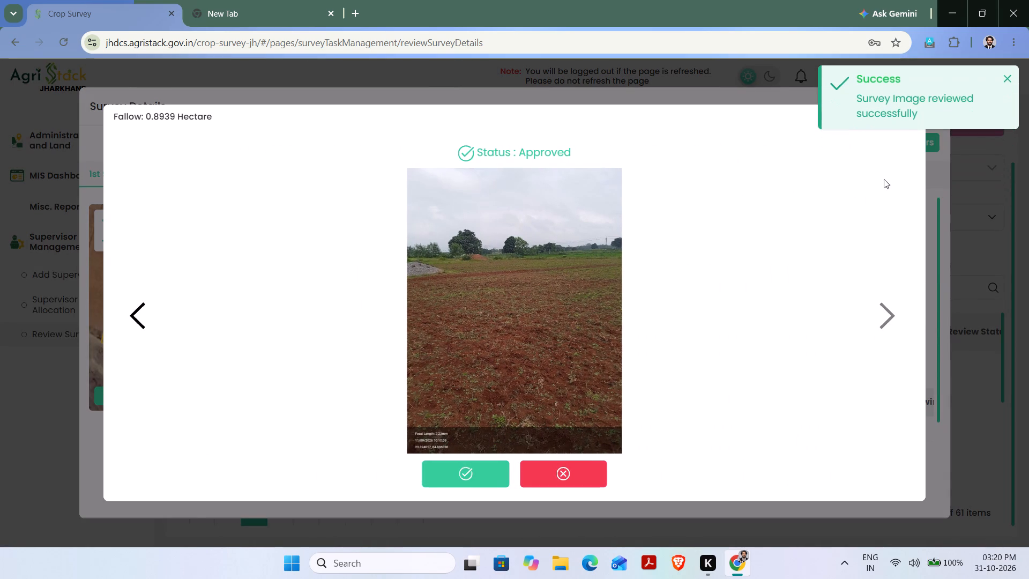
left_click(913, 115)
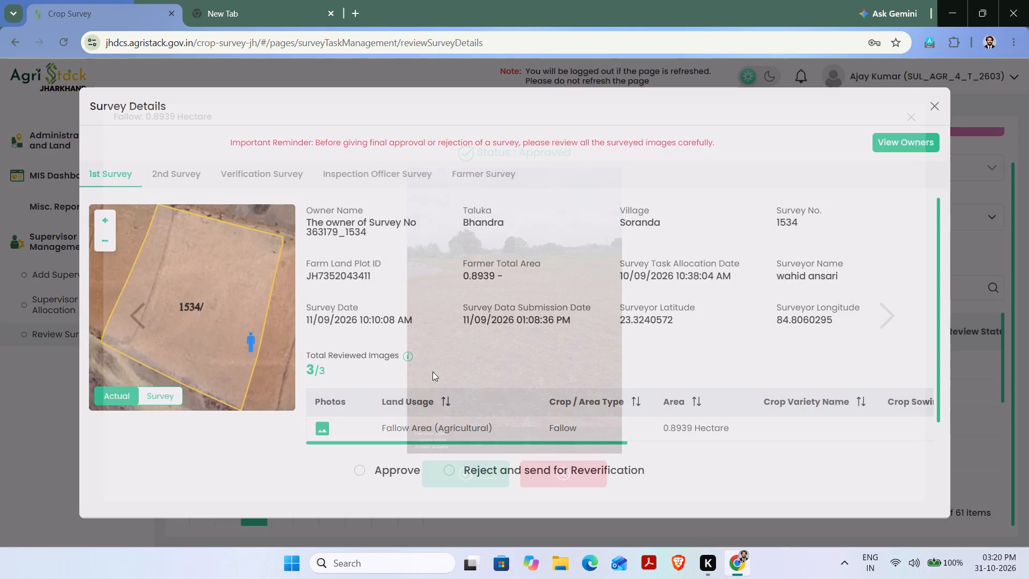
Set the 1st Survey review of survey number 1534 to Approve, save it and close the survey details.
scroll(433, 372, "down", 1)
left_click(391, 394)
left_click(475, 428)
left_click(516, 336)
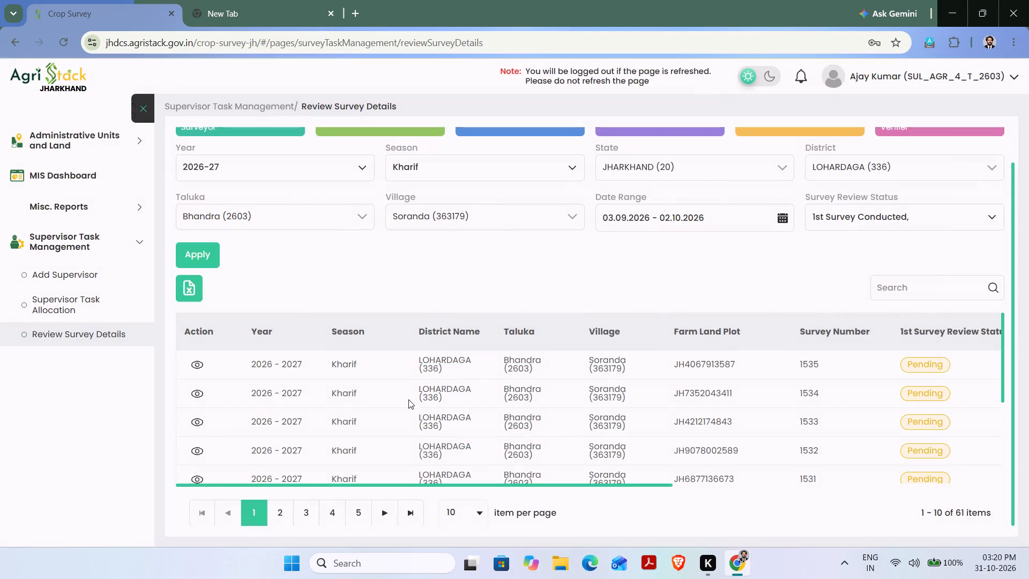
Open the survey details of survey number 1533 and close them without reviewing its images.
left_click(191, 425)
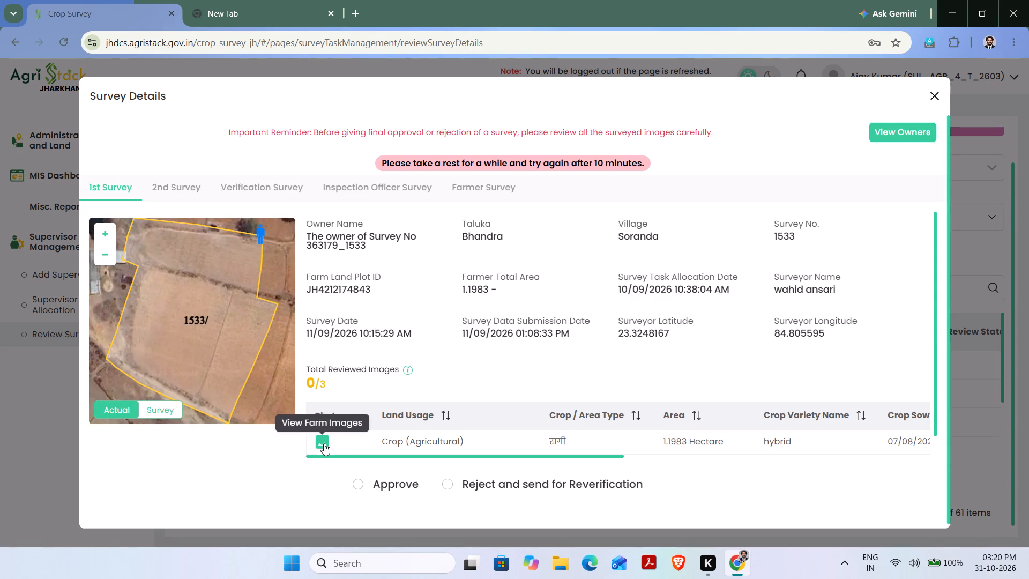
left_click(937, 91)
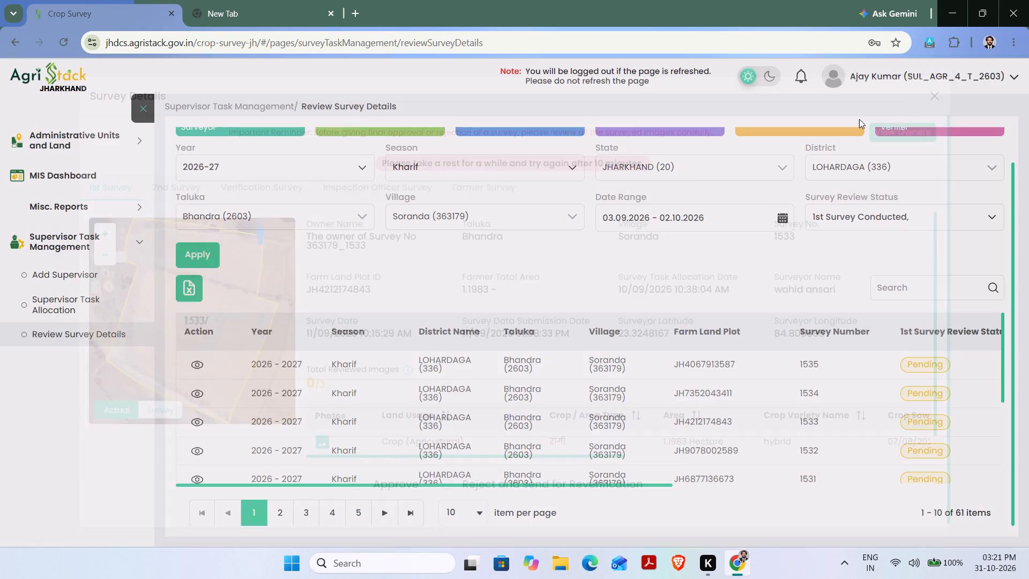
Reapply the current Soranda village filters to refresh the list of pending survey records.
left_click(214, 251)
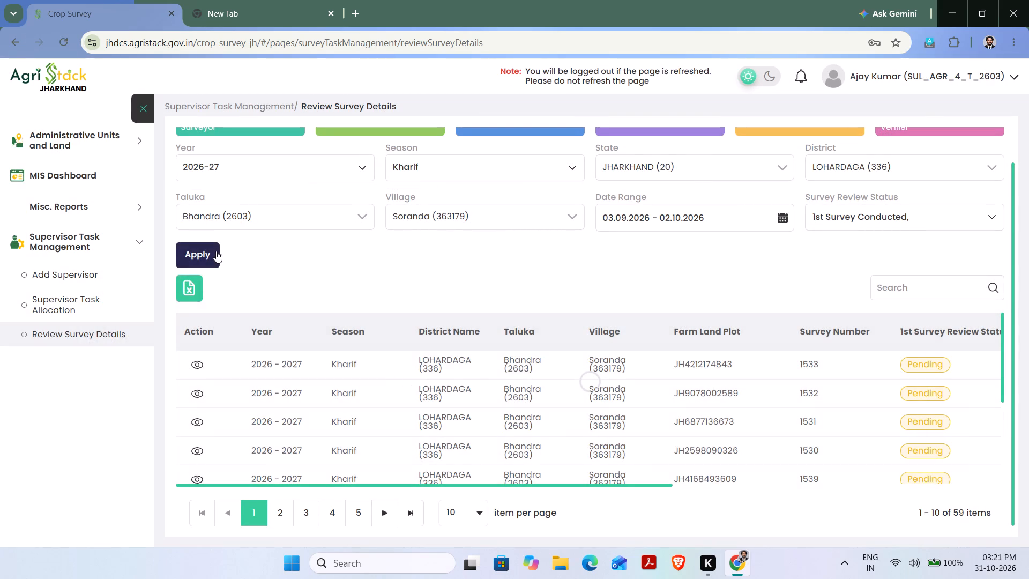